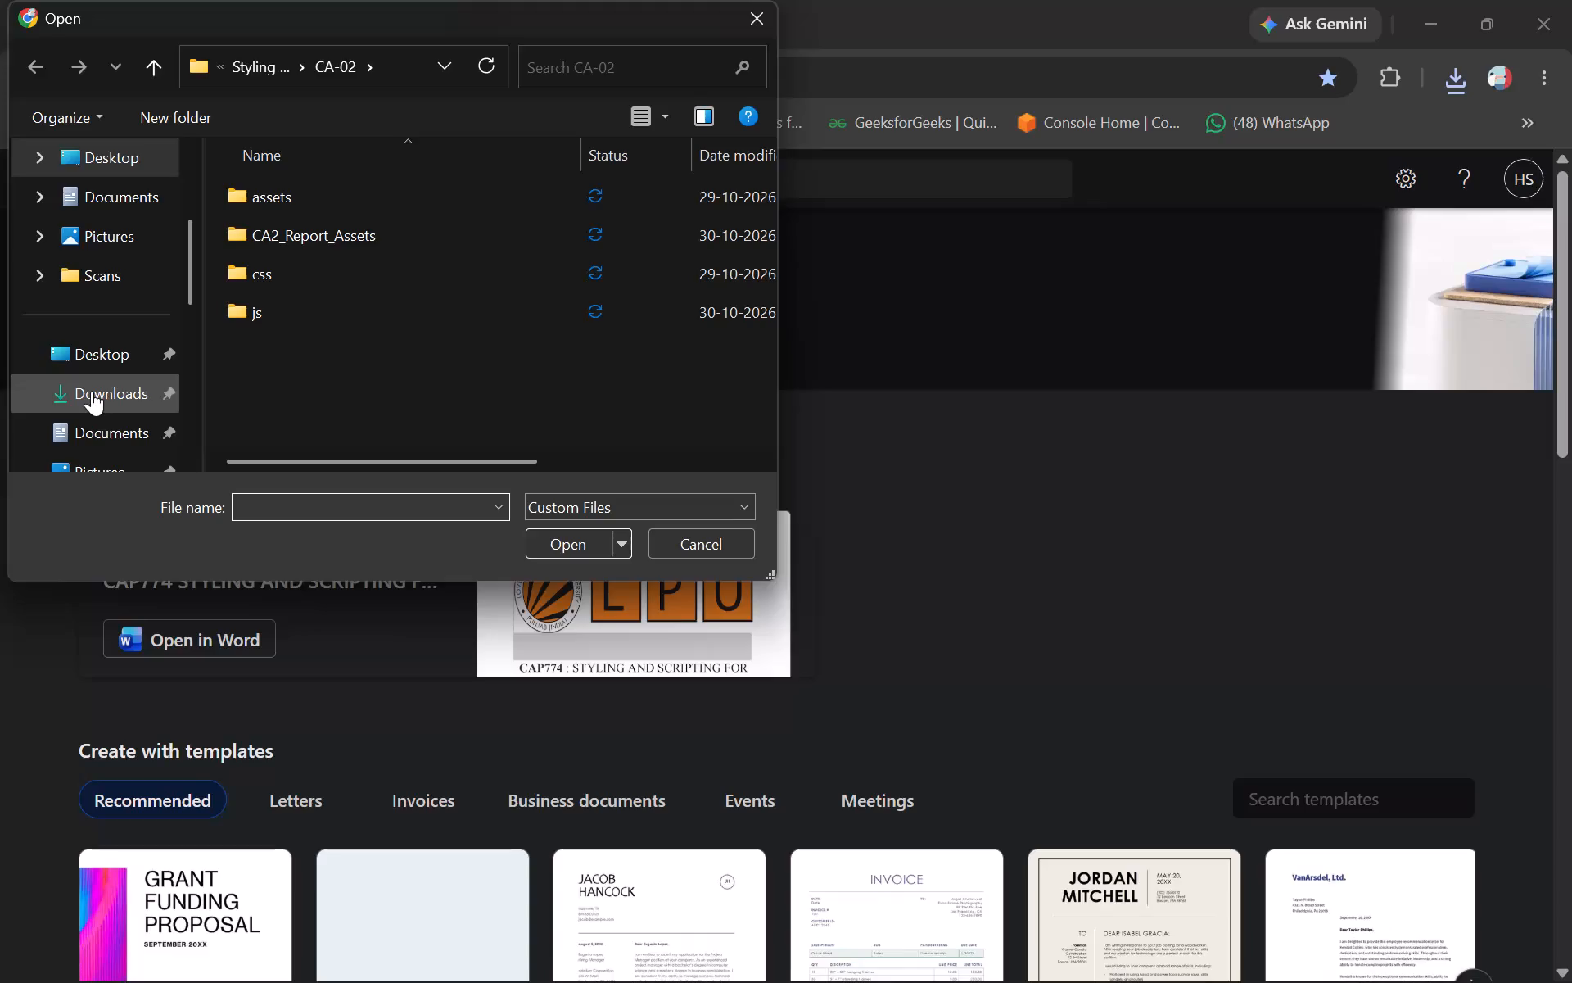
double_click(92, 391)
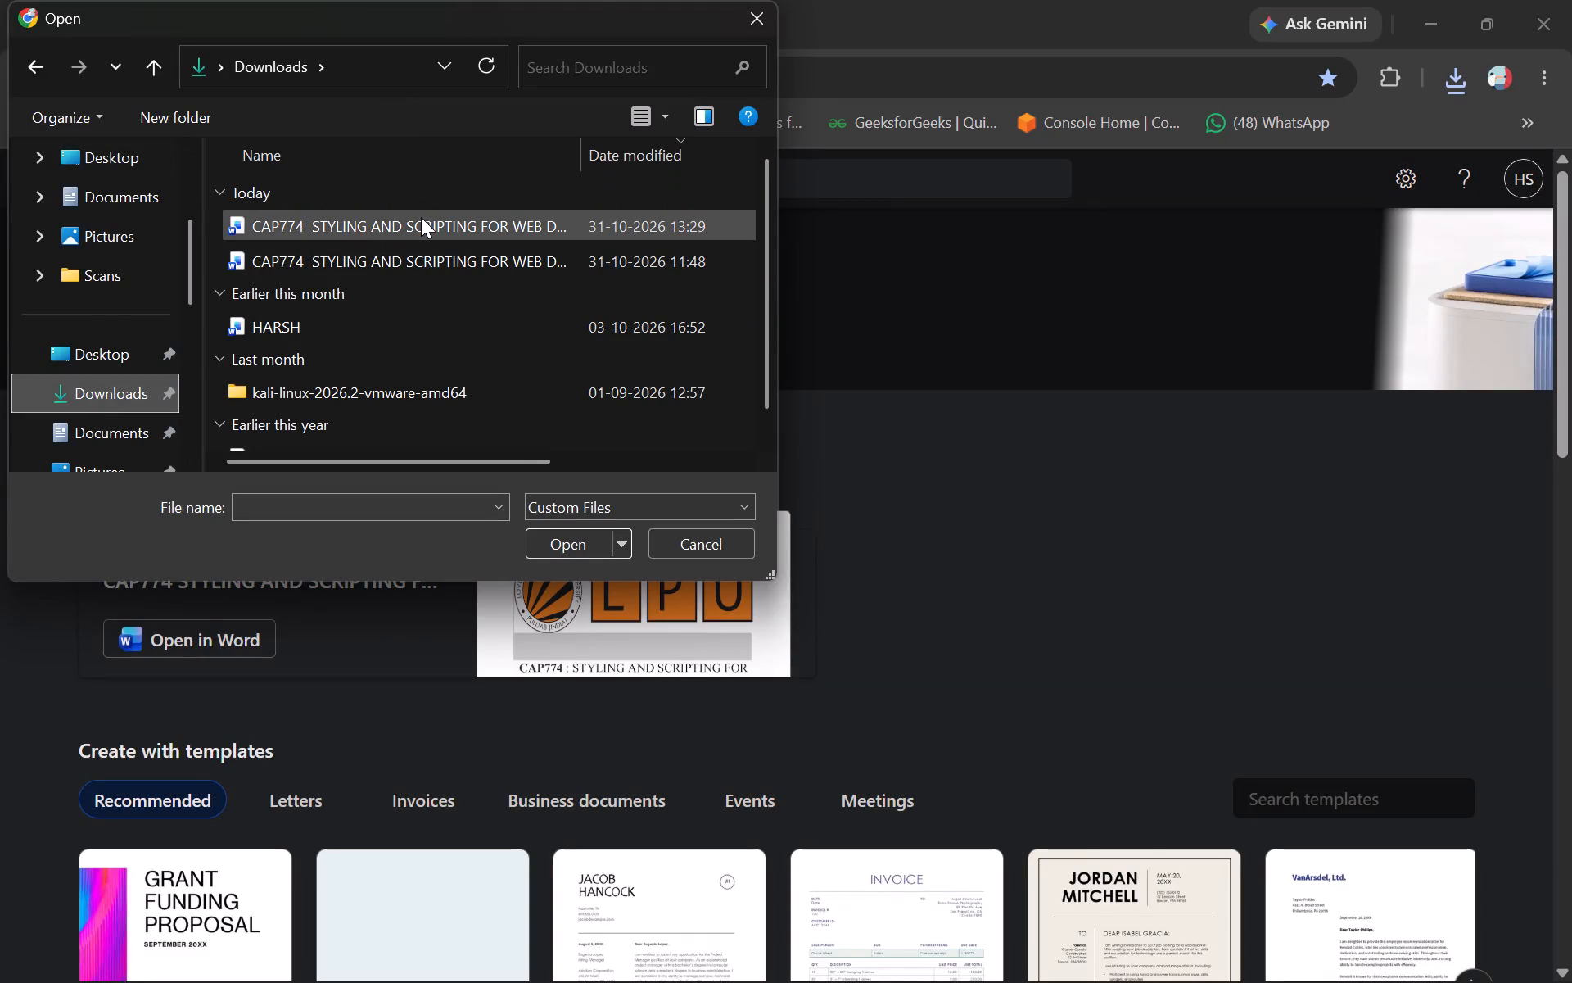
click(421, 217)
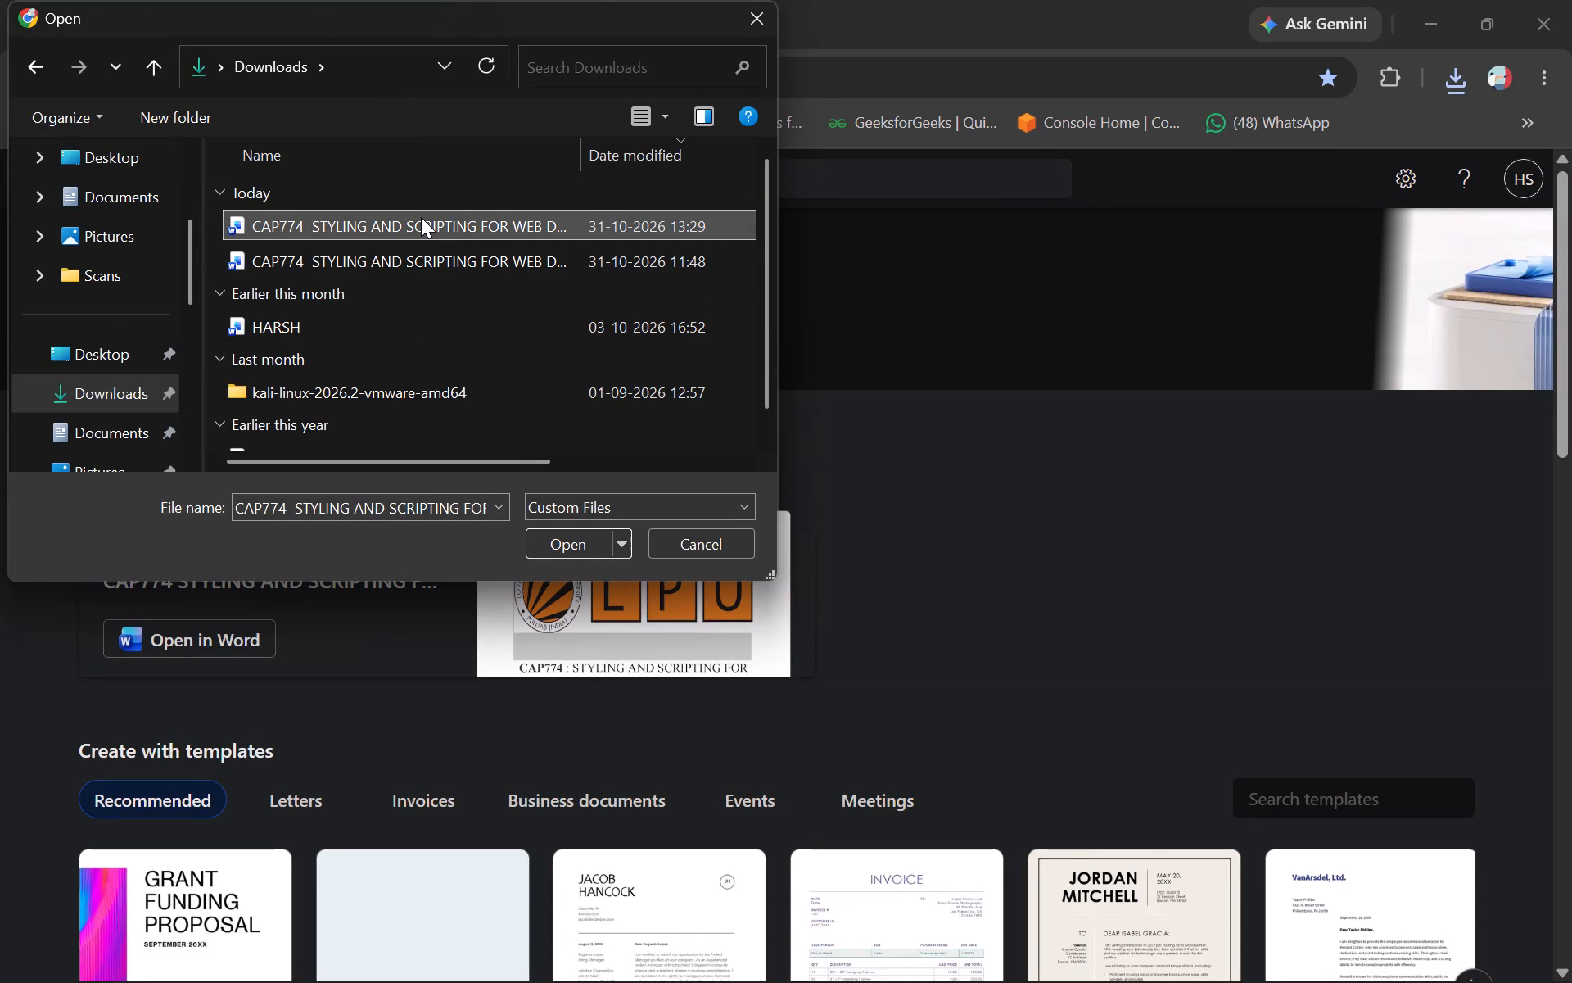
click(548, 540)
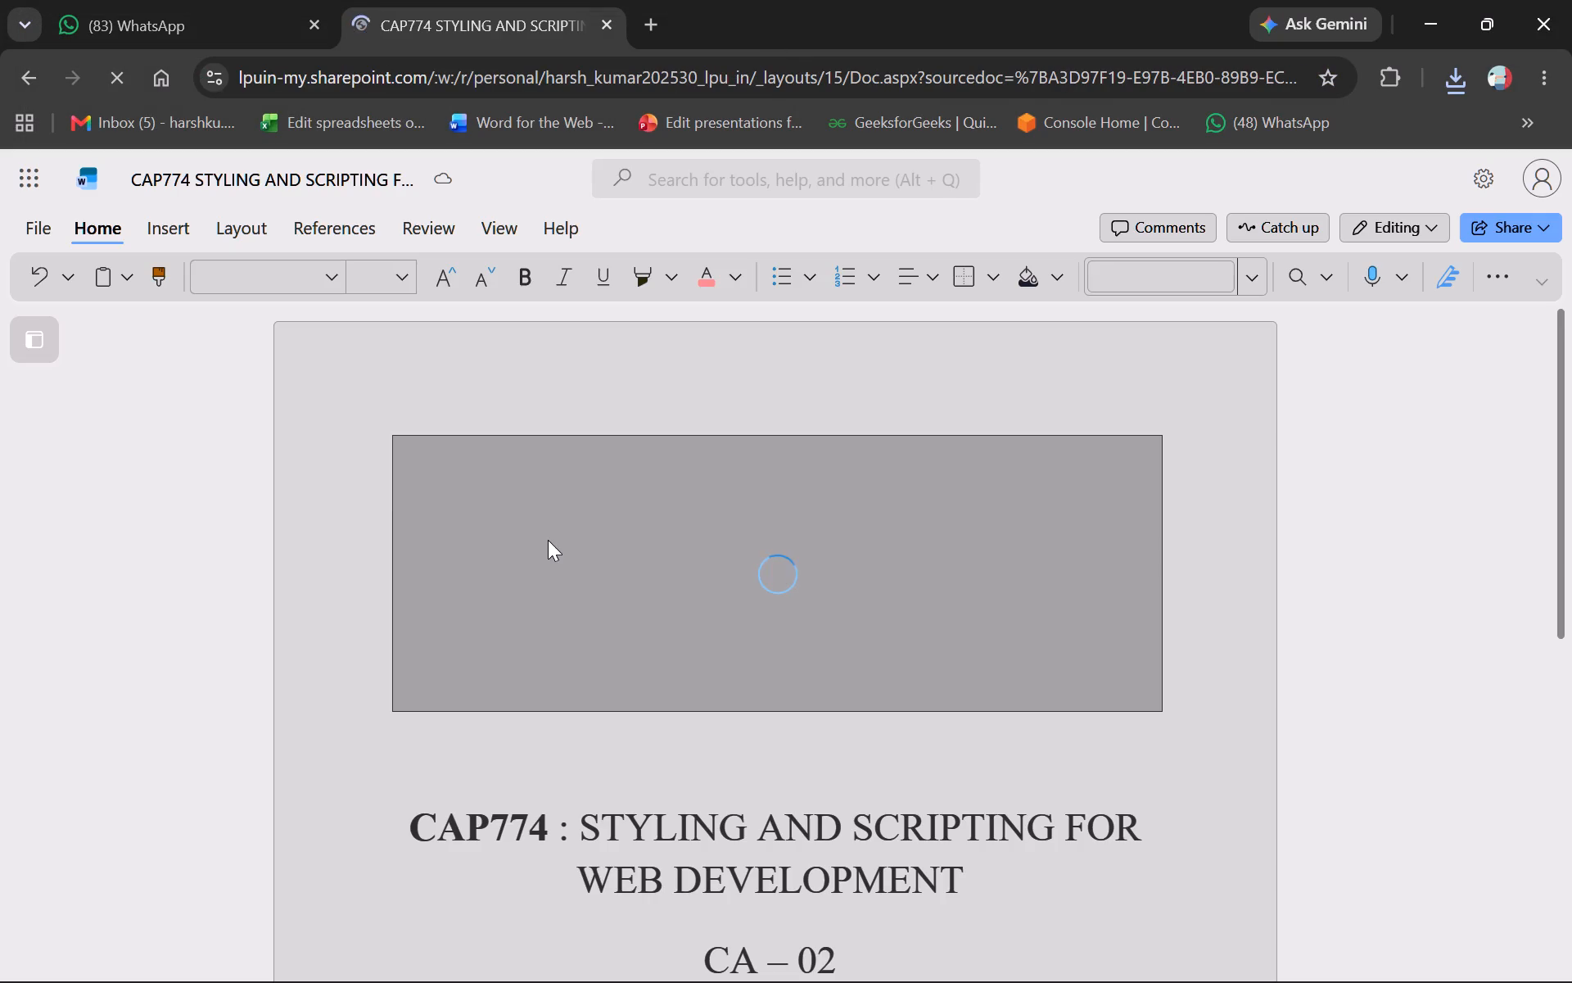
Read through the report from the cover page to the end of page 6, checking its text and page layout.
scroll(548, 540, down, 1)
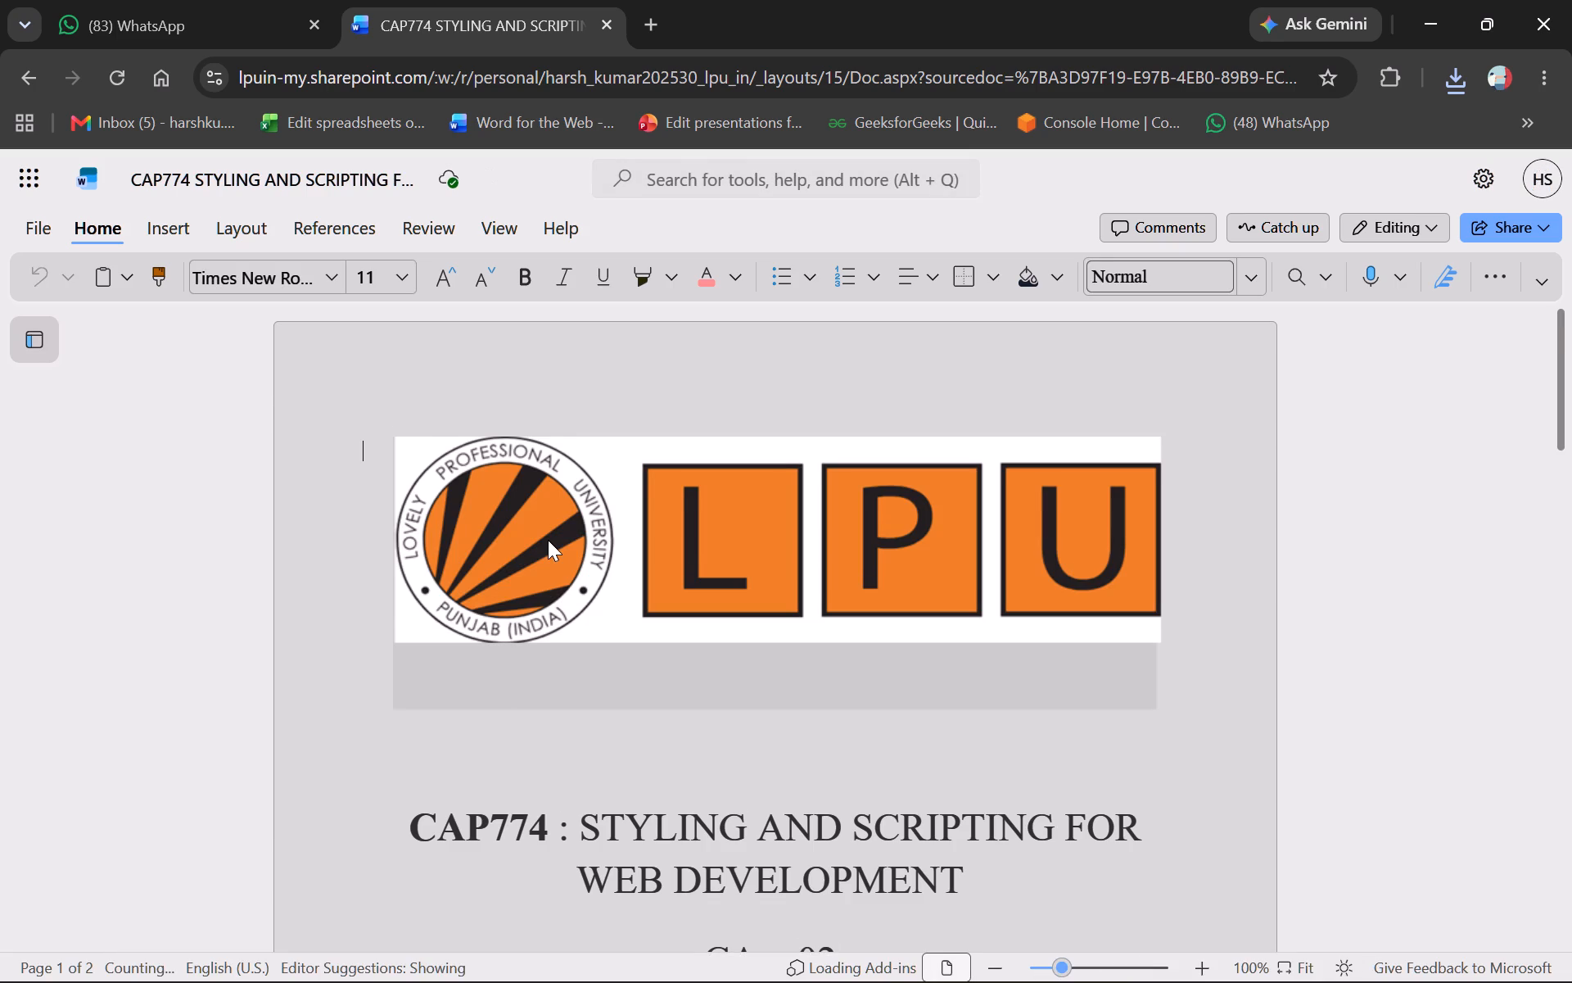
scroll(548, 540, down, 8)
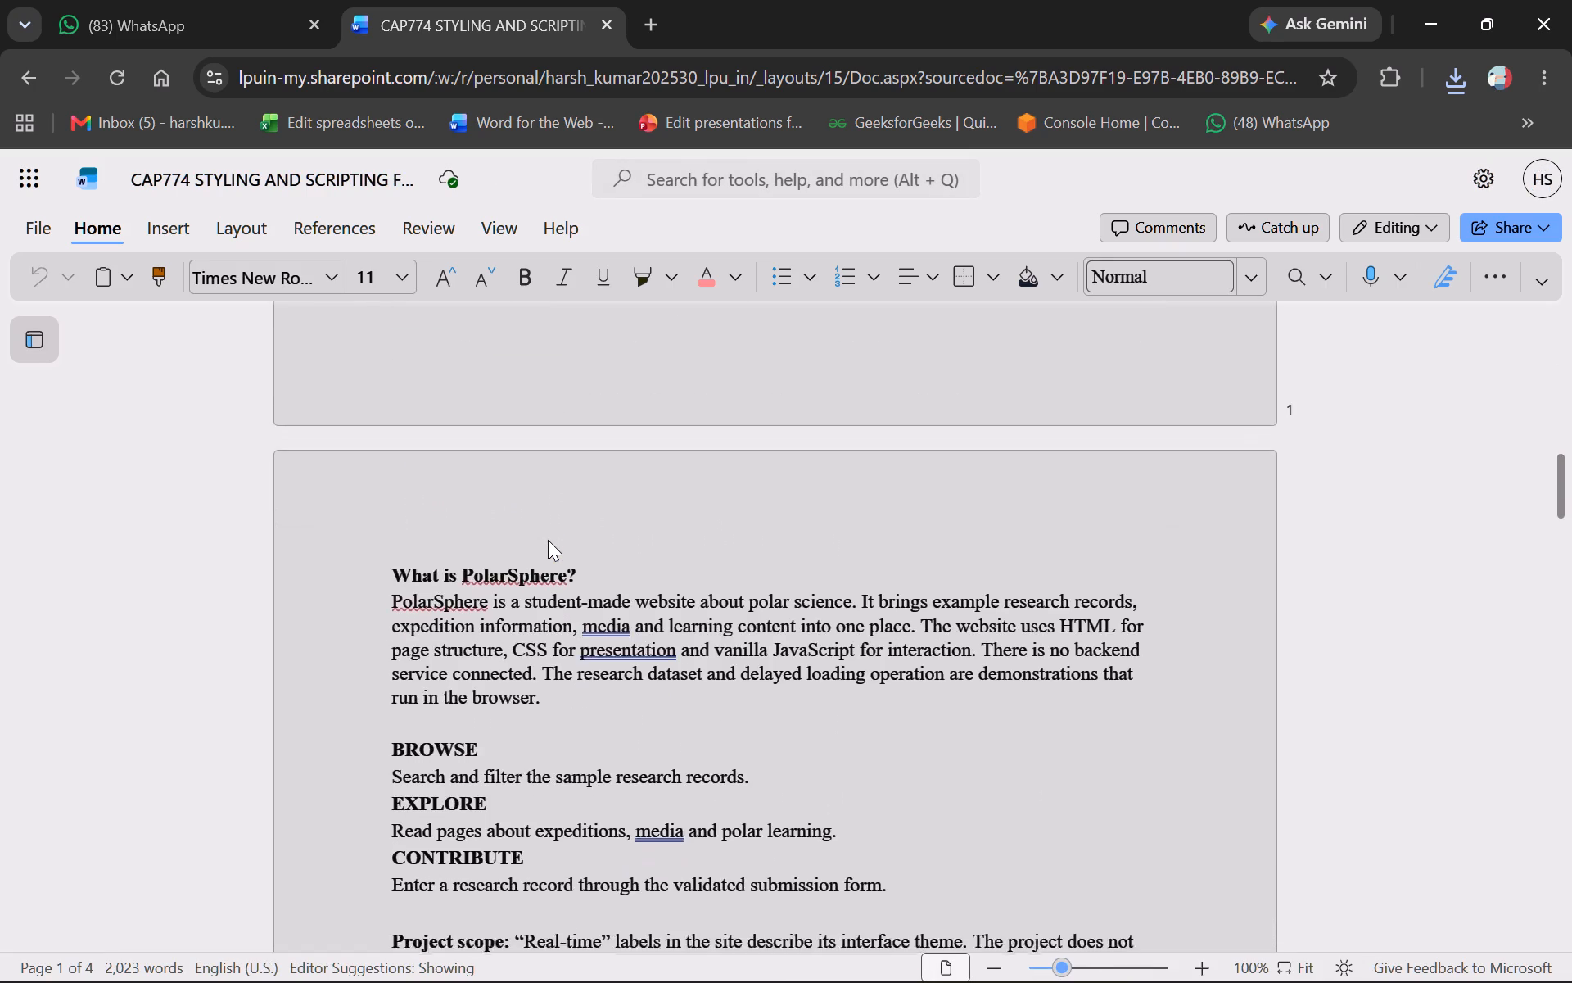
scroll(548, 540, down, 1)
scroll(548, 540, up, 4)
scroll(548, 540, right, 1)
scroll(548, 540, down, 6)
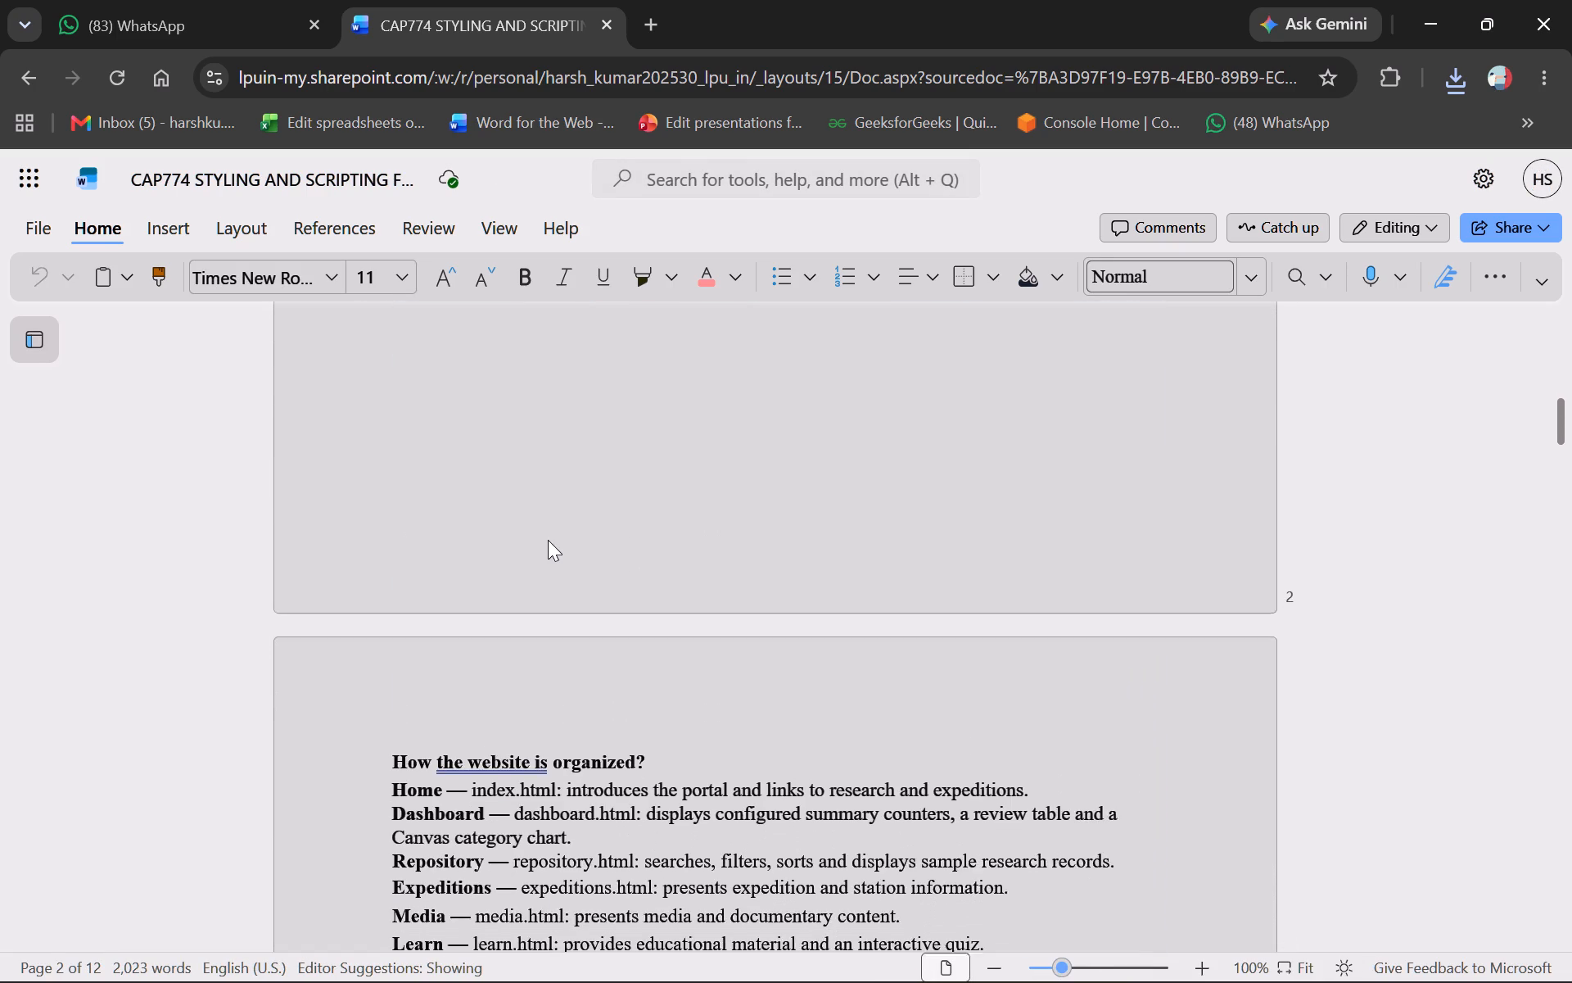
scroll(548, 540, down, 6)
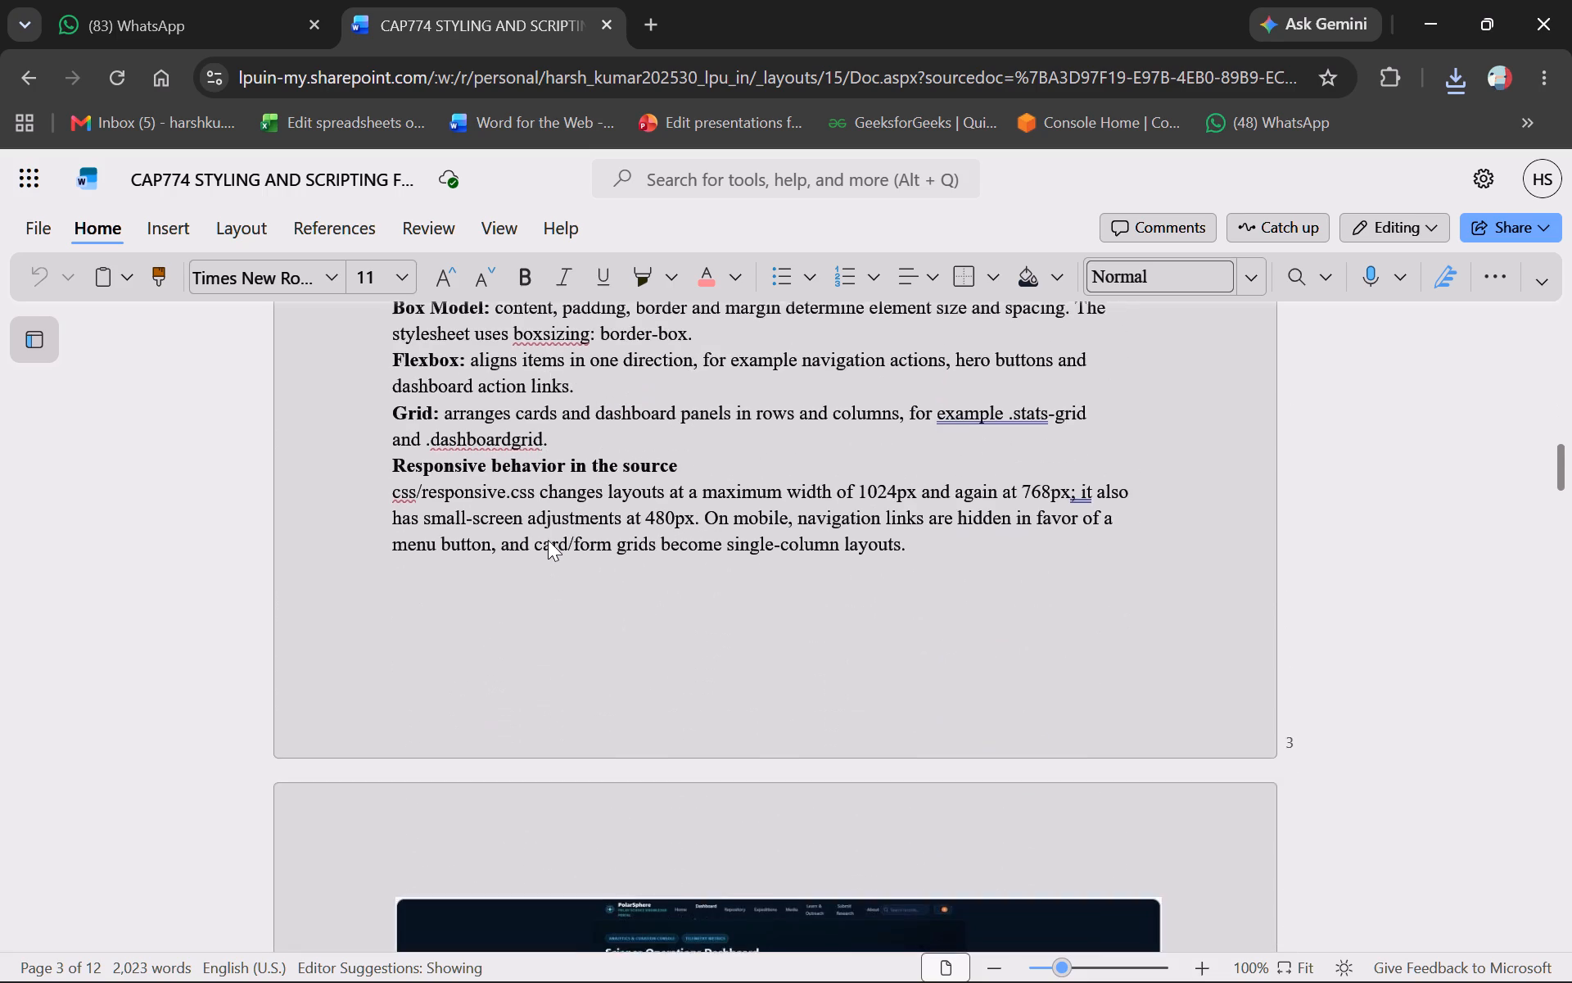
scroll(548, 540, down, 8)
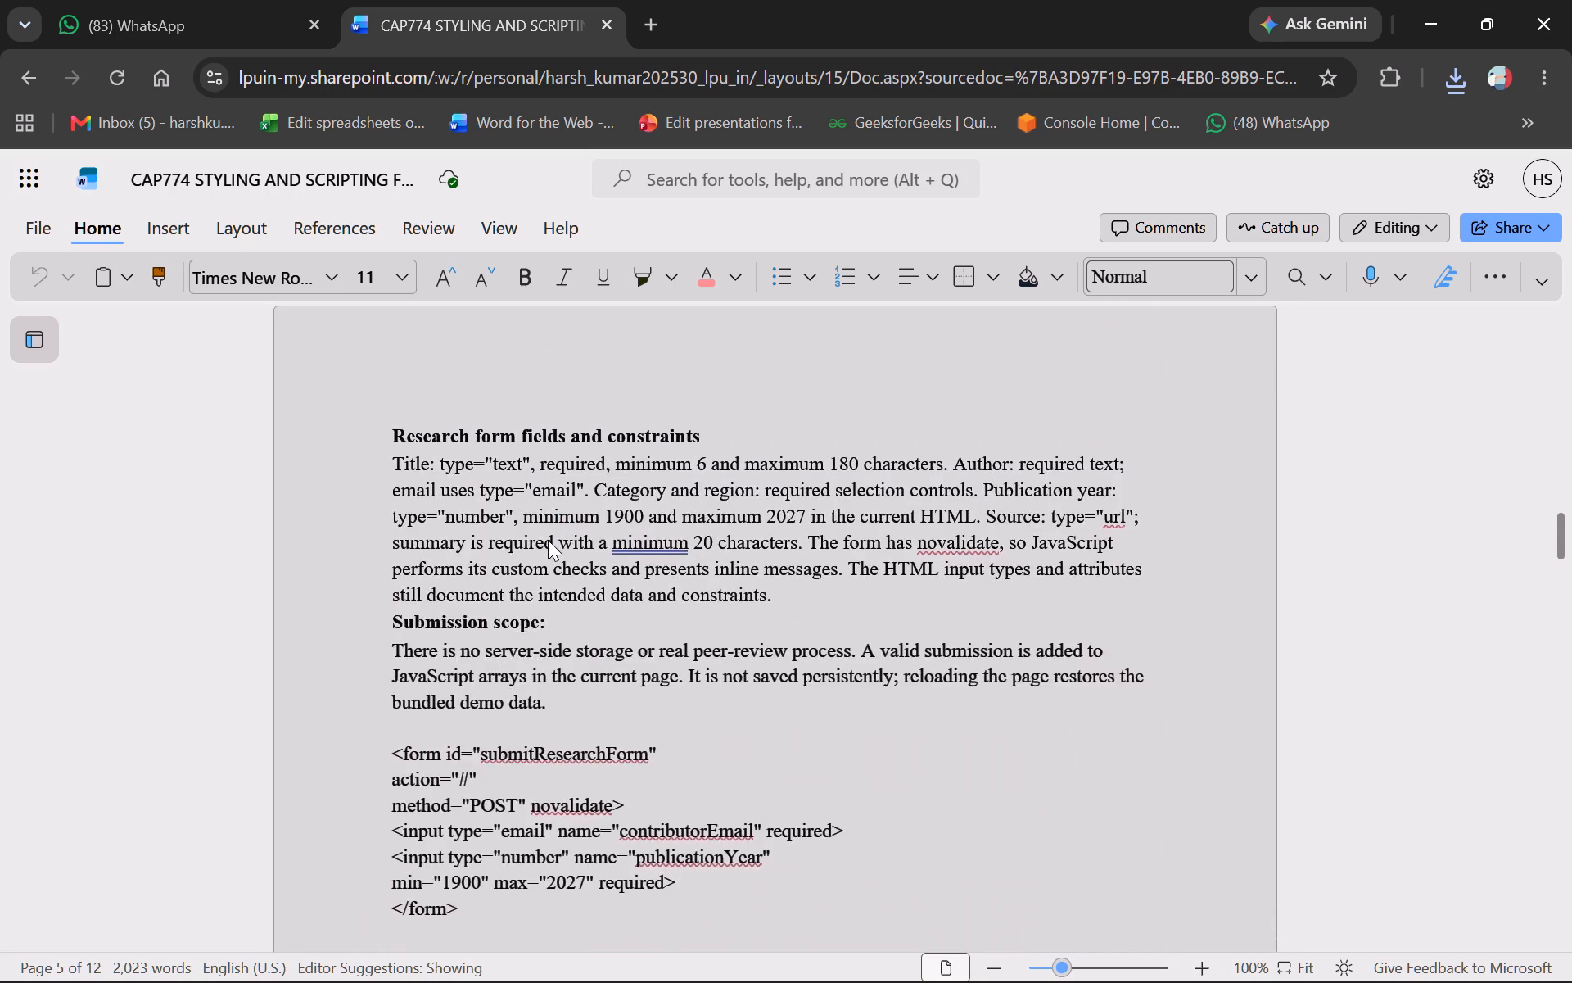
scroll(548, 540, down, 3)
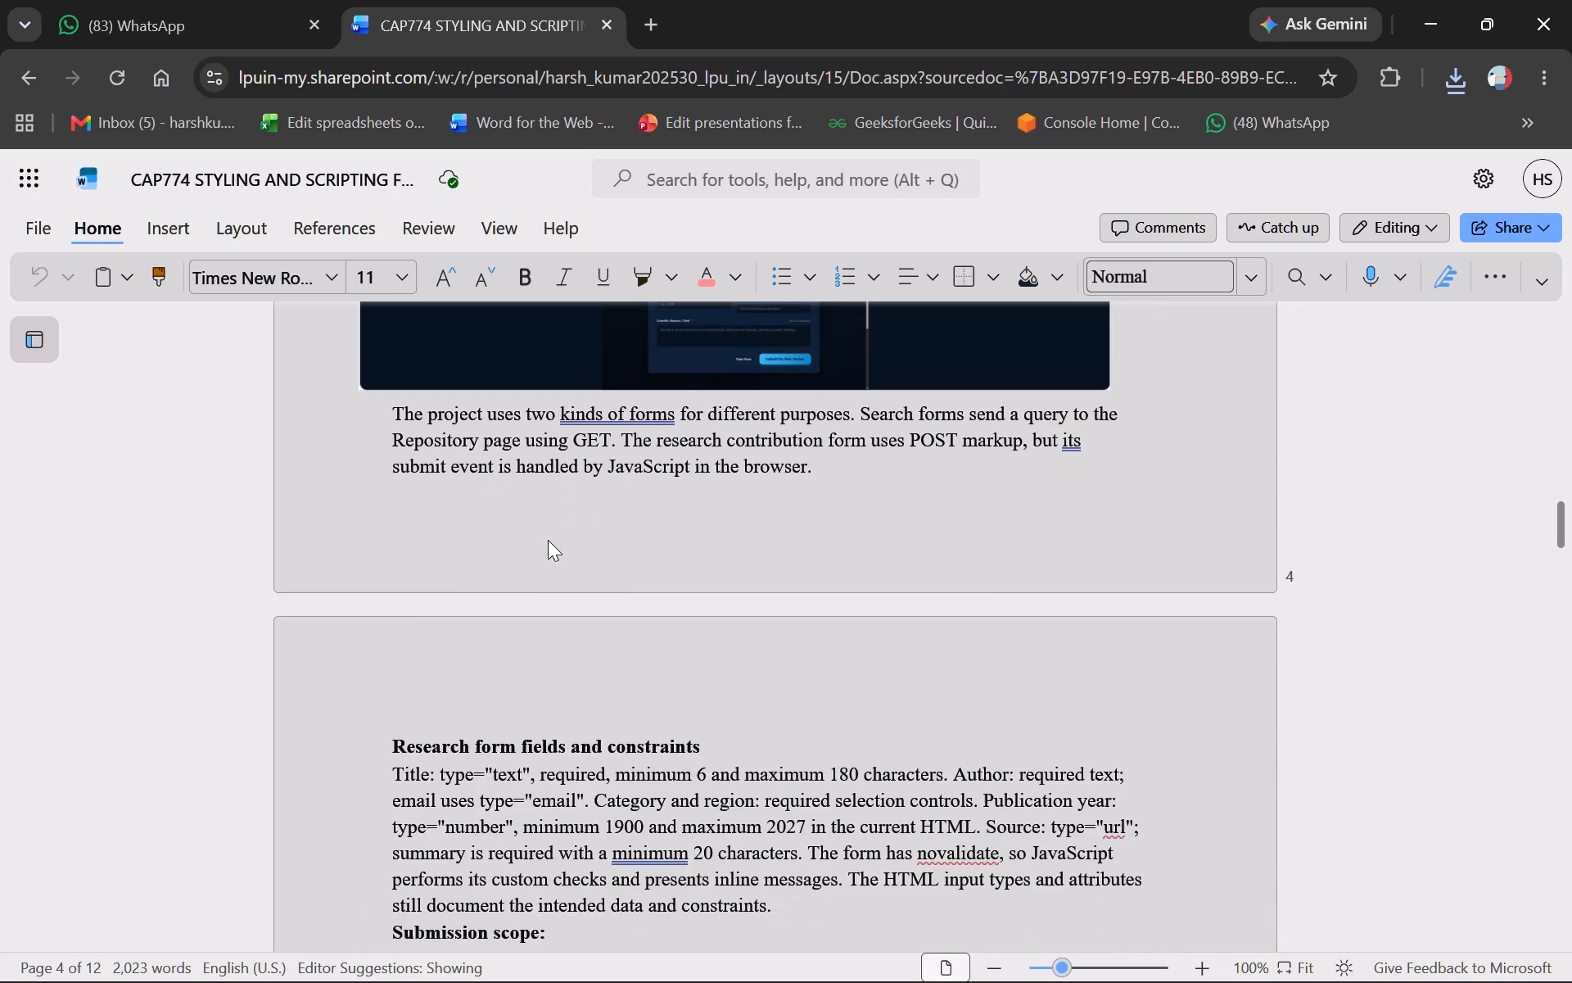
scroll(548, 540, down, 7)
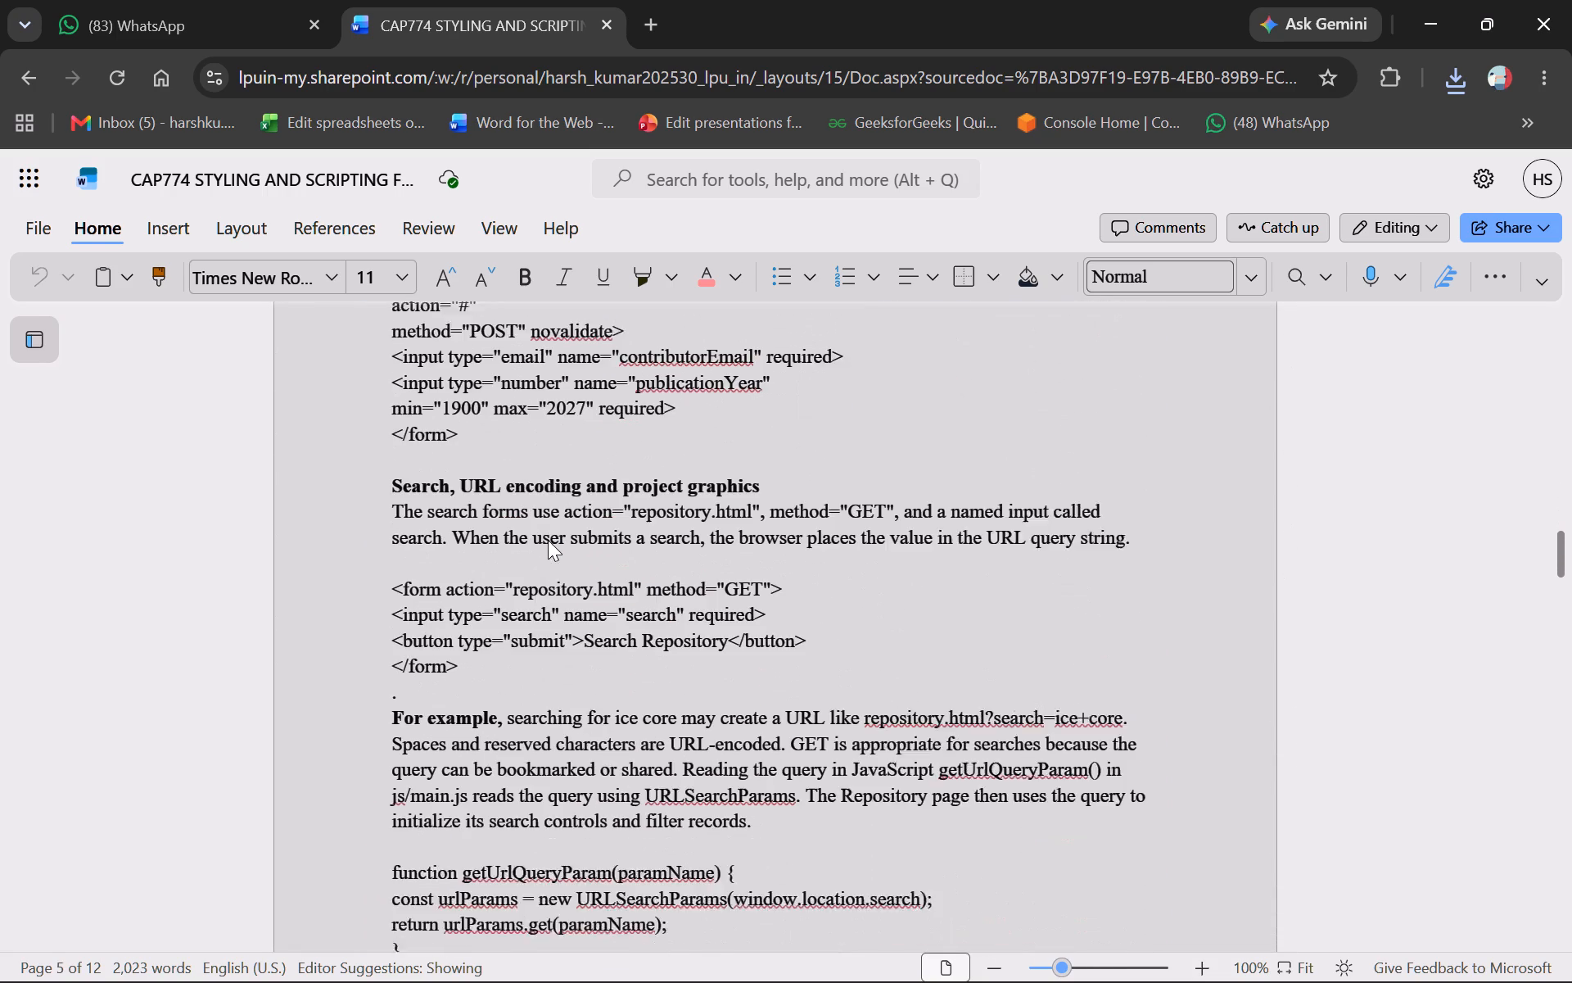
scroll(548, 540, down, 9)
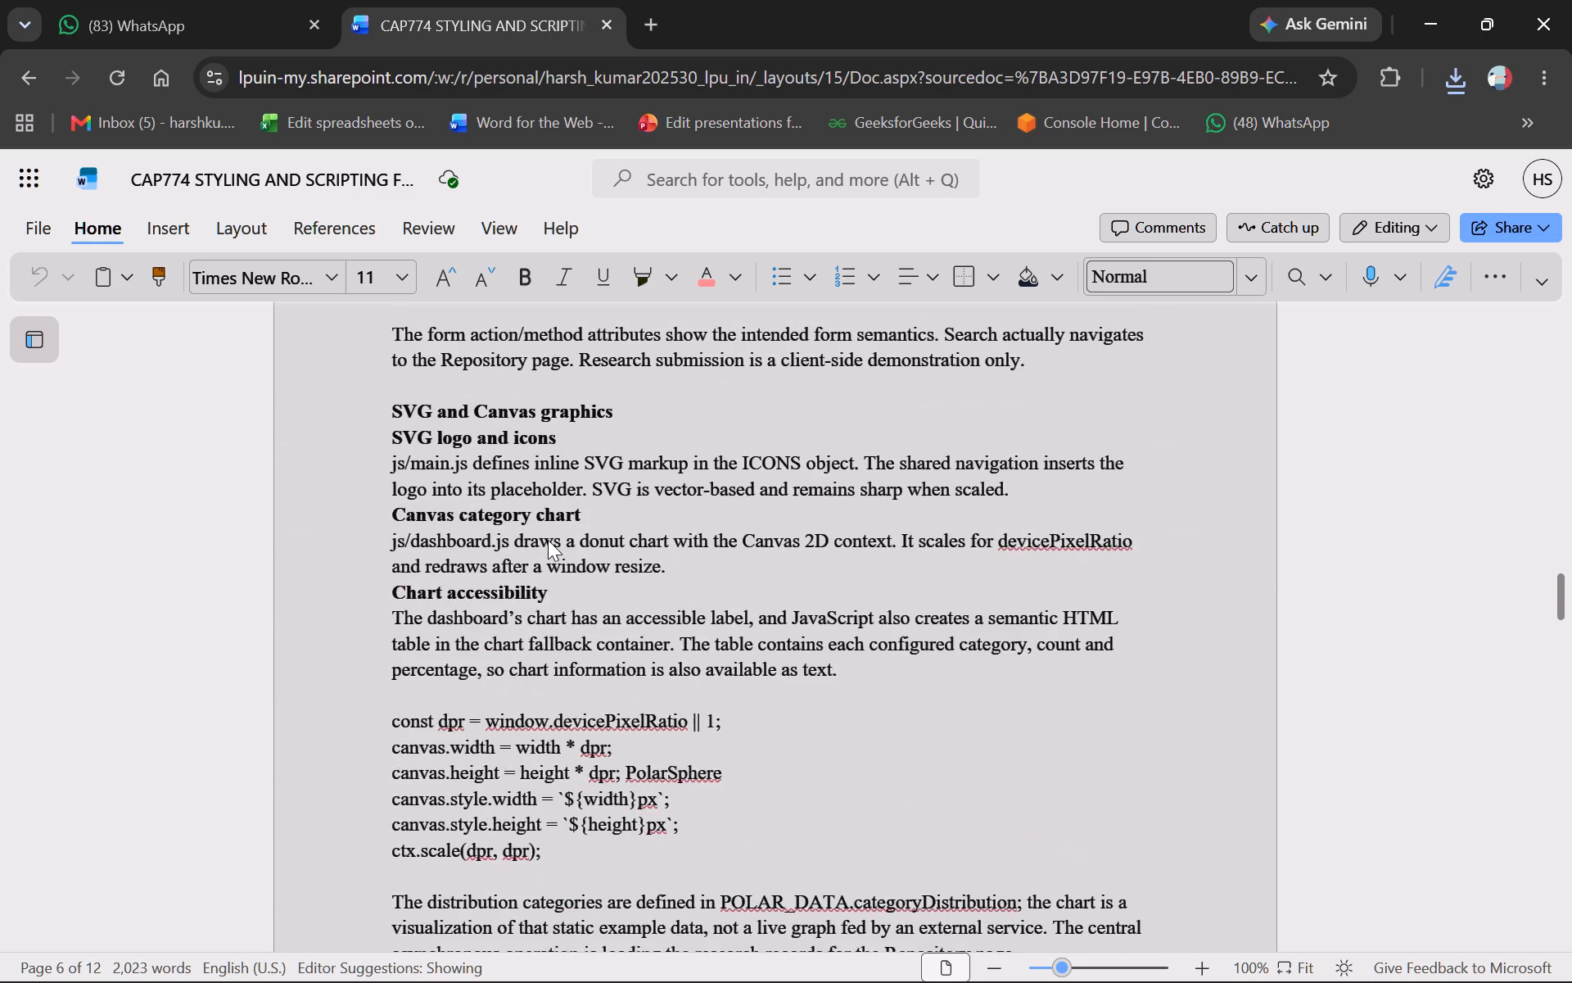
scroll(548, 540, down, 8)
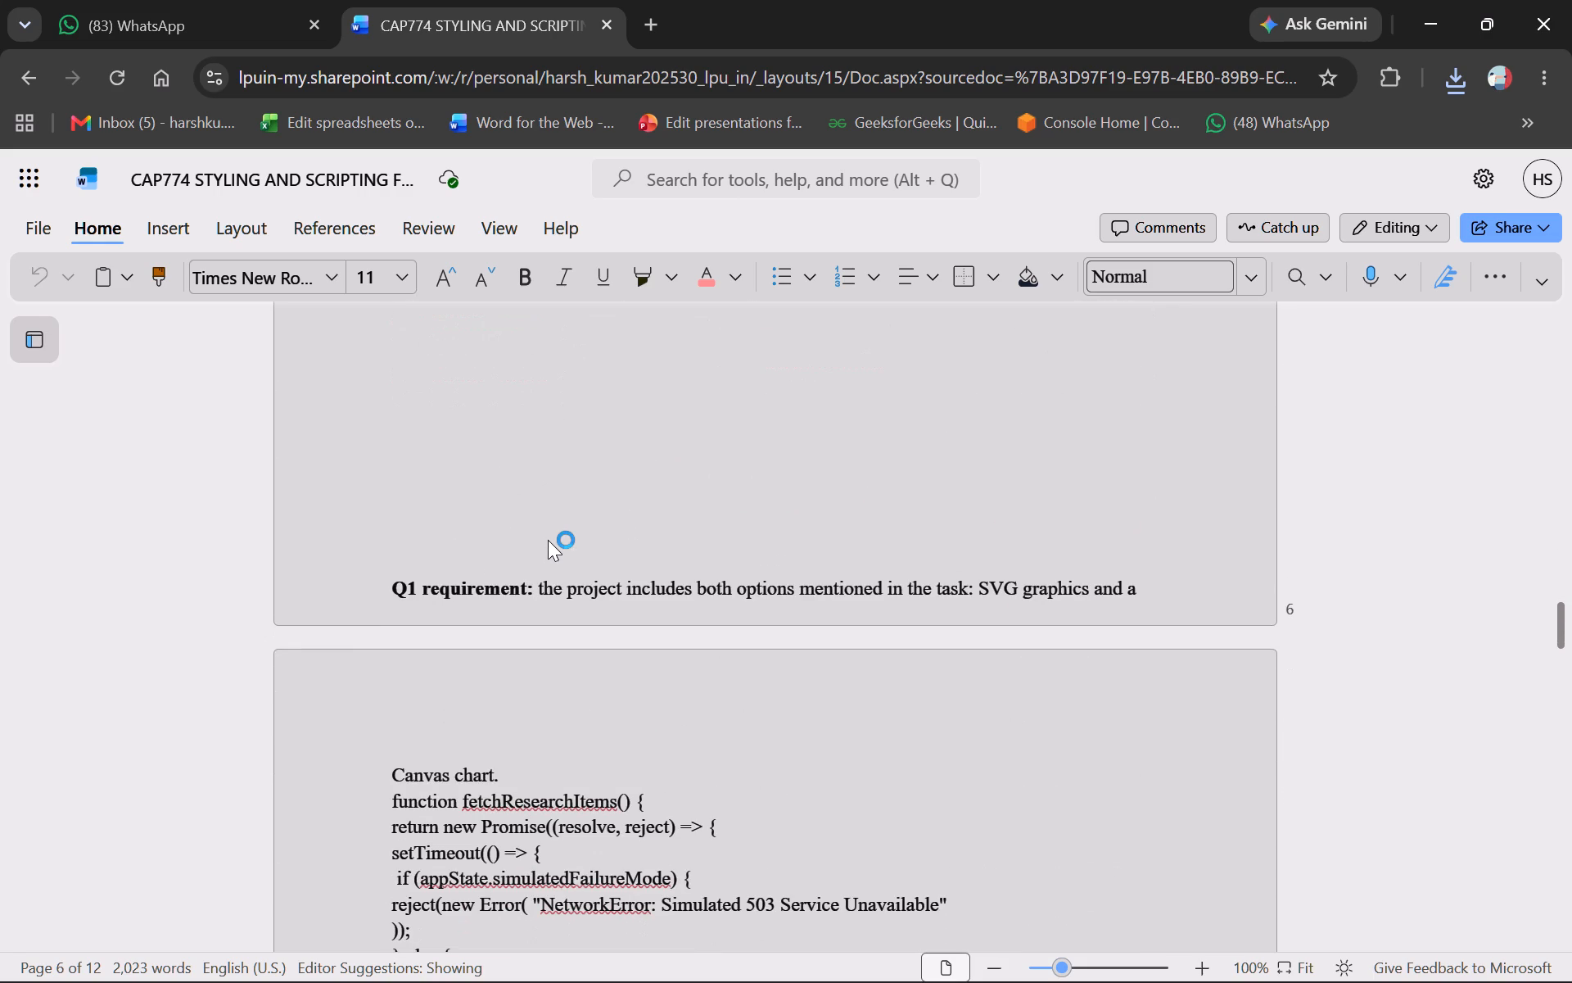
Insert a line break above the "Q1 requirement" paragraph at the bottom of page 6 to push it onto the next page.
scroll(548, 540, up, 2)
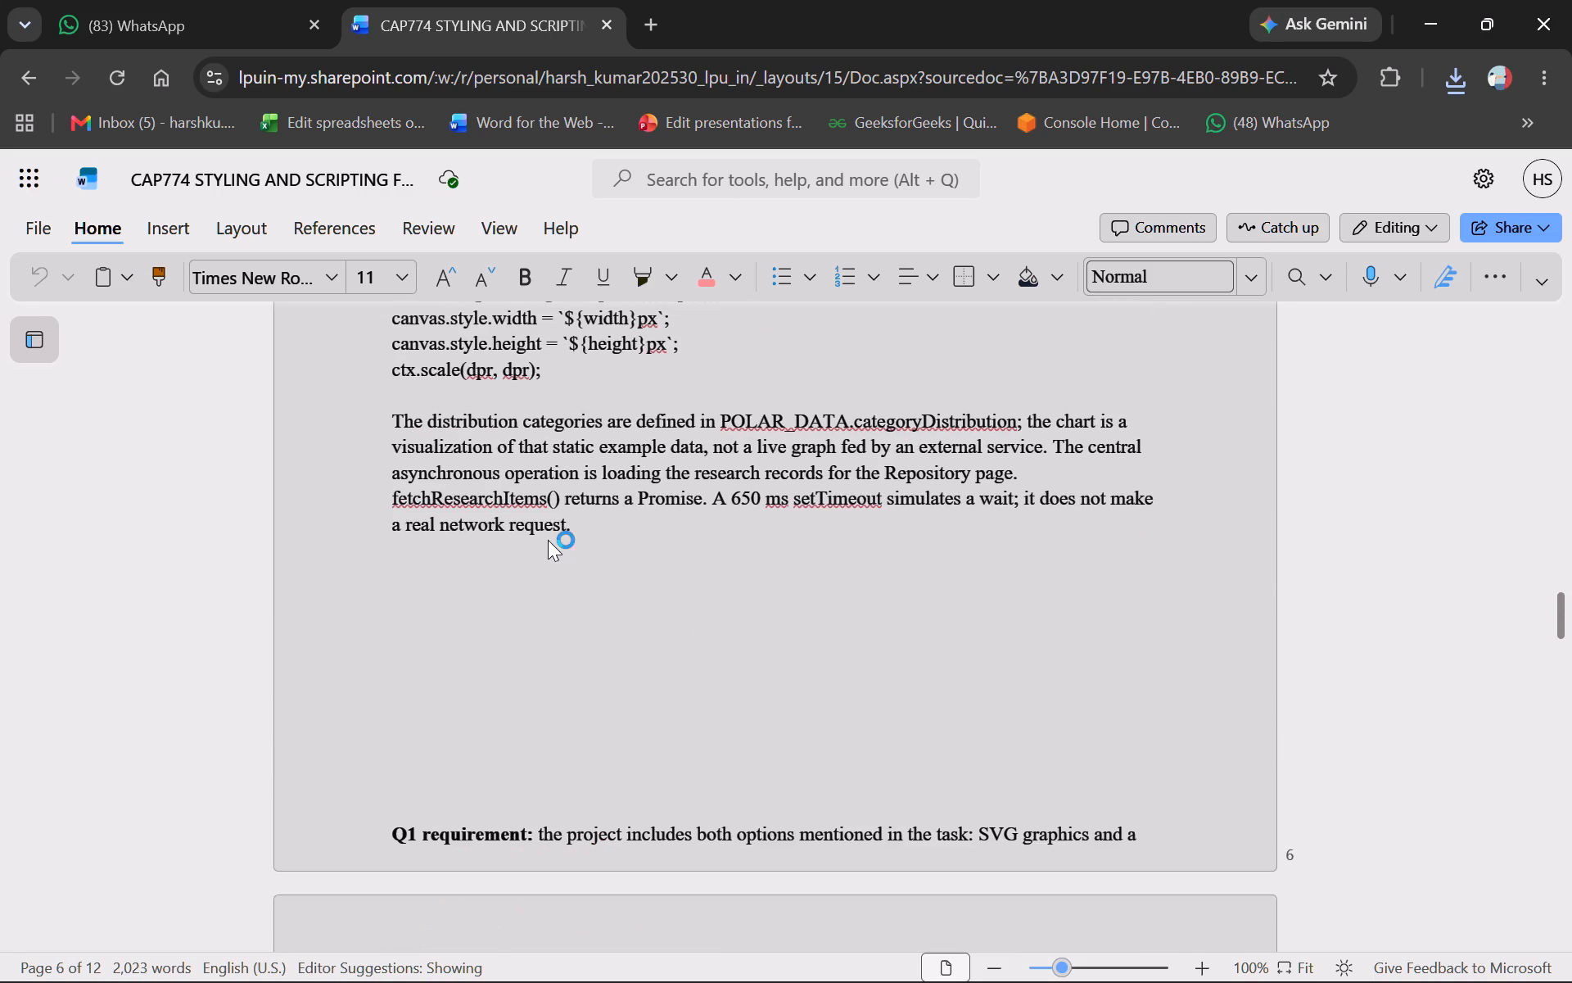
scroll(548, 540, down, 1)
click(407, 726)
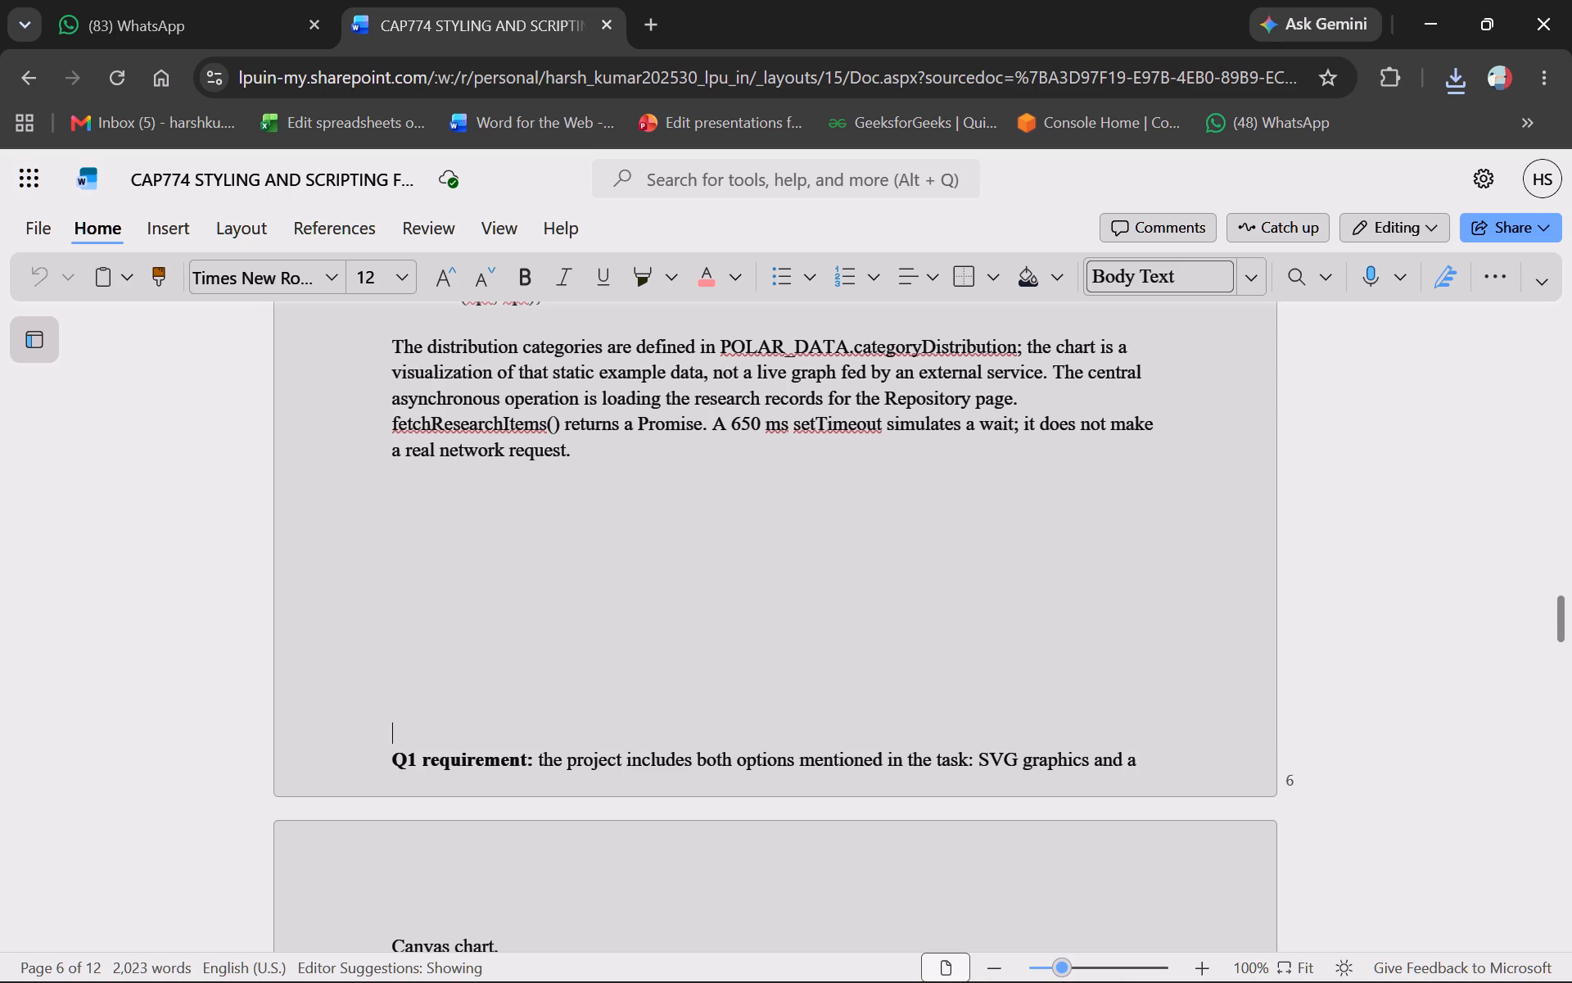
key(shift+Return)
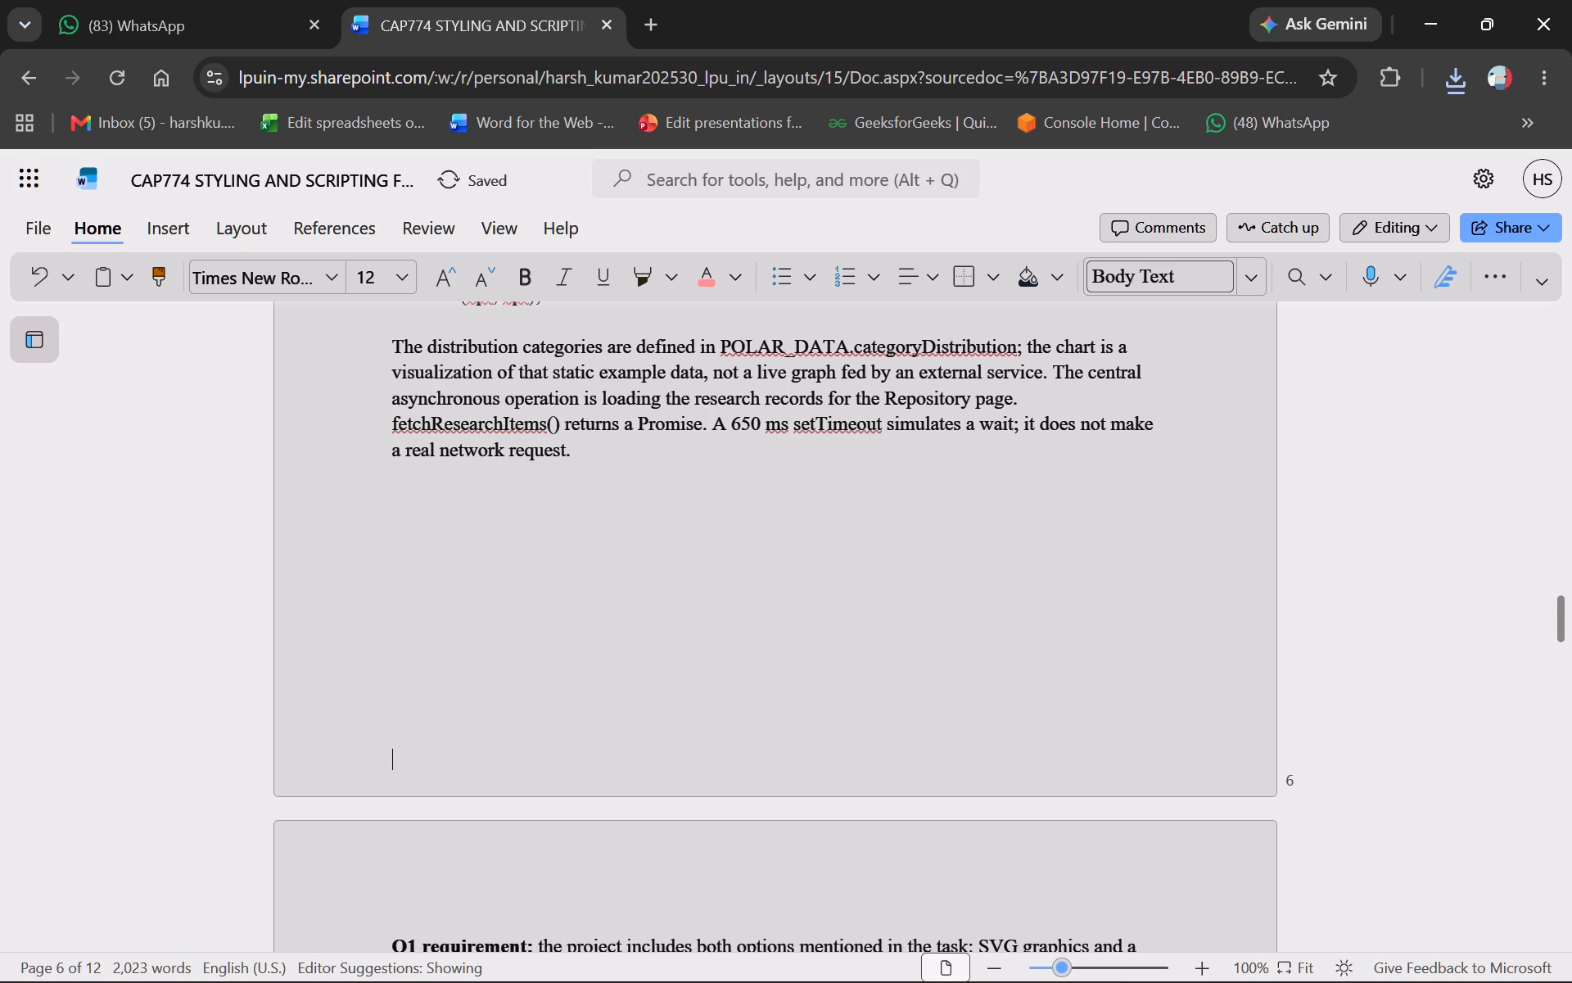
Check the layout of pages 7 and 8 around the "Waiting and handling failure" and "Generate cards from an array" sections.
scroll(407, 726, down, 1)
scroll(404, 835, down, 4)
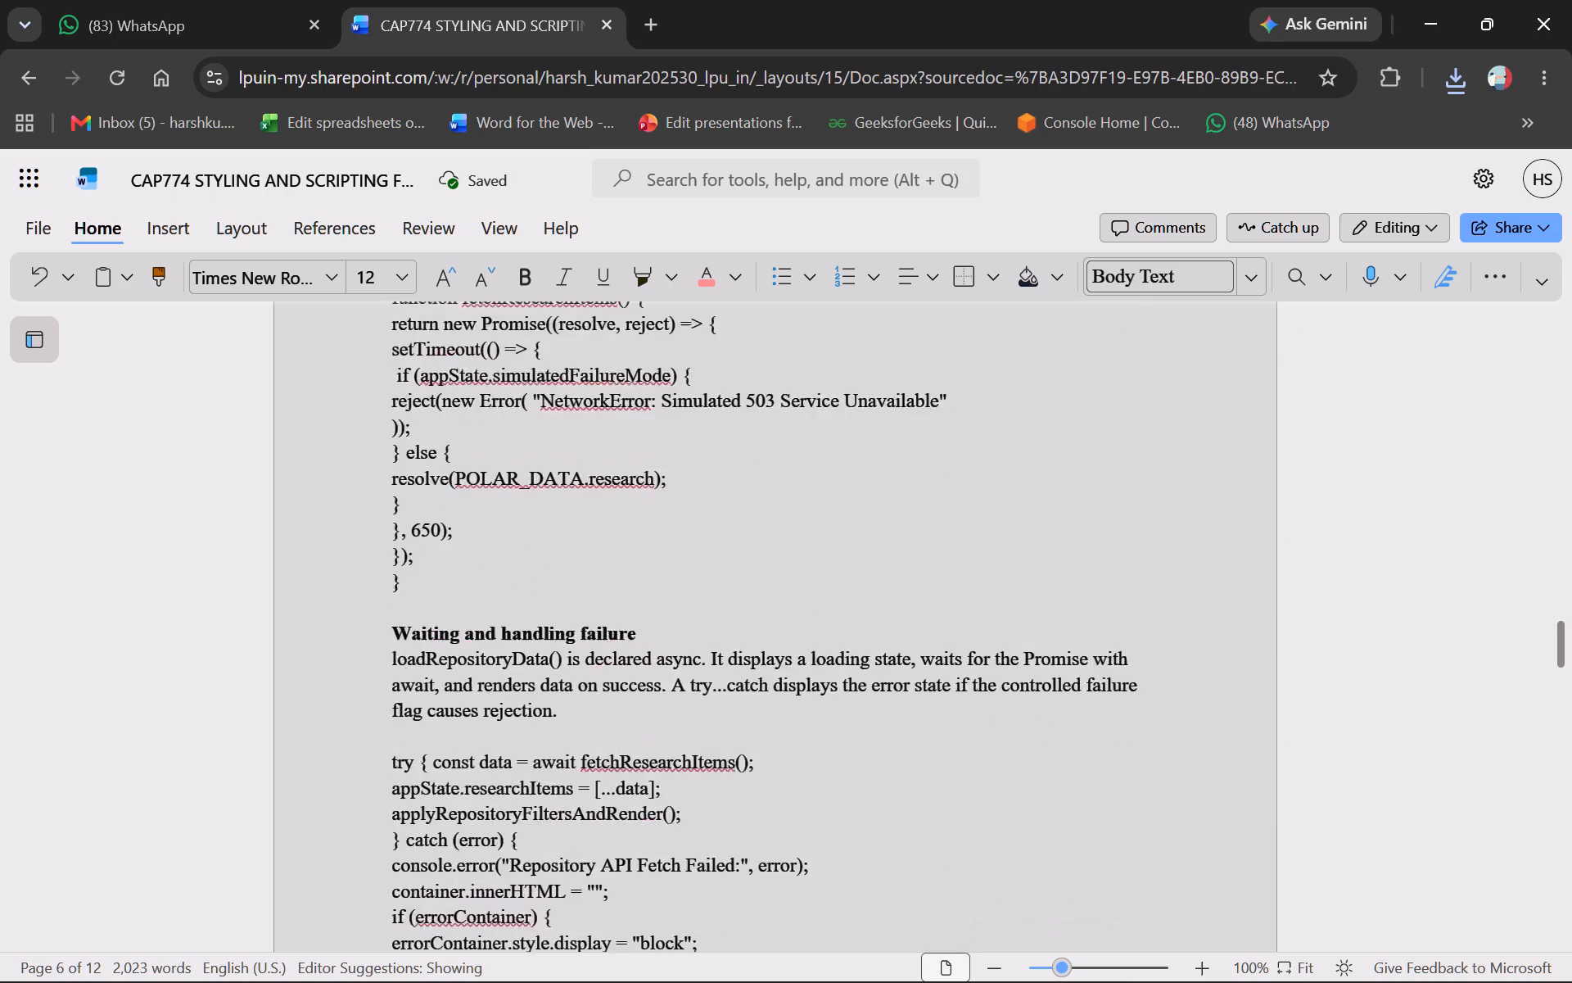
scroll(404, 835, down, 8)
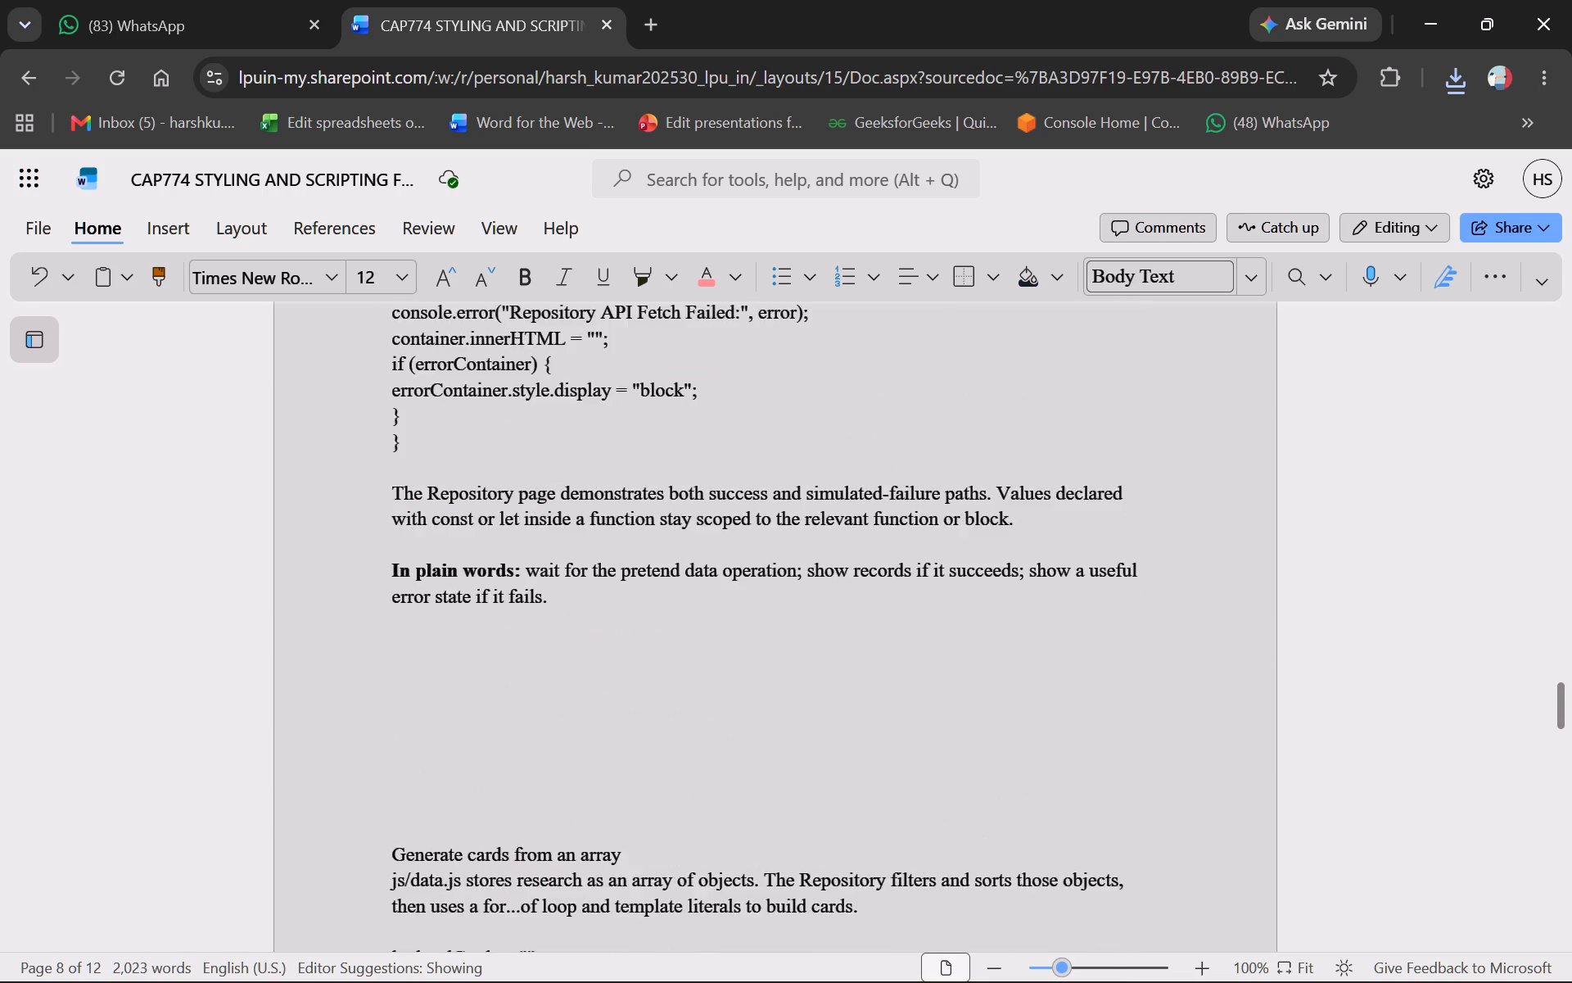
scroll(404, 835, up, 8)
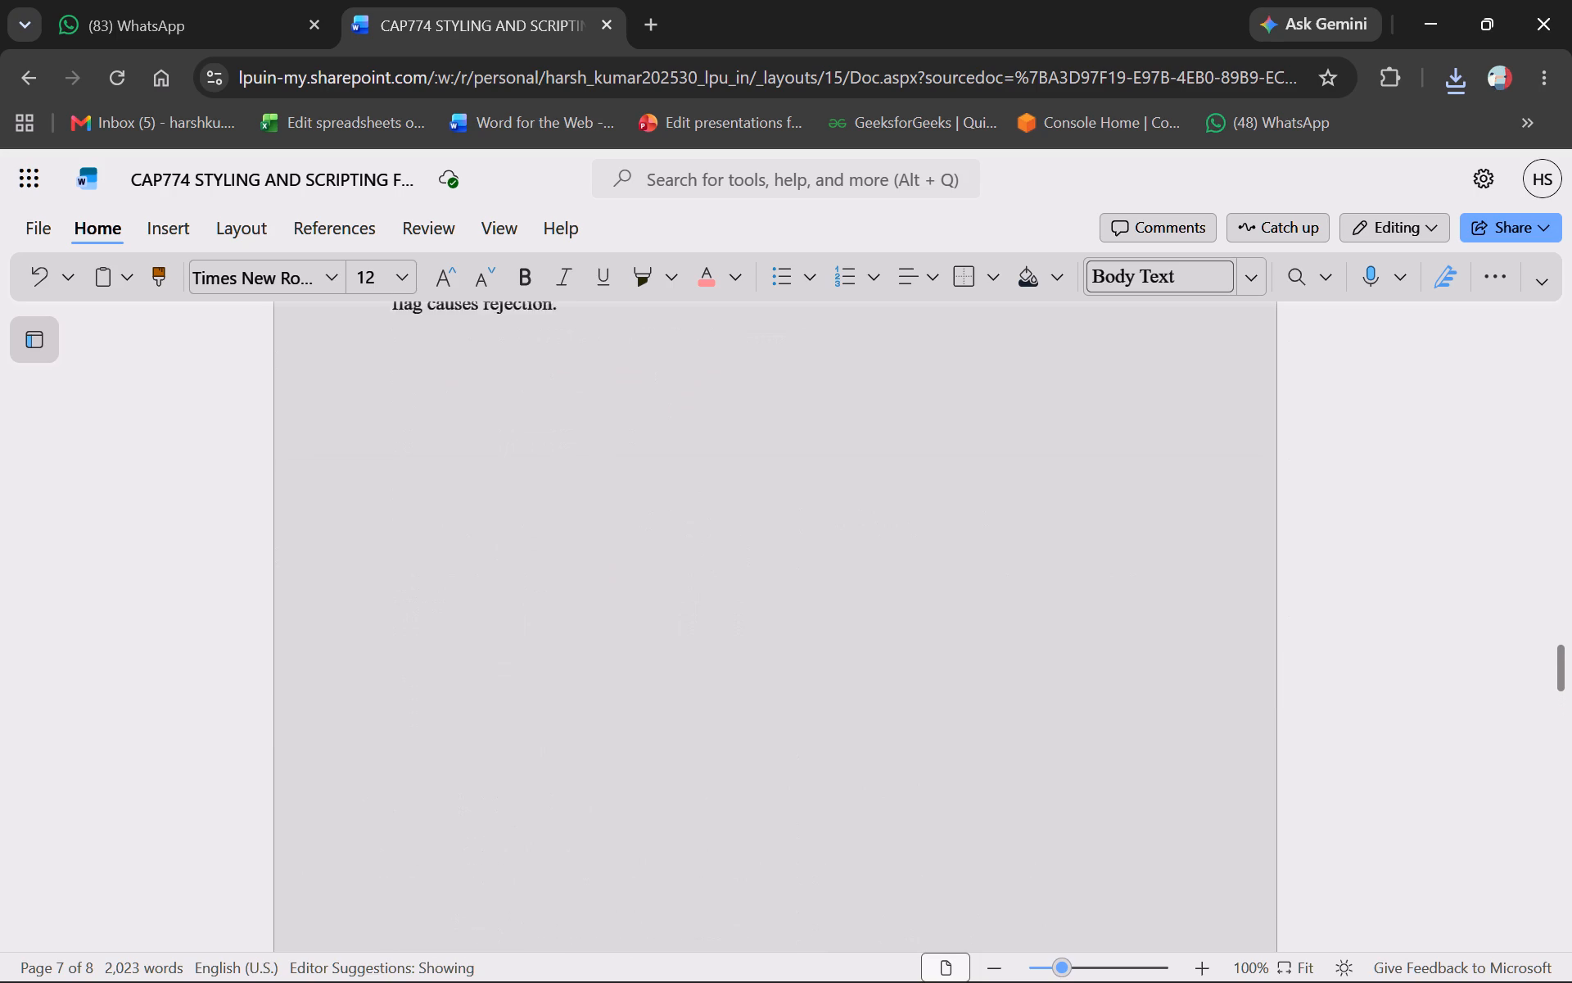
scroll(404, 835, up, 4)
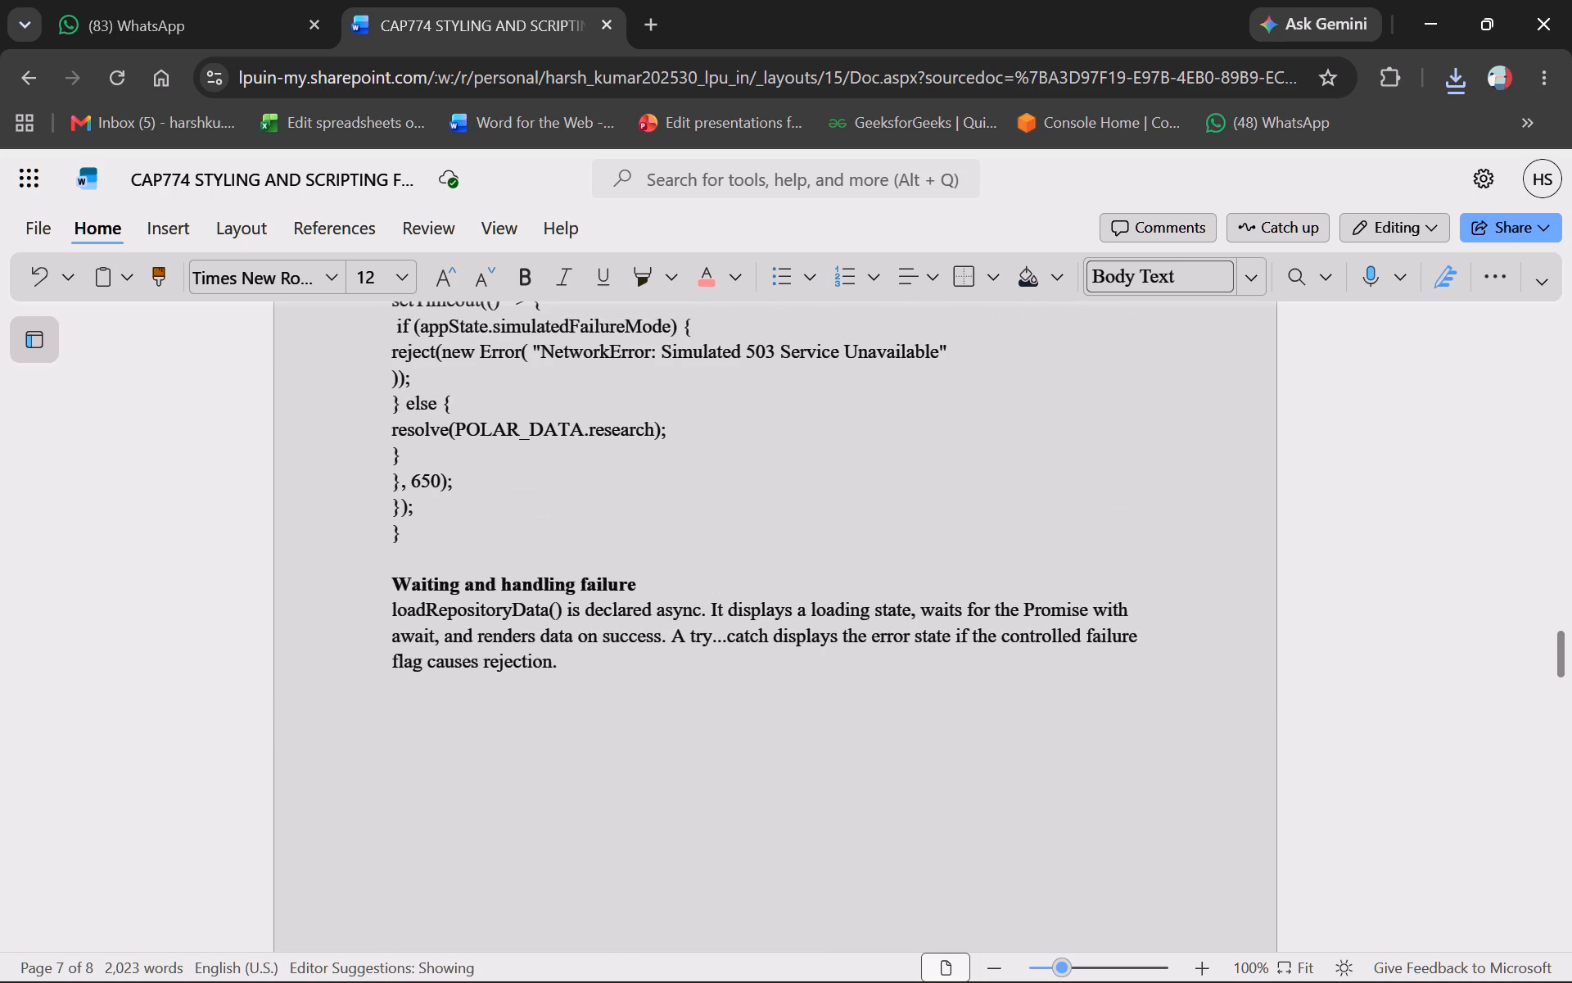
scroll(404, 835, up, 1)
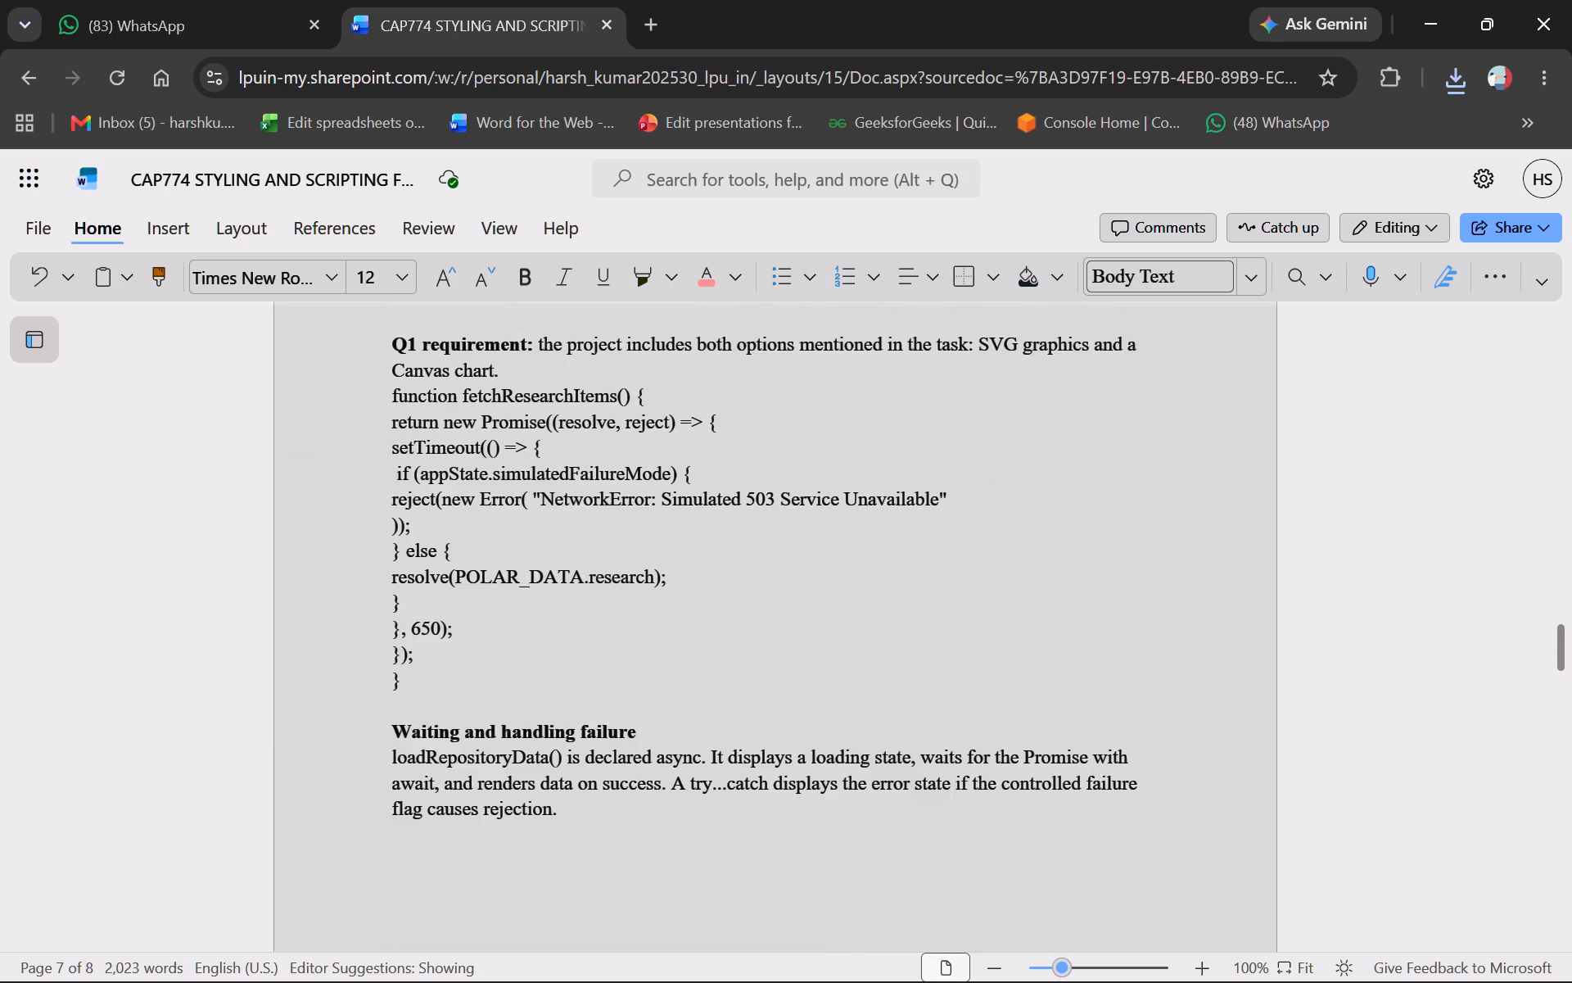
scroll(404, 835, up, 1)
Insert a line break after "Canvas chart." to separate the Q1 requirement text from the fetchResearchItems() code.
scroll(404, 835, down, 1)
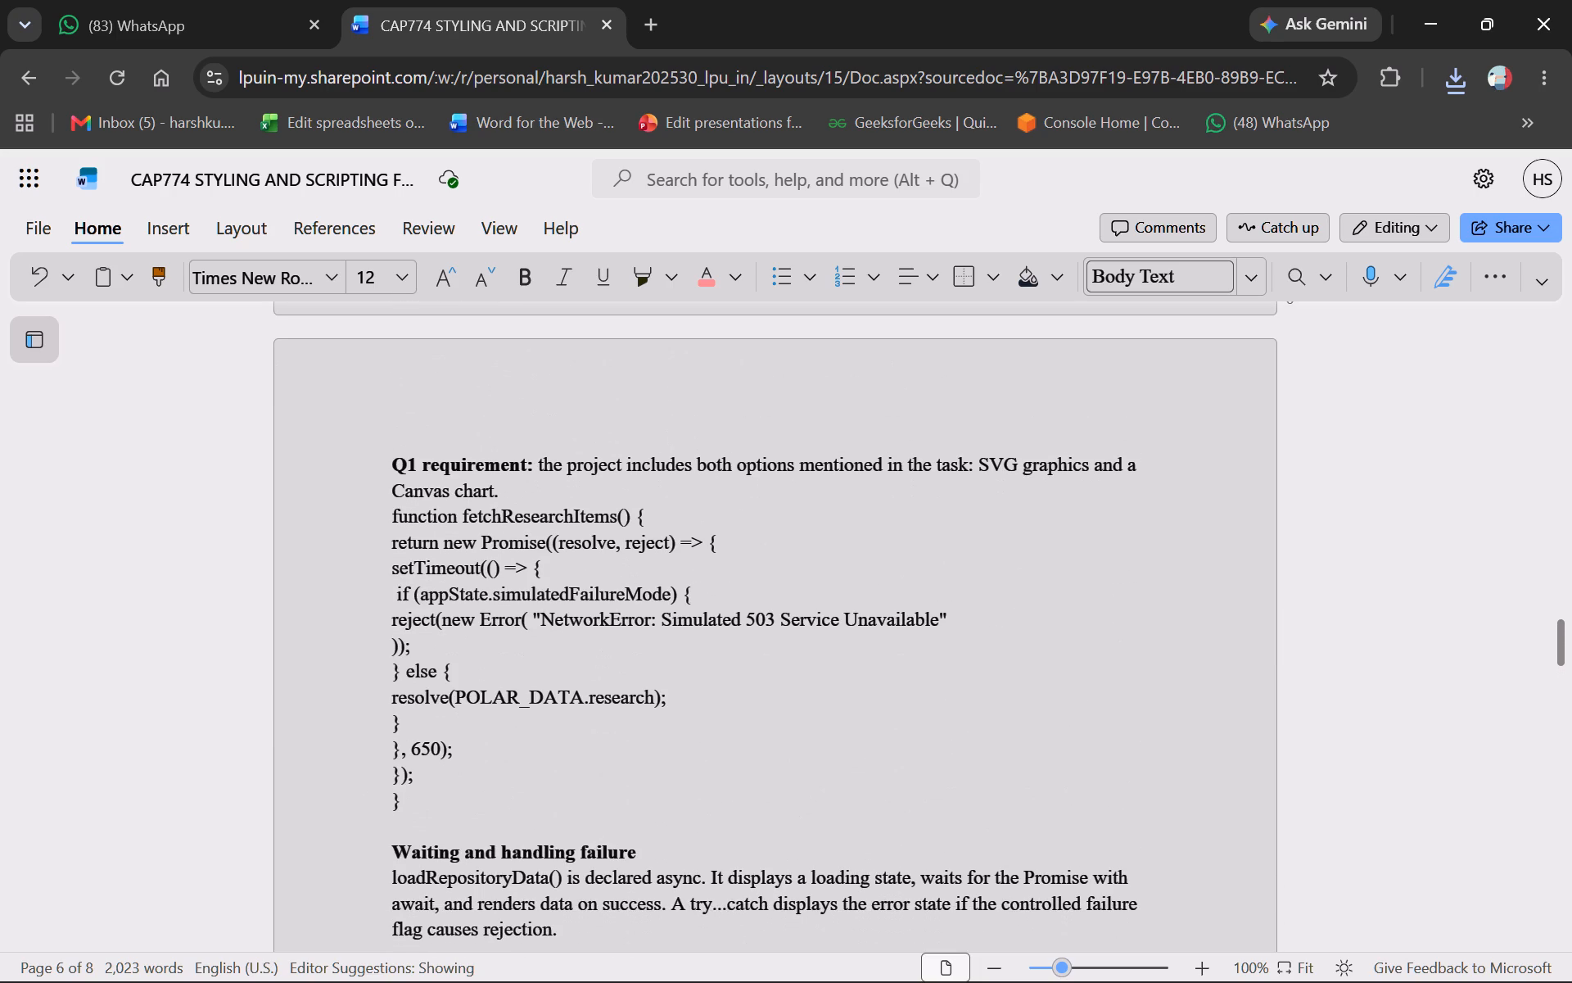
scroll(404, 835, down, 2)
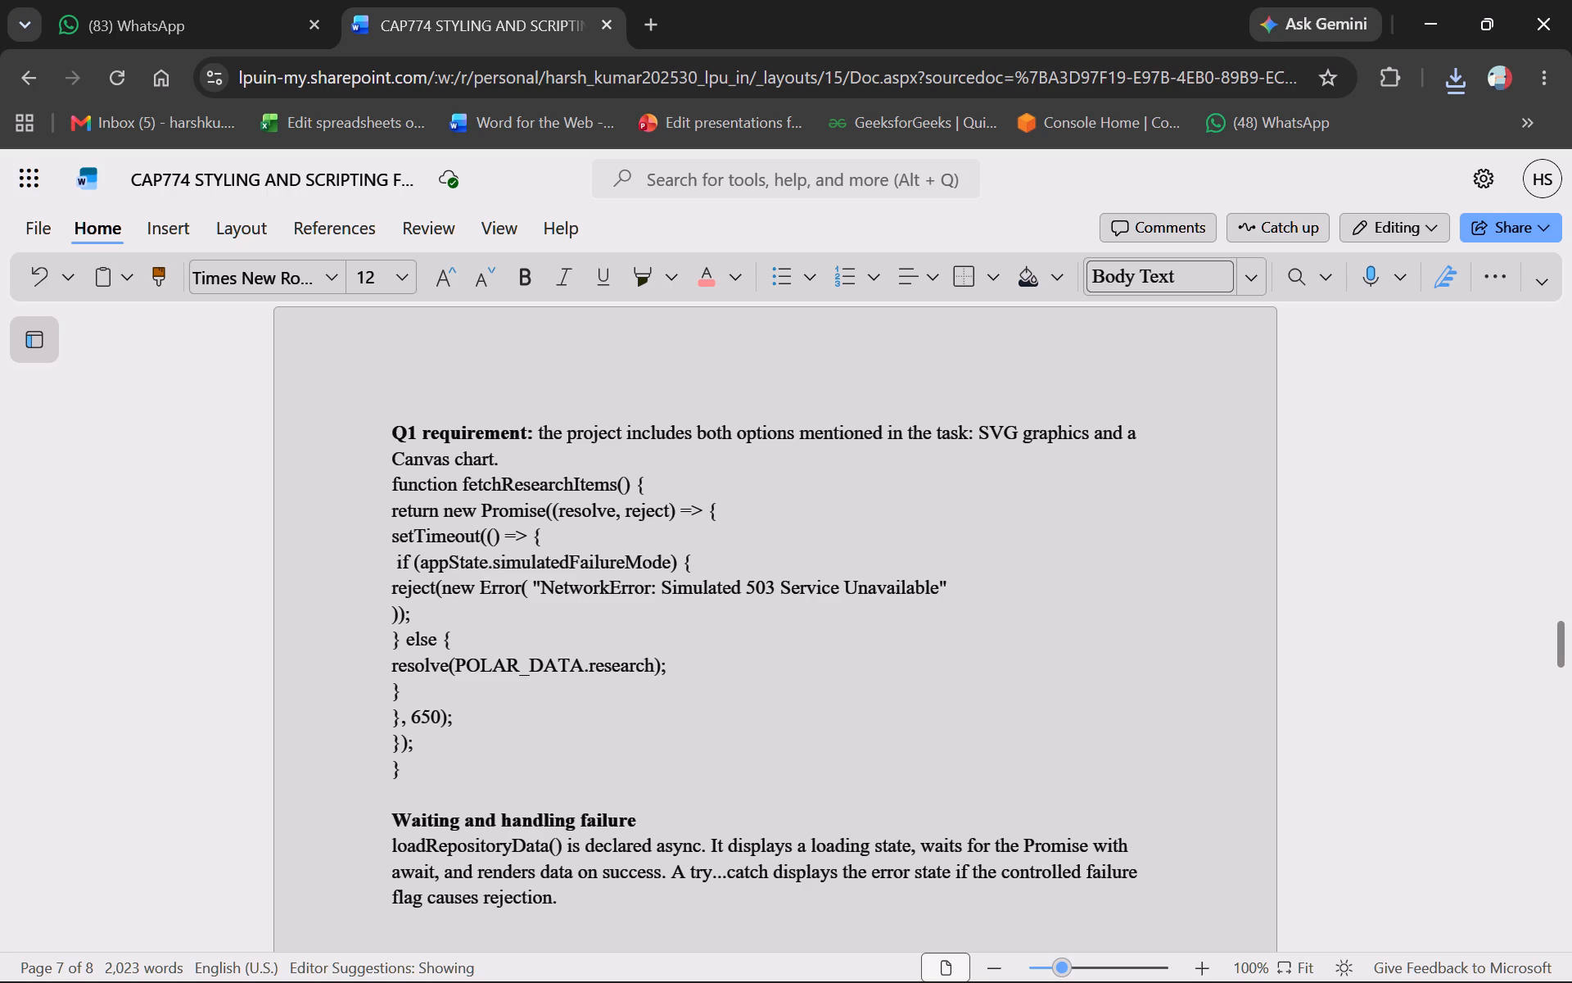
click(500, 460)
key(shift+Return)
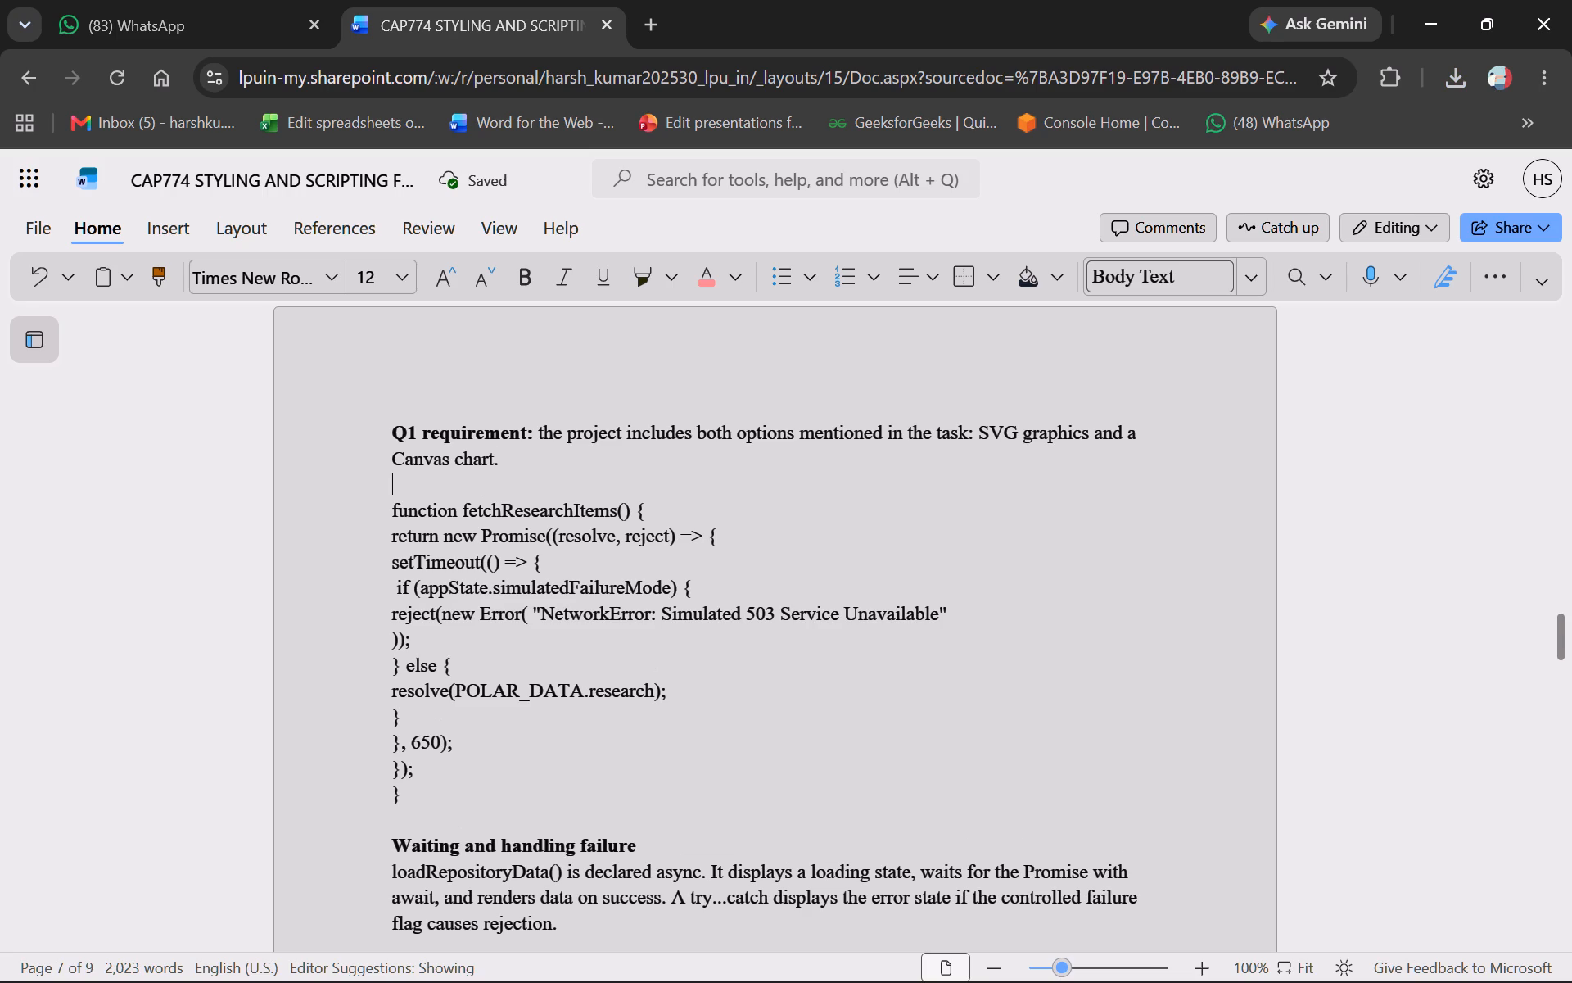
Review the spacing and headings from "Waiting and handling failure" through the "Where to see it" paragraph on page 8.
scroll(544, 506, down, 5)
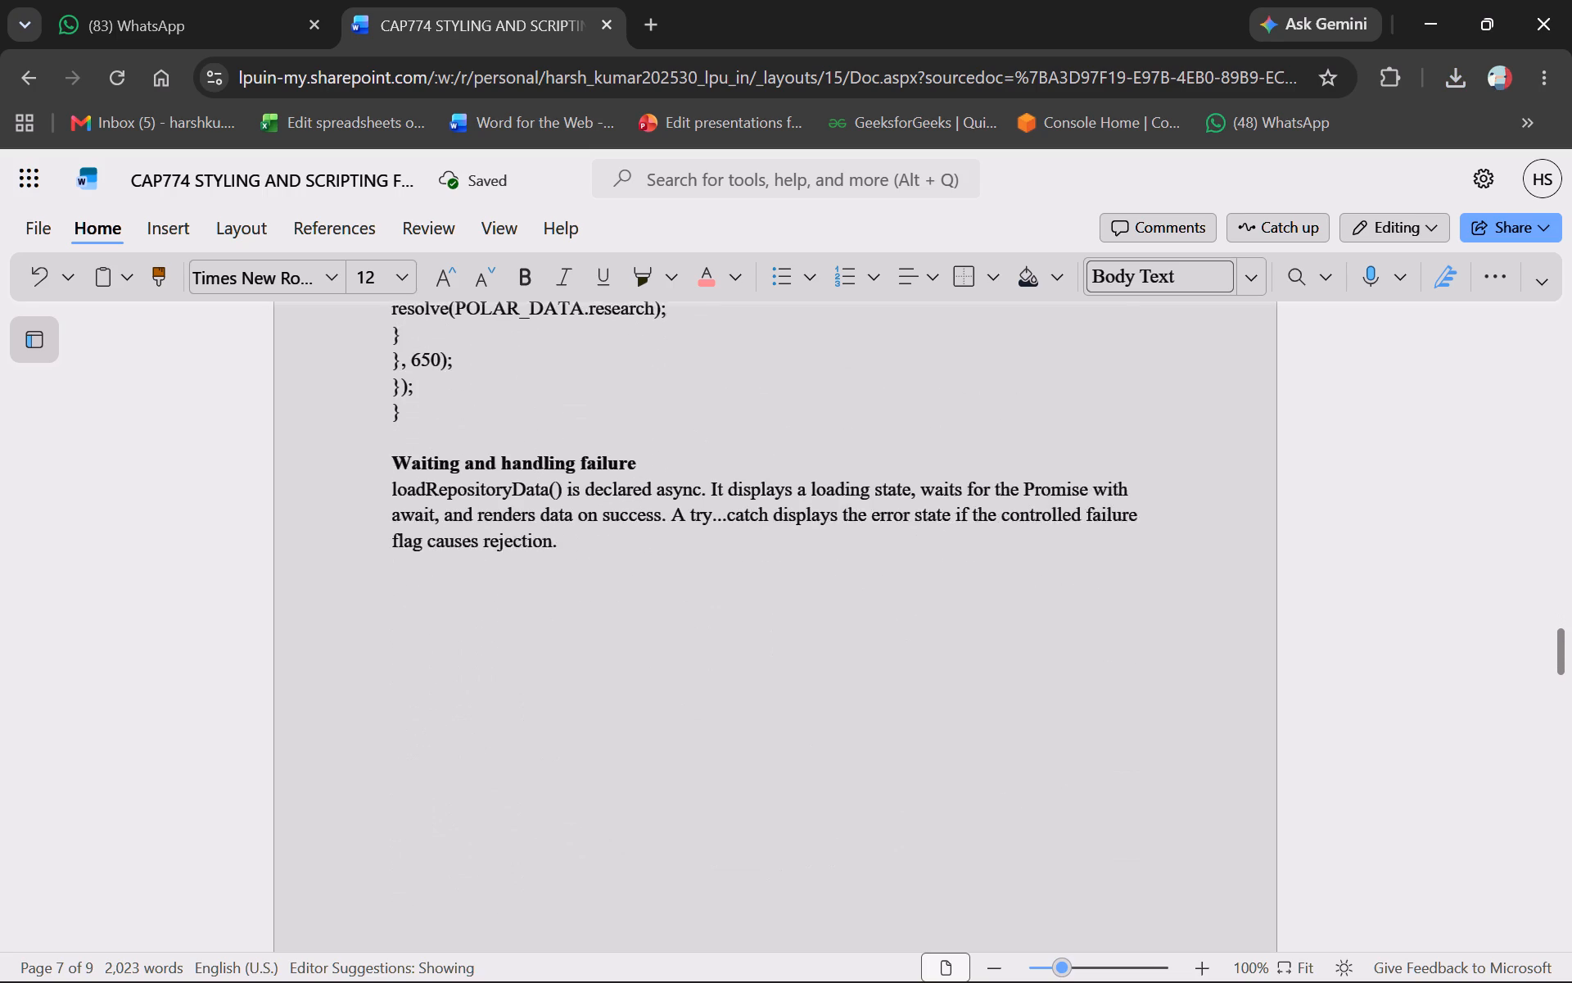
scroll(544, 506, down, 8)
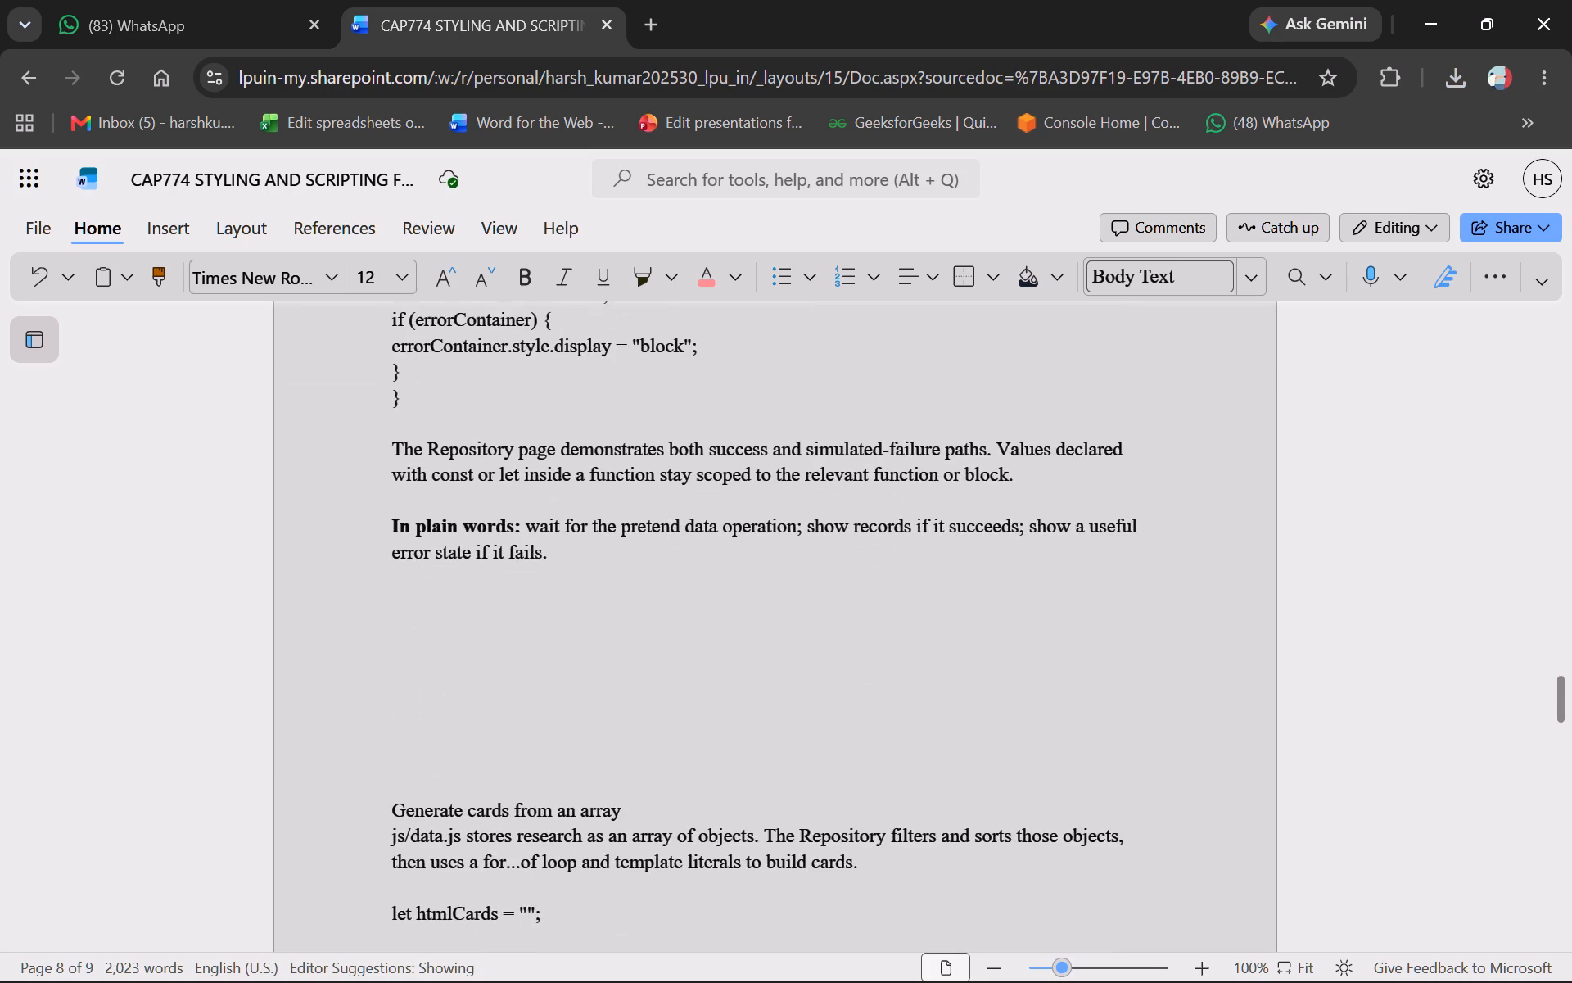
scroll(544, 506, down, 3)
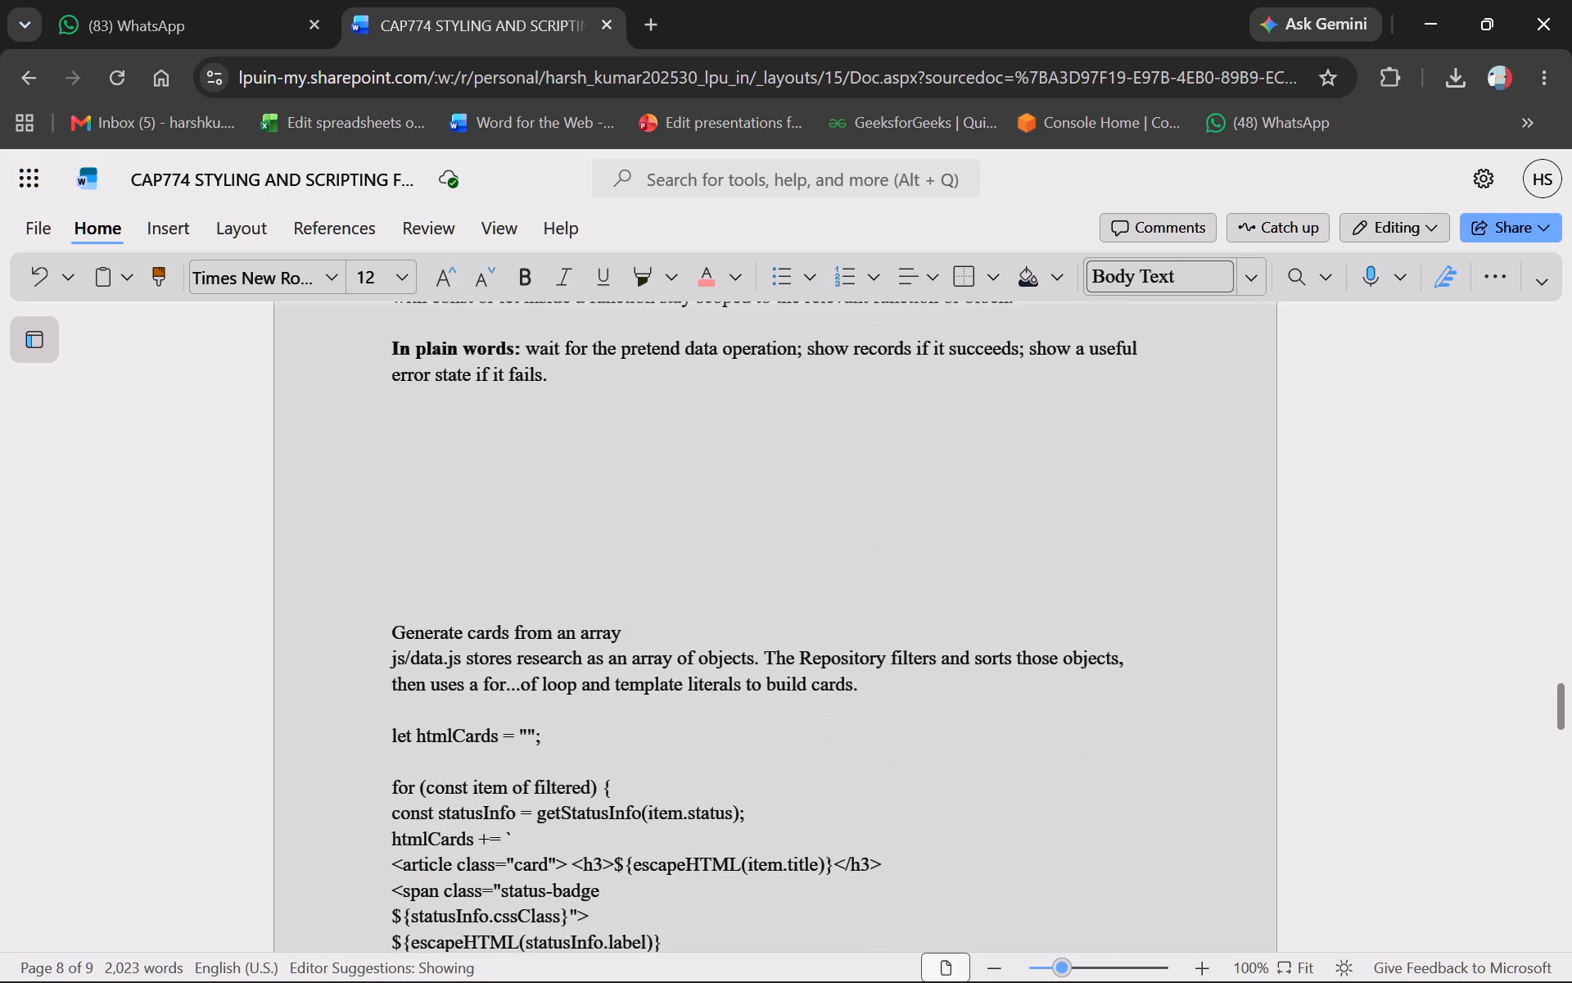
scroll(544, 506, down, 3)
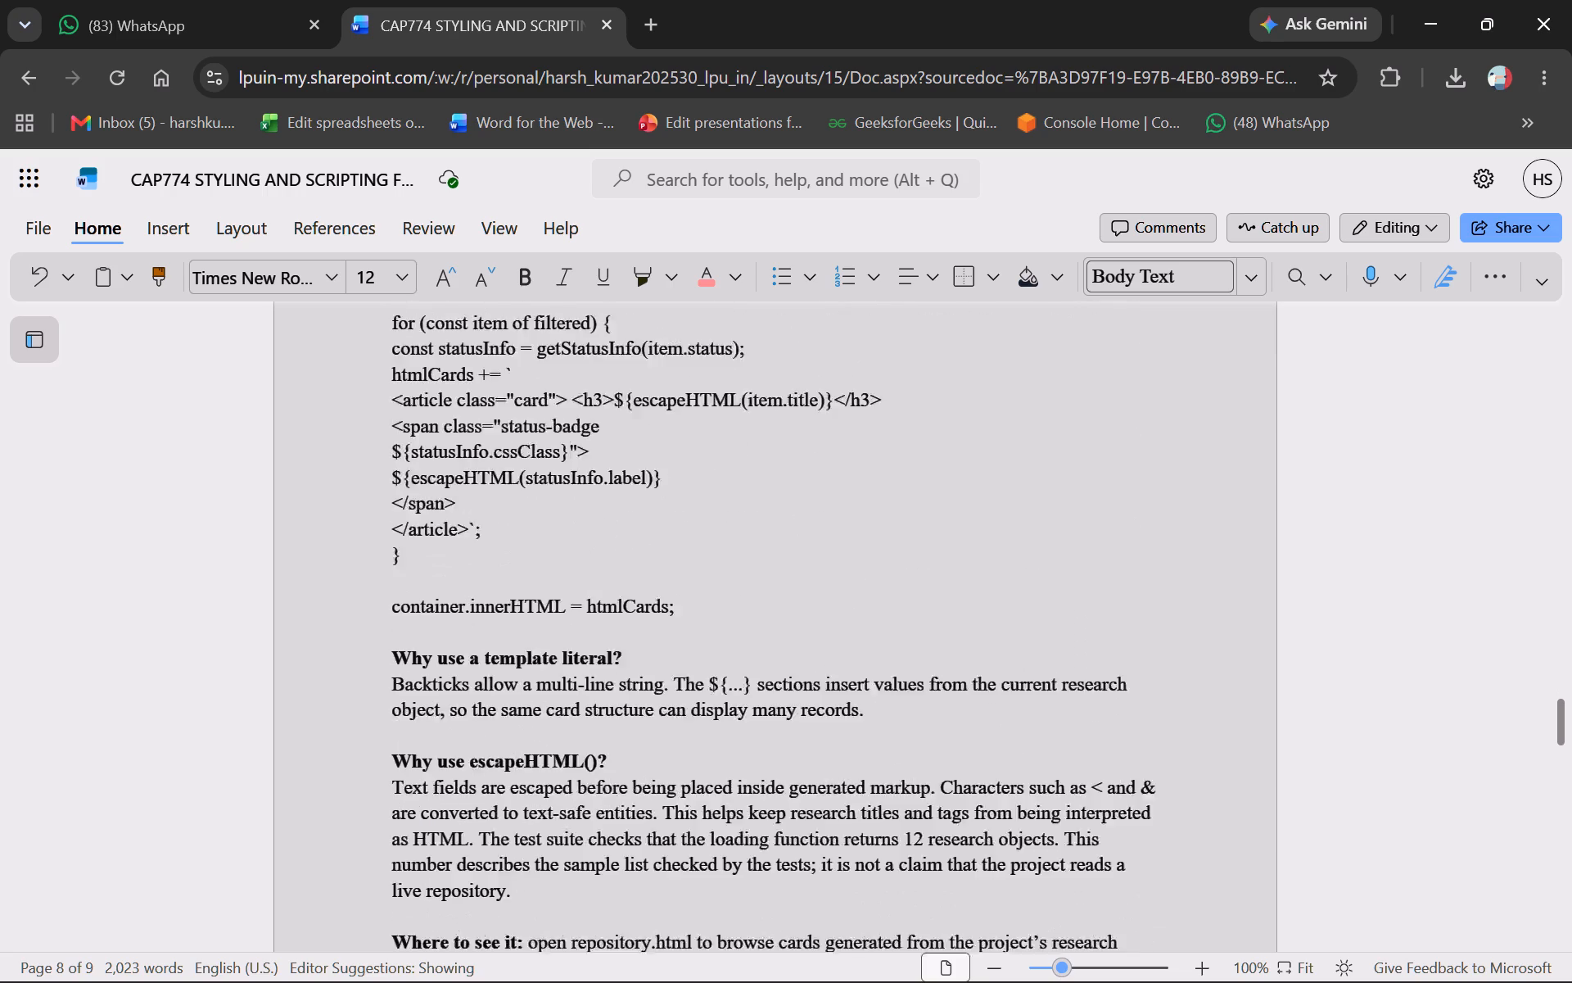
scroll(544, 506, down, 5)
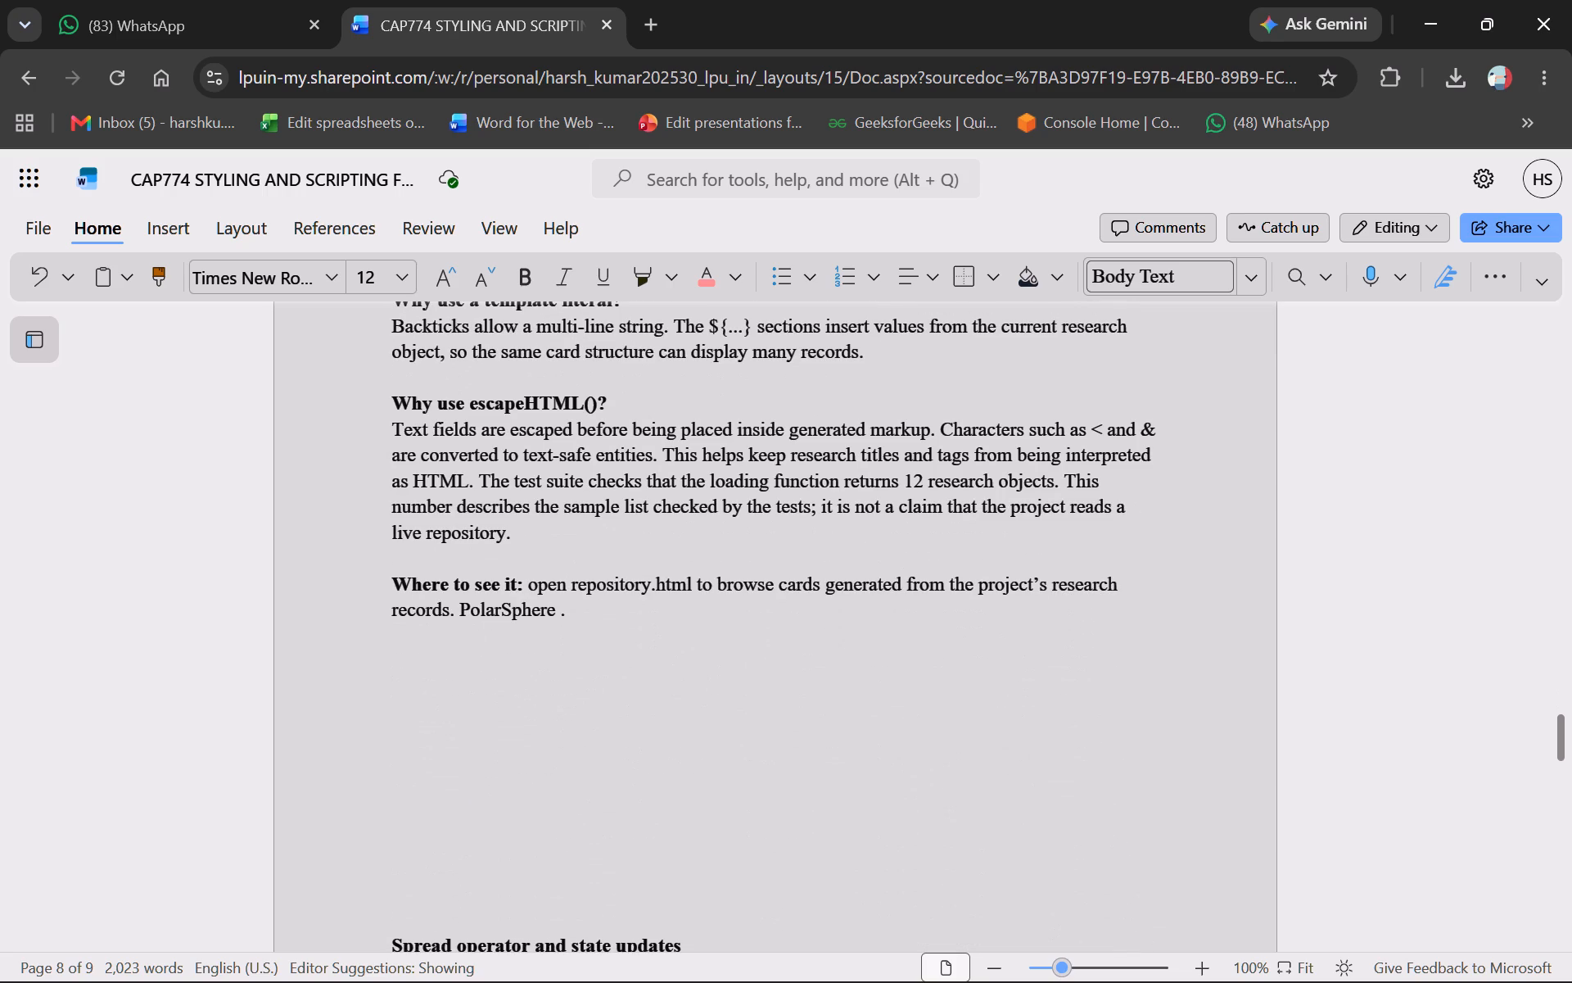
scroll(544, 506, down, 3)
scroll(544, 506, up, 3)
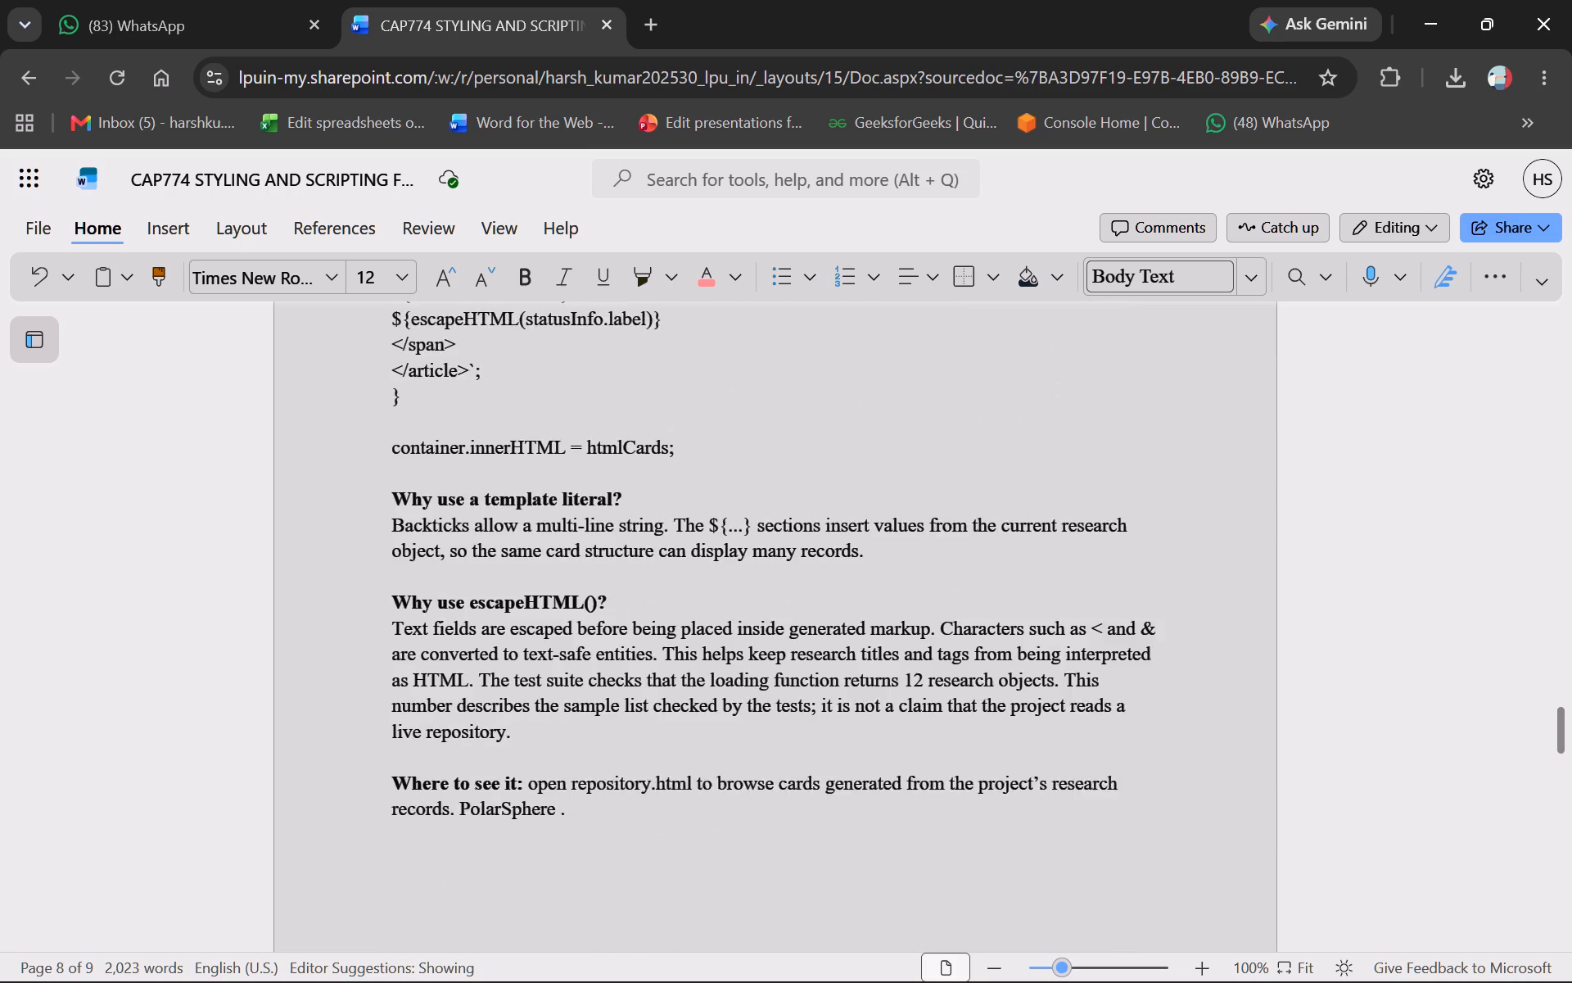
scroll(544, 506, up, 6)
scroll(495, 627, up, 1)
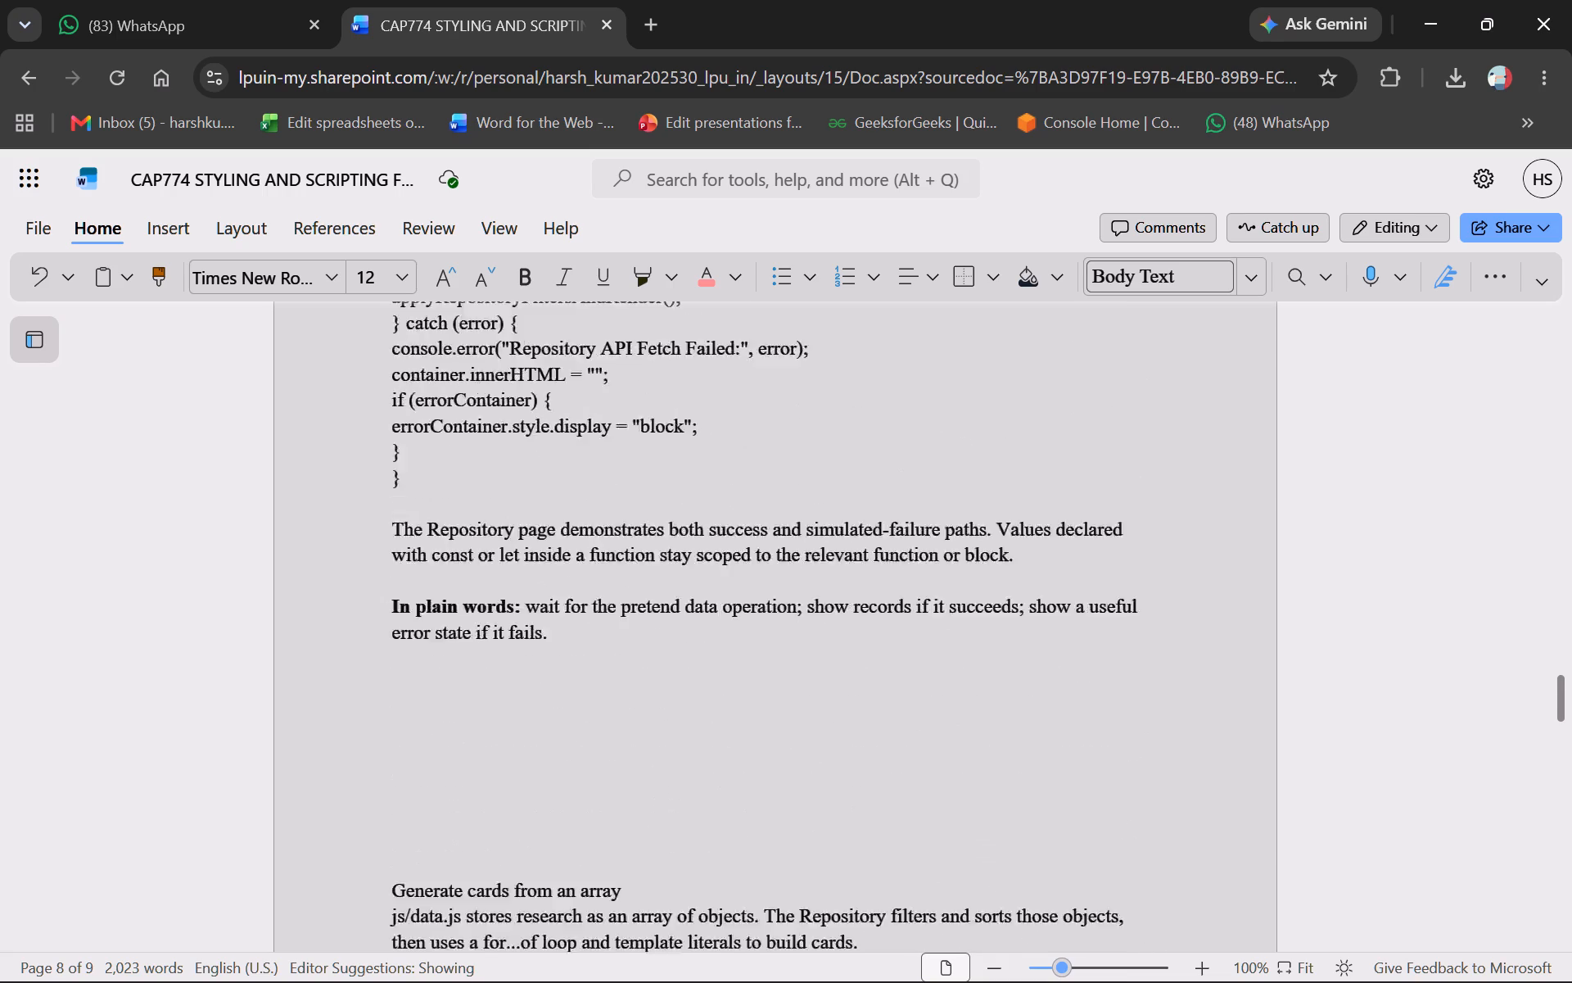
scroll(495, 627, up, 4)
scroll(495, 627, down, 5)
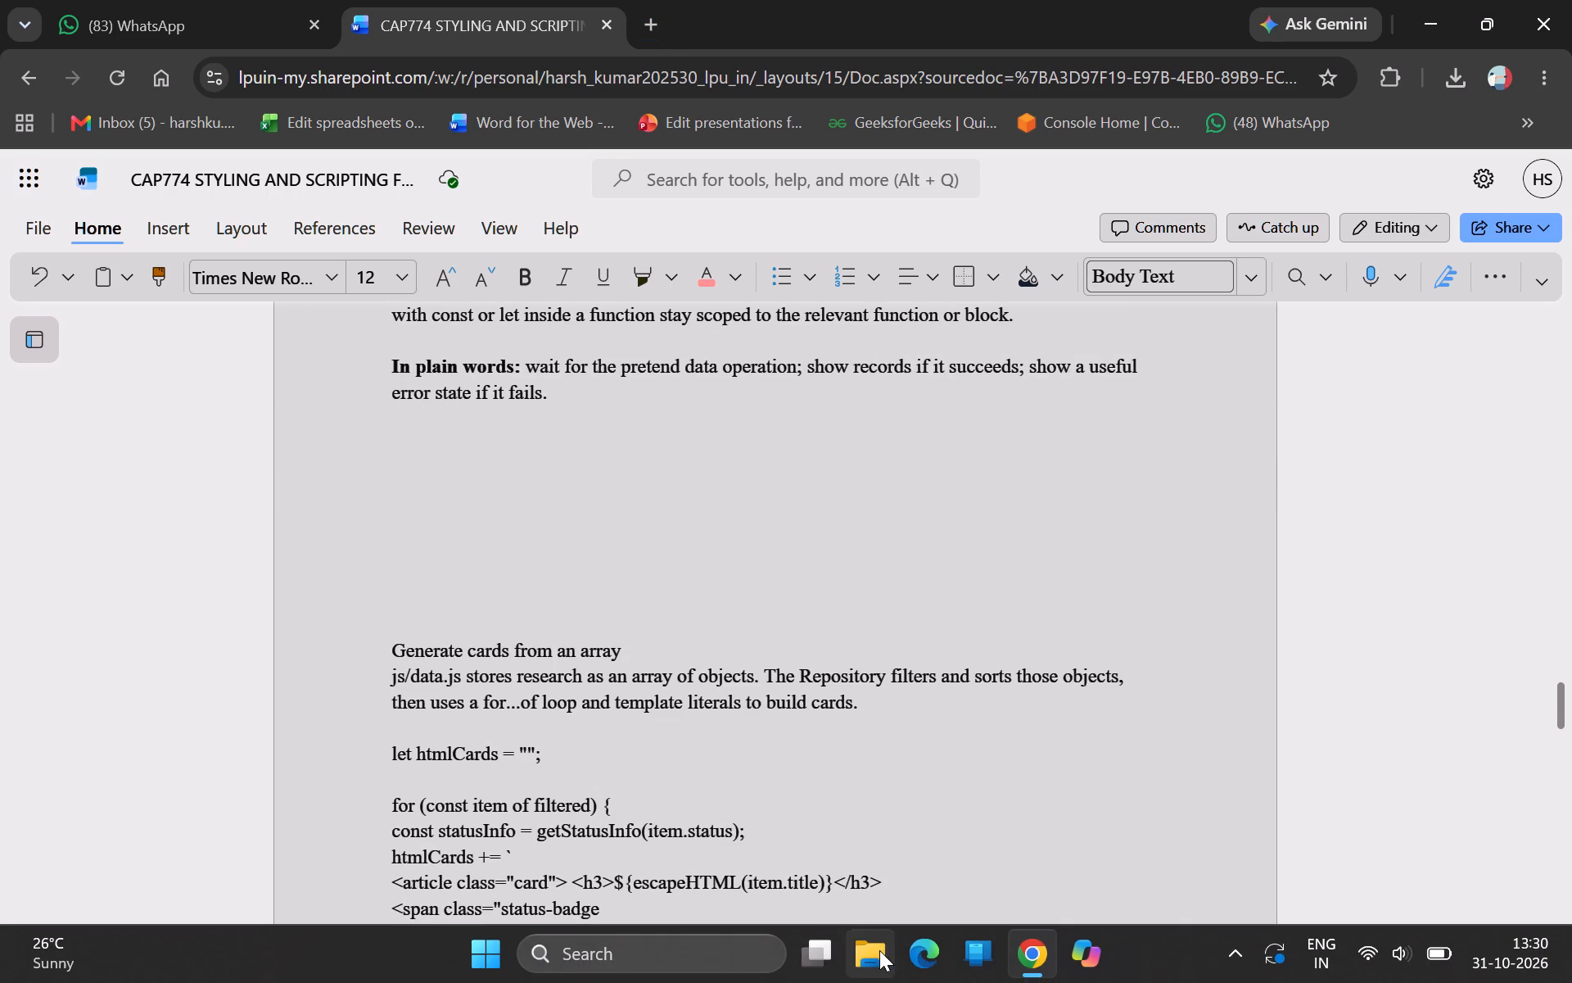
Switch to File Explorer and open the PDF version of the CAP774 report from the recent files.
click(865, 954)
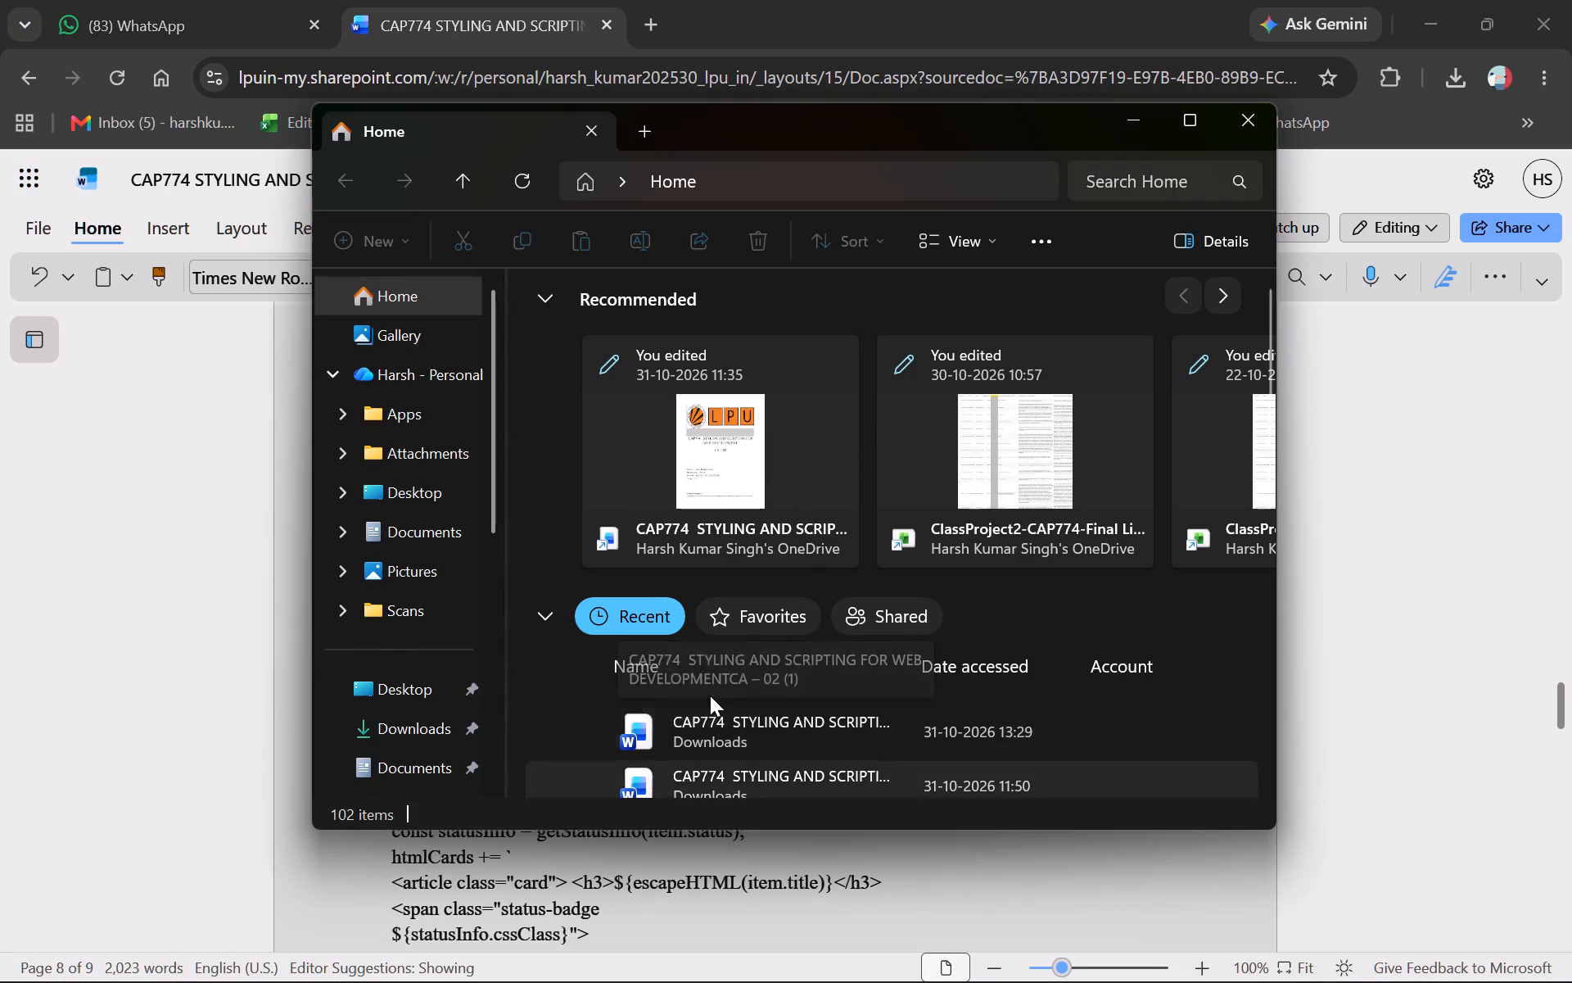
scroll(718, 722, down, 1)
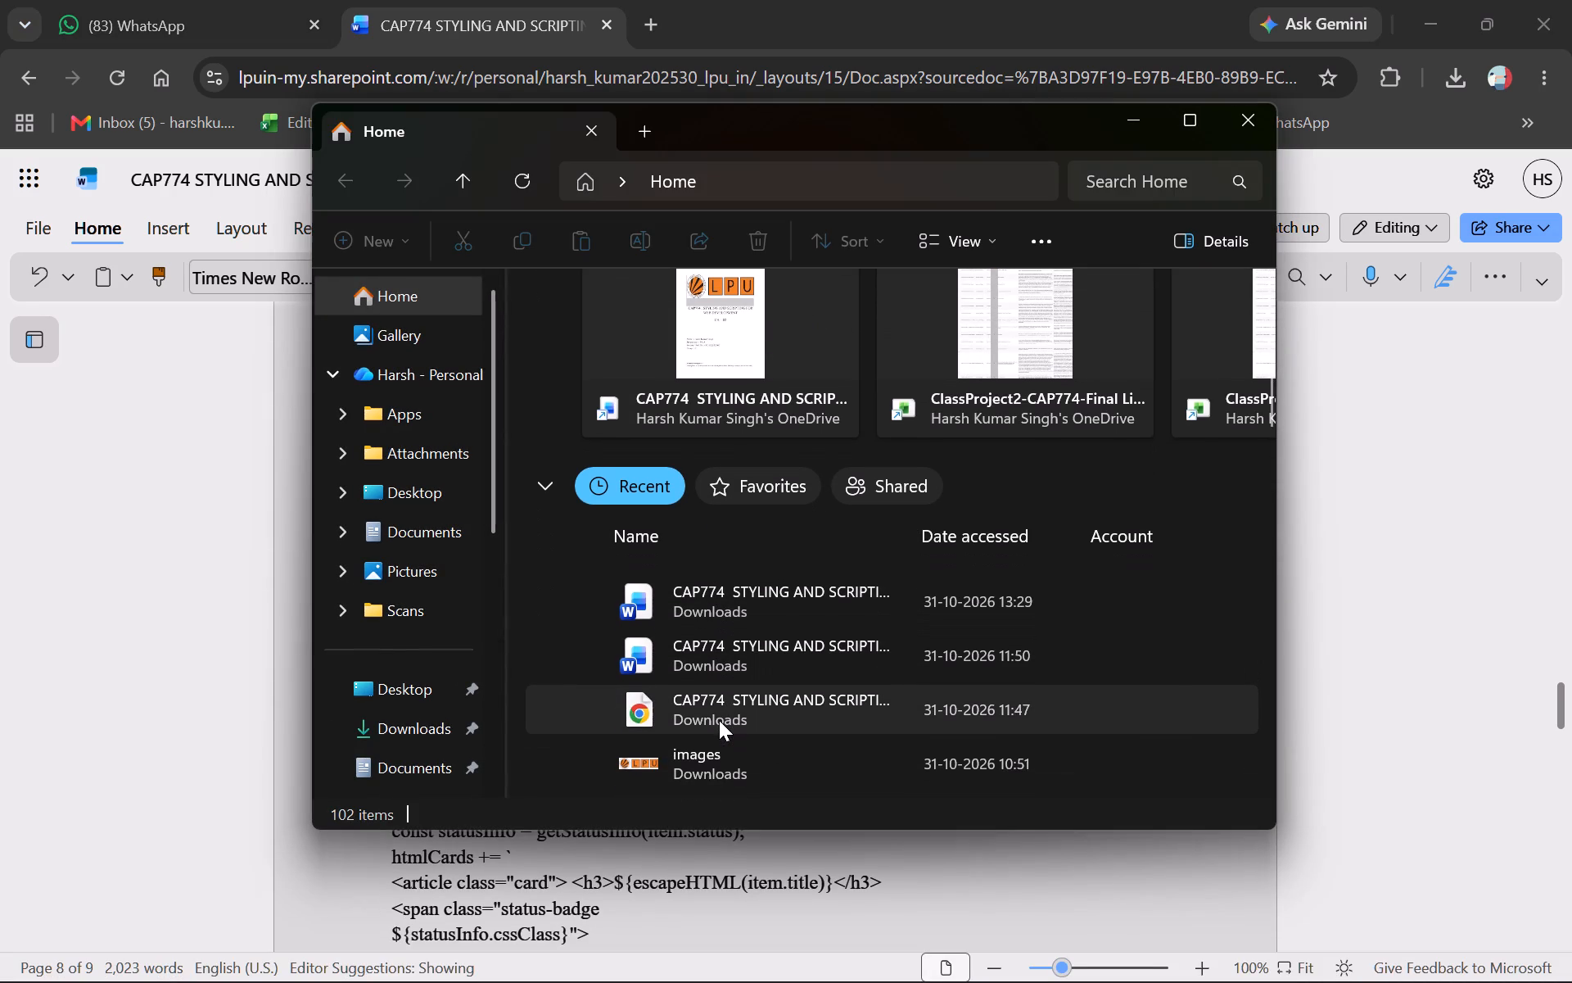
double_click(719, 720)
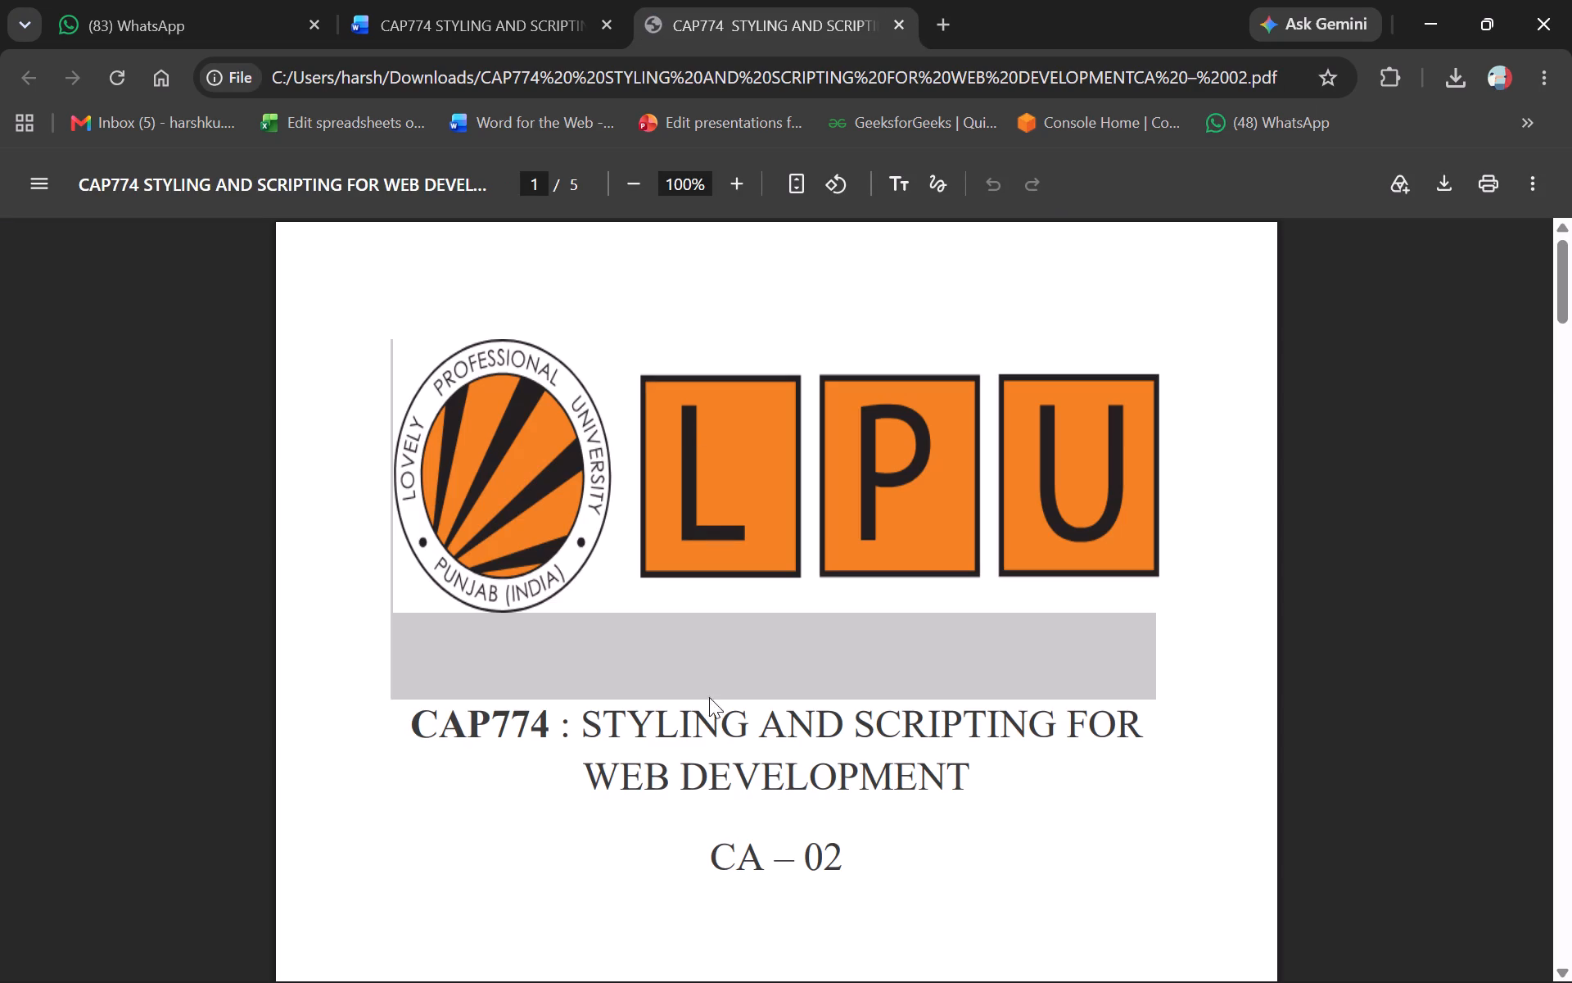
Look over the opening pages of the CAP774 report PDF and close it.
scroll(709, 697, down, 9)
scroll(709, 697, up, 4)
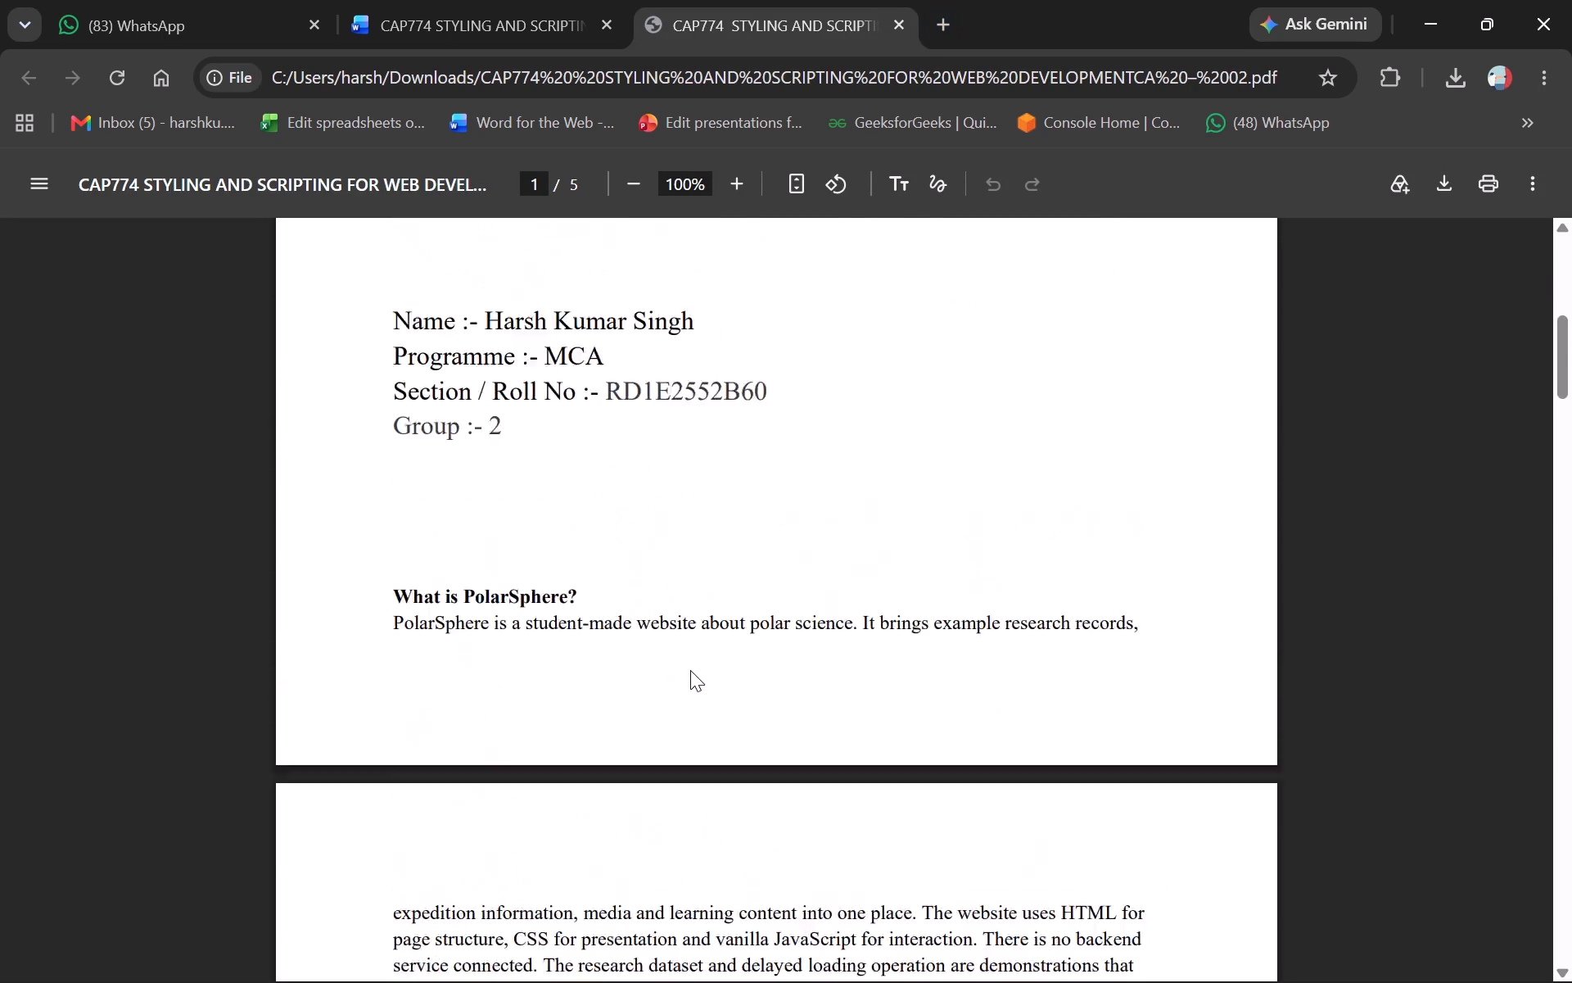
click(892, 22)
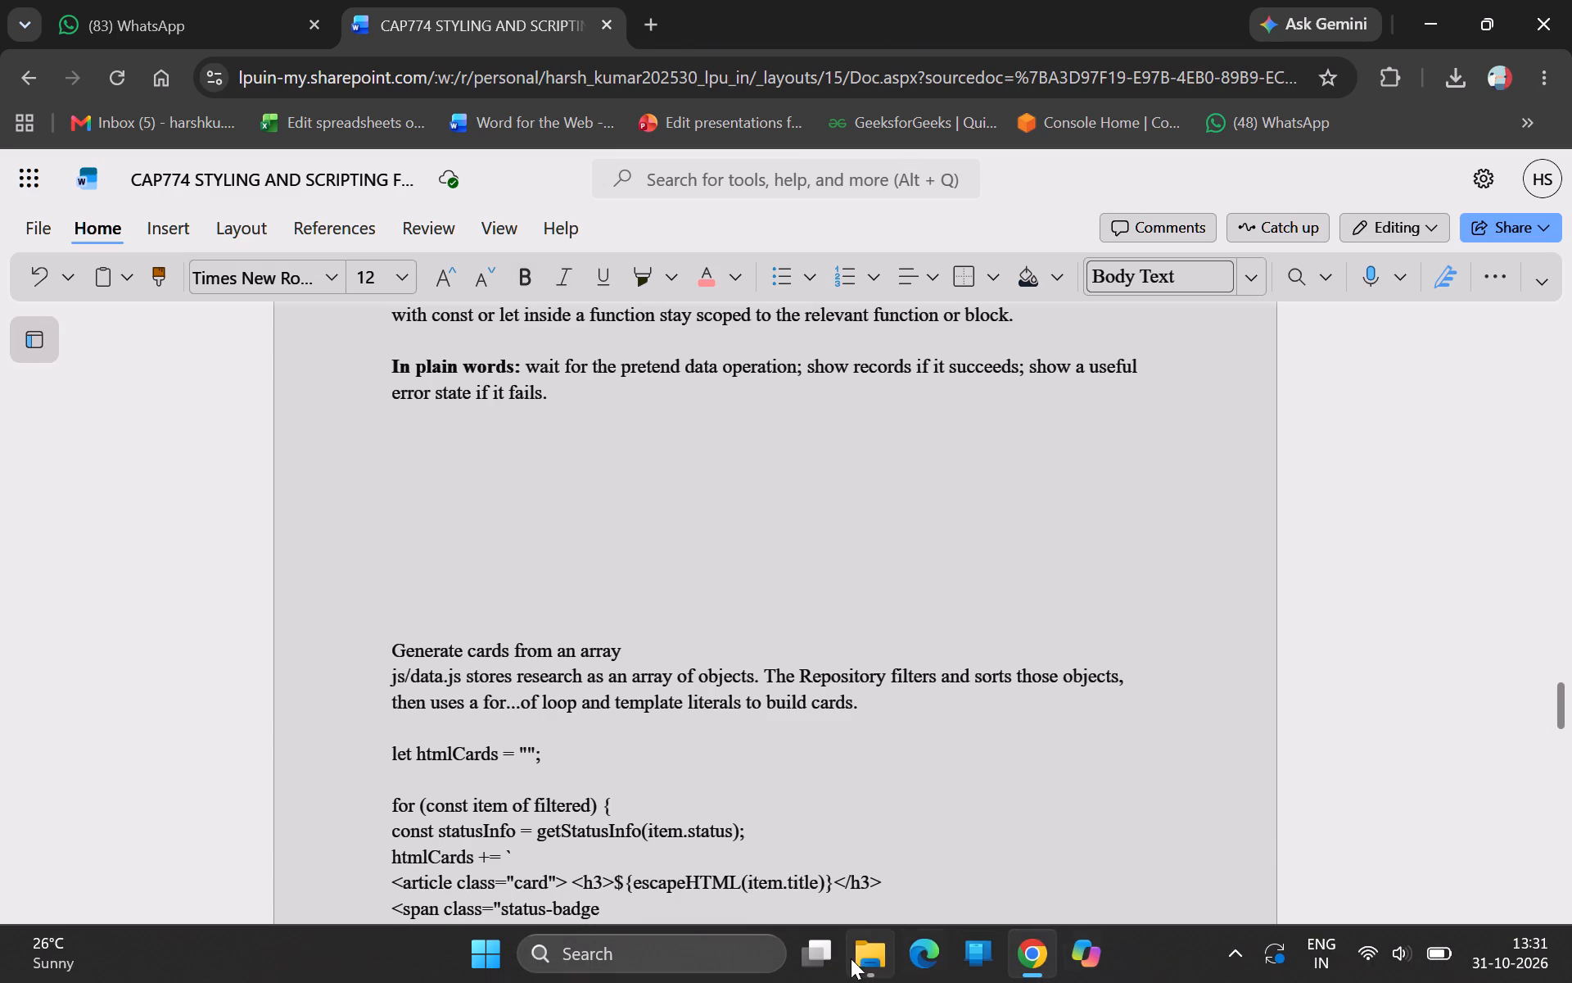
Switch to File Explorer and open the assignment PDF CA2CAP774_merged (1) from the recent files.
click(849, 958)
scroll(824, 610, down, 1)
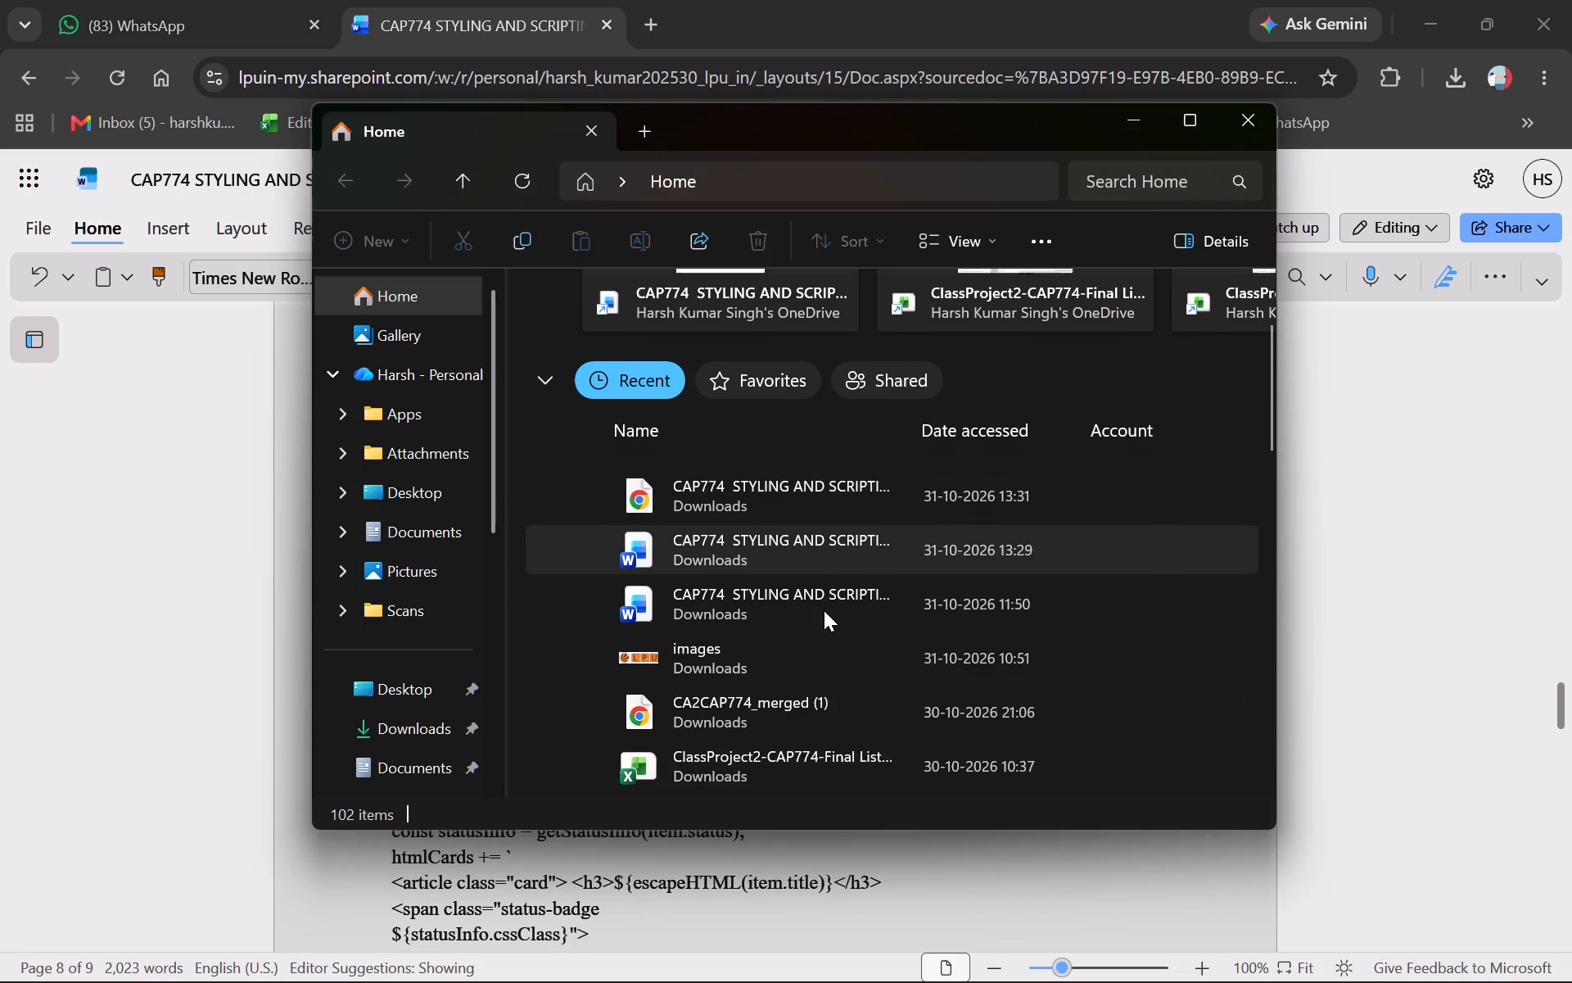
scroll(824, 610, down, 1)
double_click(745, 689)
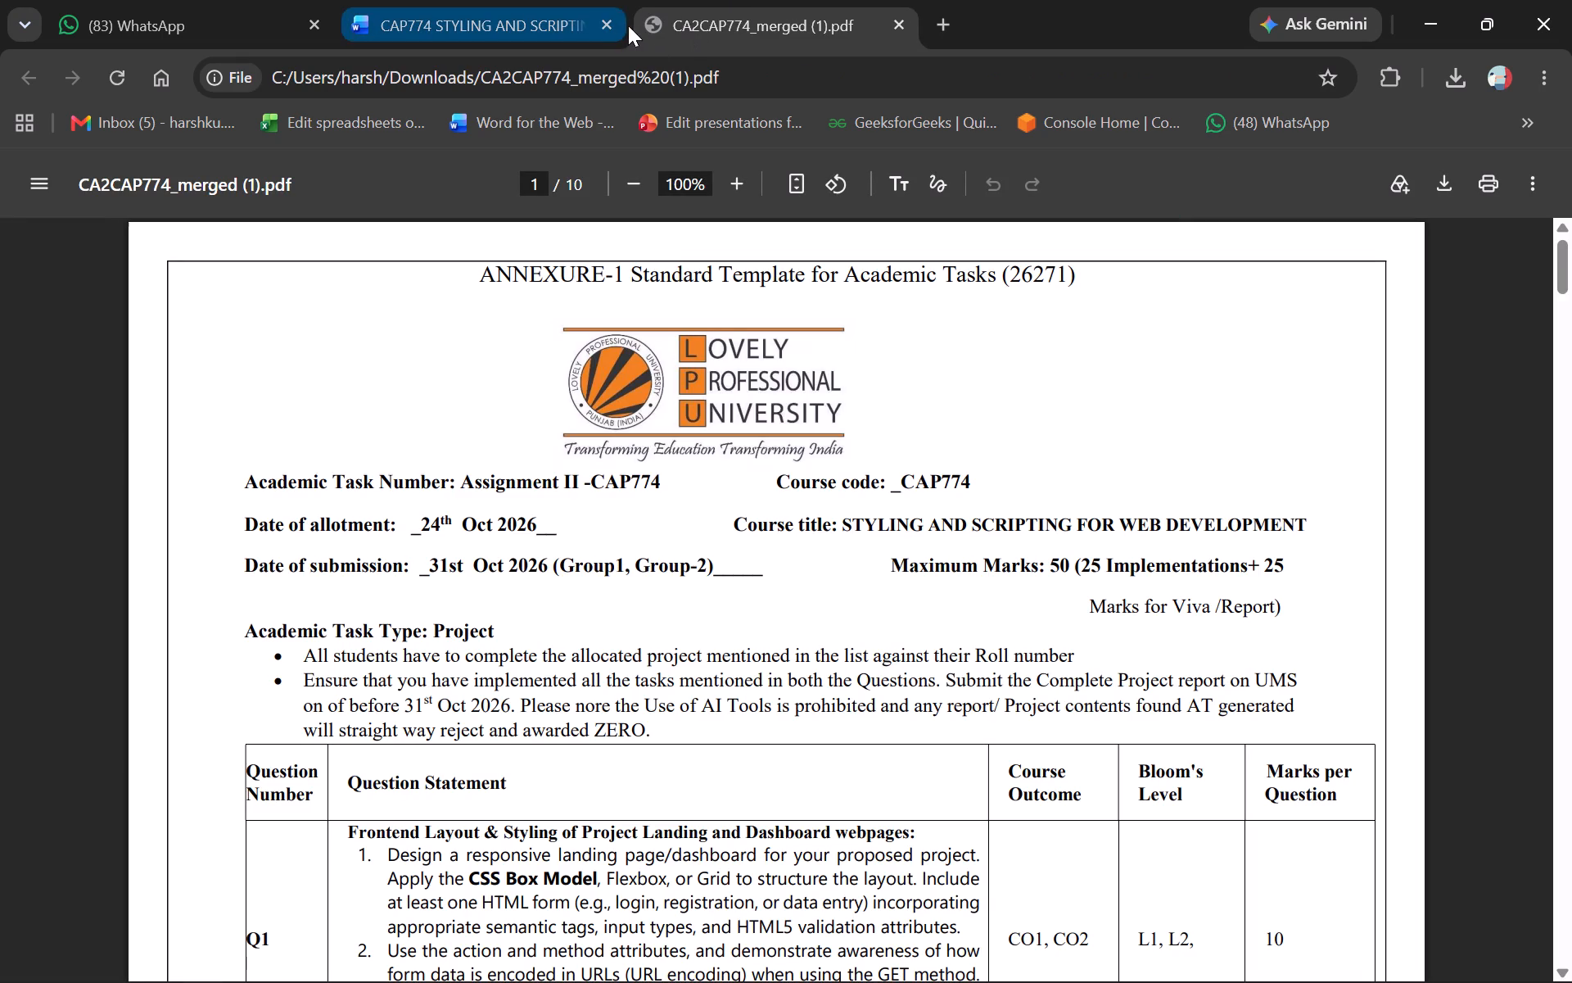
Show the assignment PDF in split view beside the CAP774 Word report.
click(654, 28)
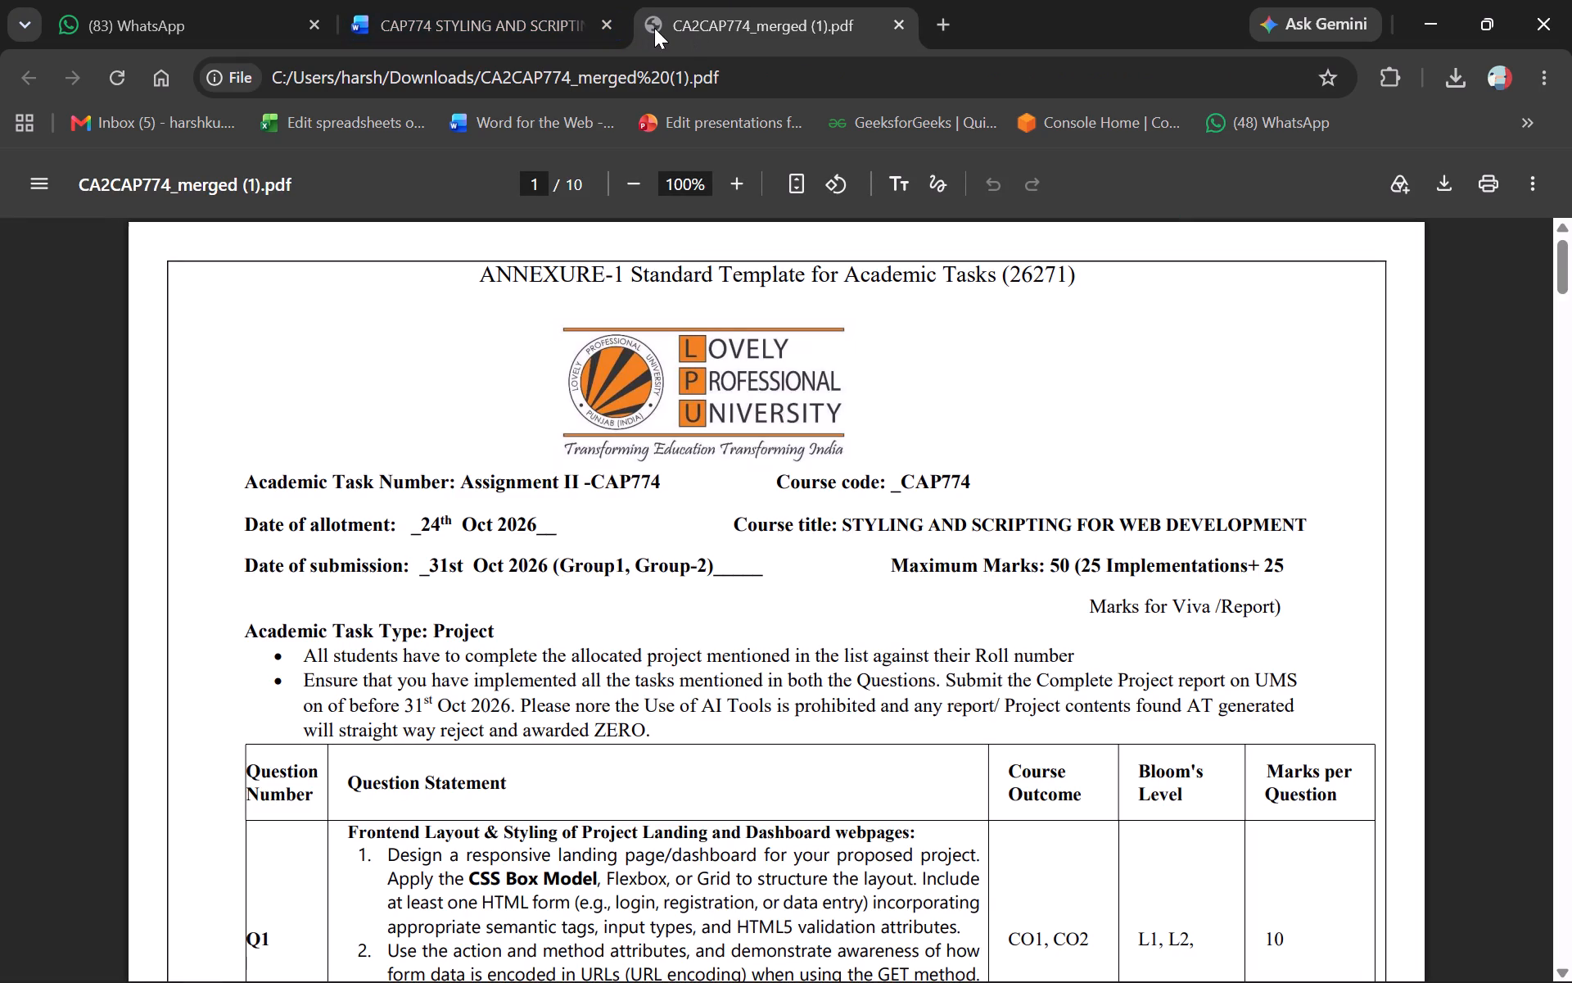
right_click(654, 28)
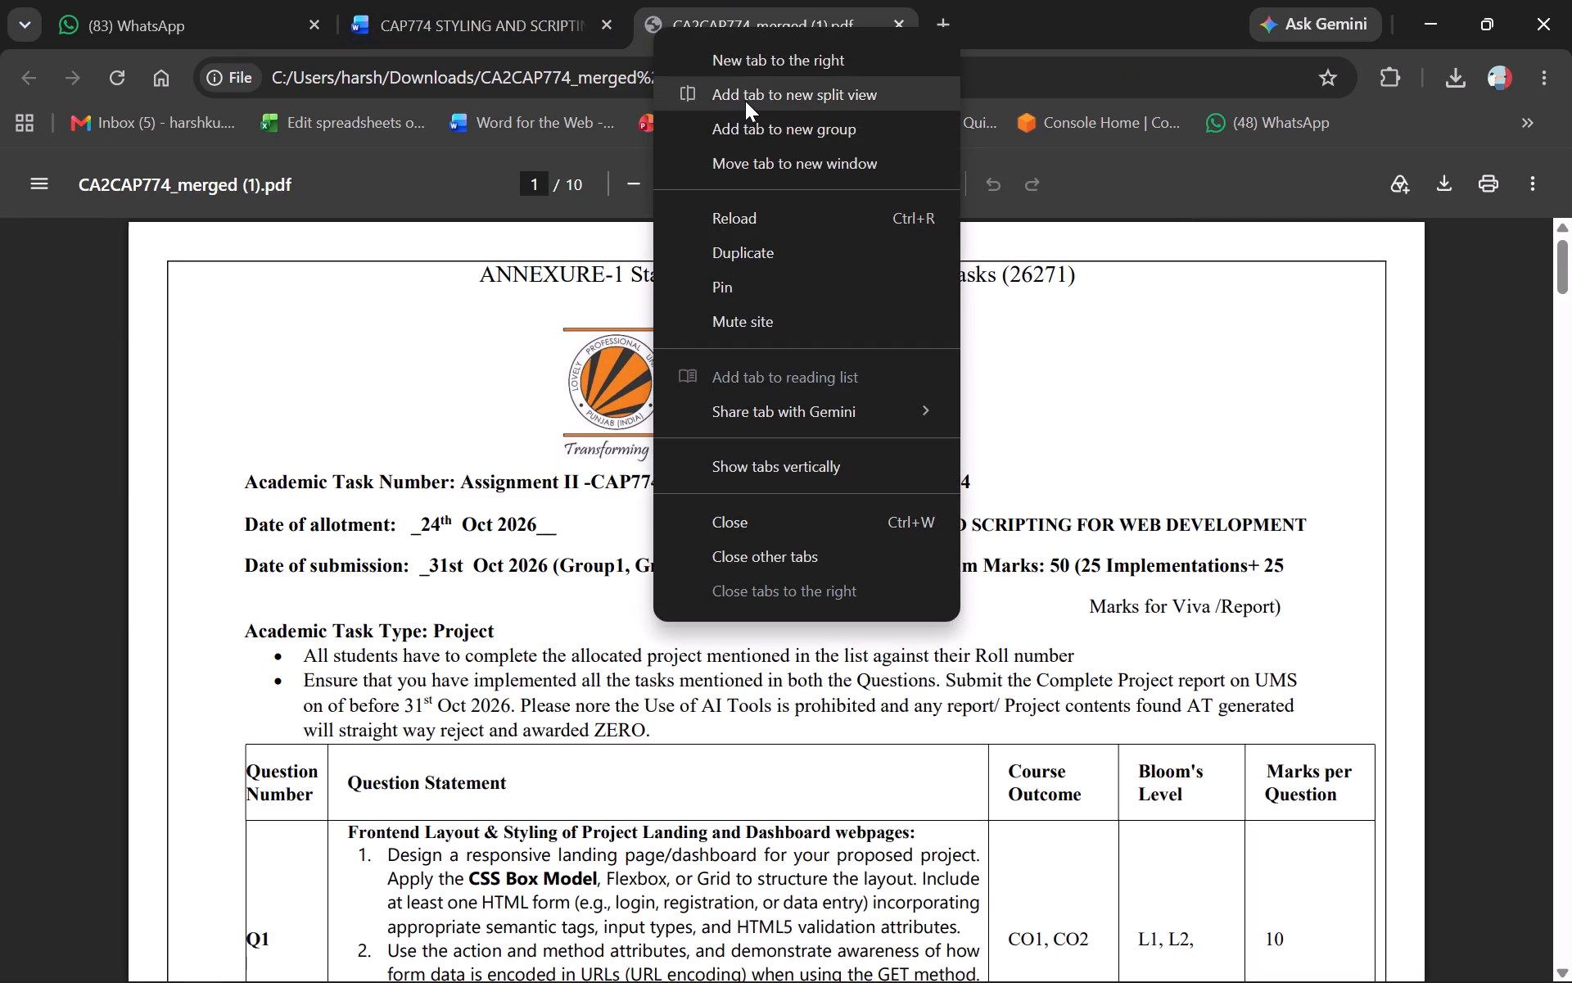
click(745, 101)
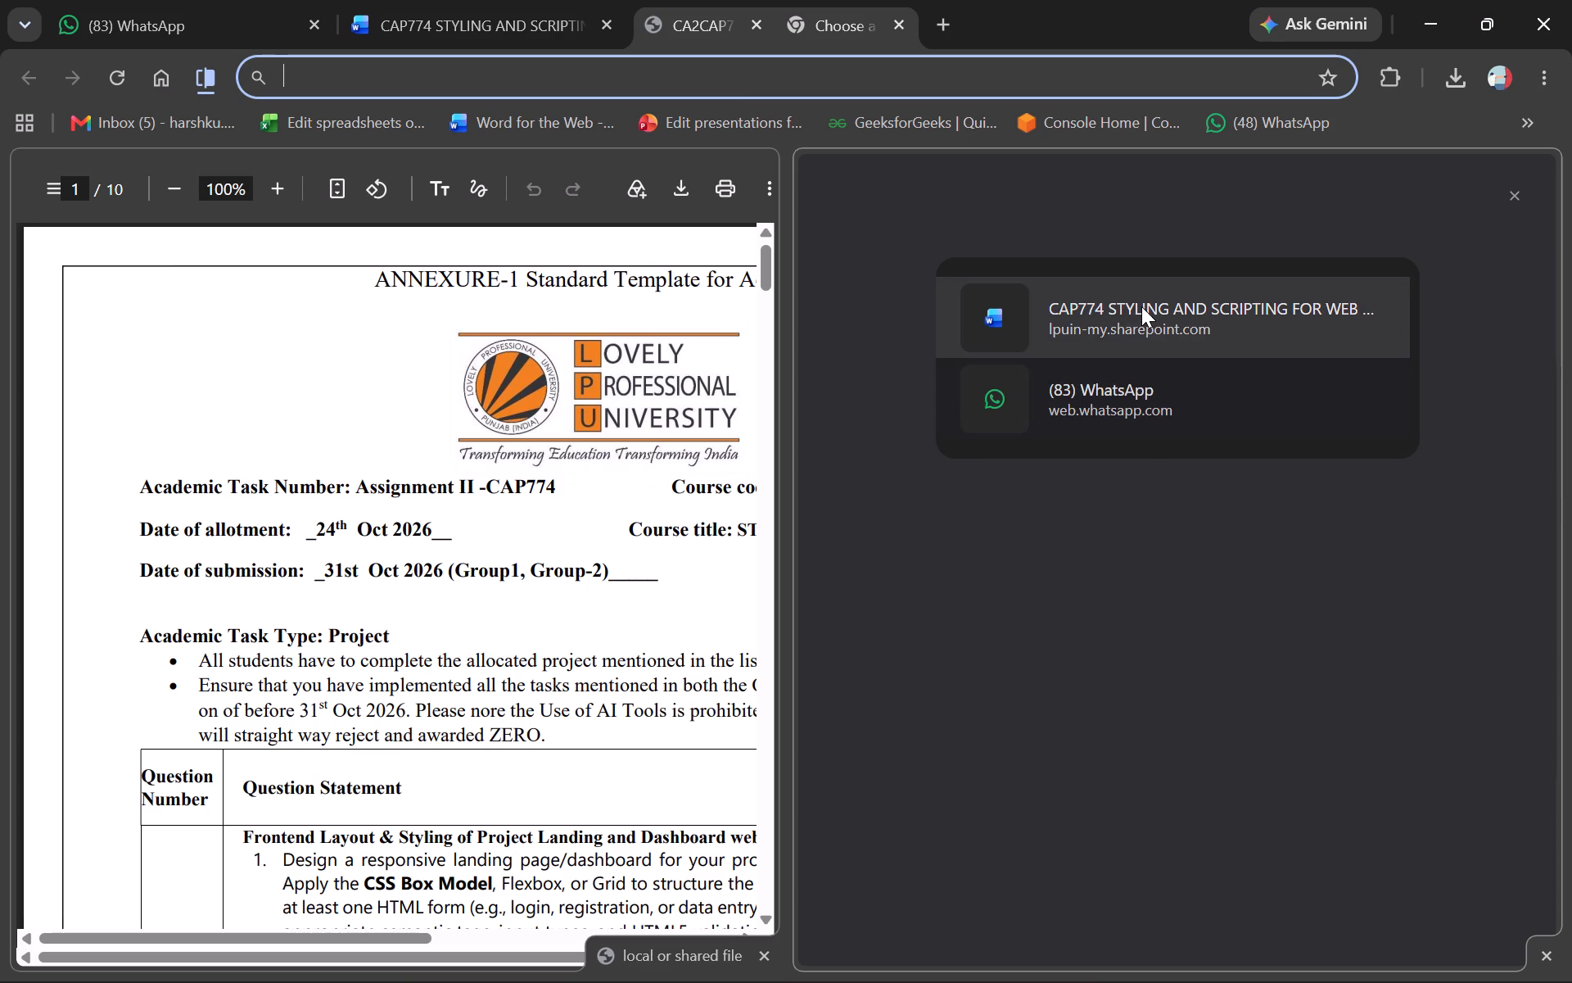
click(1141, 306)
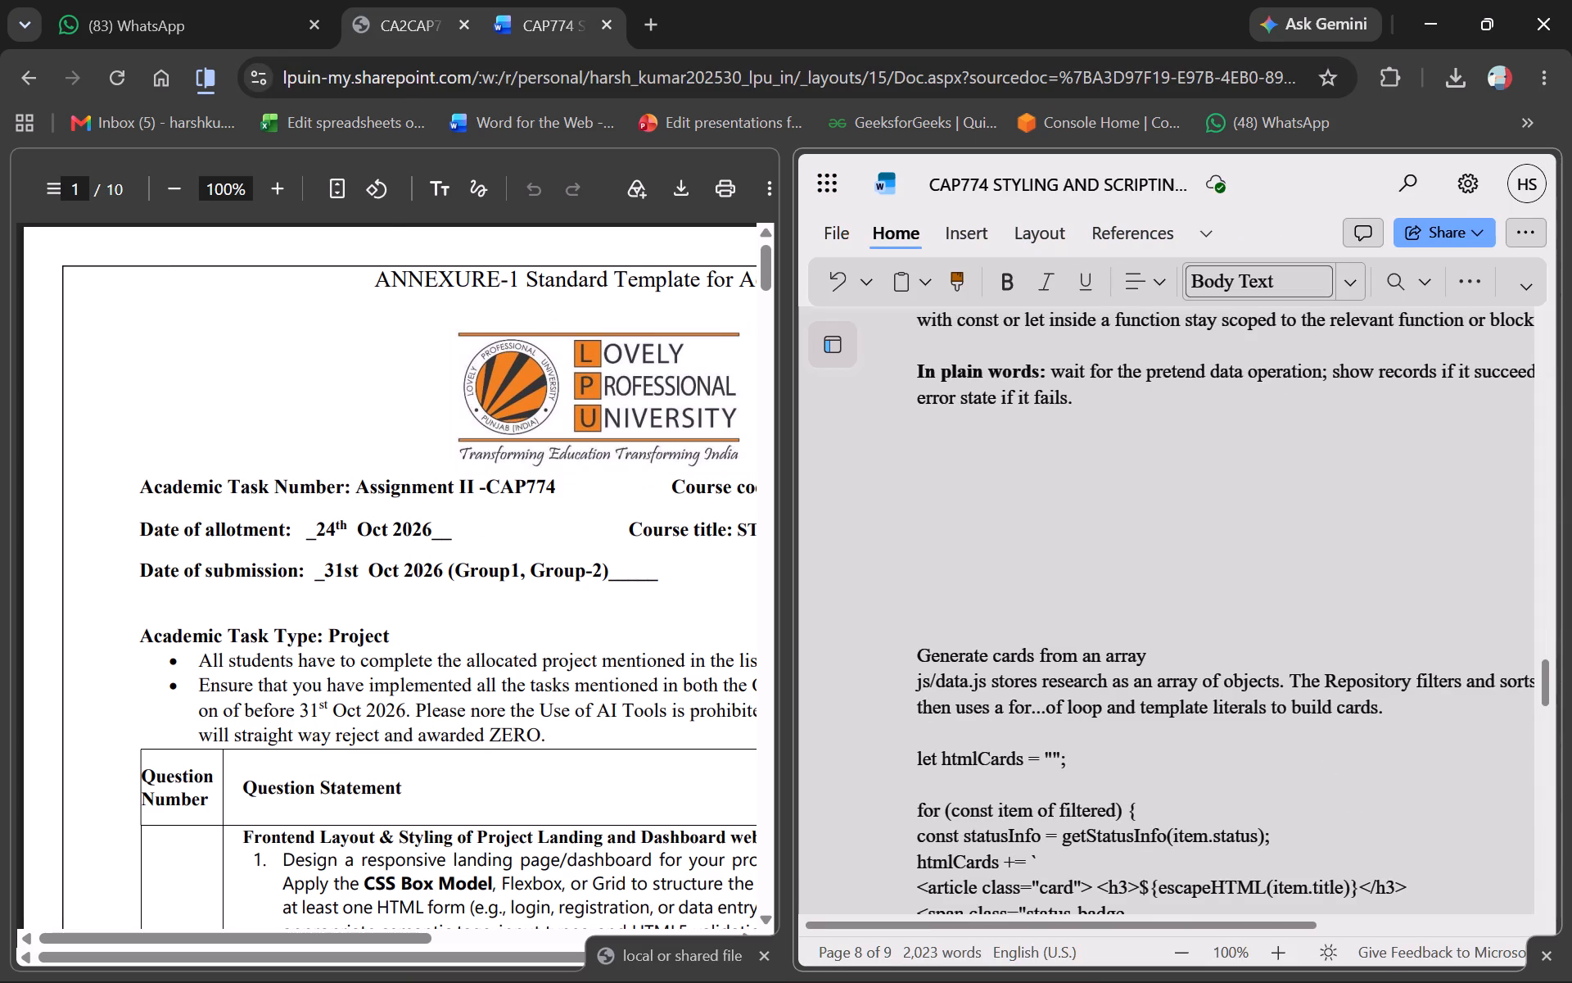
Compare the assignment's question statements with the end of the report's card-generation section, then close the assignment PDF.
scroll(522, 740, down, 5)
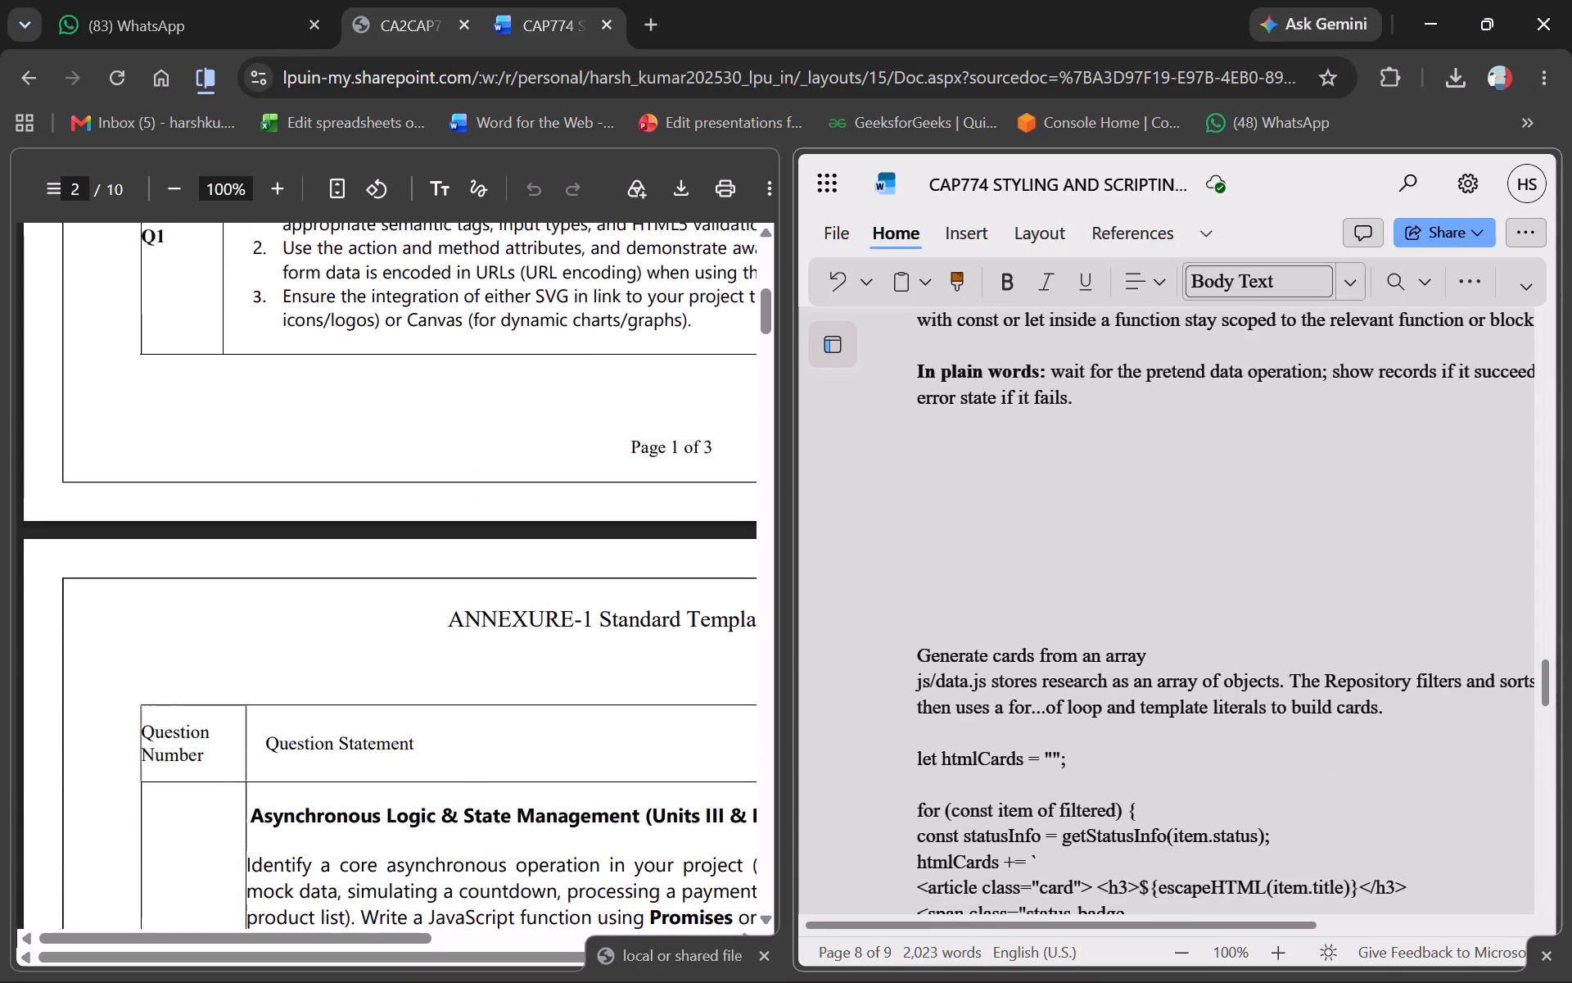
scroll(522, 740, down, 1)
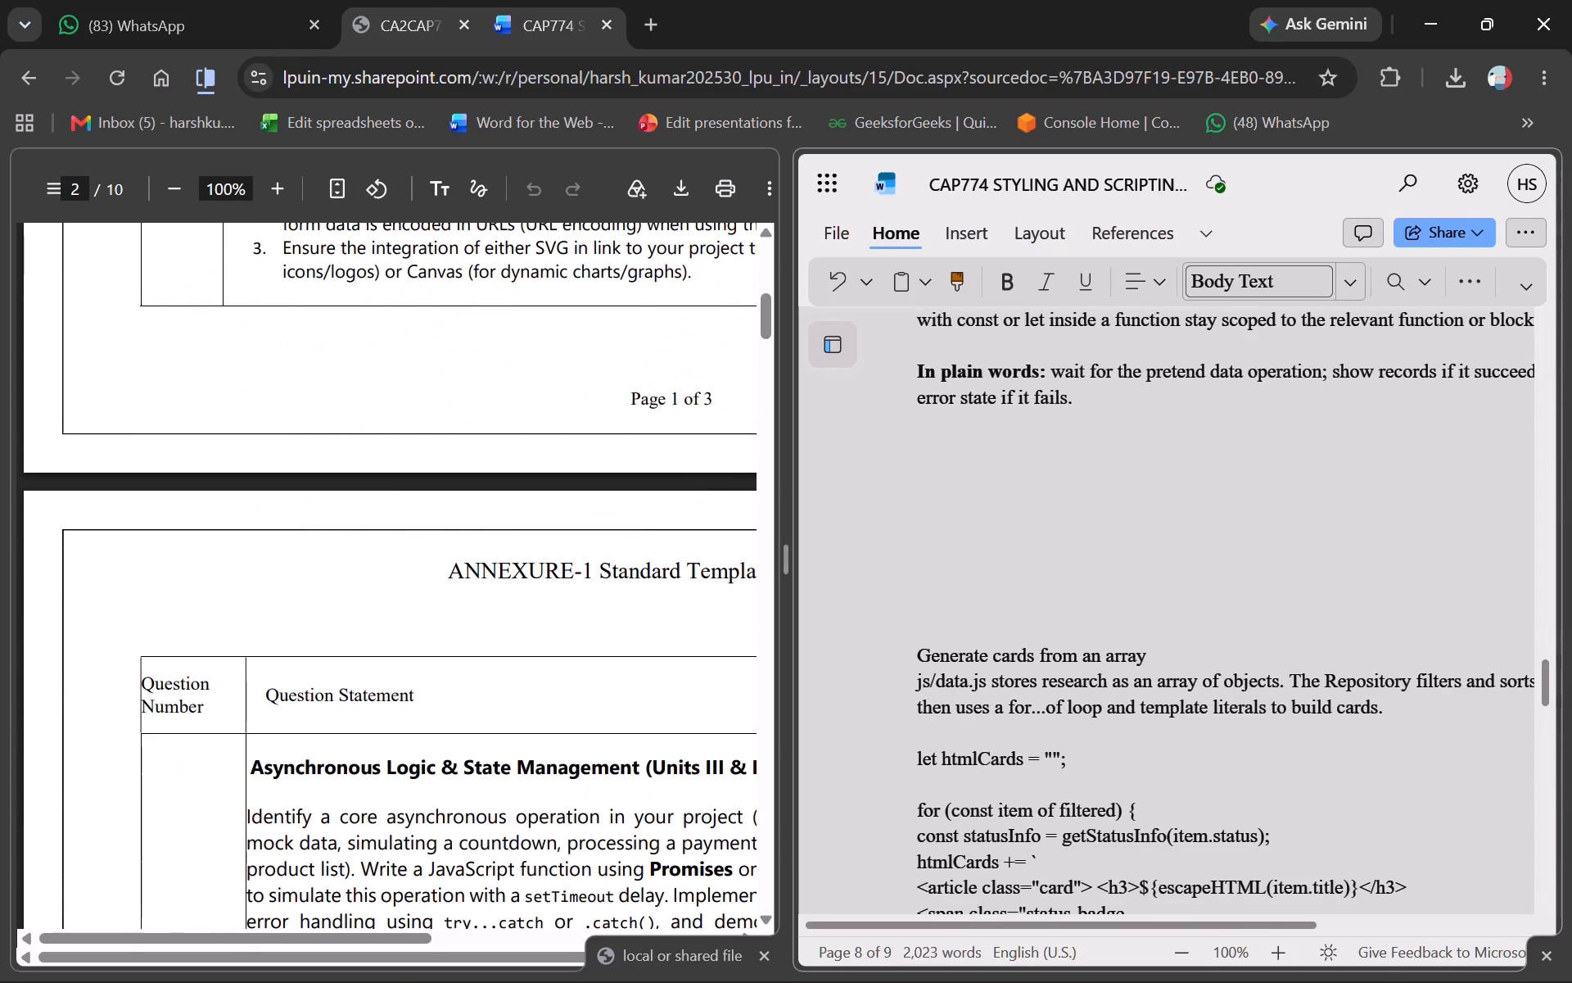
scroll(1106, 673, down, 5)
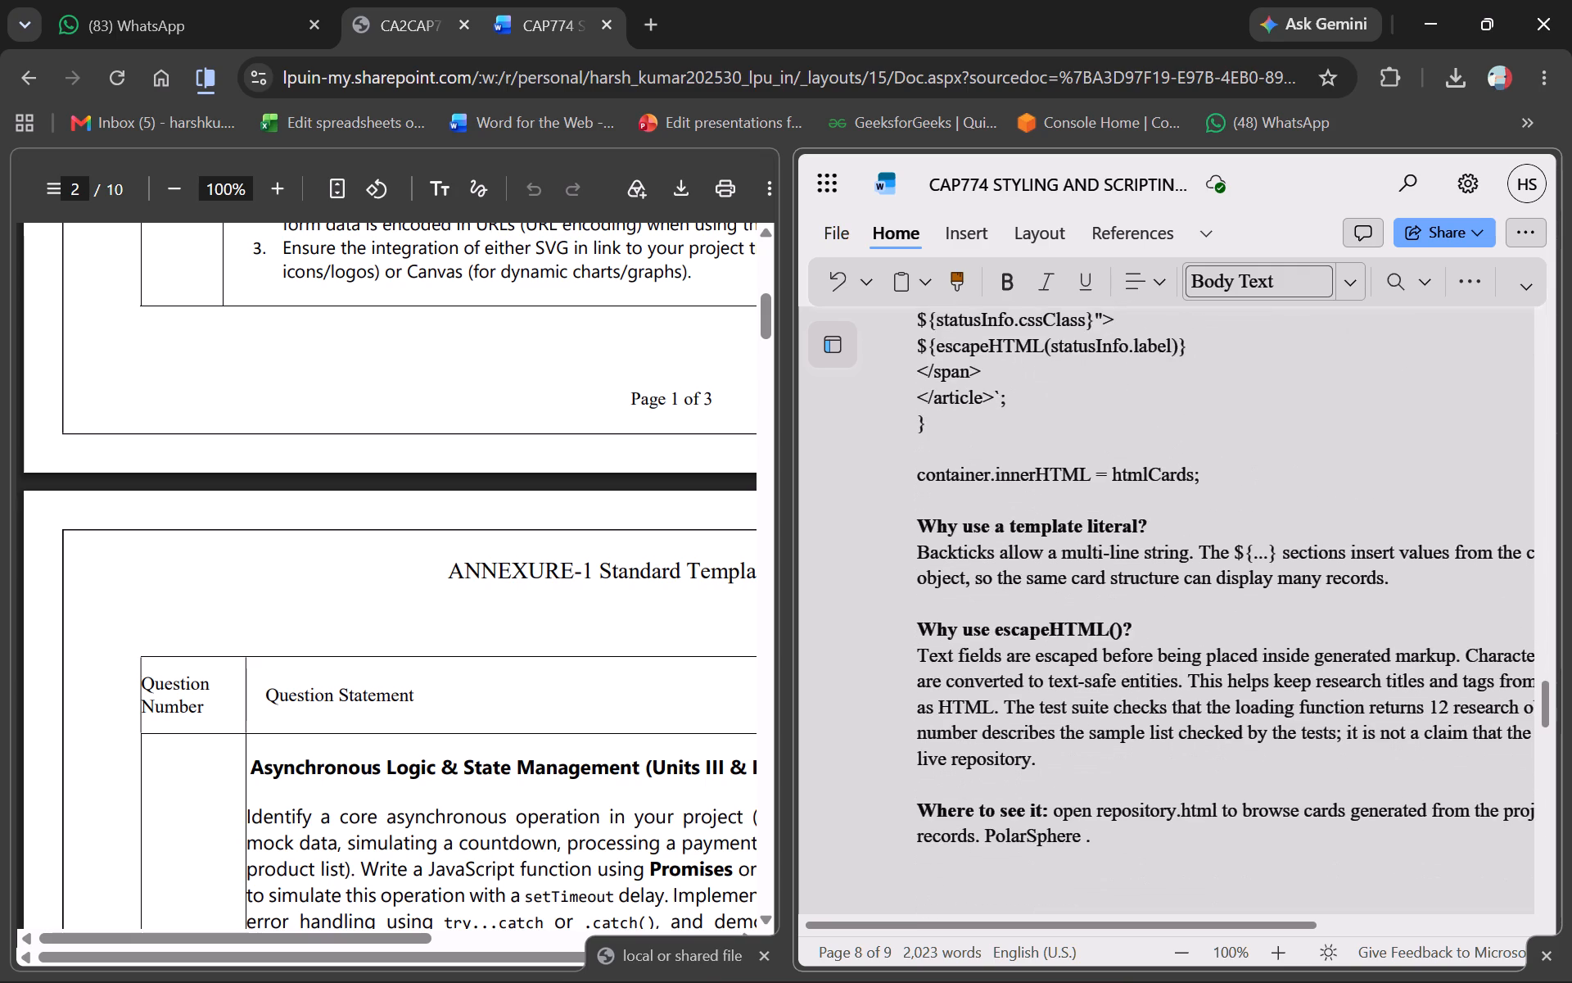
scroll(1106, 673, down, 1)
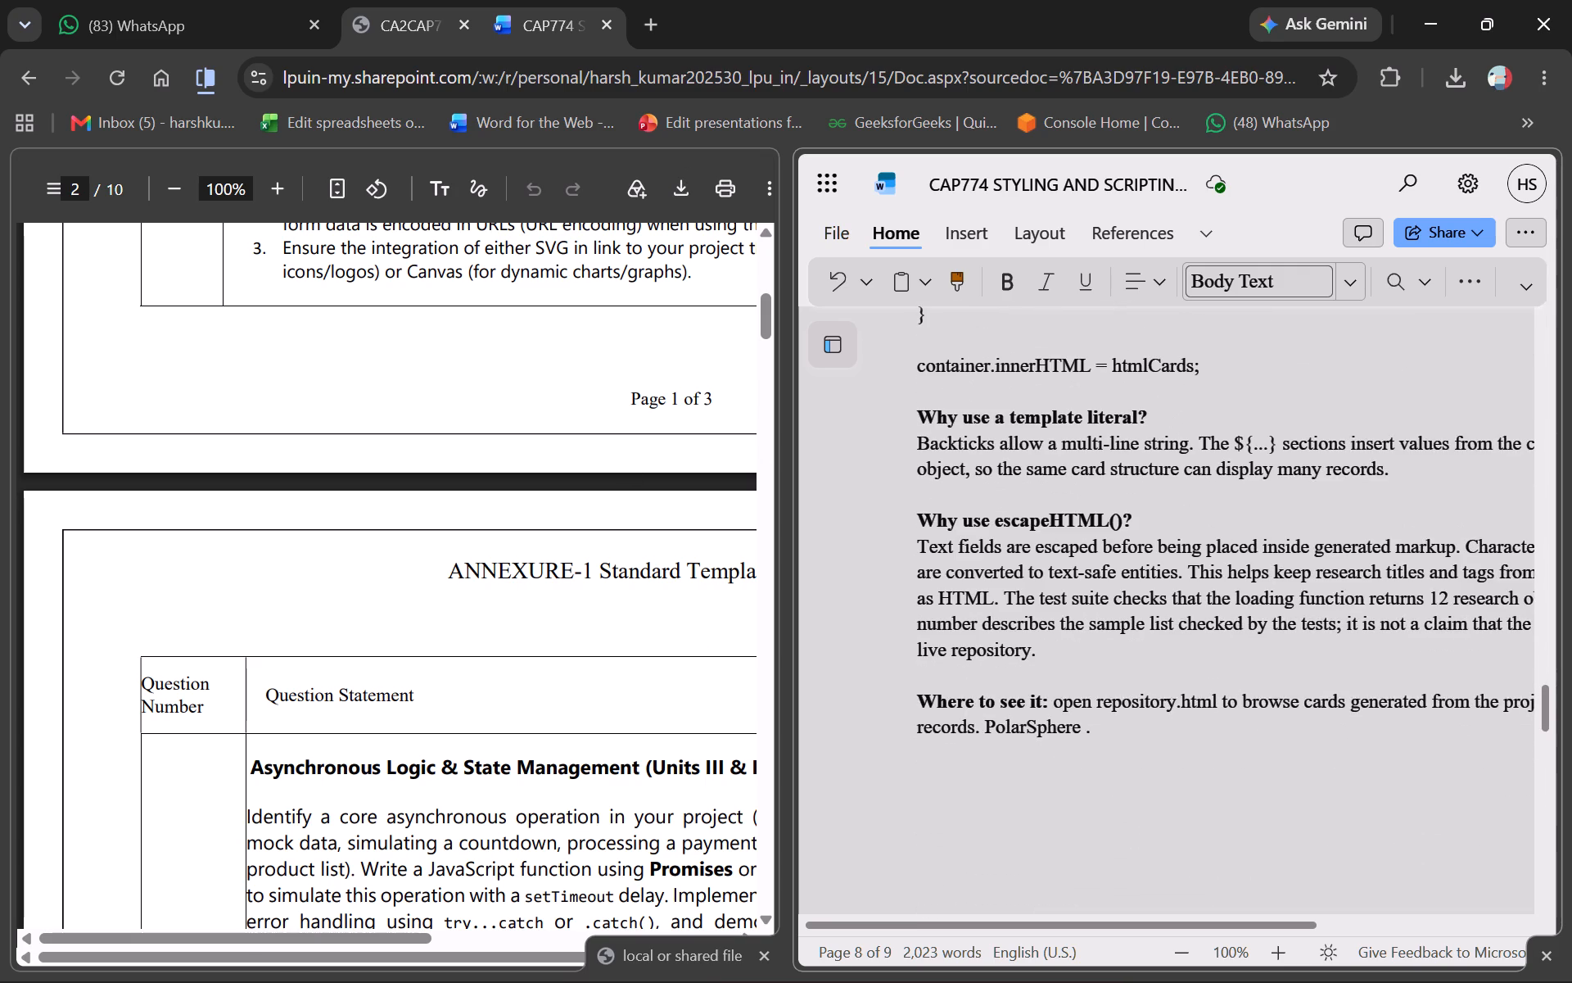
click(757, 954)
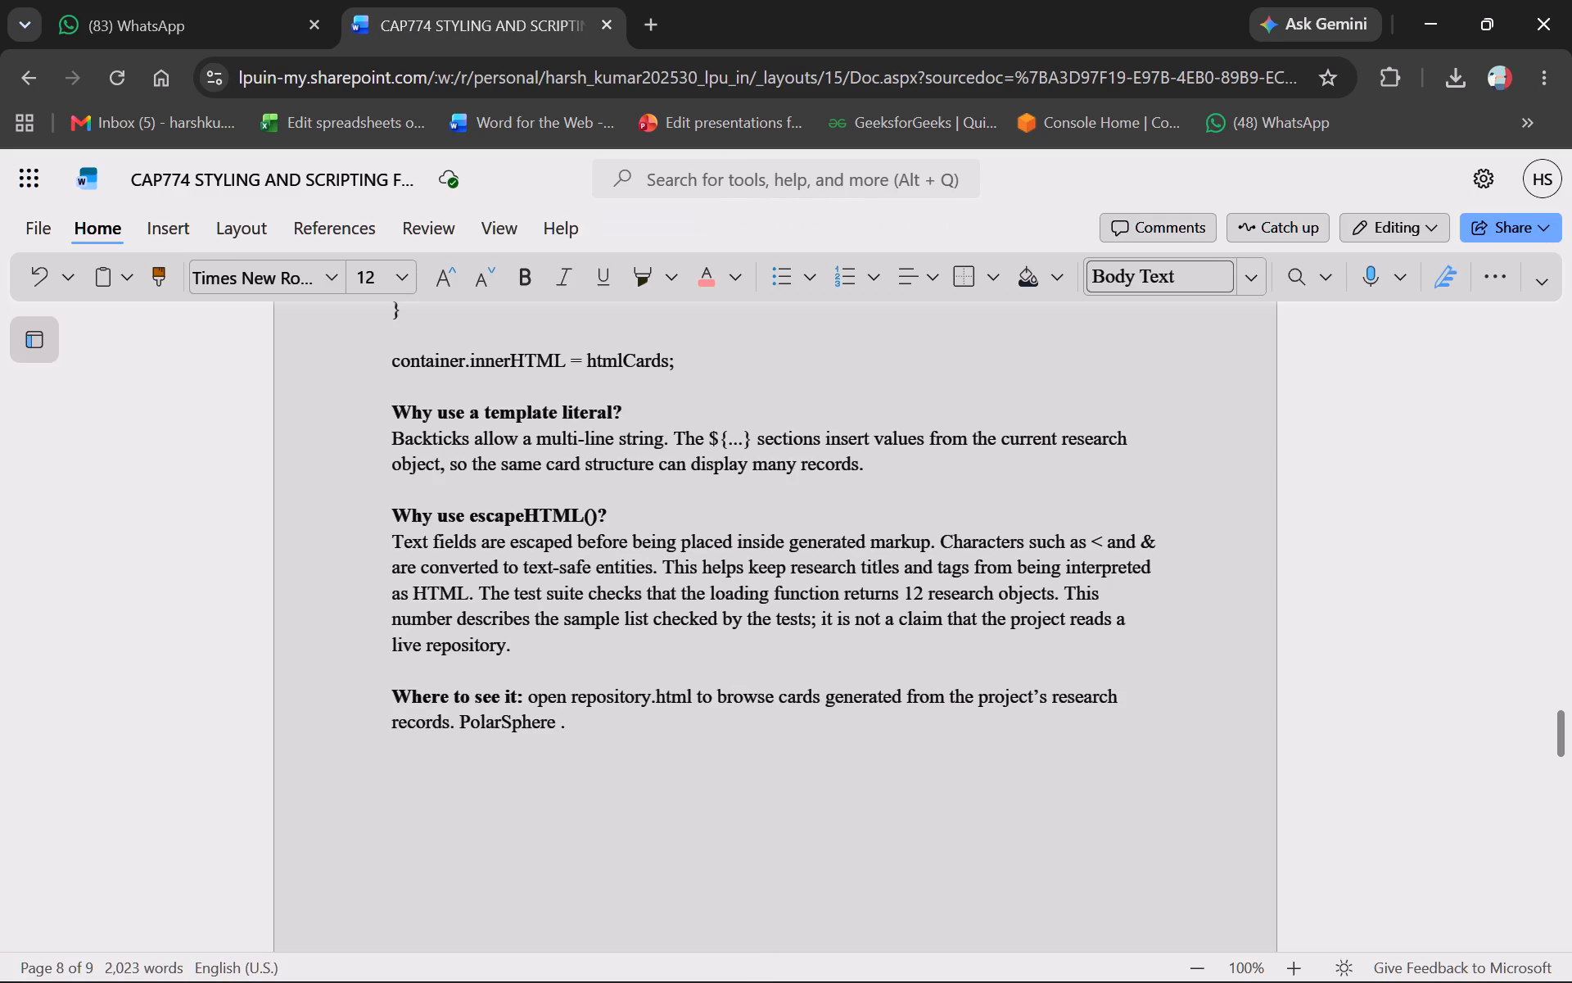
Insert 22 line breaks directly before the "Spread operator and state updates" heading to push that section further down.
scroll(638, 924, down, 2)
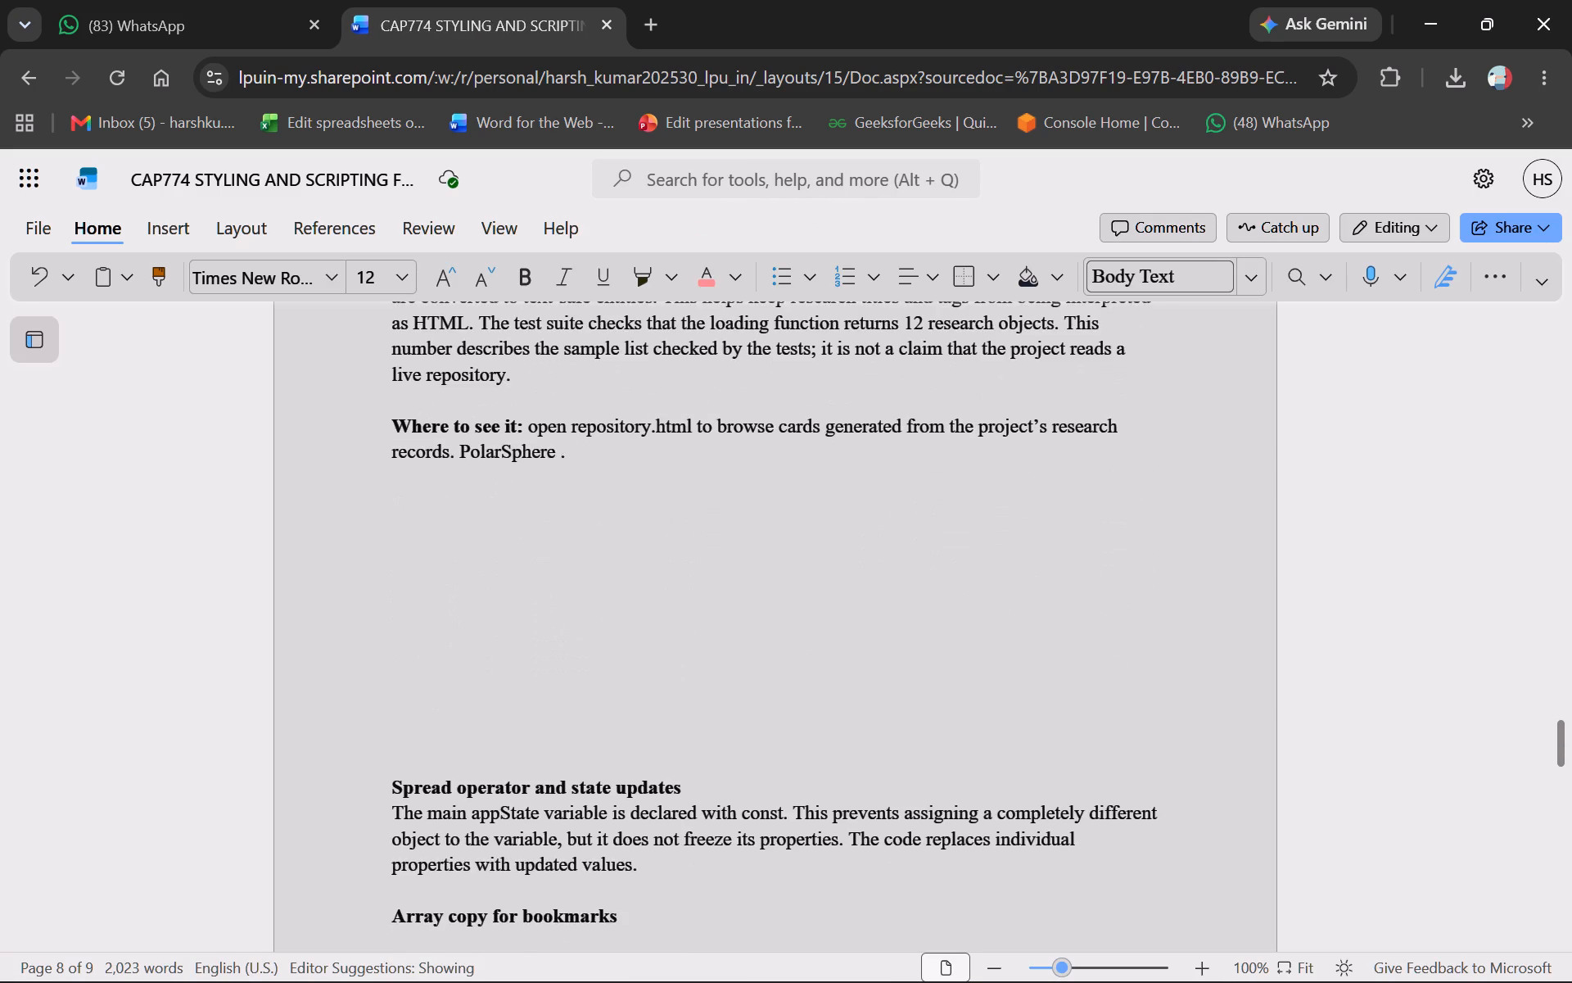
scroll(638, 924, down, 1)
click(409, 617)
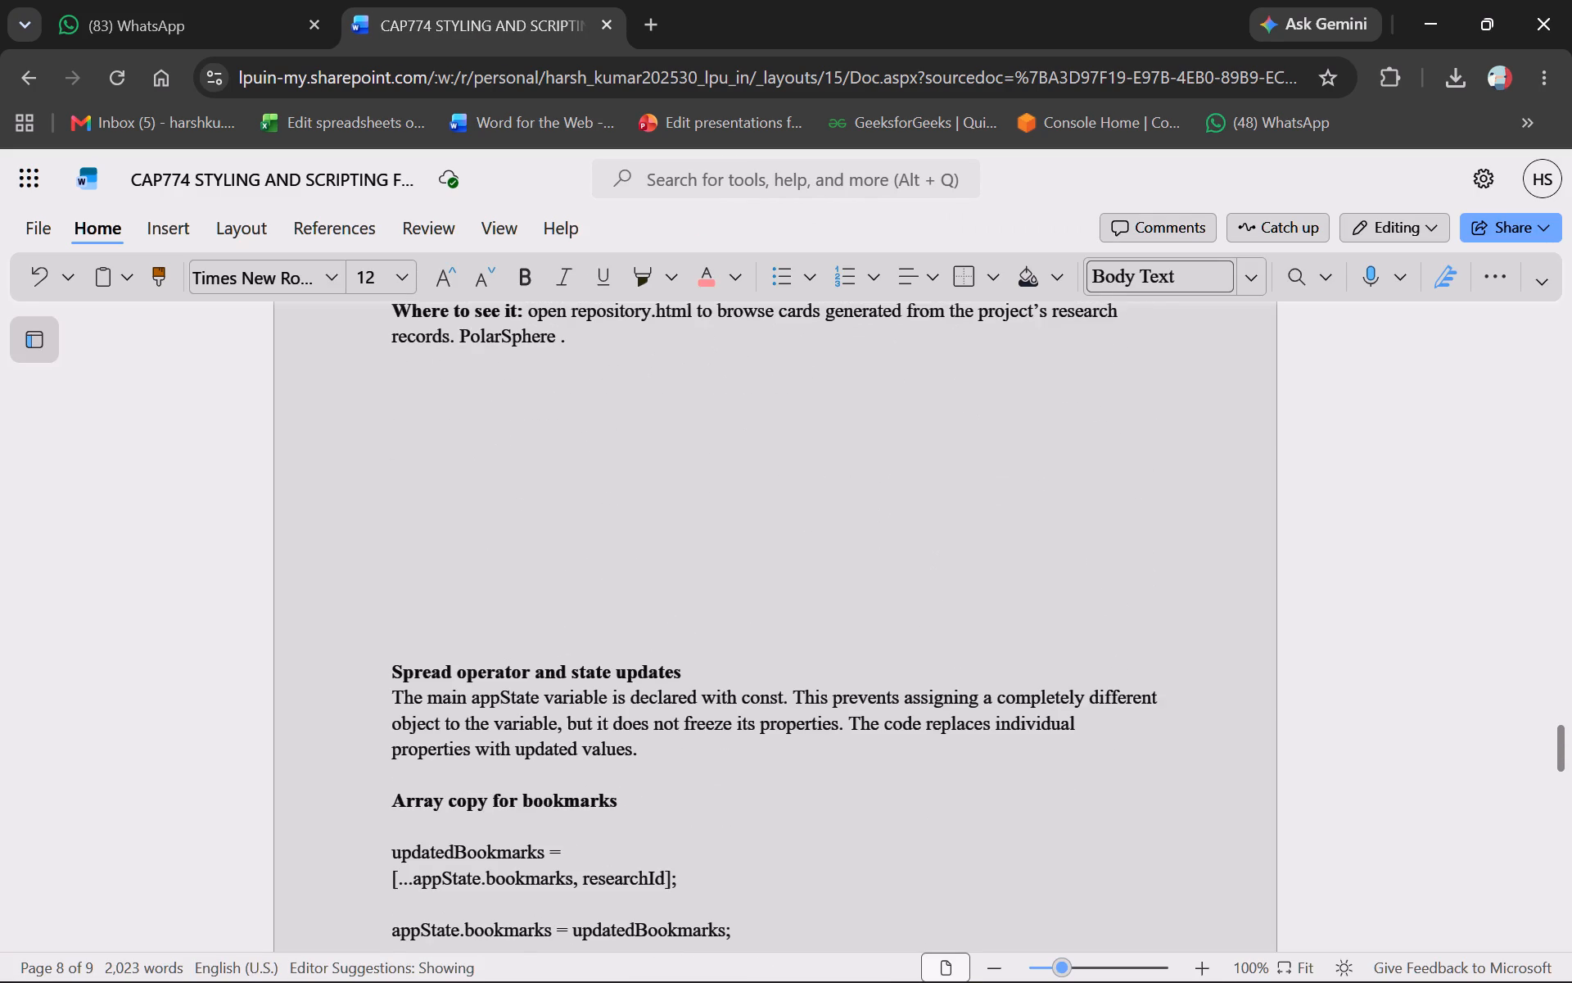
key(Down)
key(Down)
key(shift+Return)
key(shift+Return)
key(shift+Return)
key(shift+Return)
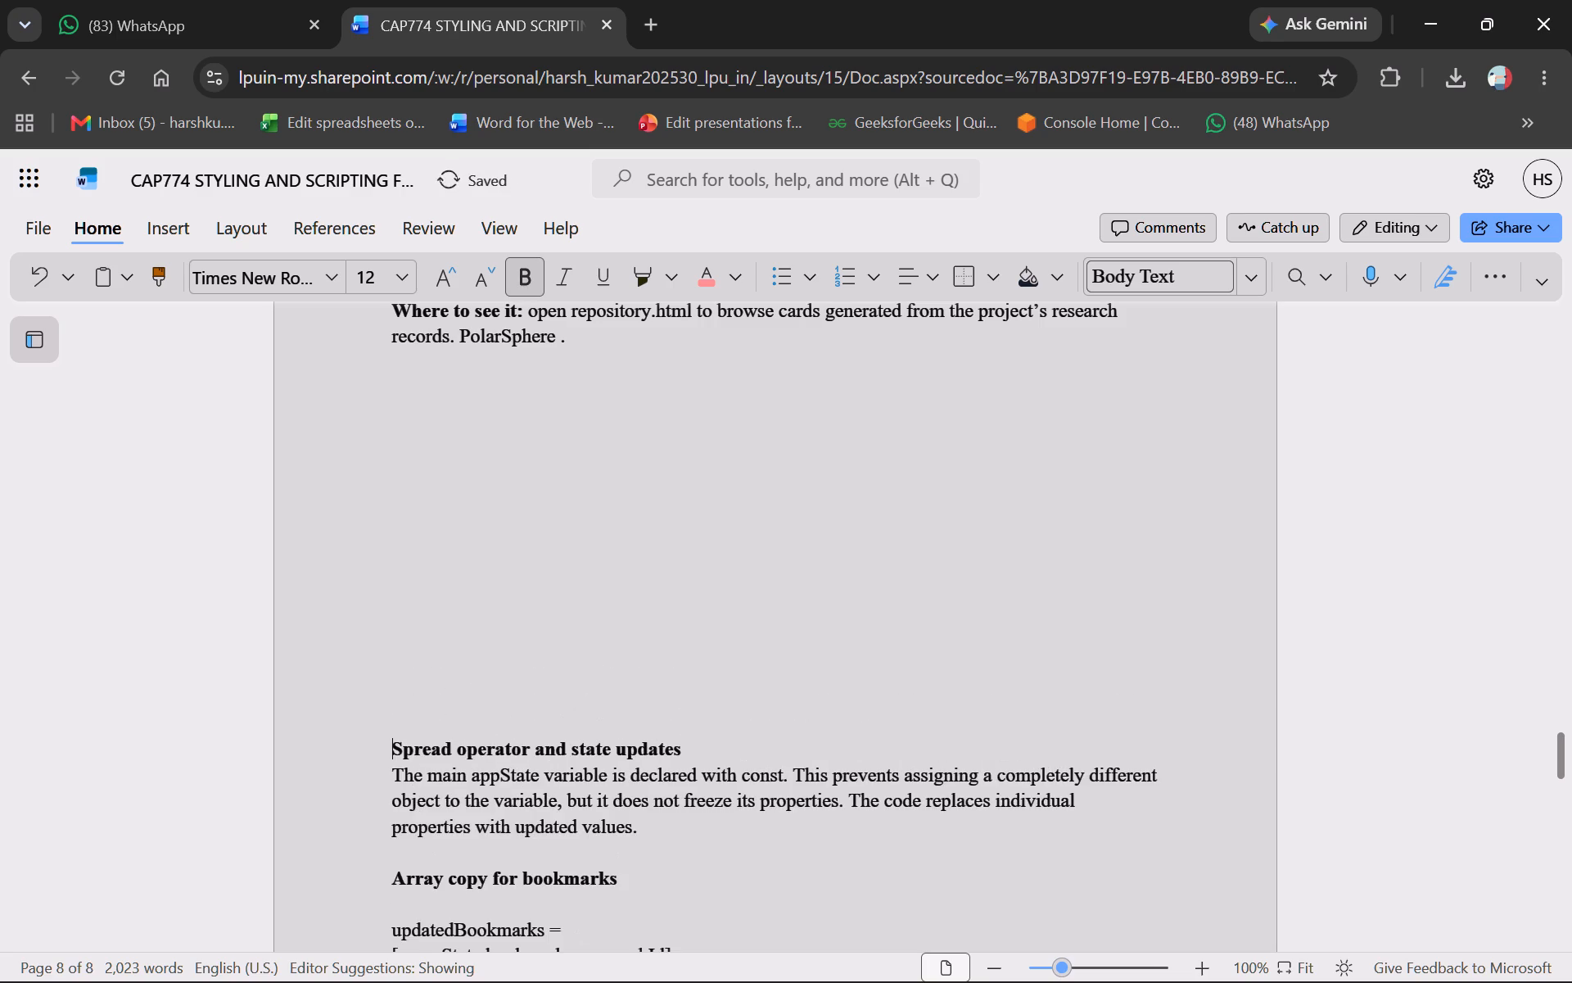
scroll(409, 617, down, 4)
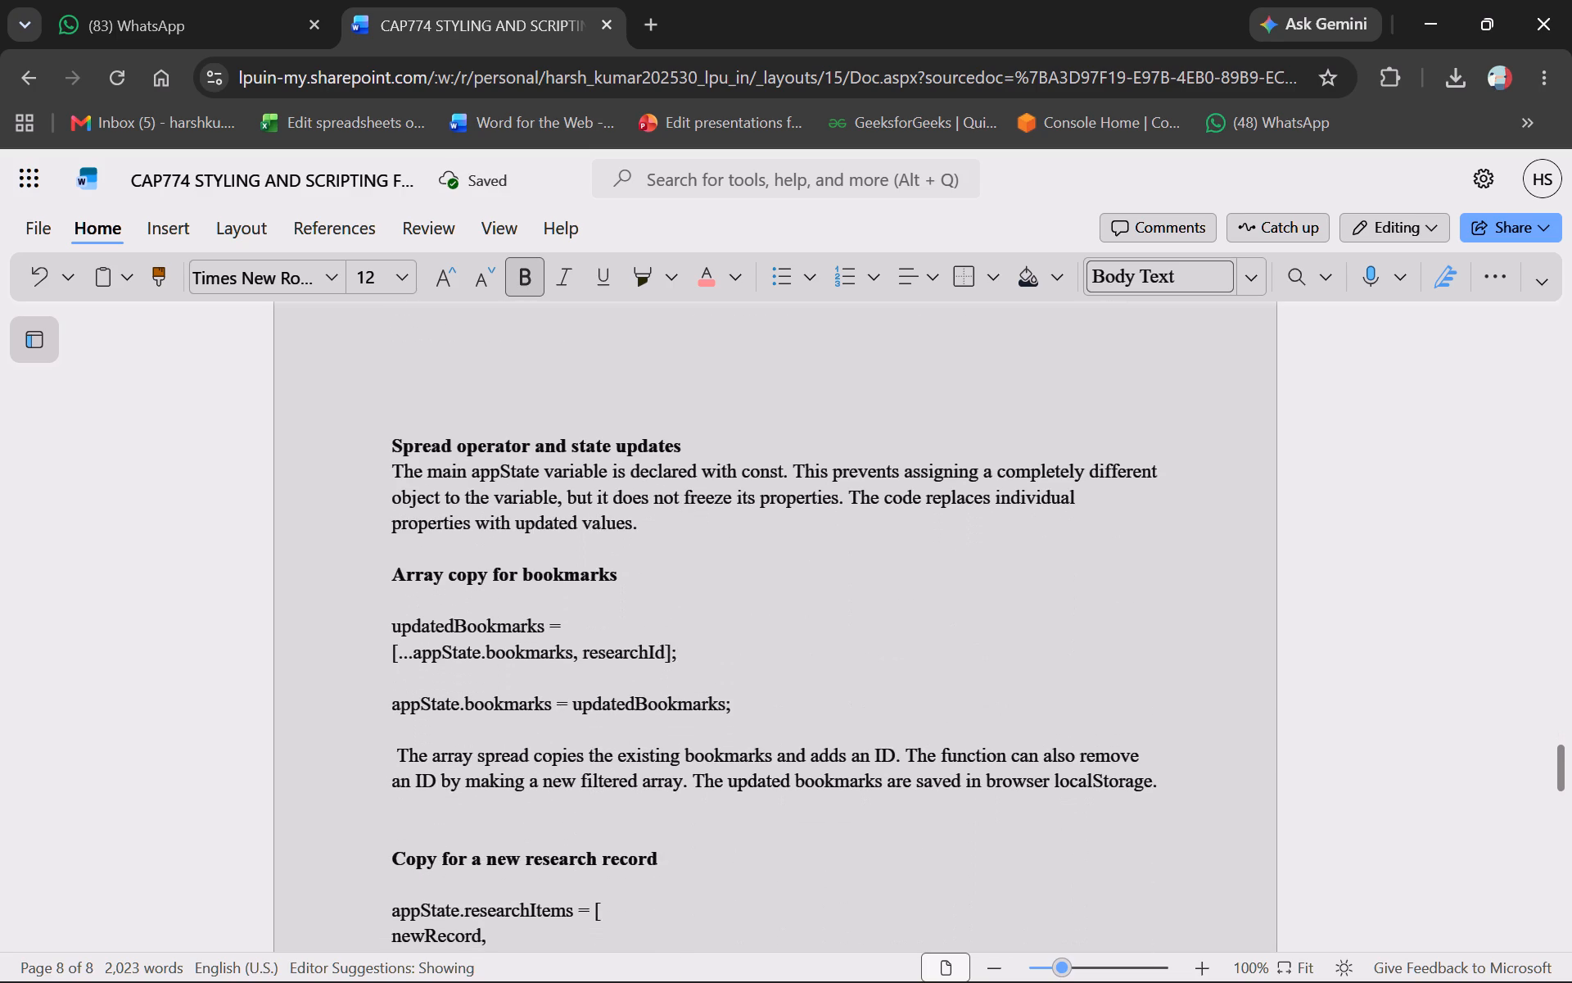
key(shift+Return)
key(shift+Return)
key(shift+Return)
key(shift+Return)
key(shift+Return)
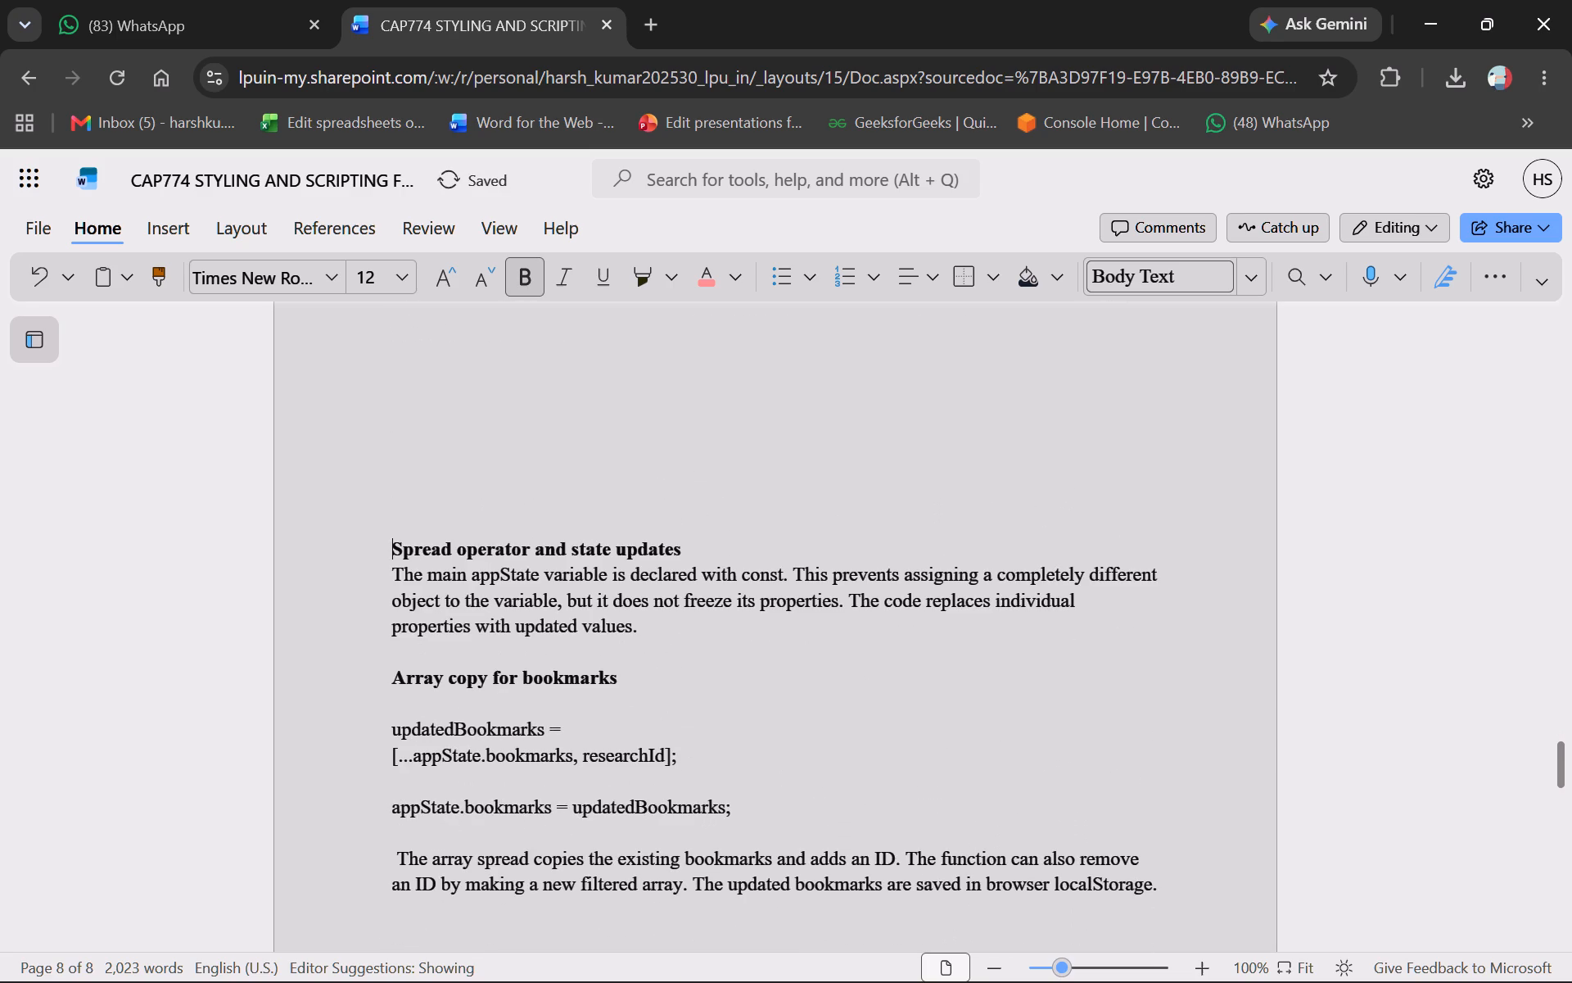
key(shift+Return)
key(shift+Return)
key(shift+Return)
scroll(409, 617, down, 2)
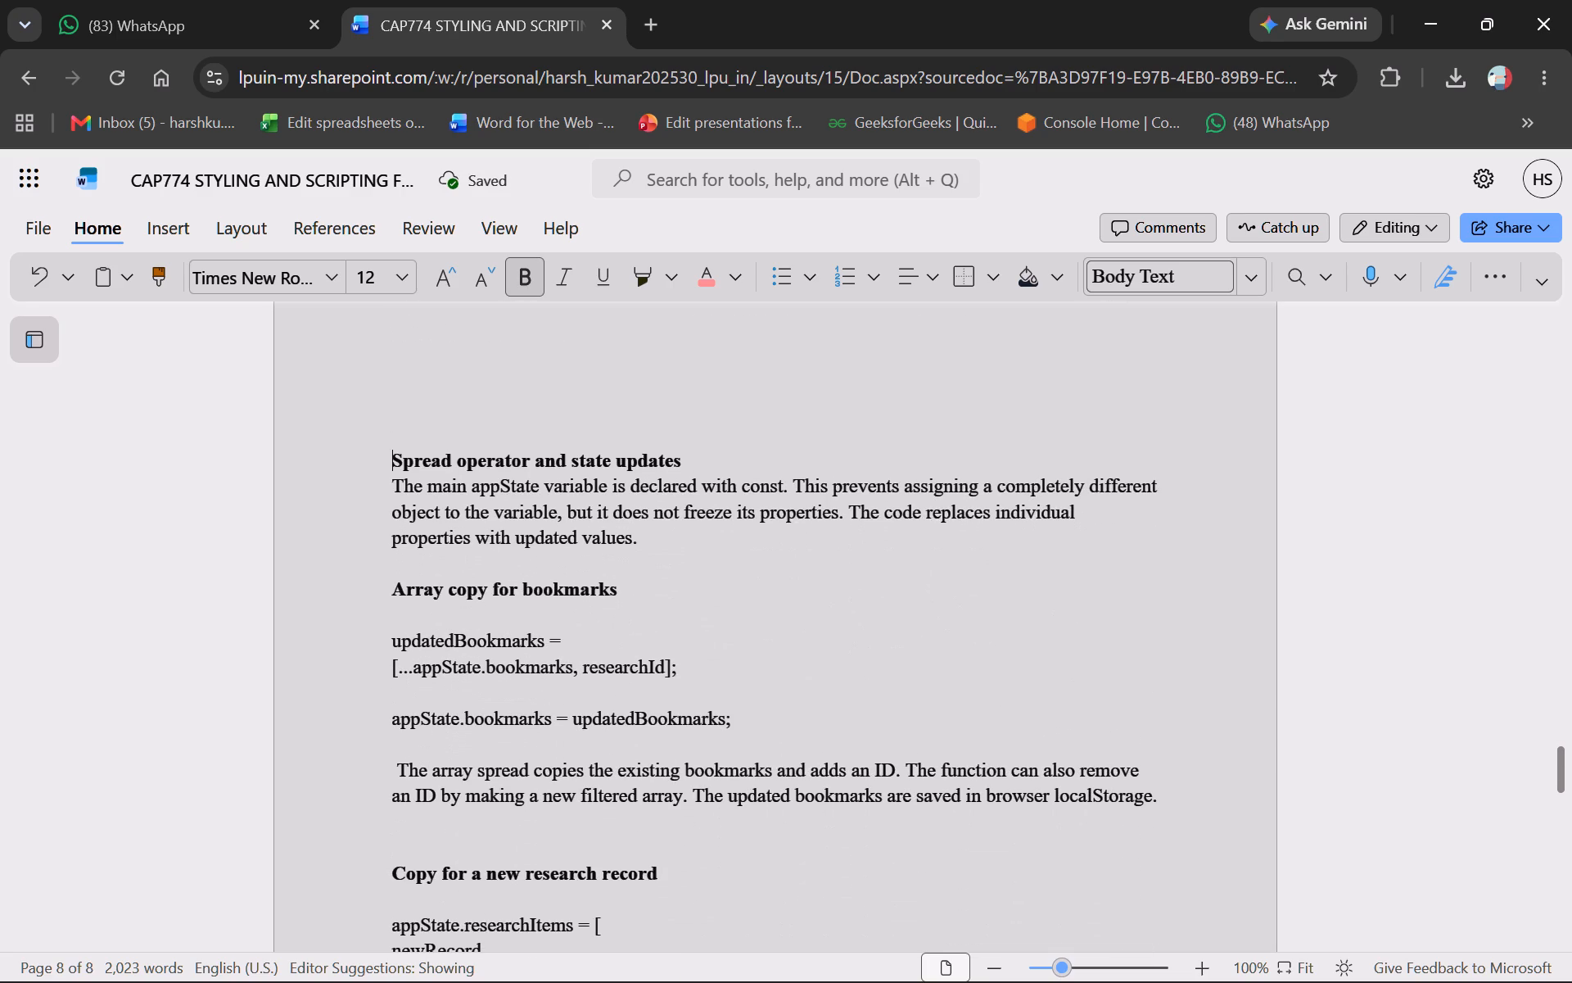
key(shift+Return)
key(shift+Return)
key(shift+Return)
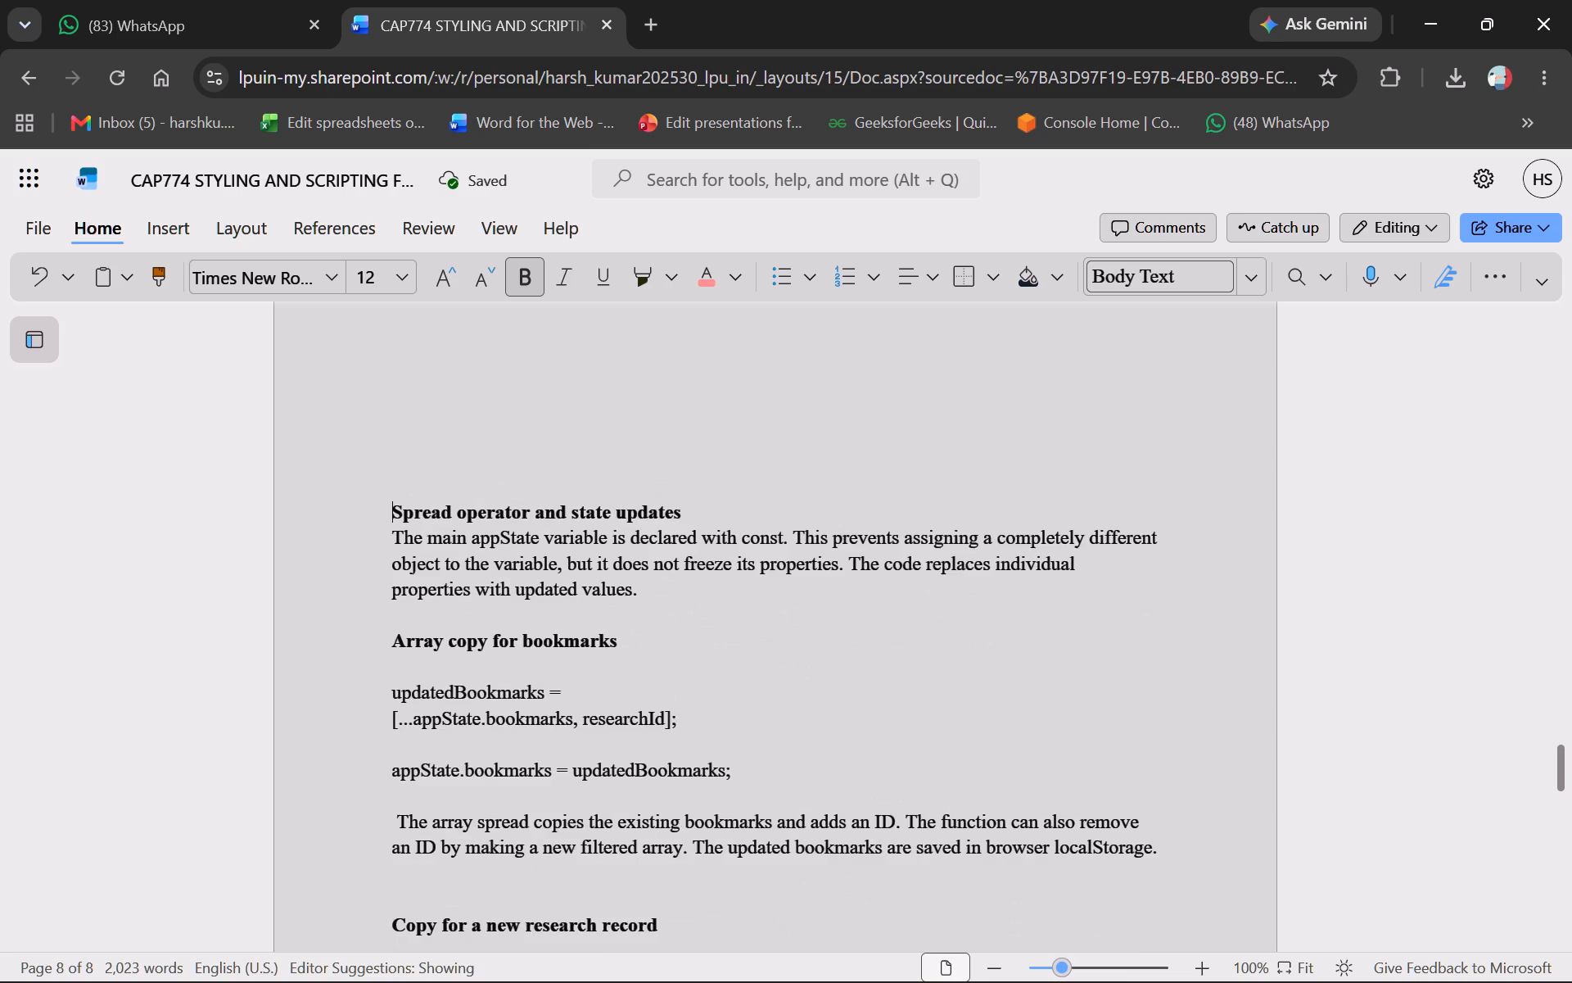
key(shift+Return)
key(shift+Return)
key(shift+Return)
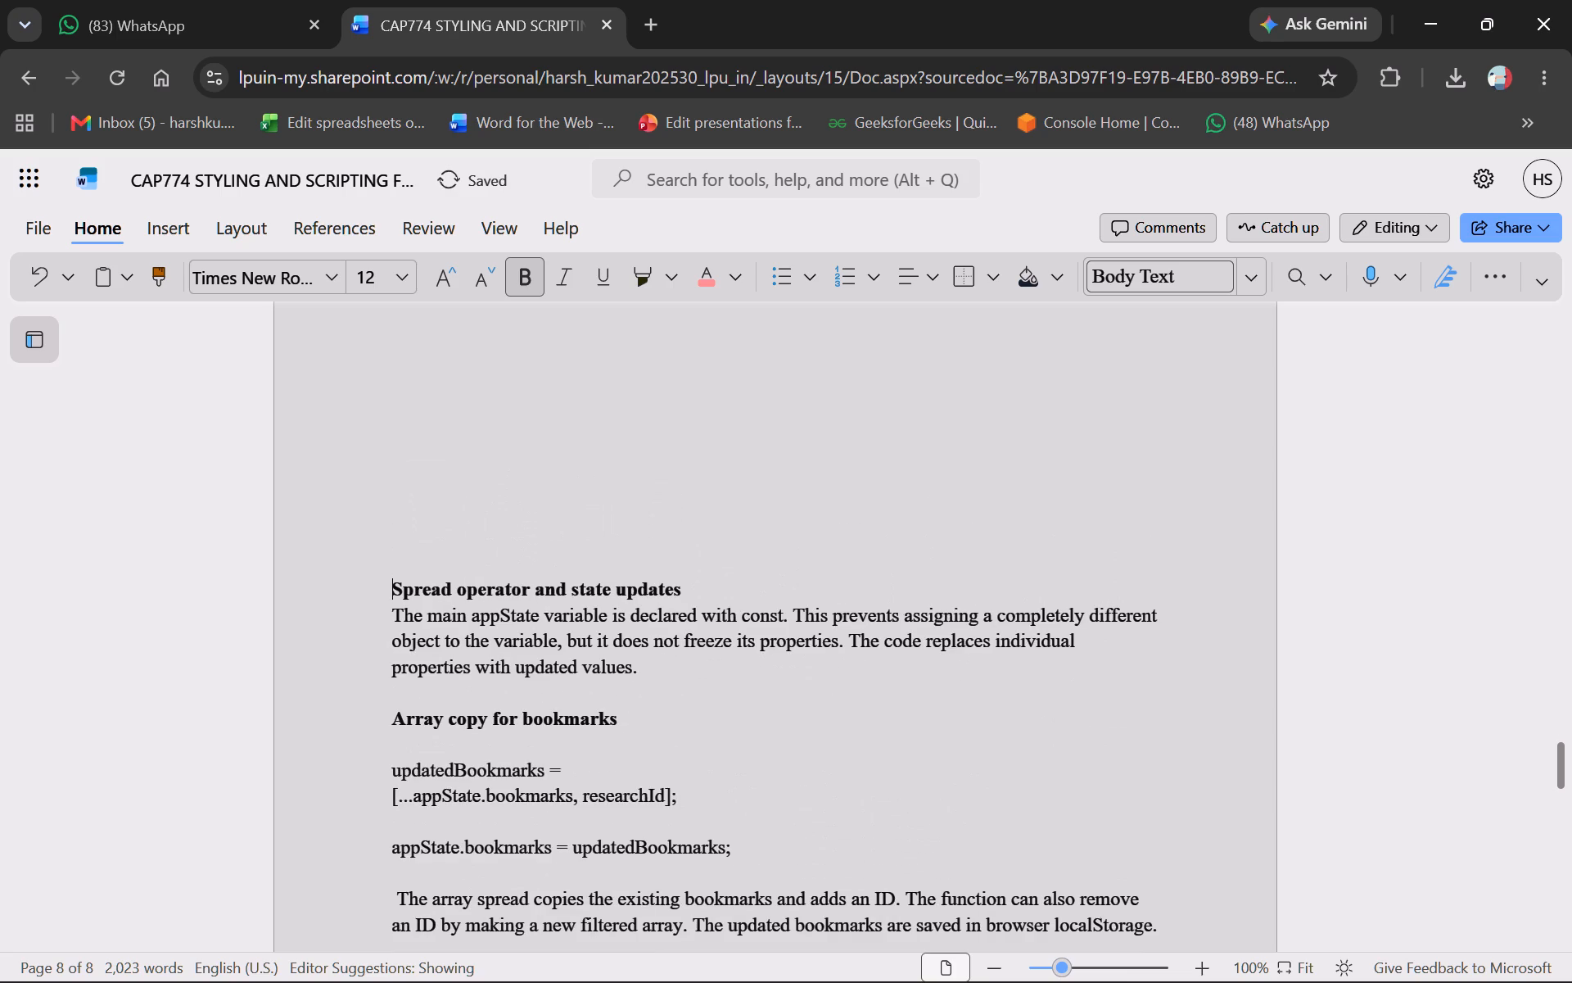
key(shift+Return)
key(shift+Return)
key(shift+Return)
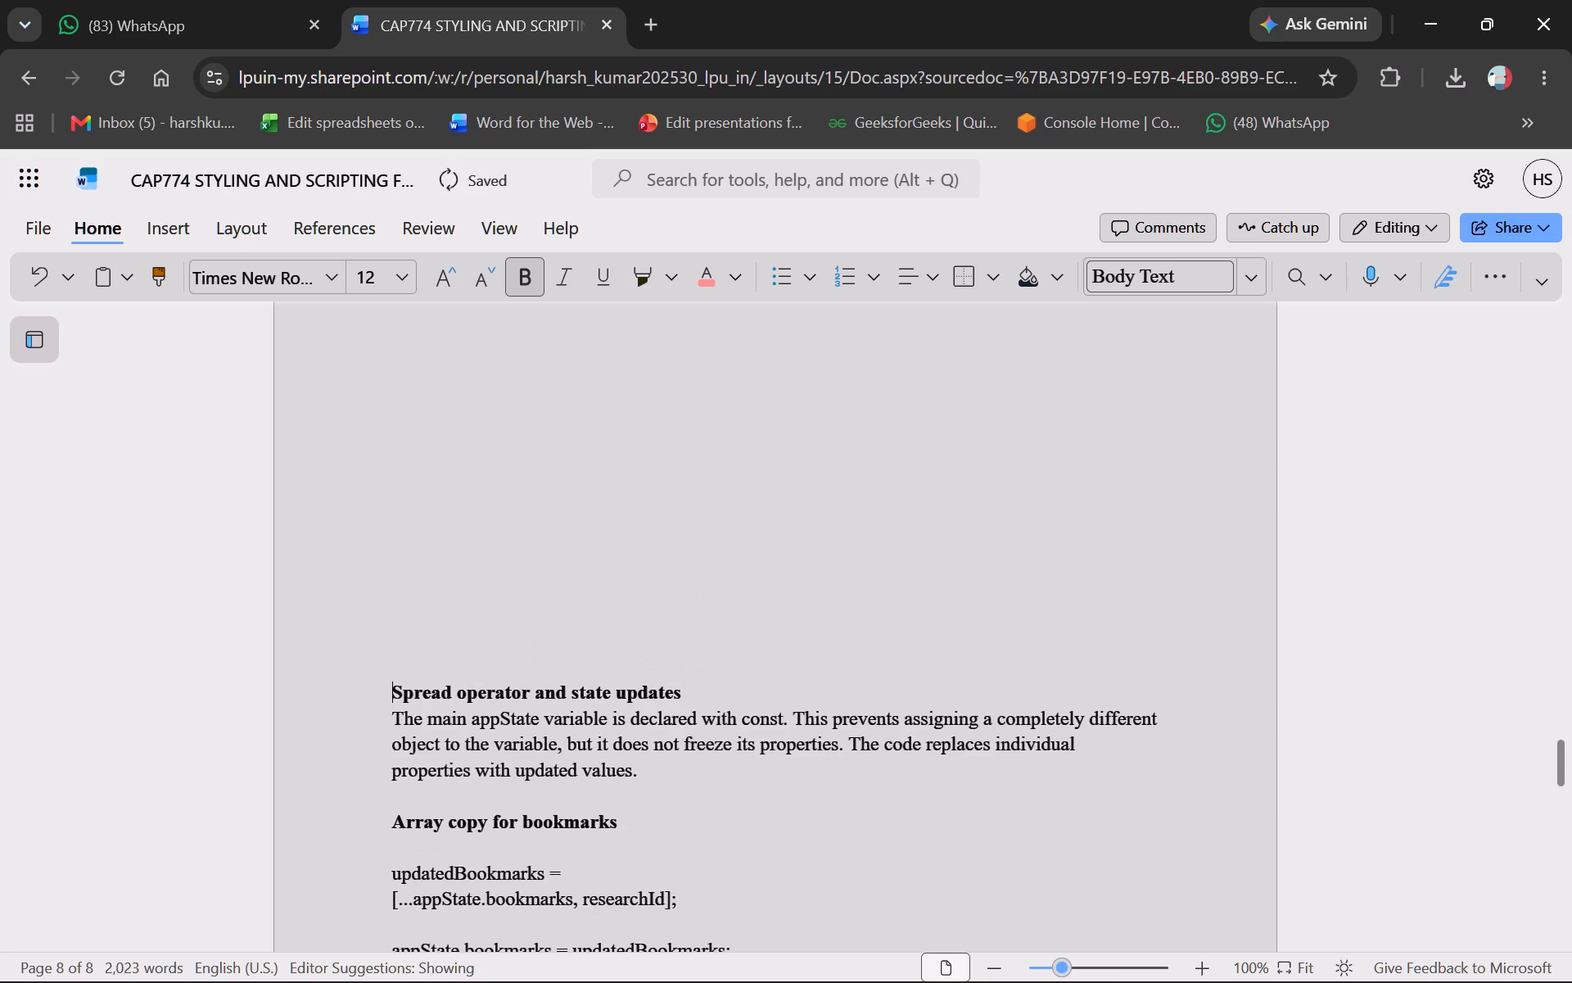
key(shift+Return)
Check the layout of the sections from "Spread operator and state updates" to the Conclusion at the end of the report.
scroll(409, 617, down, 20)
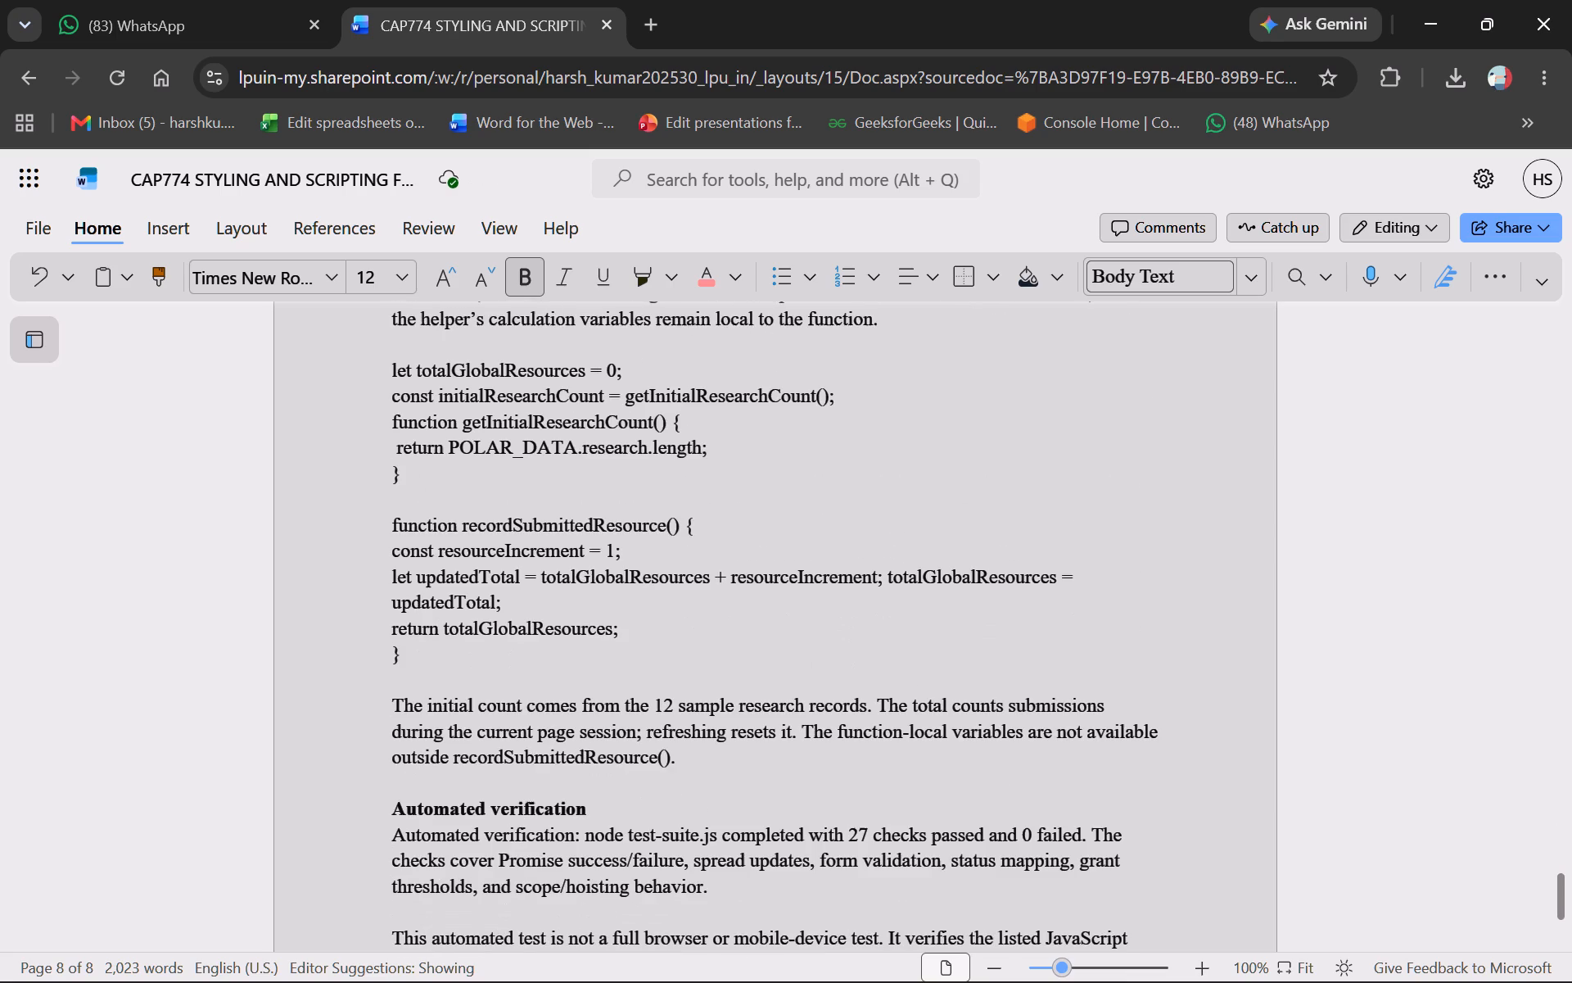
scroll(409, 617, down, 2)
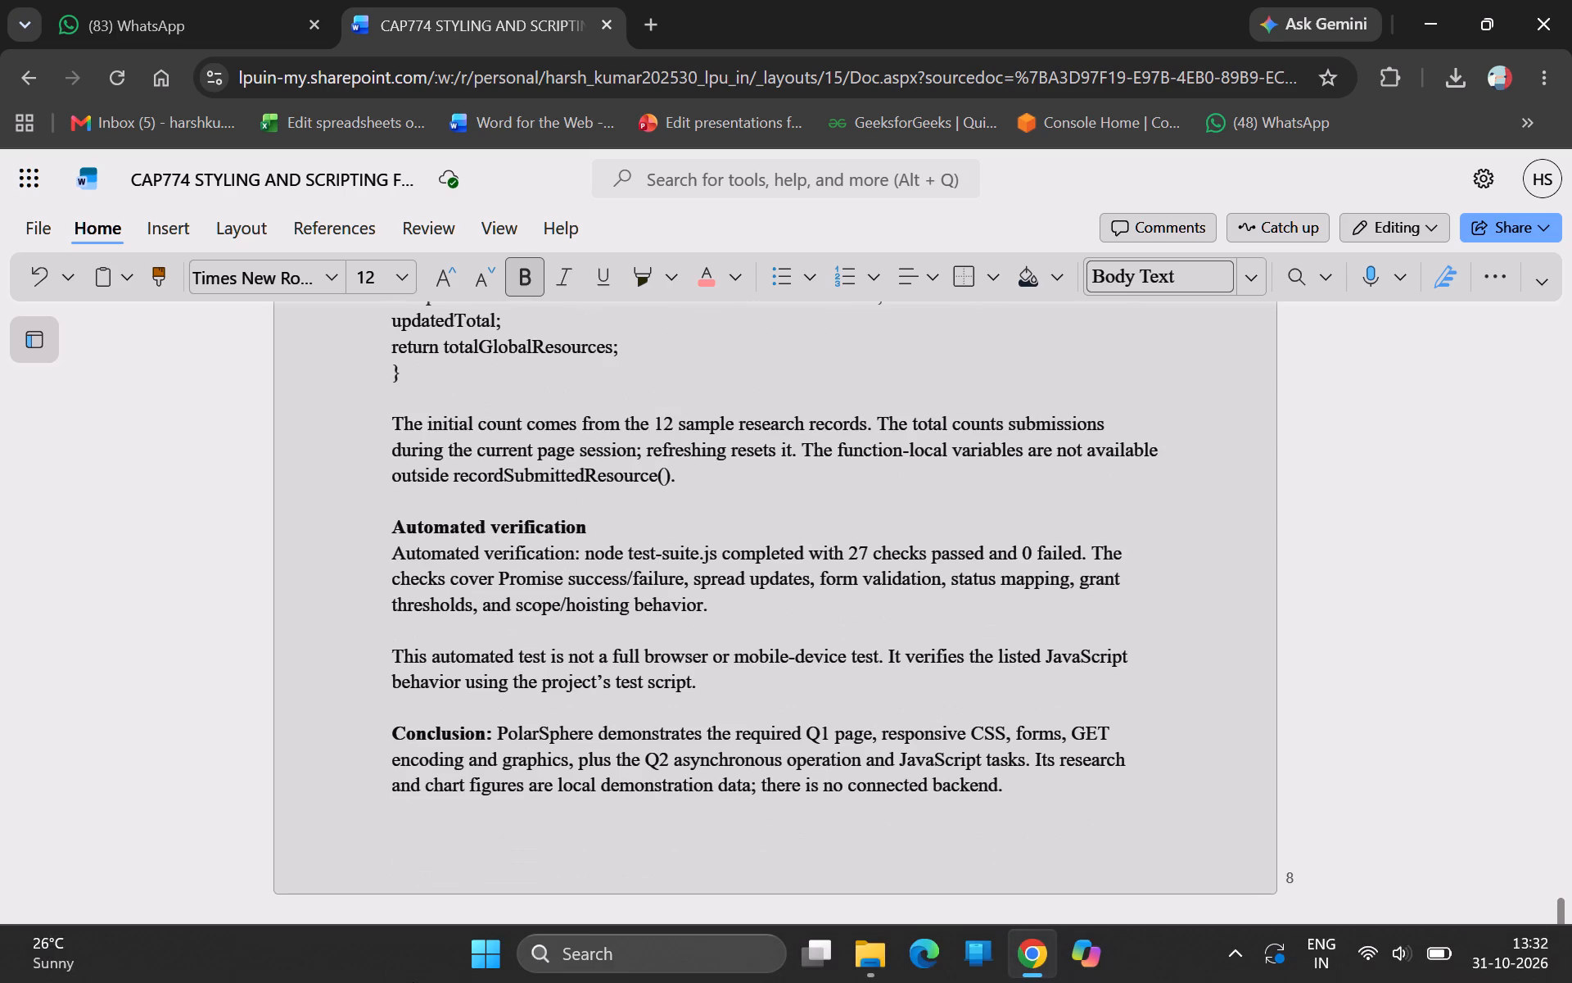
Insert six line breaks directly before the "Status switch and grant estimator" heading.
scroll(585, 596, up, 10)
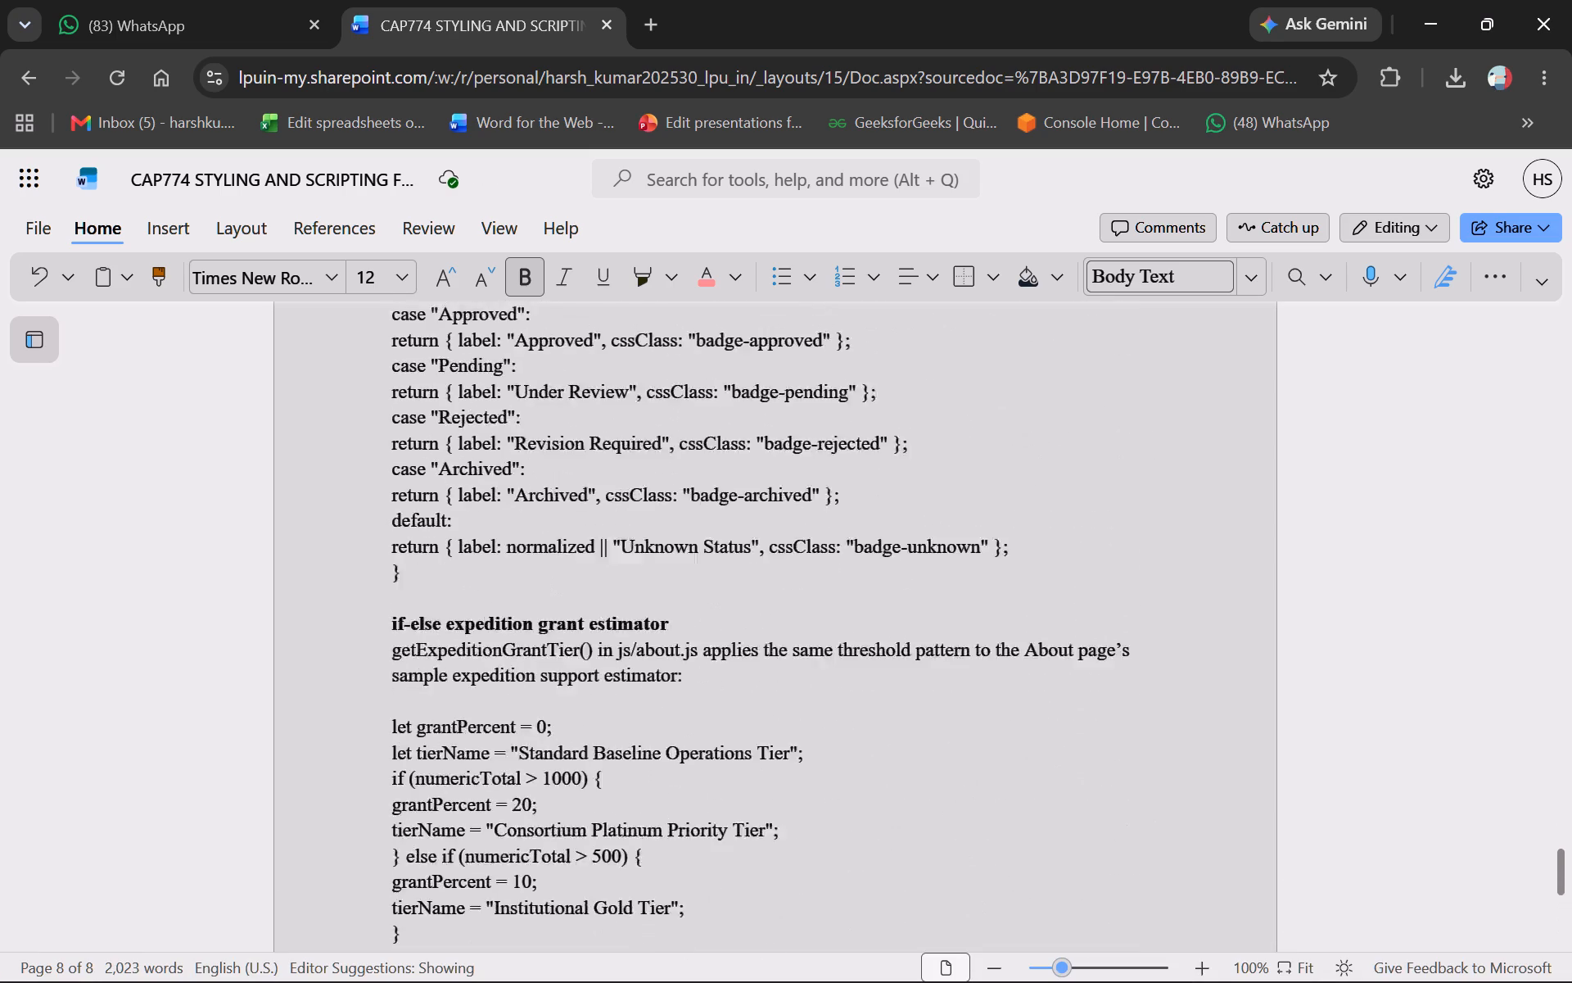
scroll(585, 596, up, 3)
scroll(585, 596, down, 2)
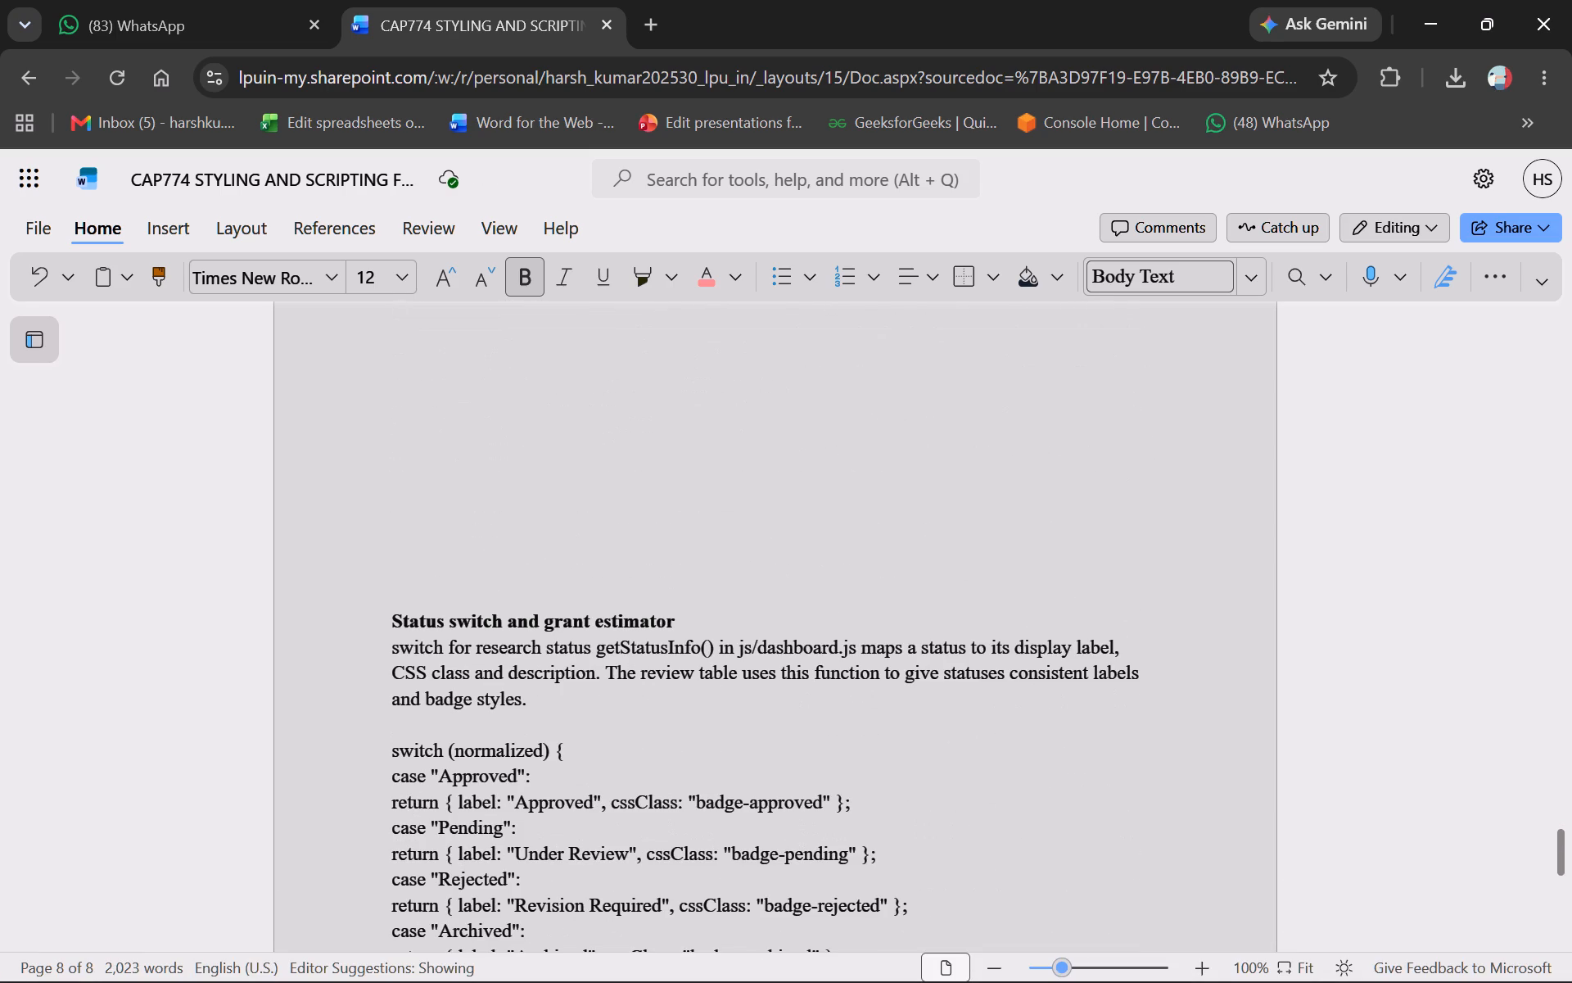
click(387, 621)
key(shift+Return)
key(shift+Return)
key(shift+Return)
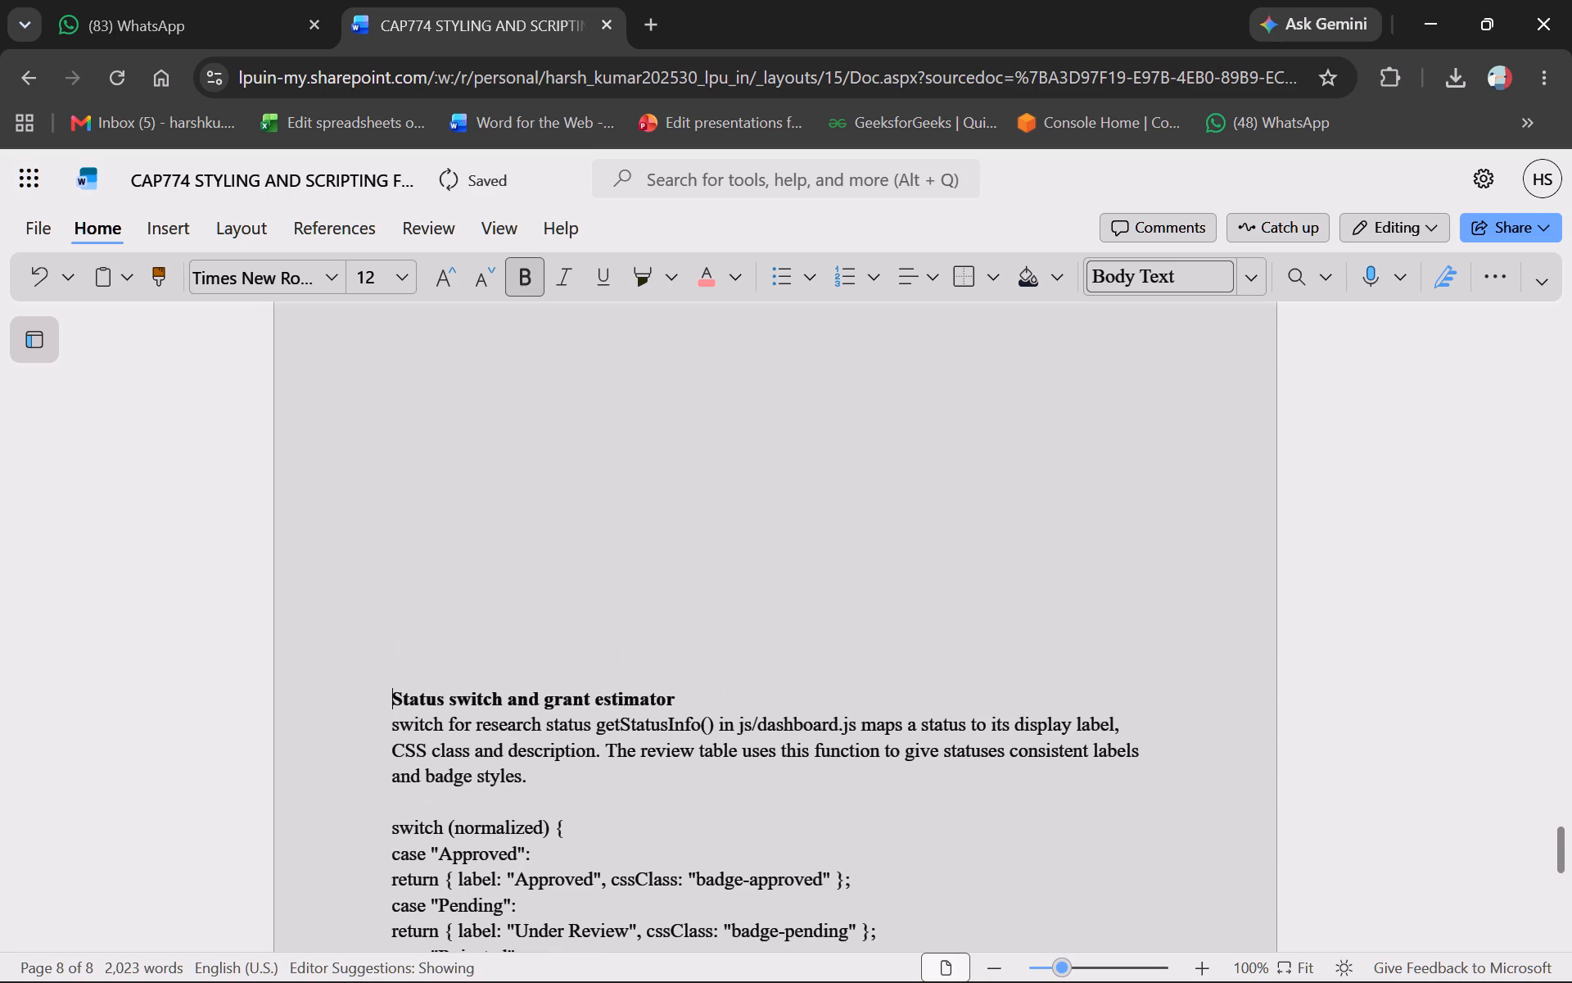
key(shift+Return)
key(shift+Return)
key(shift+Return)
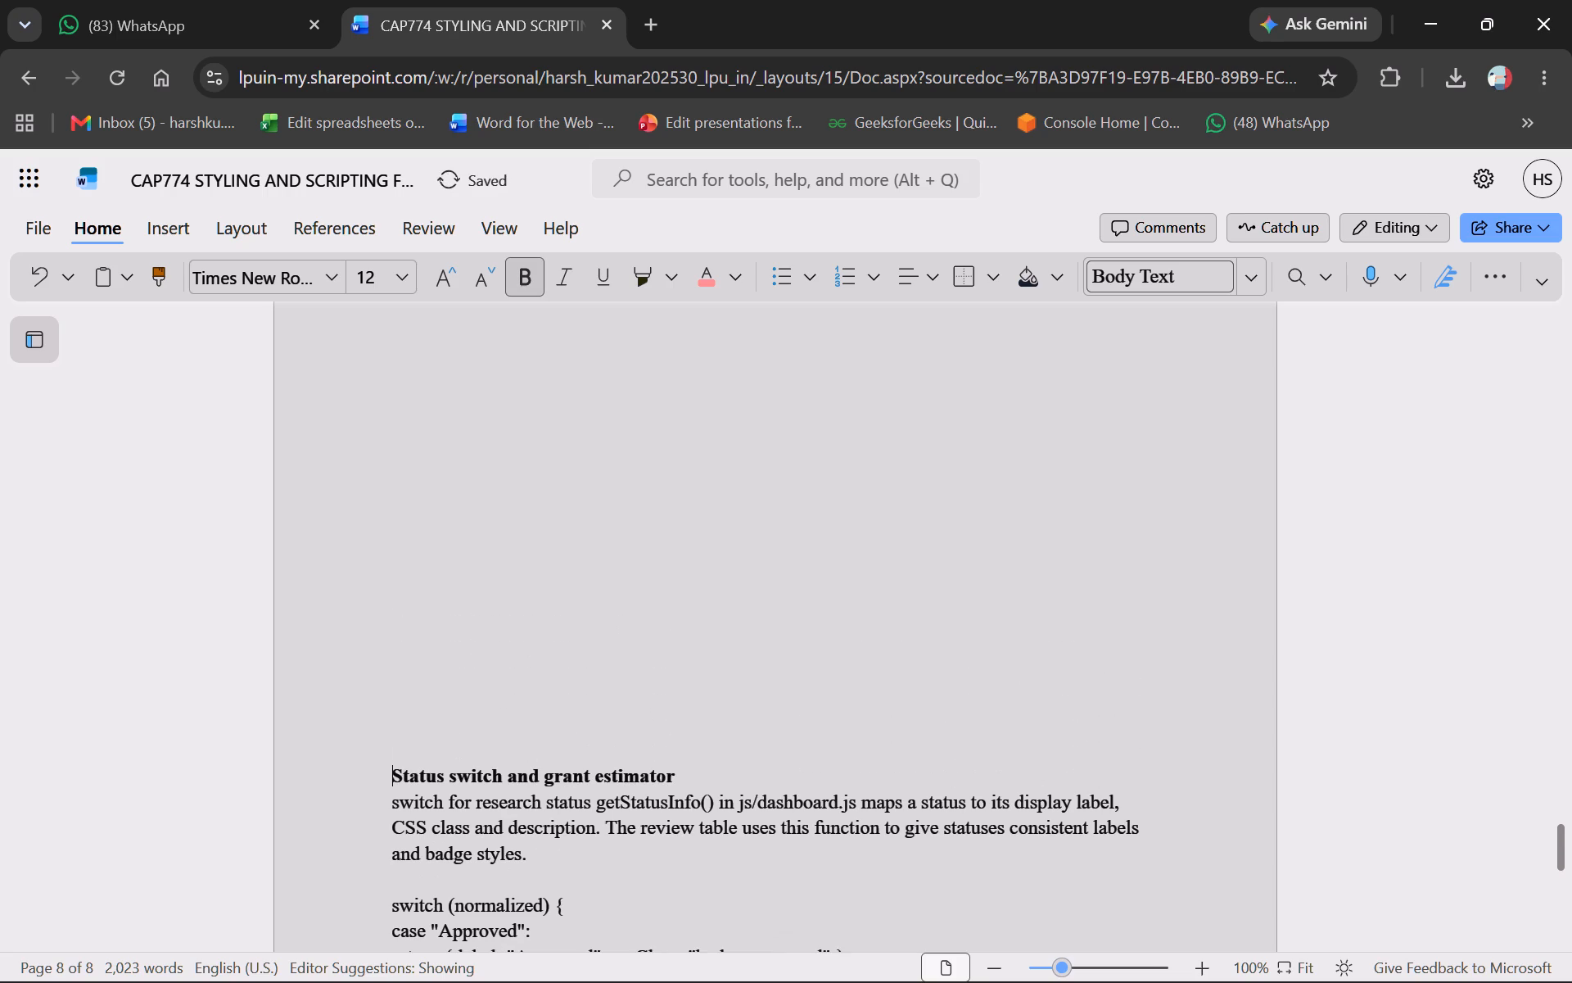
Review the spacing from "Status switch and grant estimator" through the Conclusion and back up to the "Project benefit" paragraph.
scroll(387, 621, down, 16)
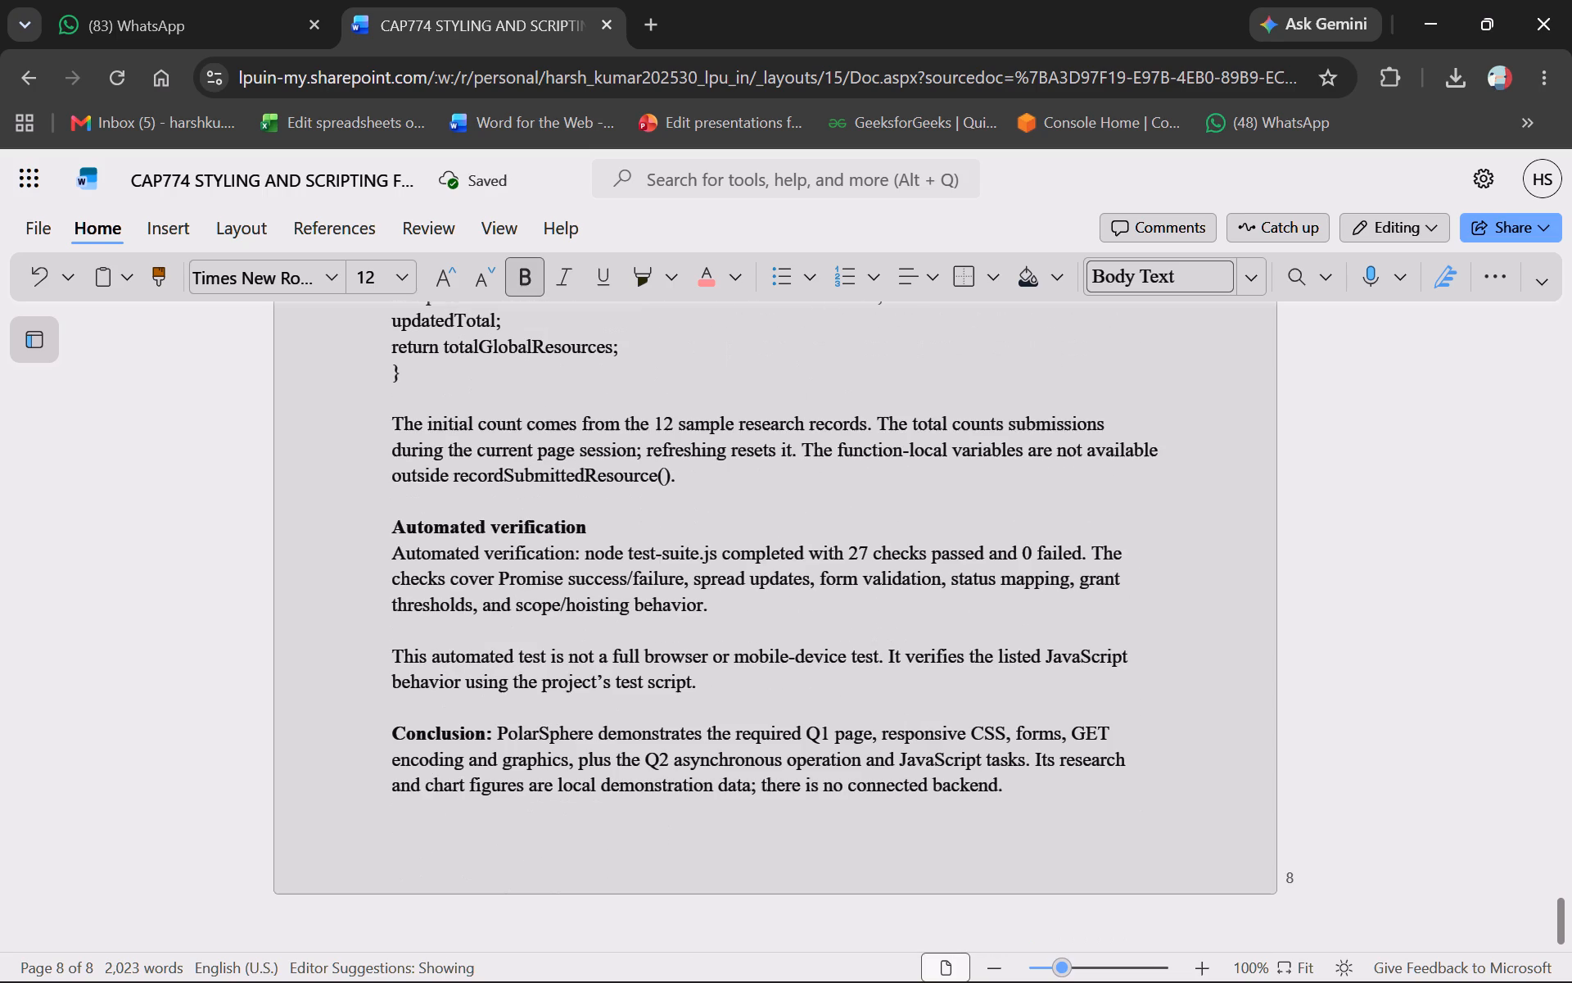
scroll(387, 621, up, 8)
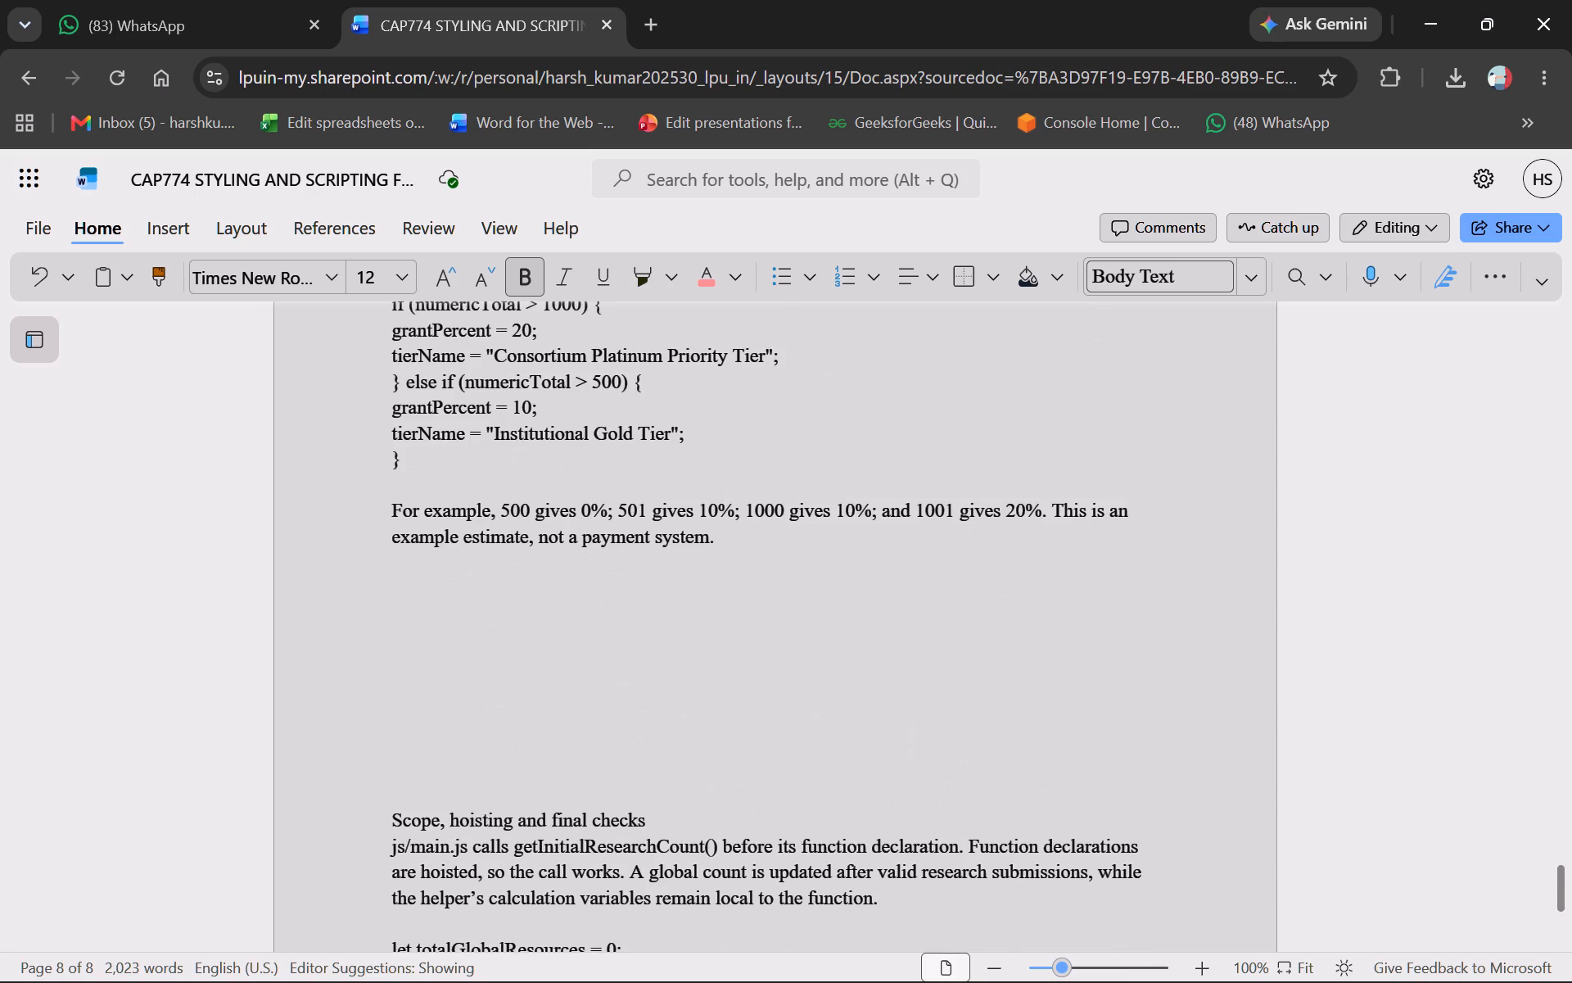
scroll(387, 621, up, 8)
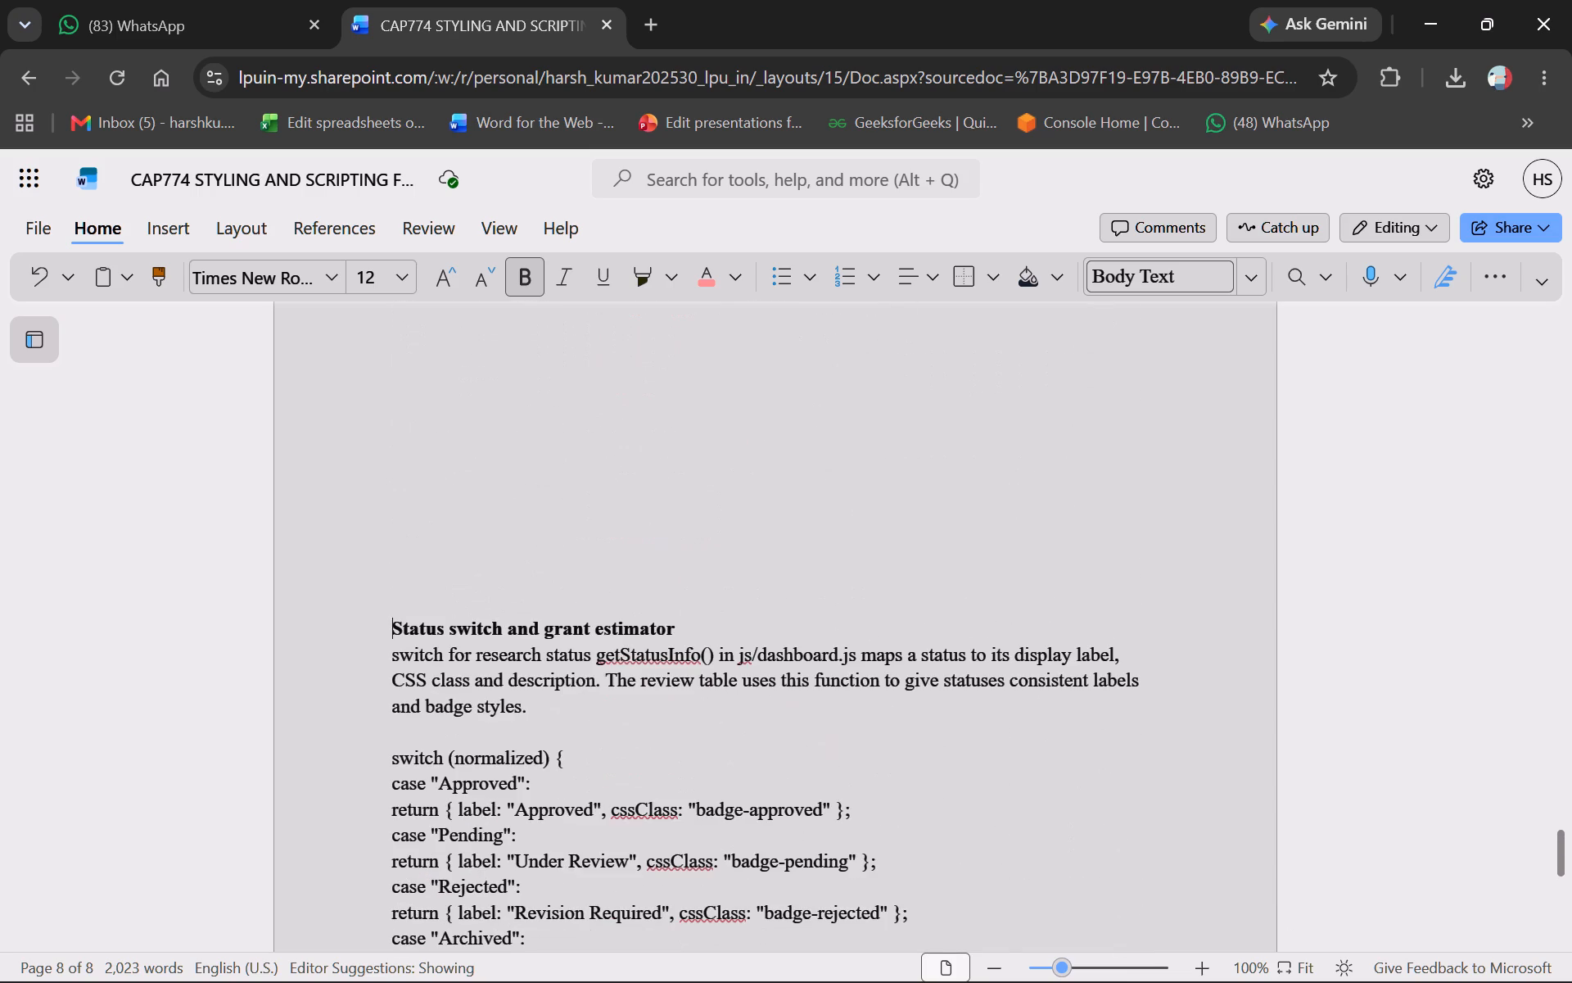
scroll(387, 621, up, 5)
scroll(387, 621, right, 1)
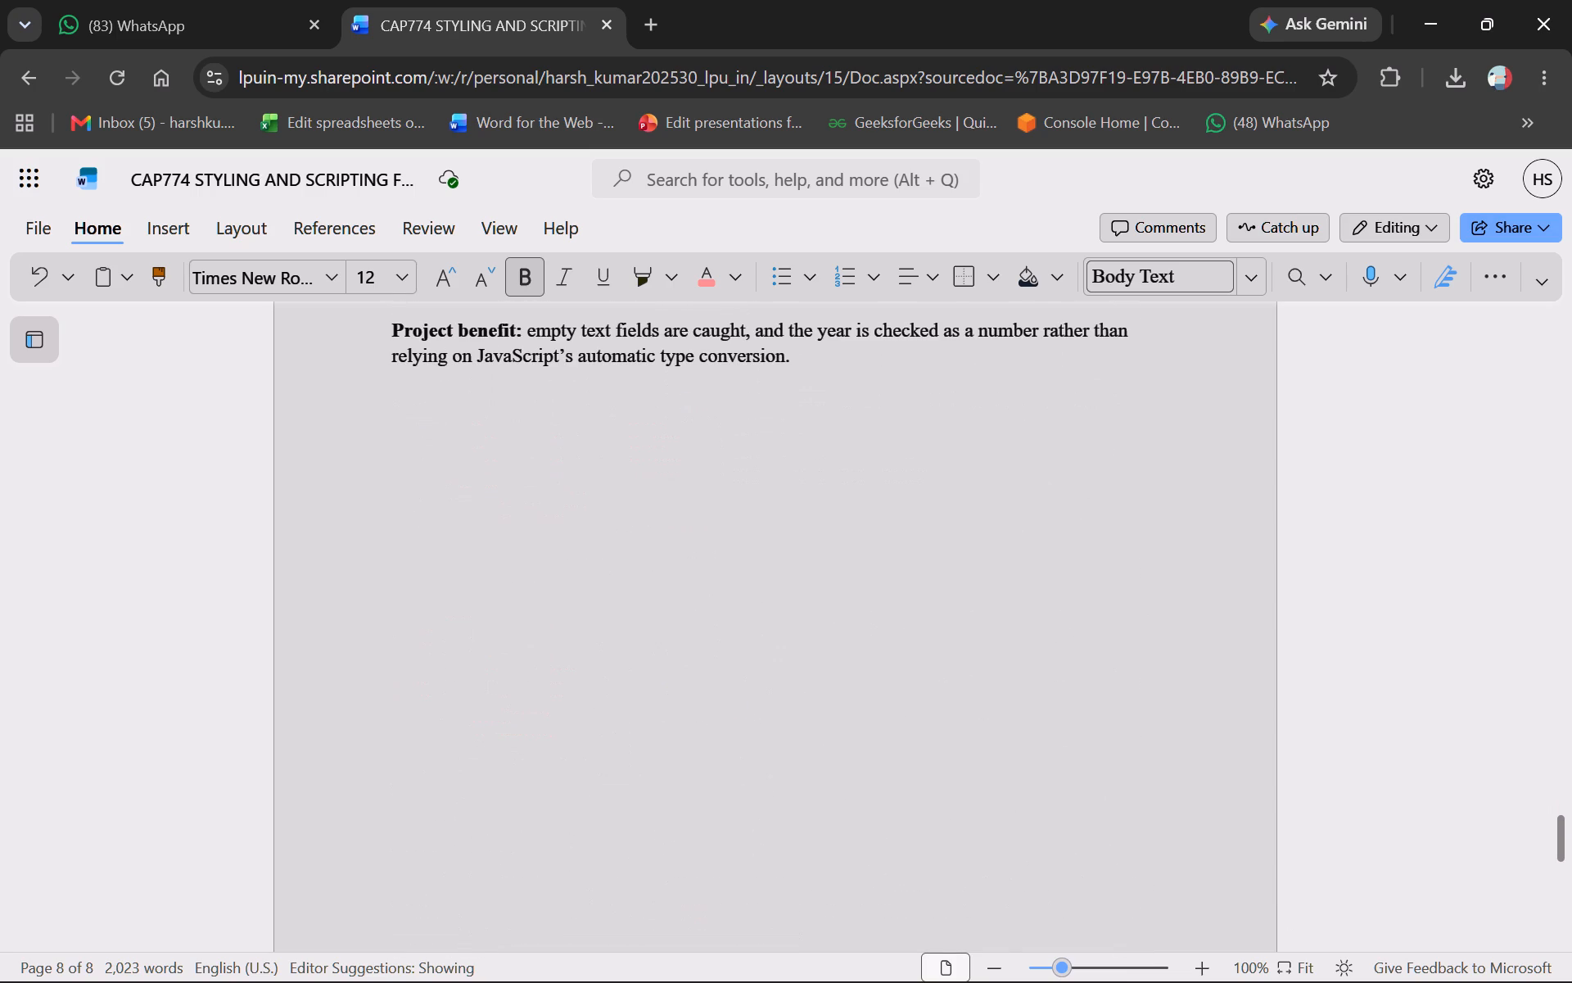
Undo the line breaks inserted directly before the "Status switch and grant estimator" heading.
scroll(387, 621, down, 3)
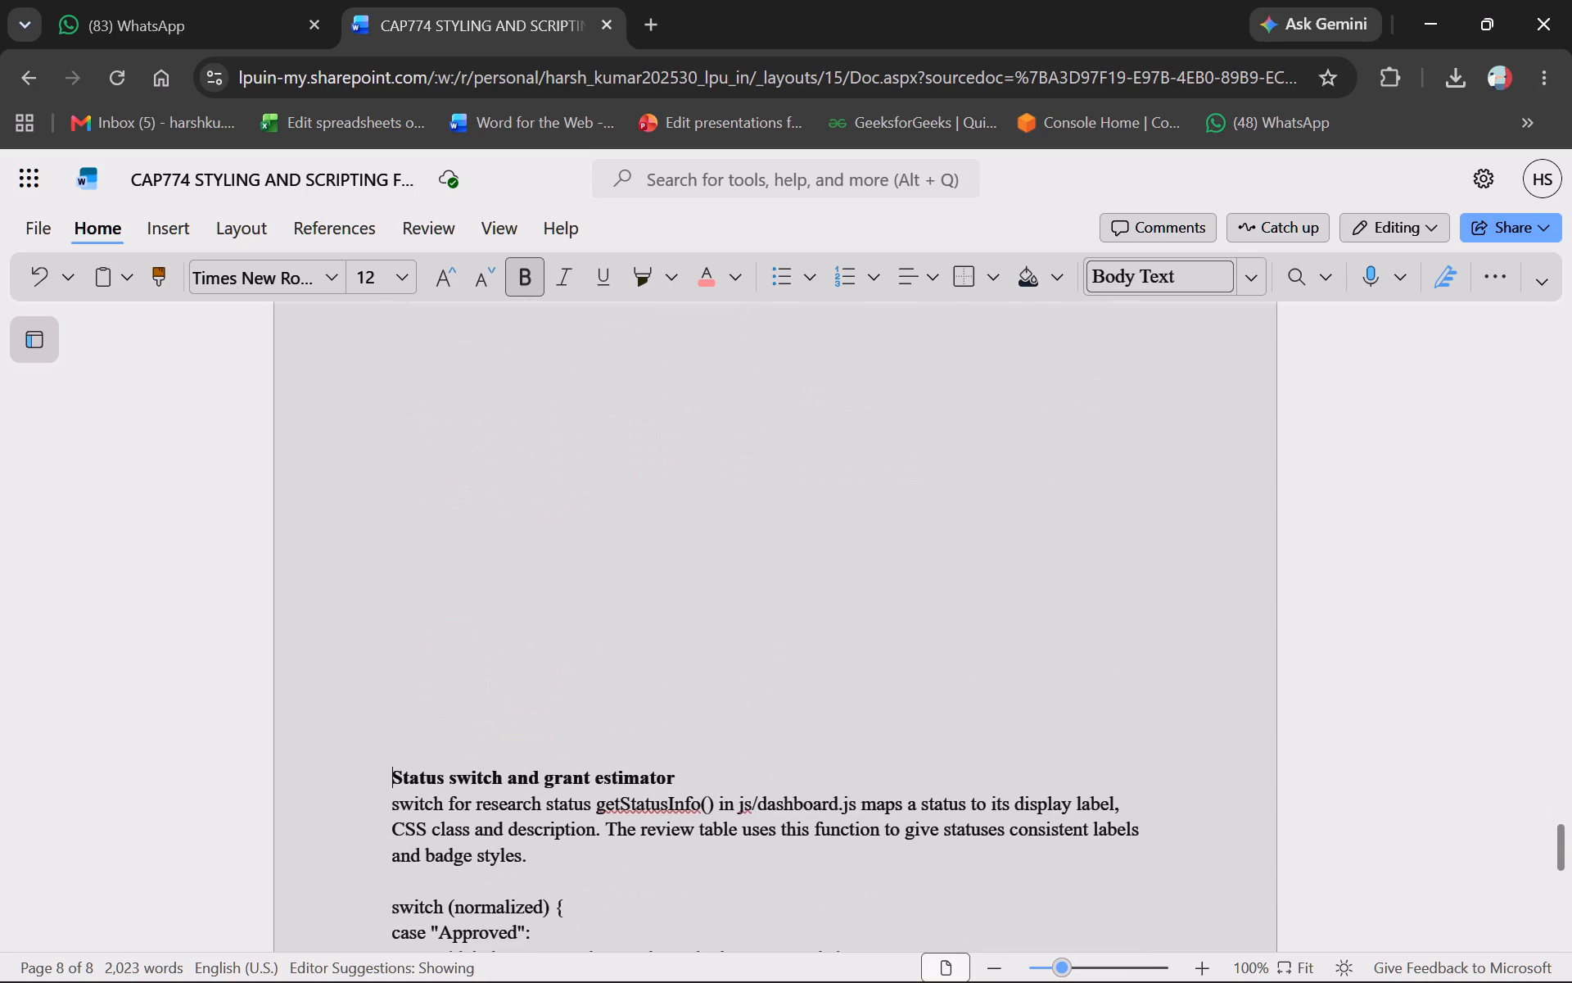
key(ctrl+z)
key(ctrl+z)
key(ctrl+z)
key(ctrl+z)
key(ctrl+z)
key(ctrl+z)
key(ctrl+z)
key(ctrl+z)
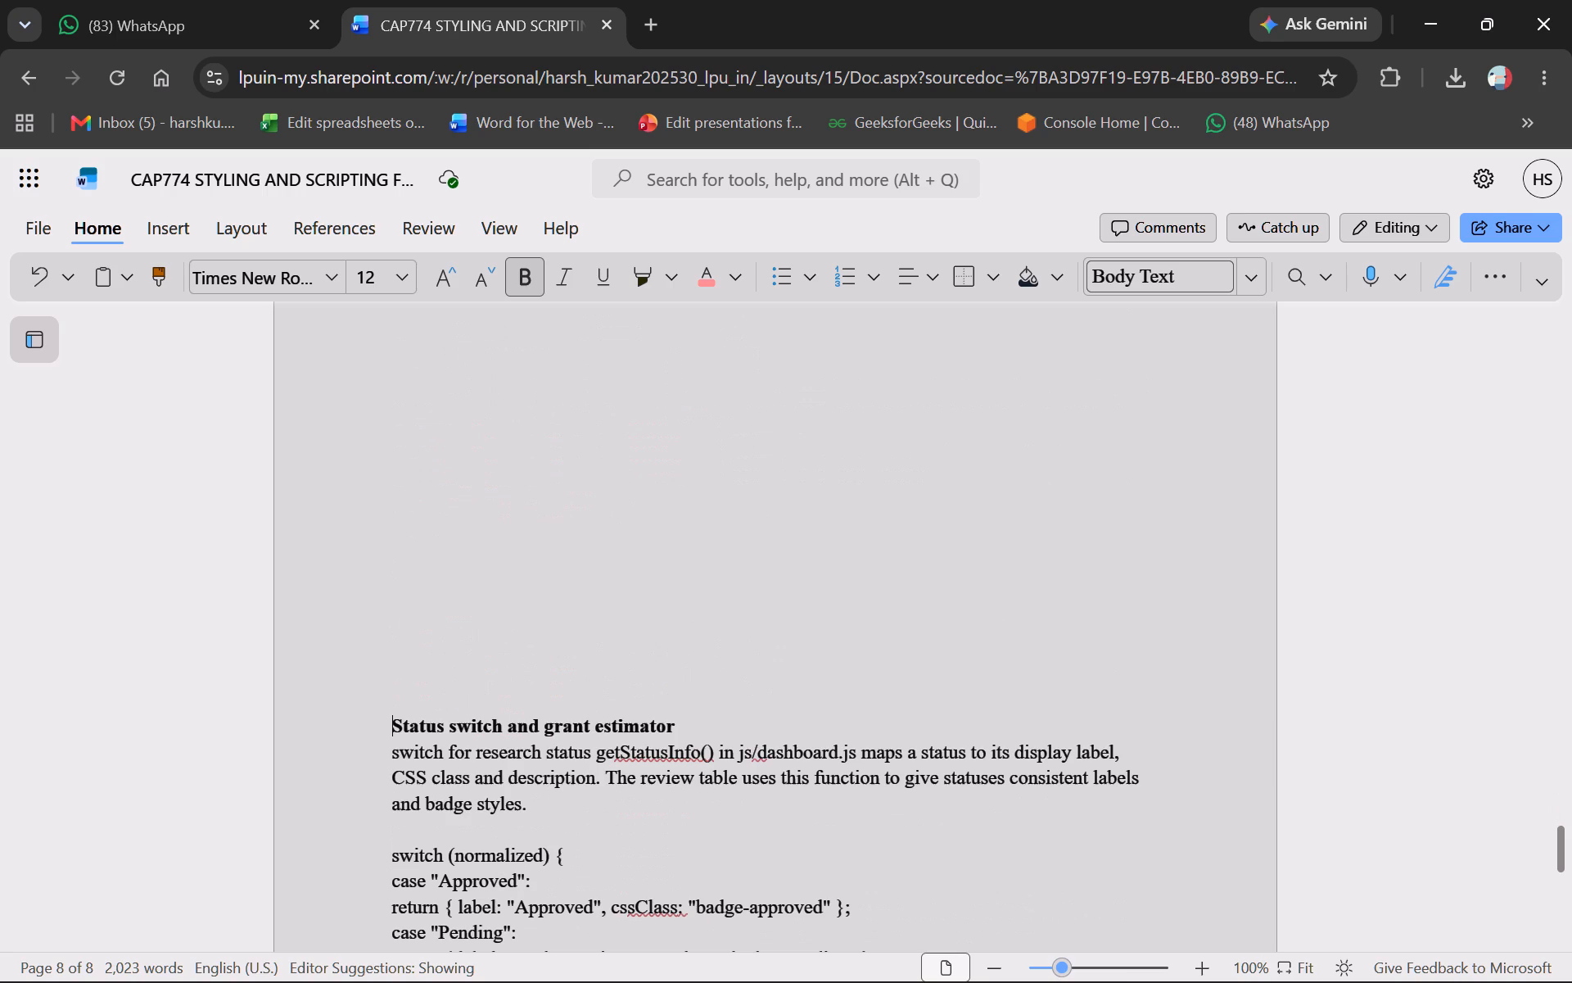
Undo the line breaks before "Spread operator and state updates" and all earlier spacing edits, back to the "Q1 requirement" paragraph on page 6.
scroll(549, 694, up, 1)
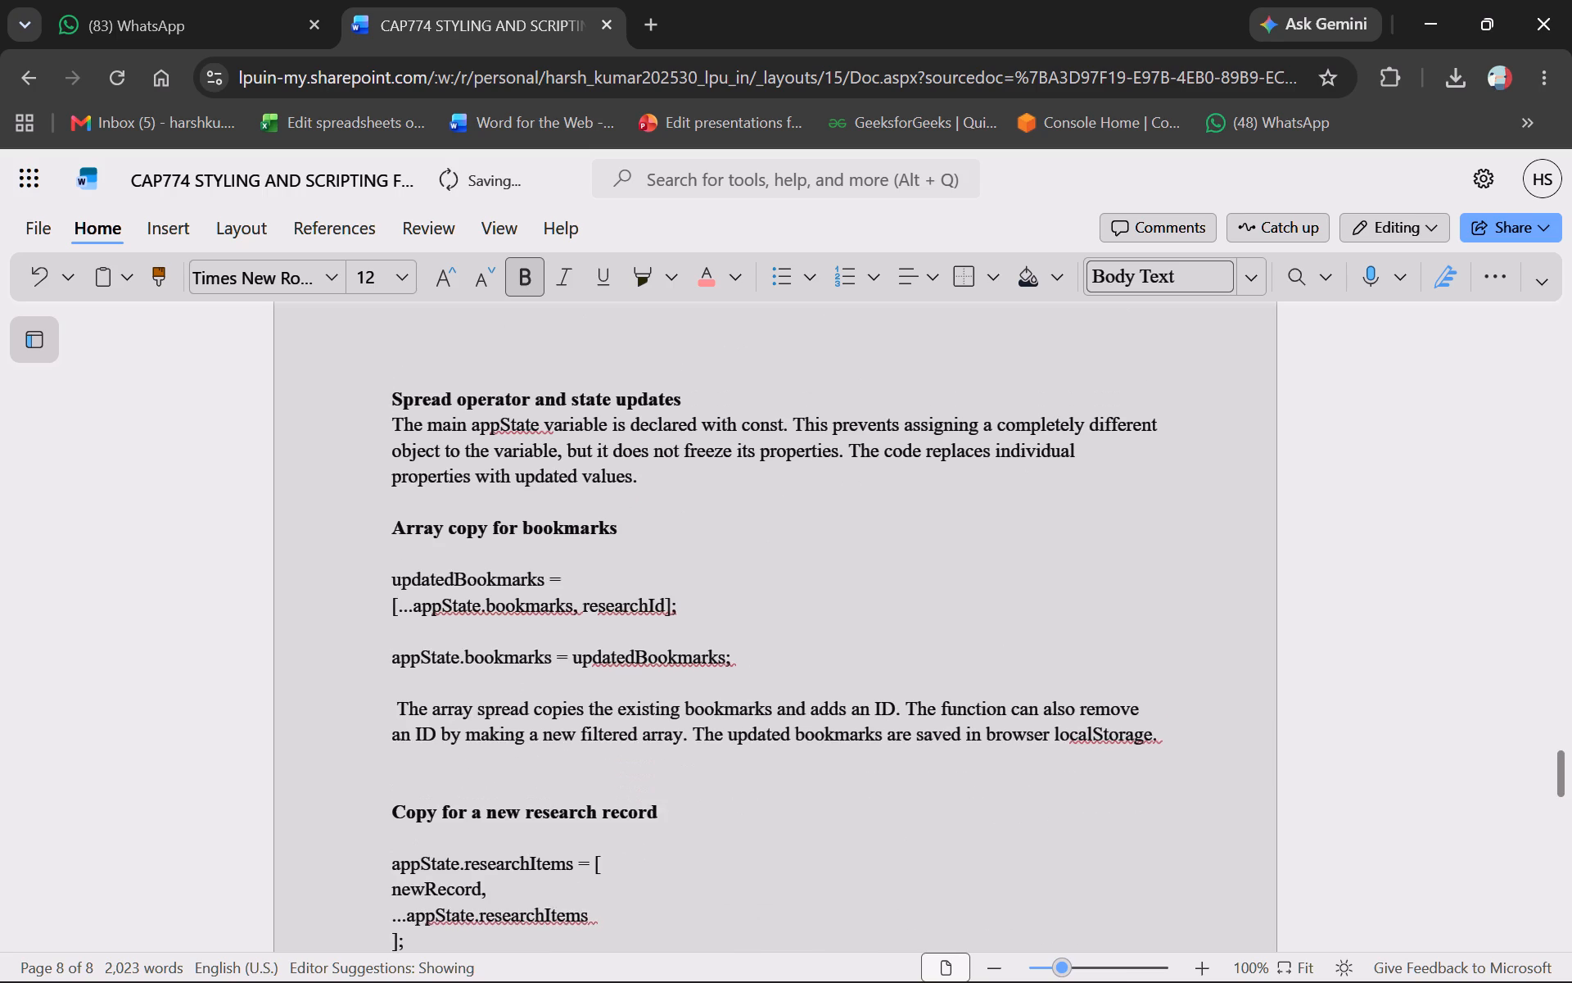
scroll(549, 694, up, 4)
key(ctrl+z)
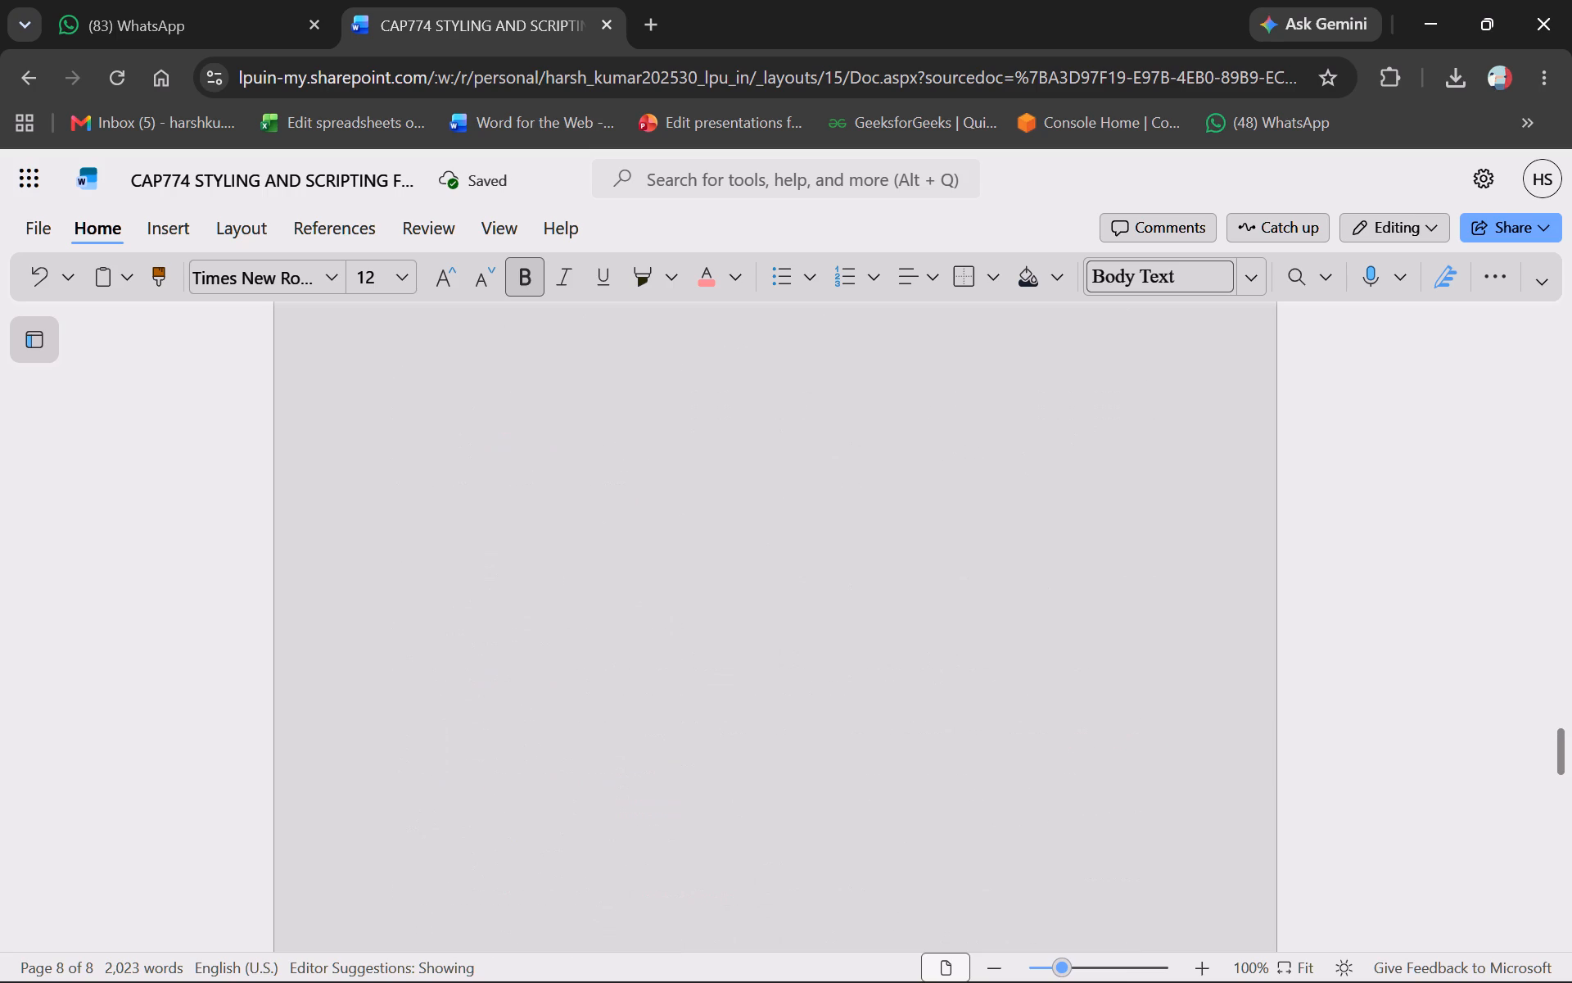
key(ctrl+z)
key(ctrl+z)
key(ctrl+z)
key(ctrl+z)
key(ctrl+z)
key(ctrl+z)
key(ctrl+z)
key(ctrl+z)
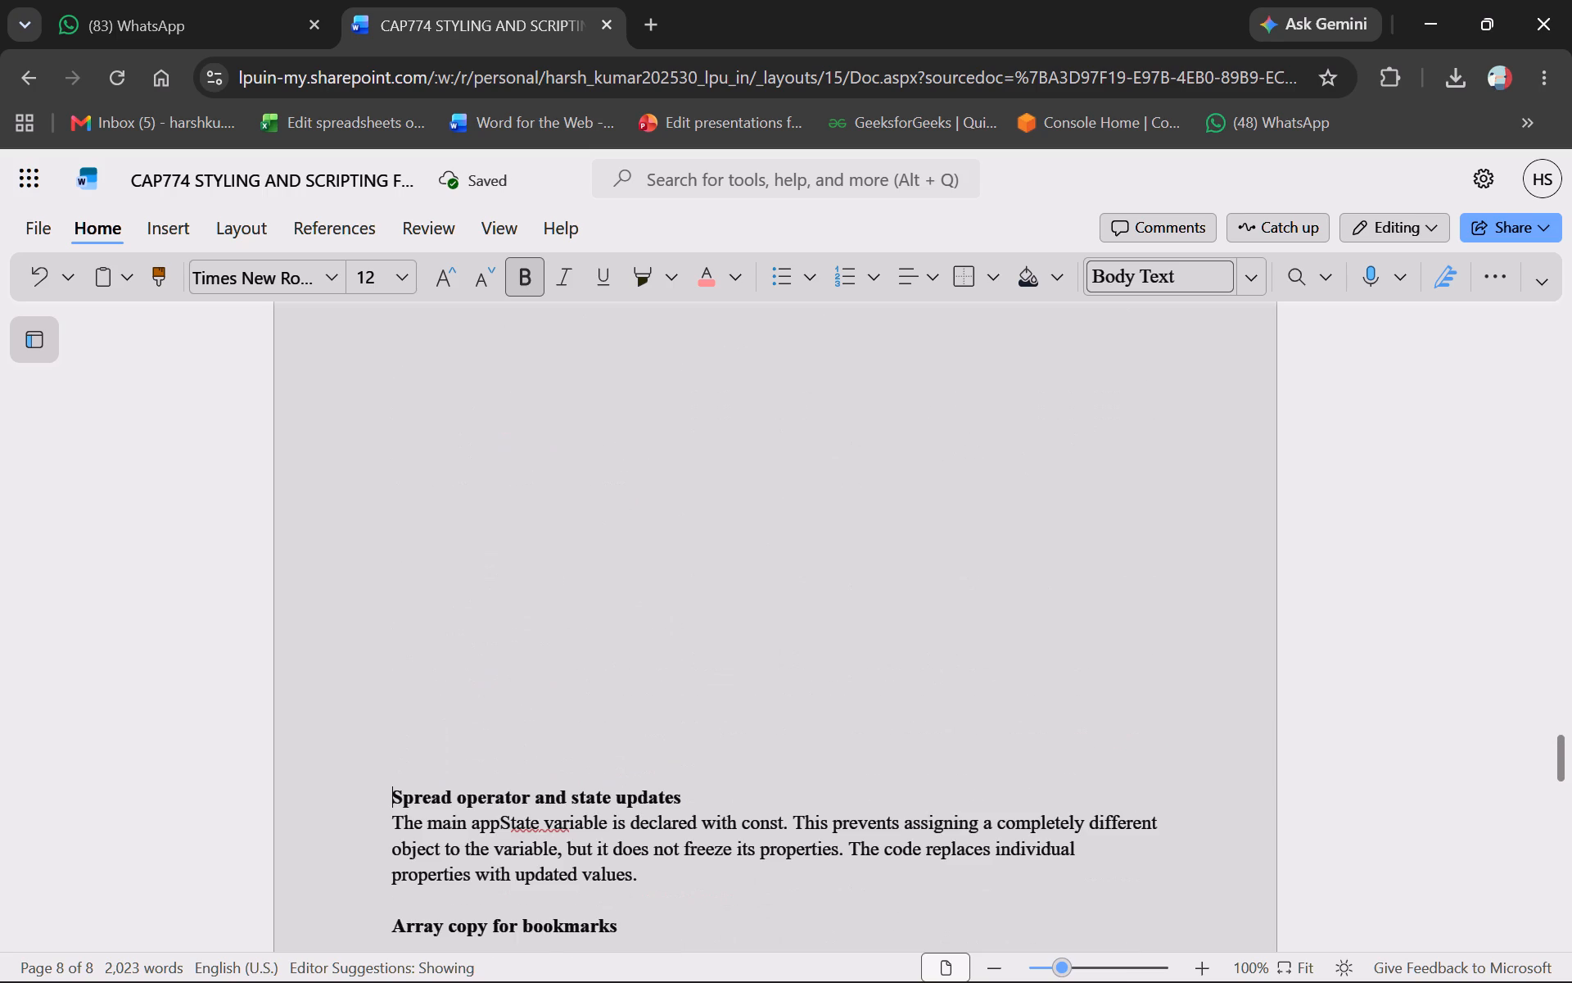
key(ctrl+z)
key(ctrl+z)
key(ctrl+z)
key(ctrl+z)
key(ctrl+z)
key(ctrl+z)
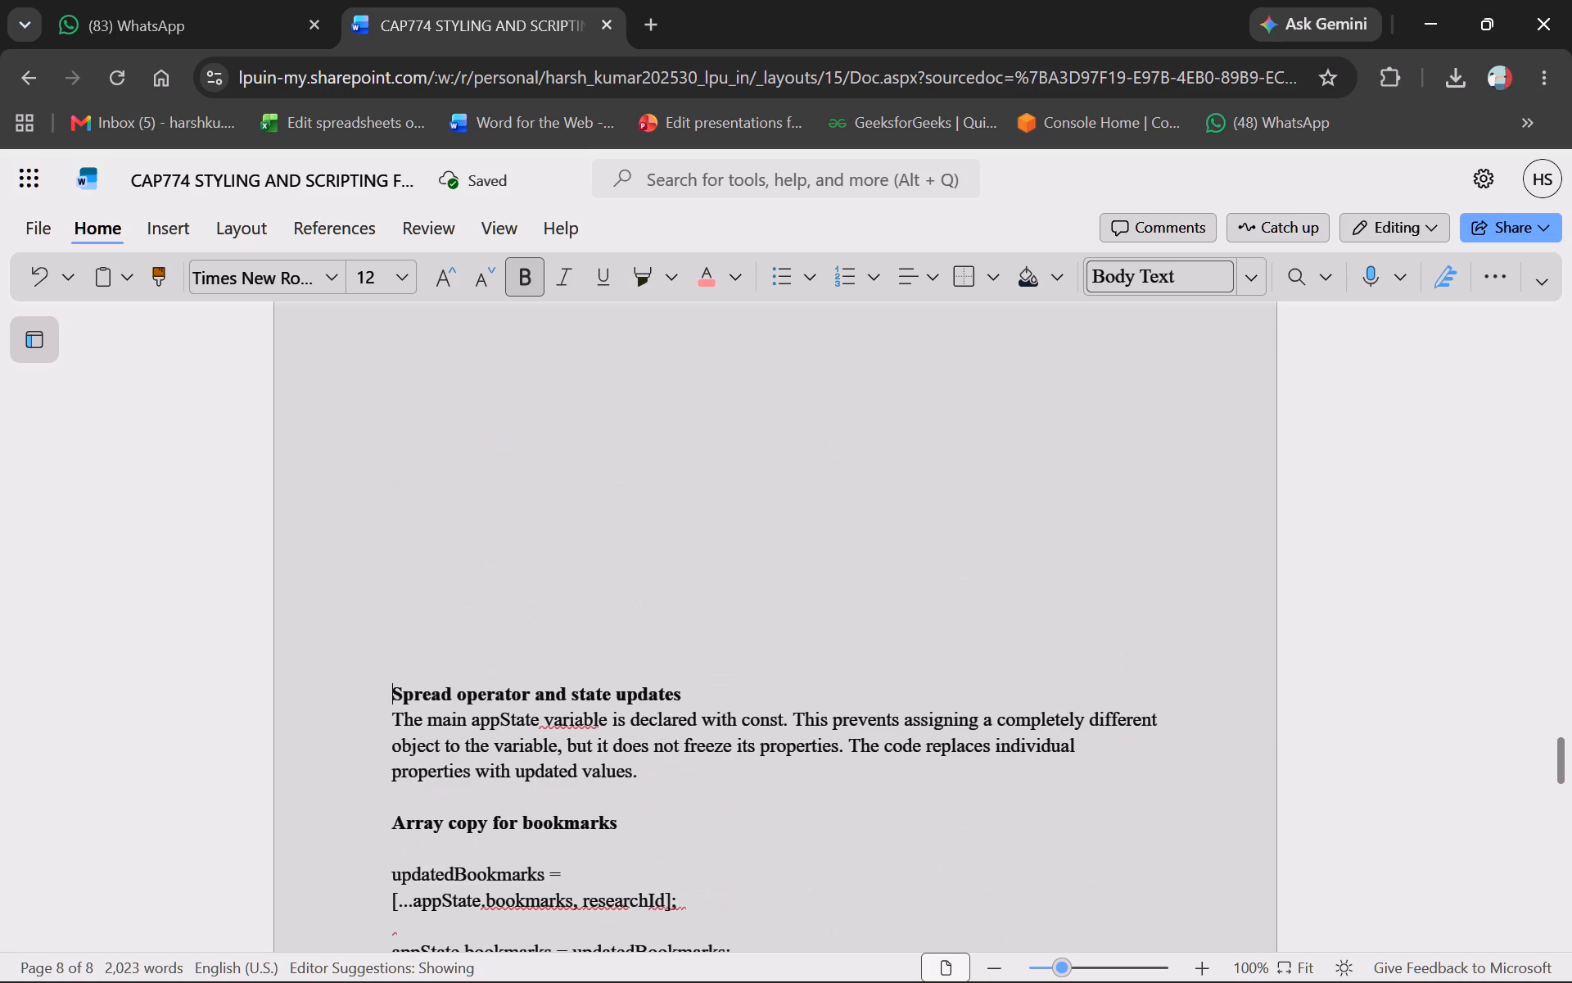
scroll(549, 694, up, 3)
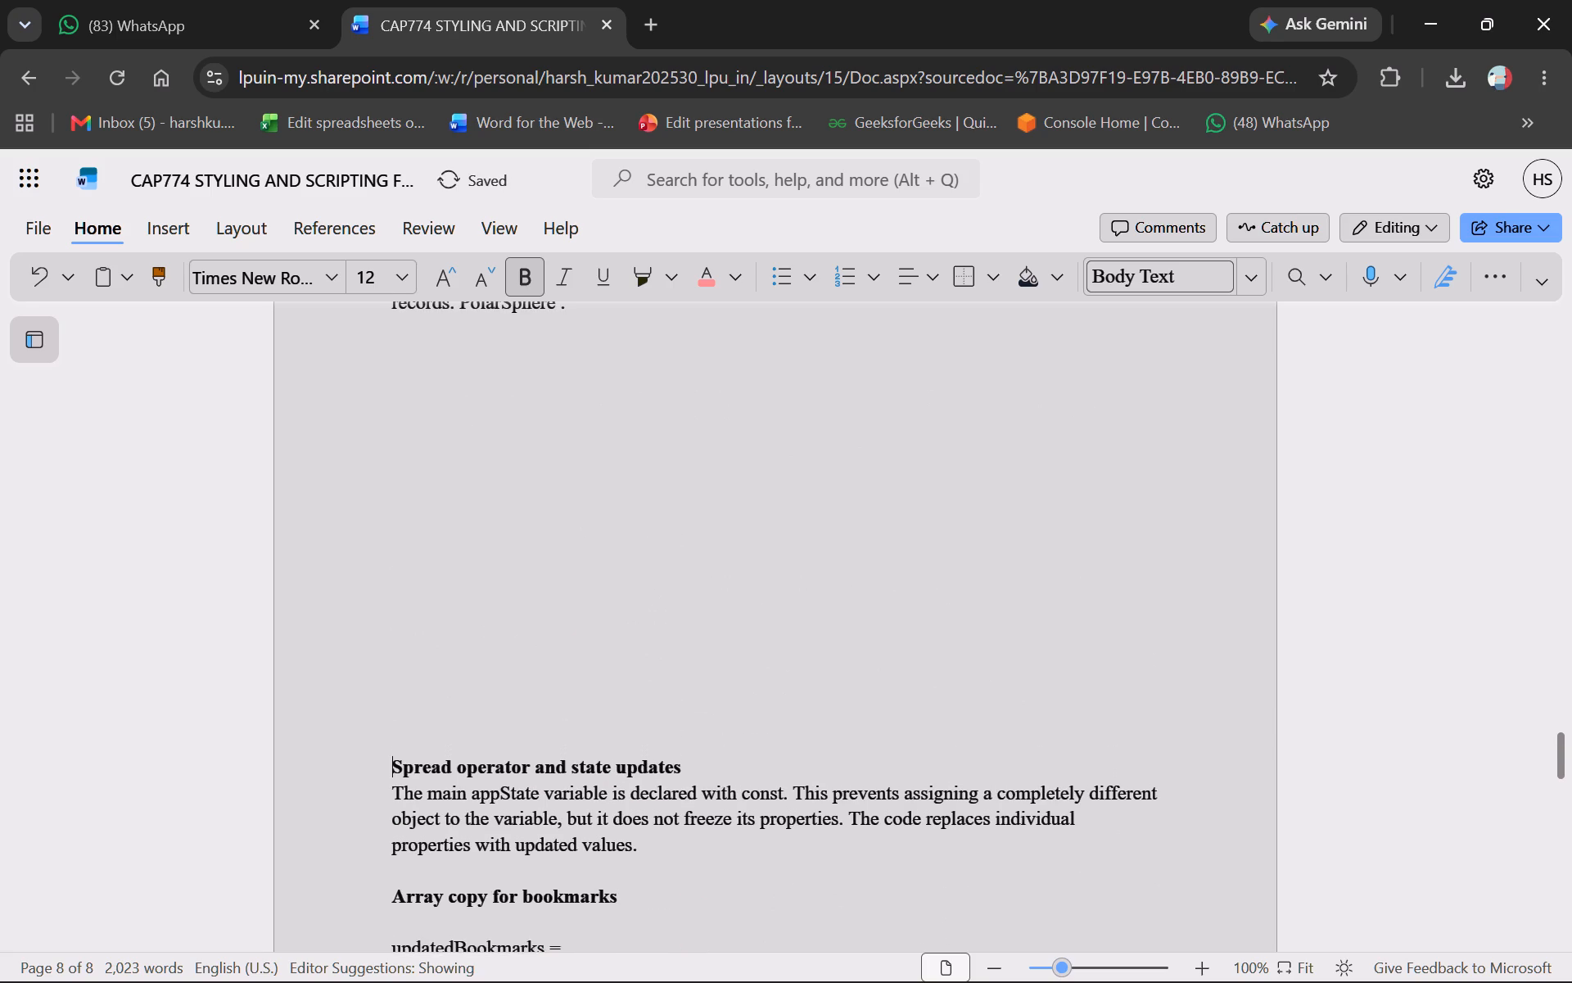
key(ctrl+z)
key(ctrl+z)
key(ctrl+z)
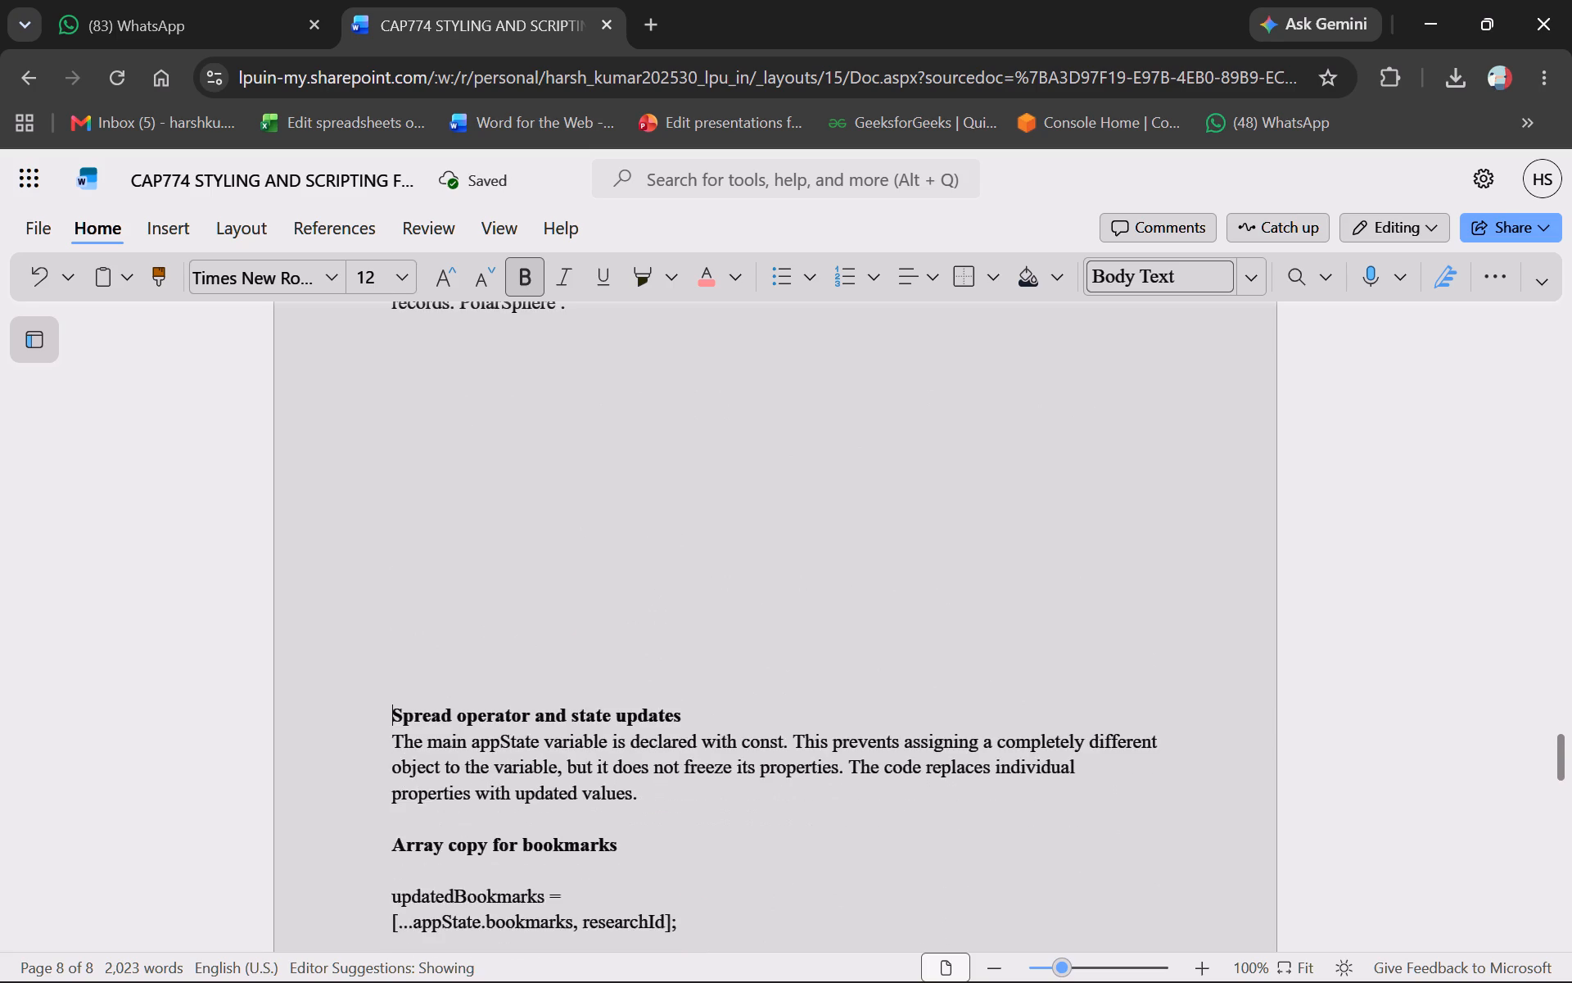
key(ctrl+z)
key(ctrl+z)
key(ctrl+z)
key(ctrl+z)
key(ctrl+z)
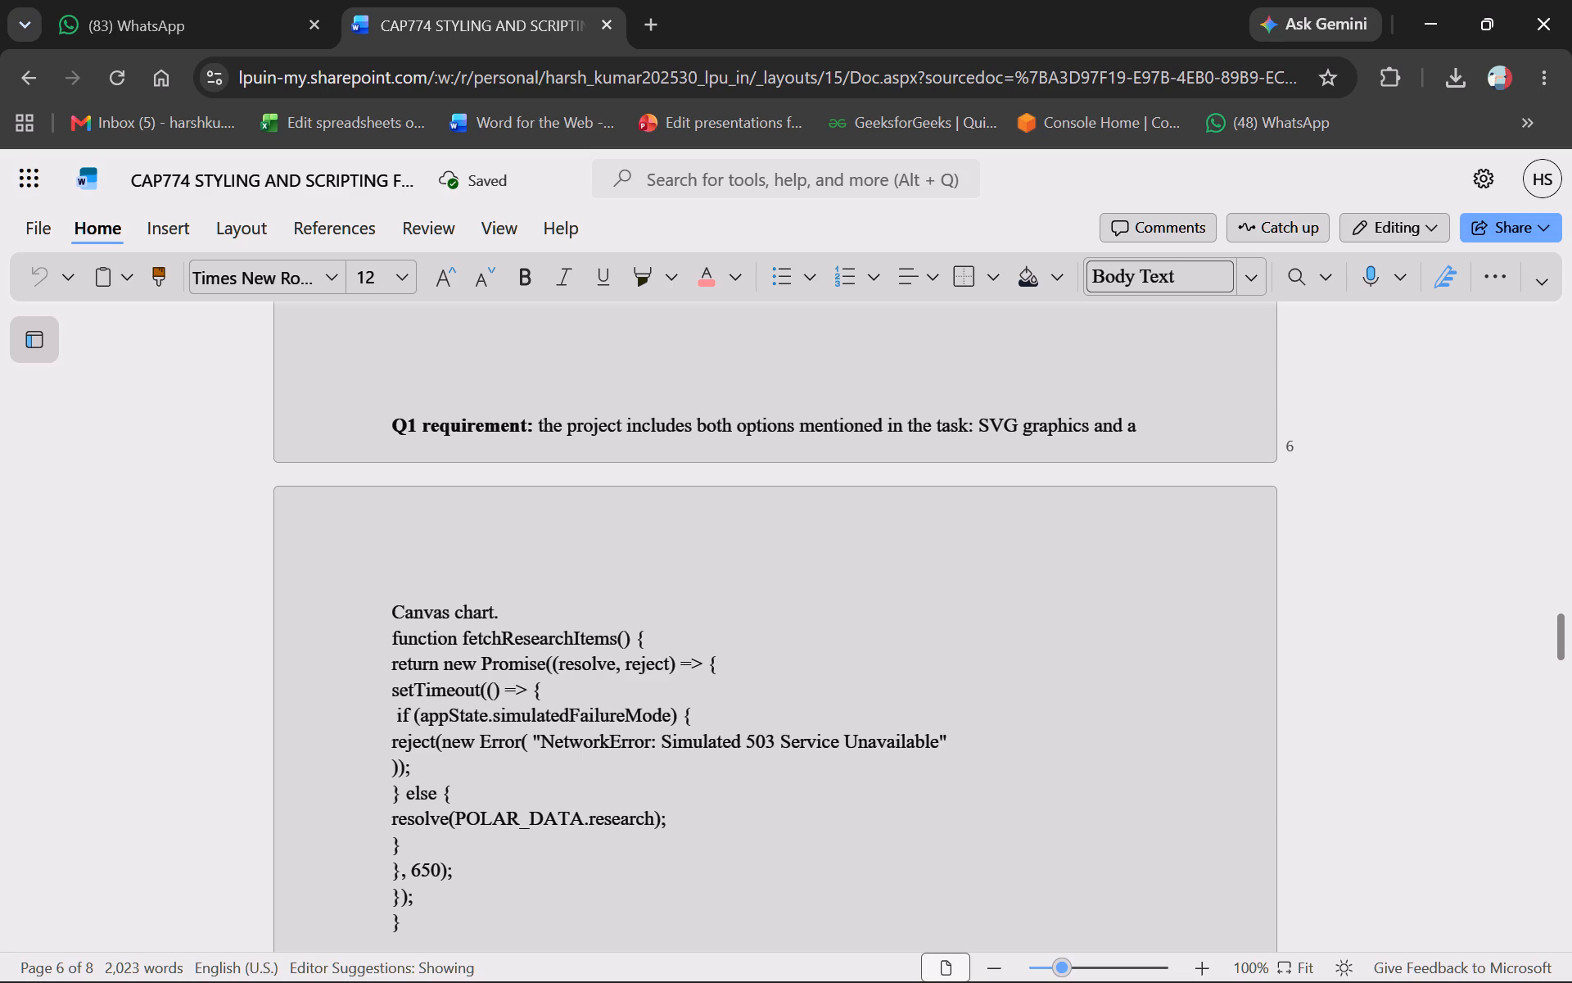
Insert one line break directly before the "Q1 requirement" paragraph at the end of page 6.
key(shift+Return)
scroll(622, 599, up, 3)
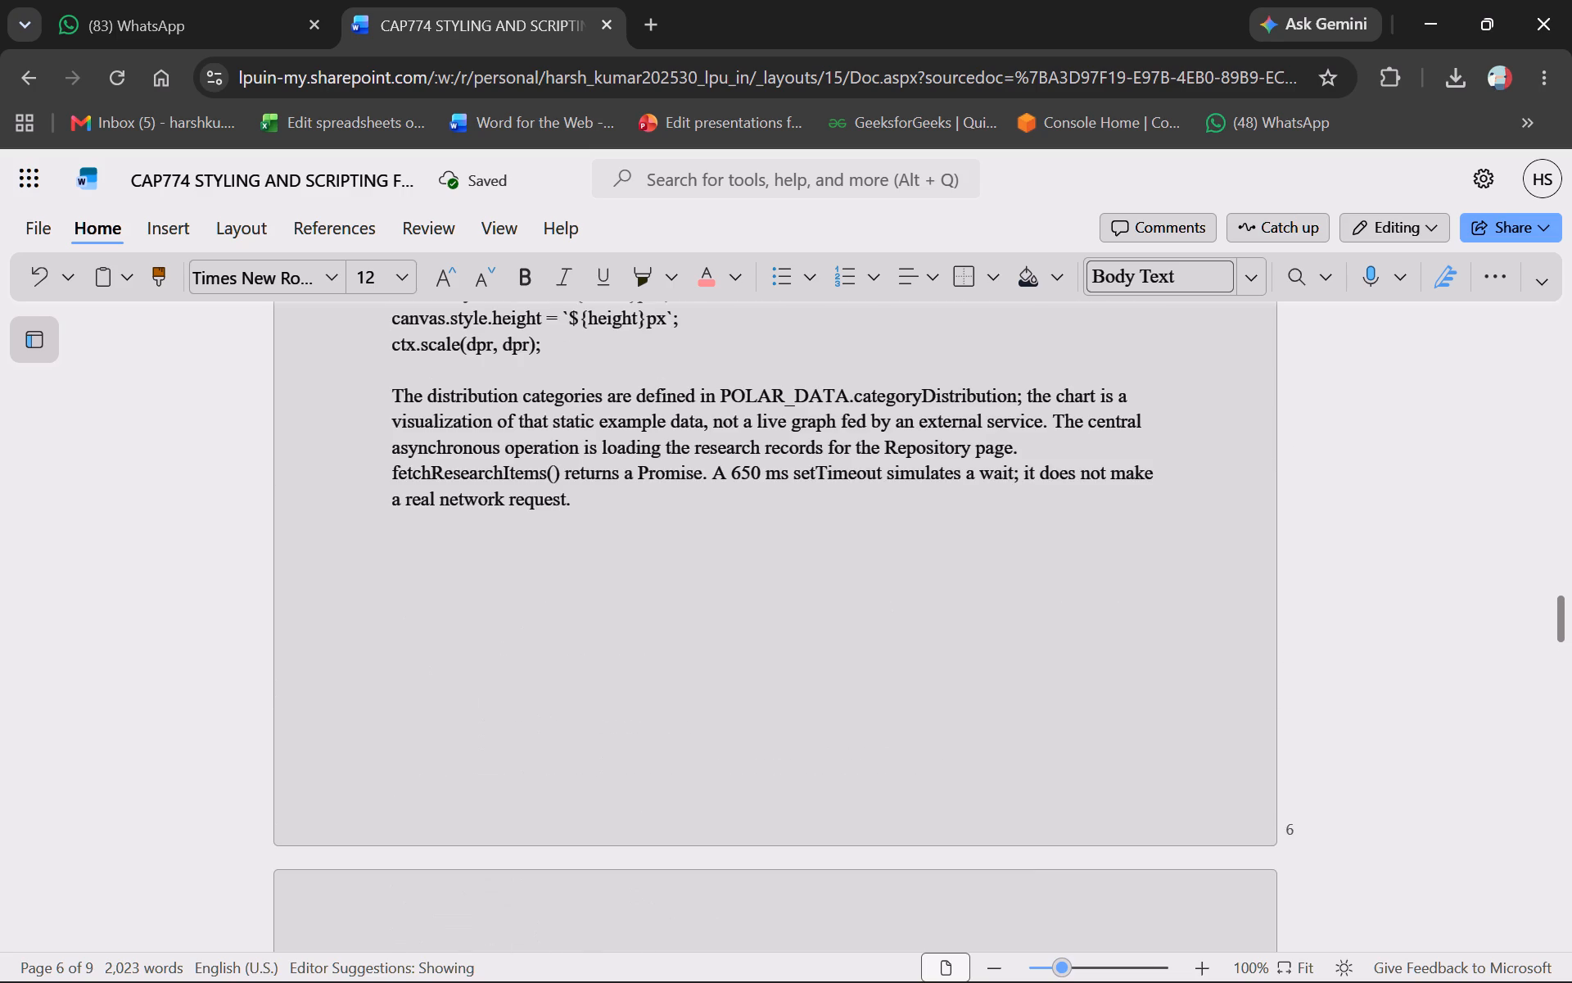
scroll(622, 599, down, 2)
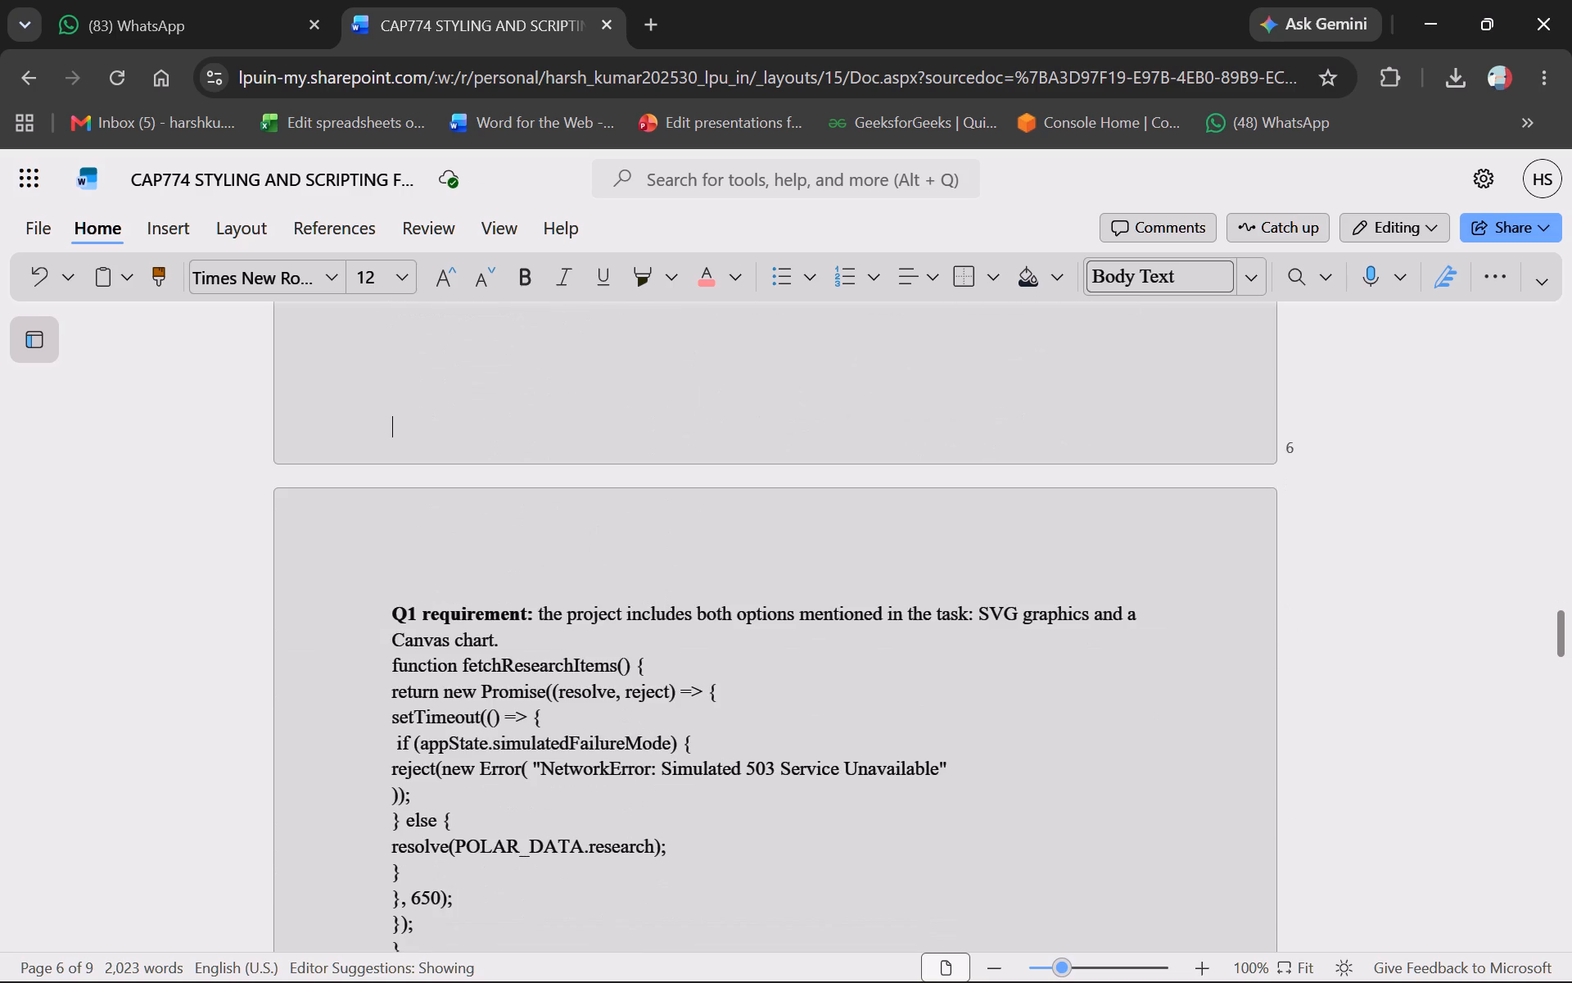
scroll(622, 599, down, 7)
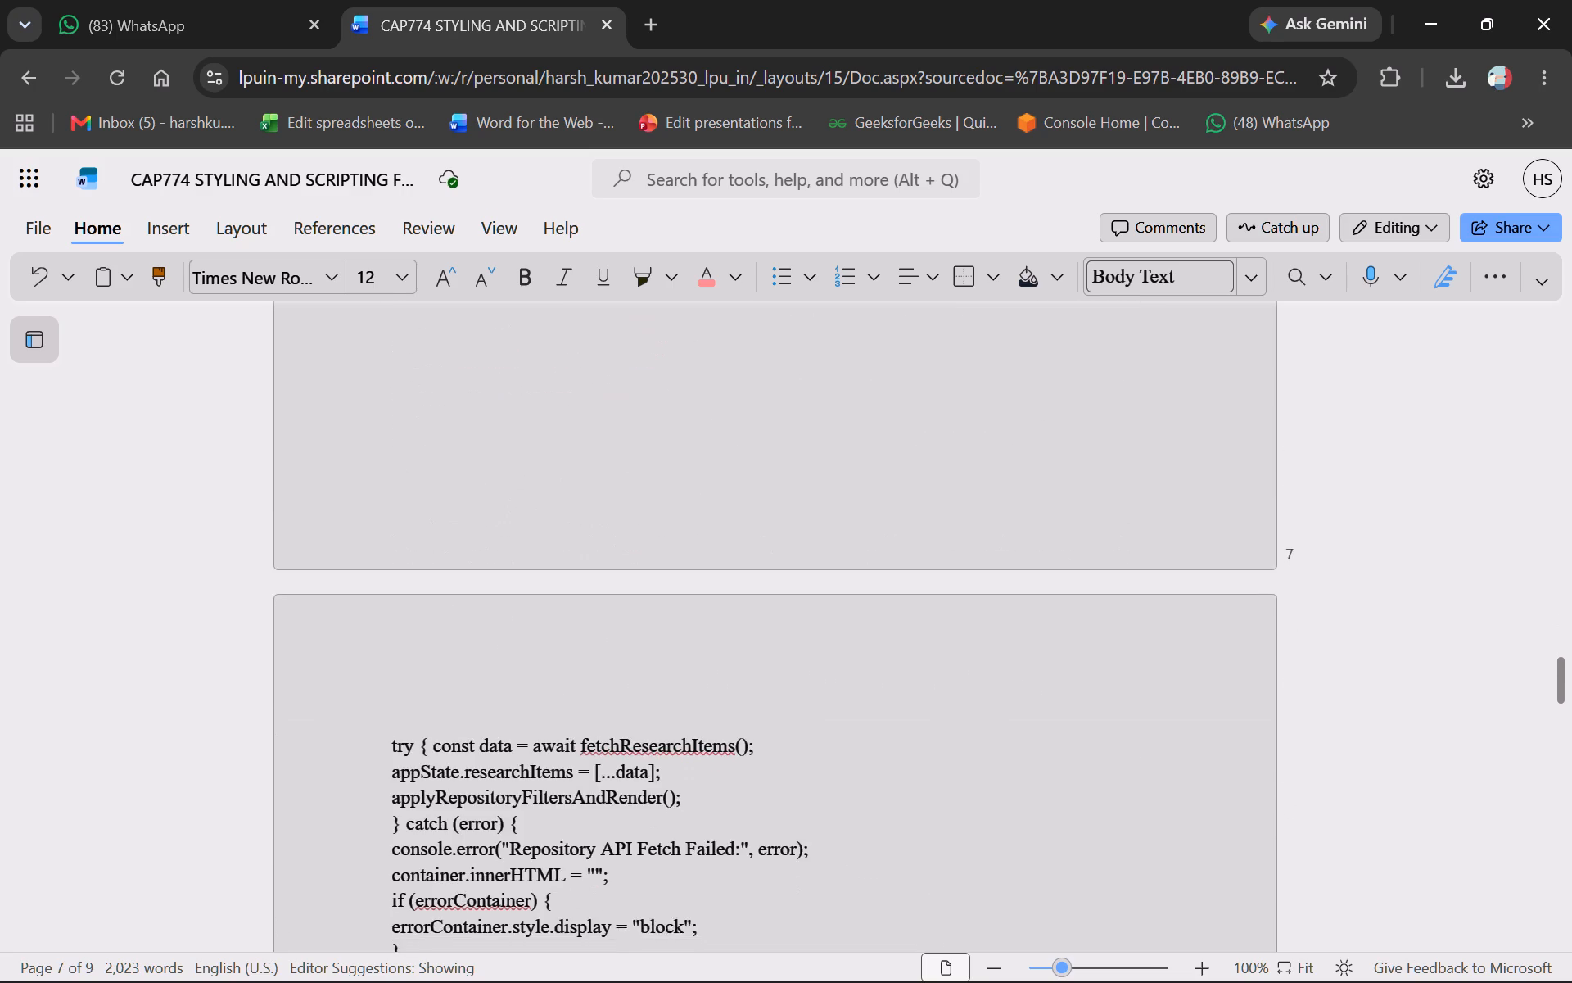
scroll(622, 599, down, 8)
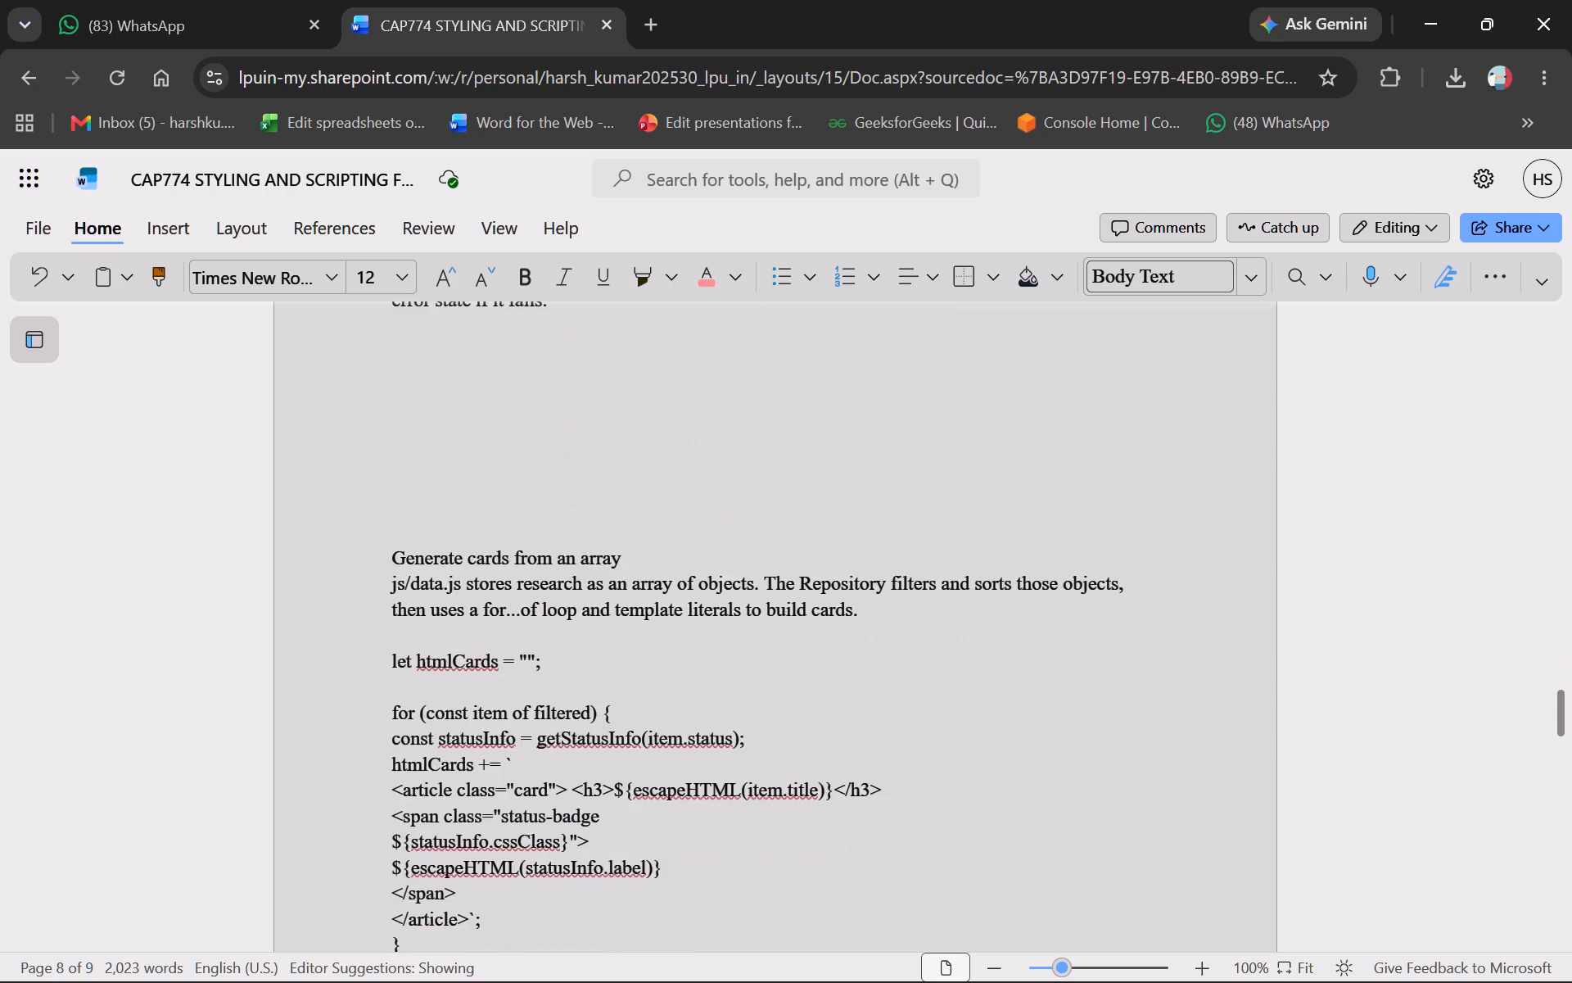
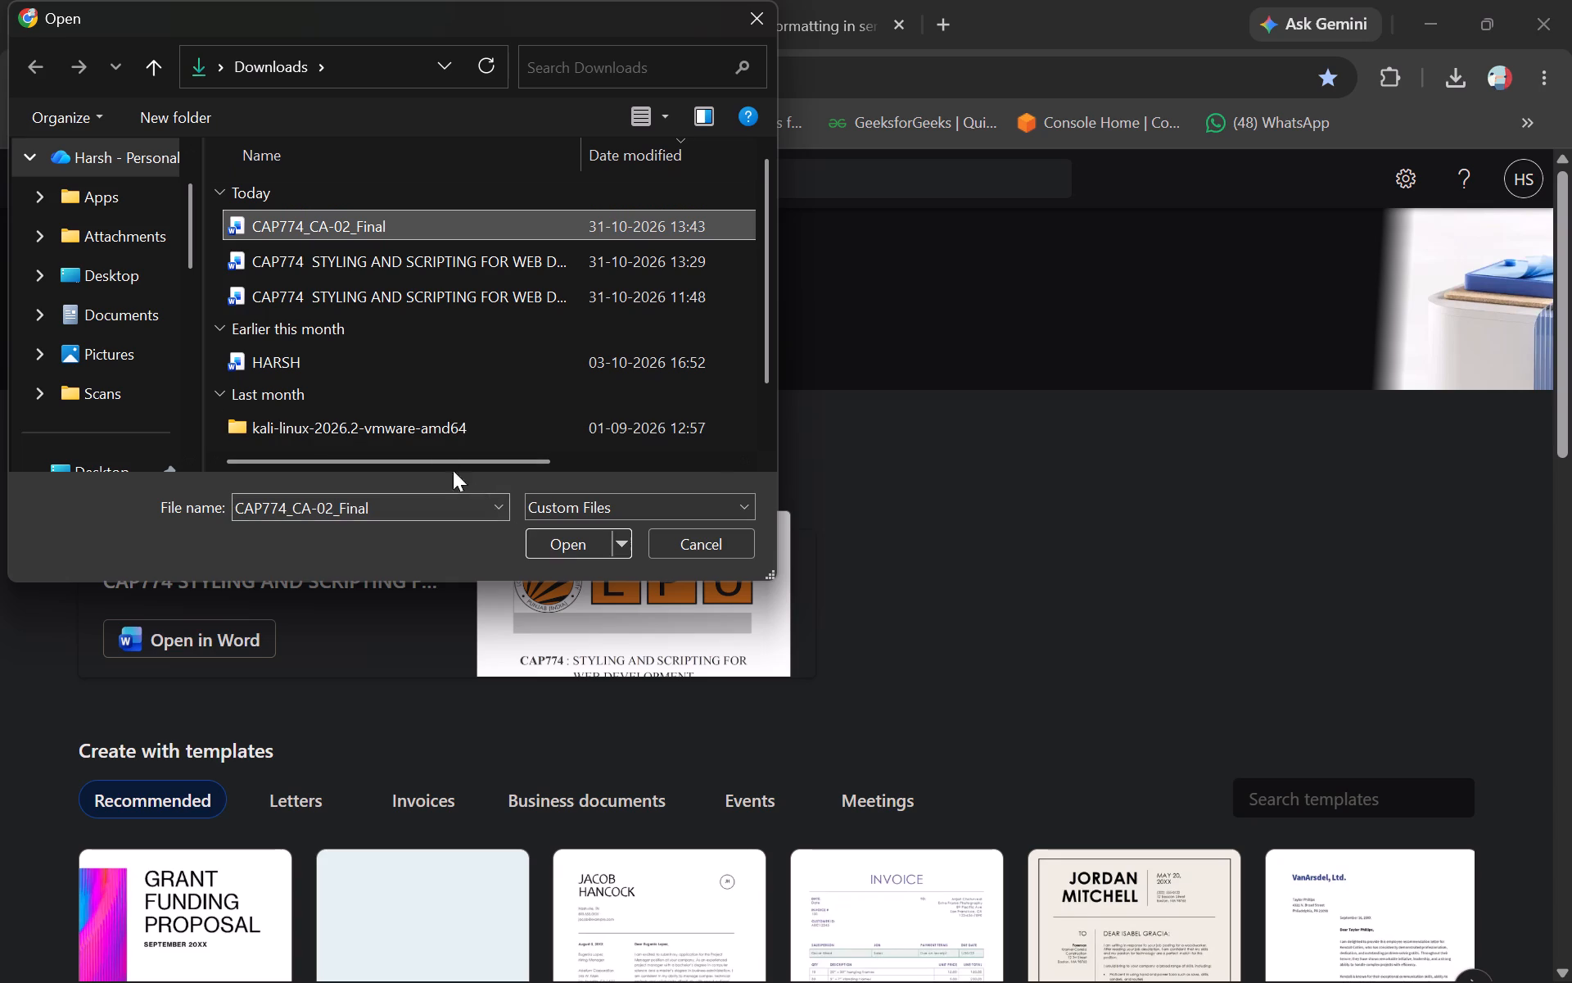
click(564, 540)
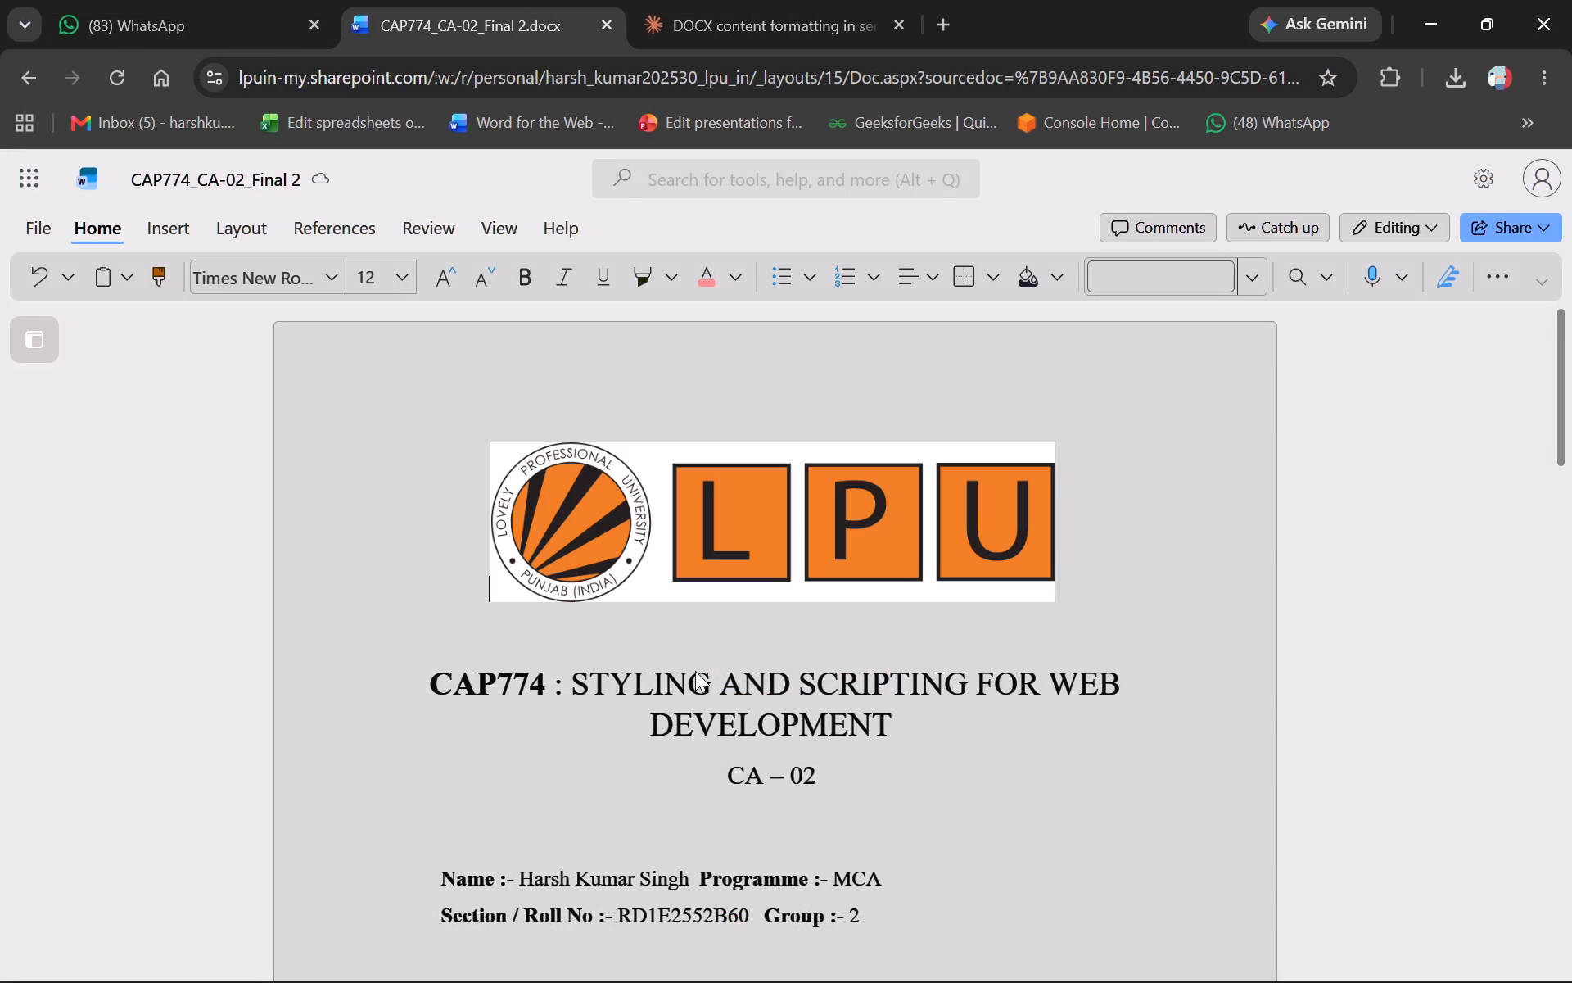
On the cover page, move the Programme and Group details onto their own lines, below Name and Section / Roll No.
scroll(790, 769, down, 4)
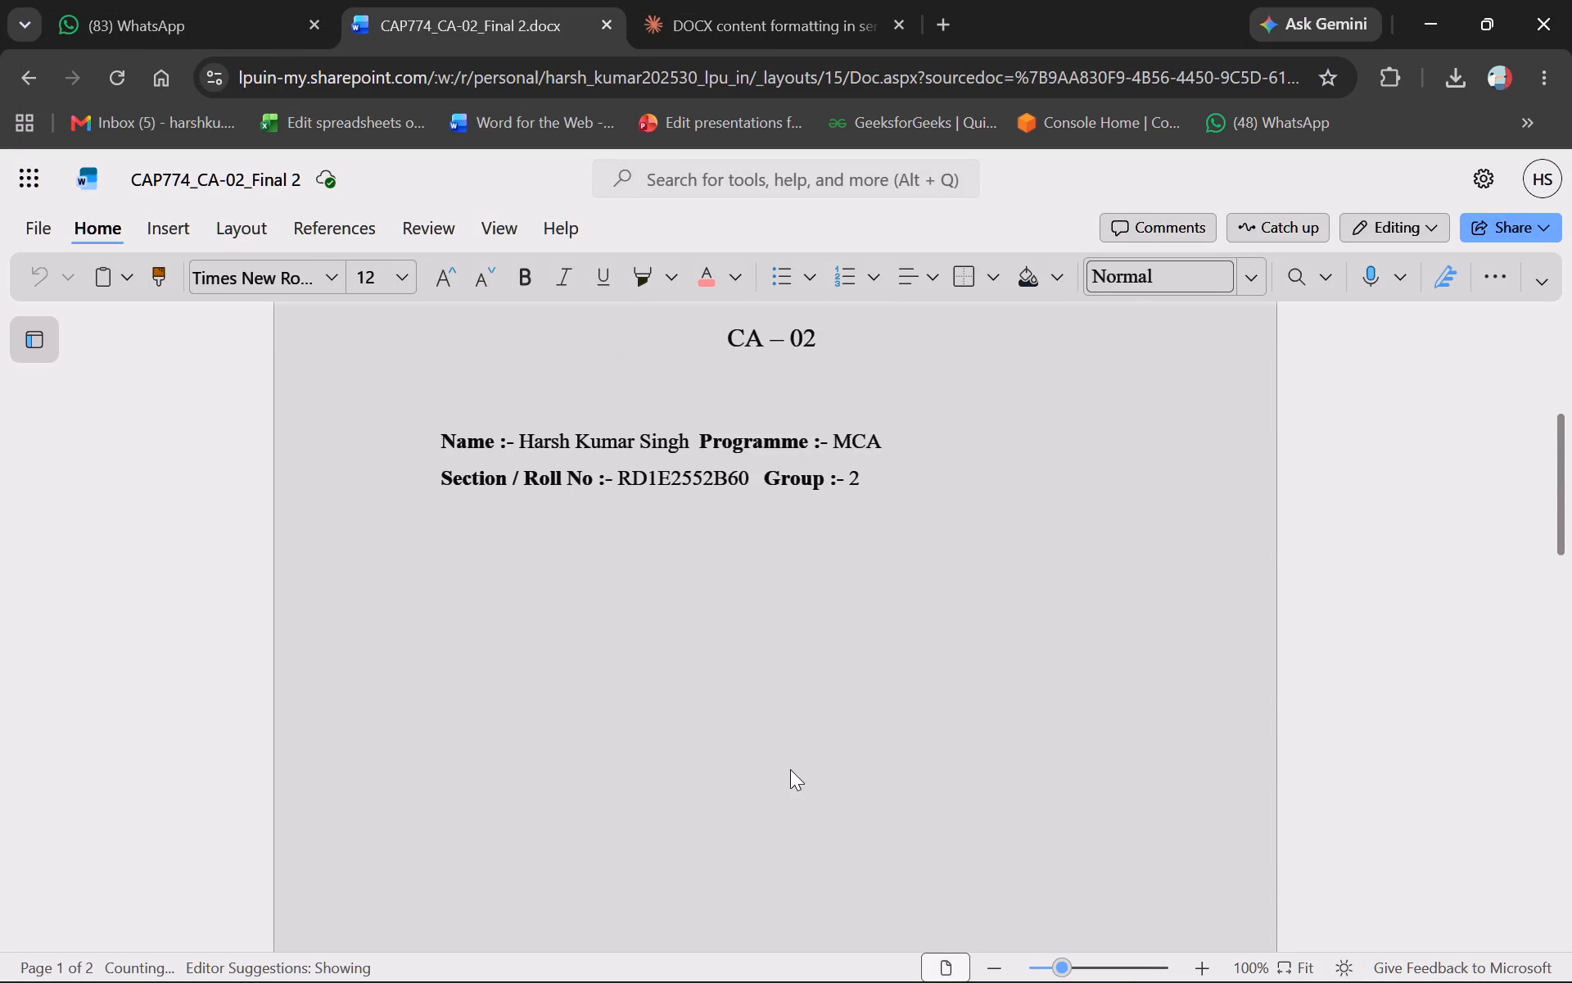
click(692, 434)
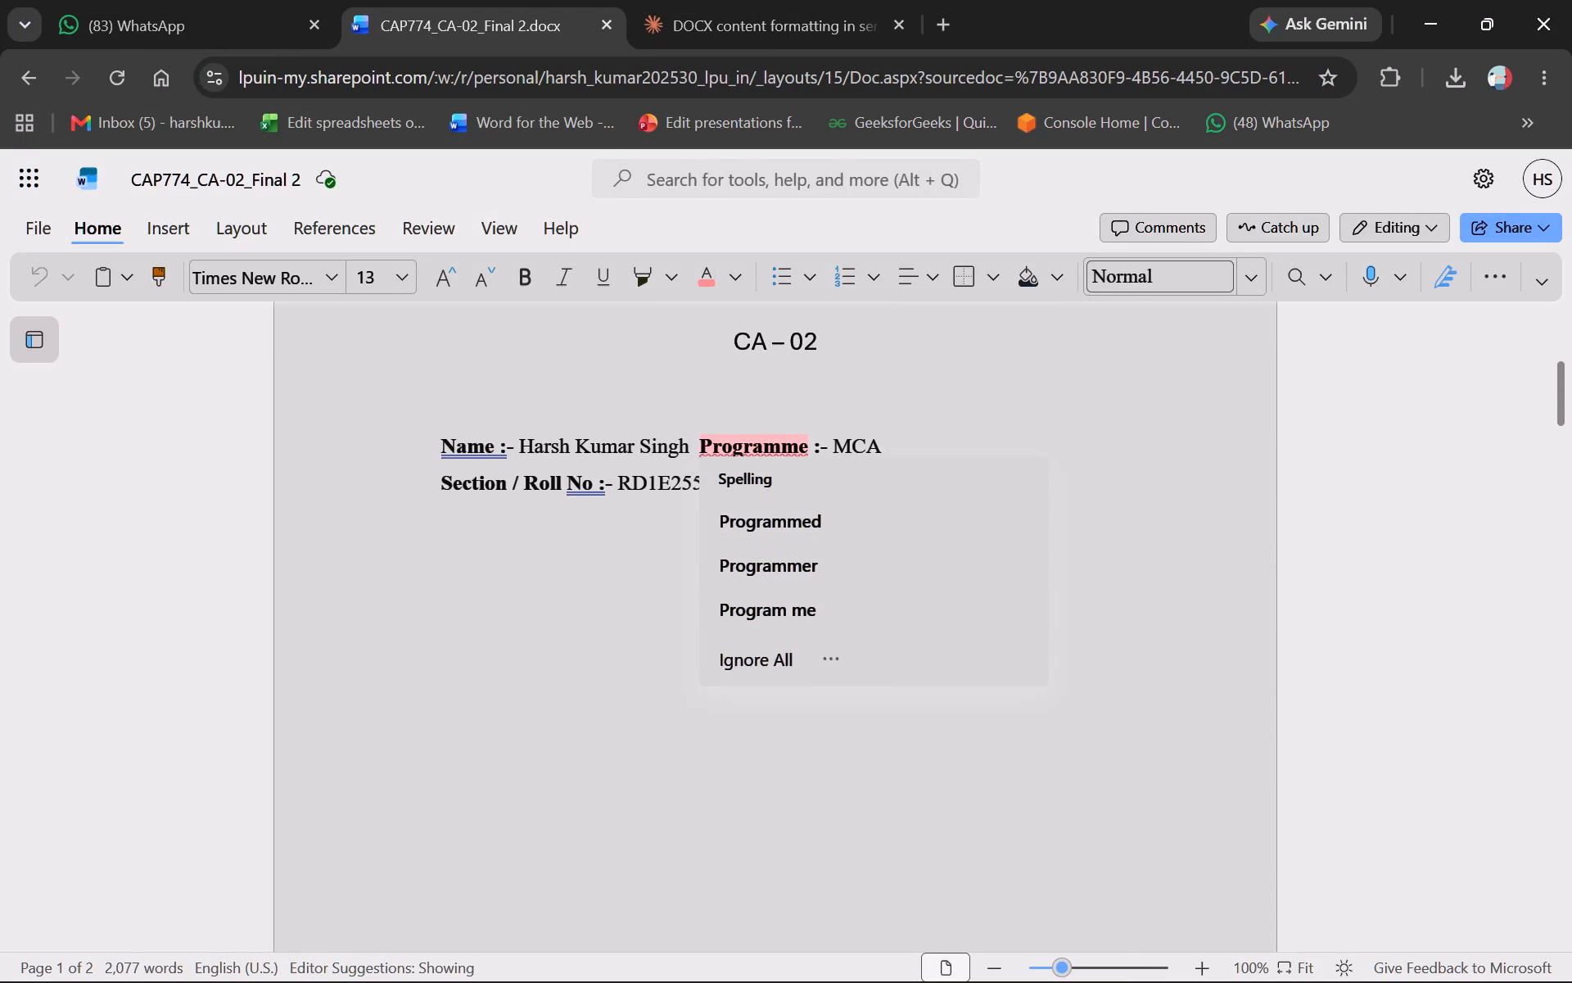
key(shift+Return)
key(Right)
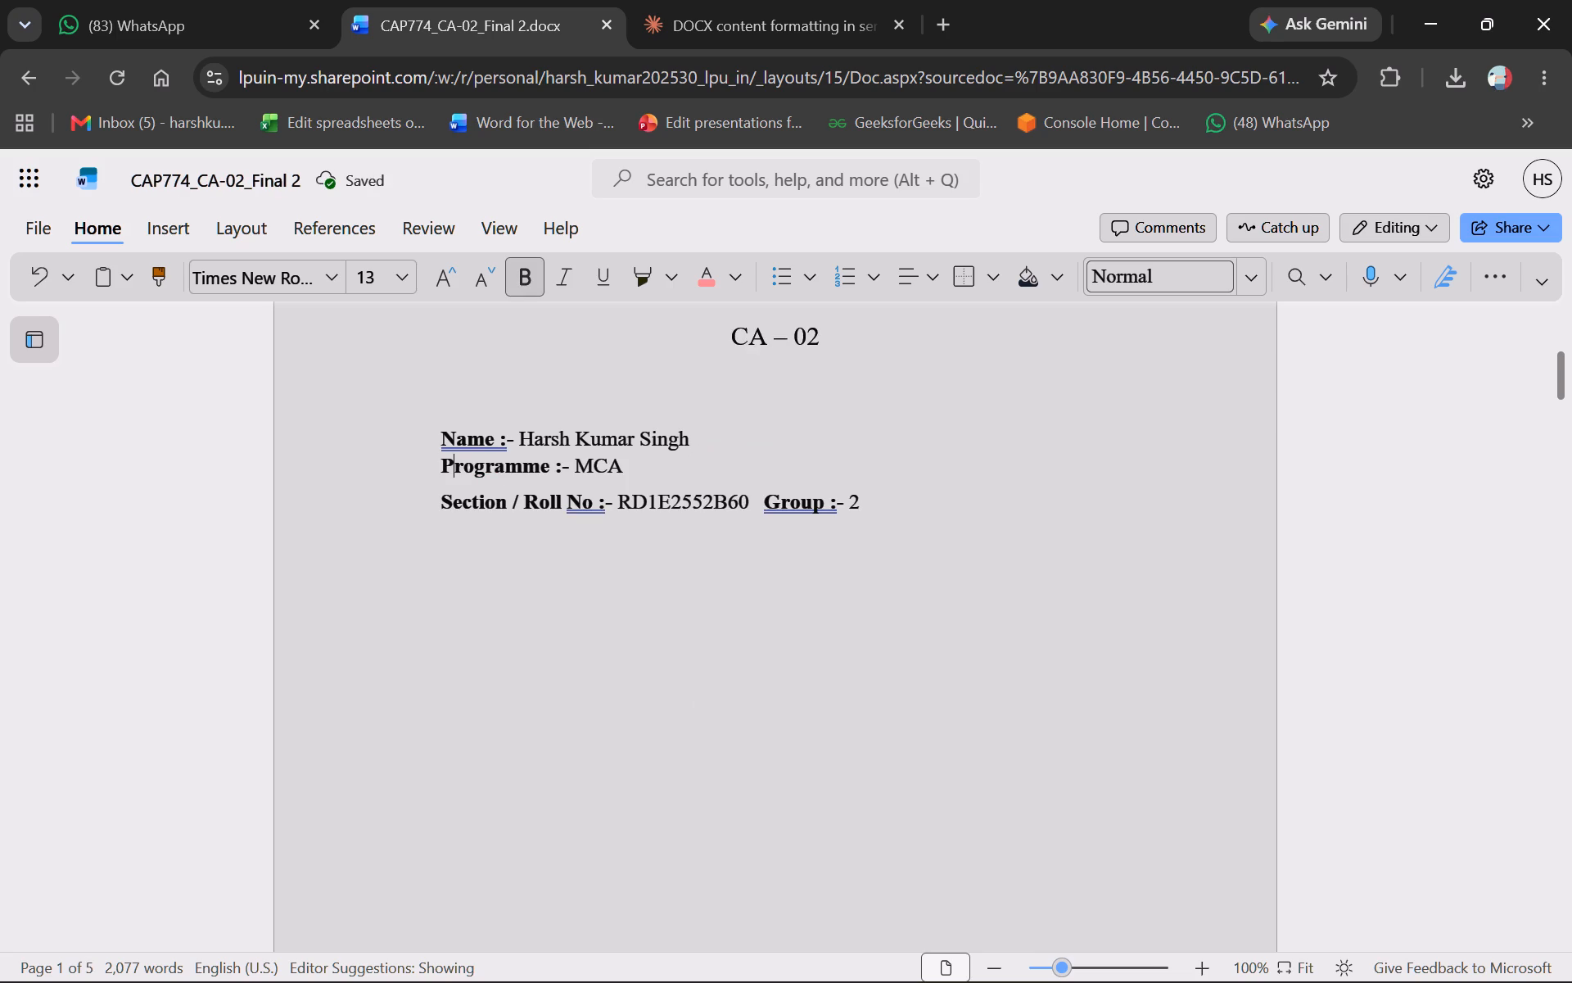
click(761, 496)
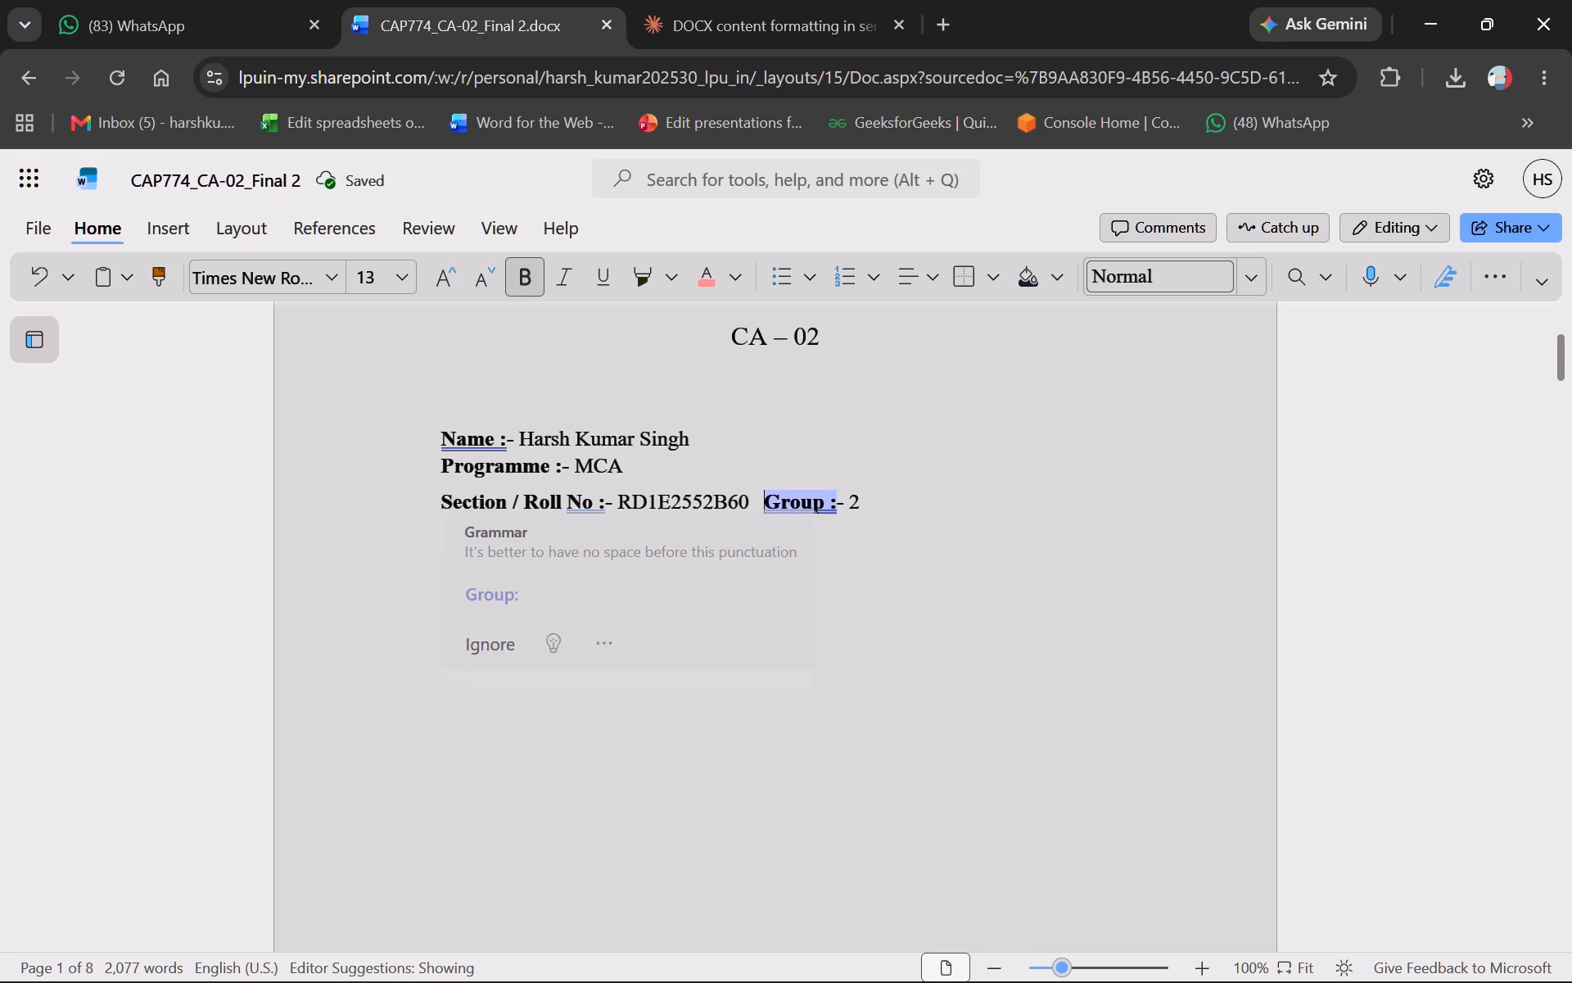
key(shift+Return)
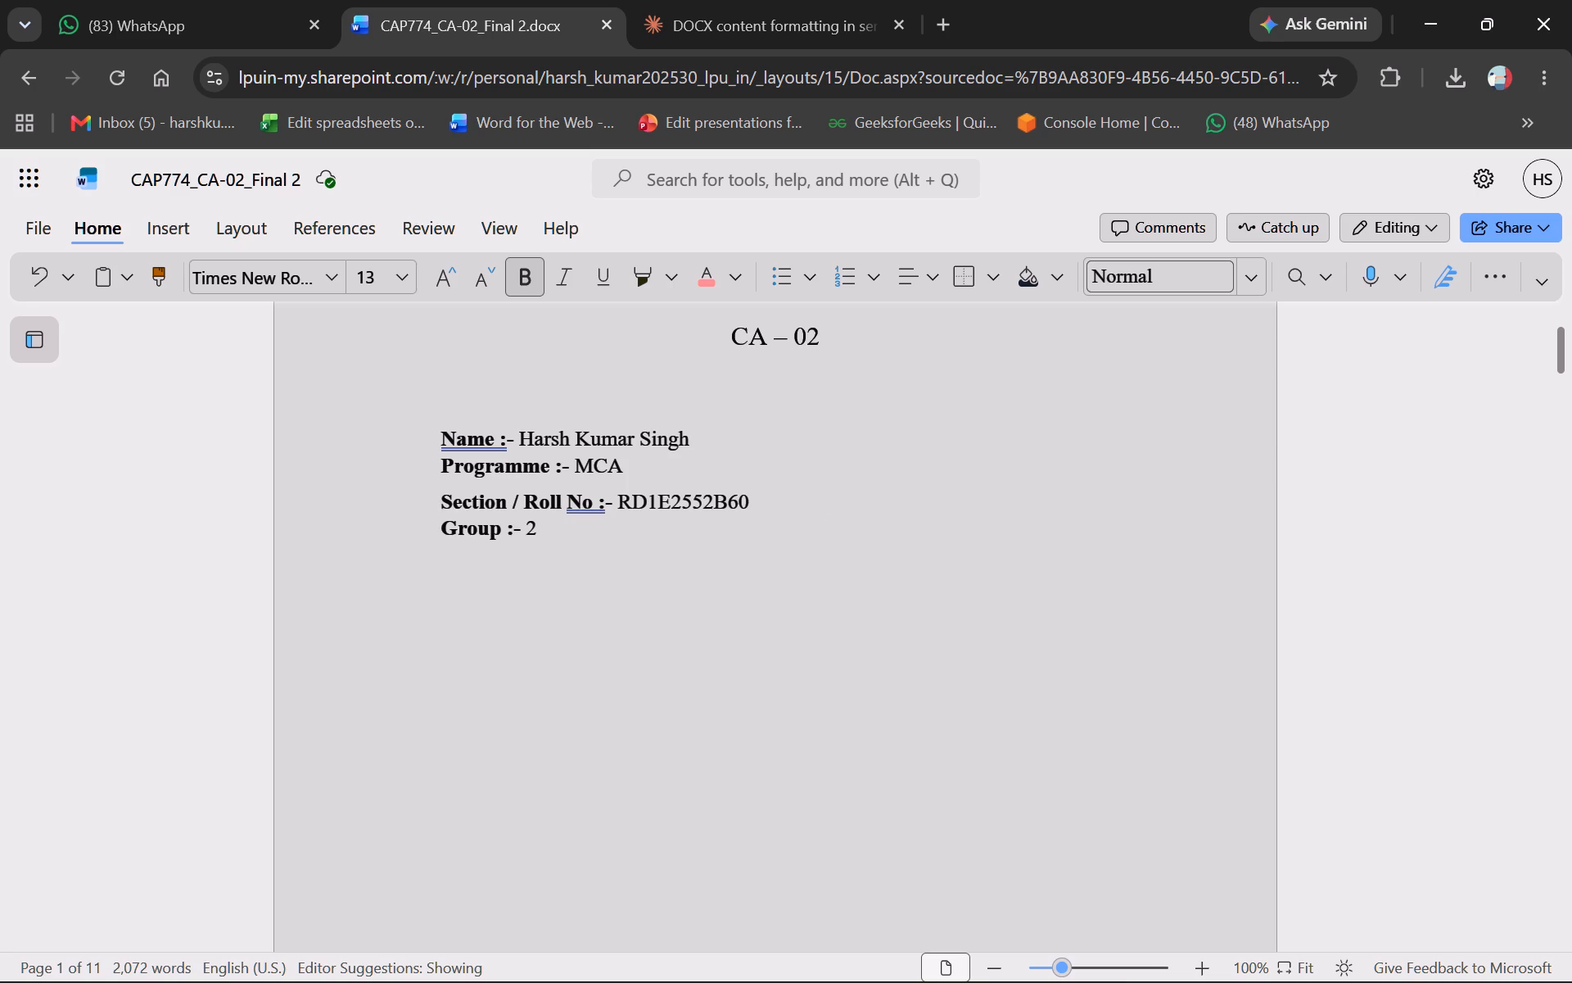
Look over the cover page and the opening PolarSphere sections to check their layout.
scroll(993, 552, up, 2)
scroll(993, 552, down, 4)
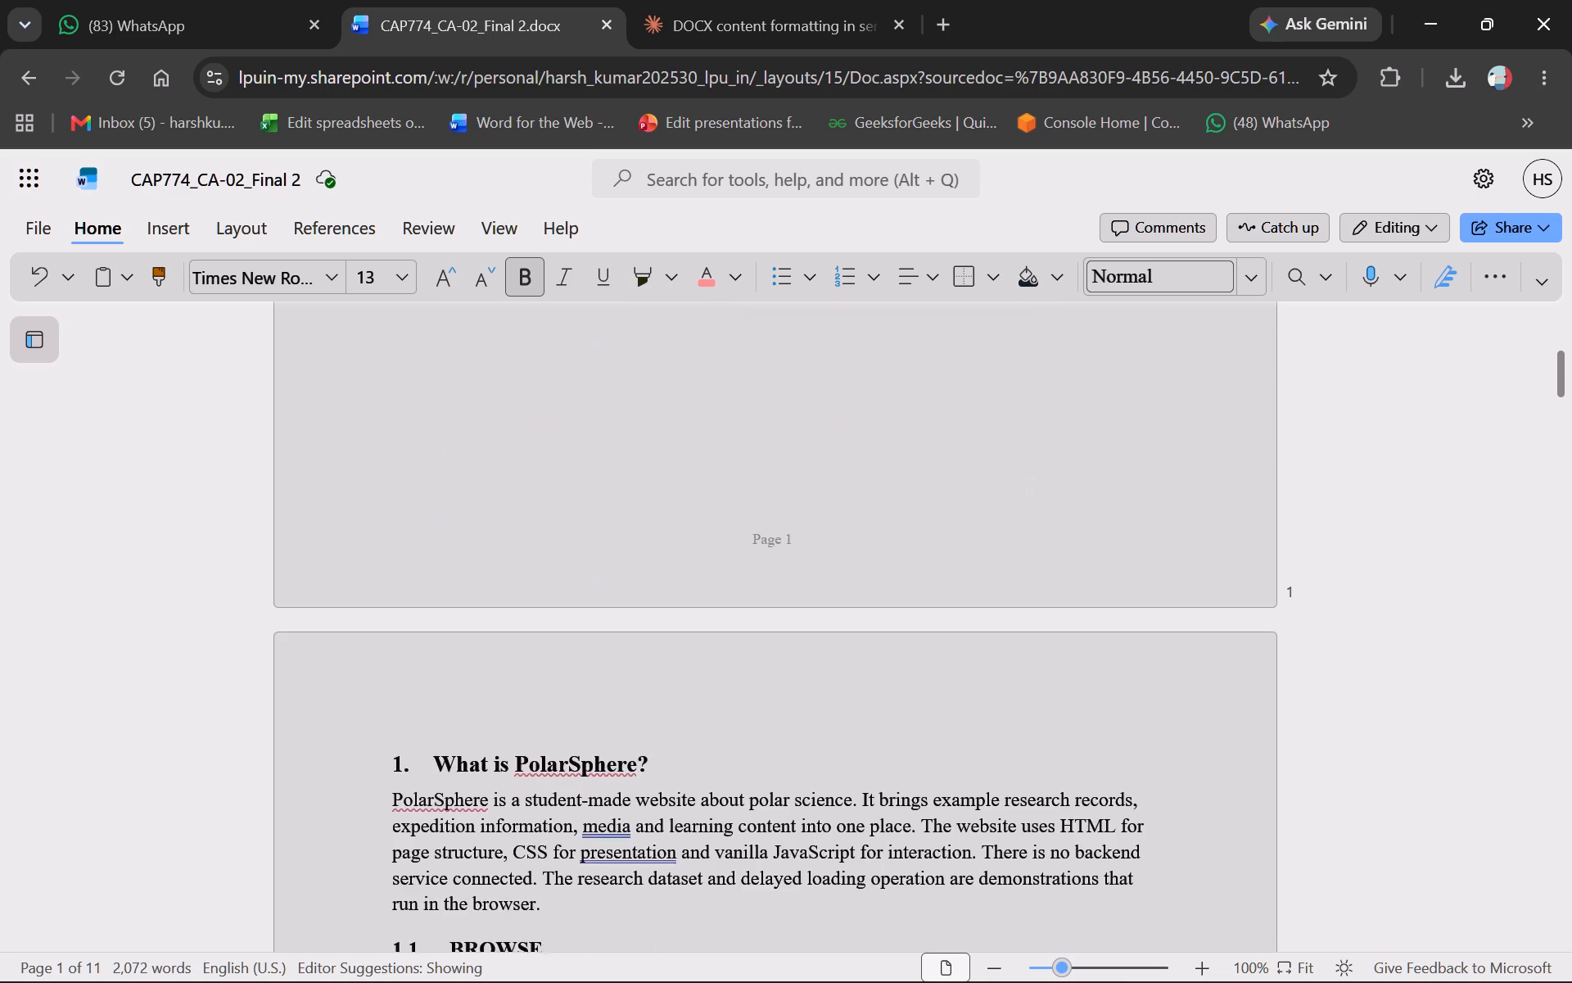
scroll(993, 552, down, 5)
scroll(993, 552, up, 2)
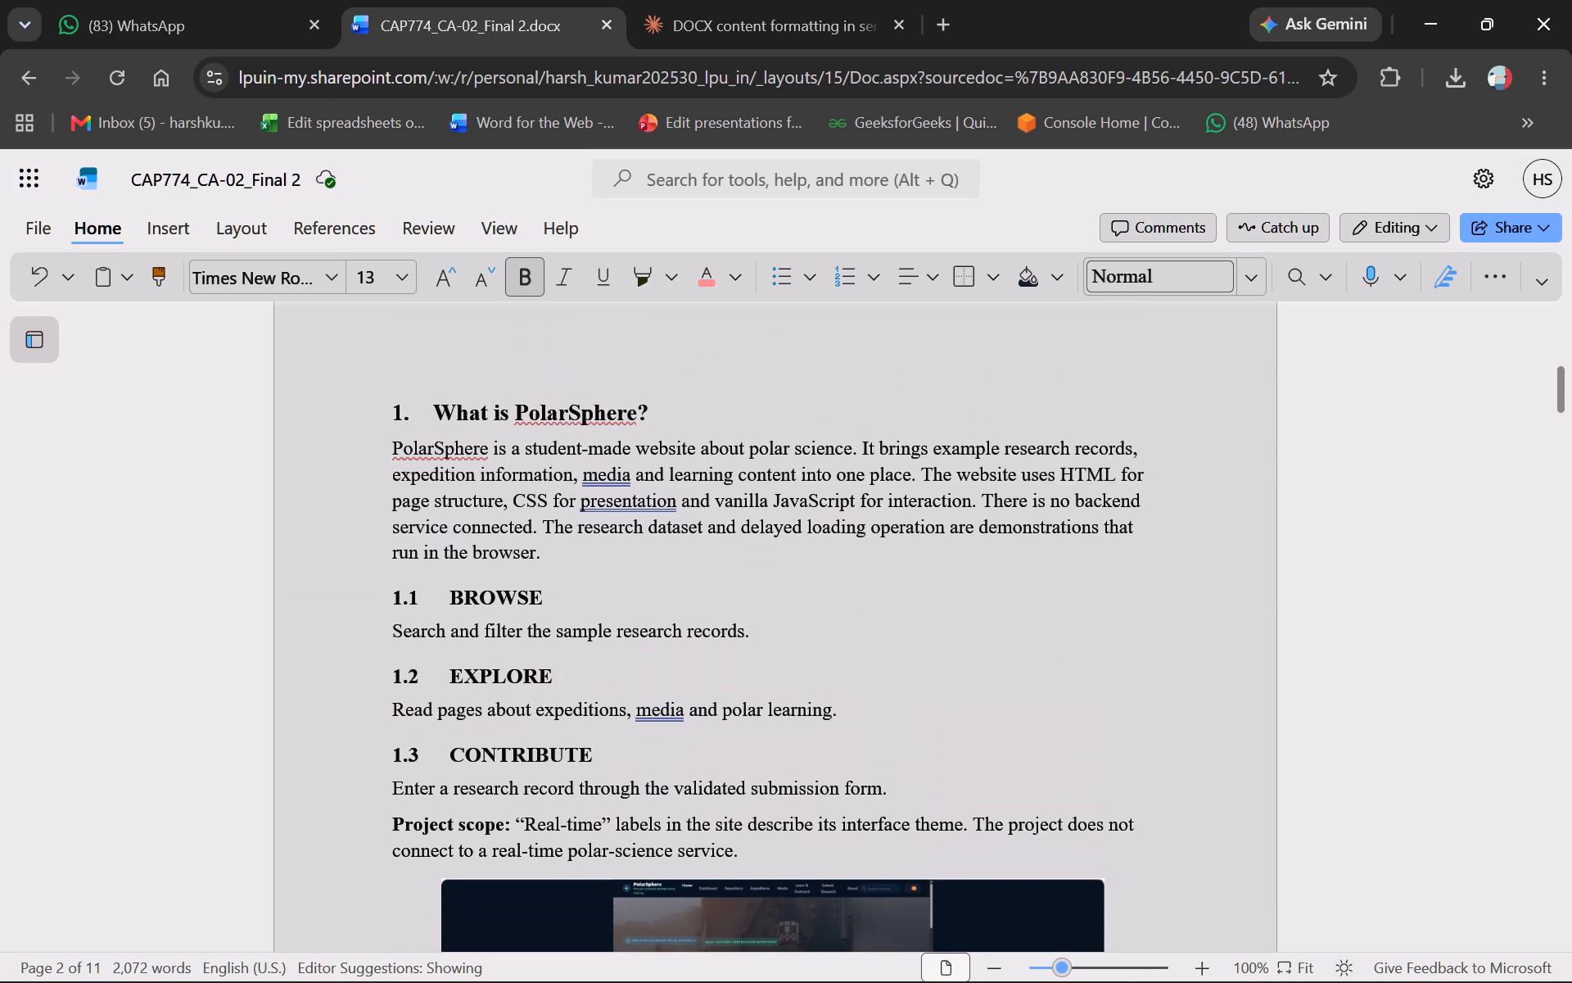
scroll(993, 552, down, 6)
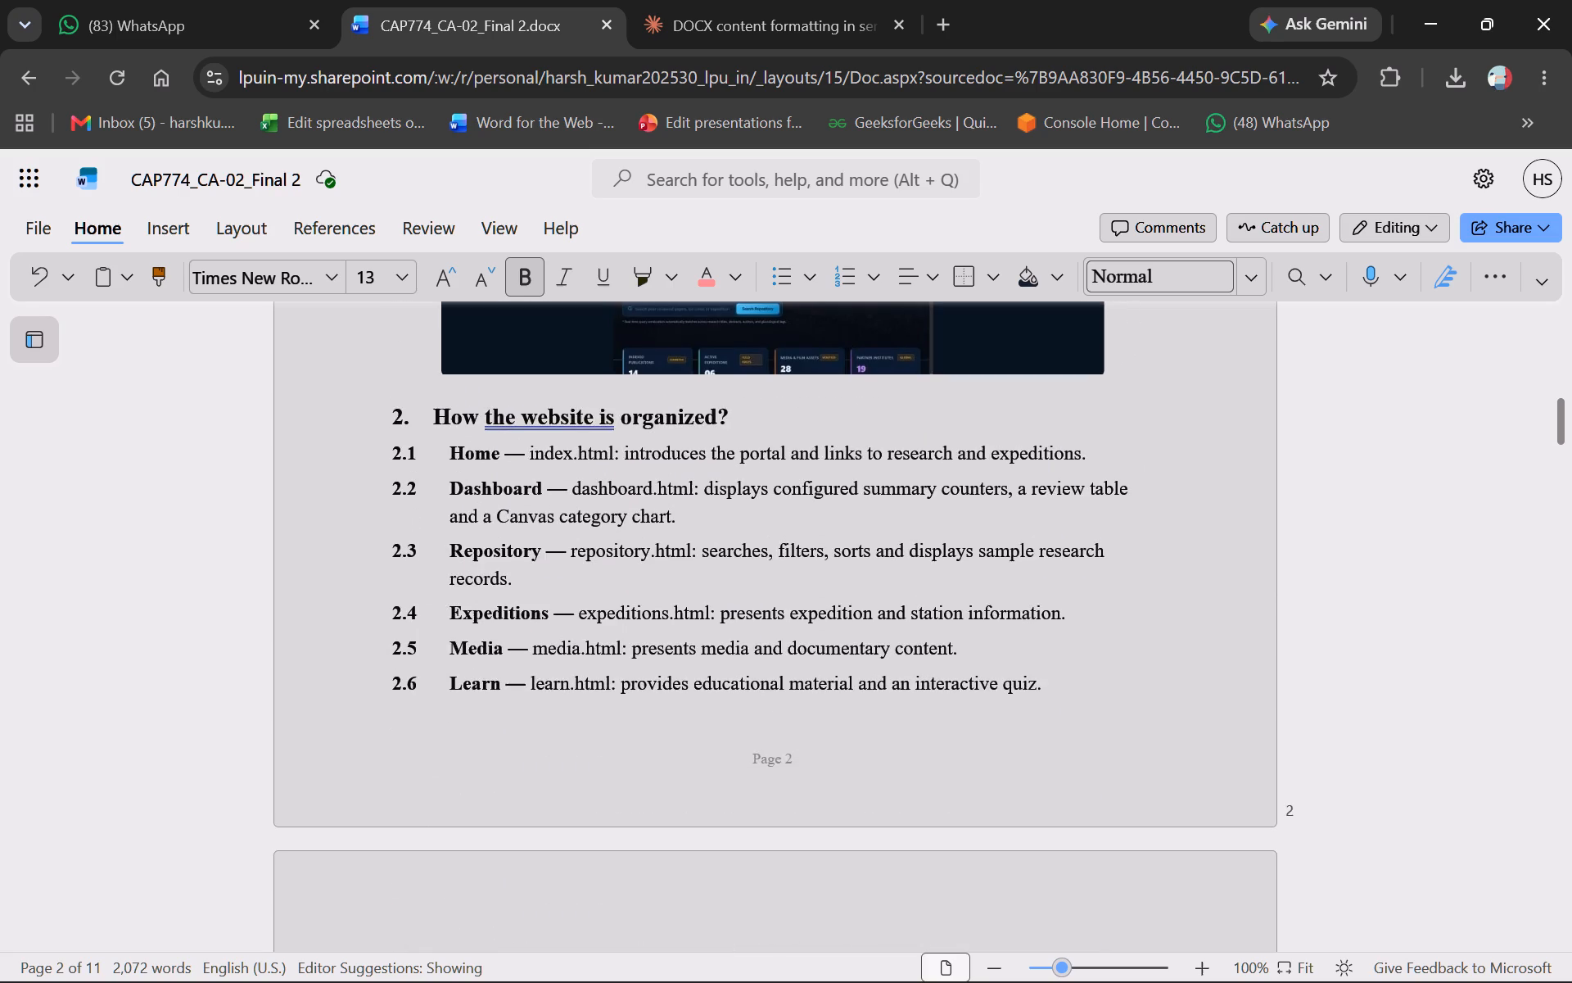
scroll(993, 552, down, 6)
scroll(993, 552, up, 11)
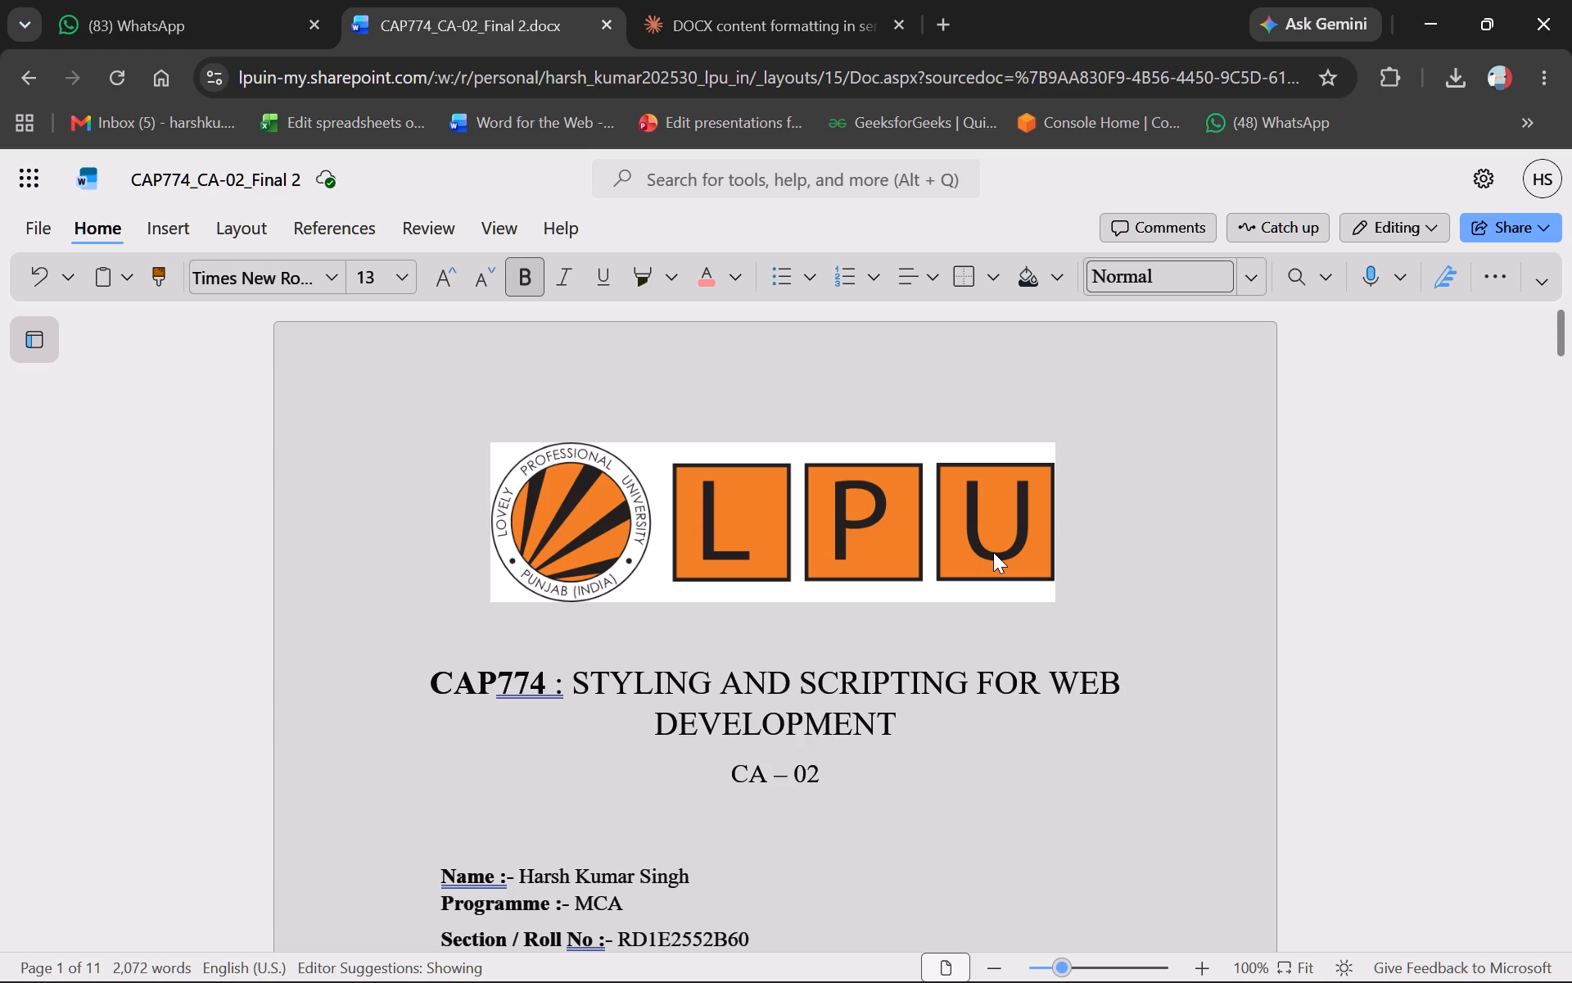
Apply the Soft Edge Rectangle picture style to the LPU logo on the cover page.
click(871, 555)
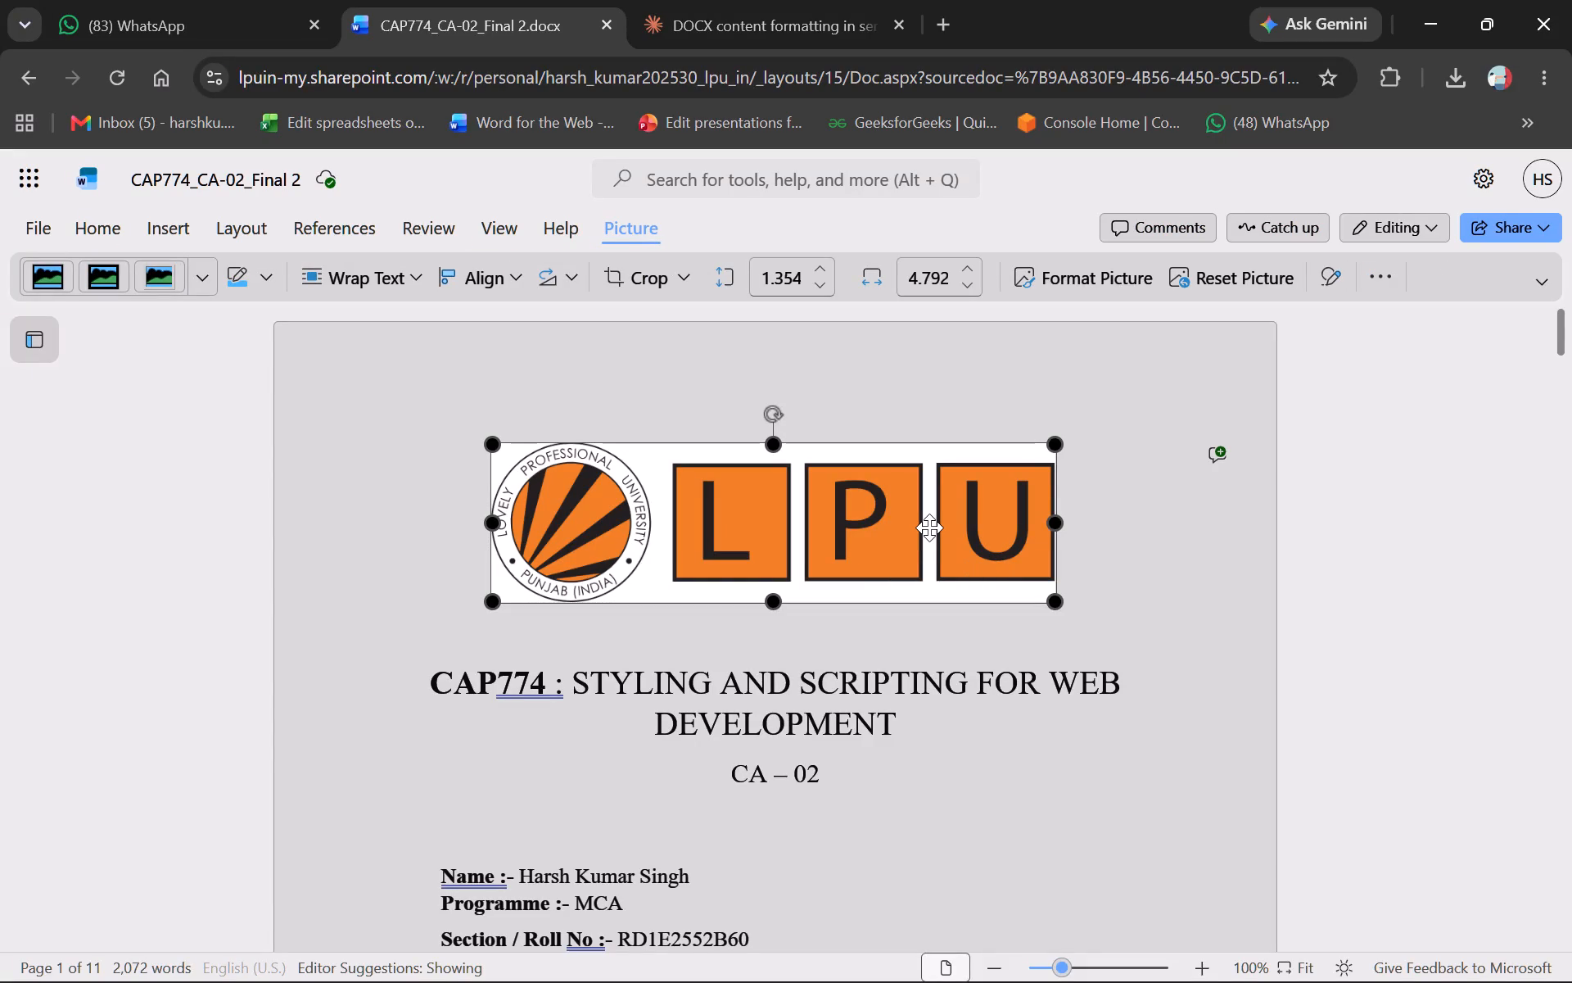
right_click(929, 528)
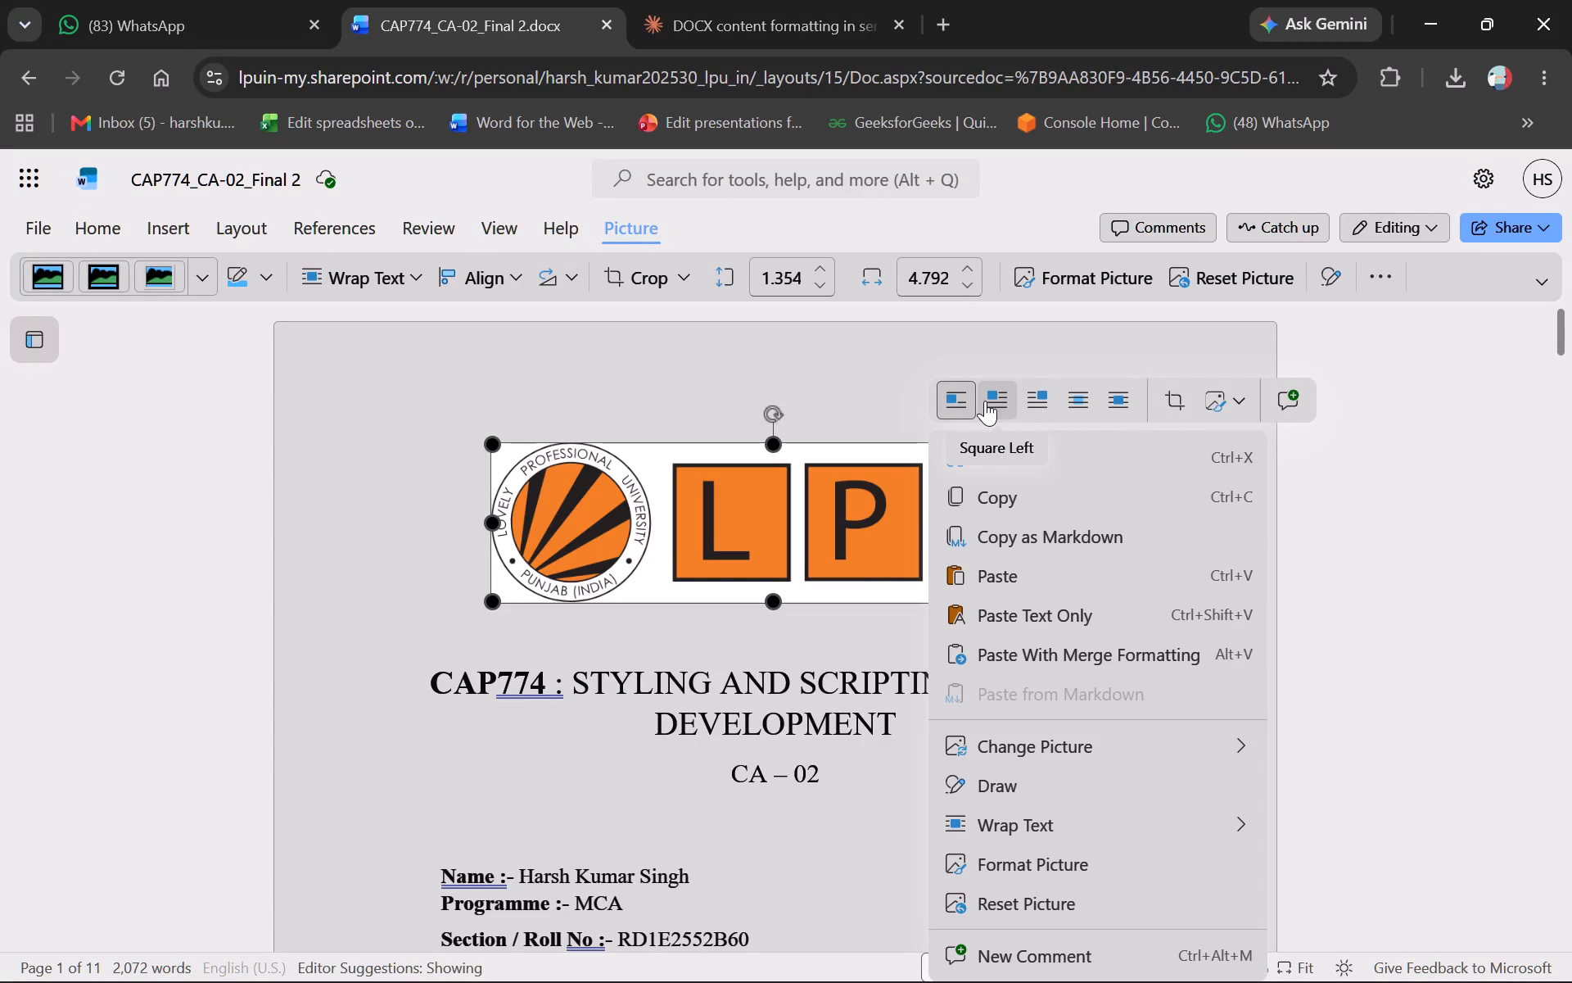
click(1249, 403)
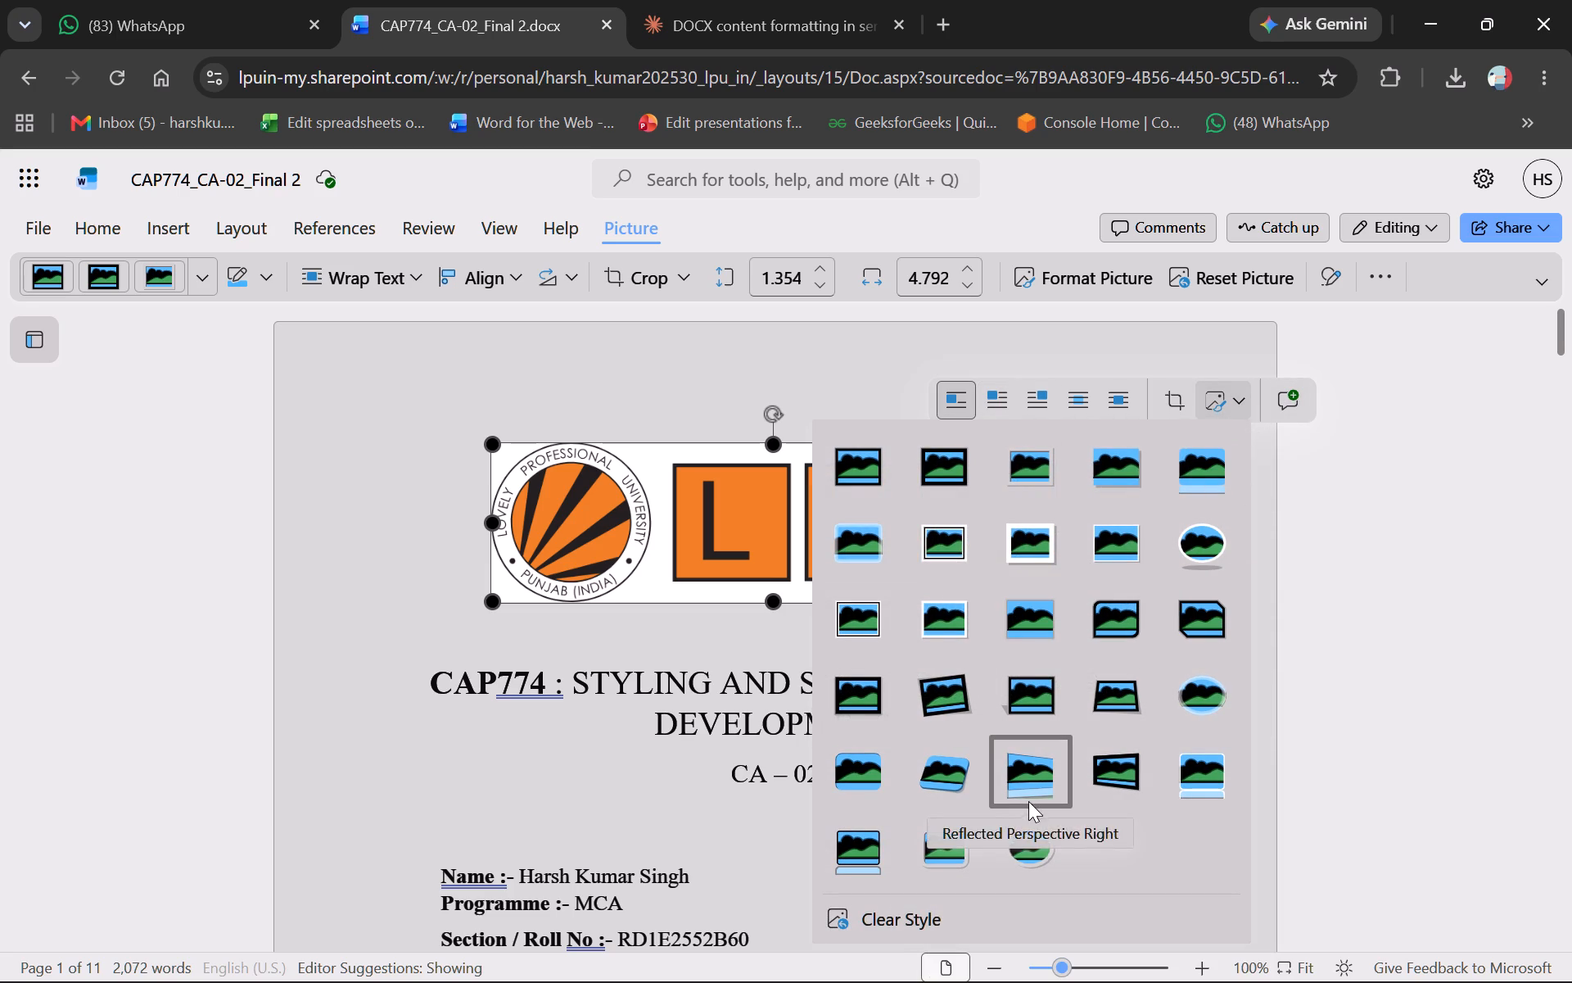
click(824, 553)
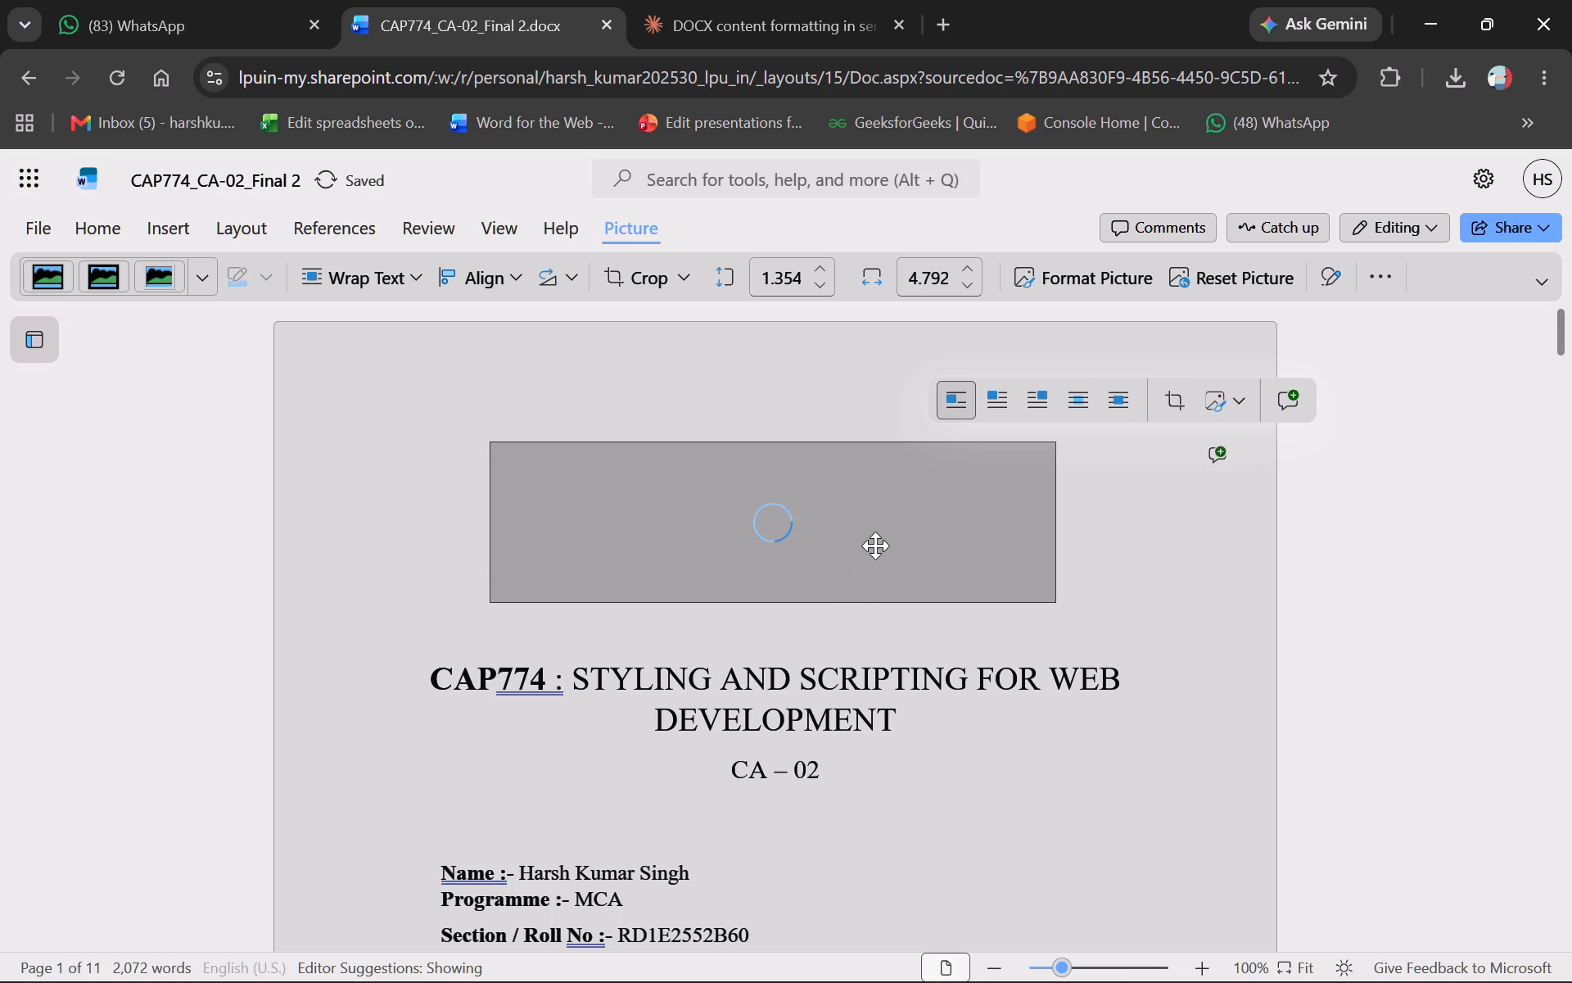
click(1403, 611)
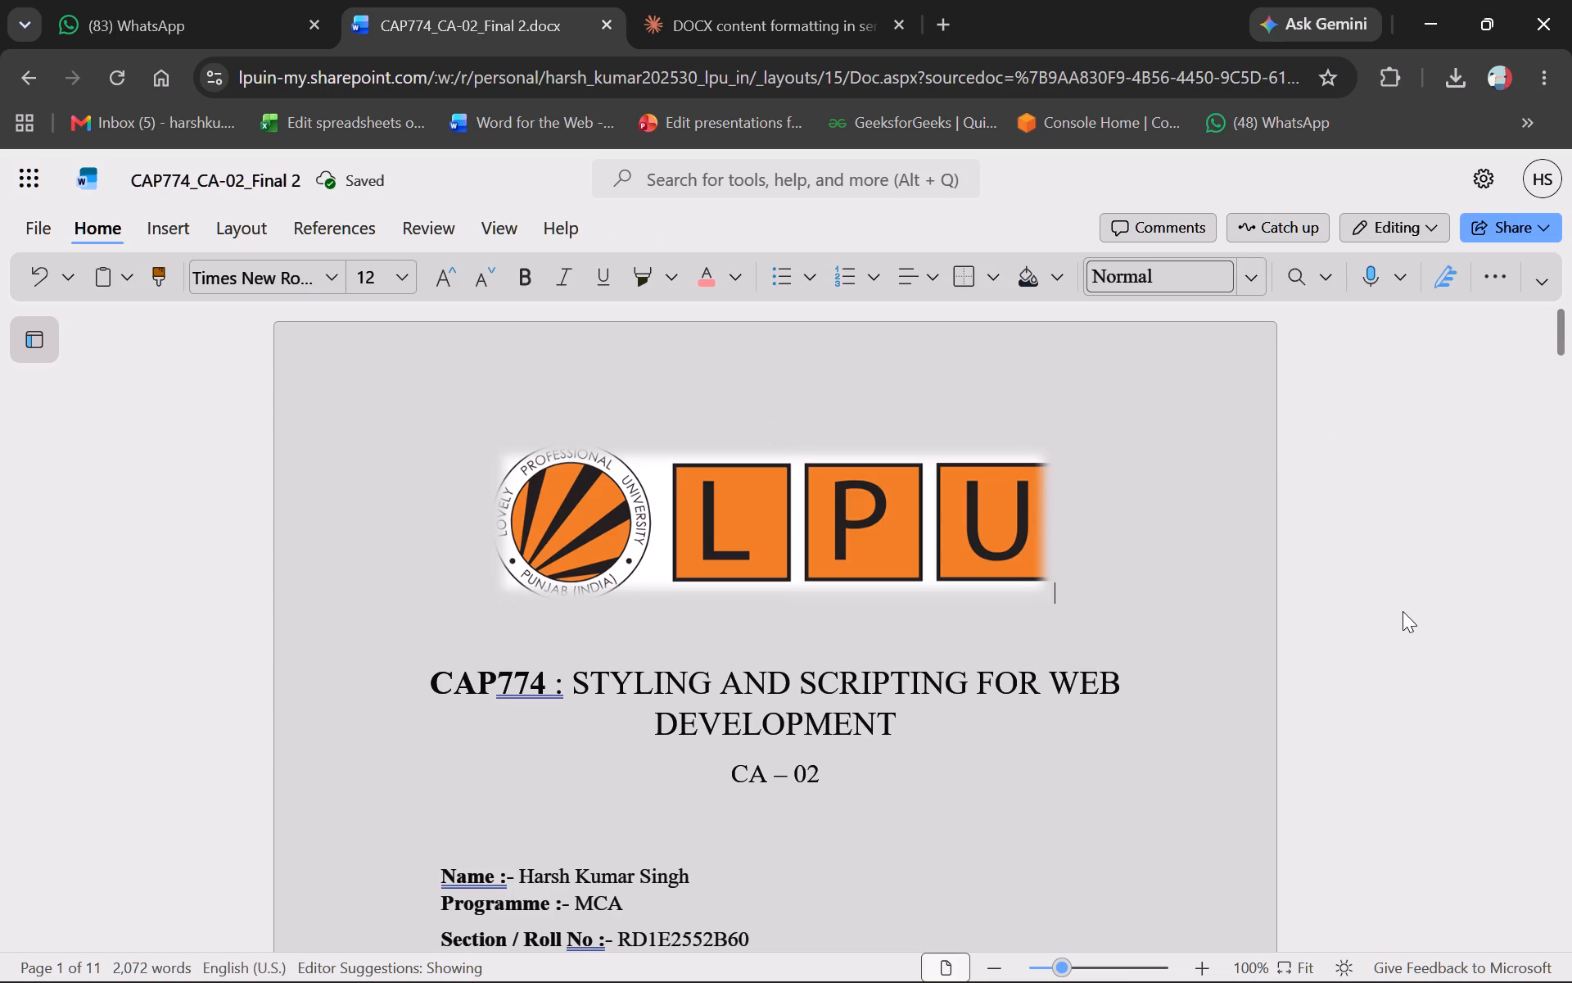
Change the cover page LPU logo's picture style to the rounded rectangle with a reflection below.
click(1024, 501)
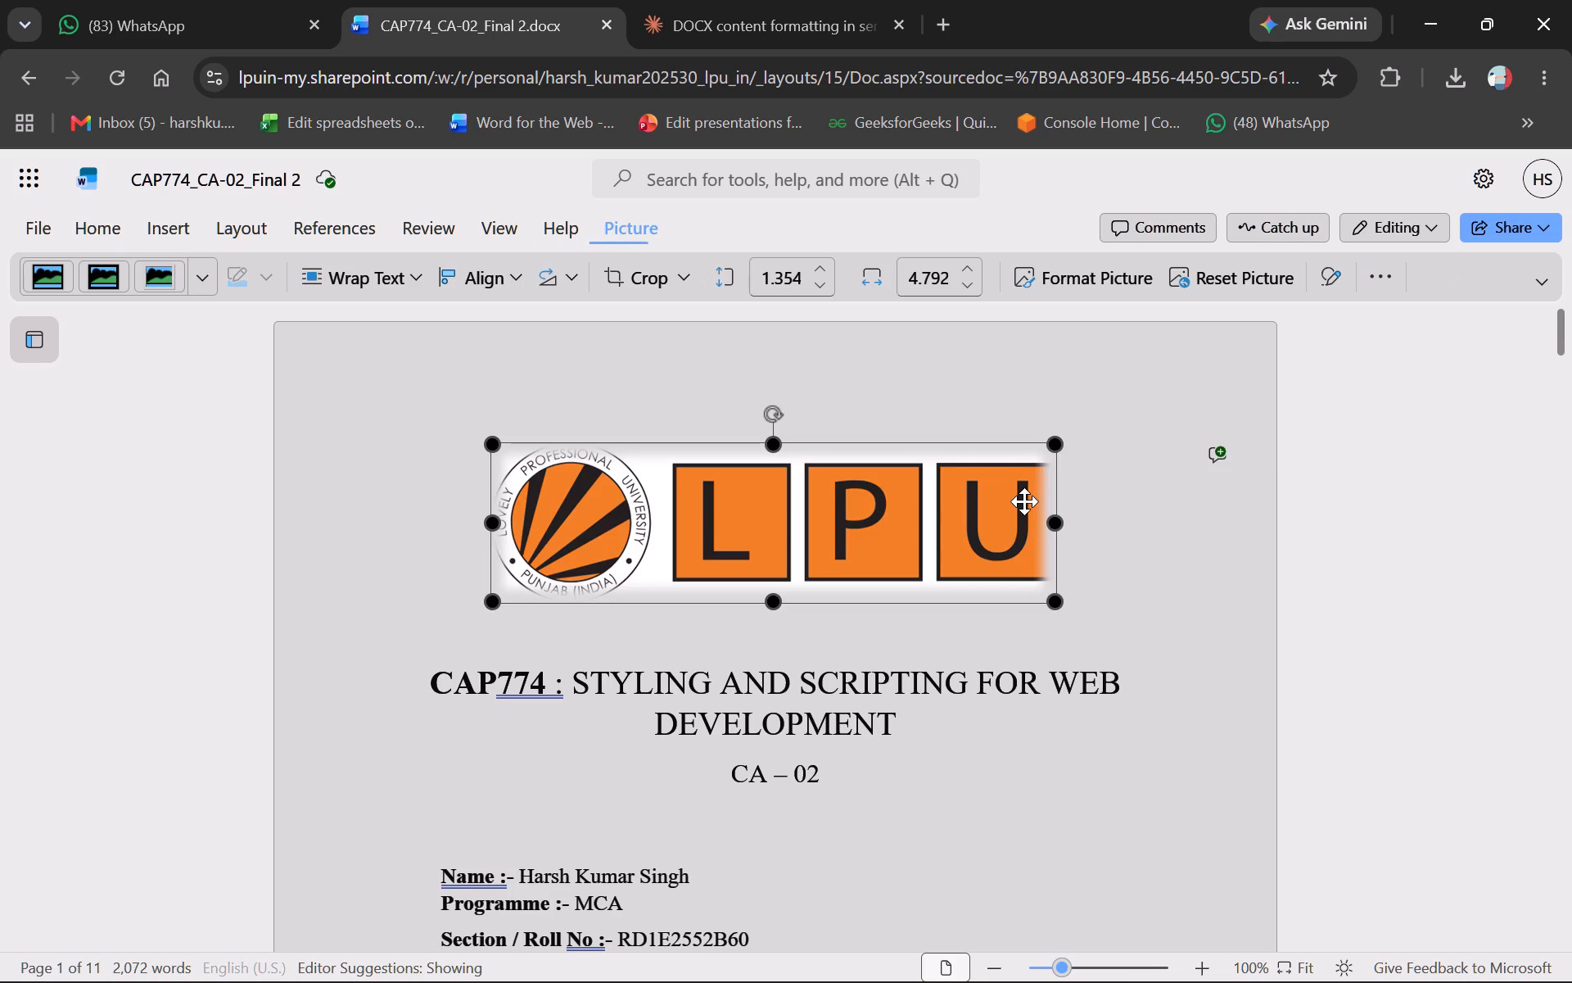
drag(1057, 360, 1008, 505)
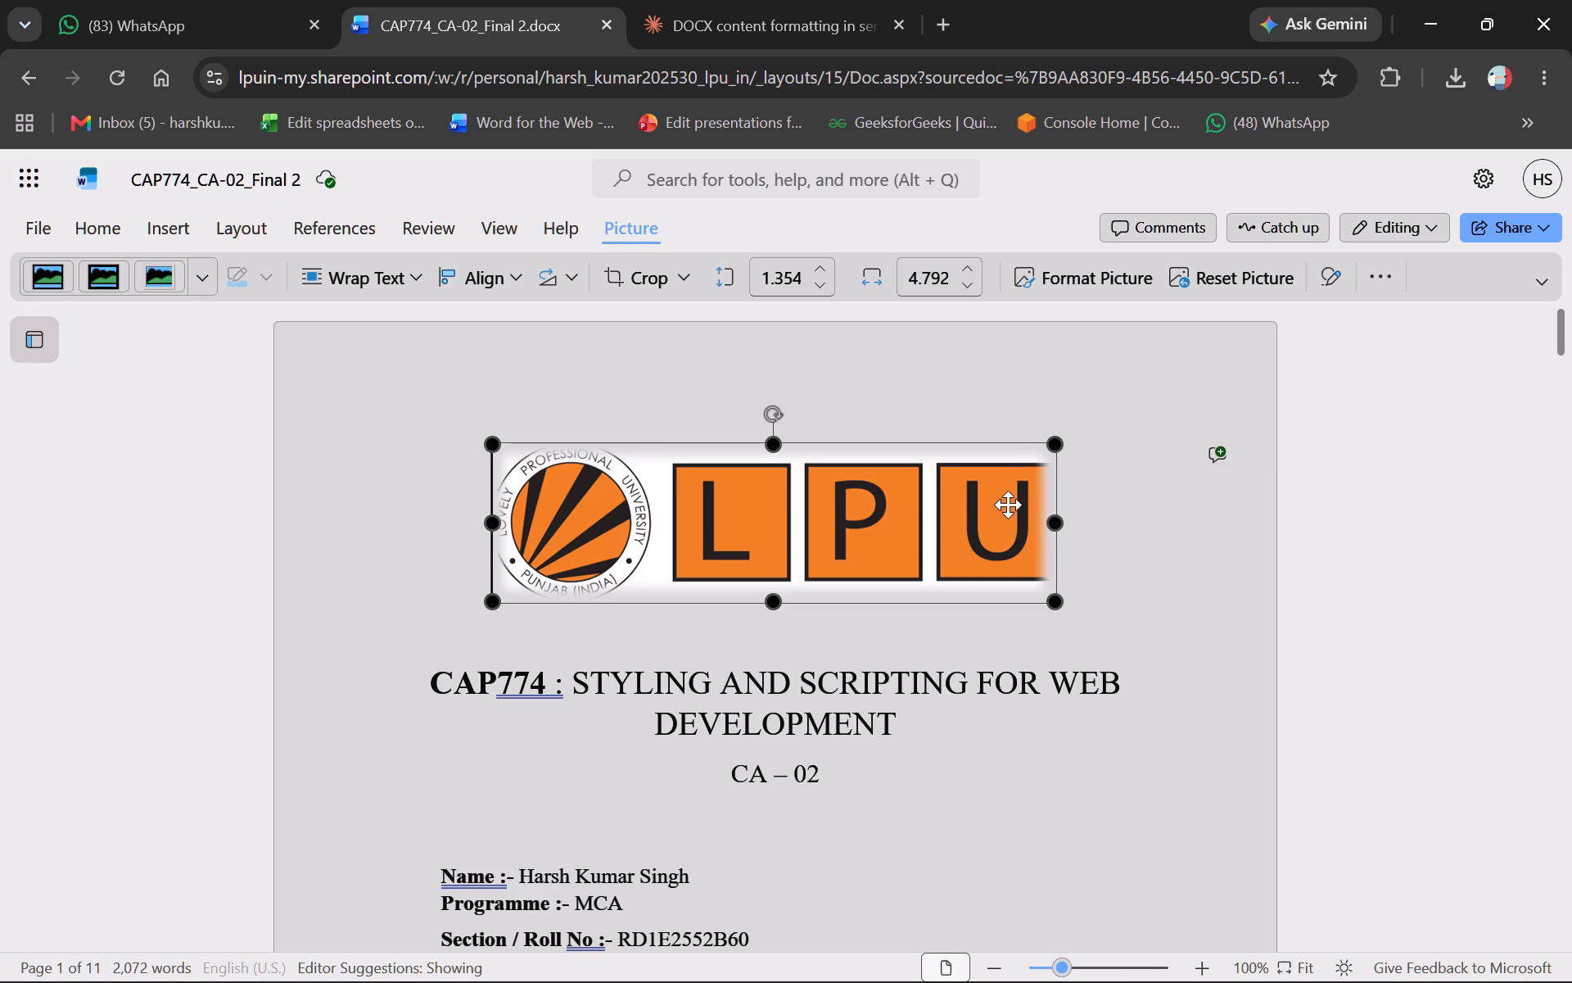
drag(1008, 505, 1001, 503)
right_click(1001, 503)
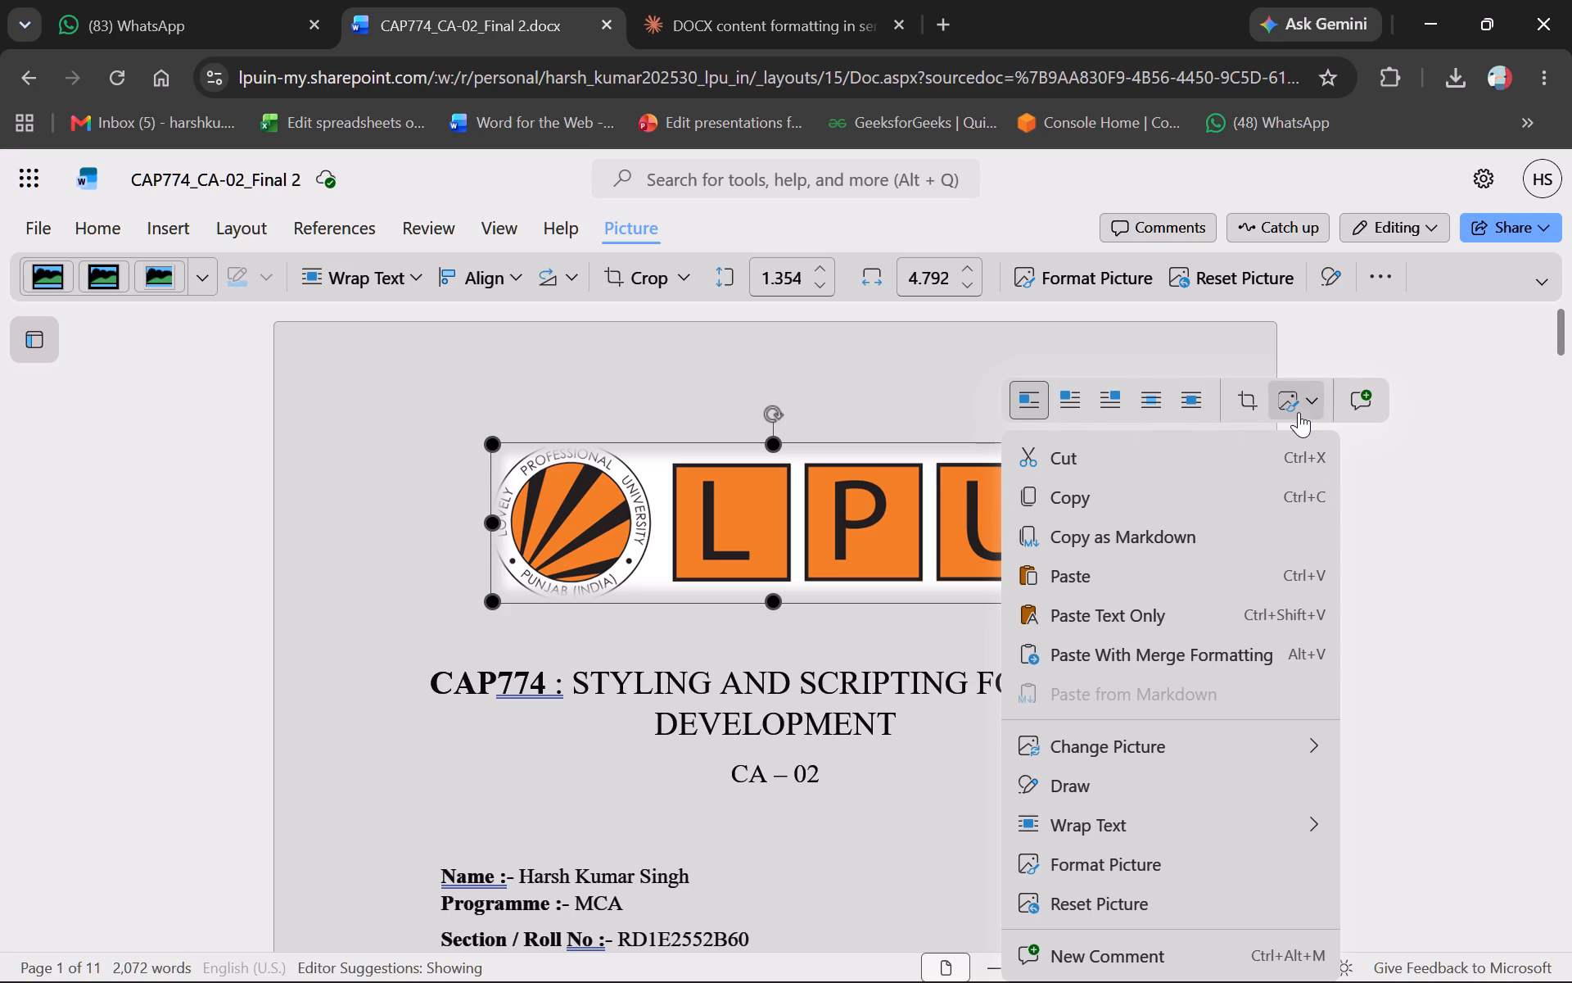
click(1311, 410)
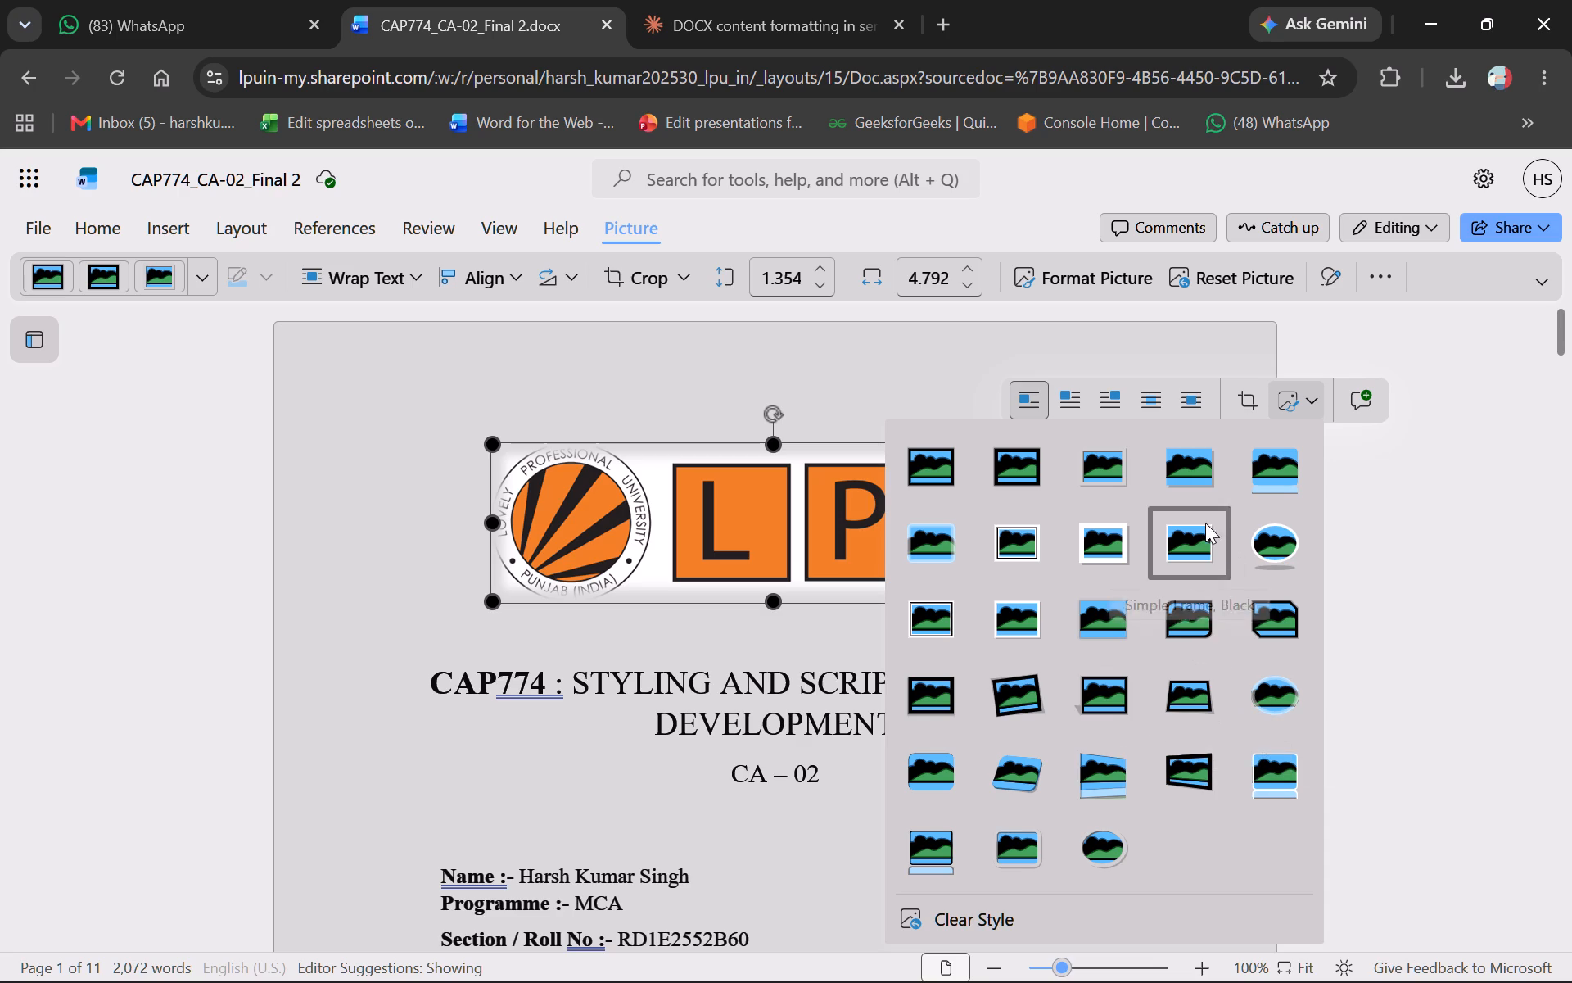
click(1295, 485)
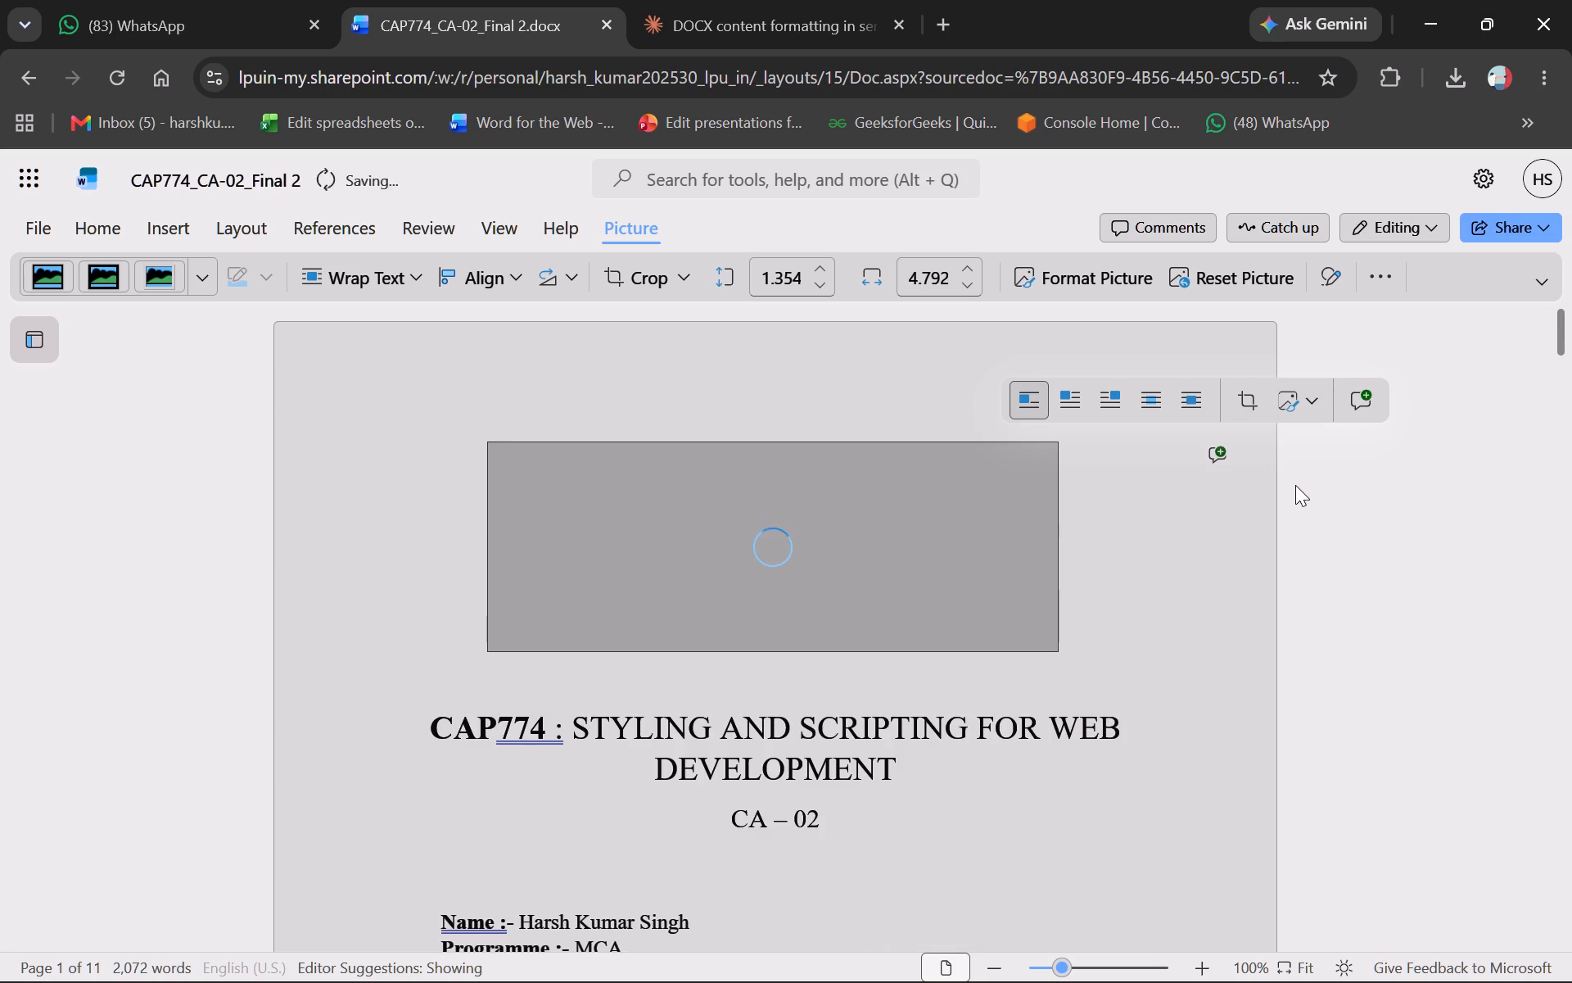
click(1471, 578)
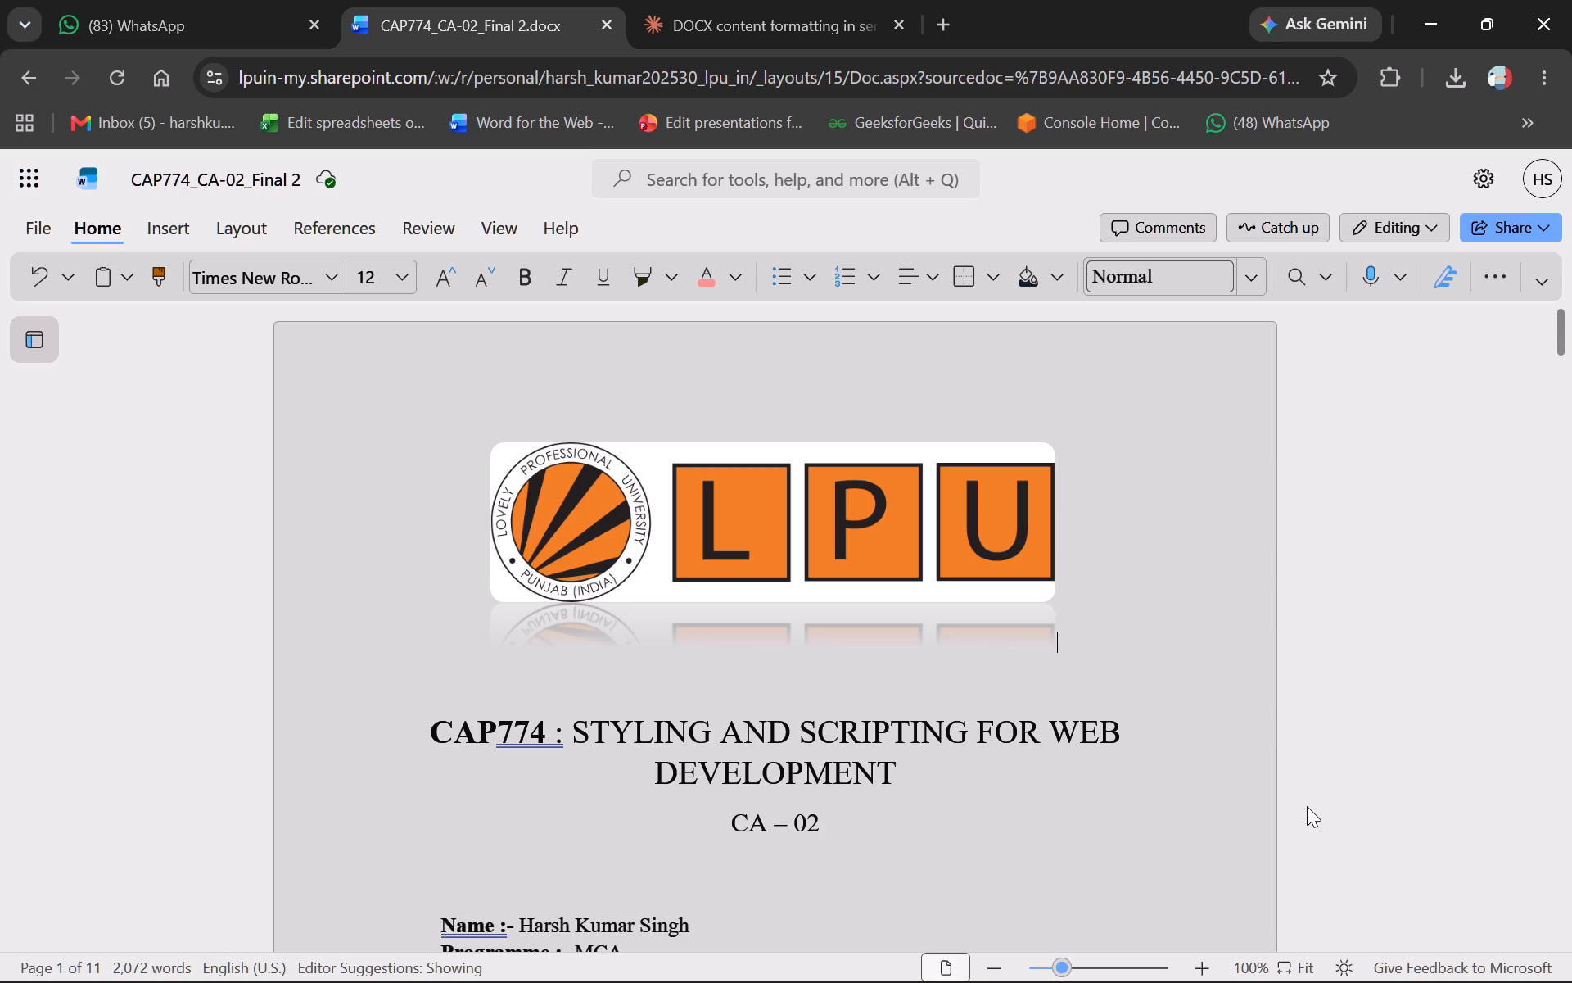
Look over the cover page and the sections What is PolarSphere? and How the website is organized? to check their layout.
scroll(1085, 750, down, 2)
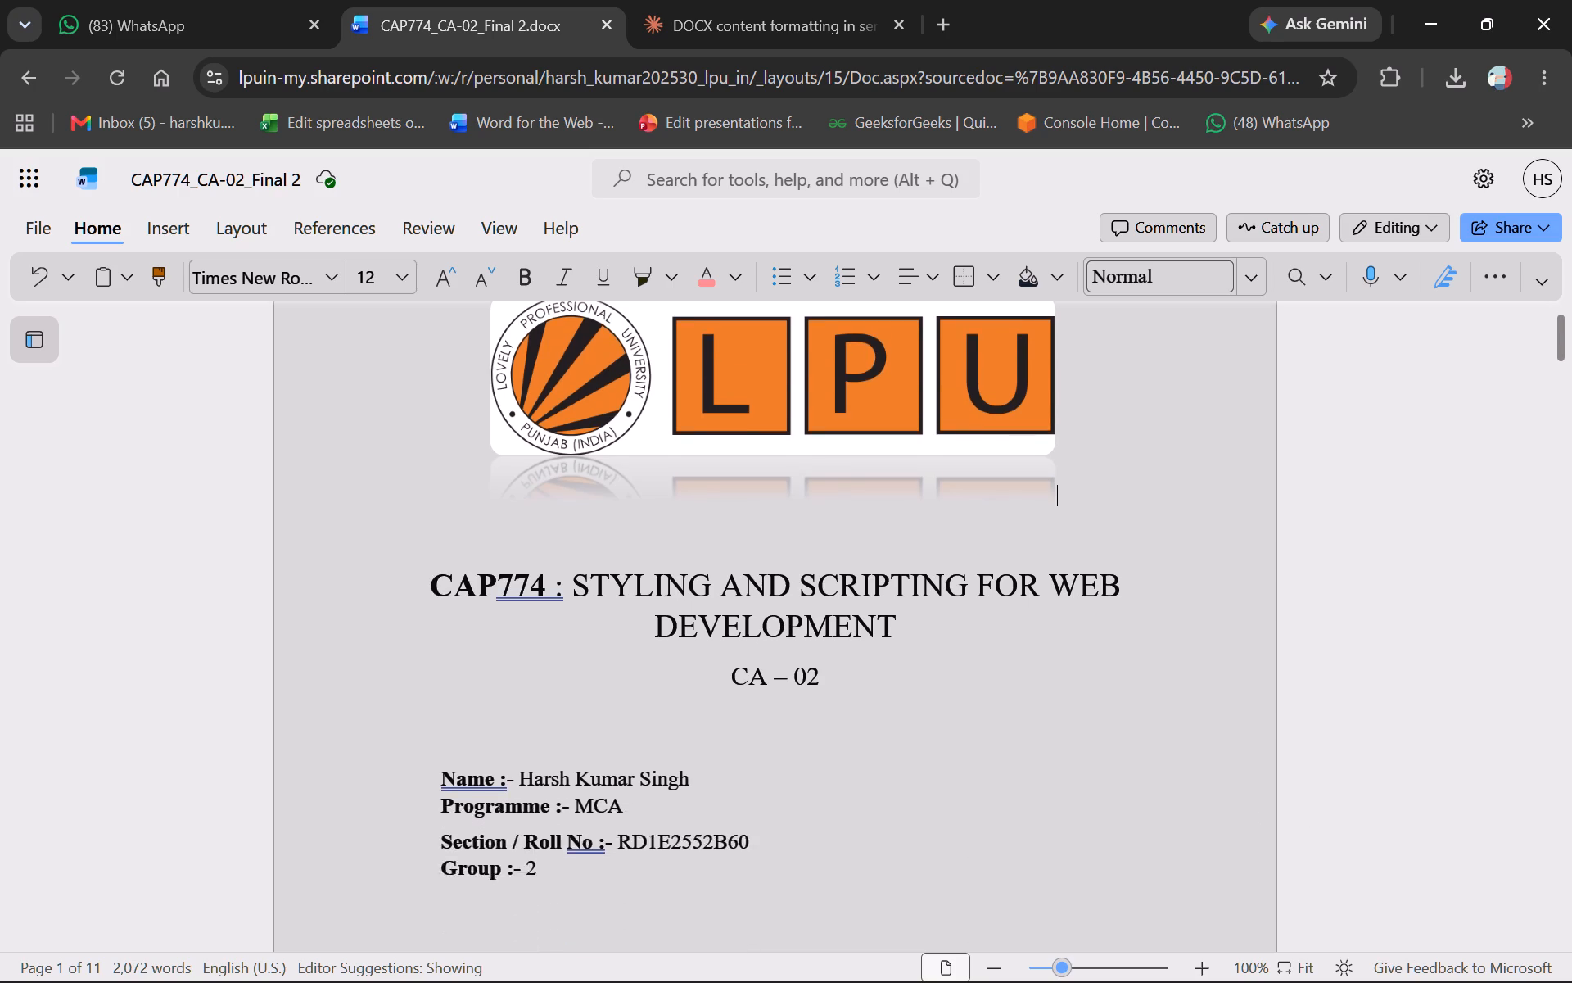
scroll(1085, 750, down, 2)
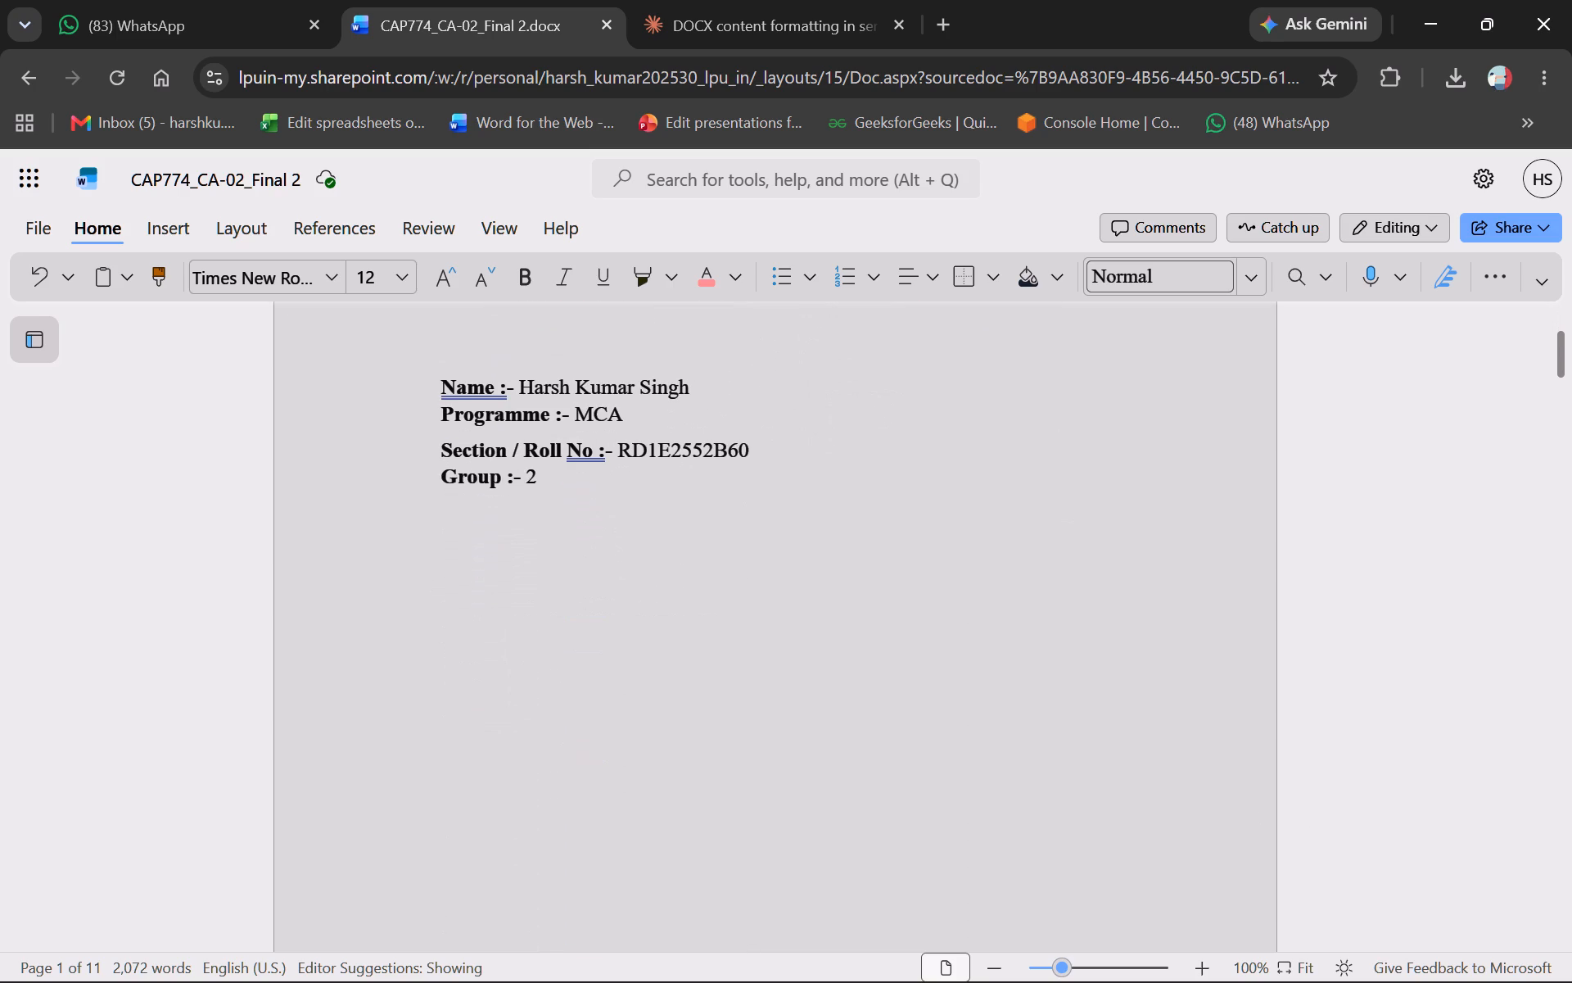
scroll(1085, 750, down, 2)
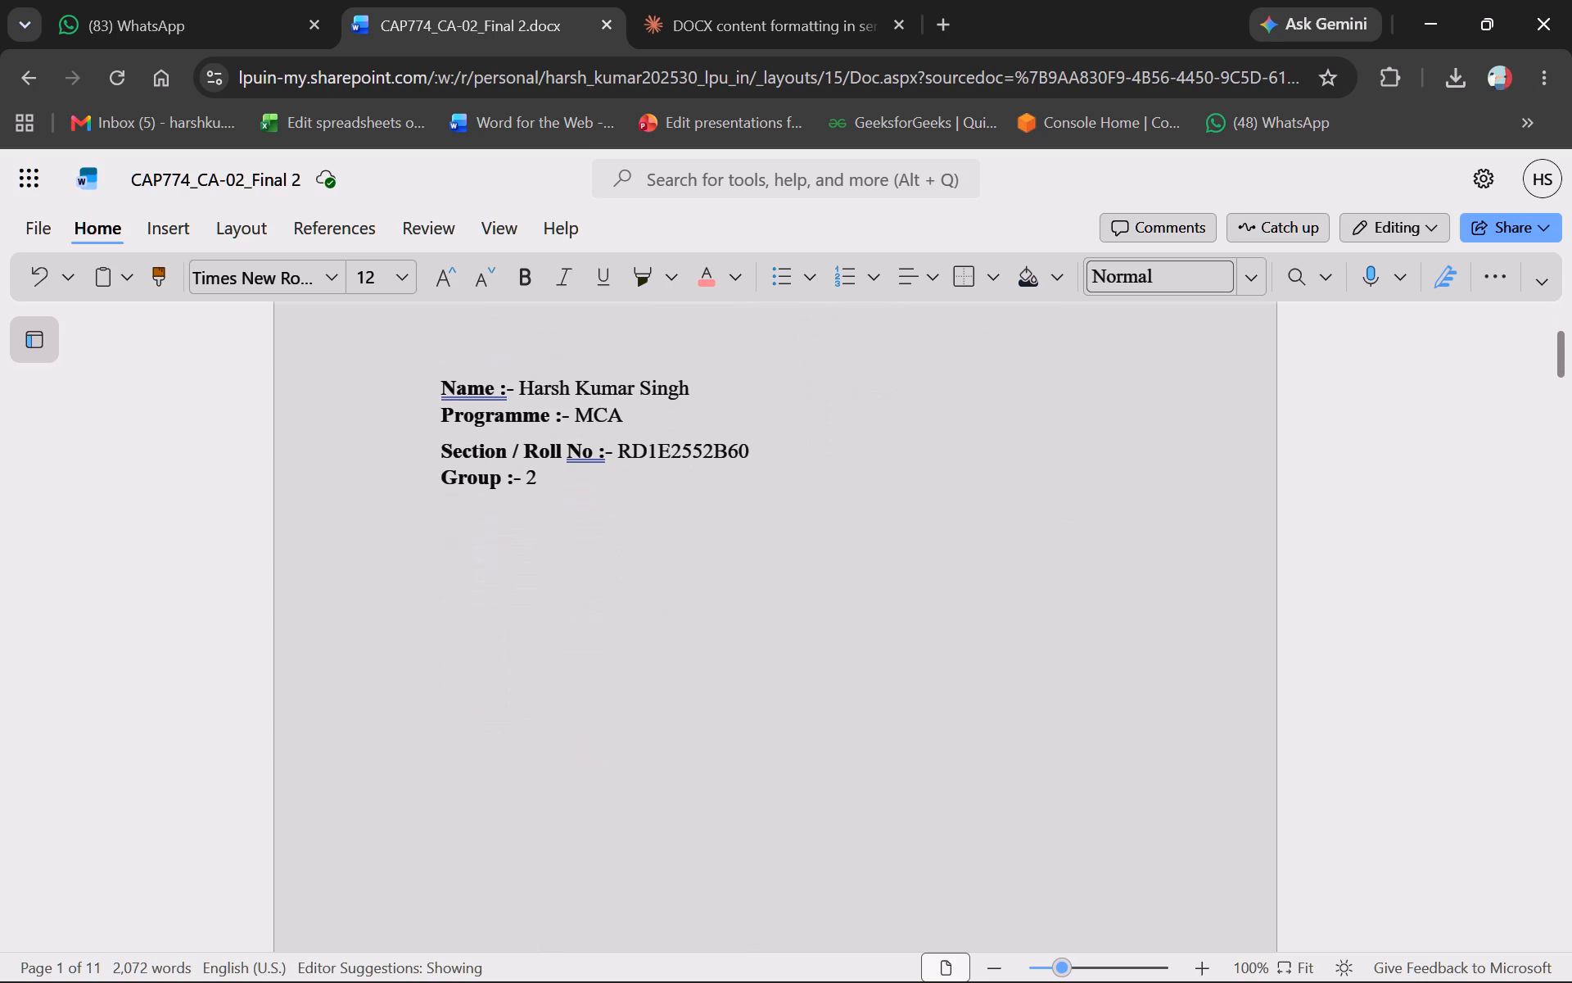
scroll(1085, 750, down, 4)
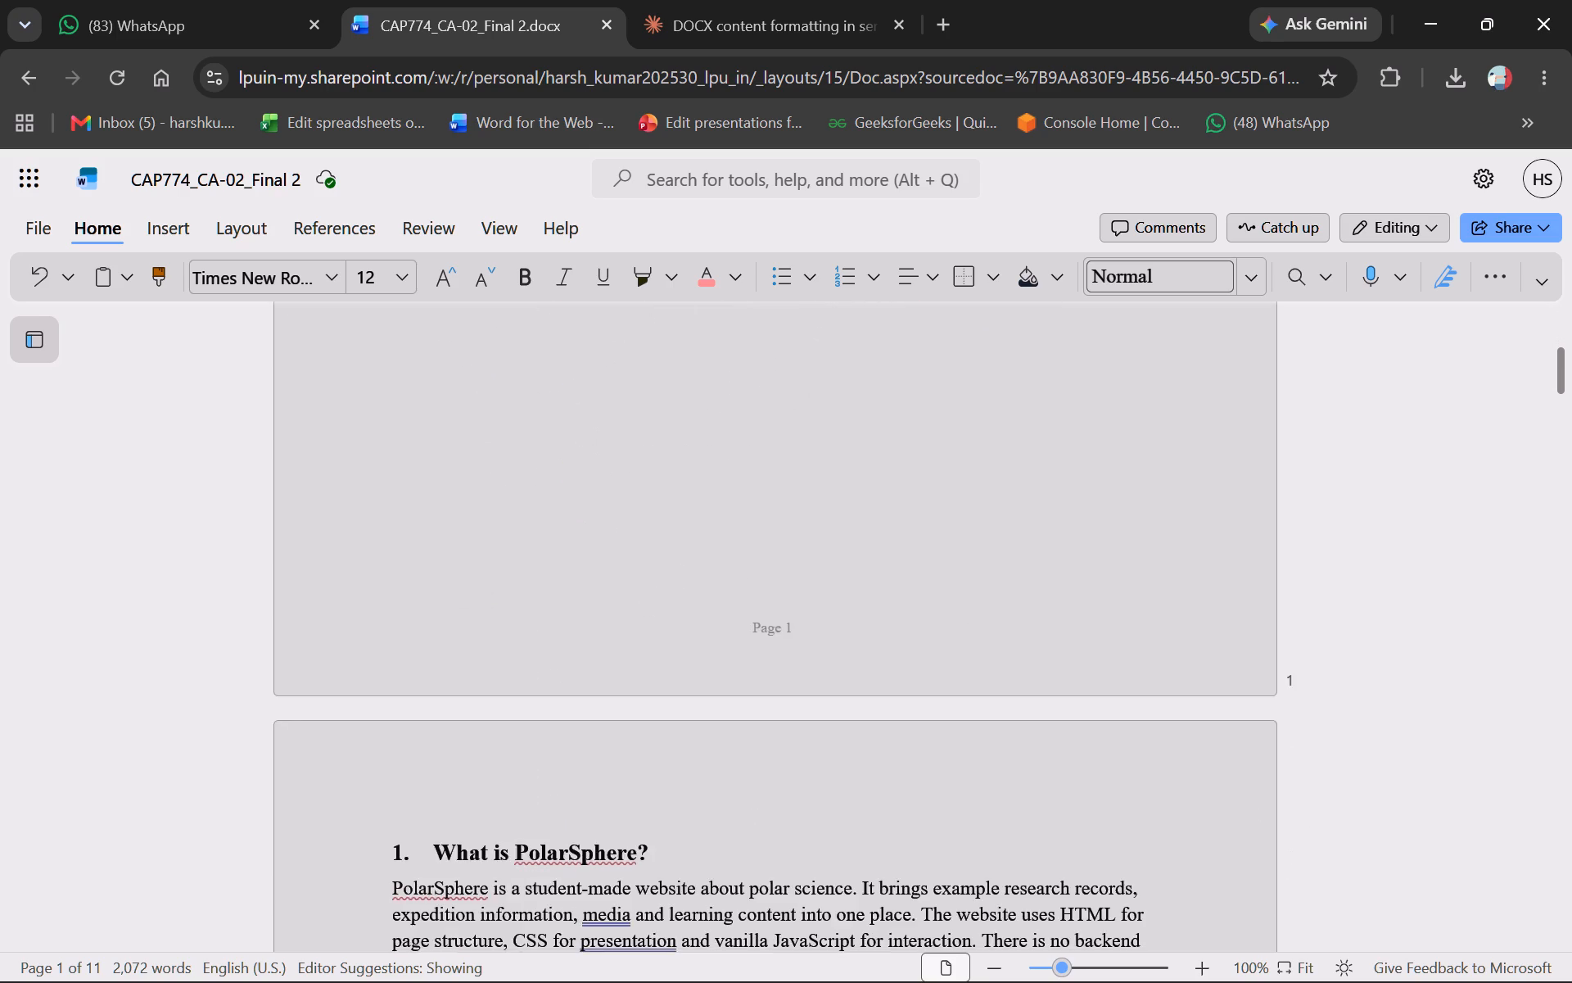
scroll(1085, 750, down, 4)
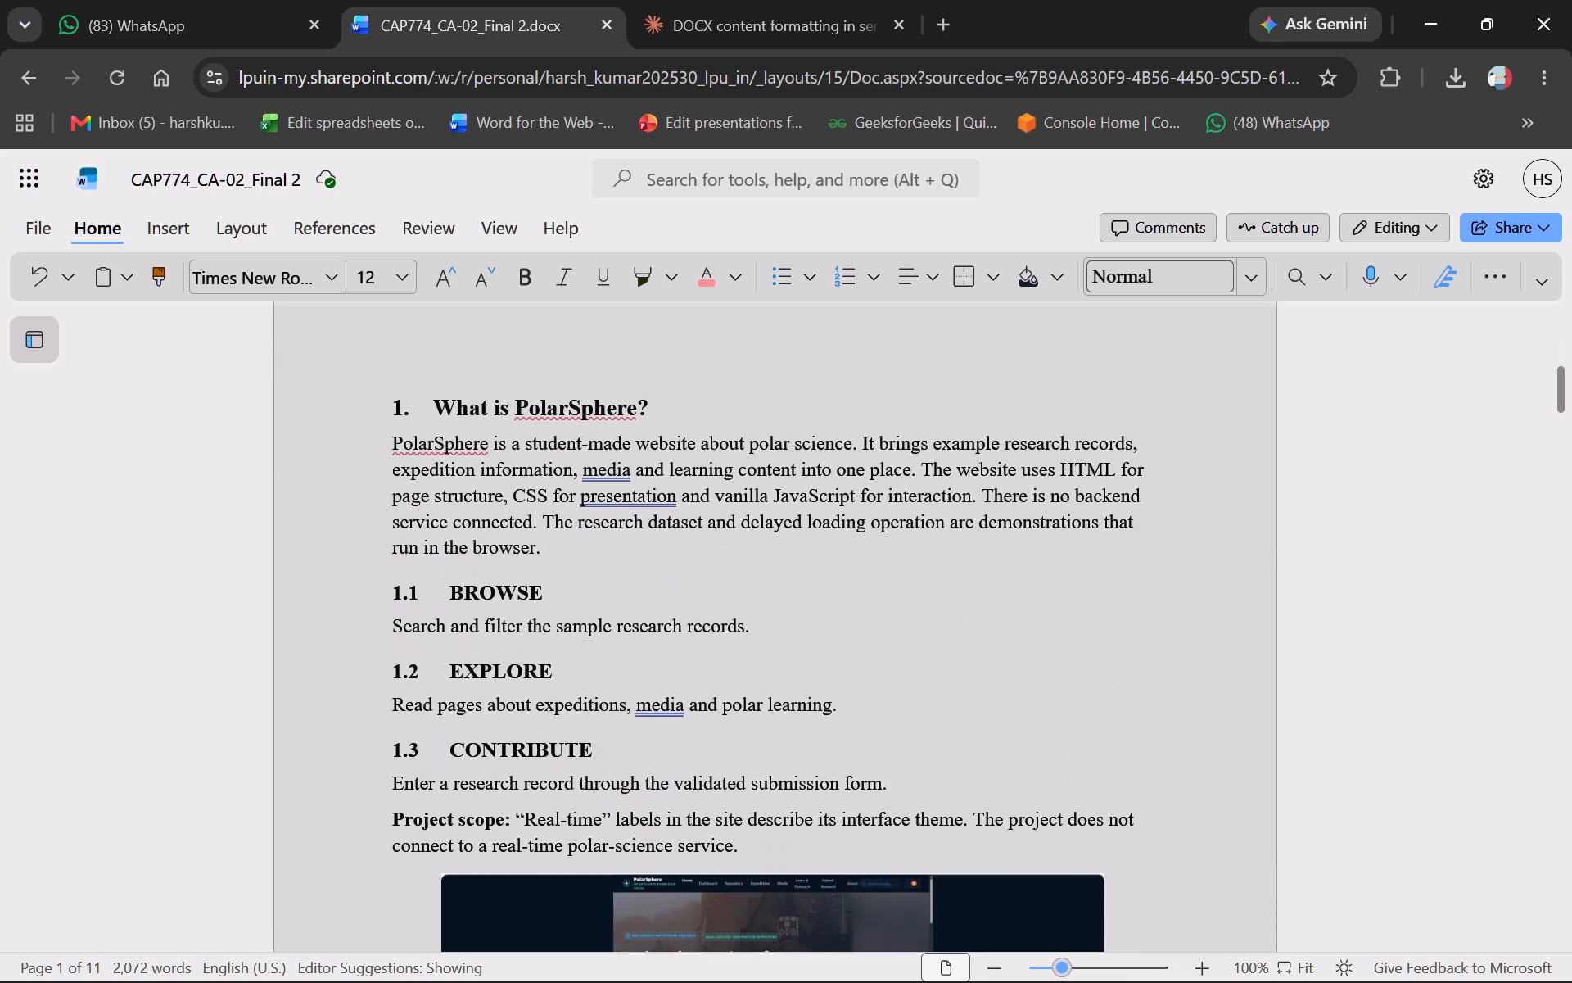
scroll(1085, 750, down, 2)
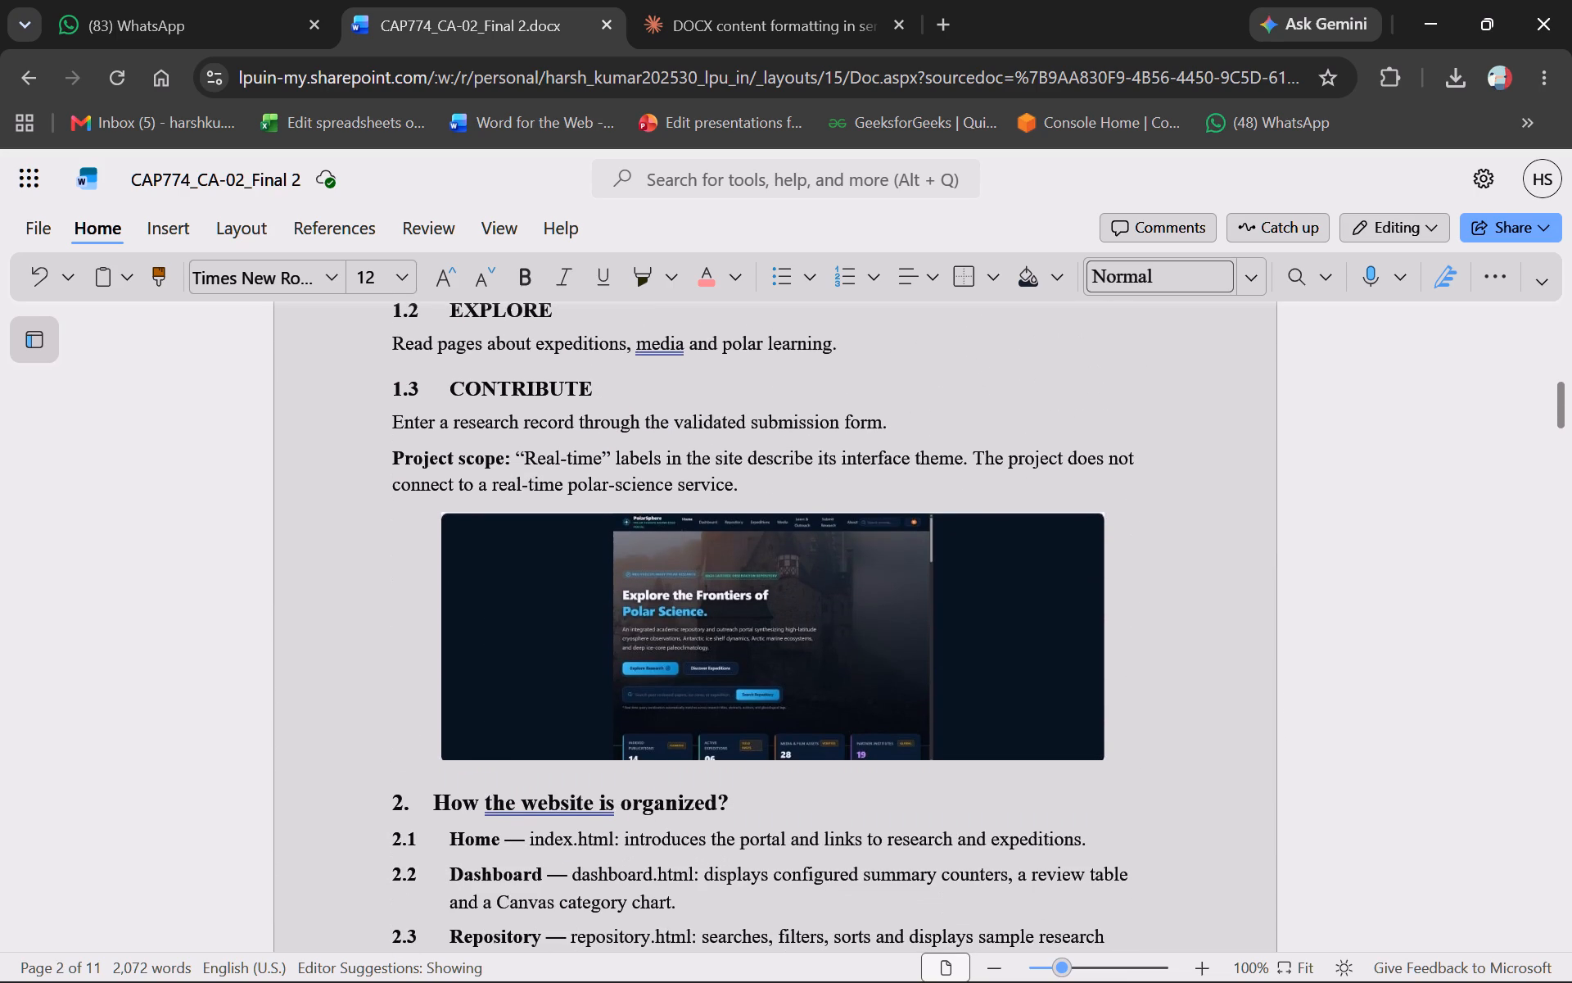
scroll(1085, 750, down, 3)
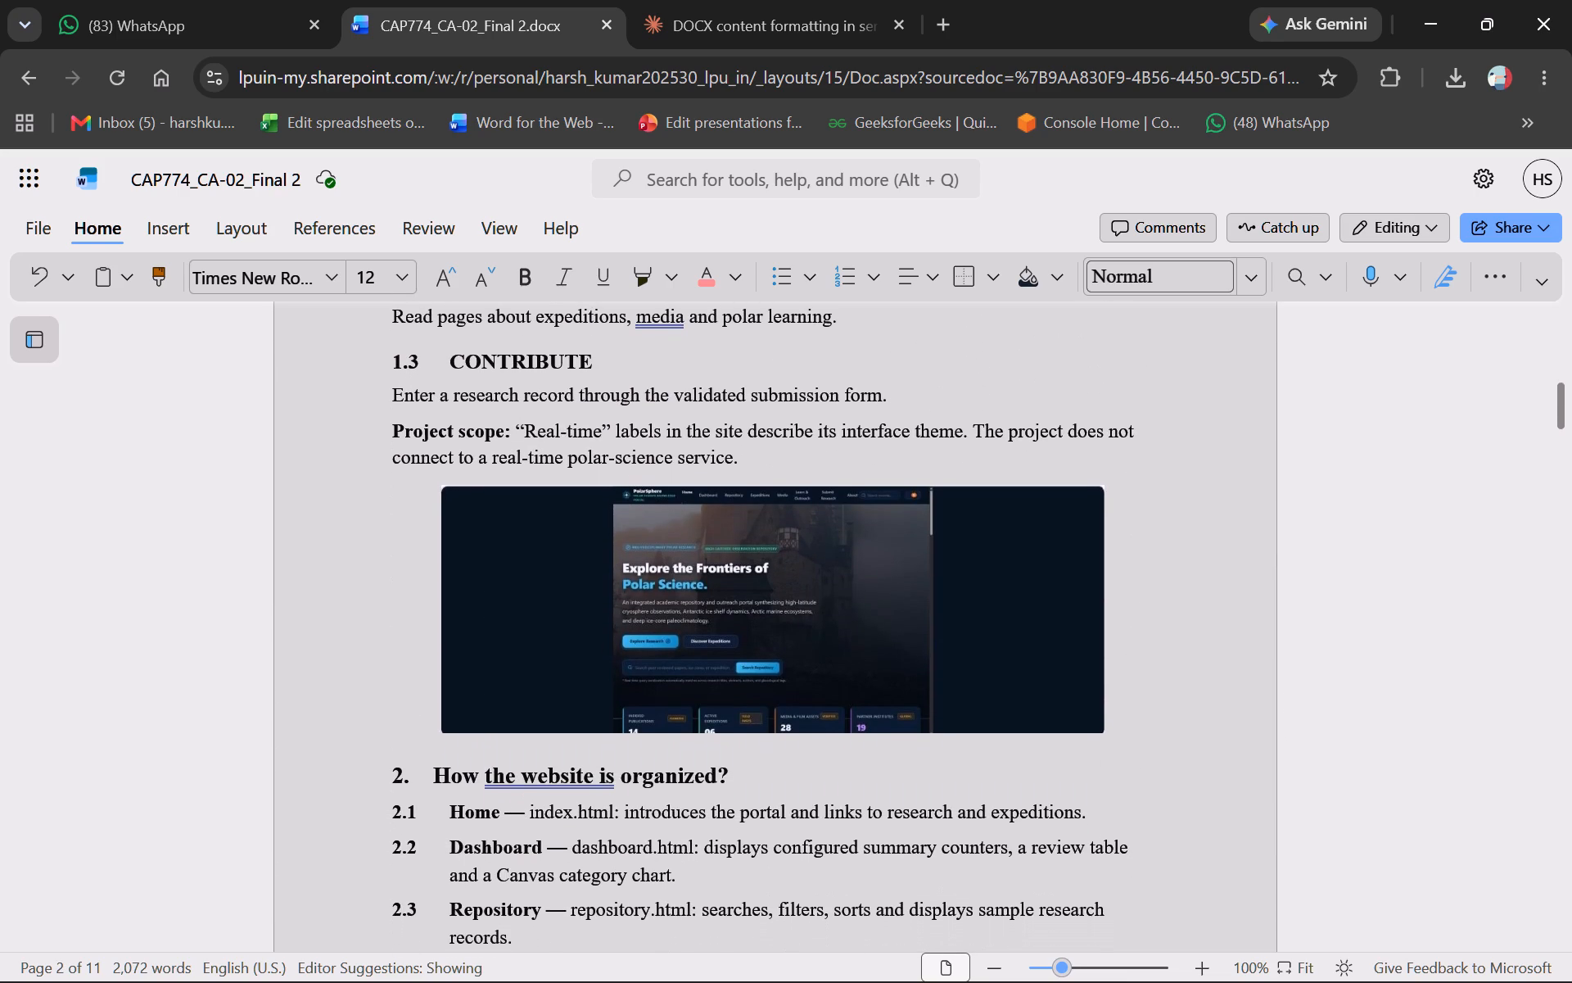
scroll(1085, 750, down, 5)
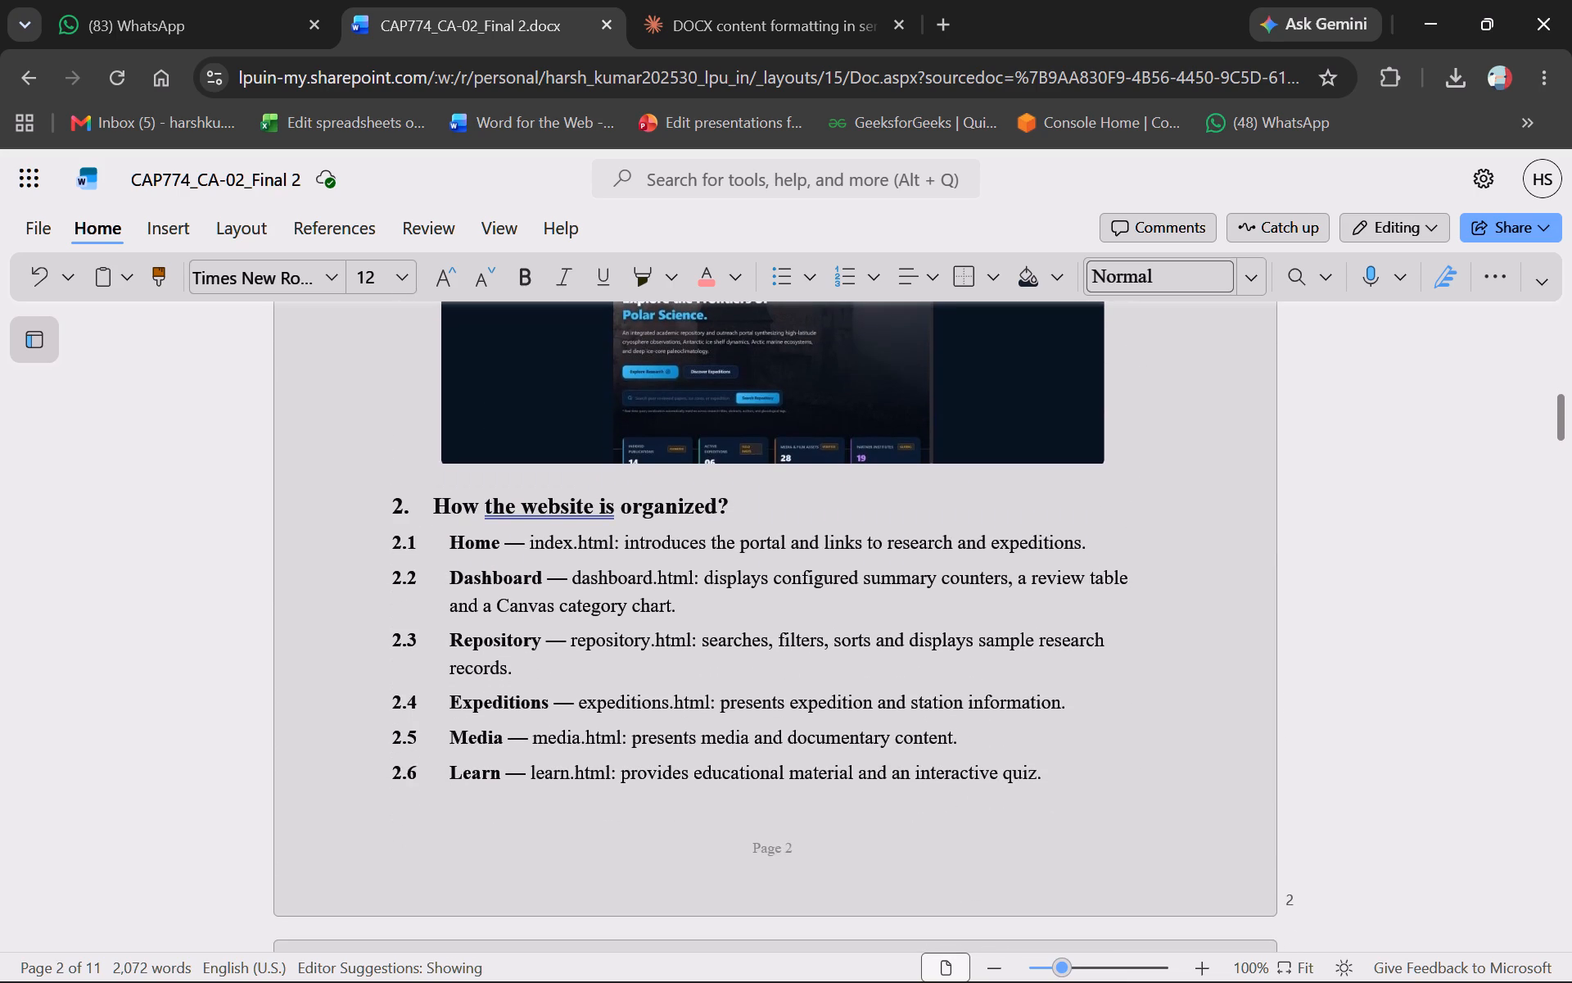
Review the formatting of sections 3 to 11, from Where the code lives to GET versus the research form's POST.
scroll(1085, 750, down, 5)
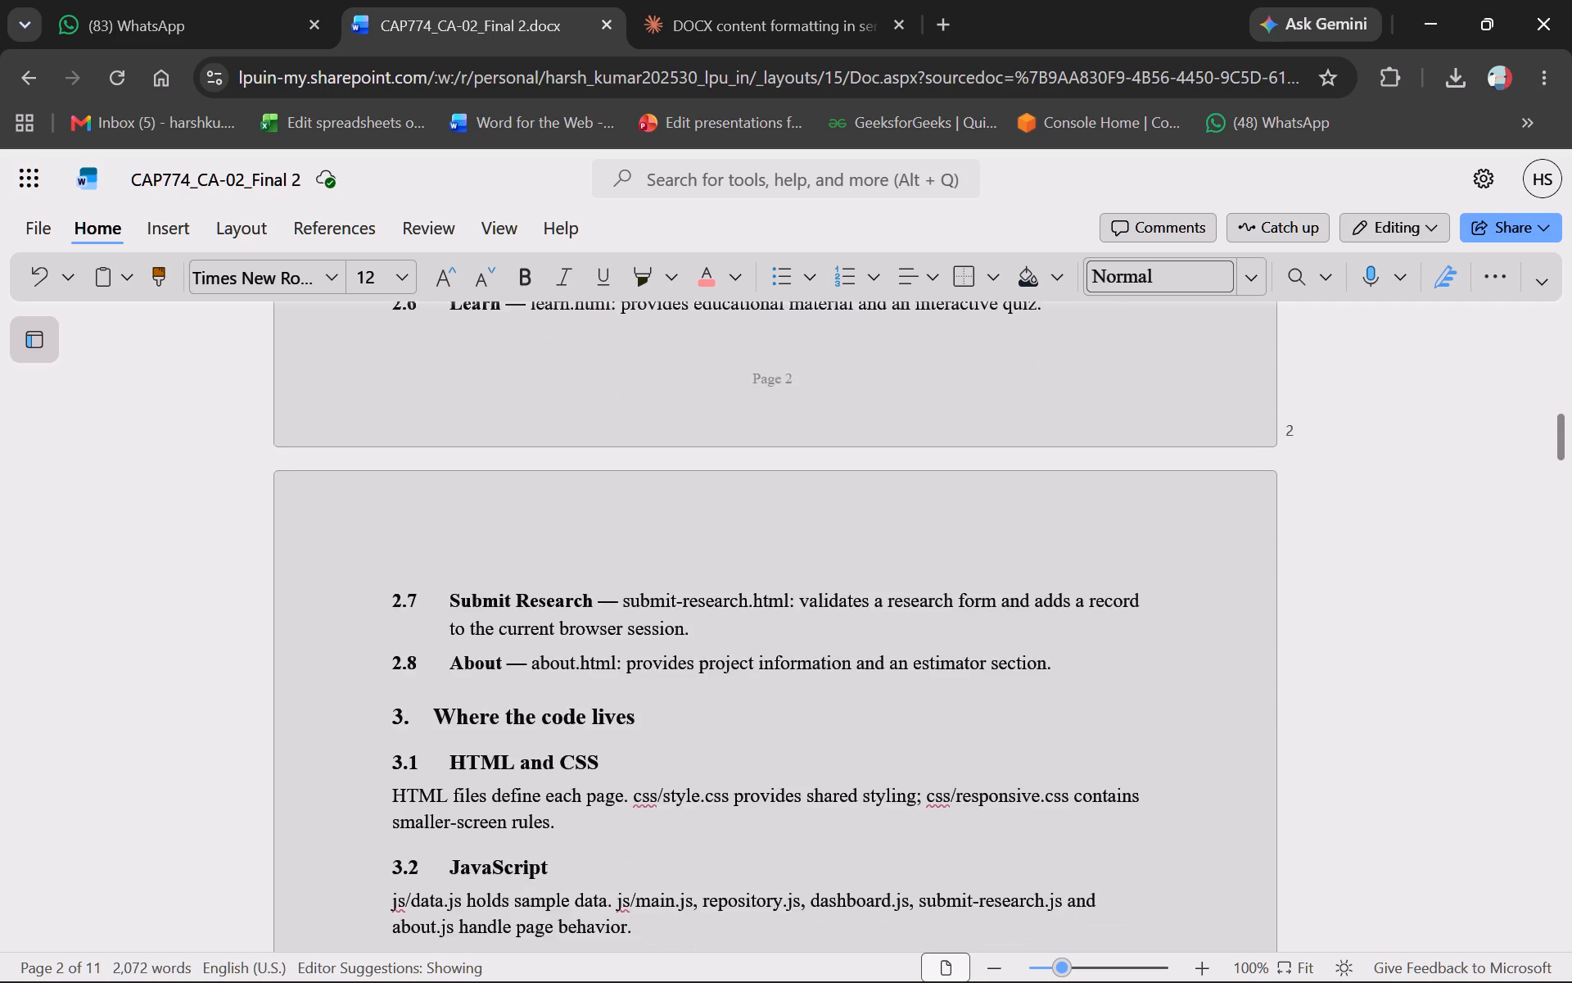
scroll(1085, 750, down, 5)
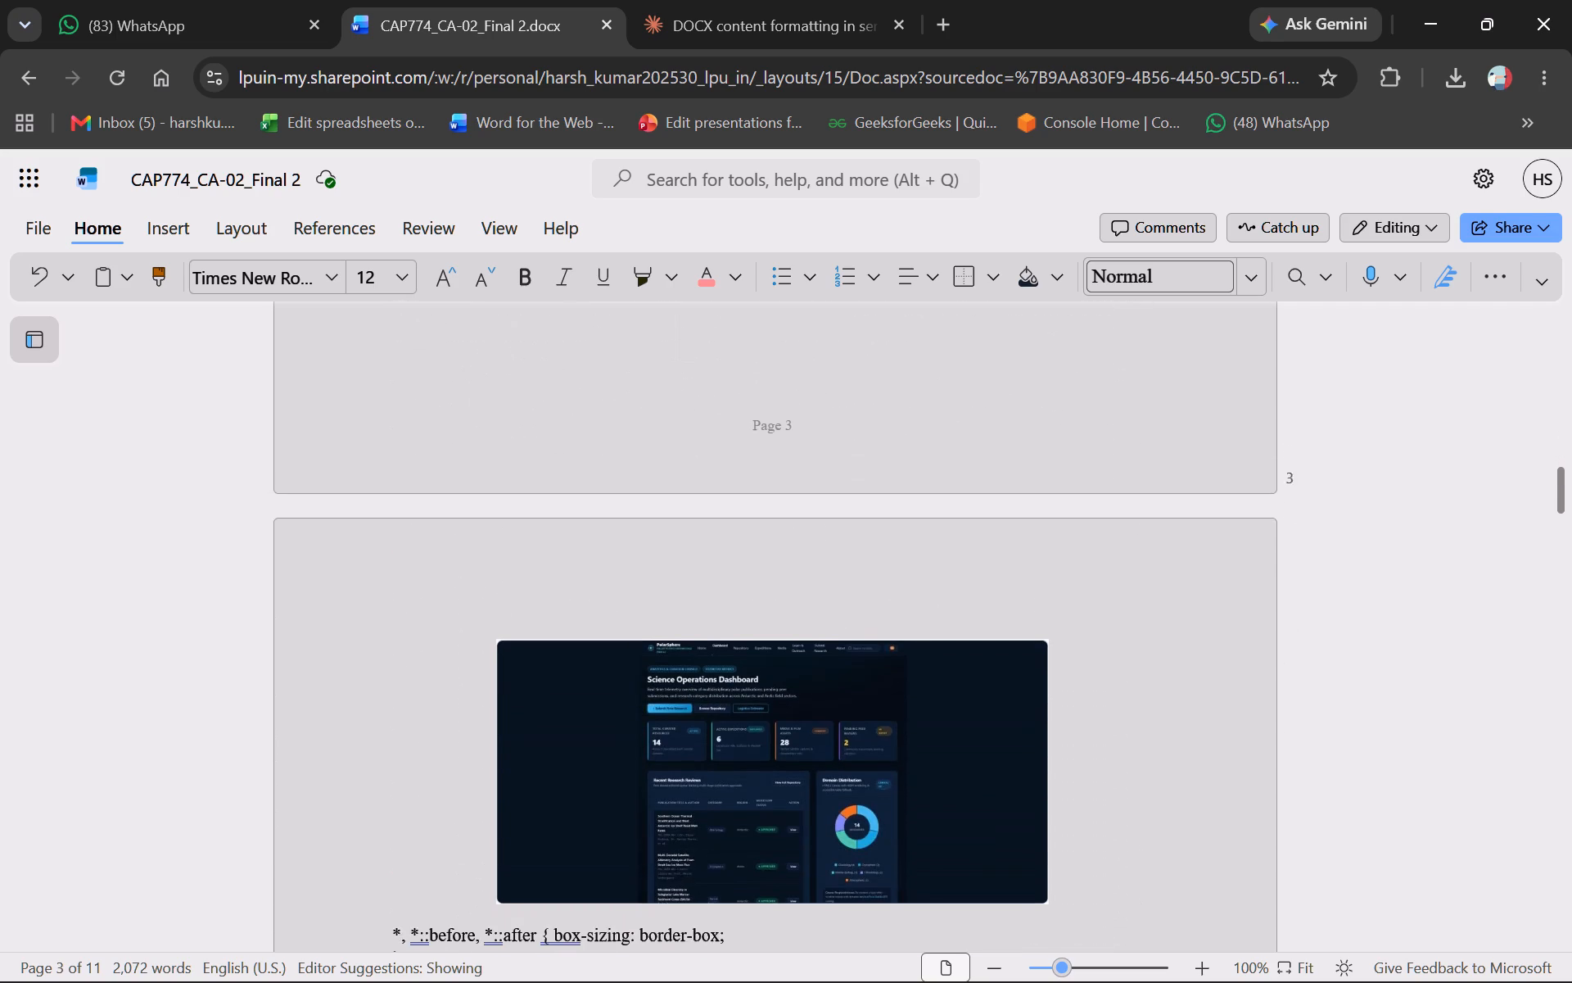
scroll(1085, 750, down, 5)
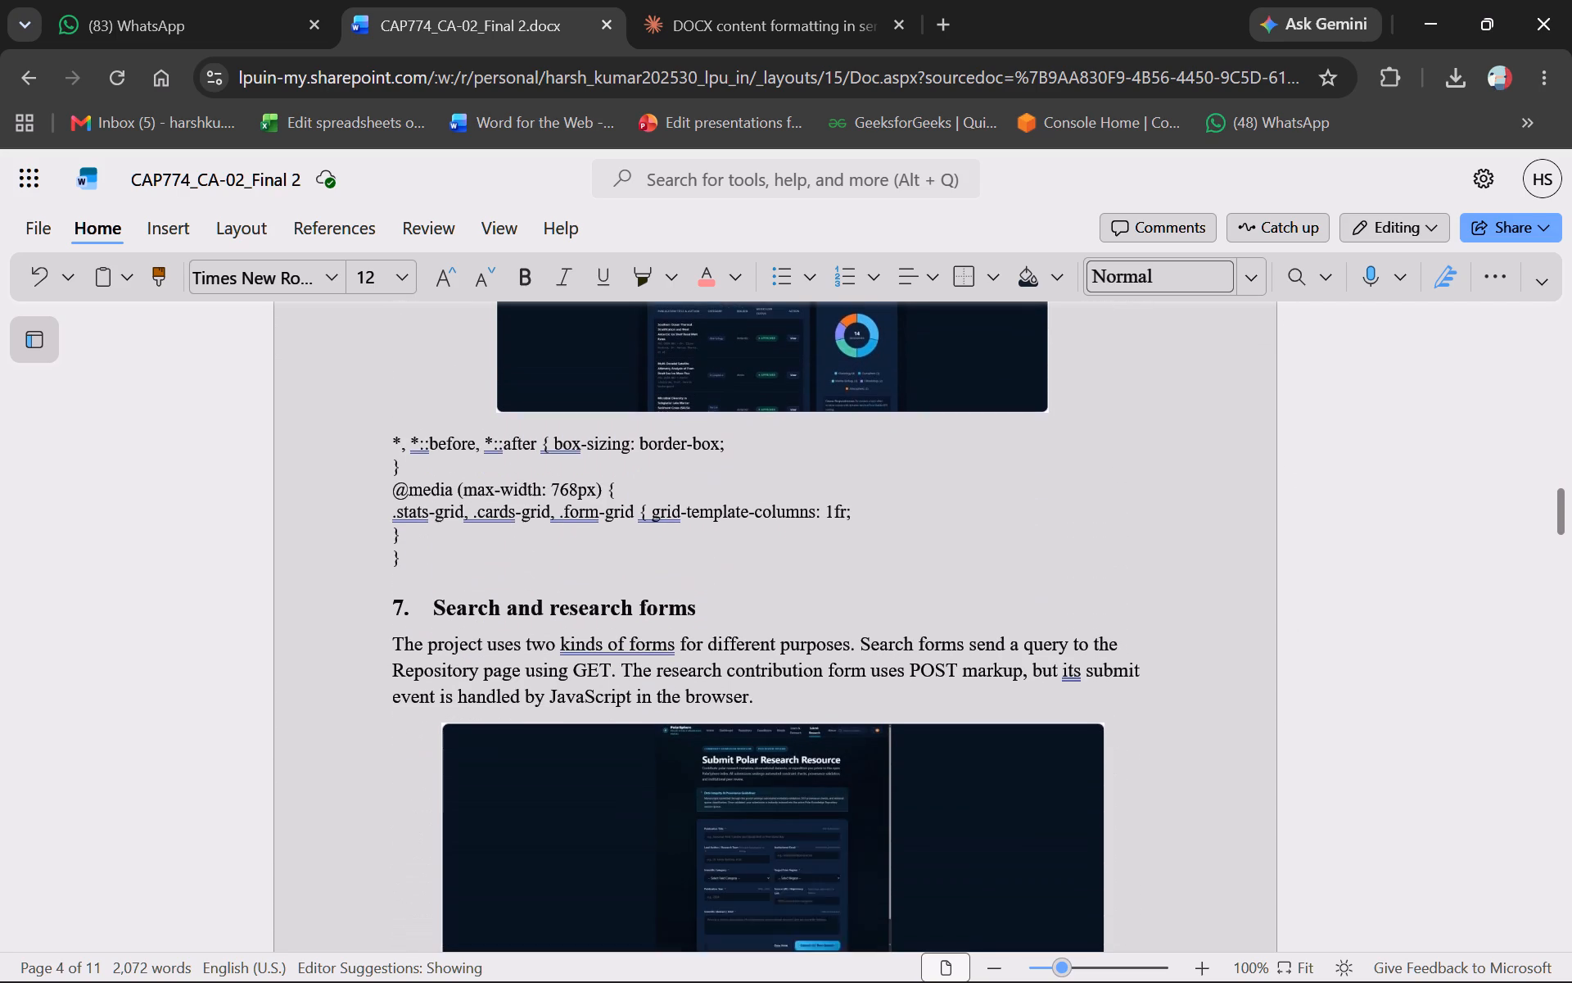
scroll(1085, 750, down, 4)
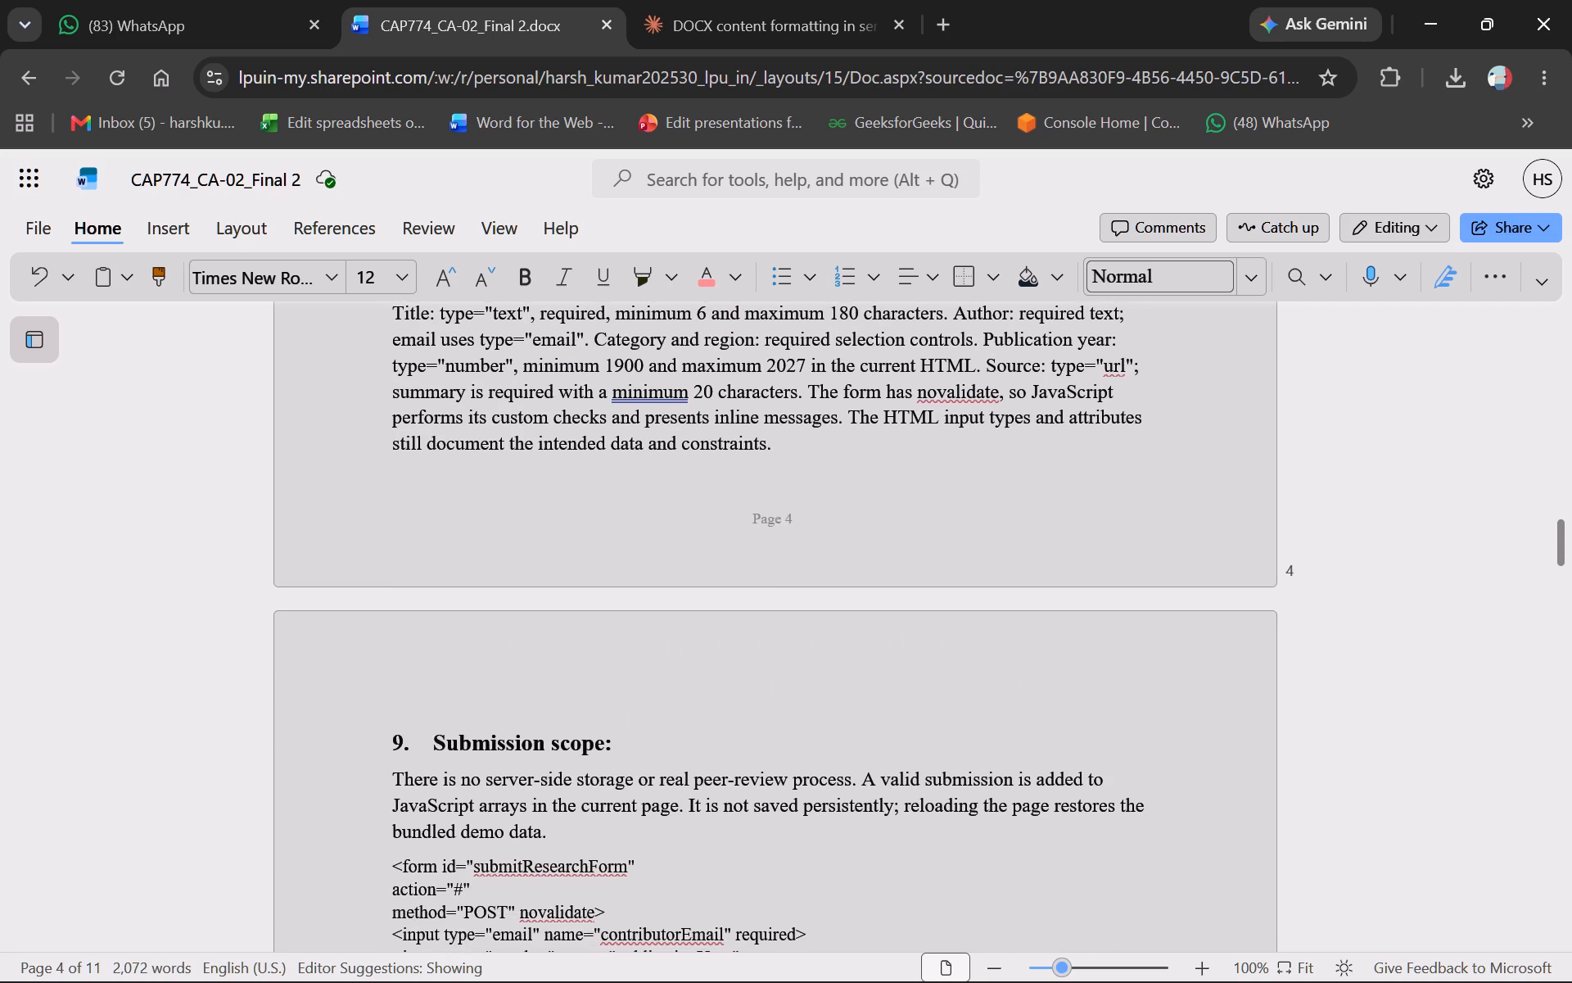
scroll(1085, 750, down, 5)
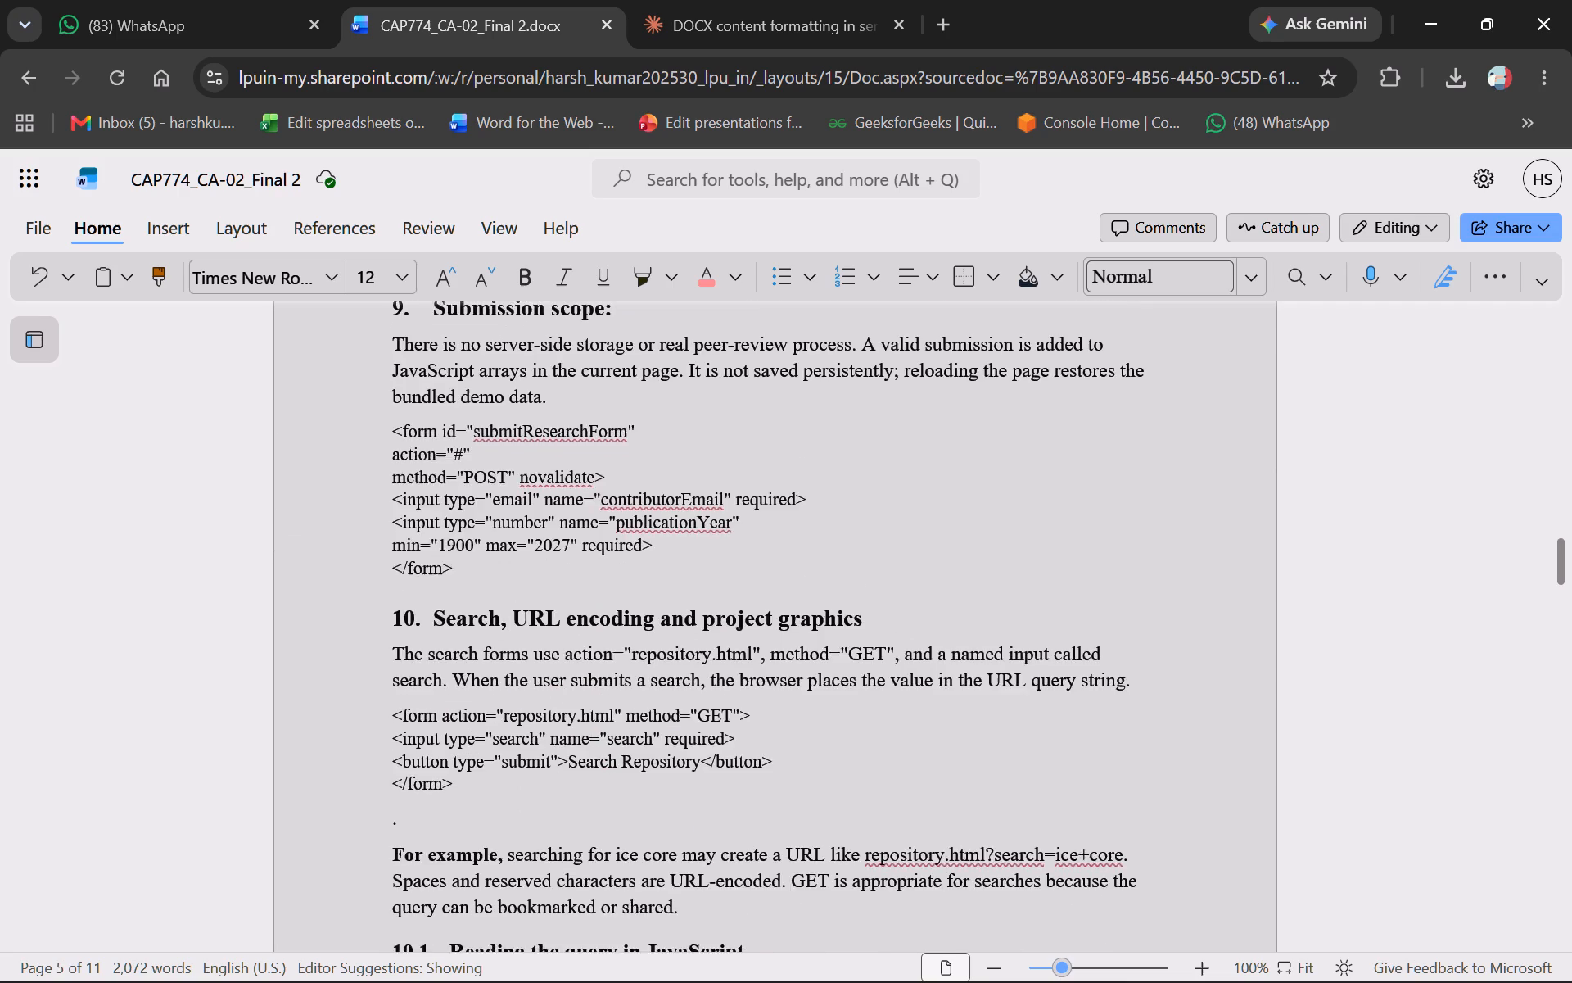
scroll(1085, 750, down, 6)
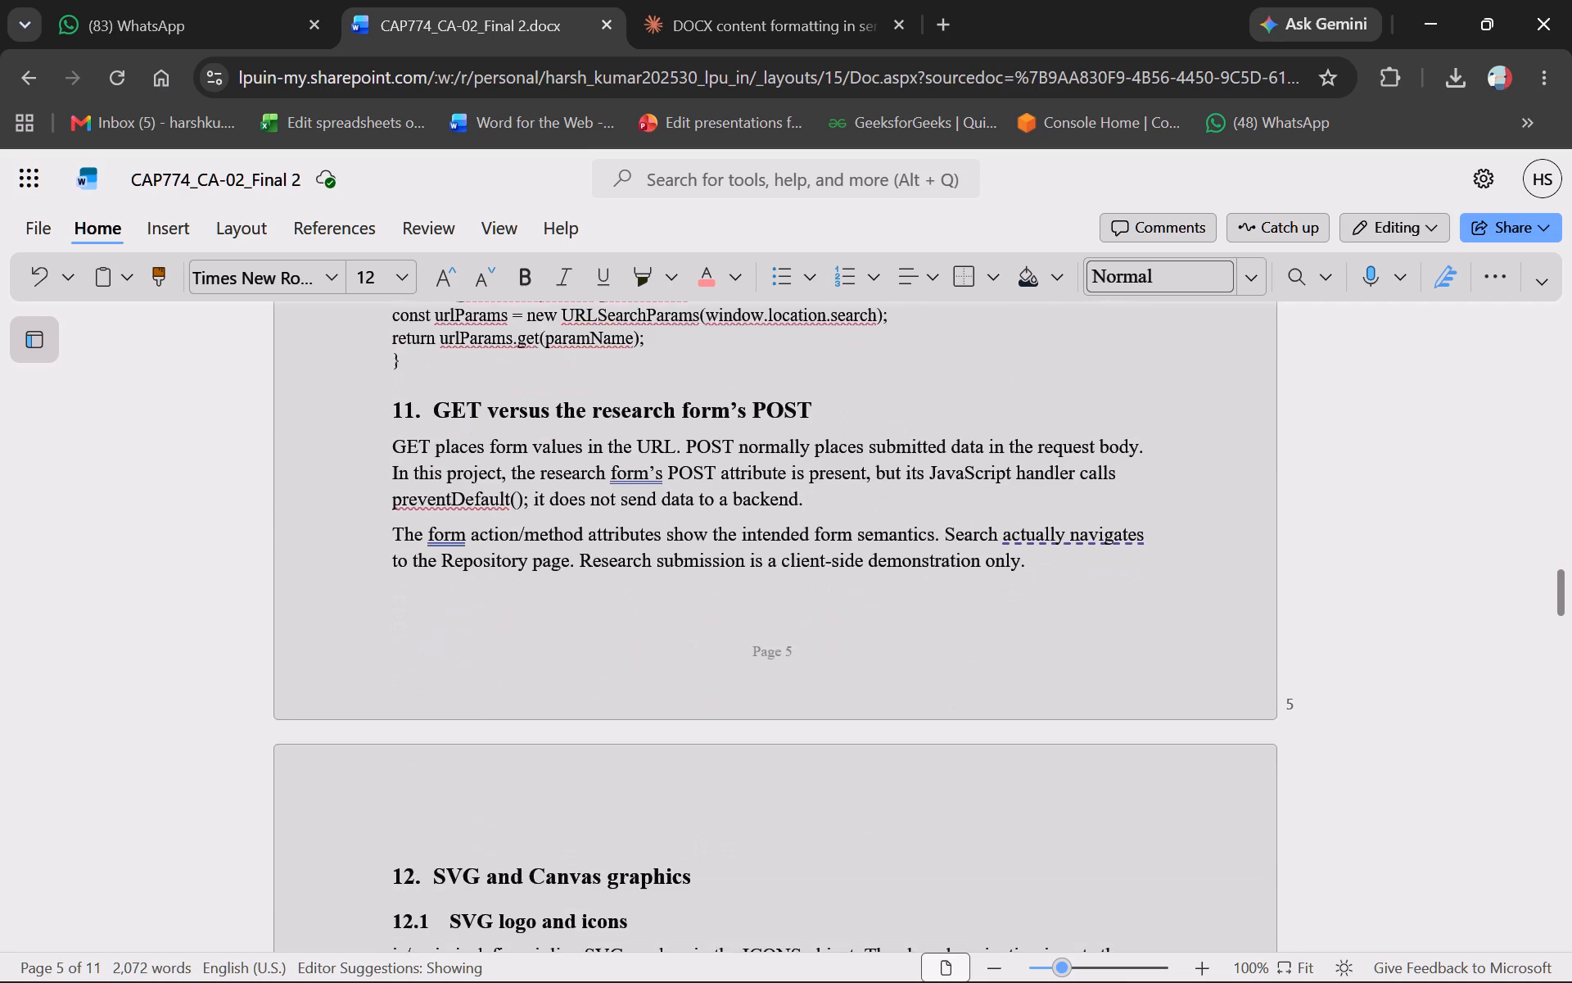
Review the headings, code listings and page breaks from SVG and Canvas graphics through Spread operator and state updates.
scroll(1085, 750, down, 4)
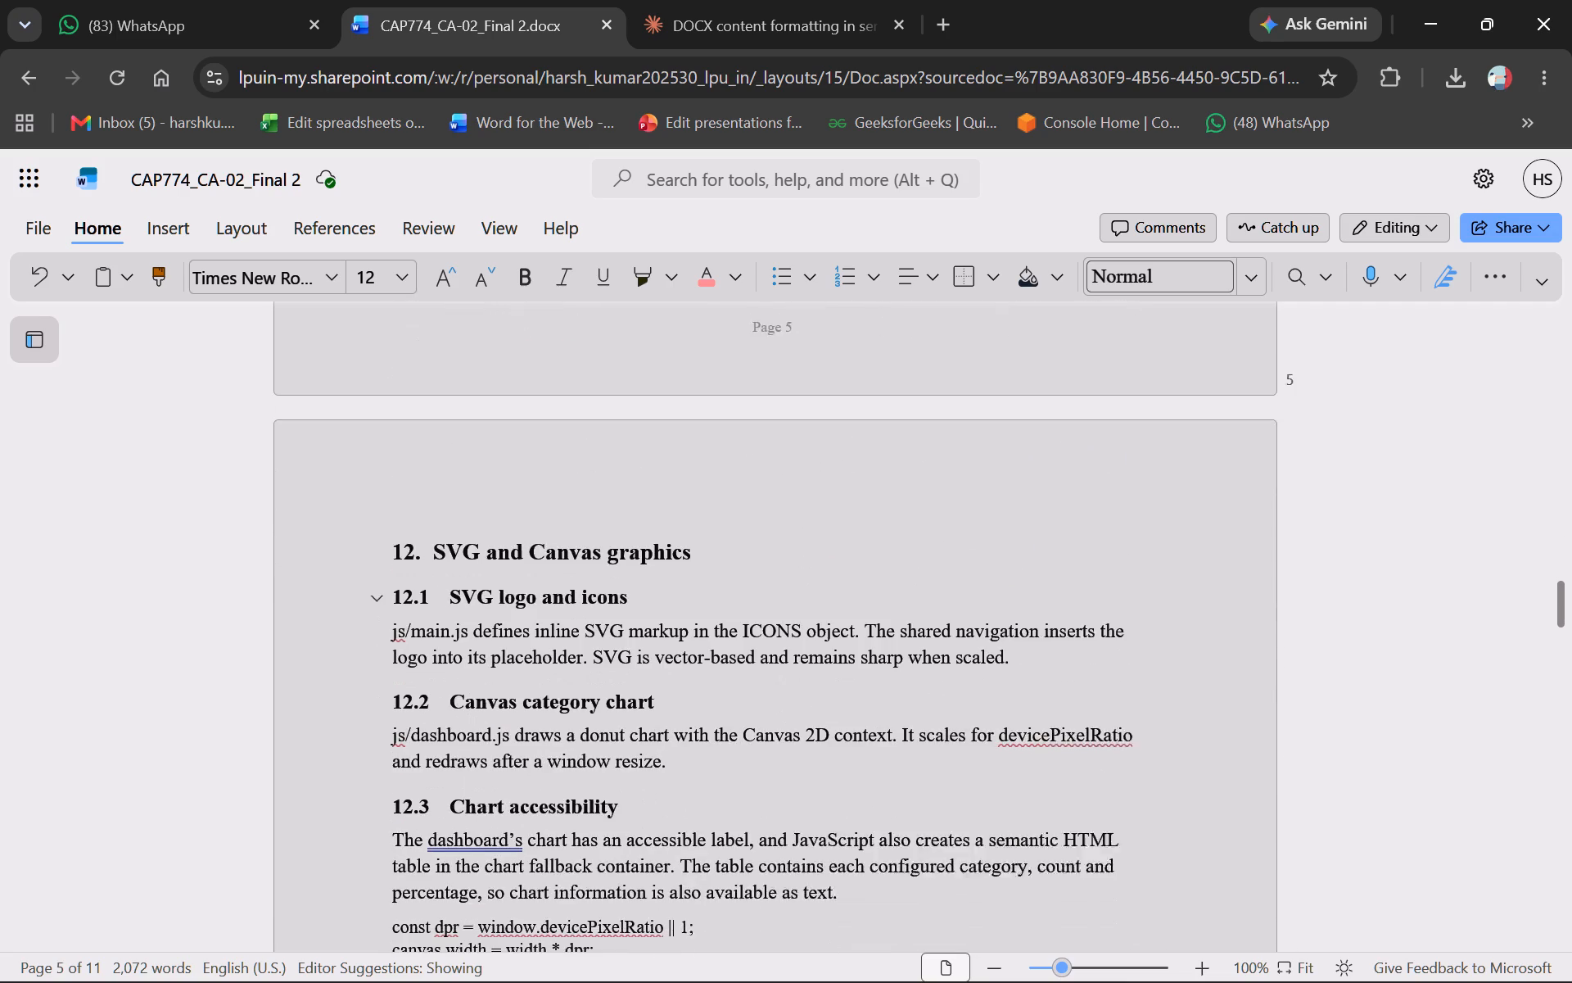
scroll(1096, 750, down, 5)
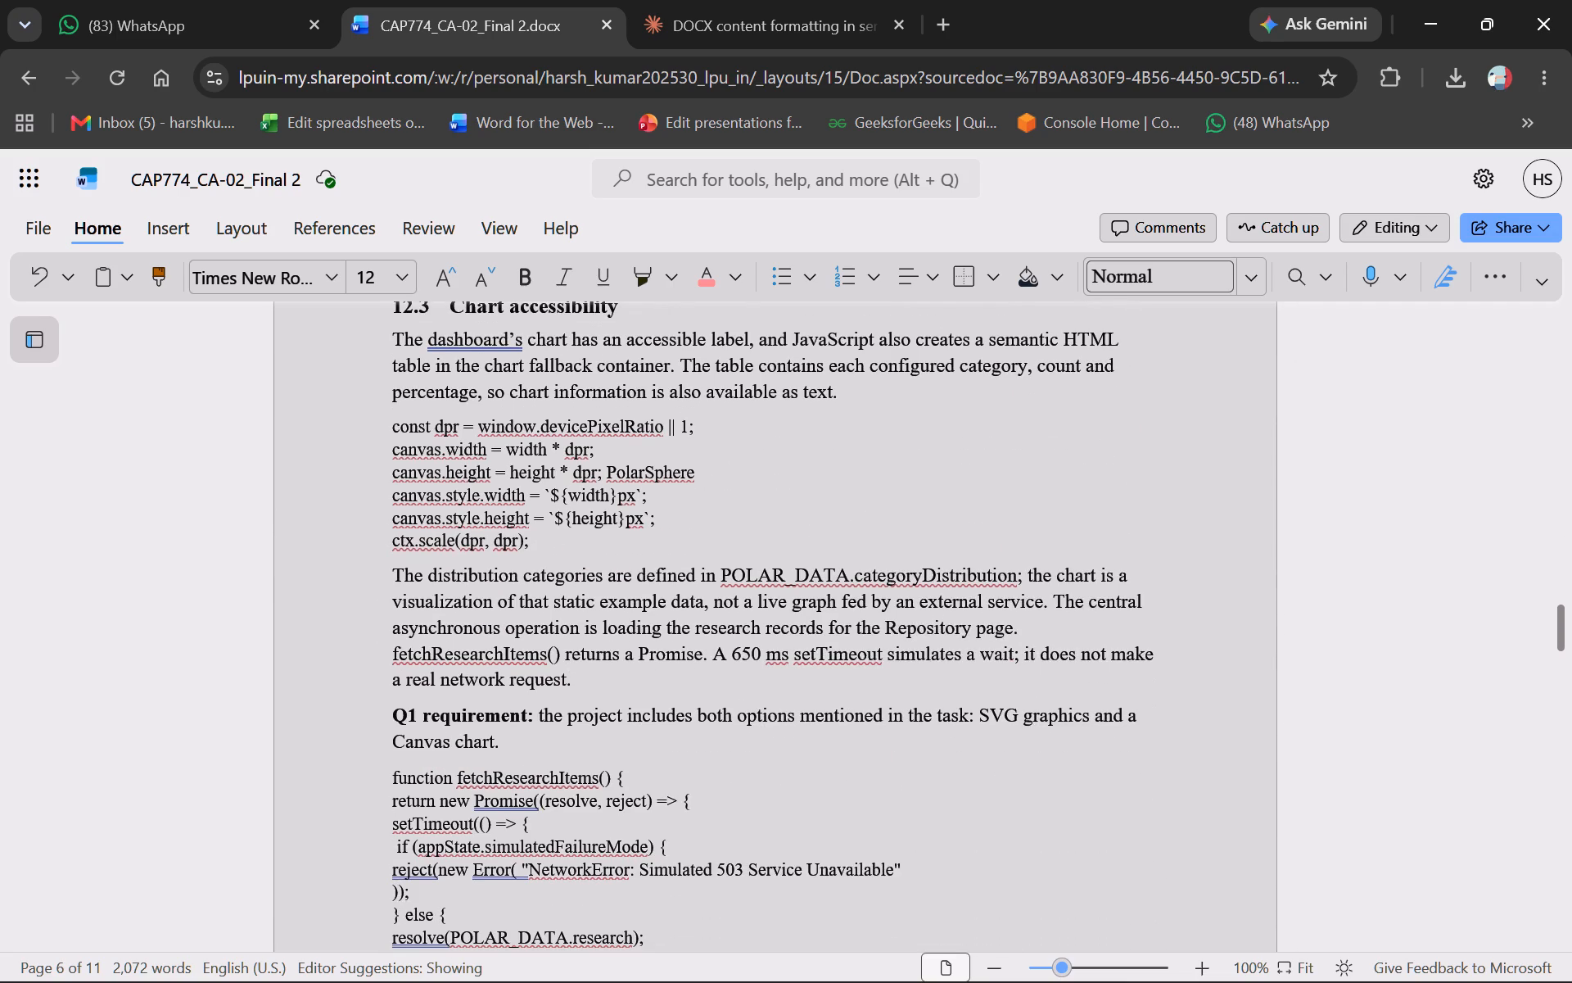
scroll(1096, 750, down, 1)
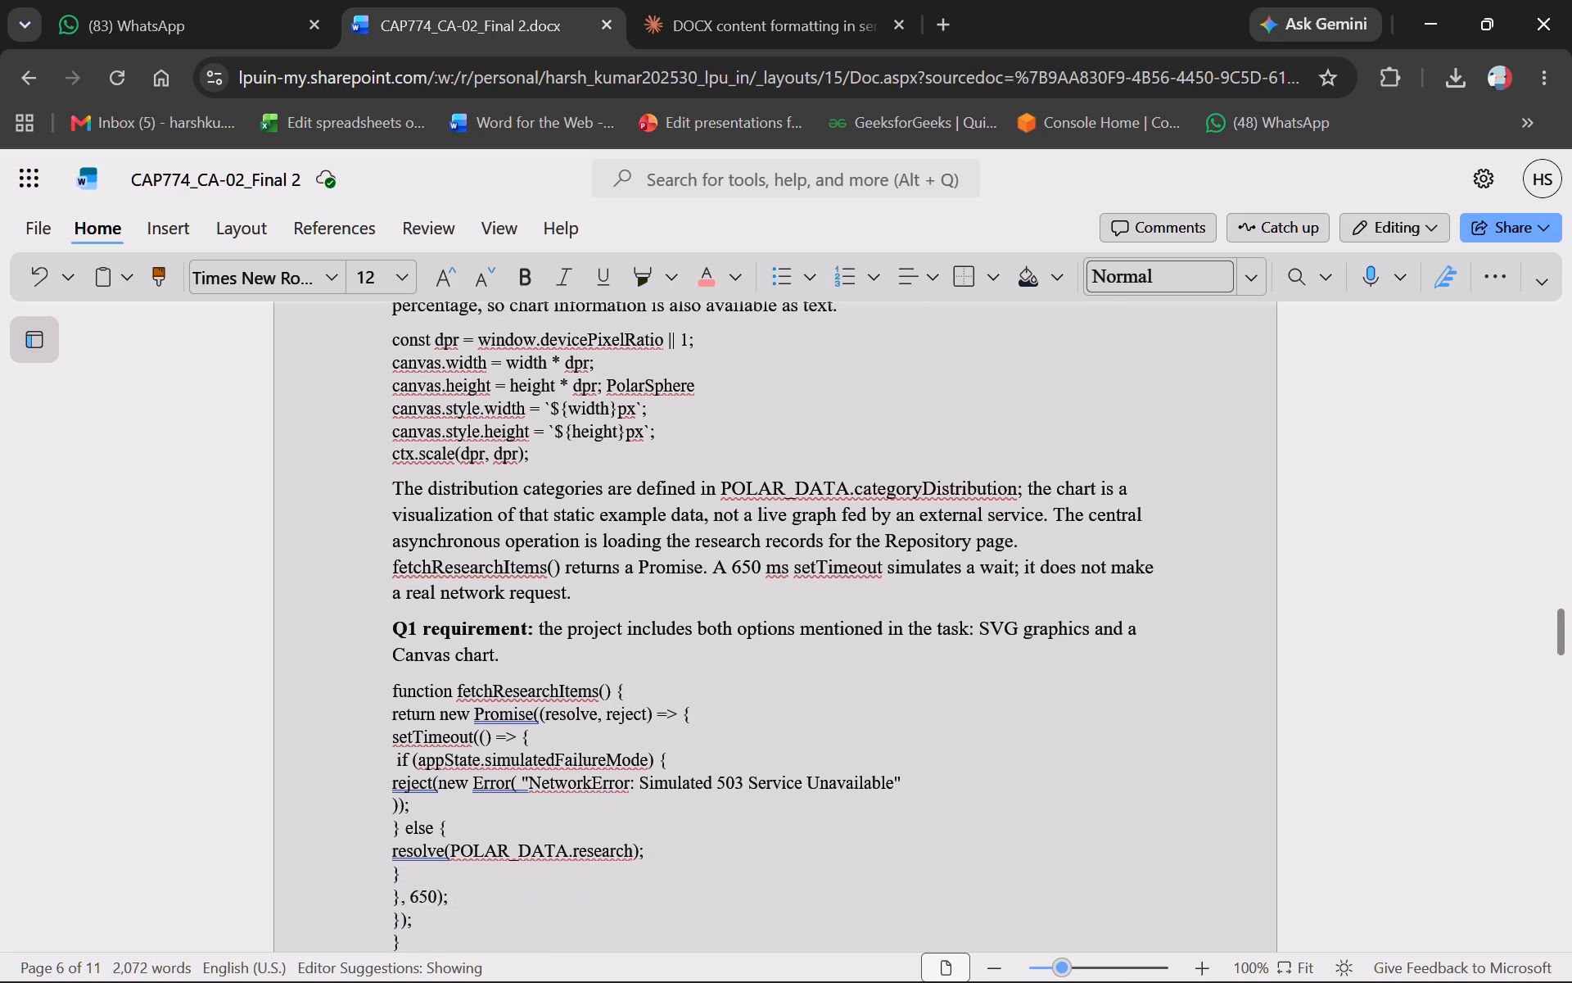
scroll(1096, 750, down, 1)
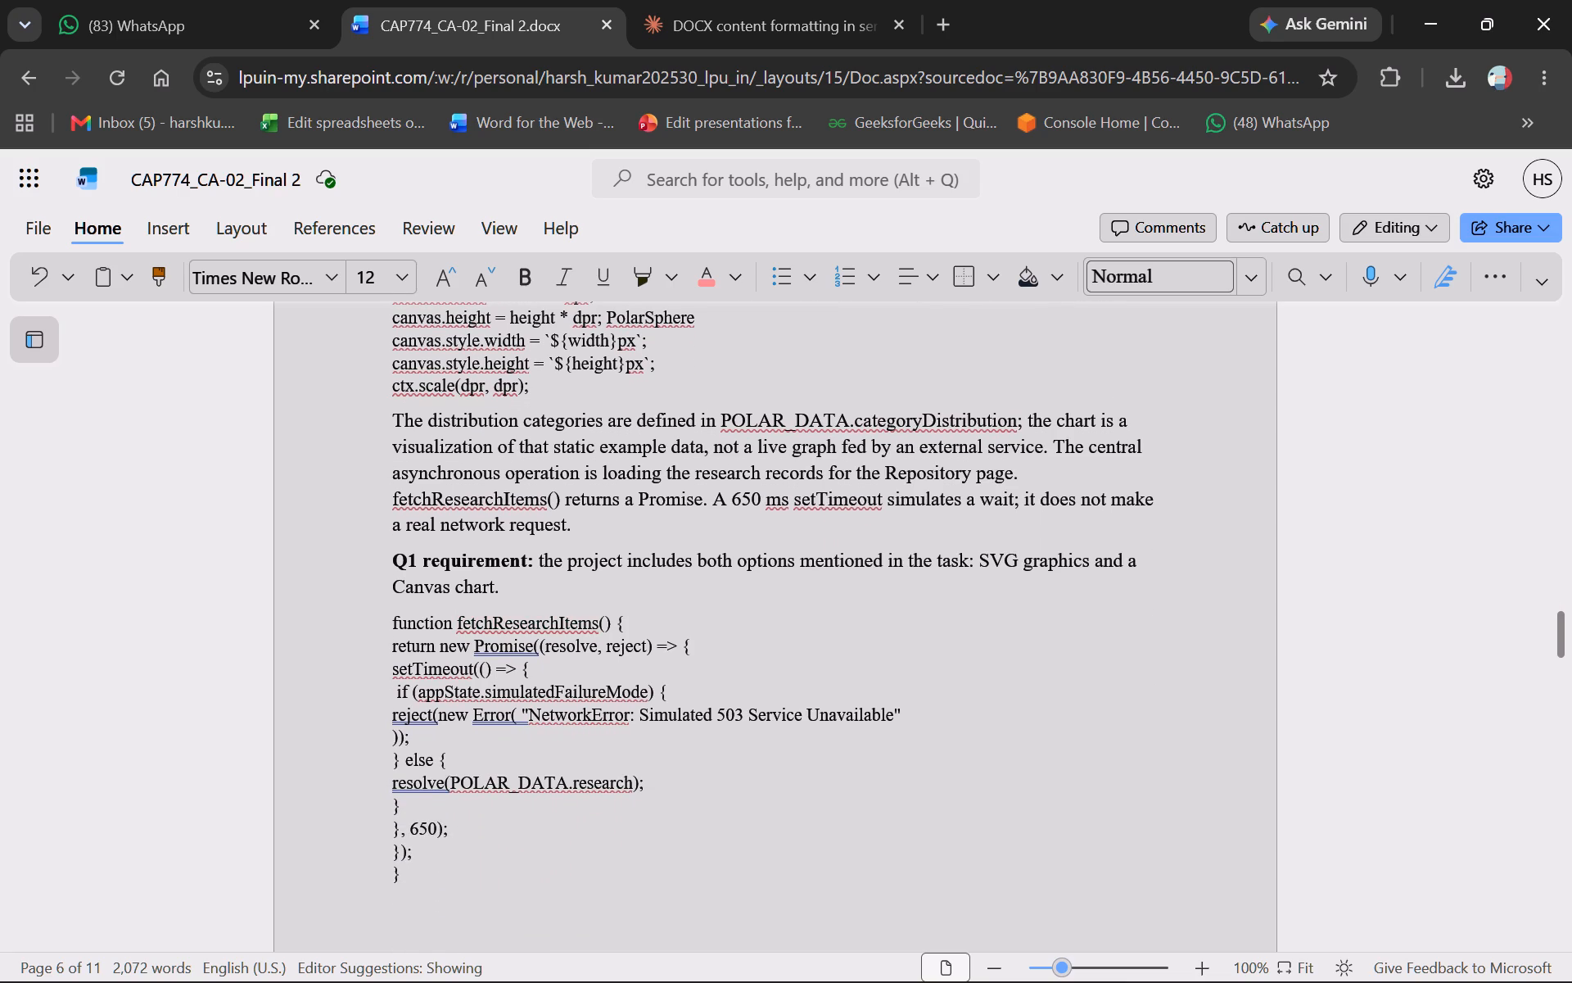
scroll(679, 668, down, 6)
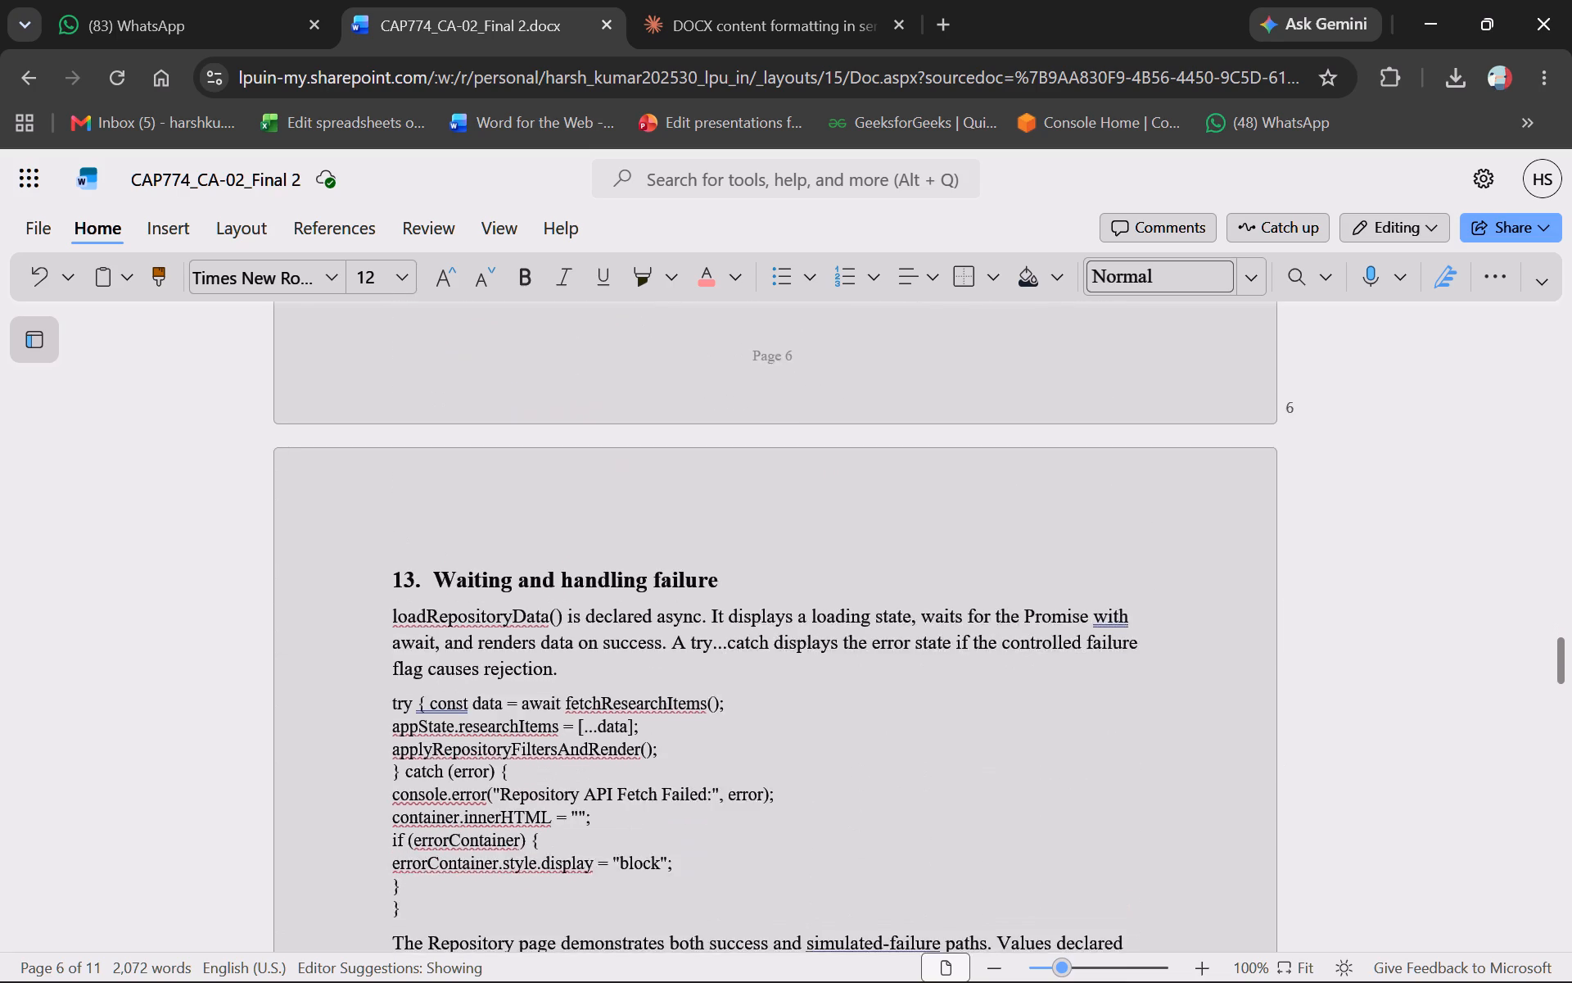
scroll(679, 668, down, 5)
scroll(679, 668, up, 2)
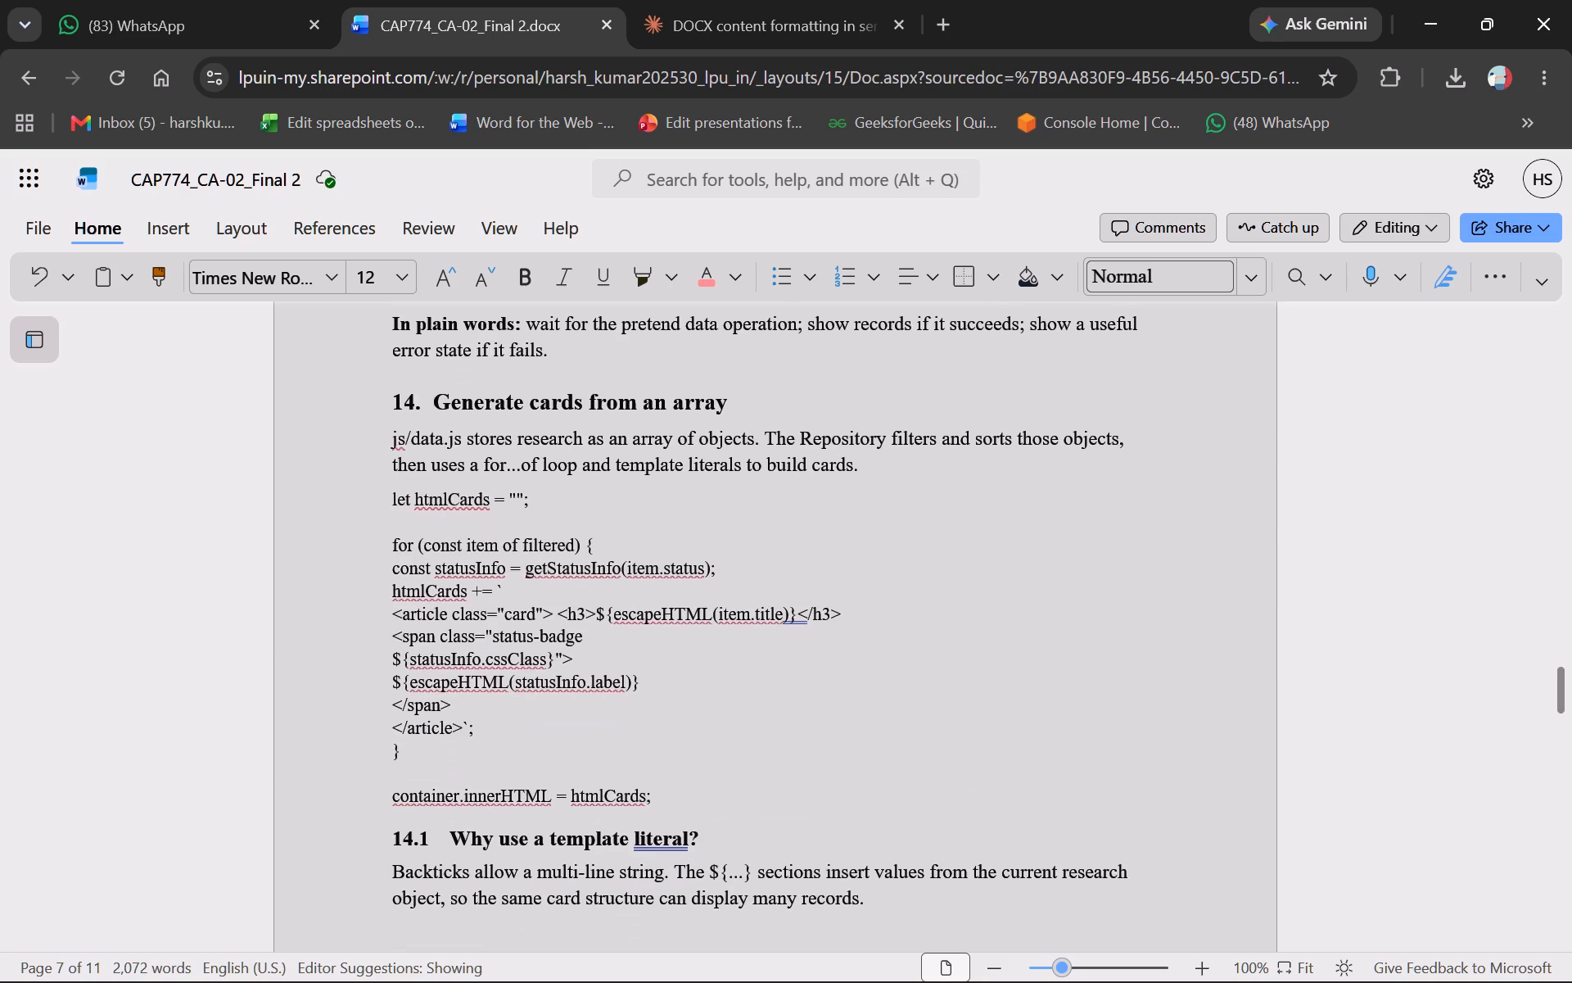
scroll(679, 668, up, 6)
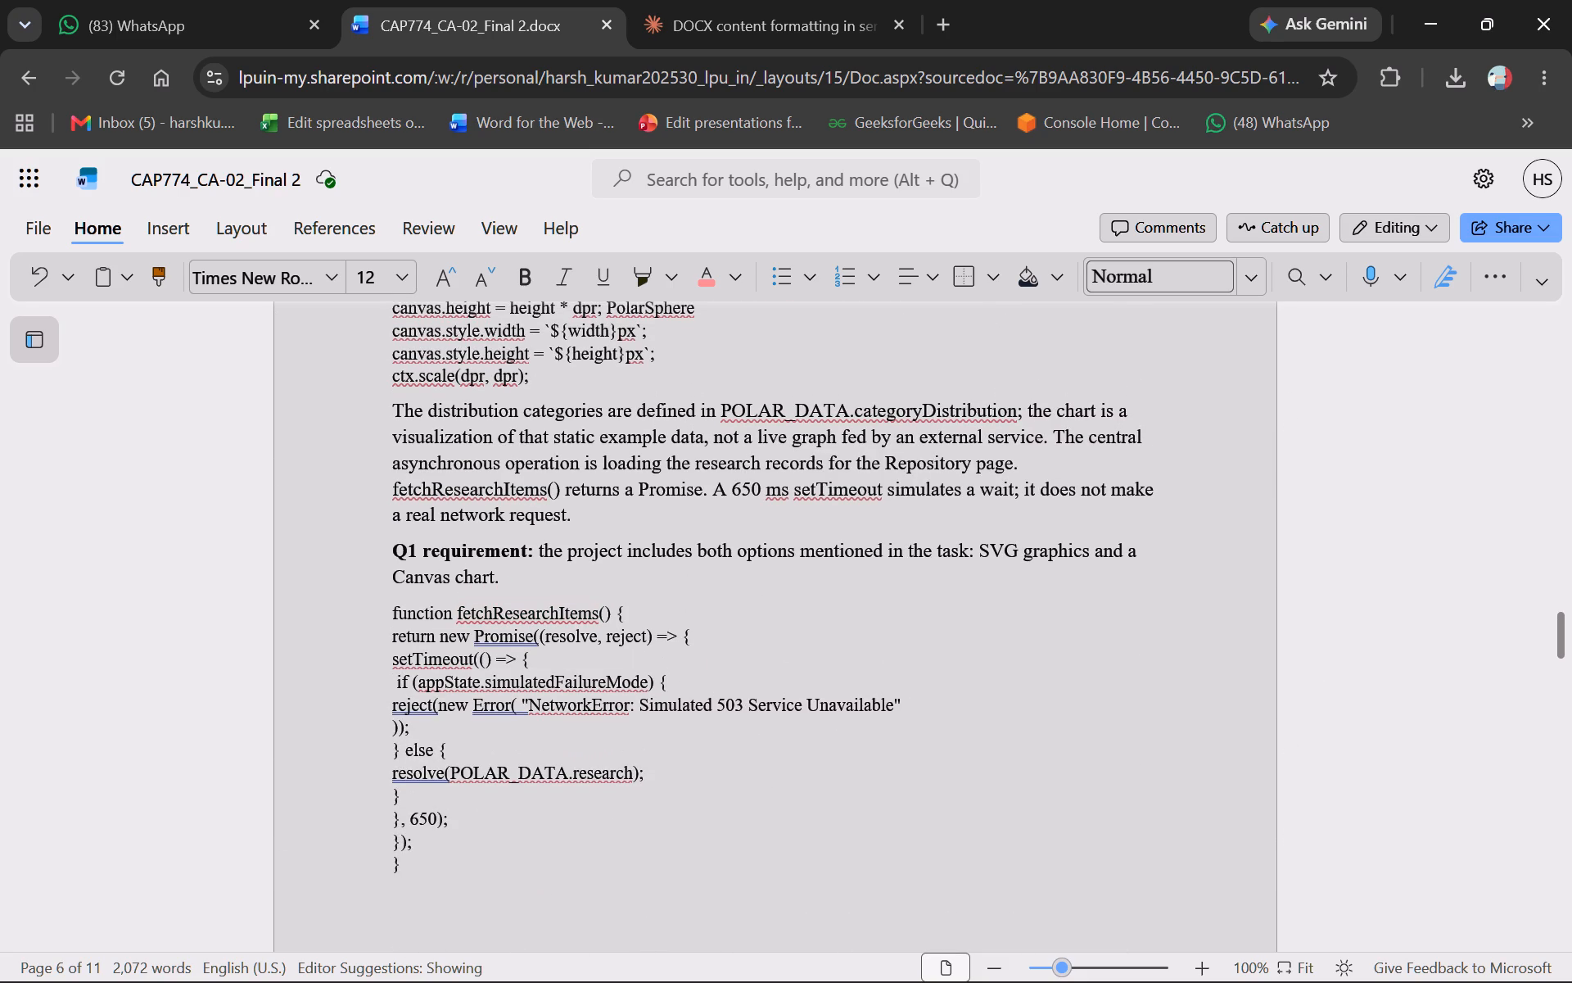
click(983, 546)
scroll(931, 585, left, 2)
scroll(715, 849, down, 6)
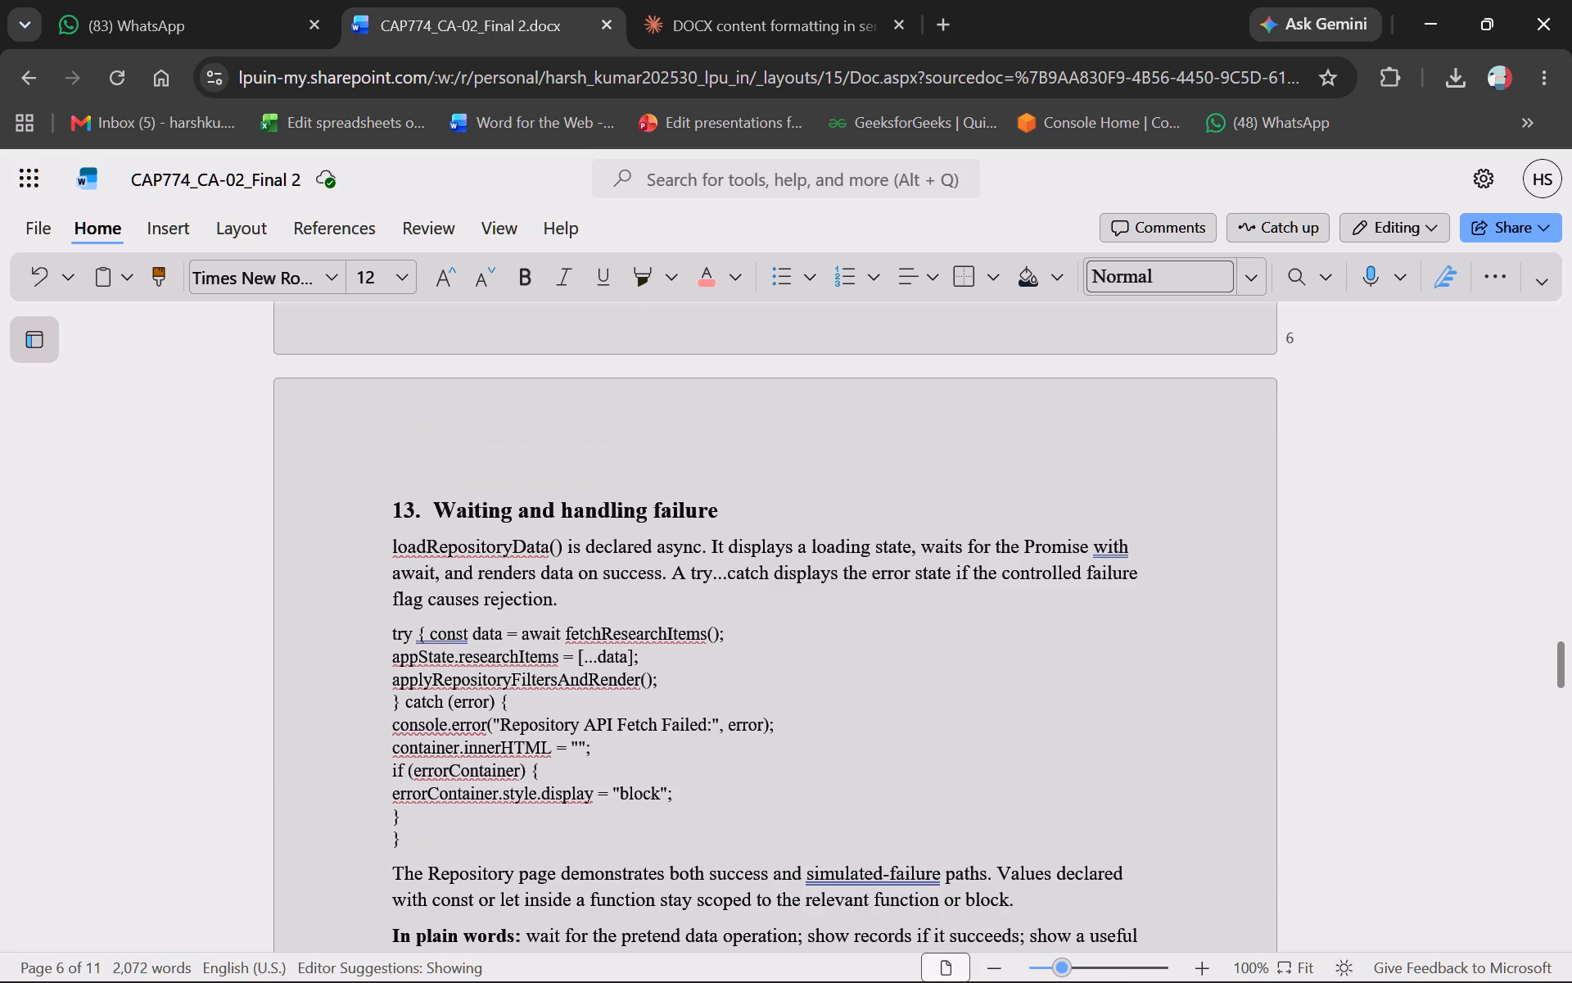
scroll(571, 608, down, 10)
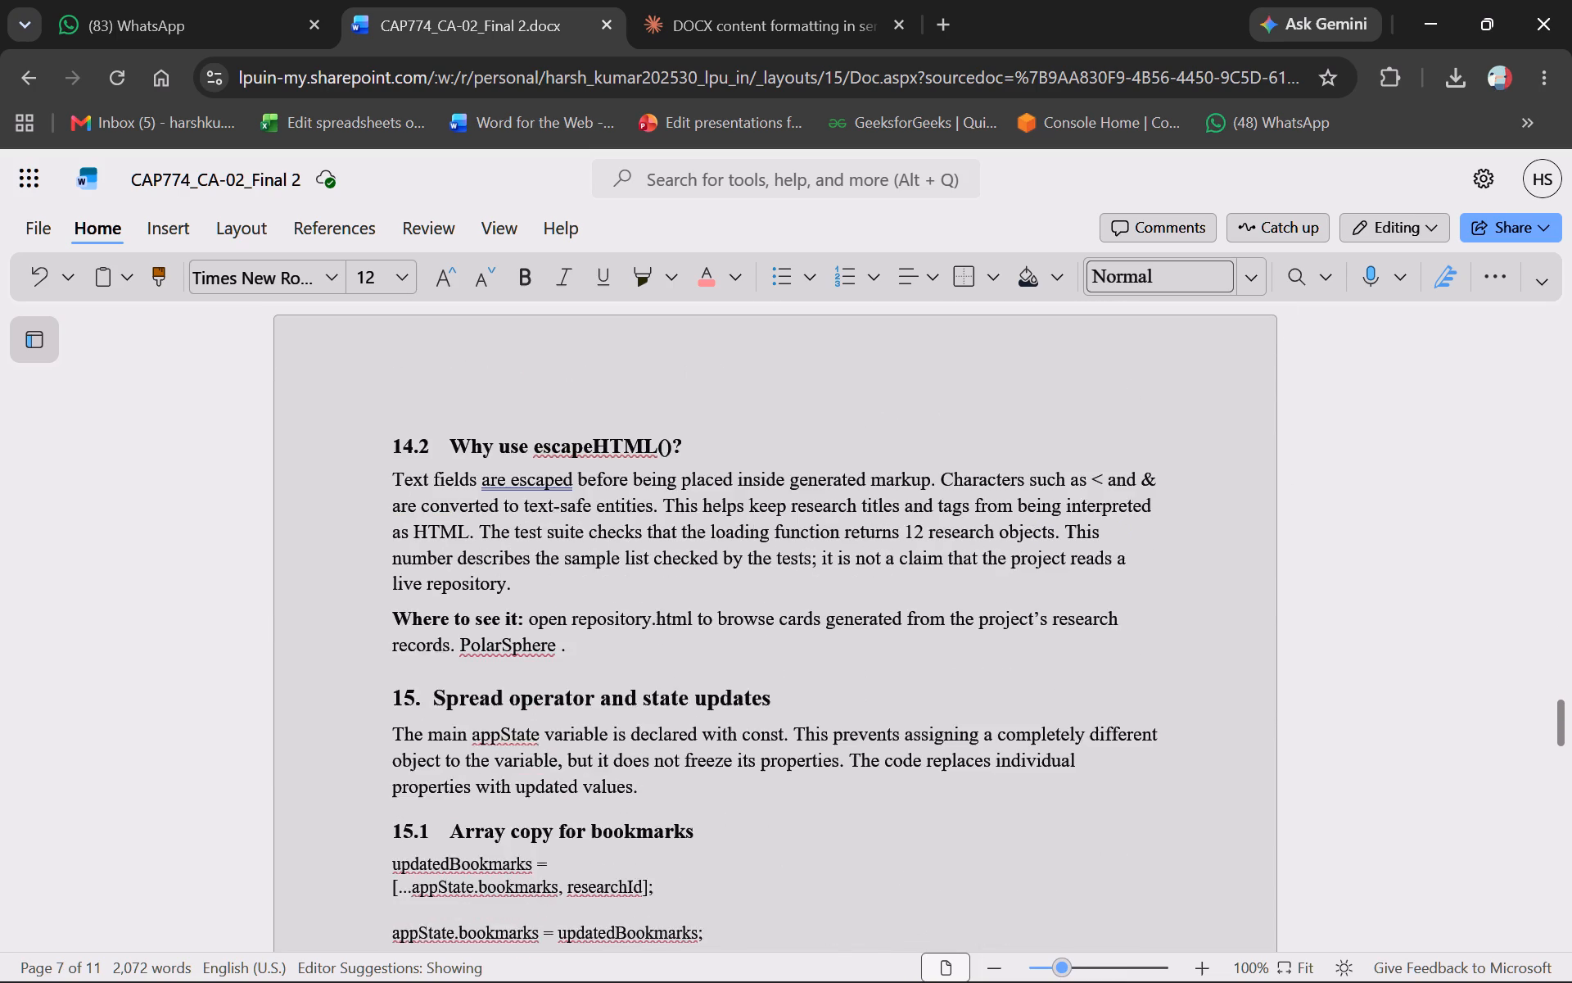
Check the layout of the report's last pages, including Strict equality and Status switch and grant estimator.
scroll(571, 608, down, 8)
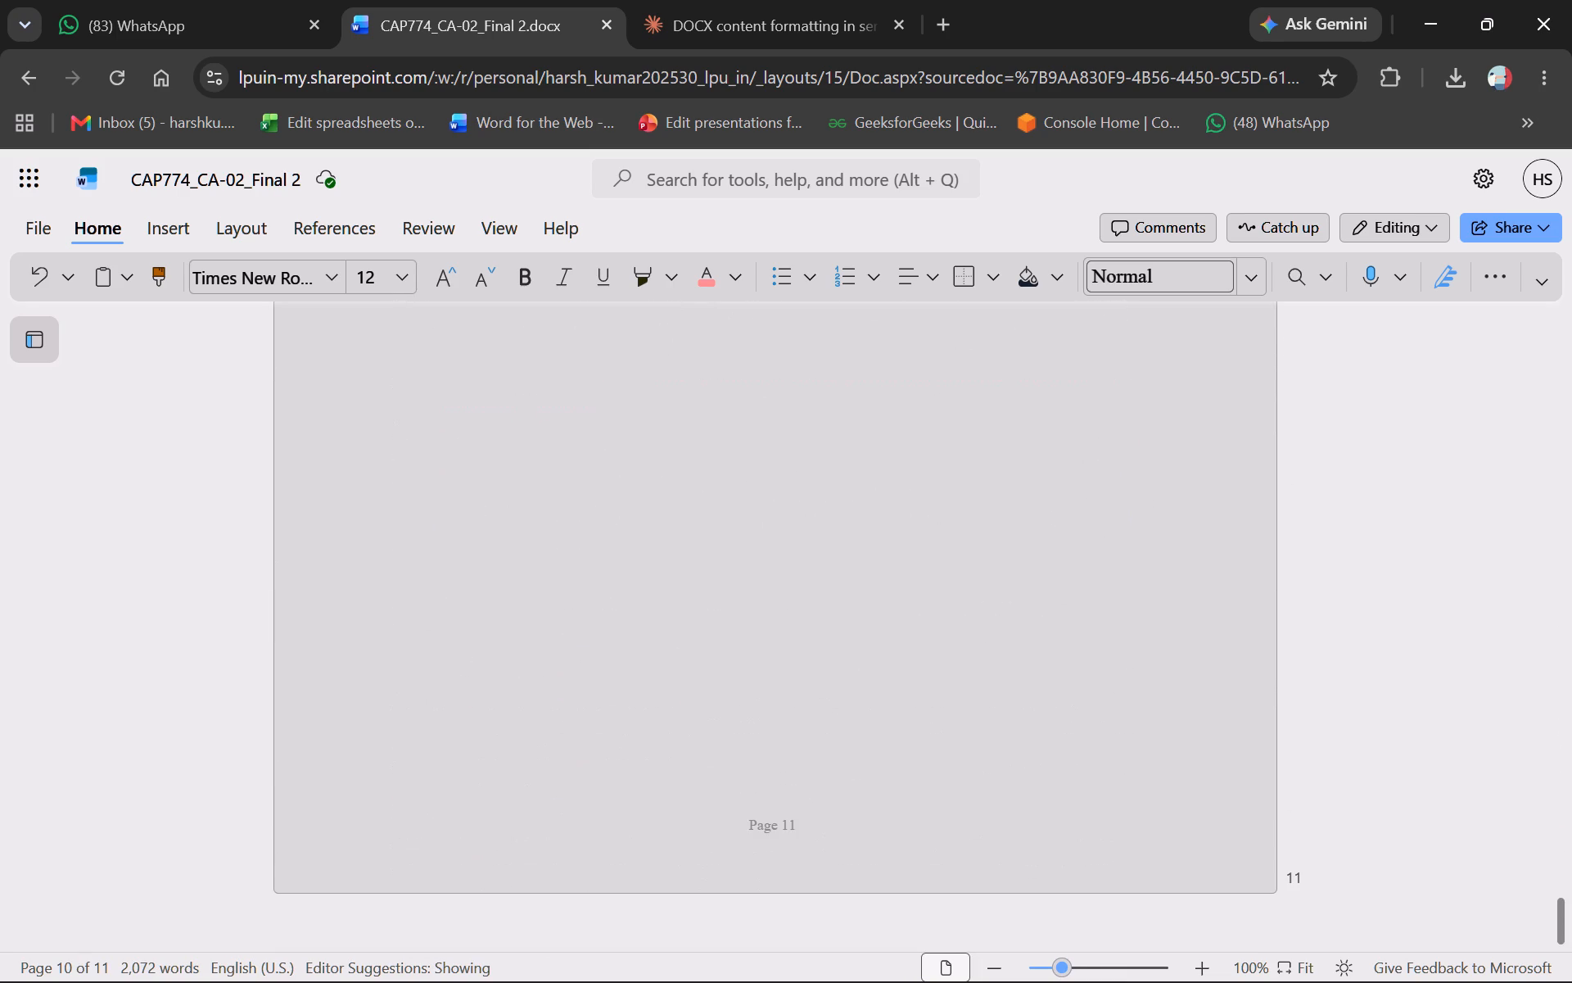
scroll(571, 608, down, 4)
scroll(571, 608, right, 2)
scroll(571, 608, up, 11)
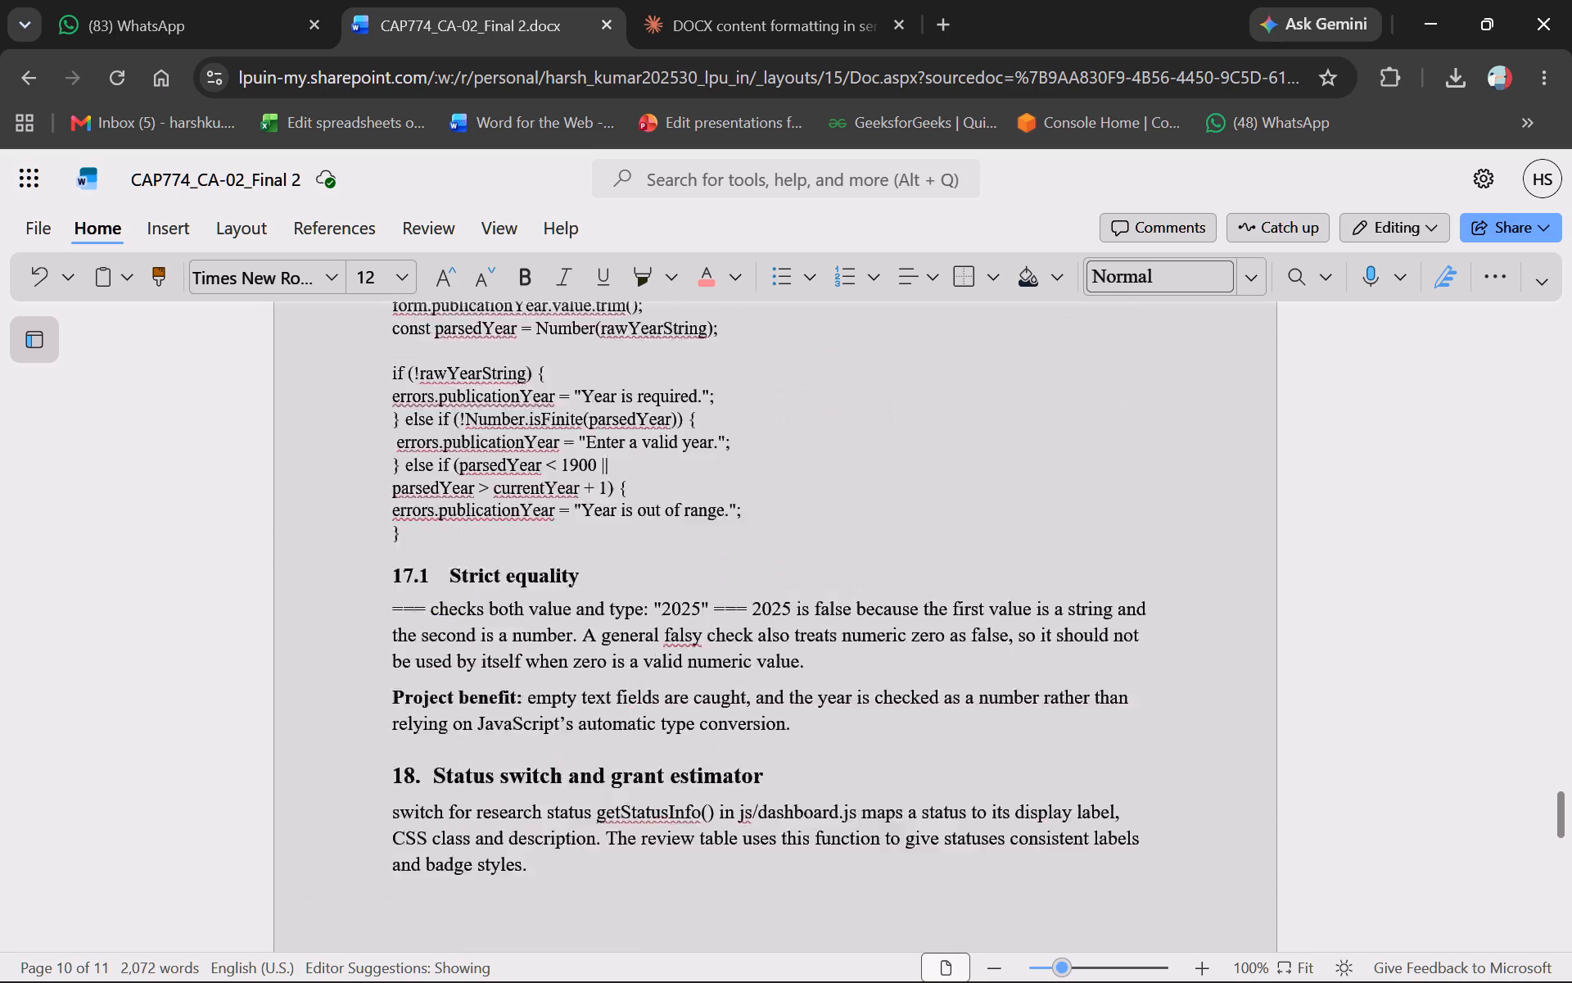
scroll(571, 608, up, 15)
Recheck pages 2 to 4, examining section spacing and the placement of the dashboard and research form screenshots.
scroll(571, 608, down, 13)
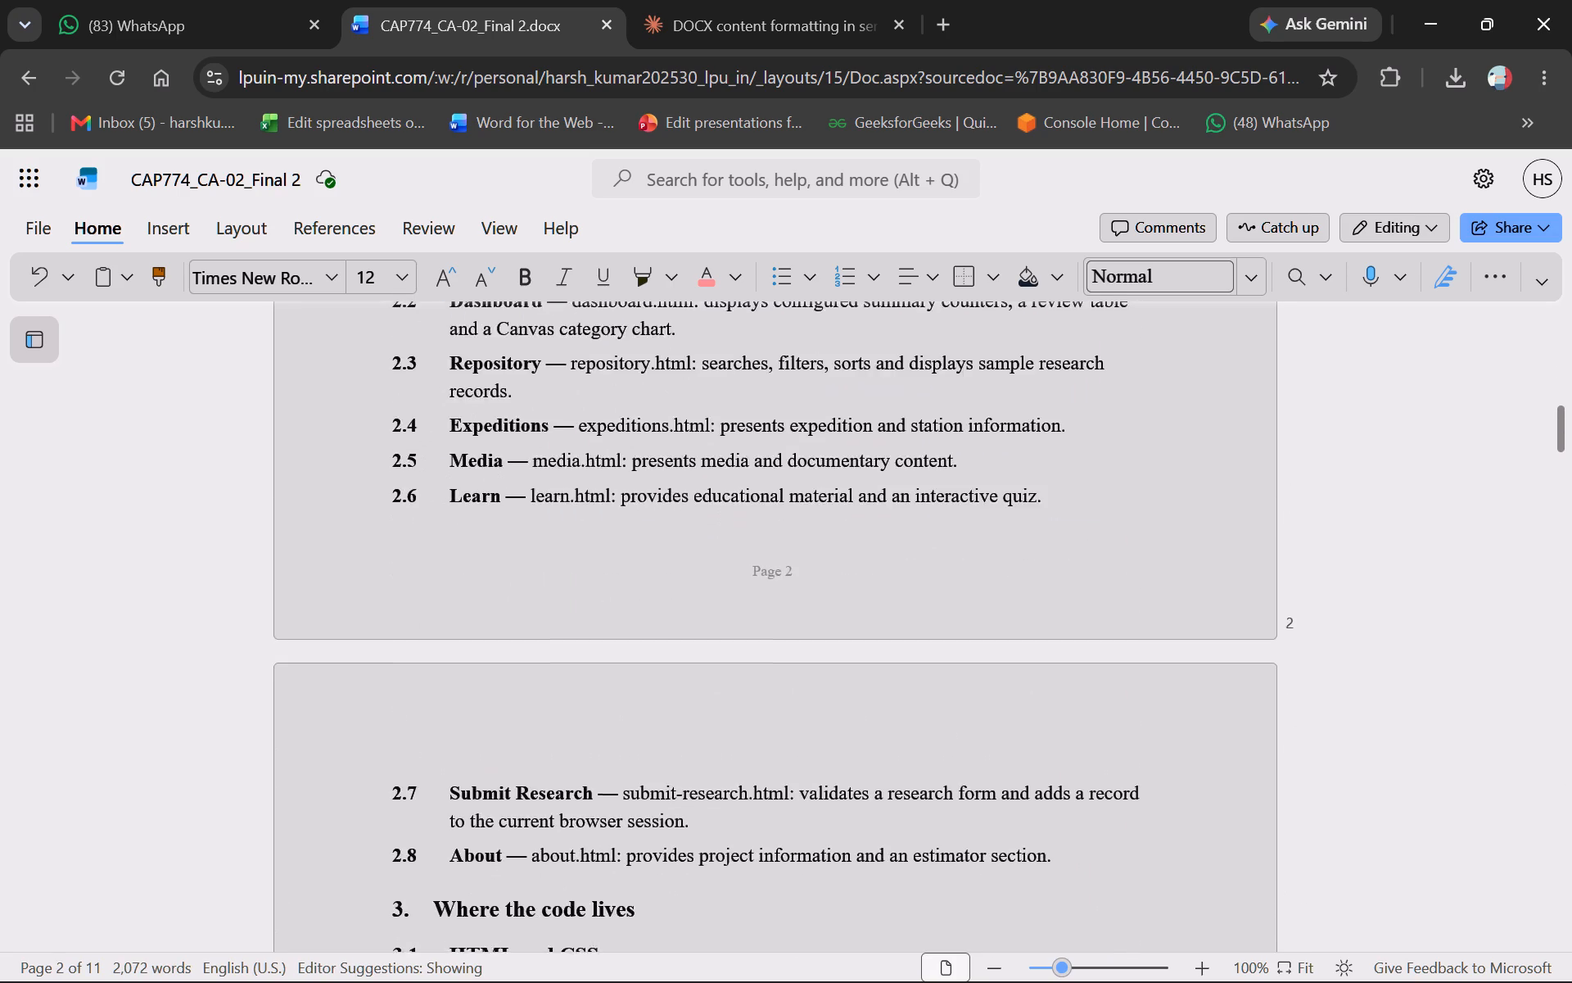
scroll(571, 608, down, 3)
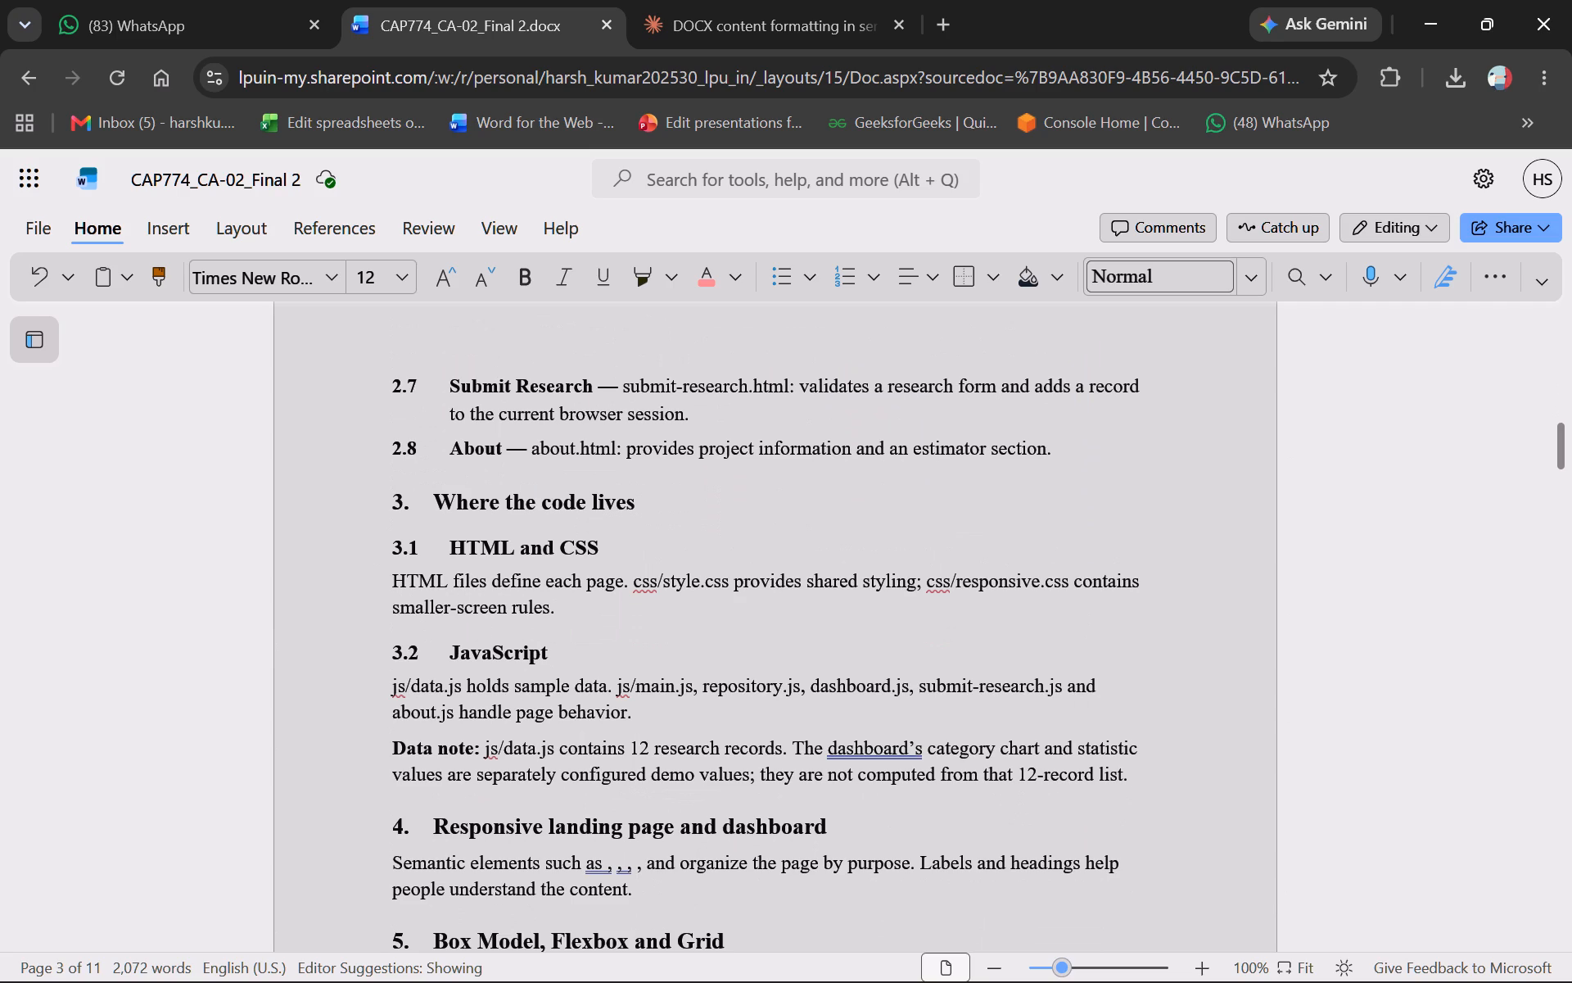
scroll(571, 608, down, 2)
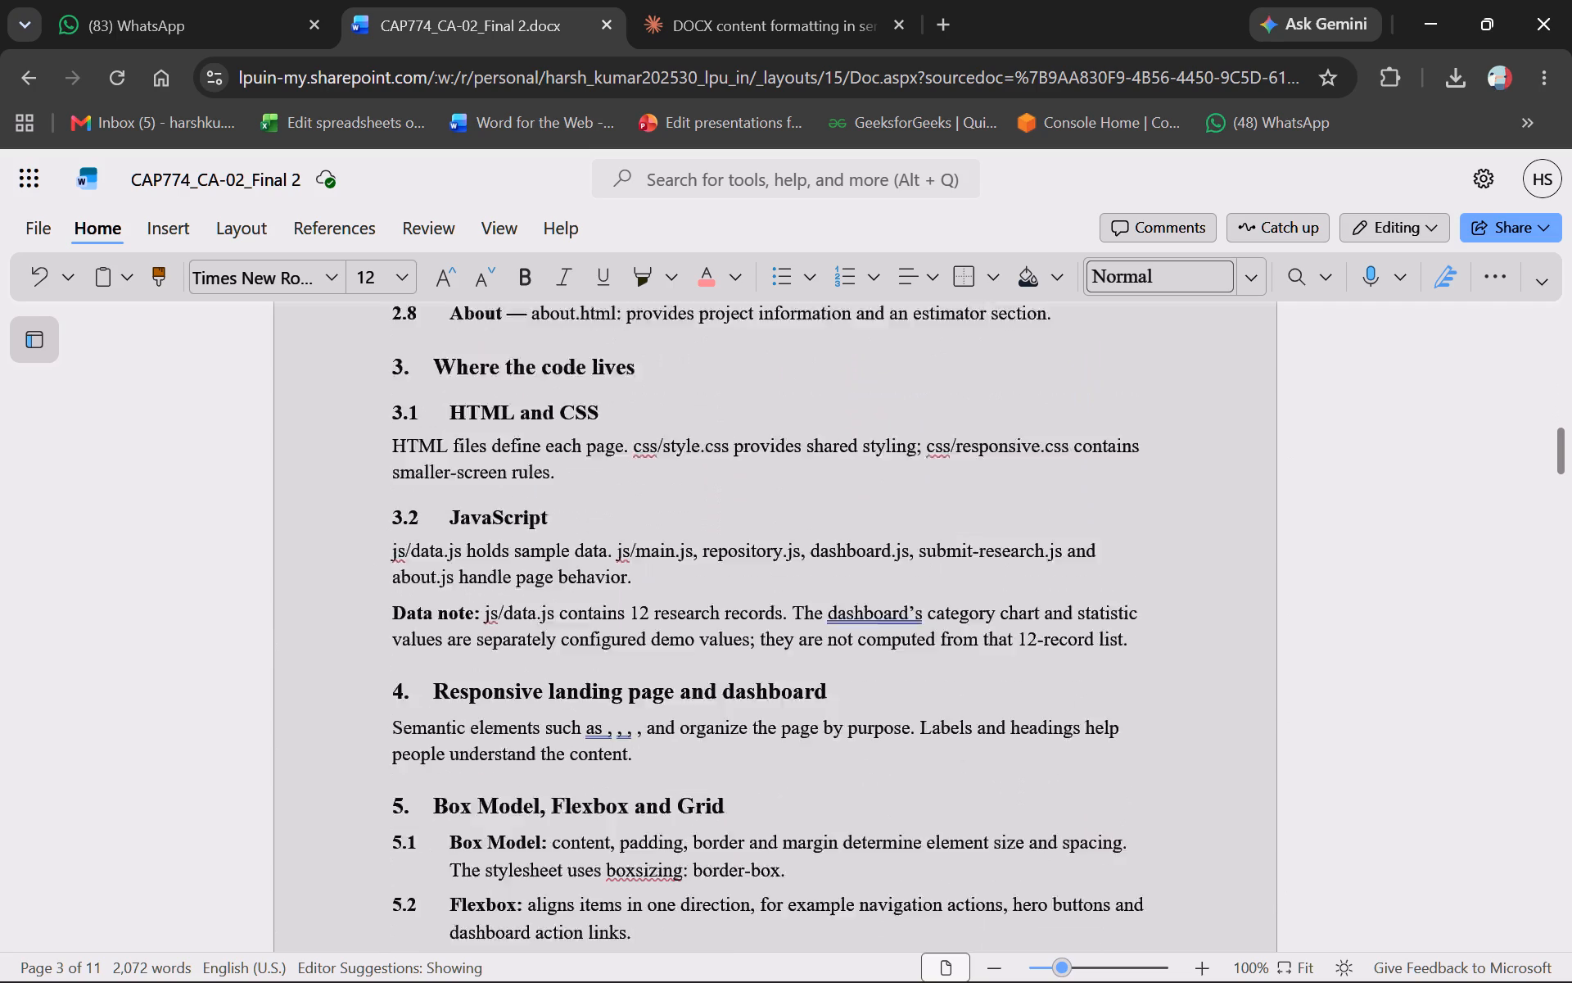
scroll(571, 608, down, 6)
scroll(571, 608, up, 2)
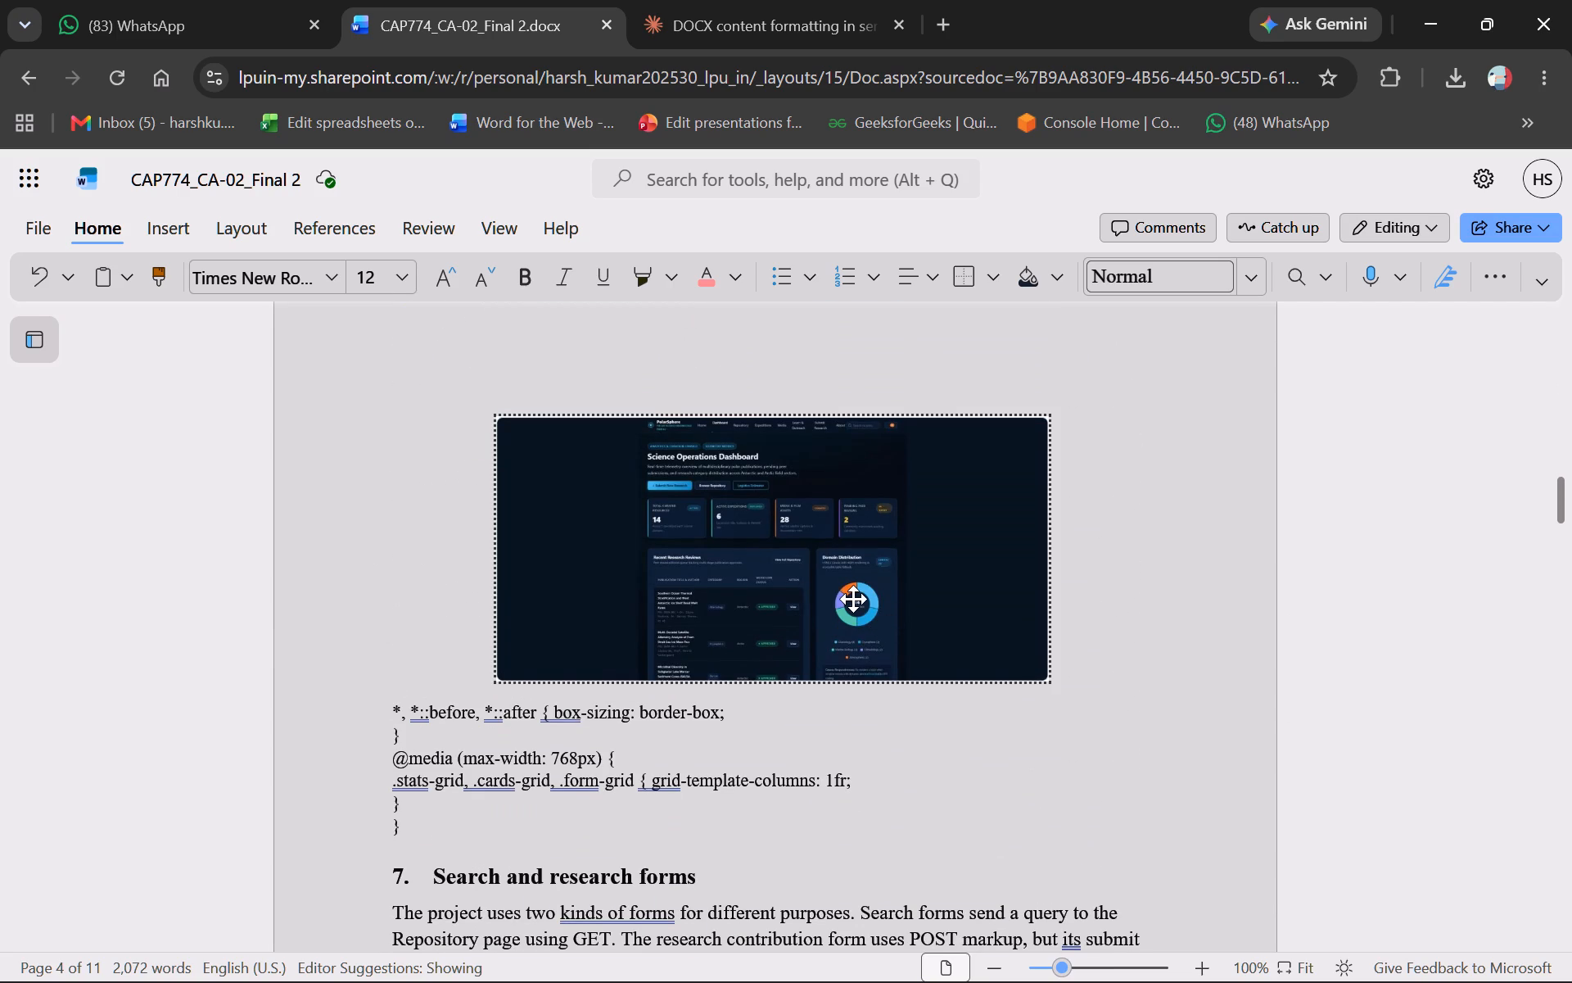
click(1396, 723)
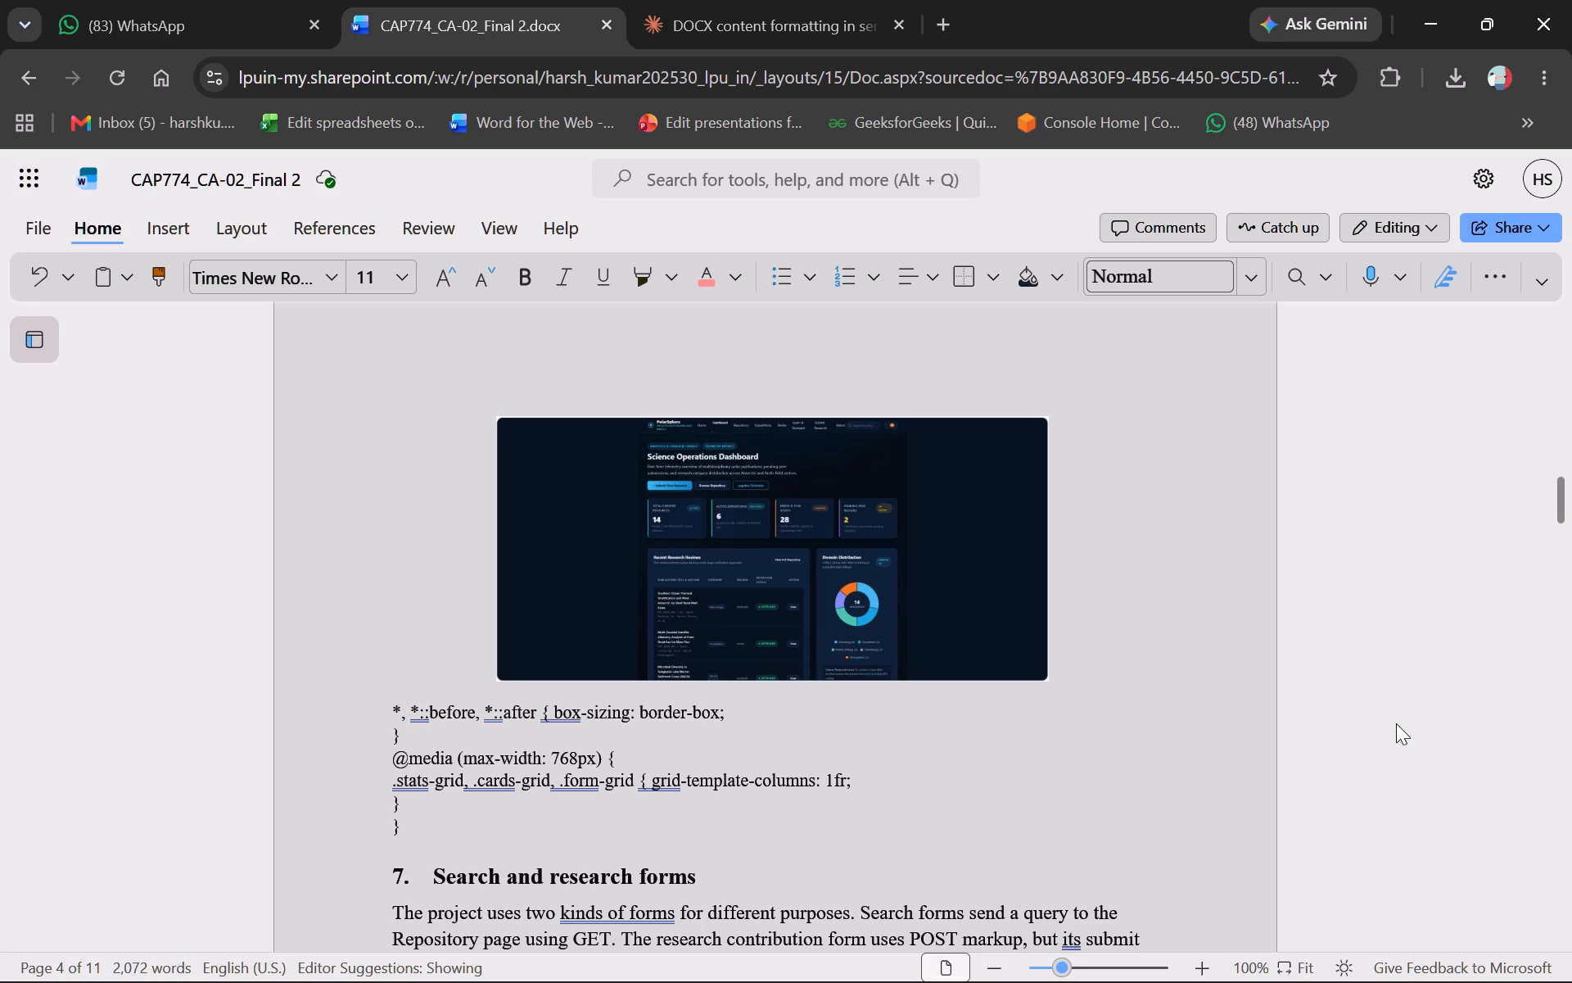
scroll(1396, 723, up, 3)
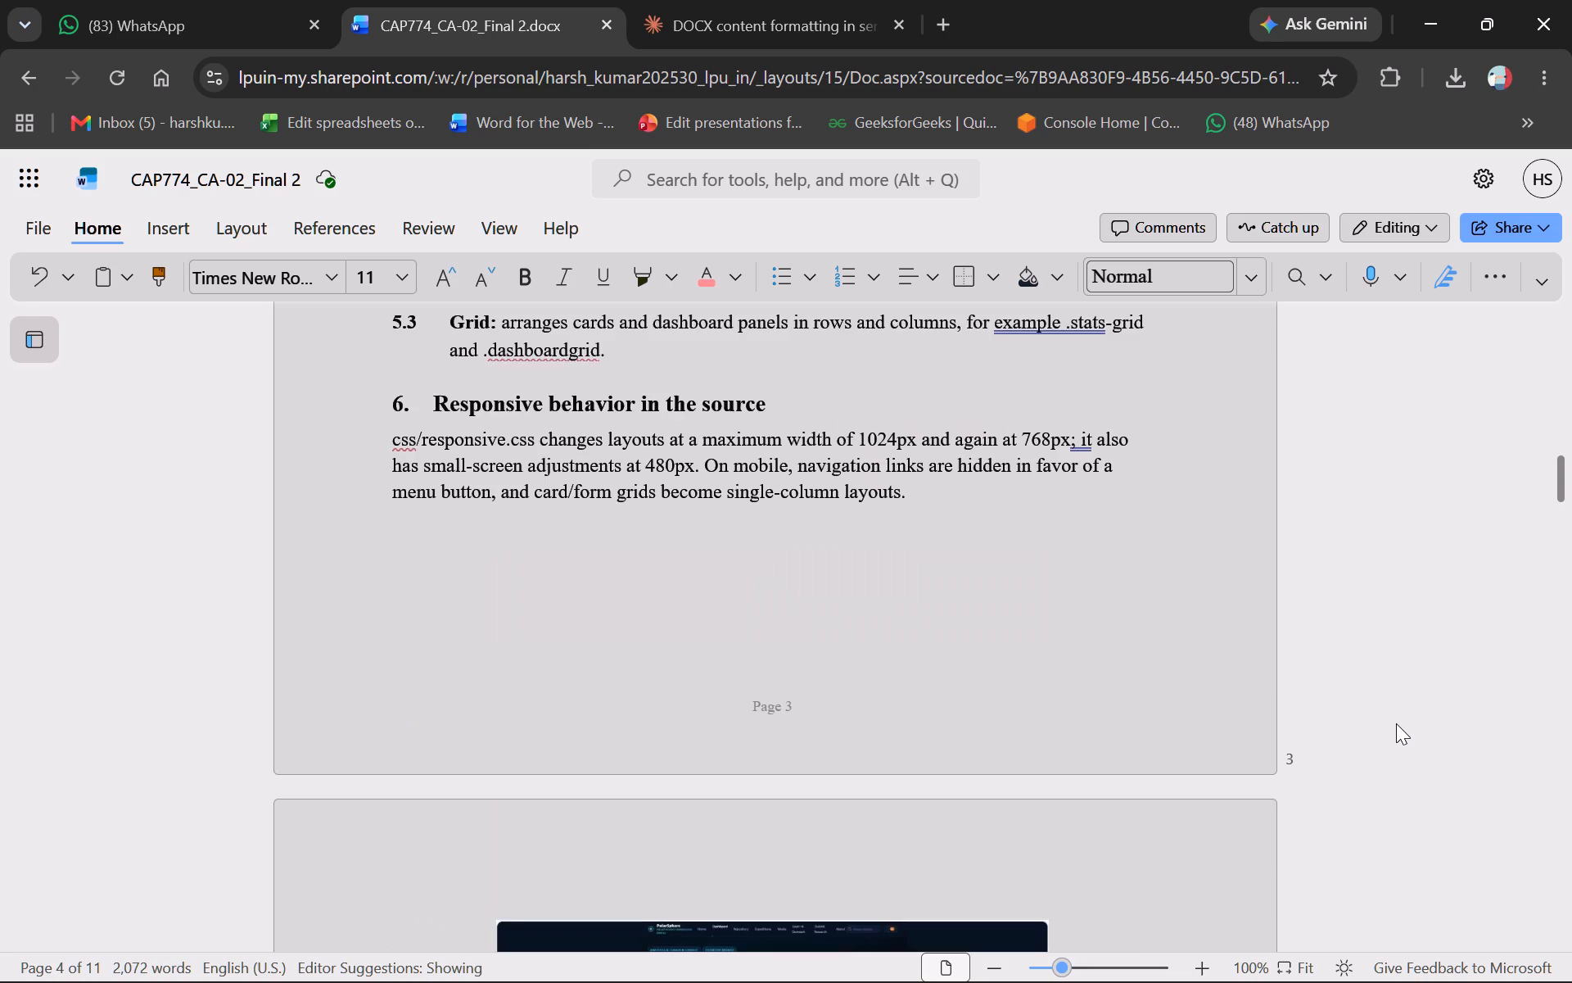
scroll(1396, 723, down, 9)
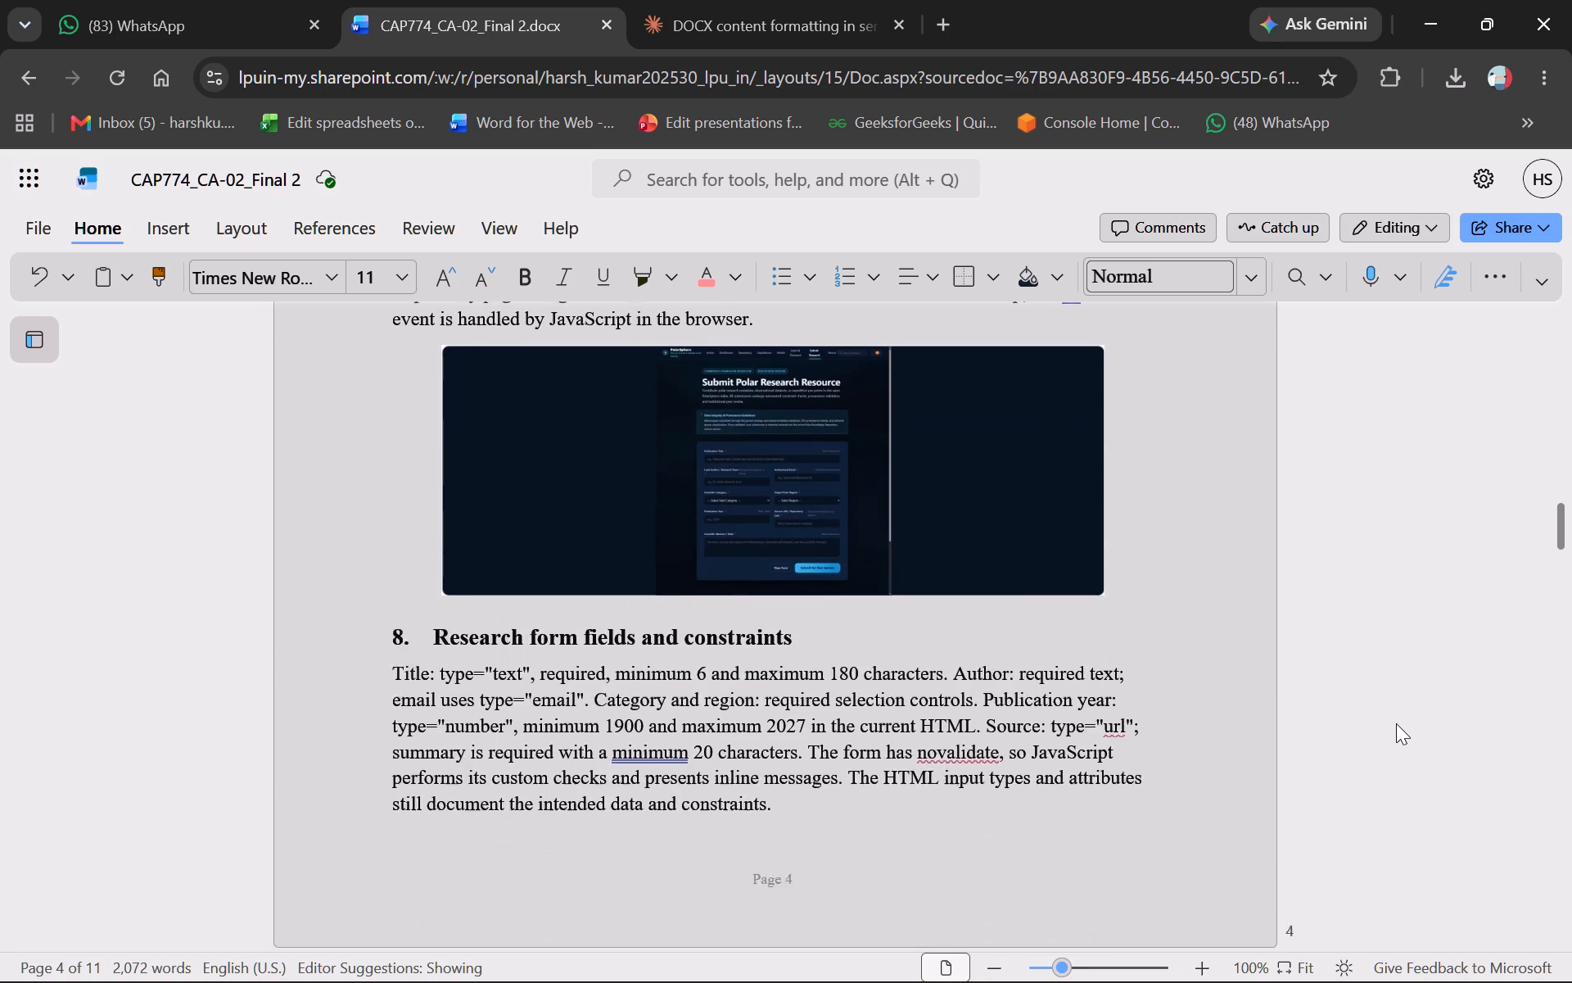
Review the report's sections 9 to 12, from Submission scope to Chart accessibility, examining the text and code listings.
scroll(1396, 723, down, 5)
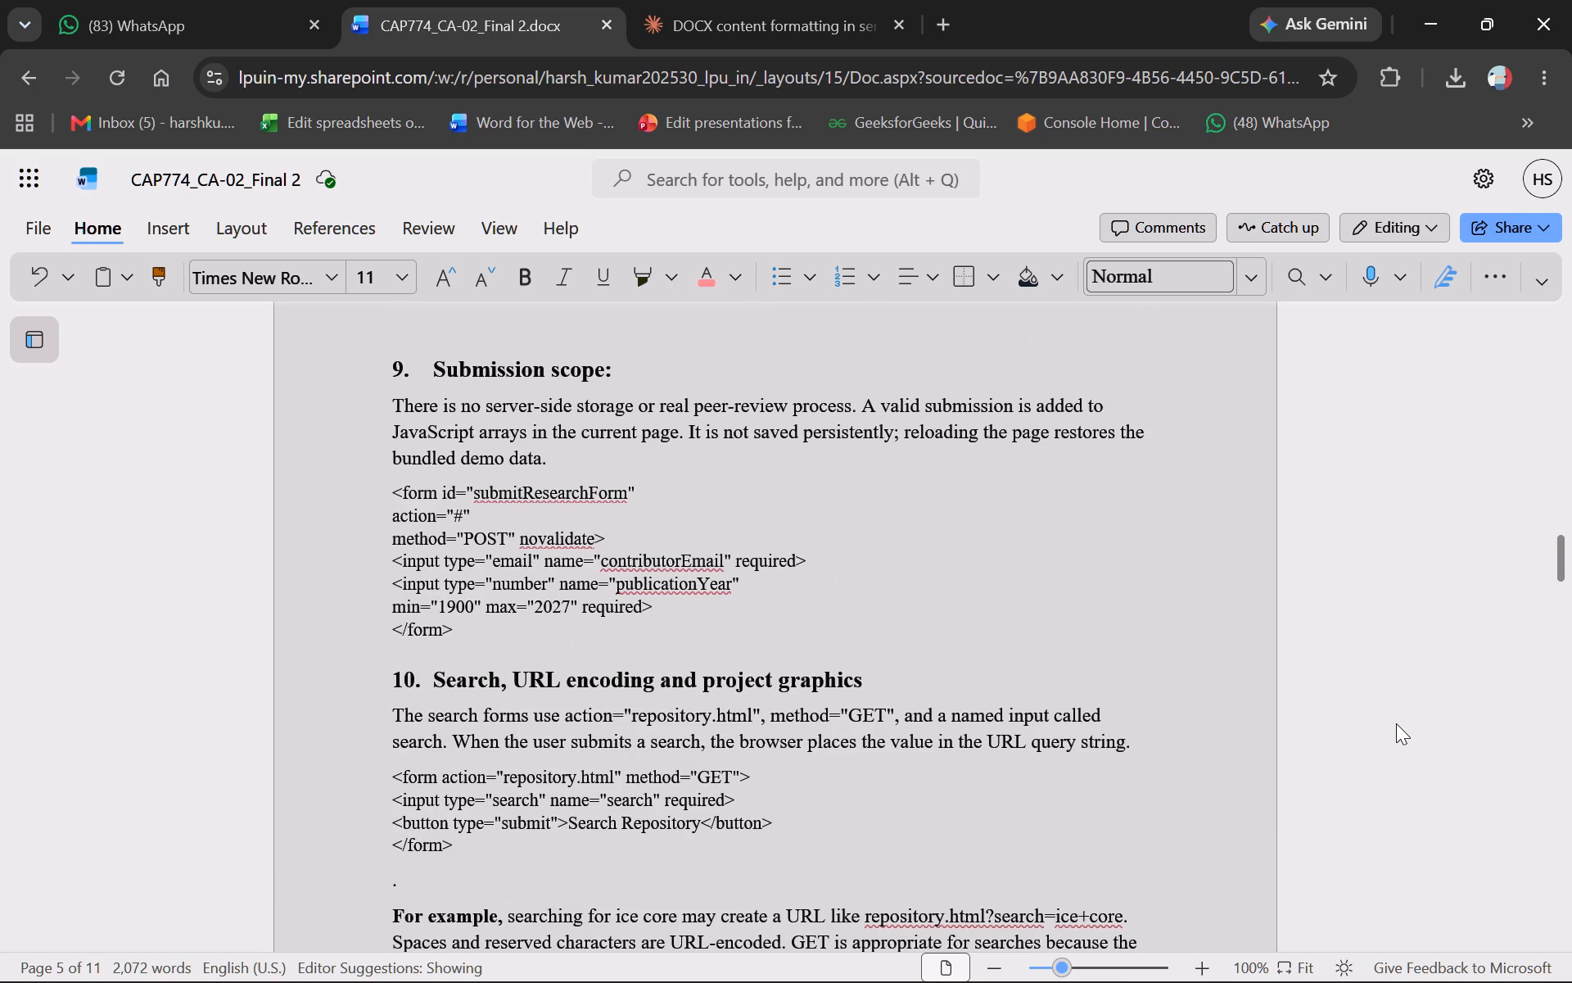
scroll(1396, 723, down, 2)
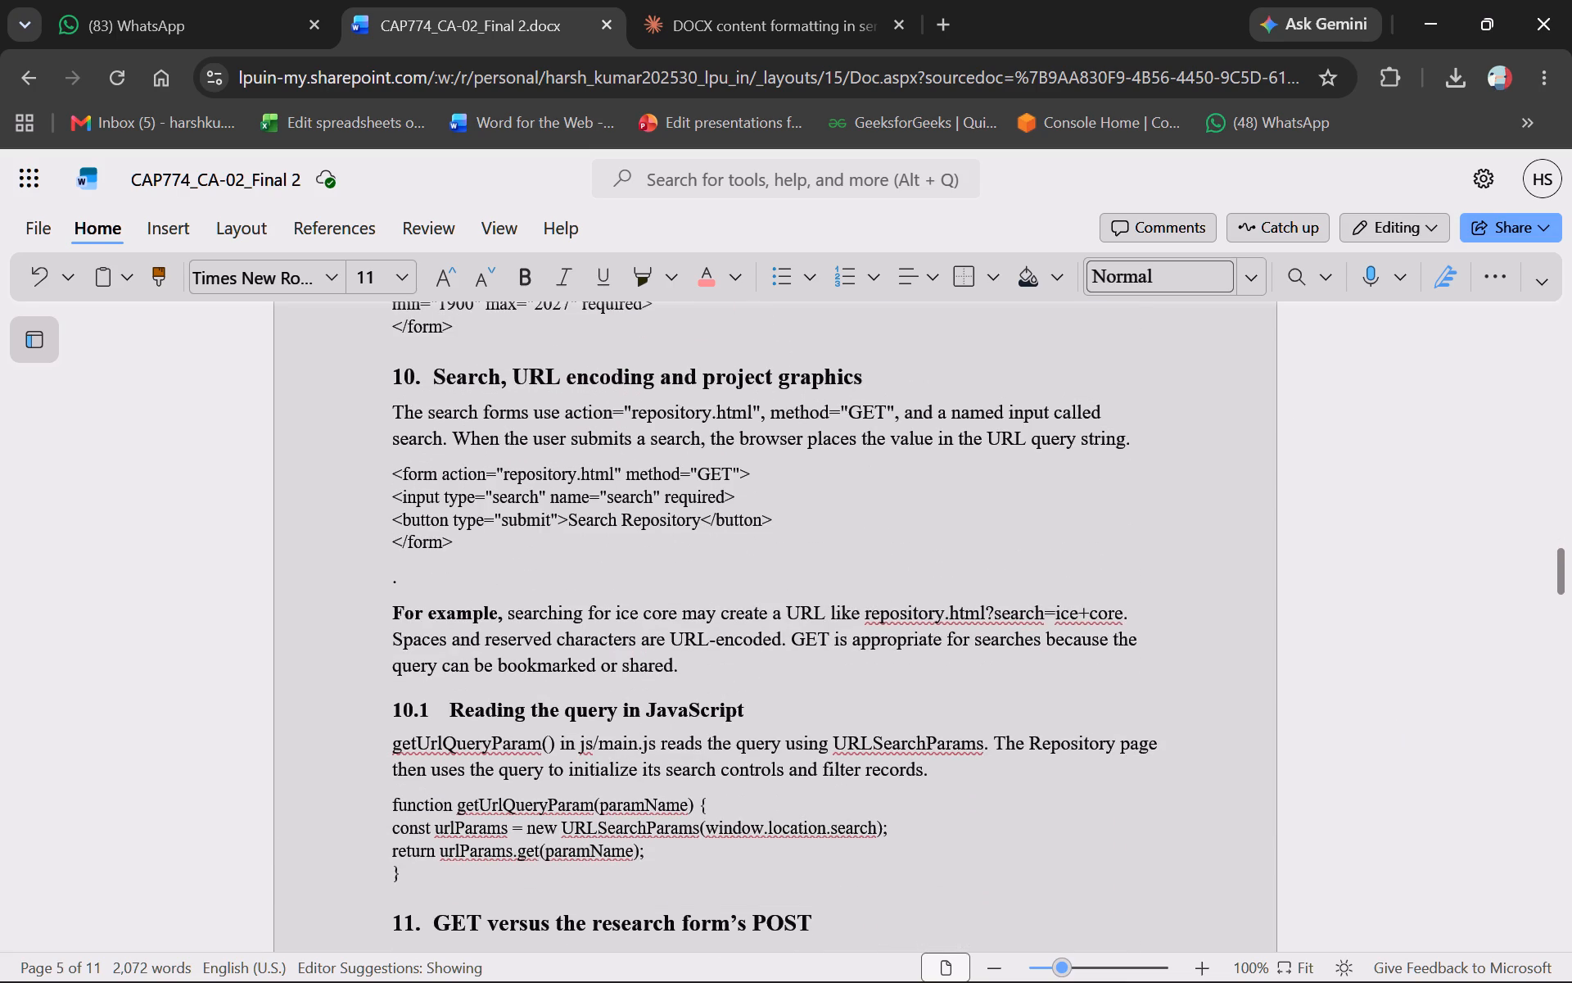
click(894, 563)
scroll(894, 563, down, 1)
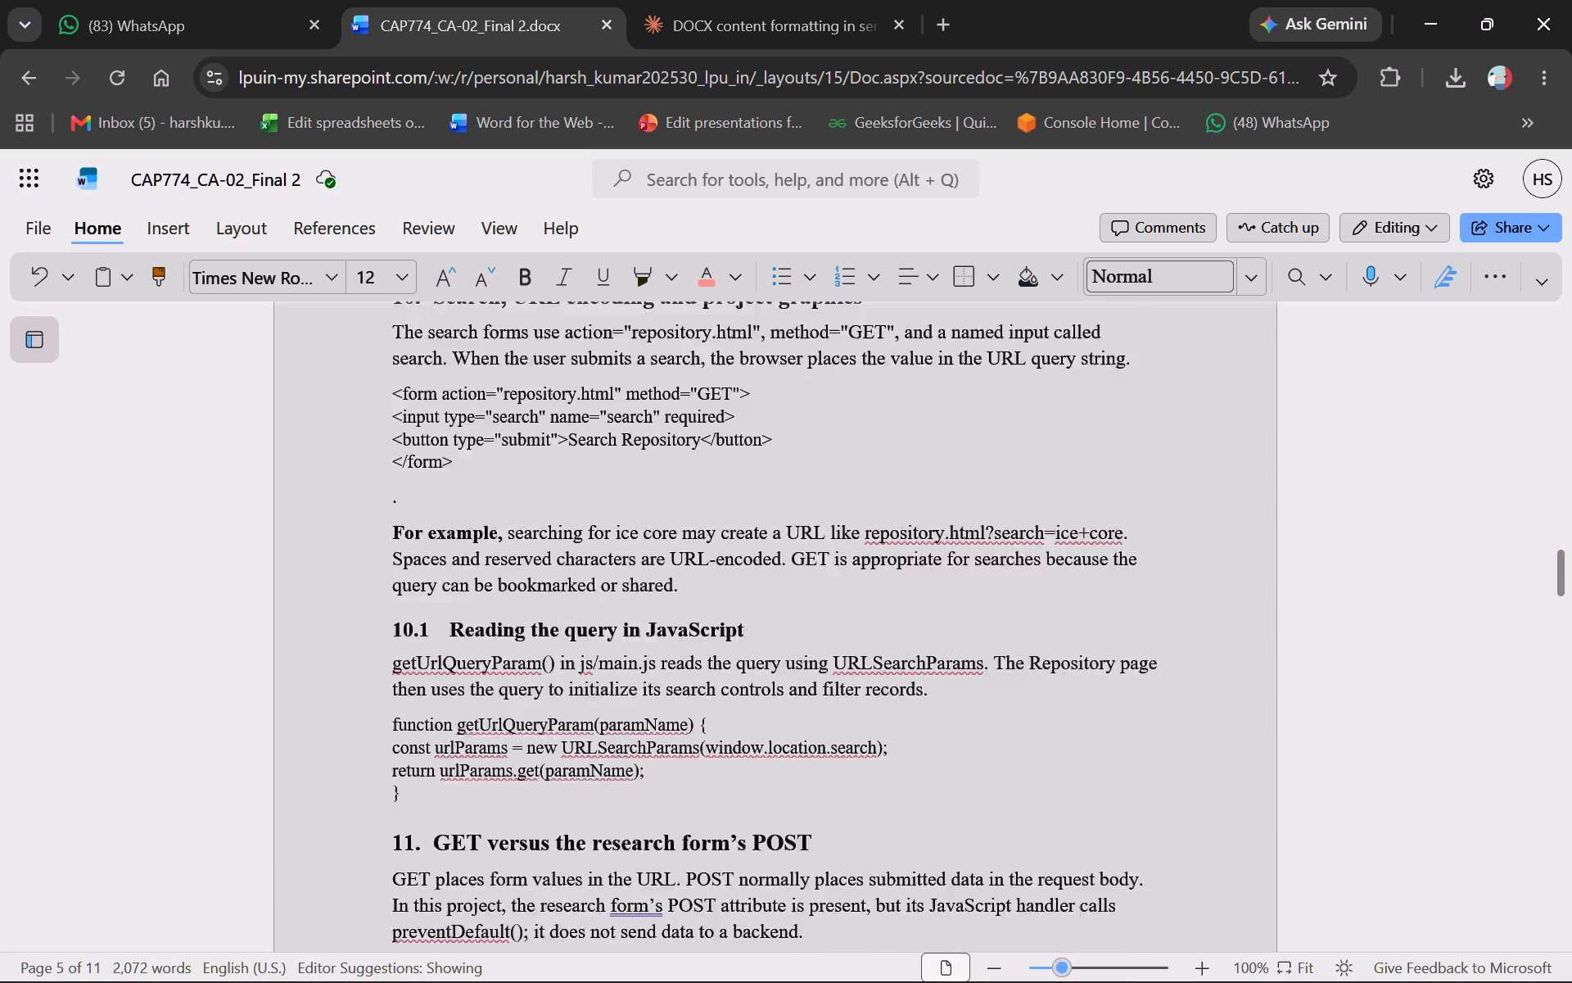
scroll(894, 563, down, 9)
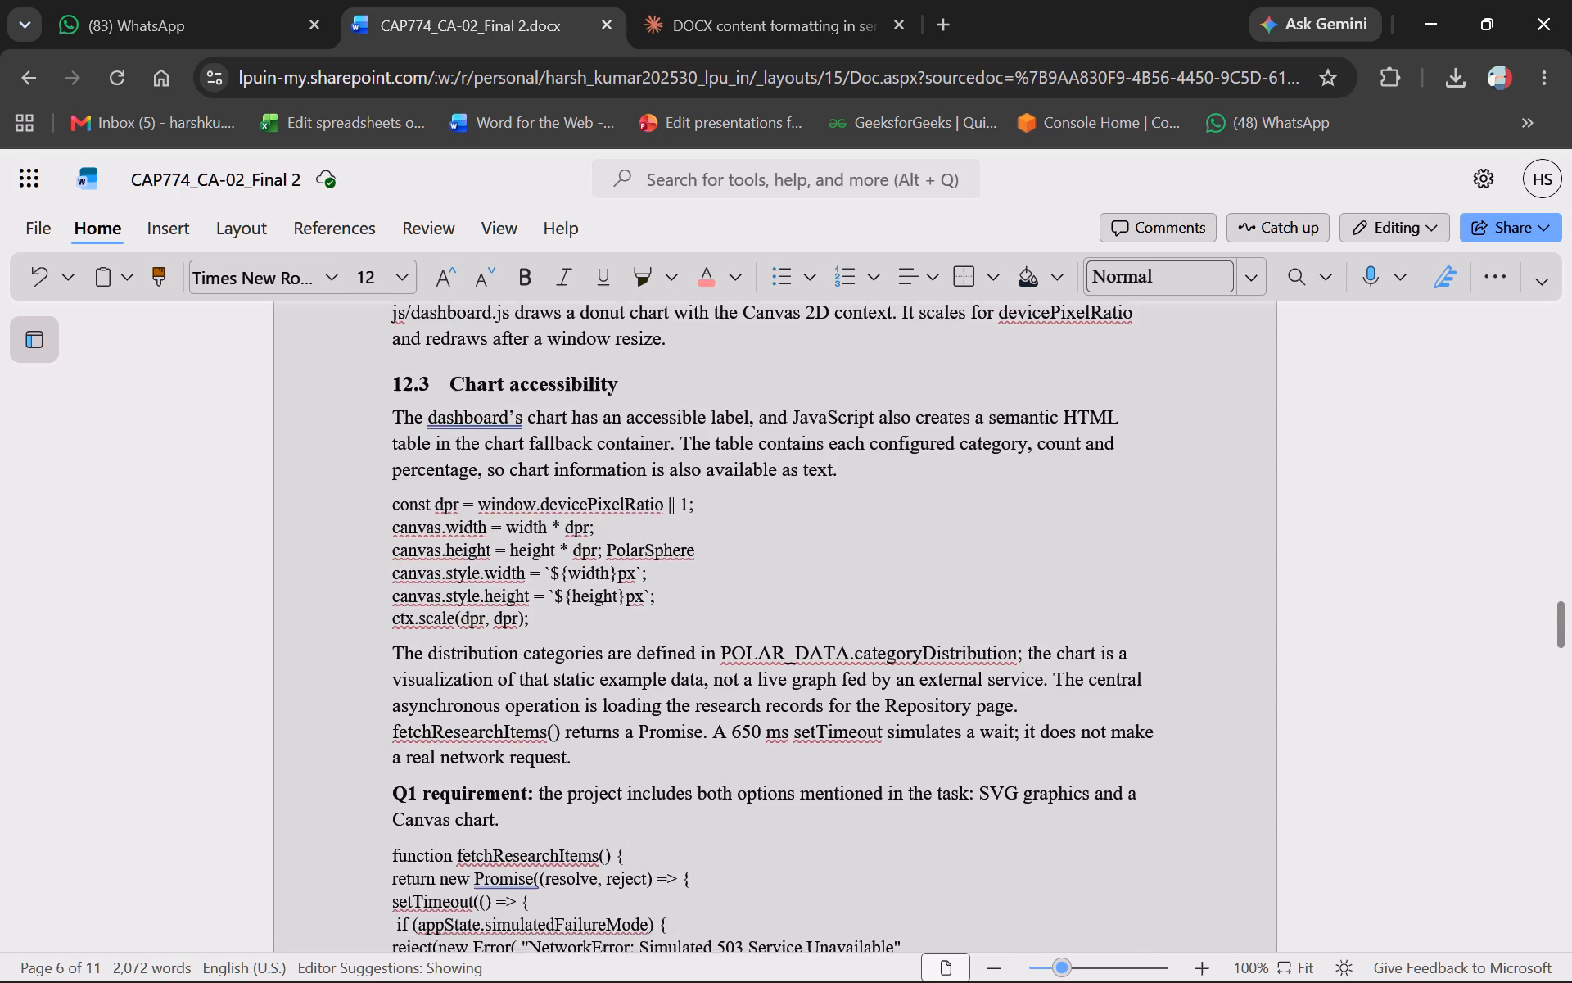
scroll(894, 563, up, 2)
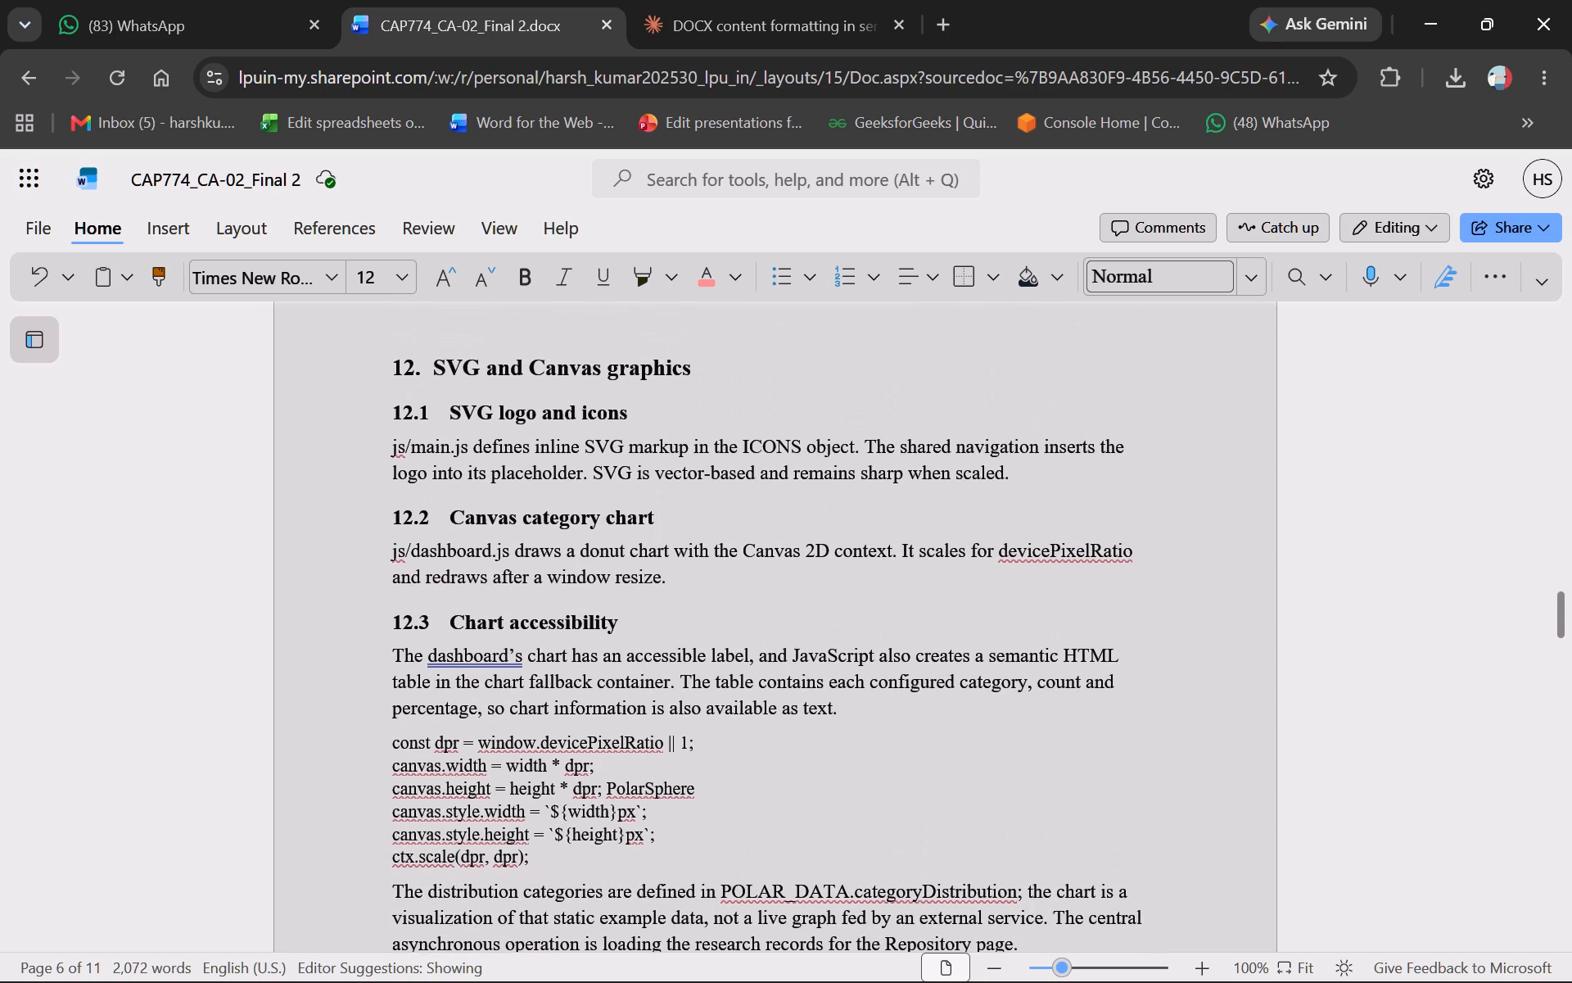
scroll(894, 563, down, 1)
scroll(894, 563, right, 1)
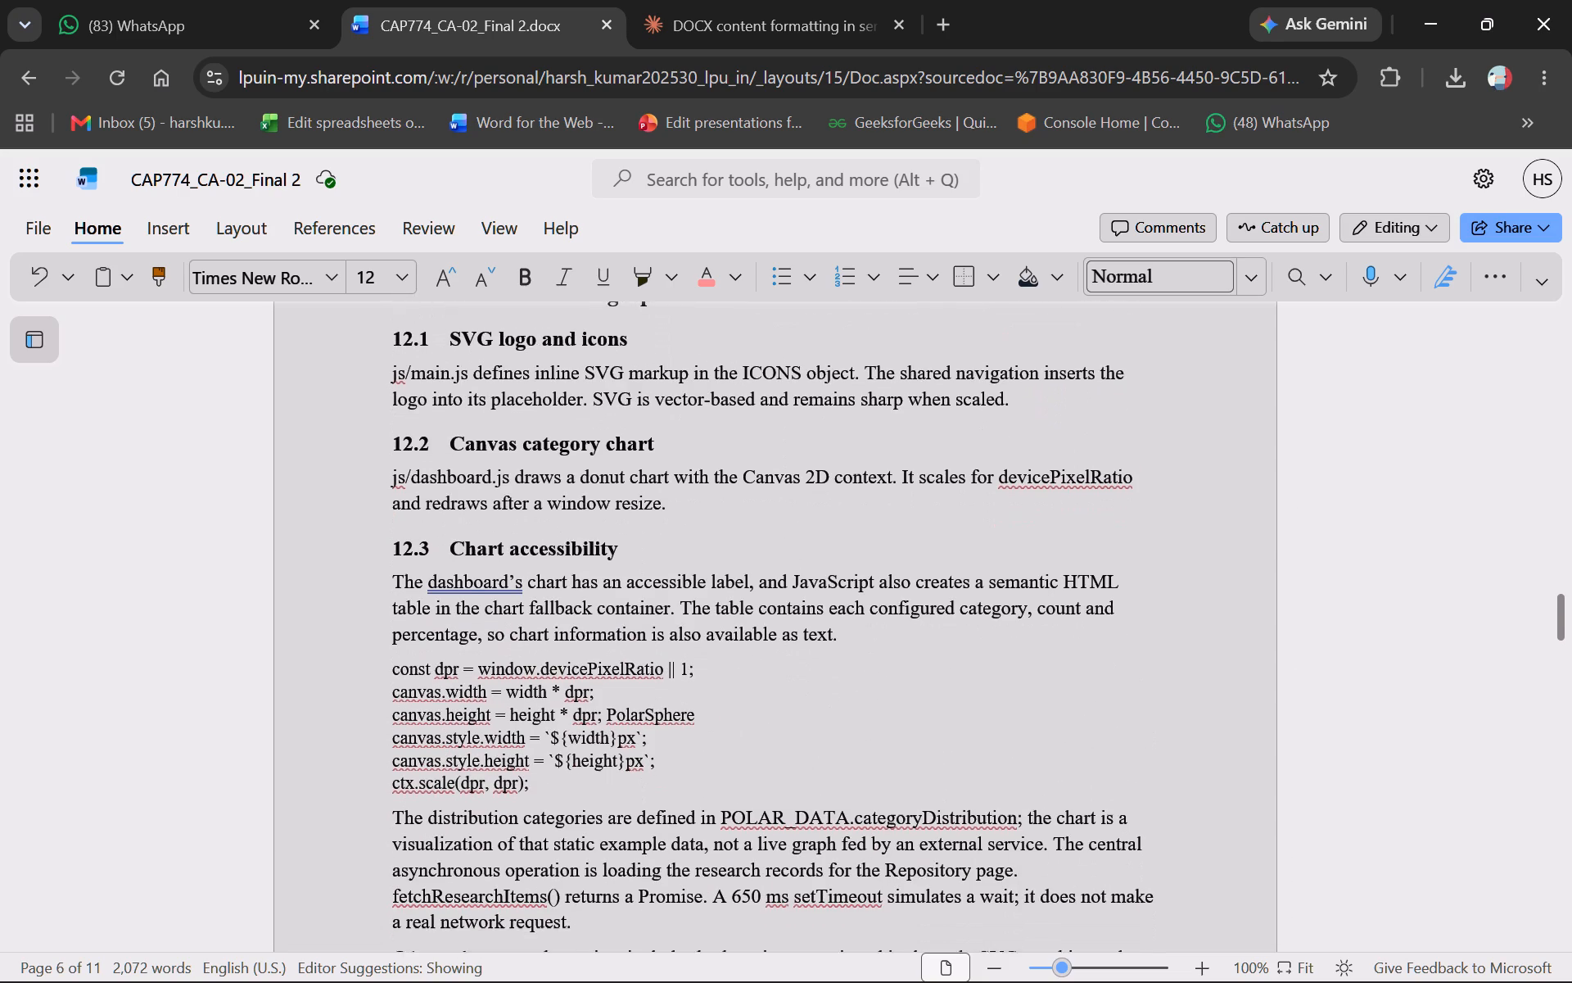
scroll(894, 563, right, 2)
scroll(894, 563, up, 1)
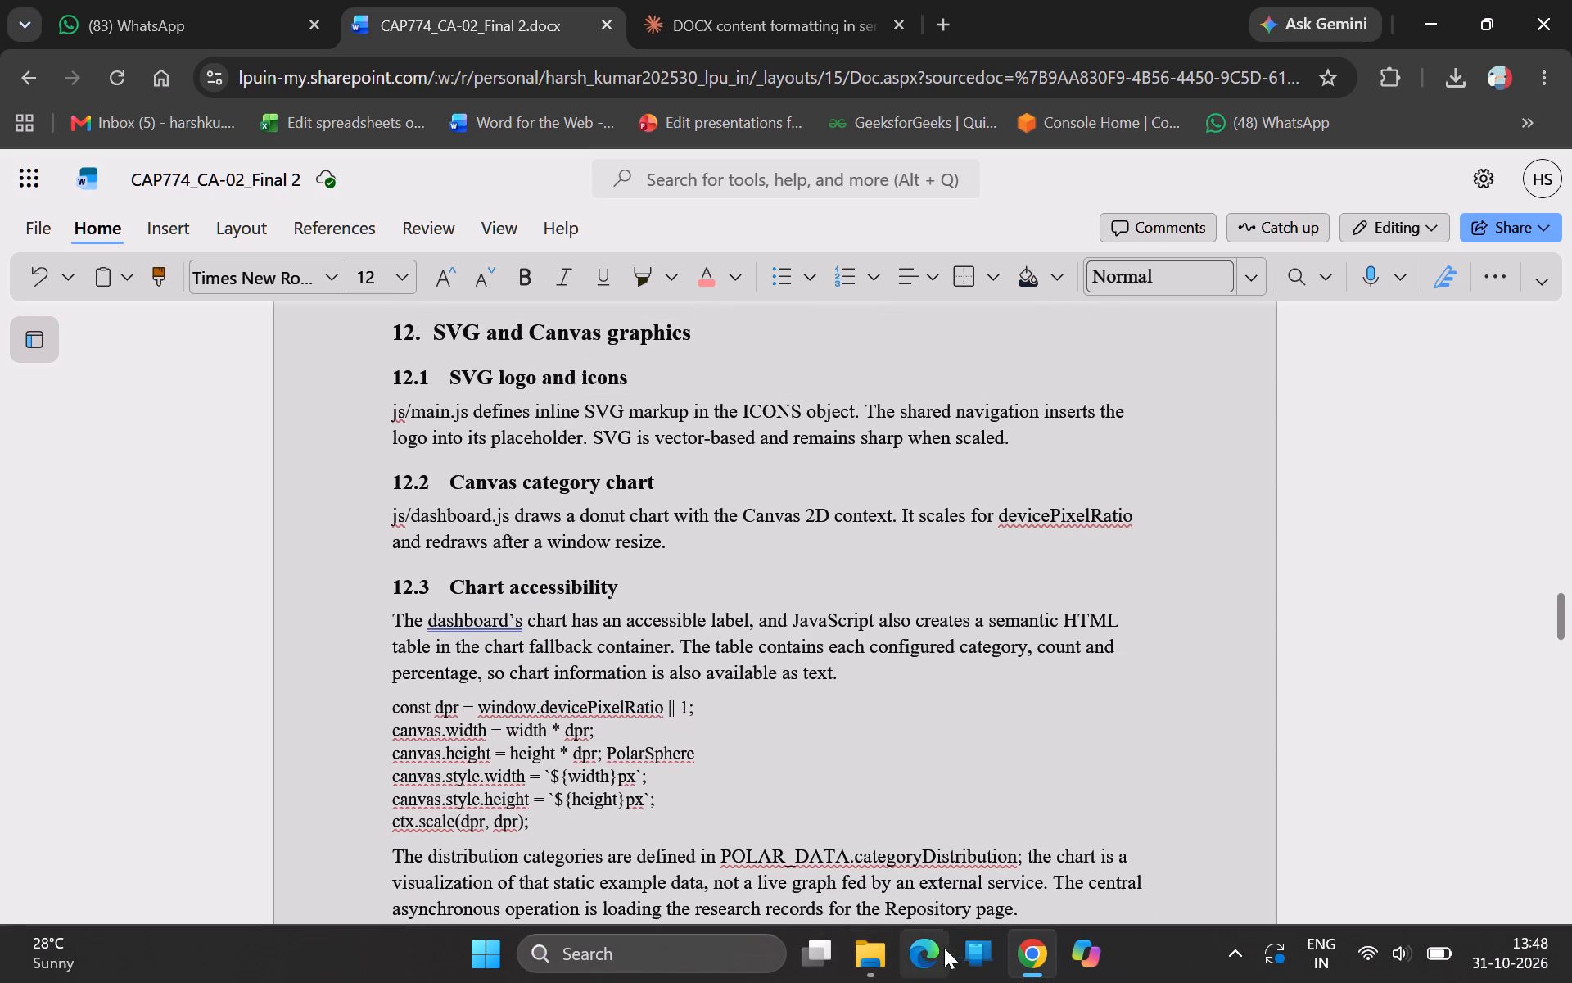
Open the PolarSphere index page from the CA-02 folder inside Styling CA on the Desktop.
click(947, 28)
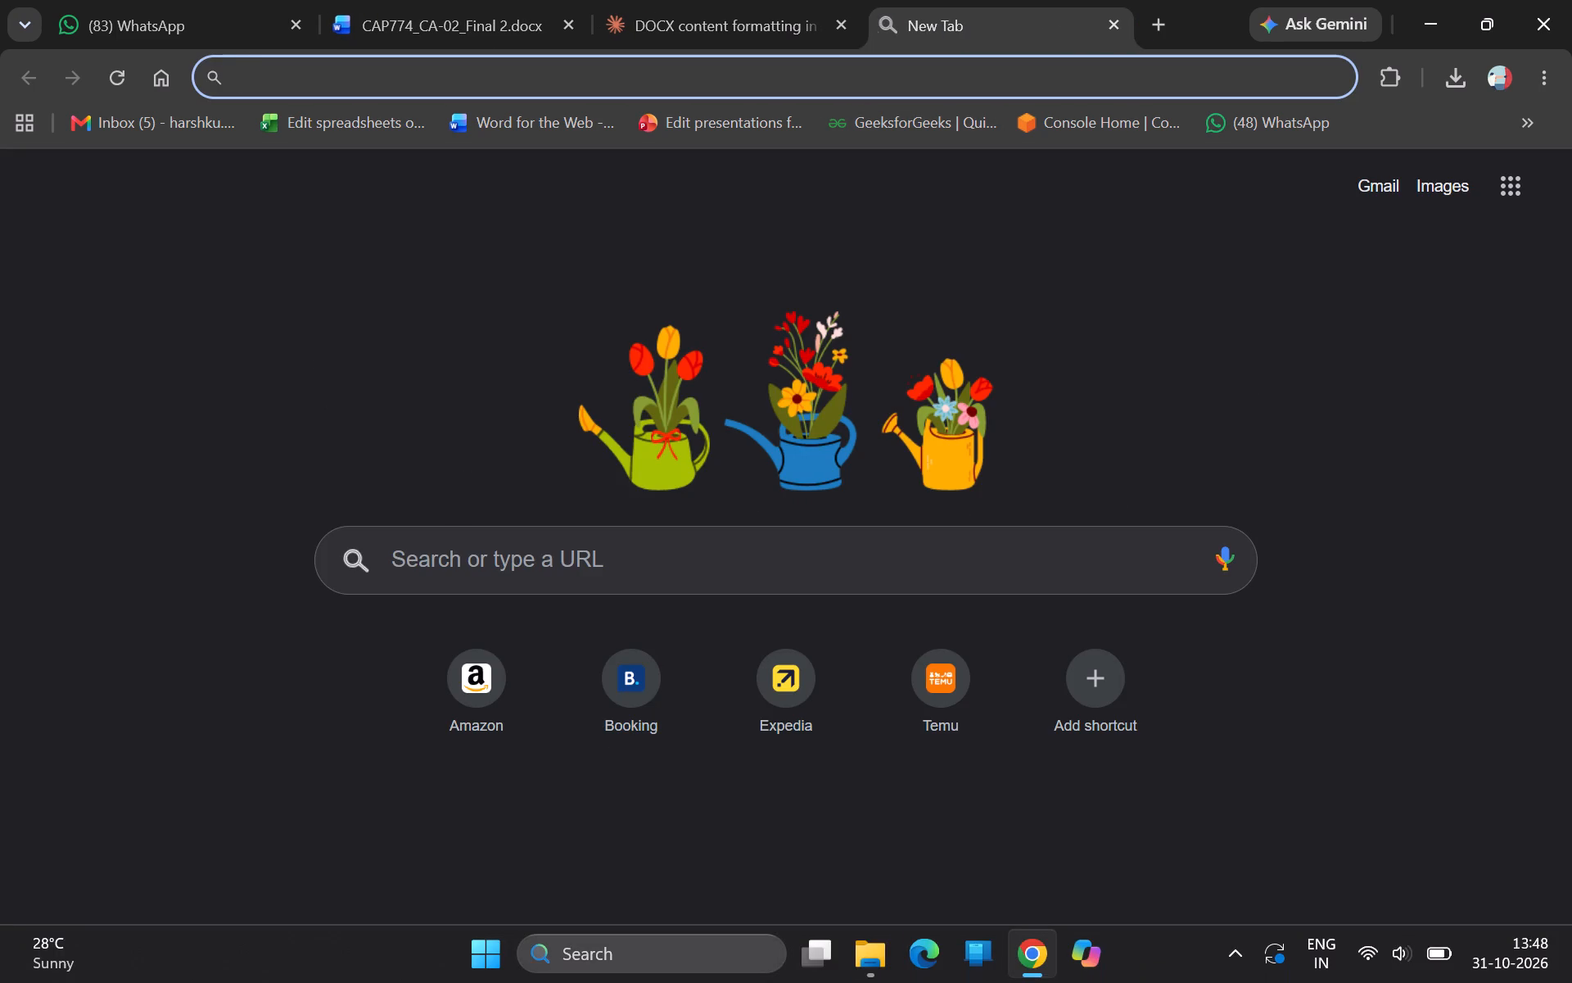
click(850, 953)
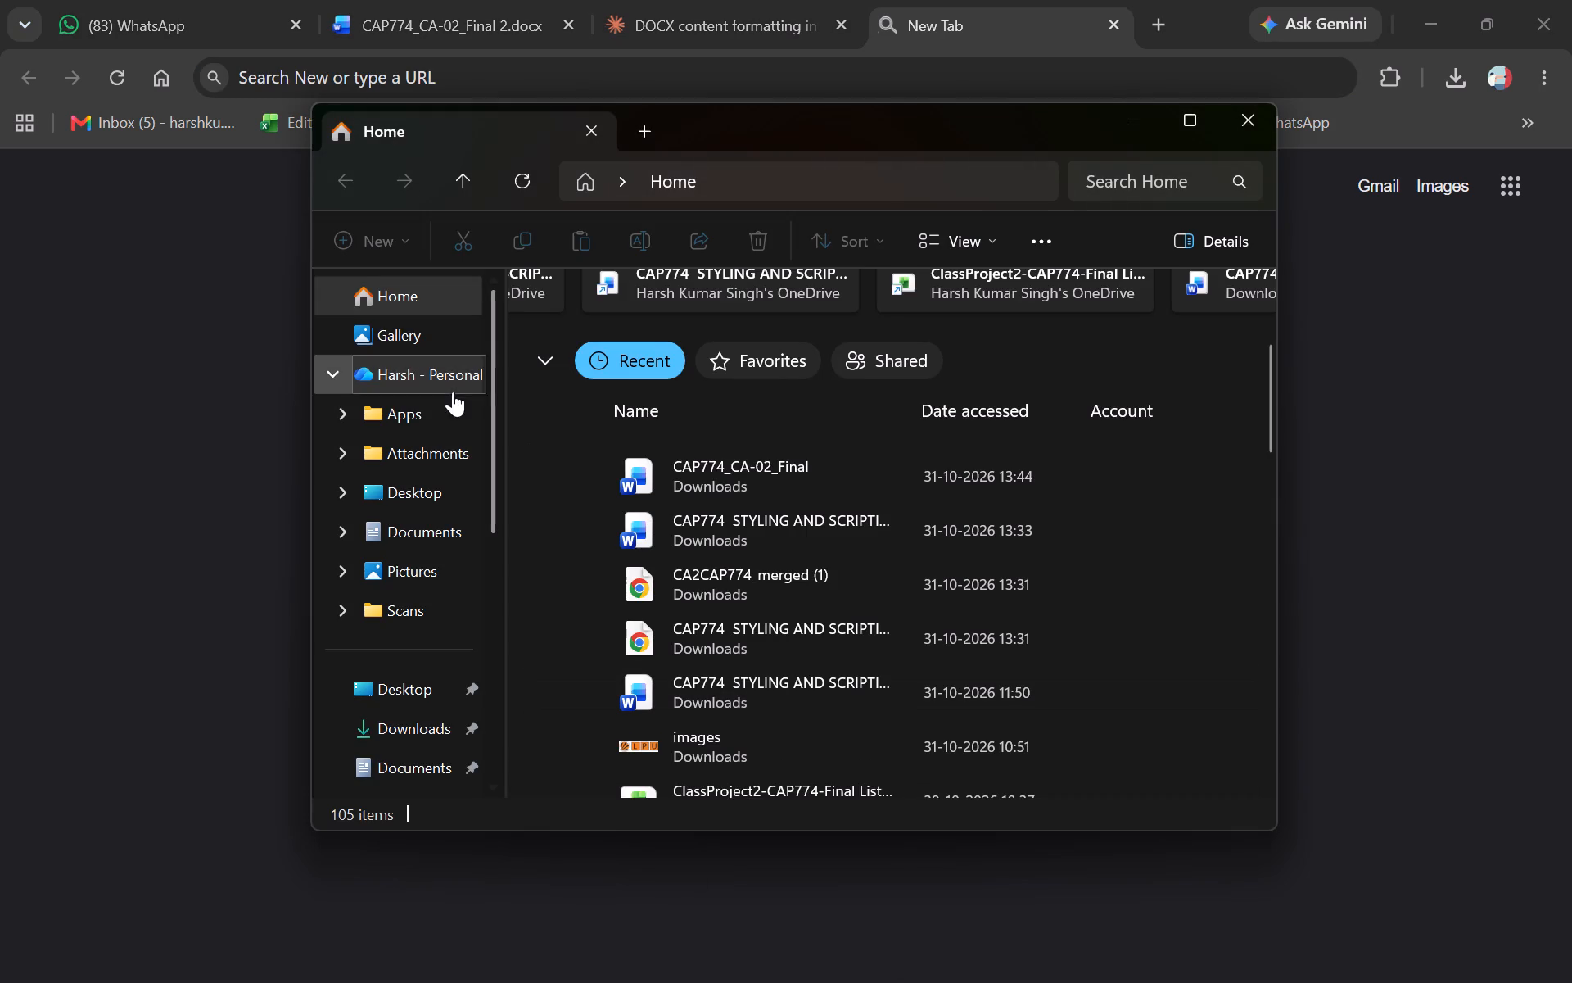
double_click(424, 482)
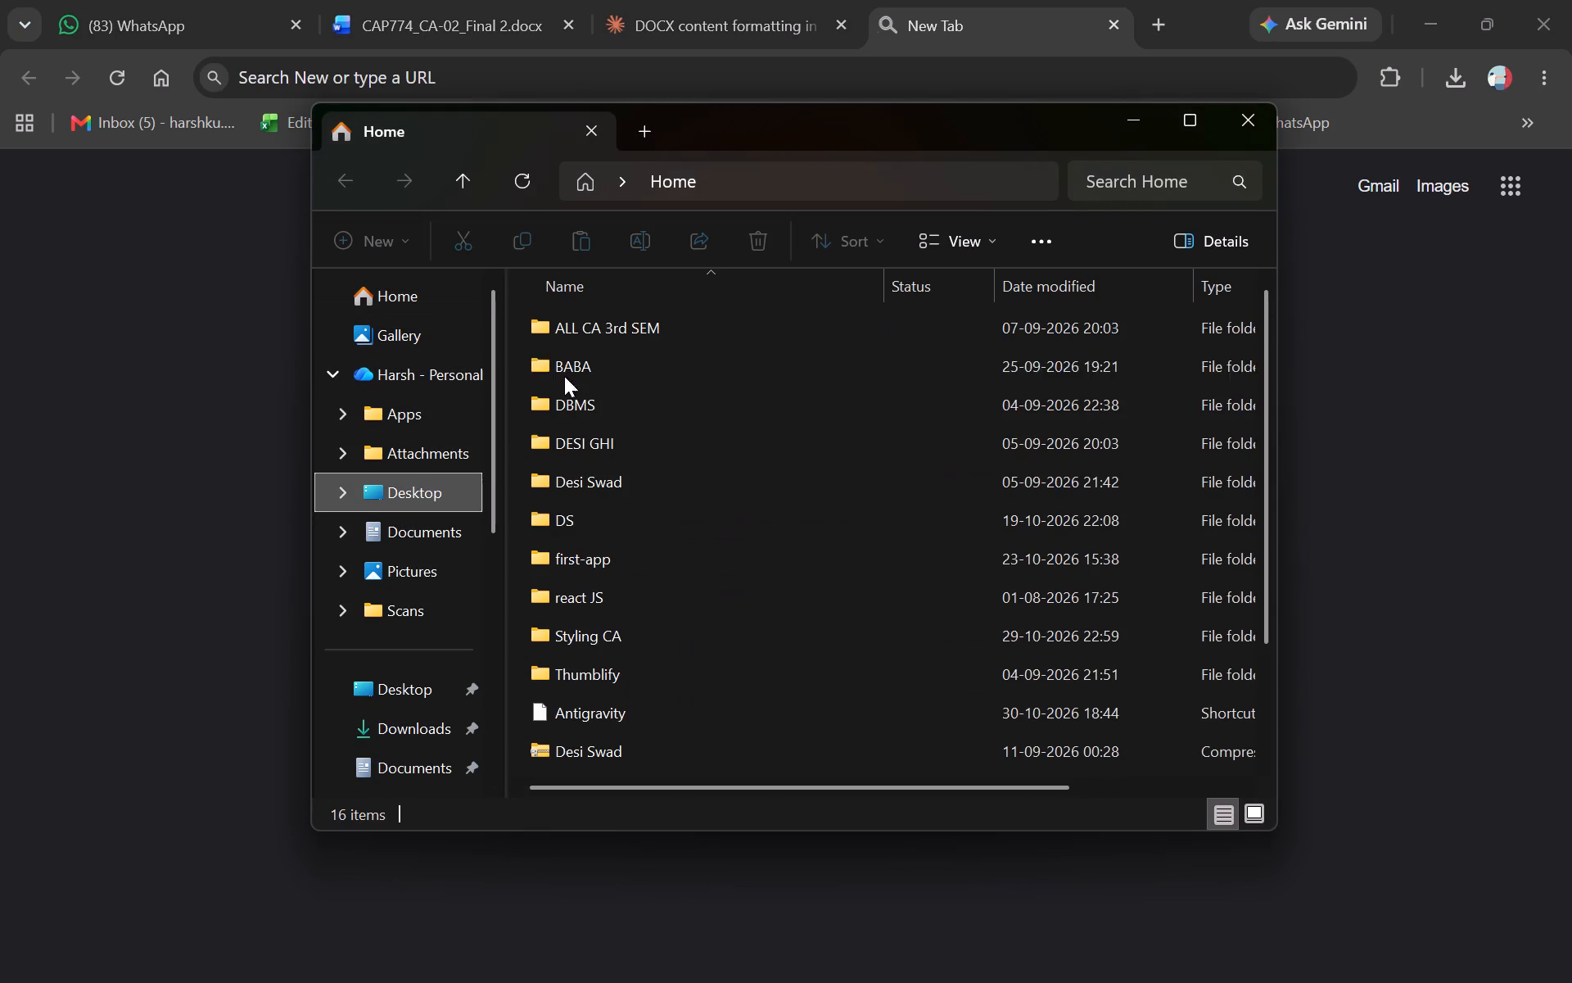
double_click(619, 638)
double_click(622, 329)
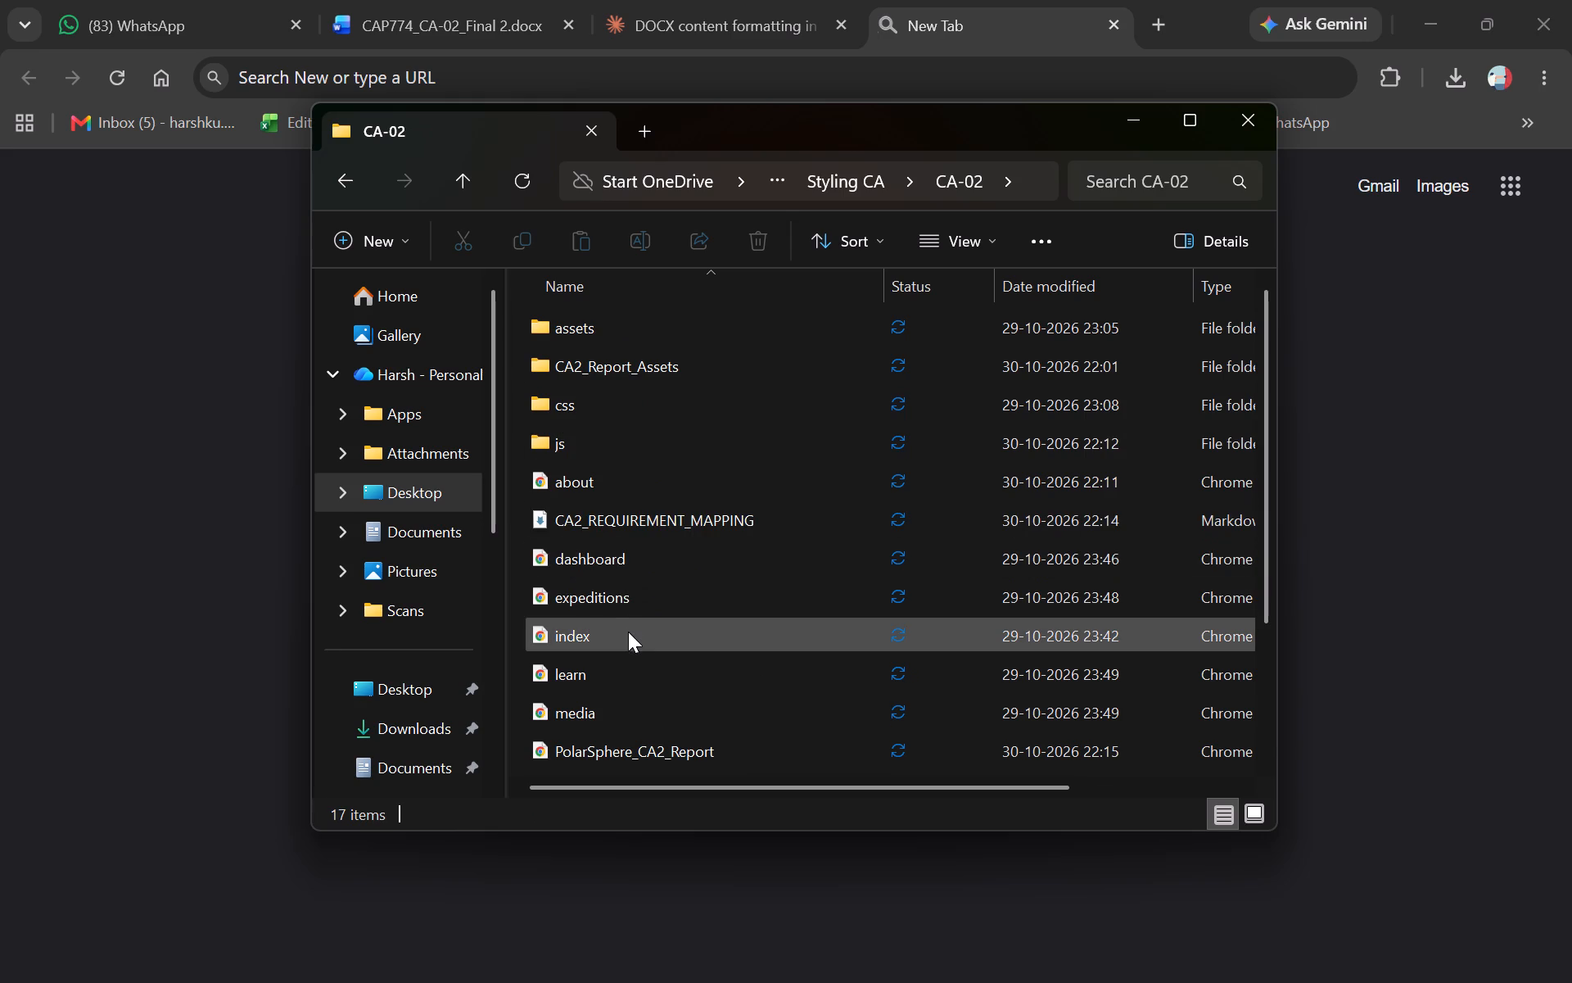
double_click(628, 632)
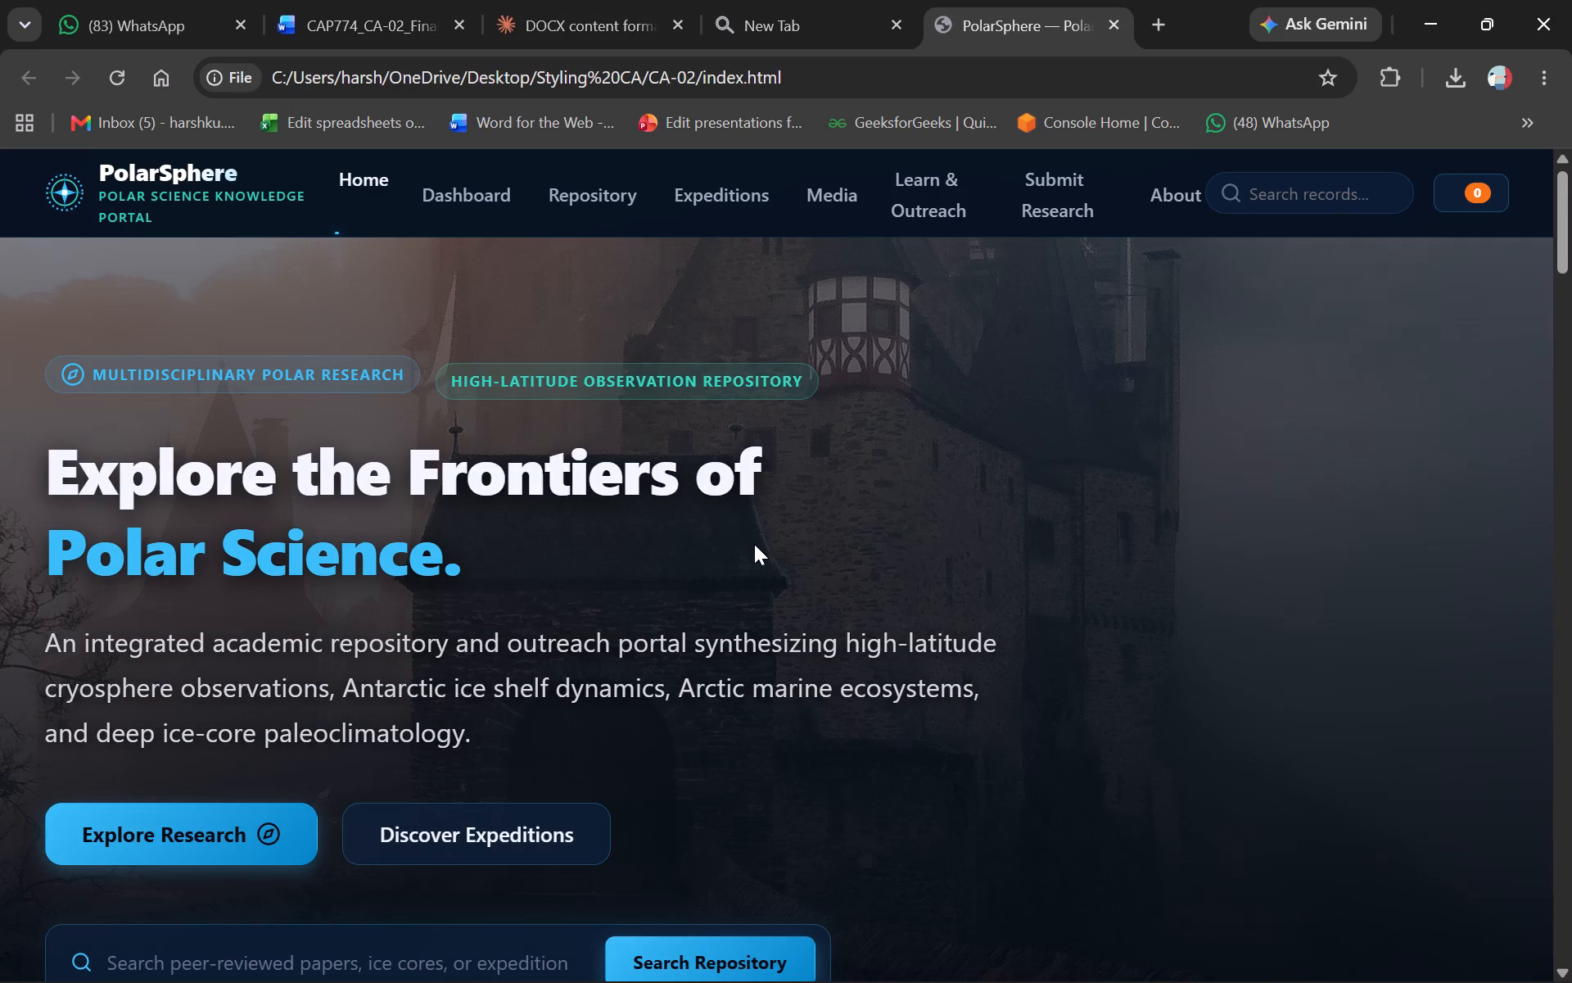
click(478, 201)
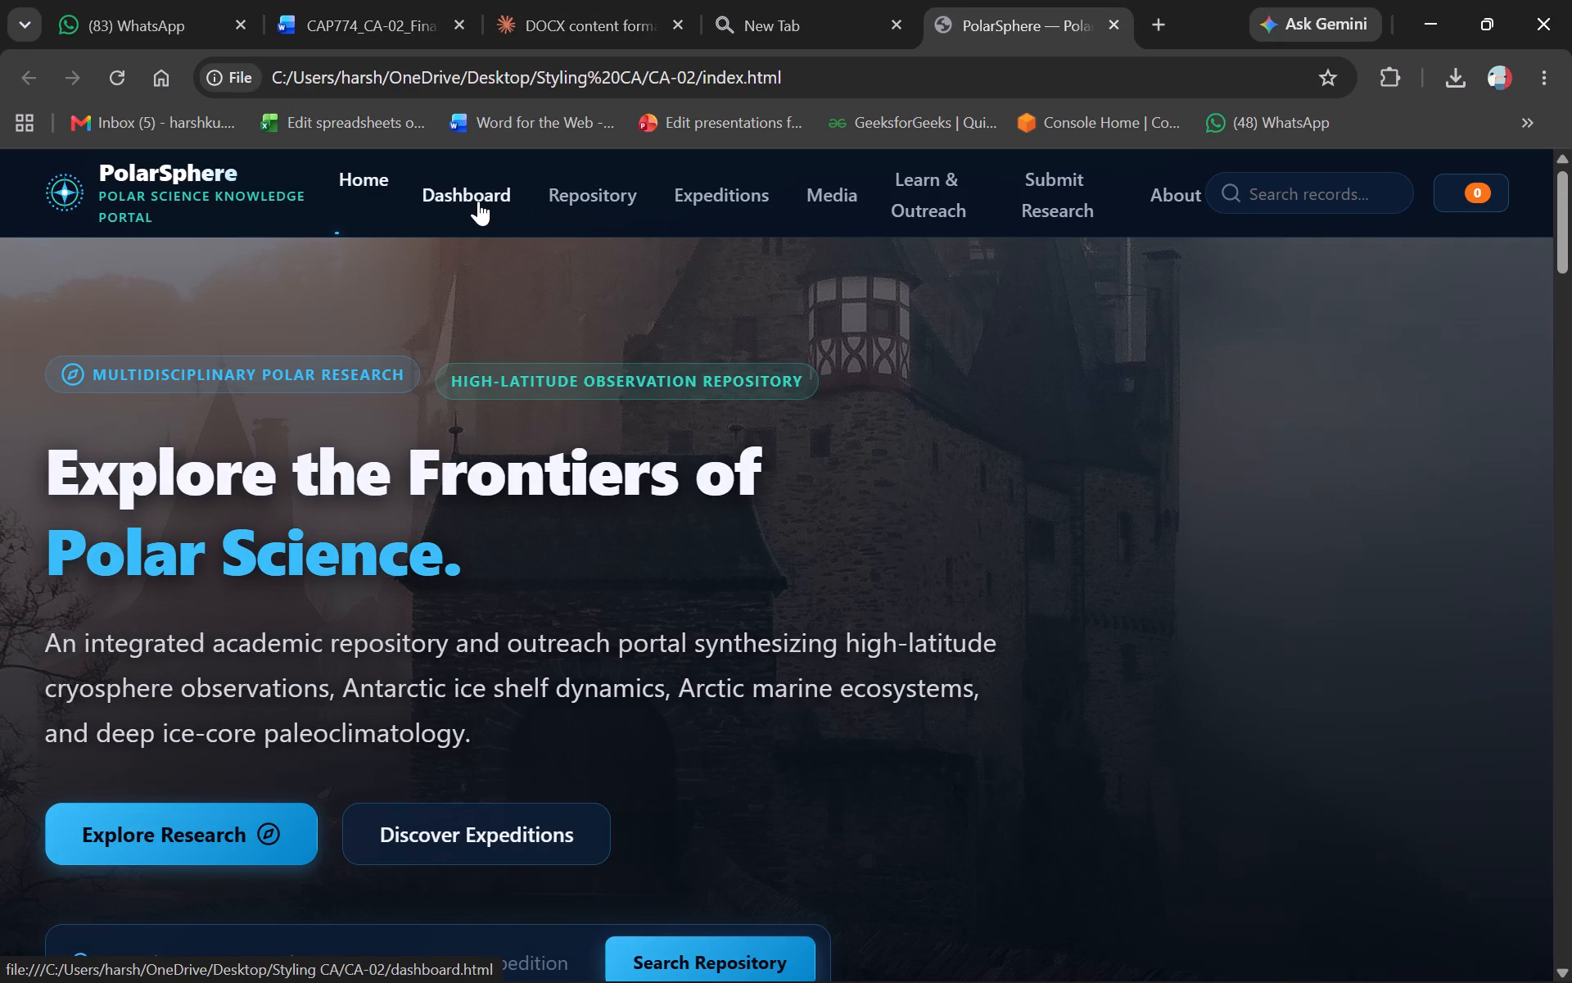
scroll(680, 548, down, 4)
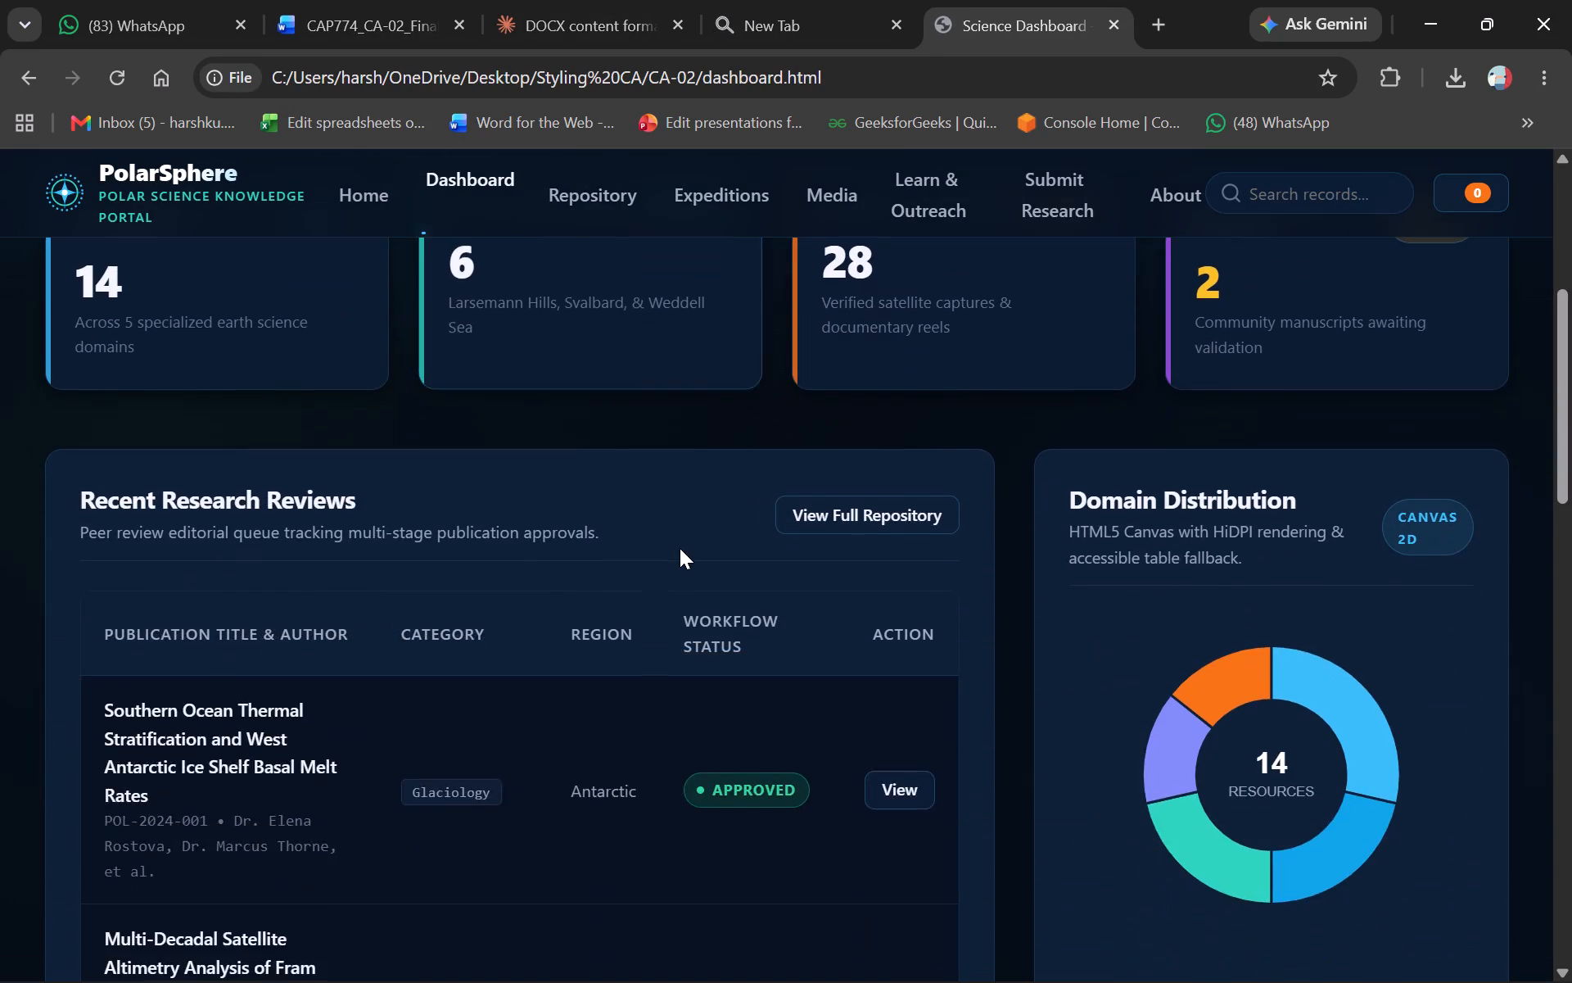
scroll(680, 548, down, 10)
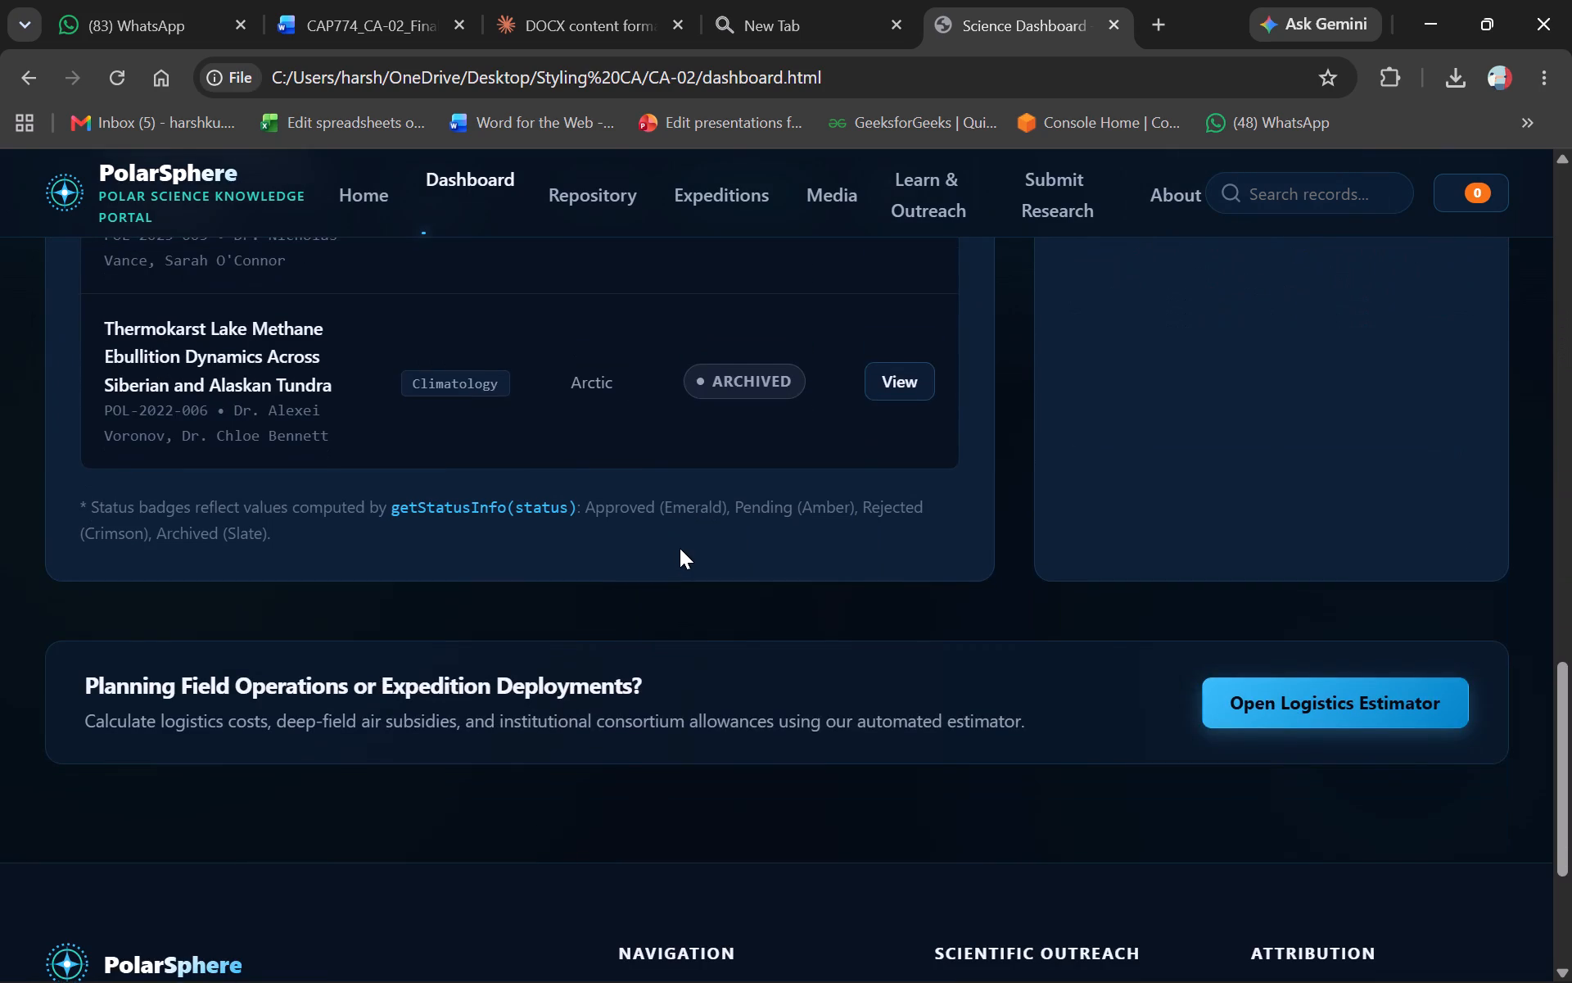
scroll(680, 548, down, 3)
click(1421, 361)
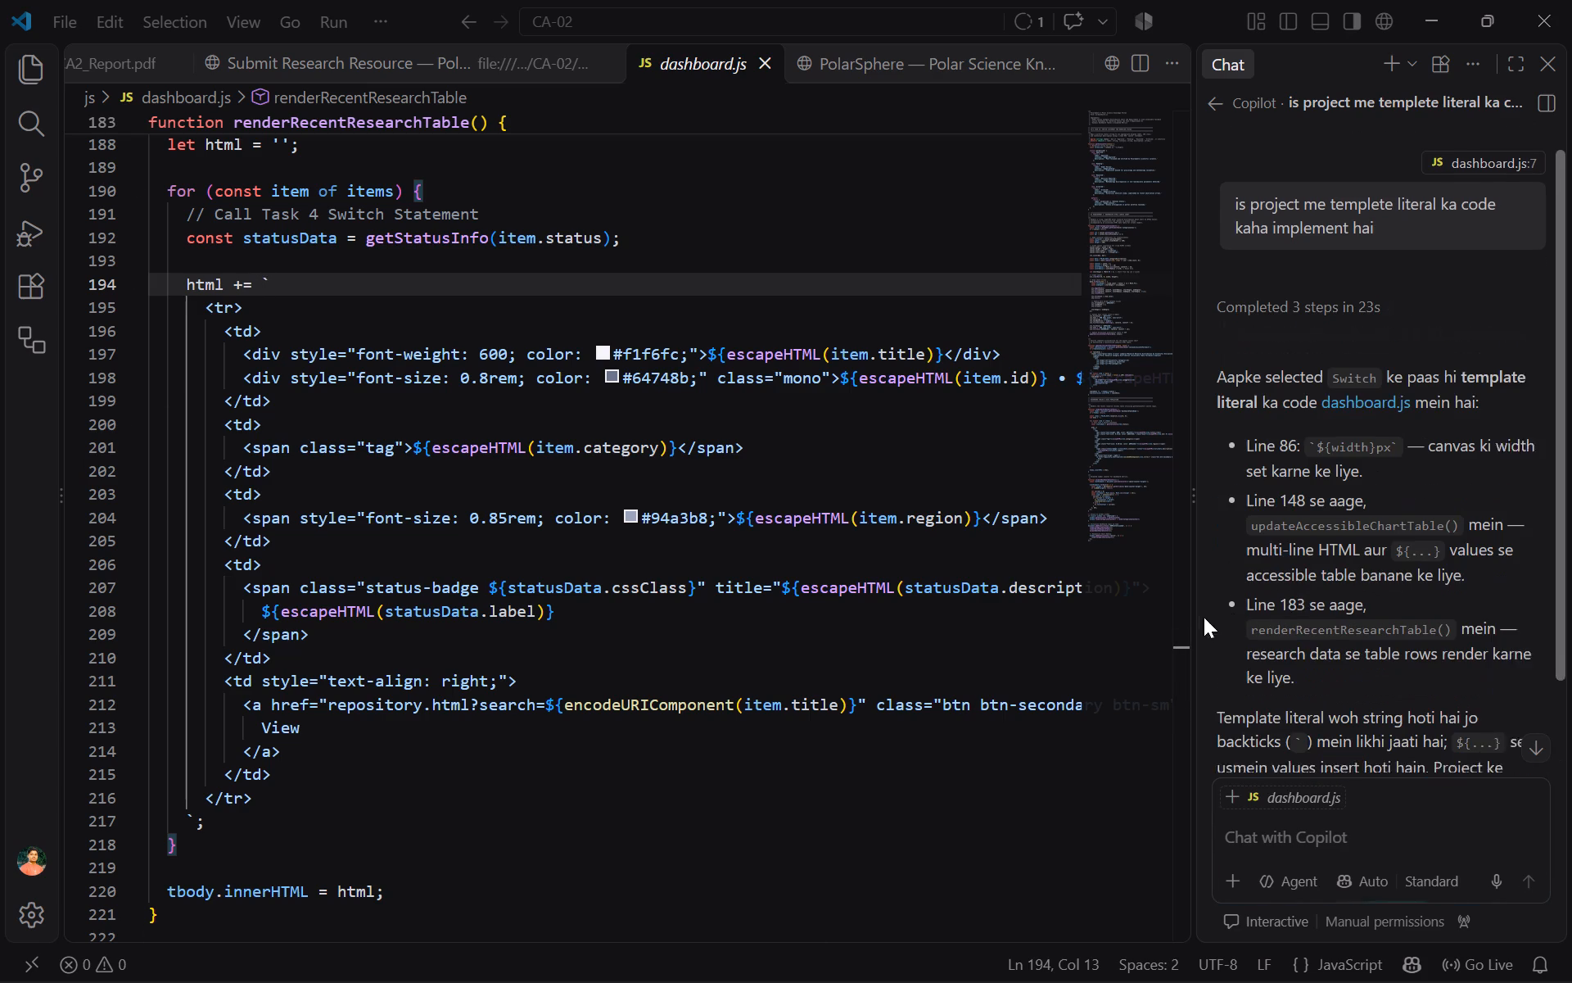
scroll(406, 528, up, 3)
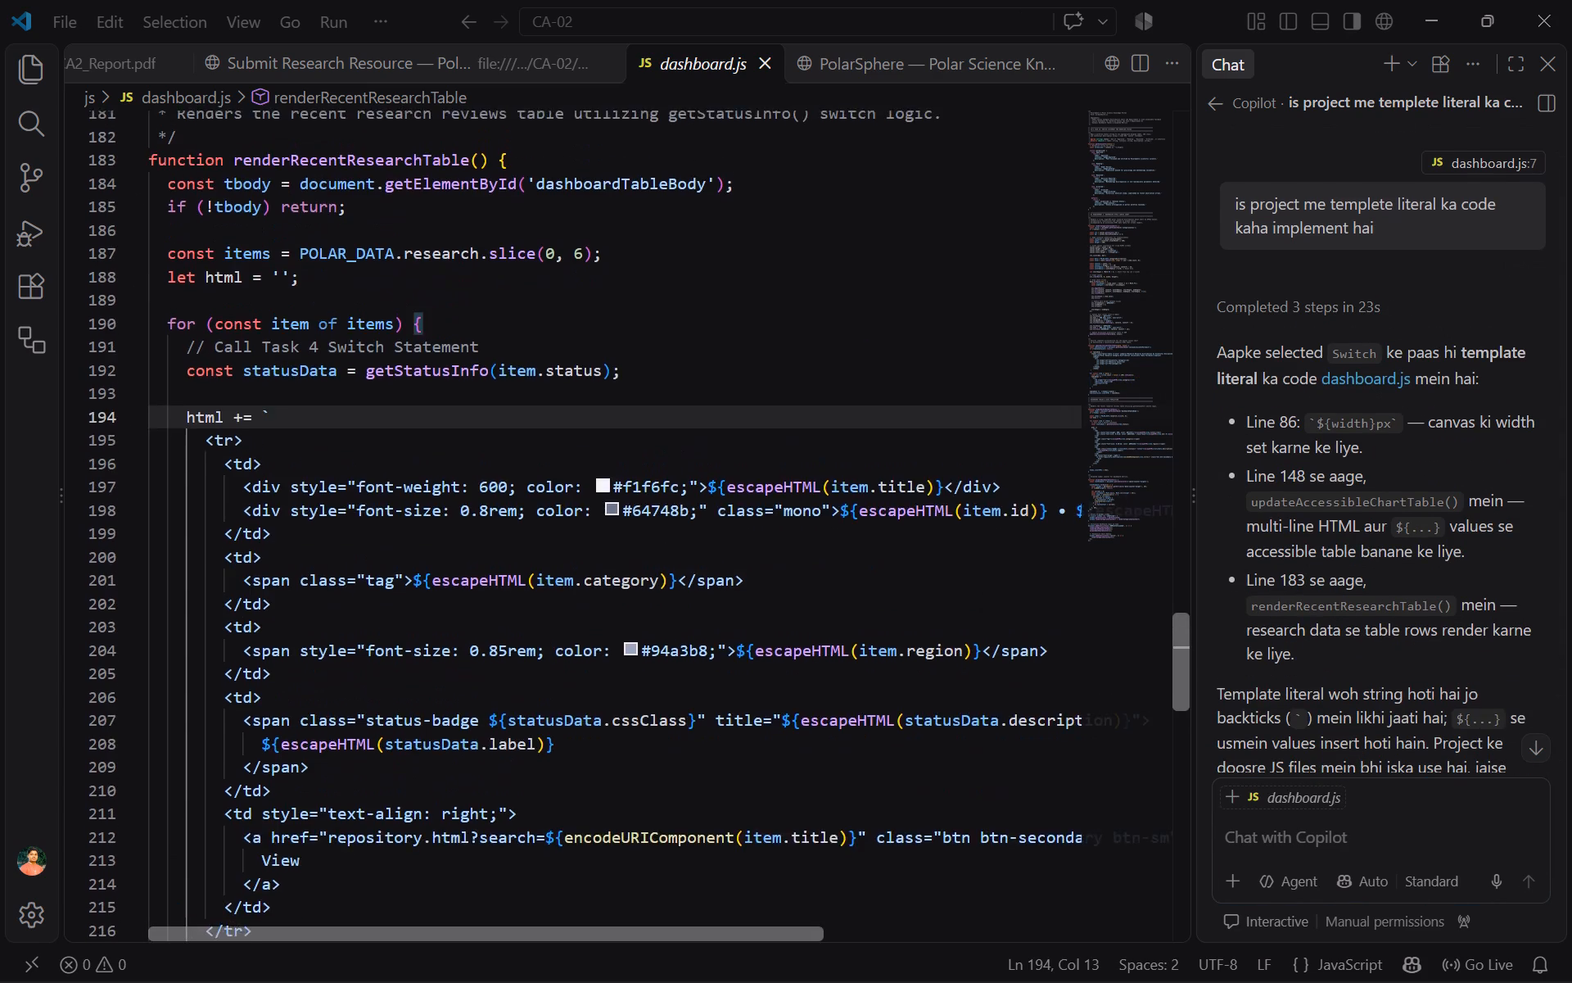
scroll(406, 528, up, 19)
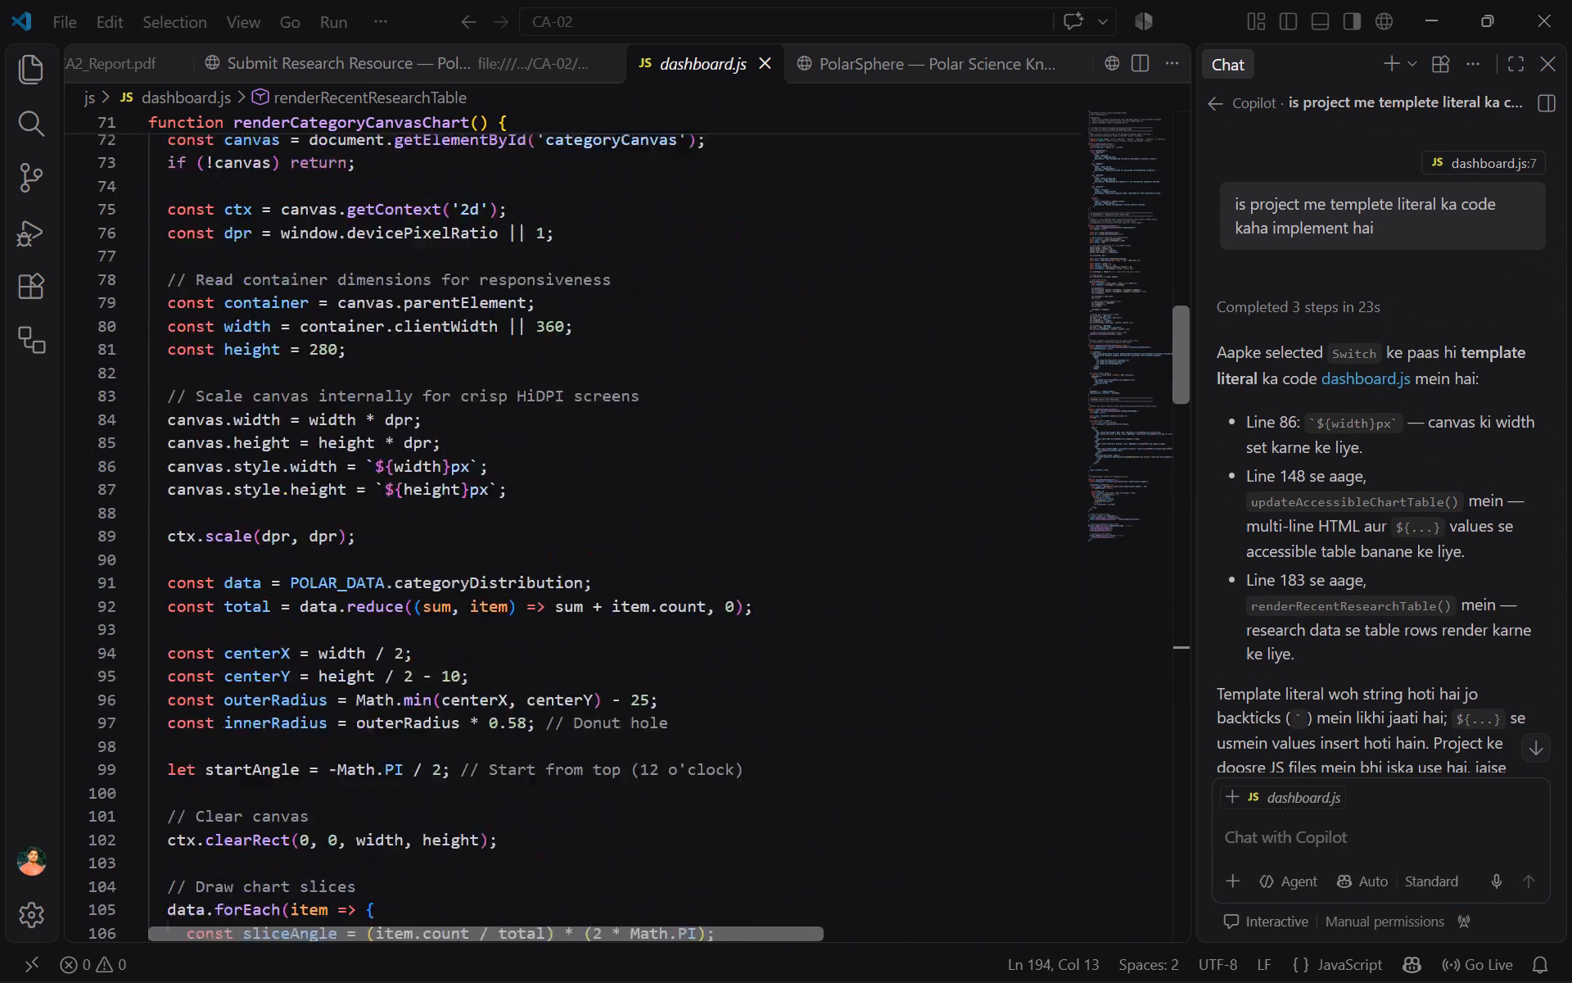
scroll(406, 528, up, 2)
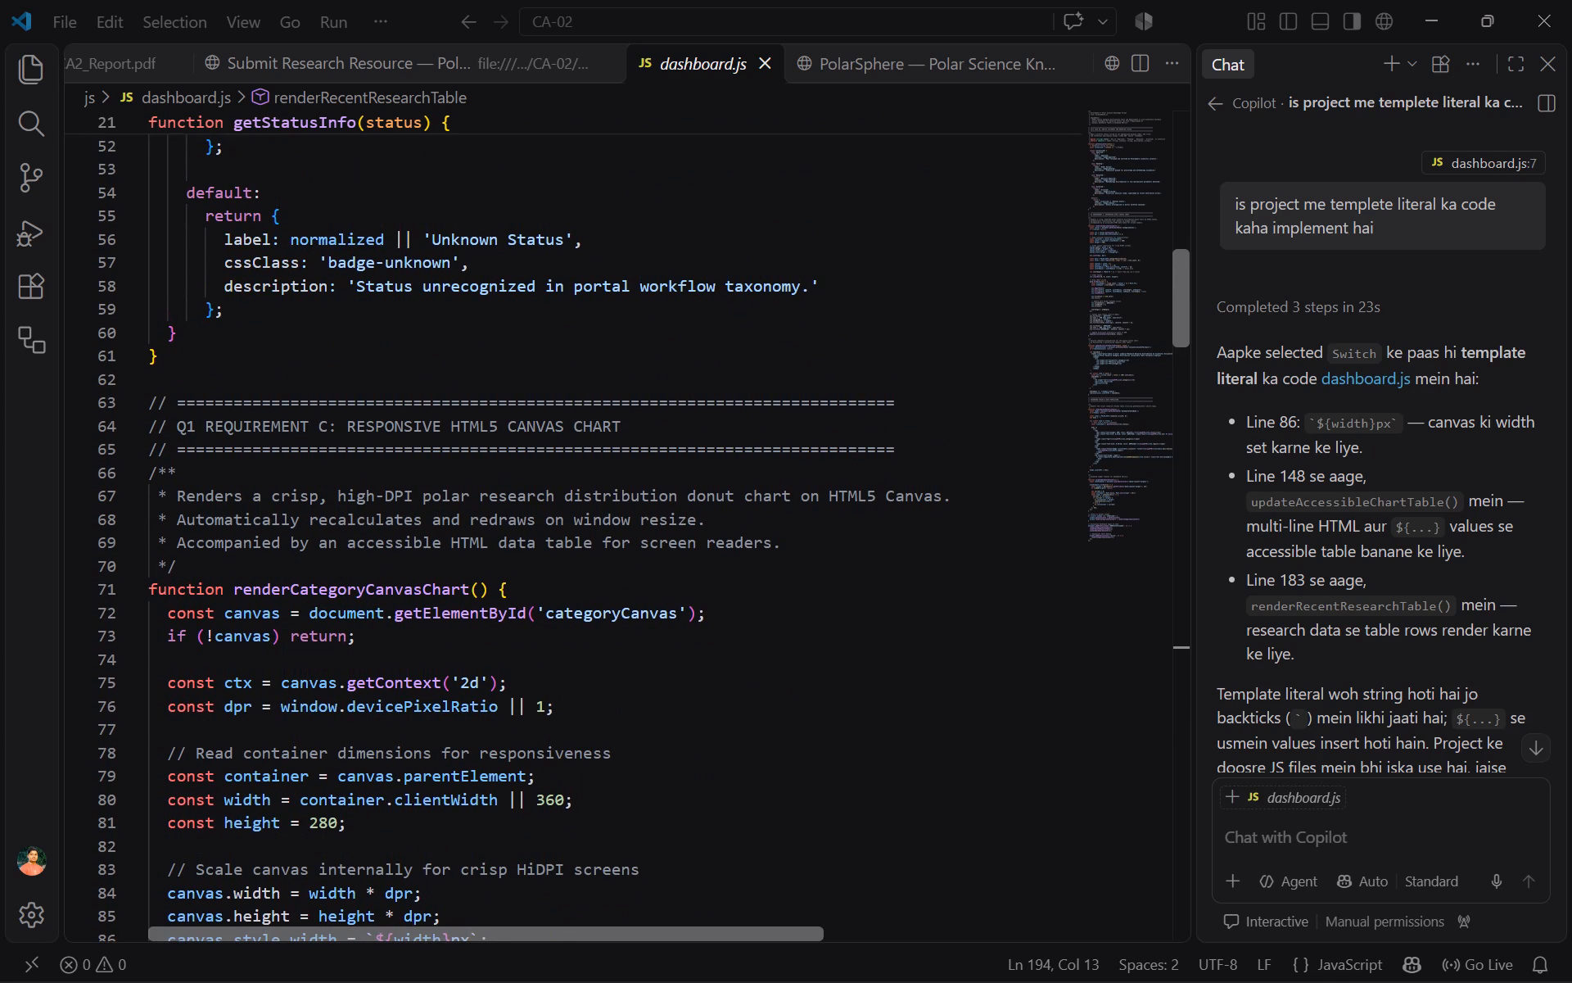
scroll(406, 528, up, 4)
scroll(406, 528, down, 2)
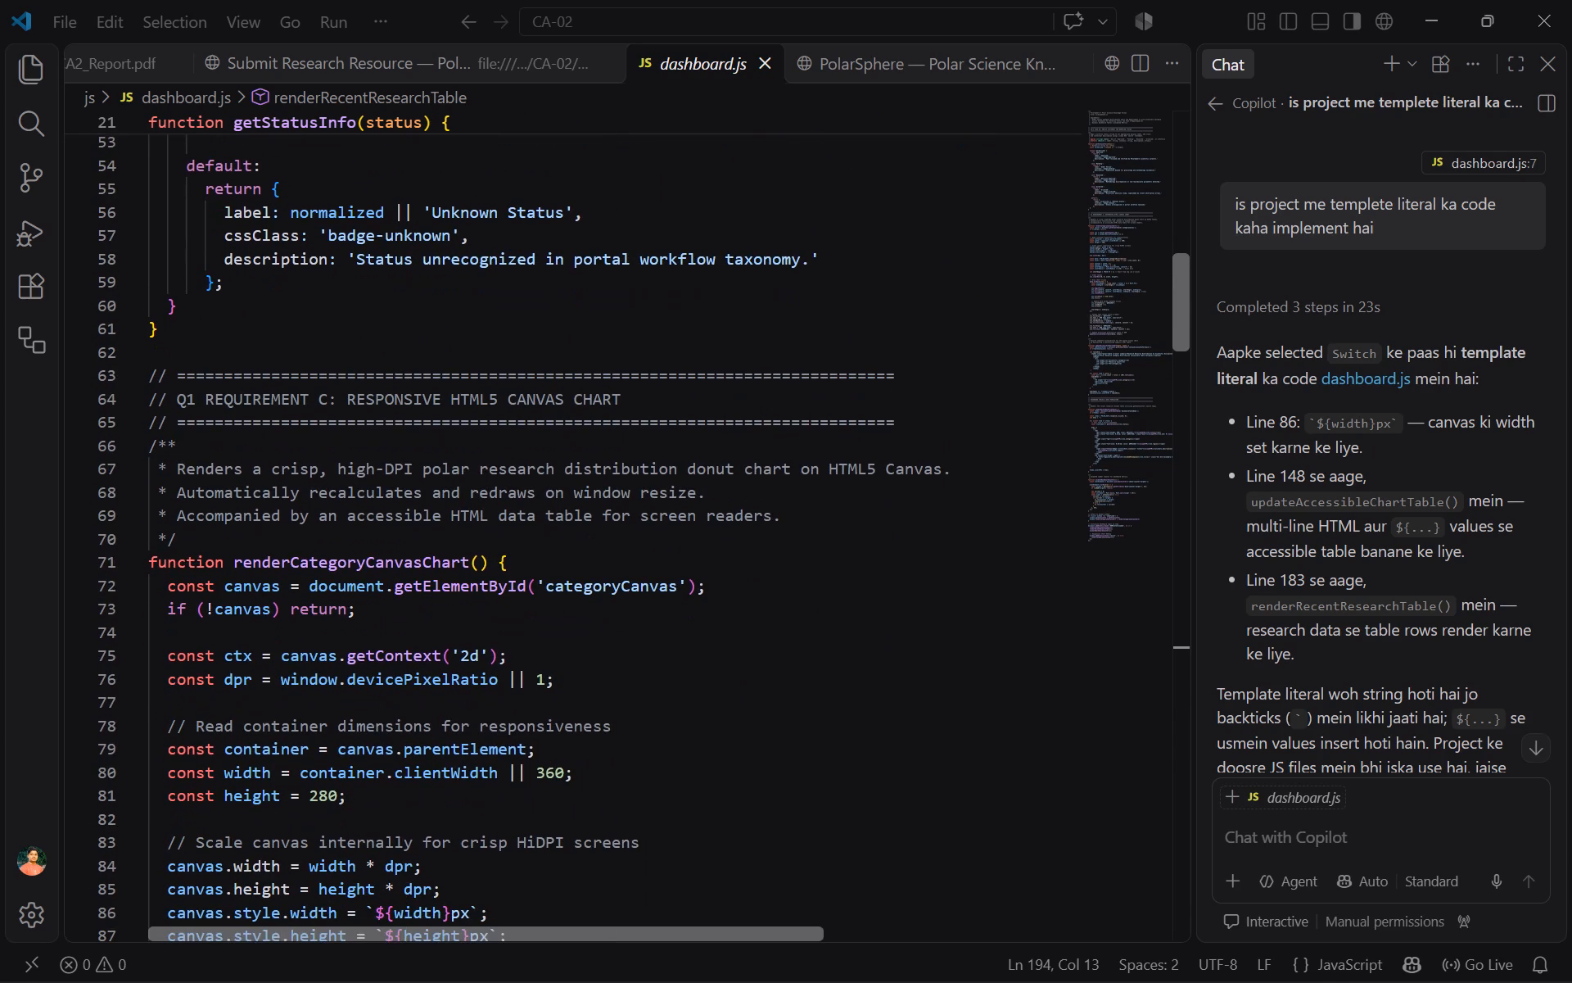
scroll(406, 528, down, 1)
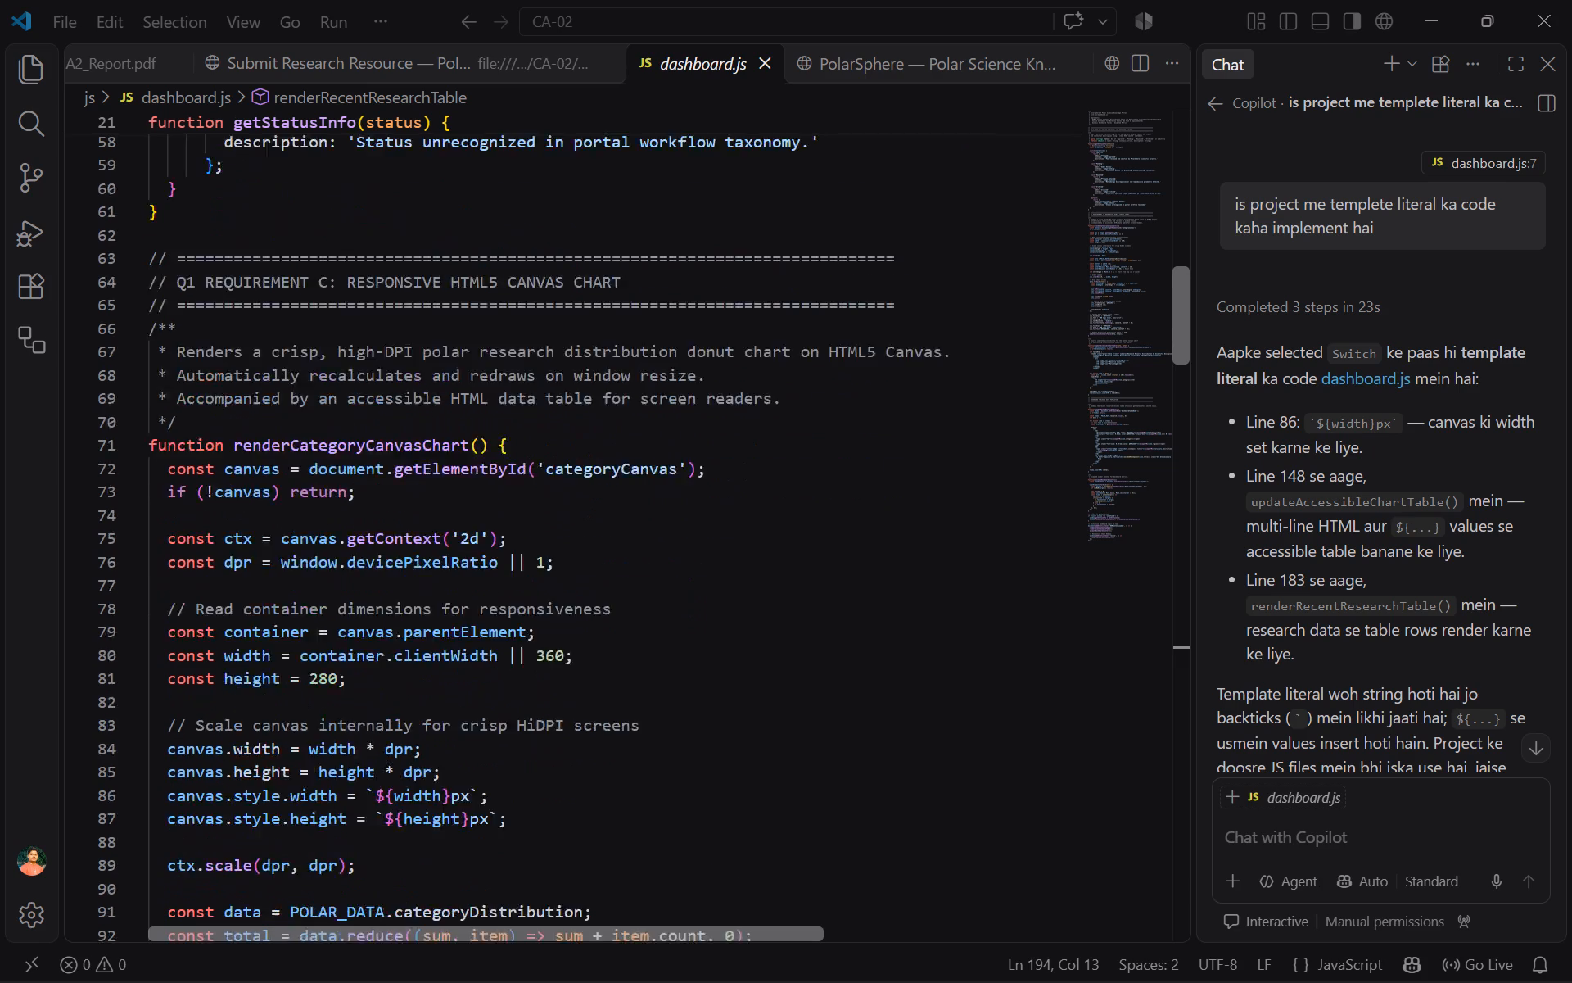
scroll(406, 528, down, 7)
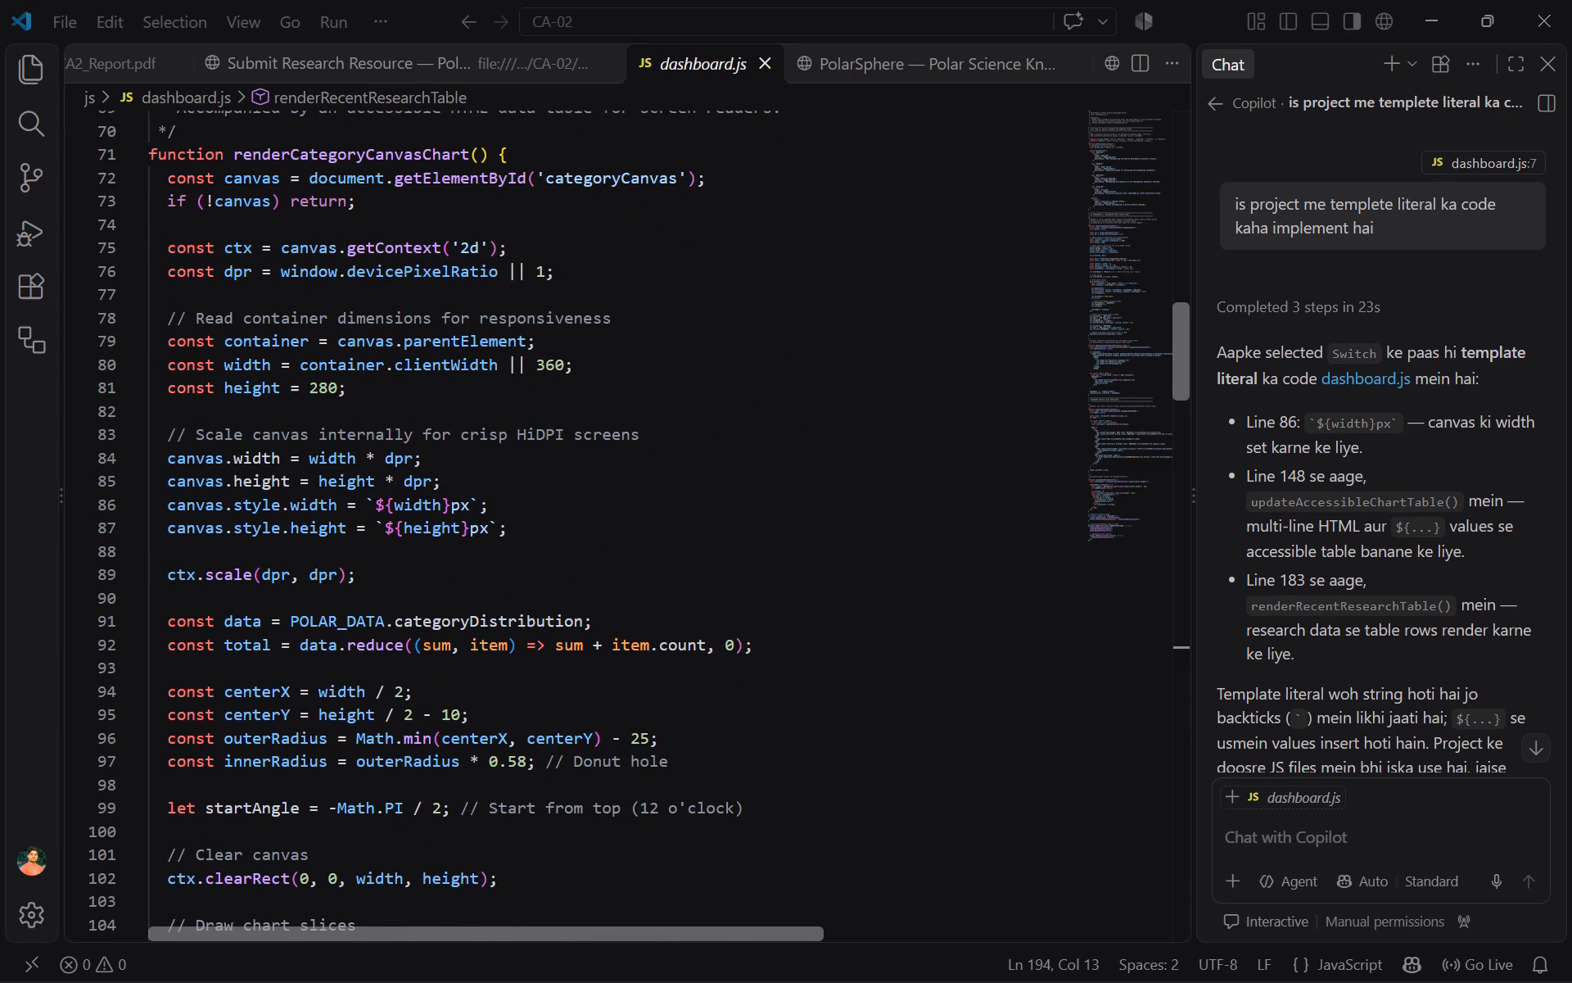
scroll(153, 497, down, 4)
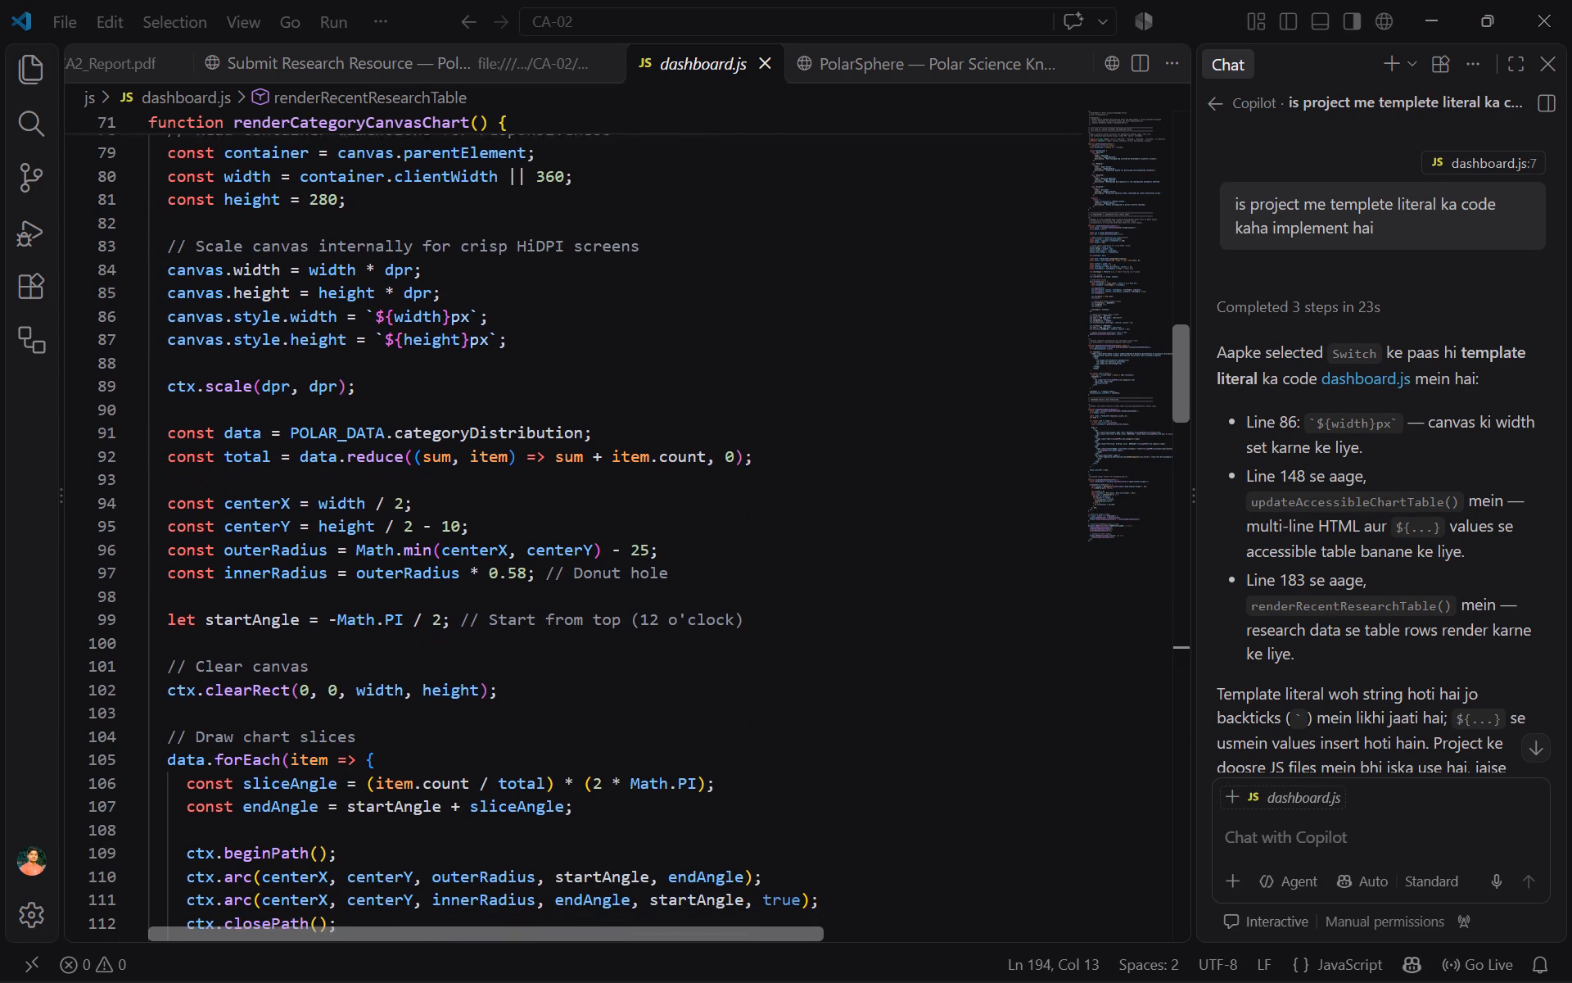
scroll(153, 497, down, 1)
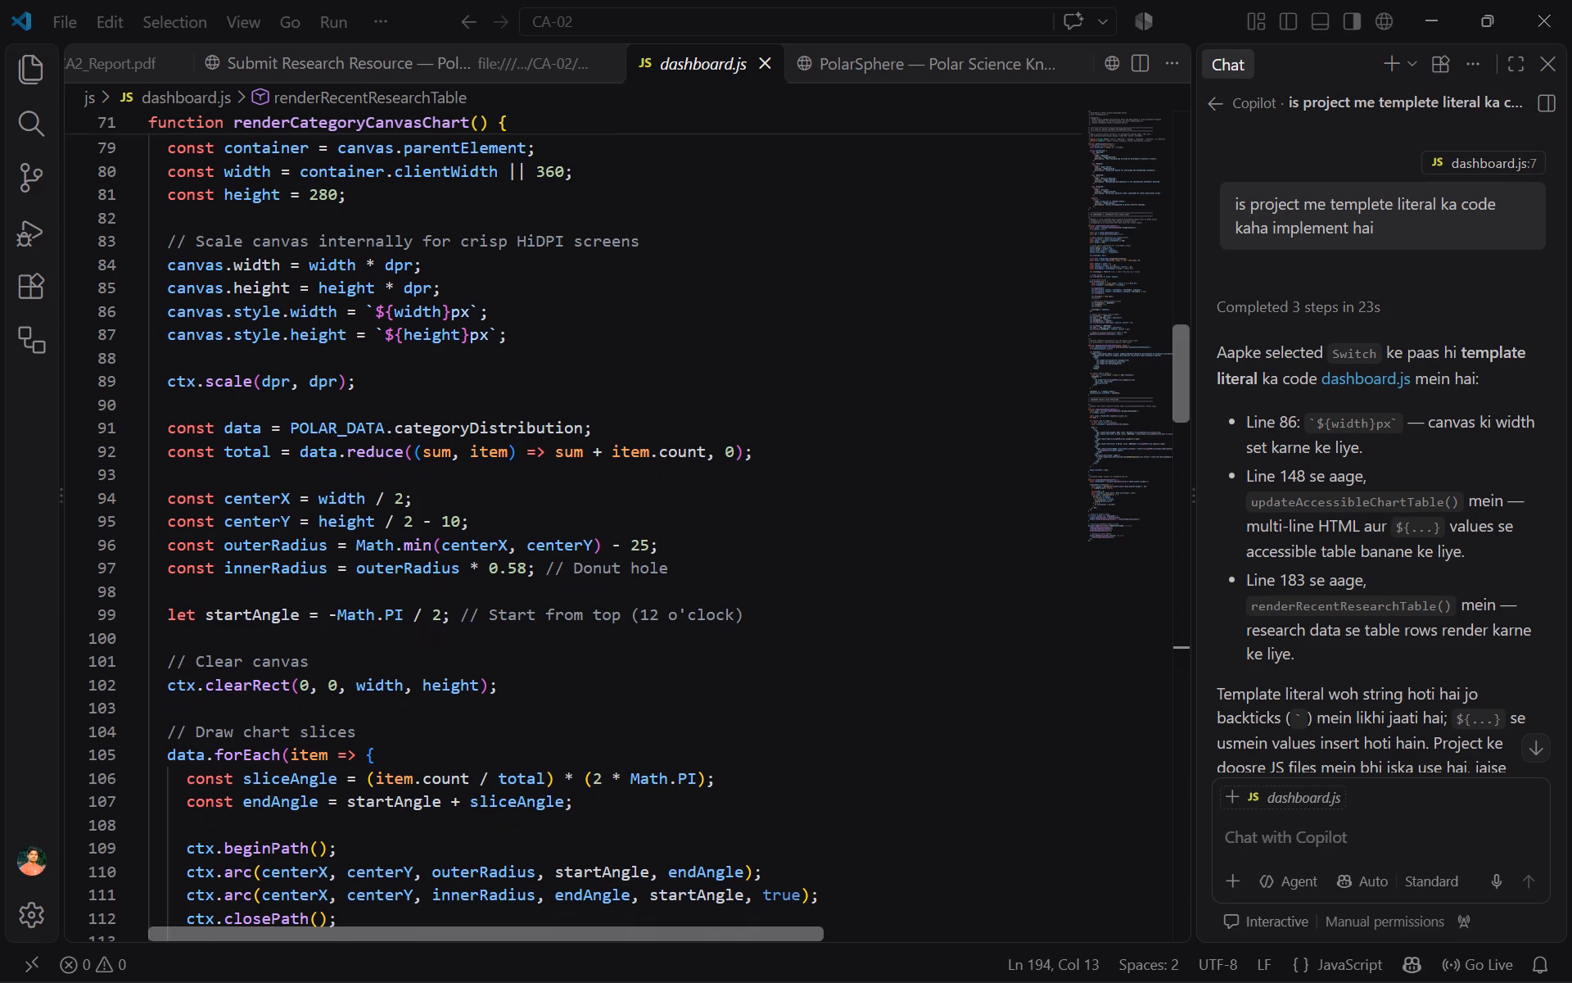
scroll(529, 741, up, 2)
scroll(279, 641, up, 1)
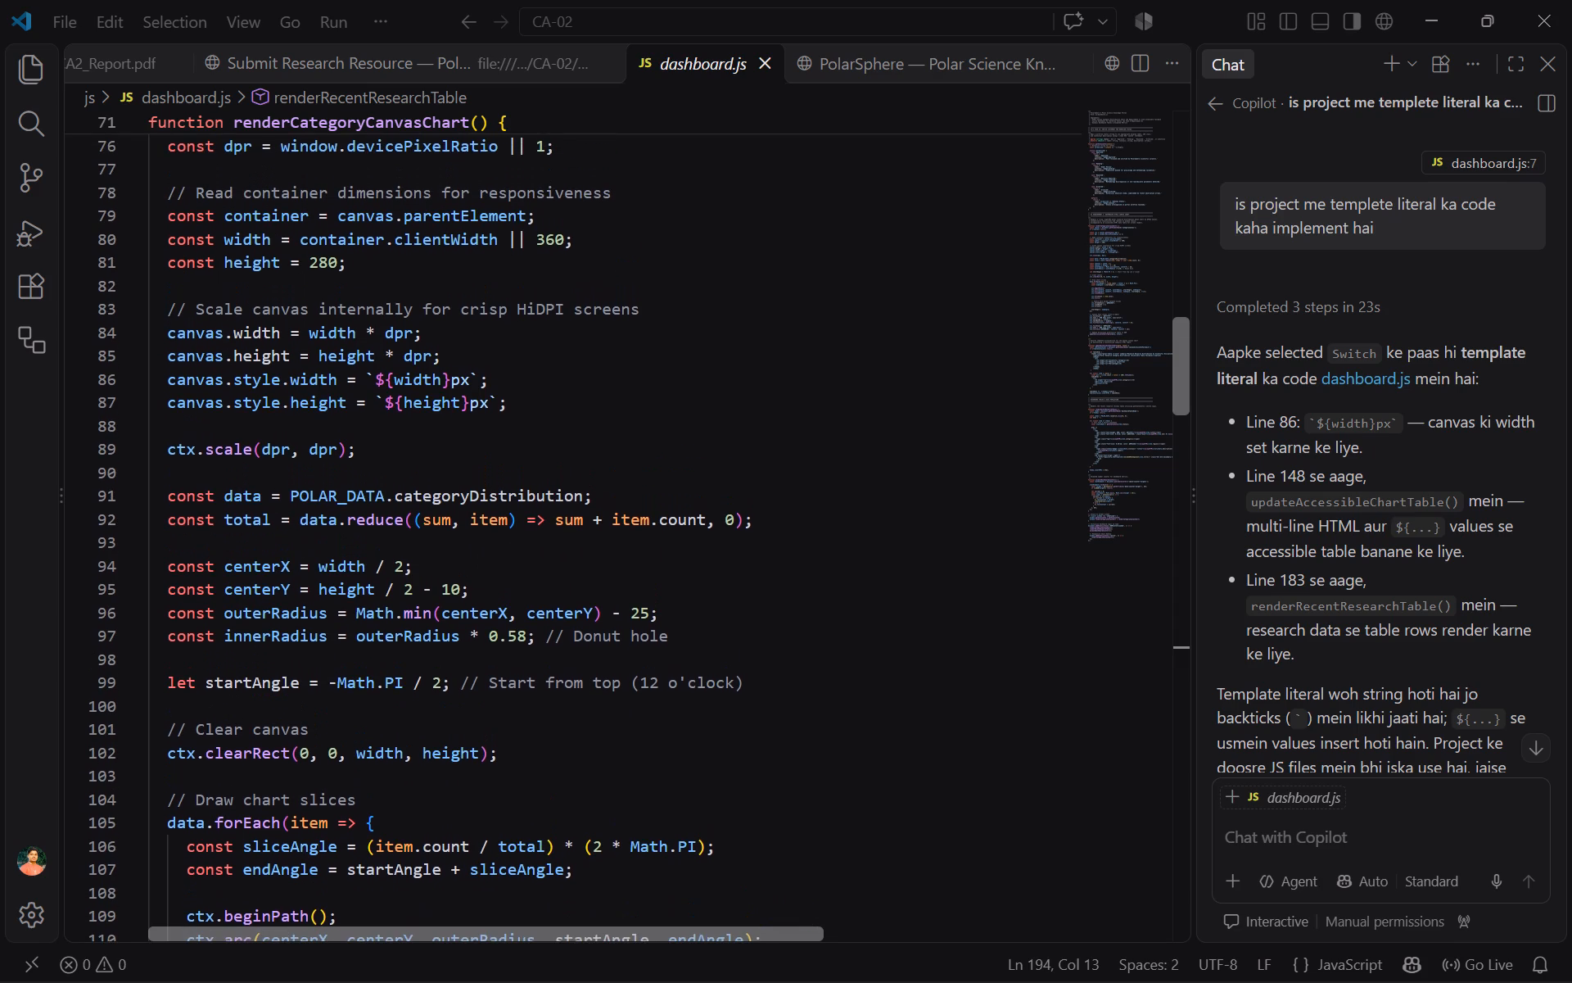
scroll(279, 641, up, 4)
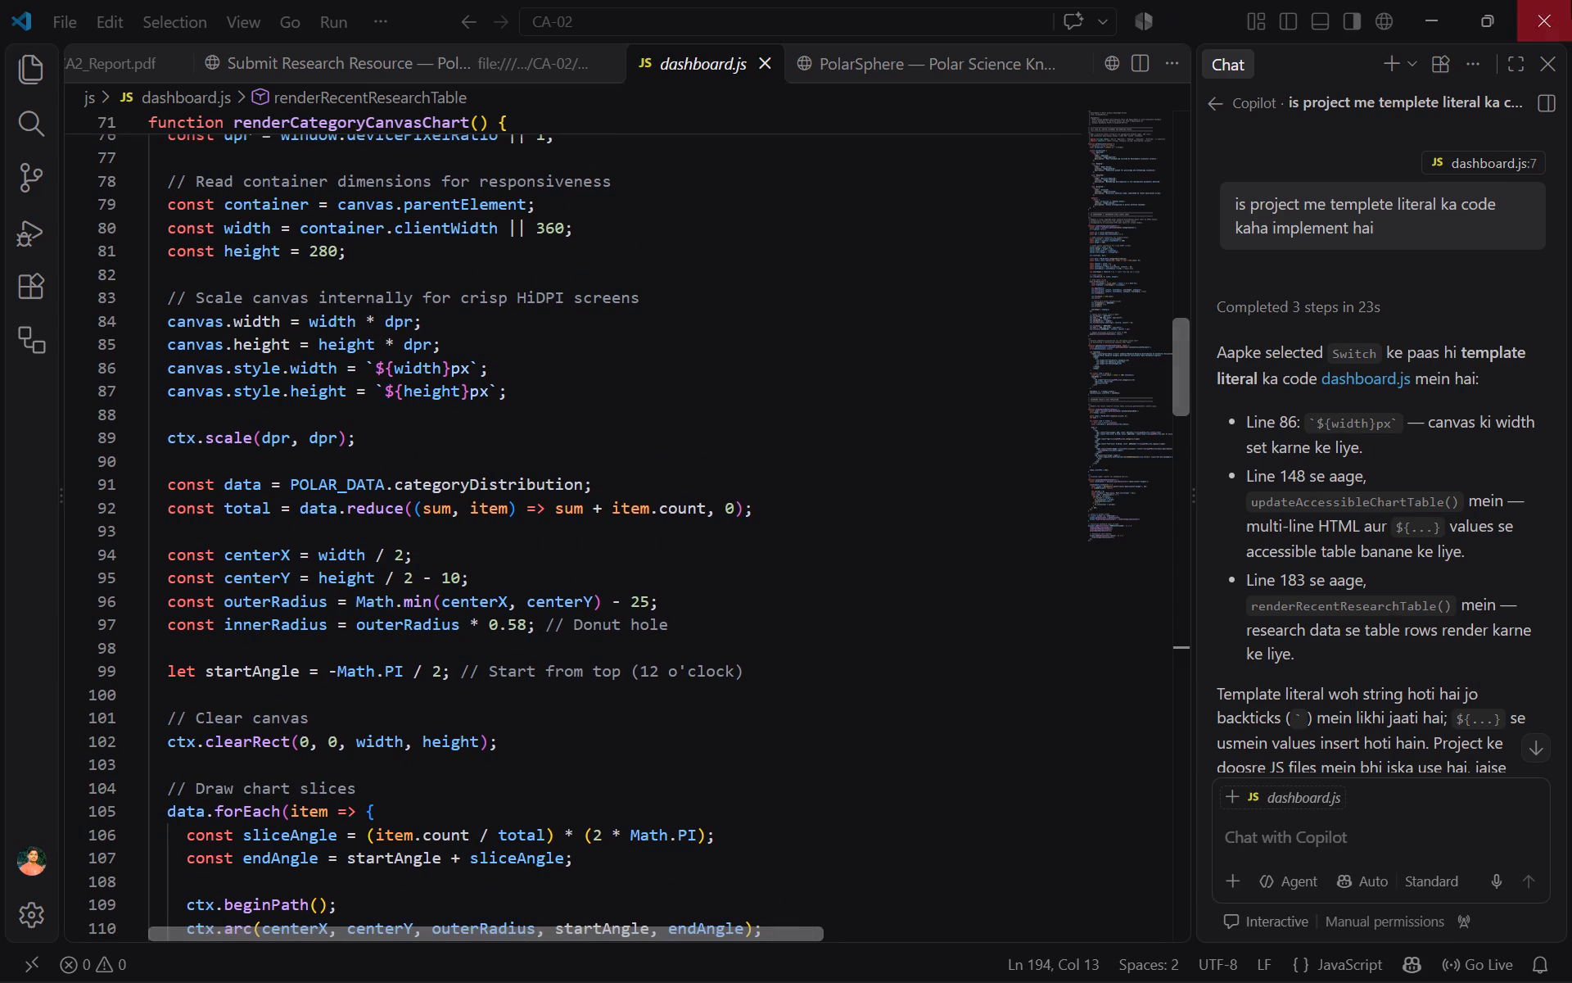
Hide the chat and capture a full-screen screenshot of the renderCategoryCanvasChart code showing the width and height template literals.
click(1354, 13)
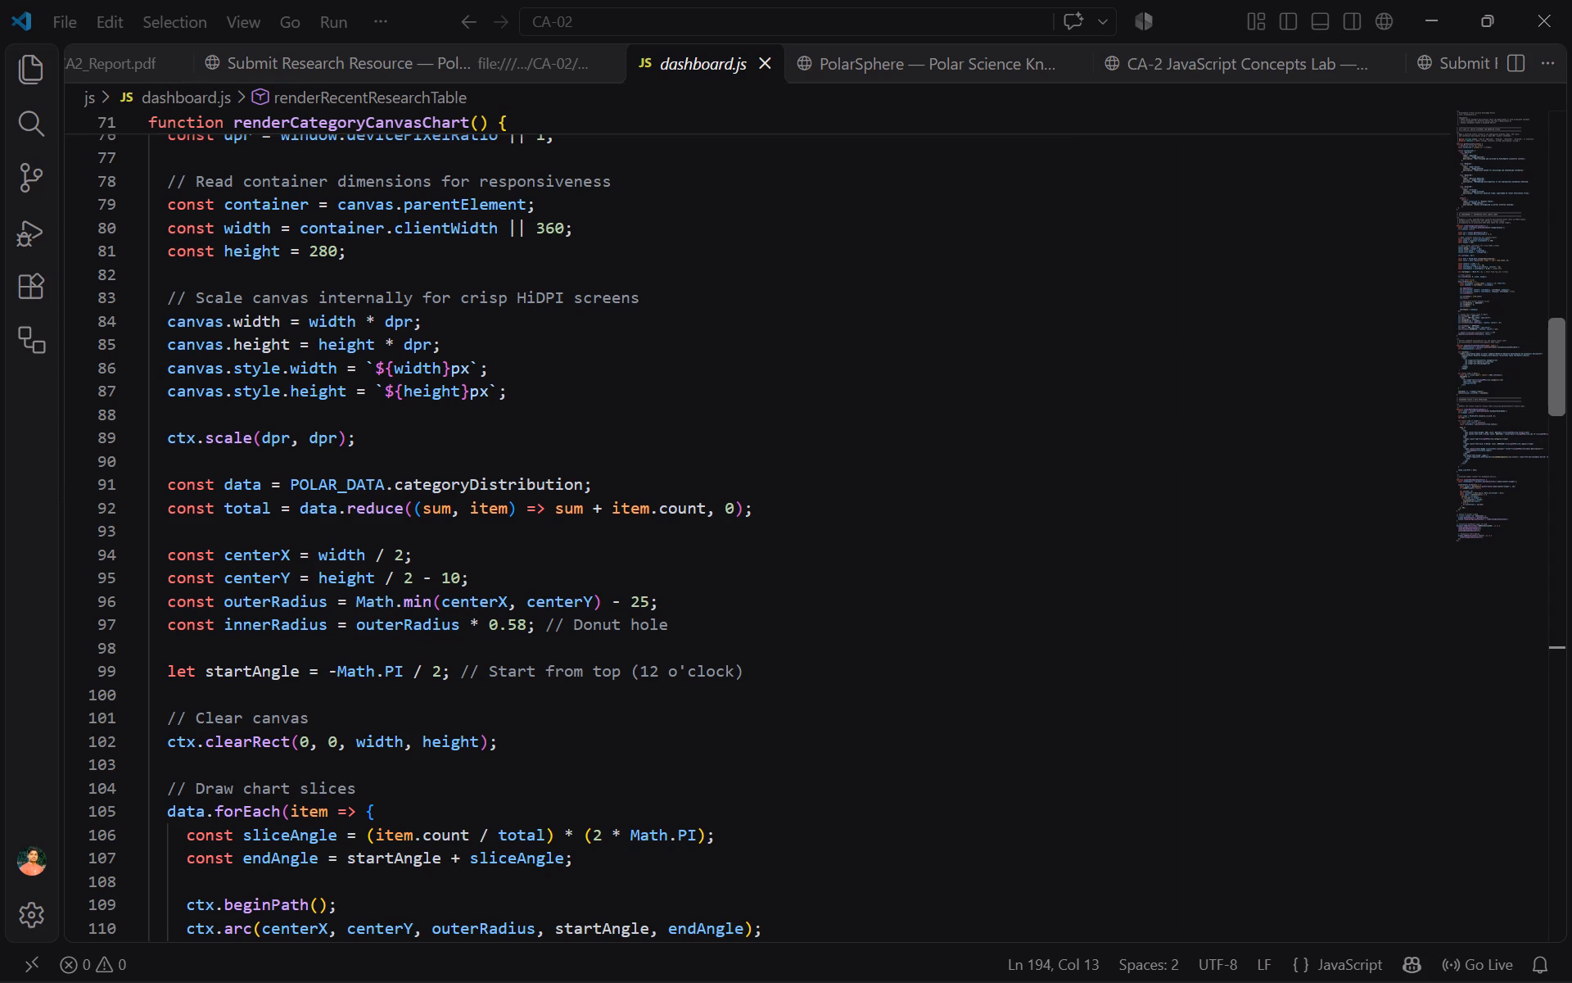
key(super+Print)
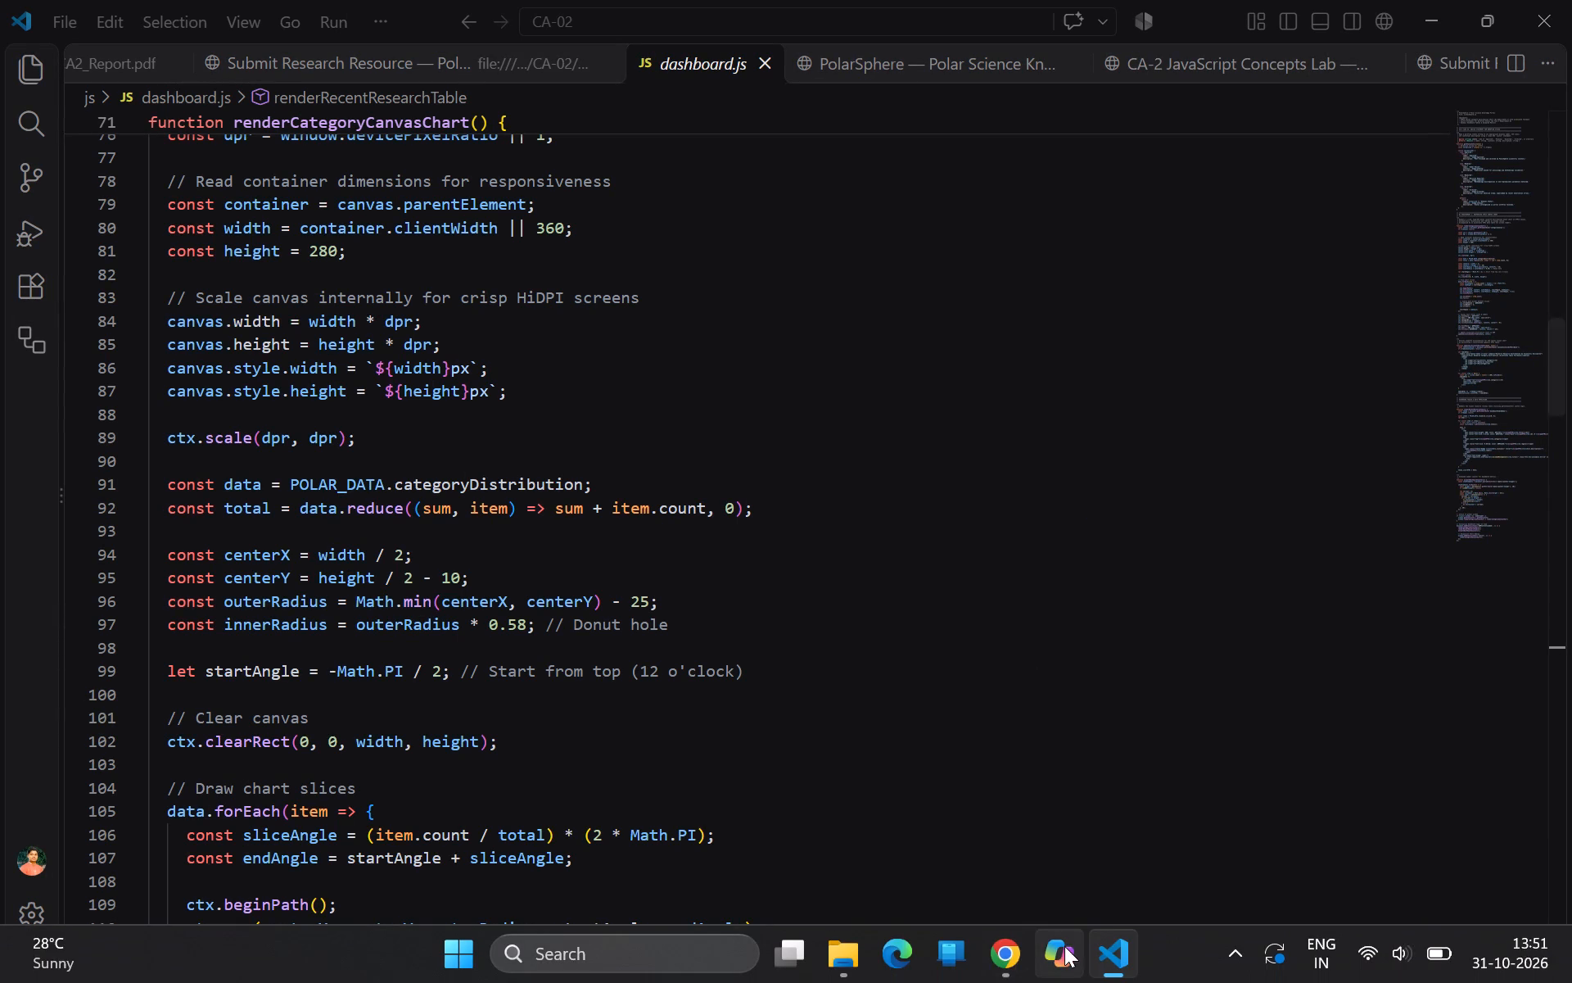
Switch to the Word report in Chrome and paste the code screenshot on a new line under heading 14.1 "Why use a template literal?".
click(1004, 944)
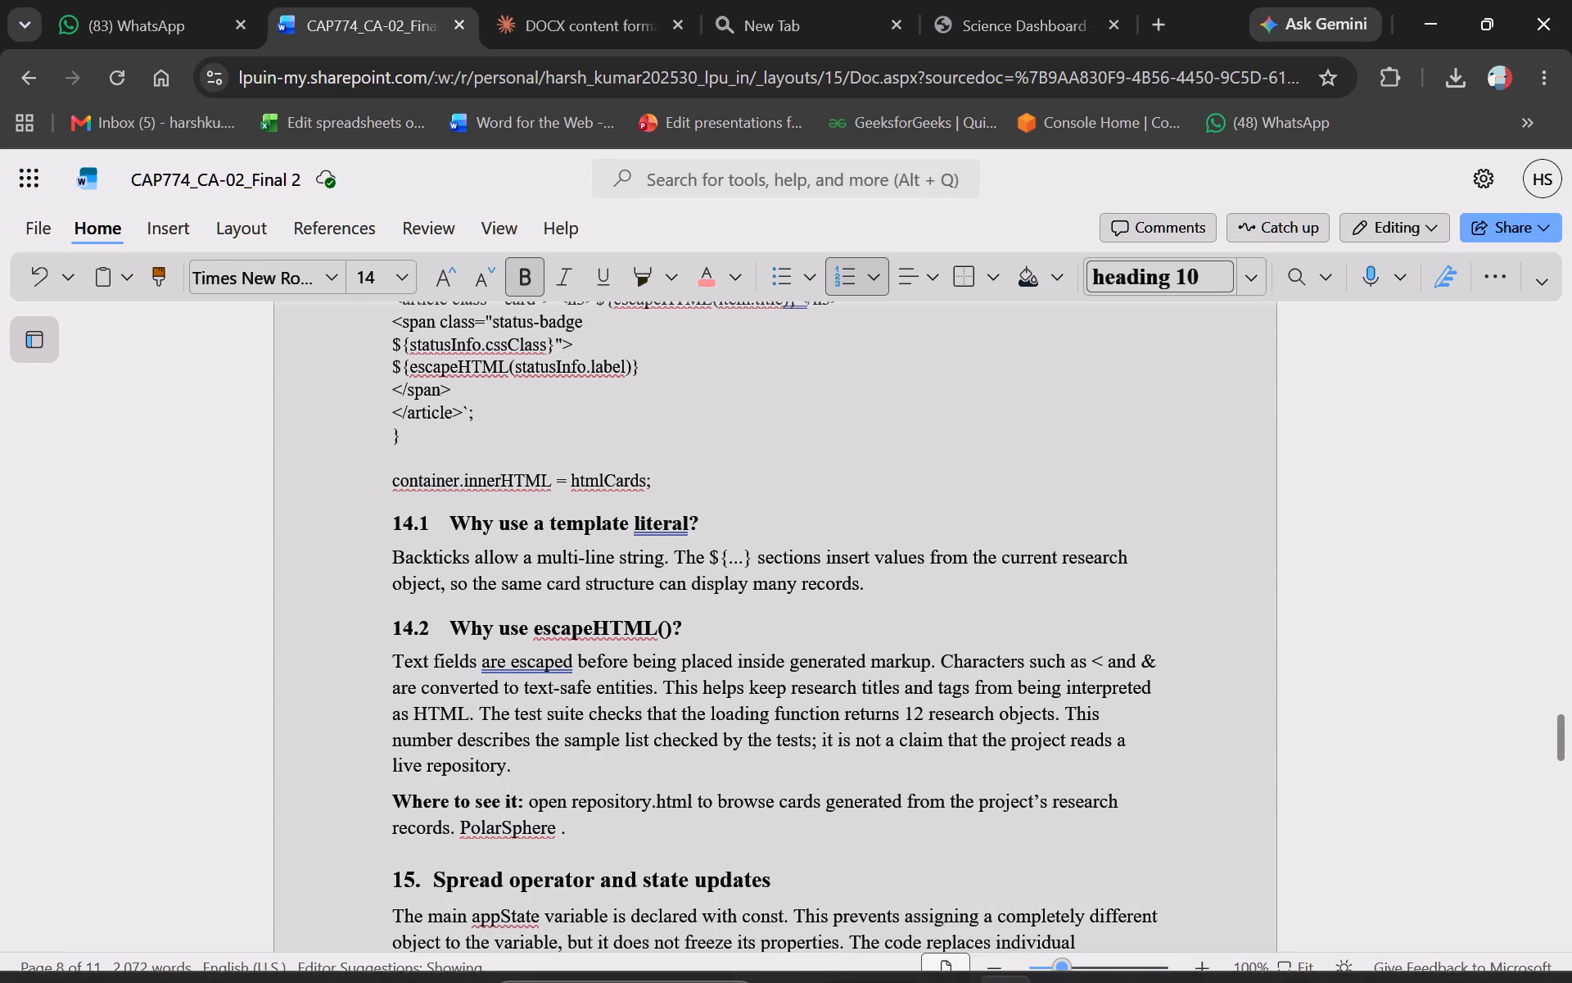
click(722, 531)
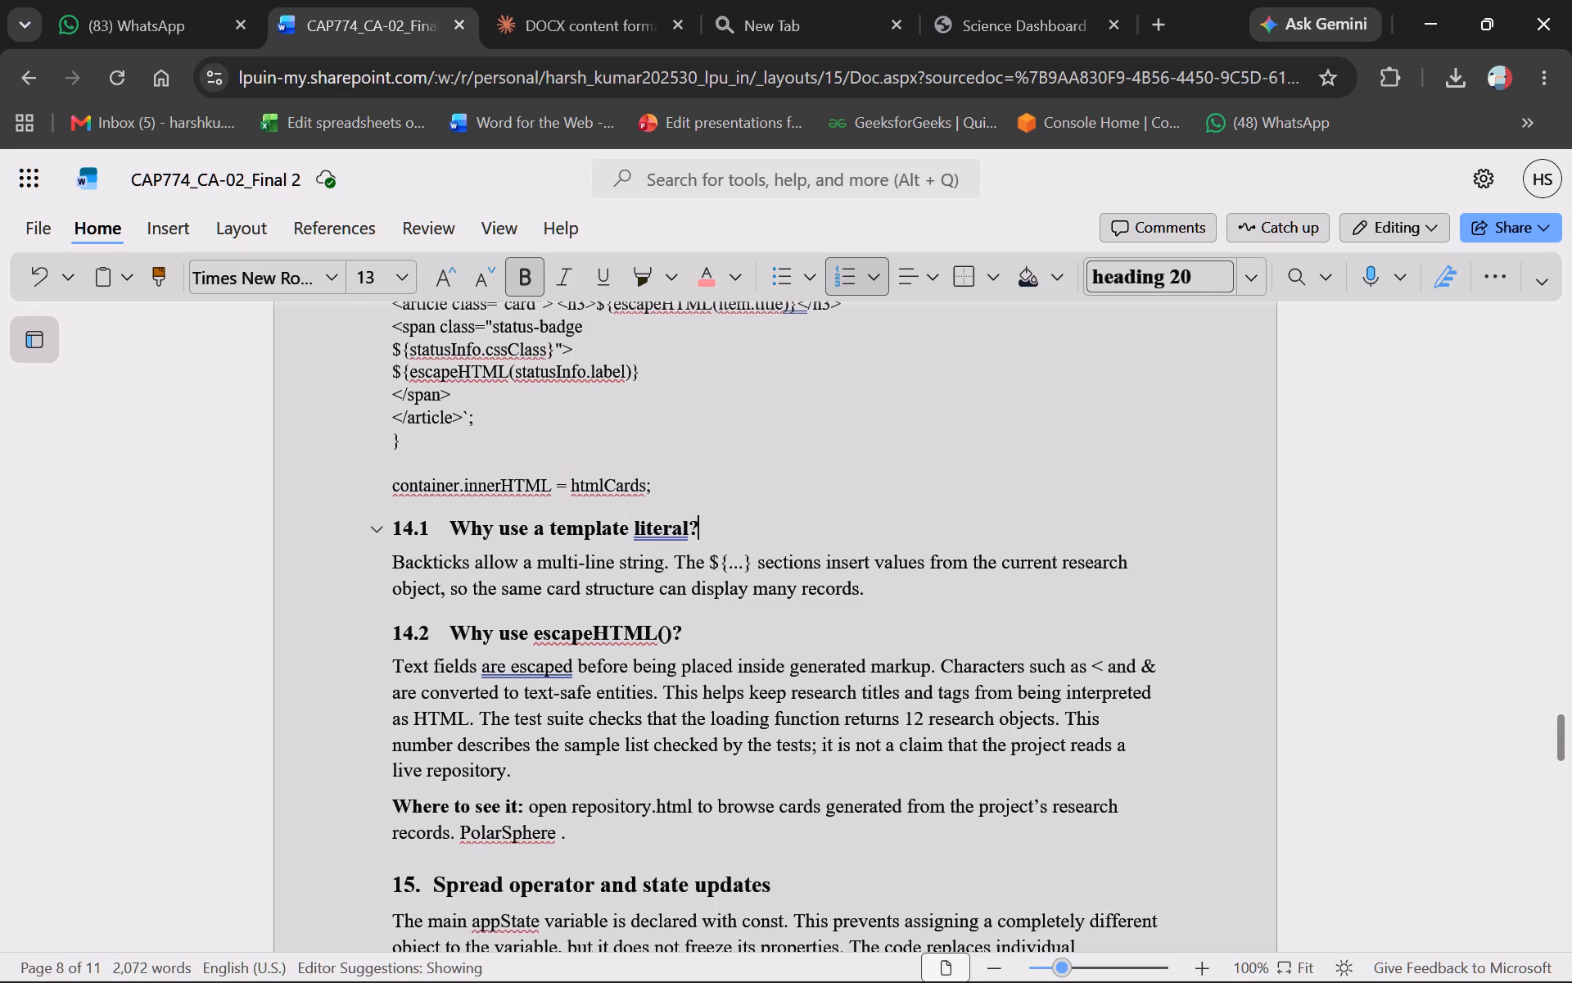
key(shift+Return)
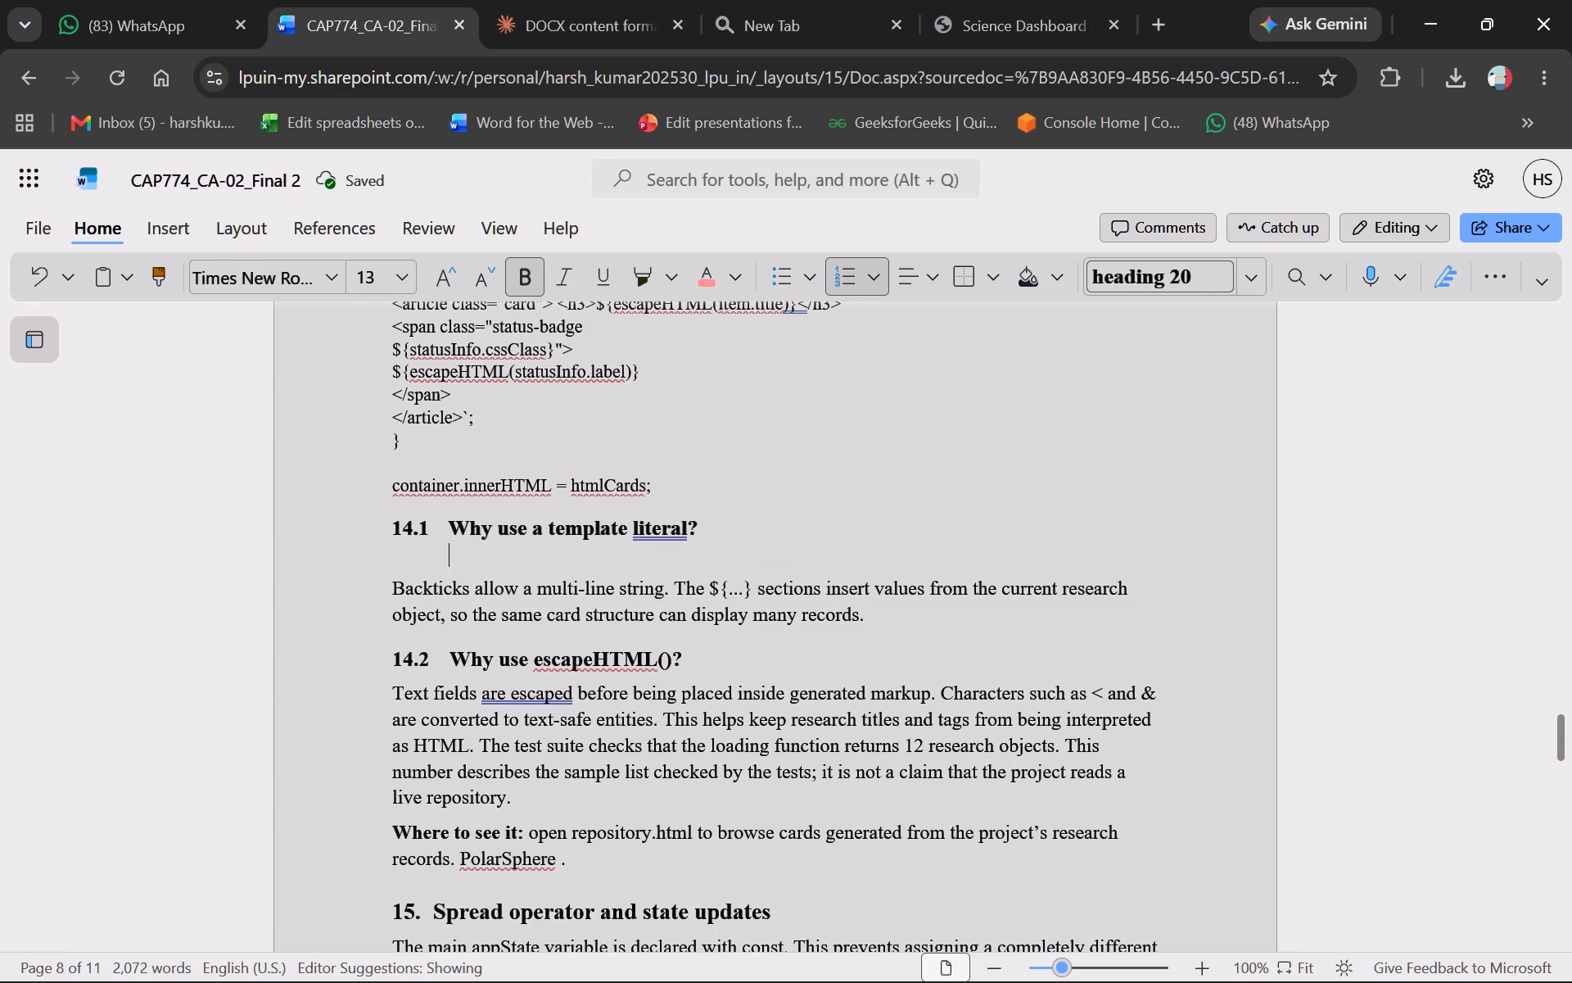
key(ctrl+v)
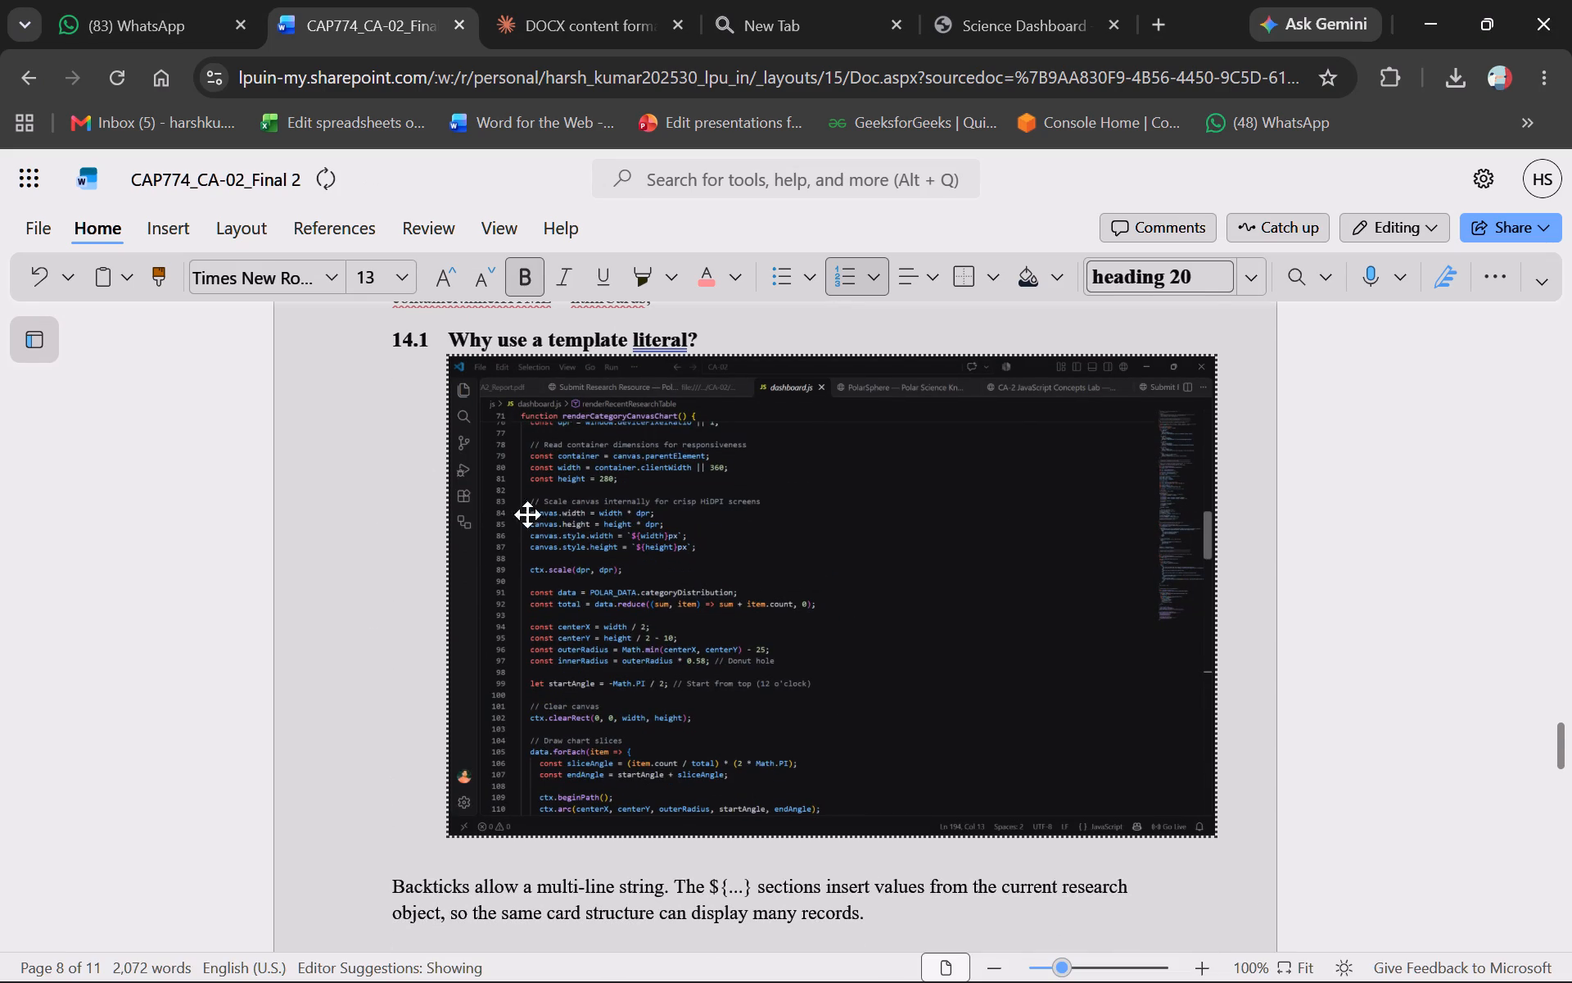
Narrow the pasted code screenshot under heading 14.1 to about 5.99" wide, keeping its height.
drag(628, 536, 440, 514)
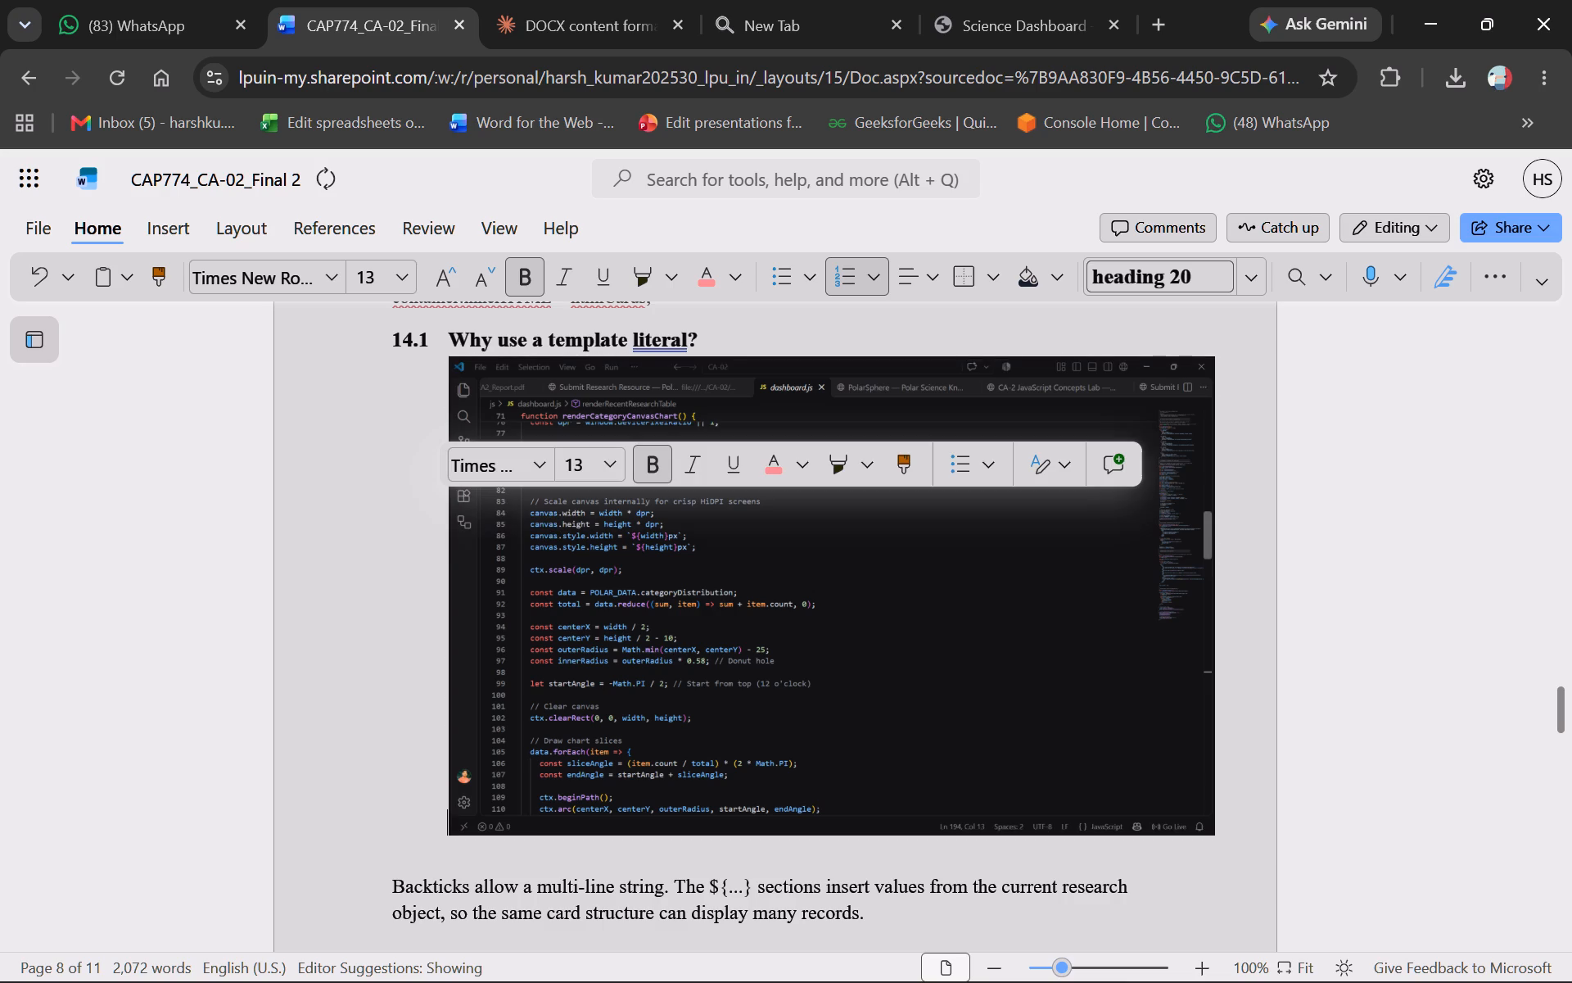
click(506, 559)
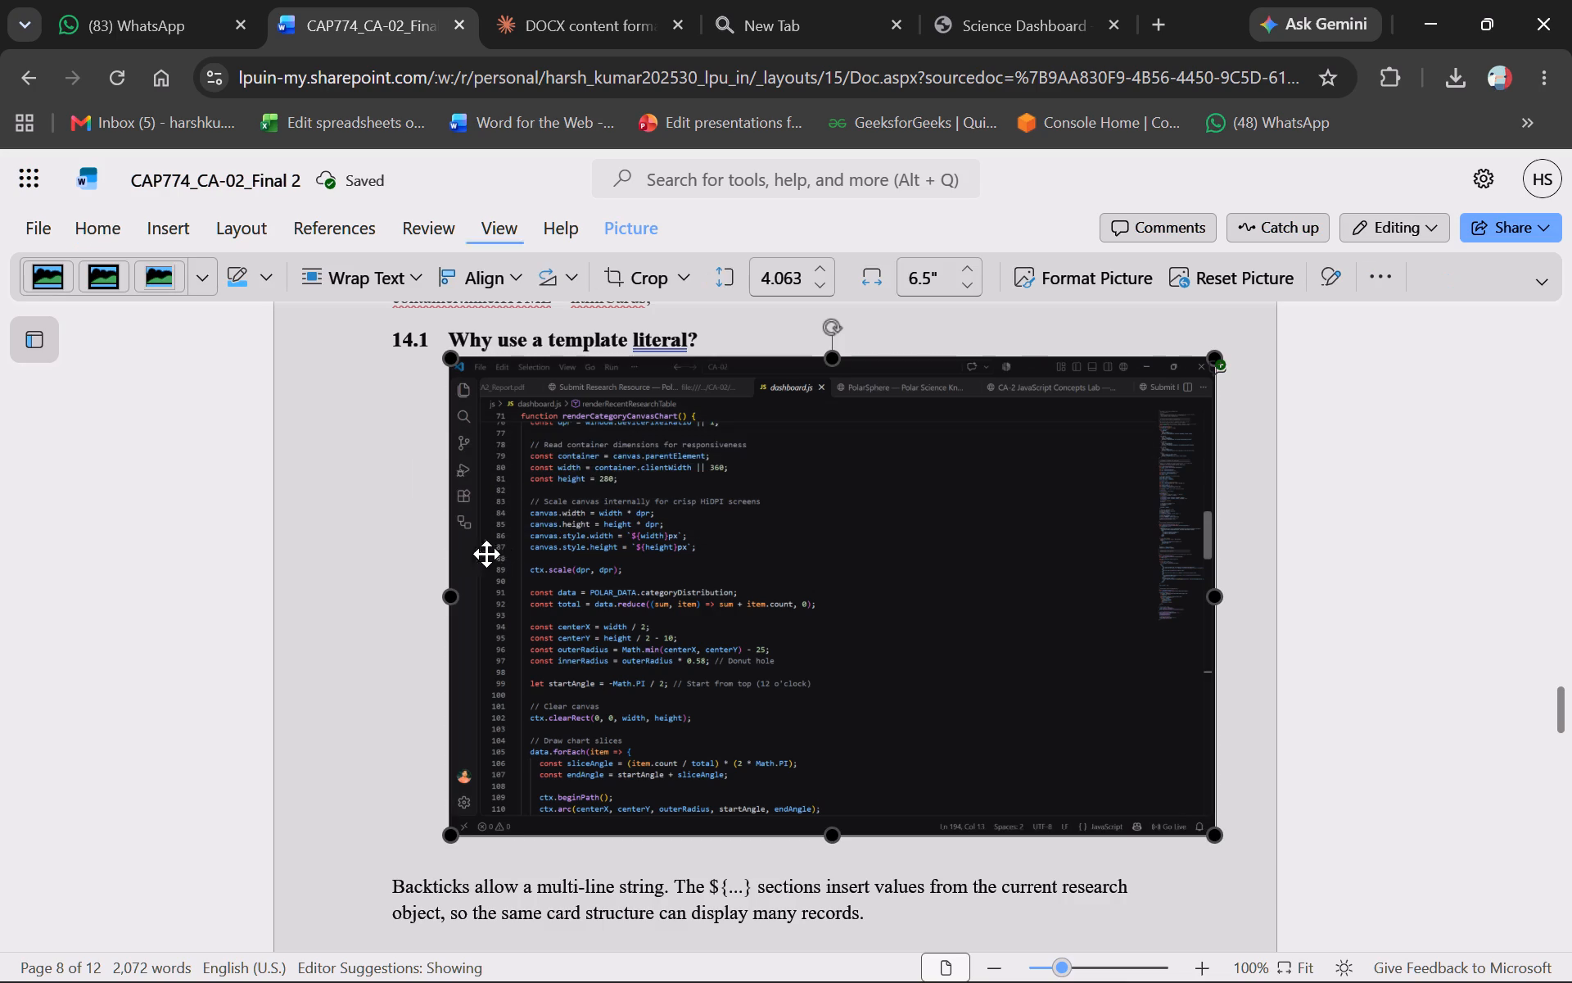
drag(446, 599, 390, 598)
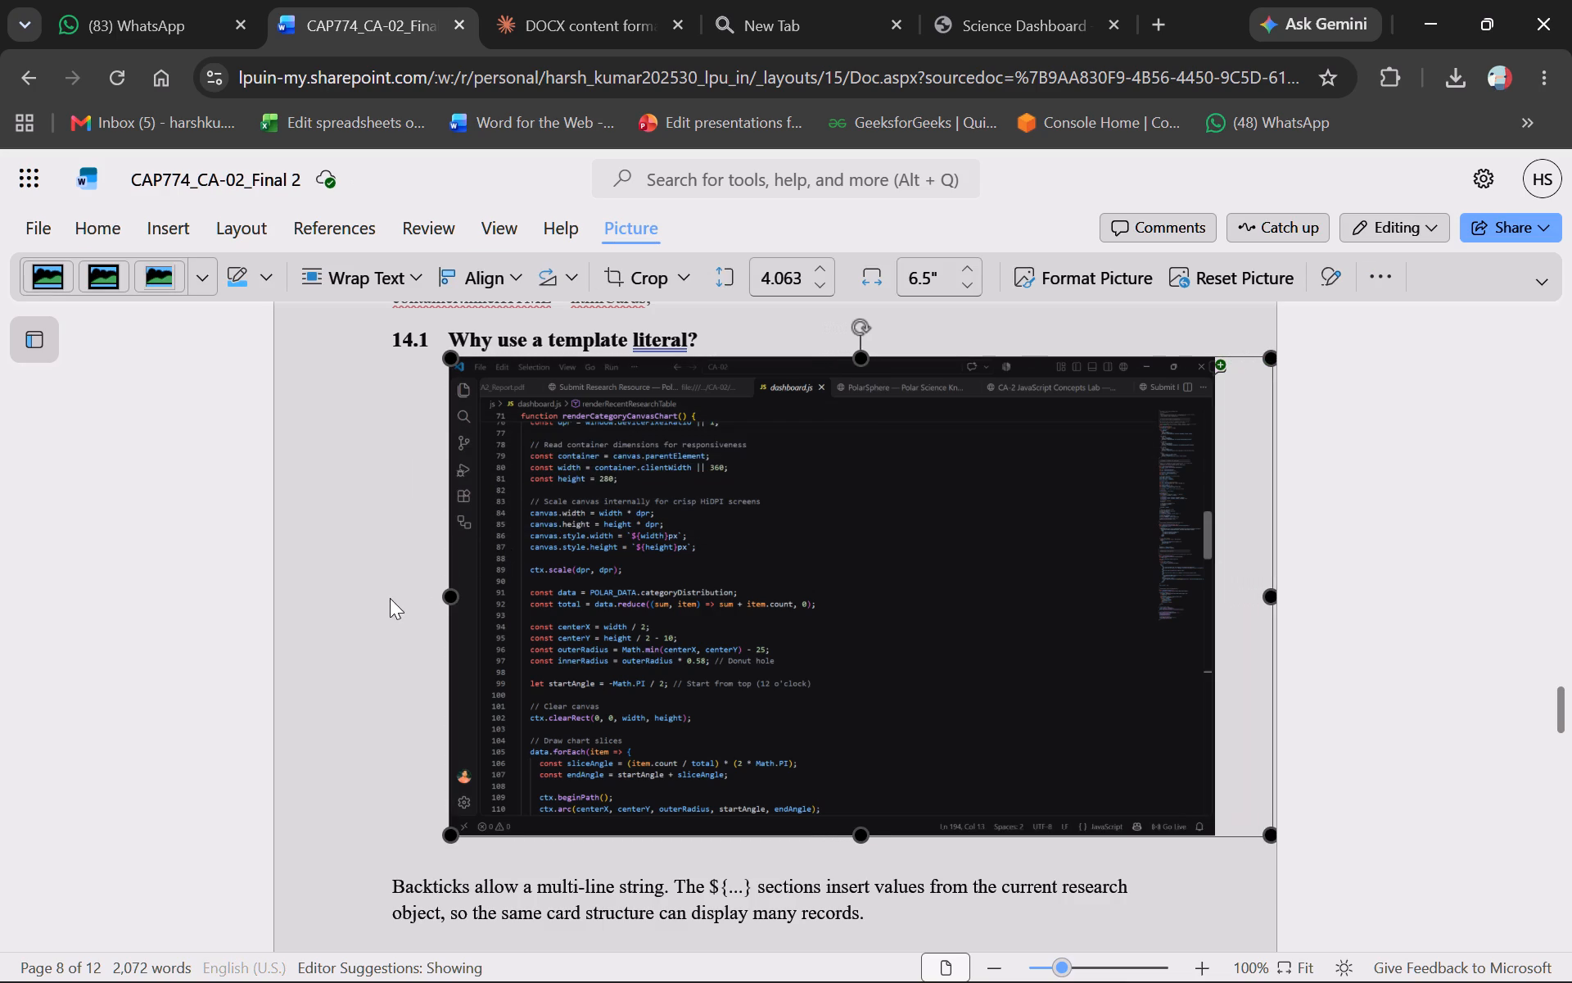
drag(390, 598, 452, 607)
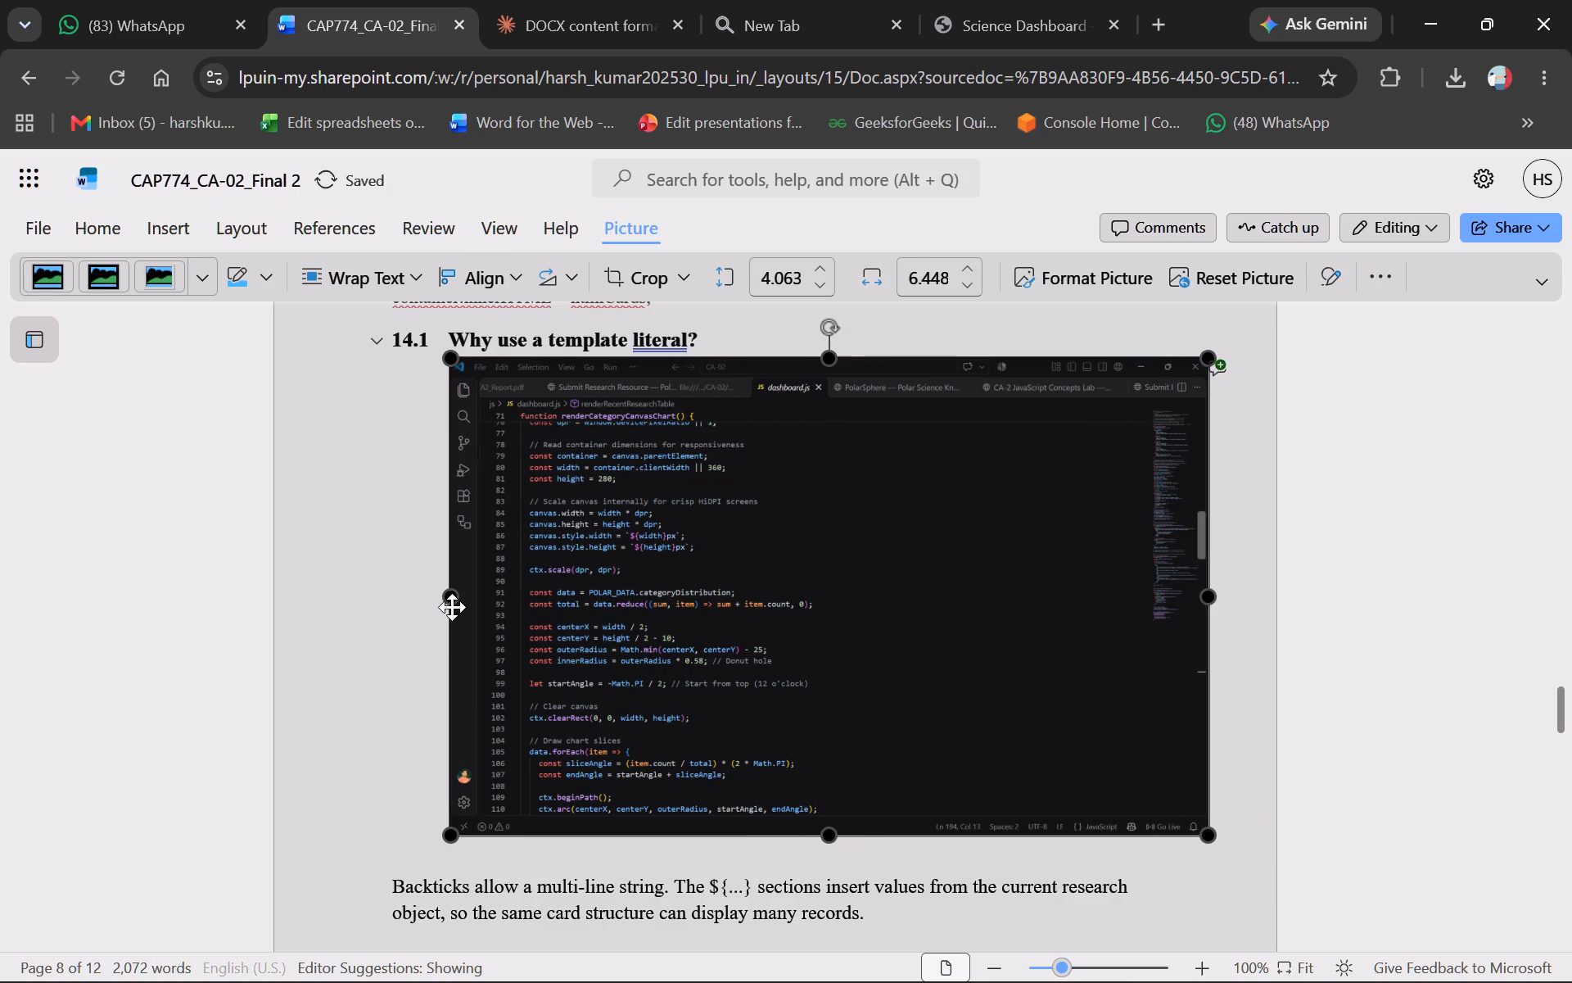
drag(1206, 596, 1180, 597)
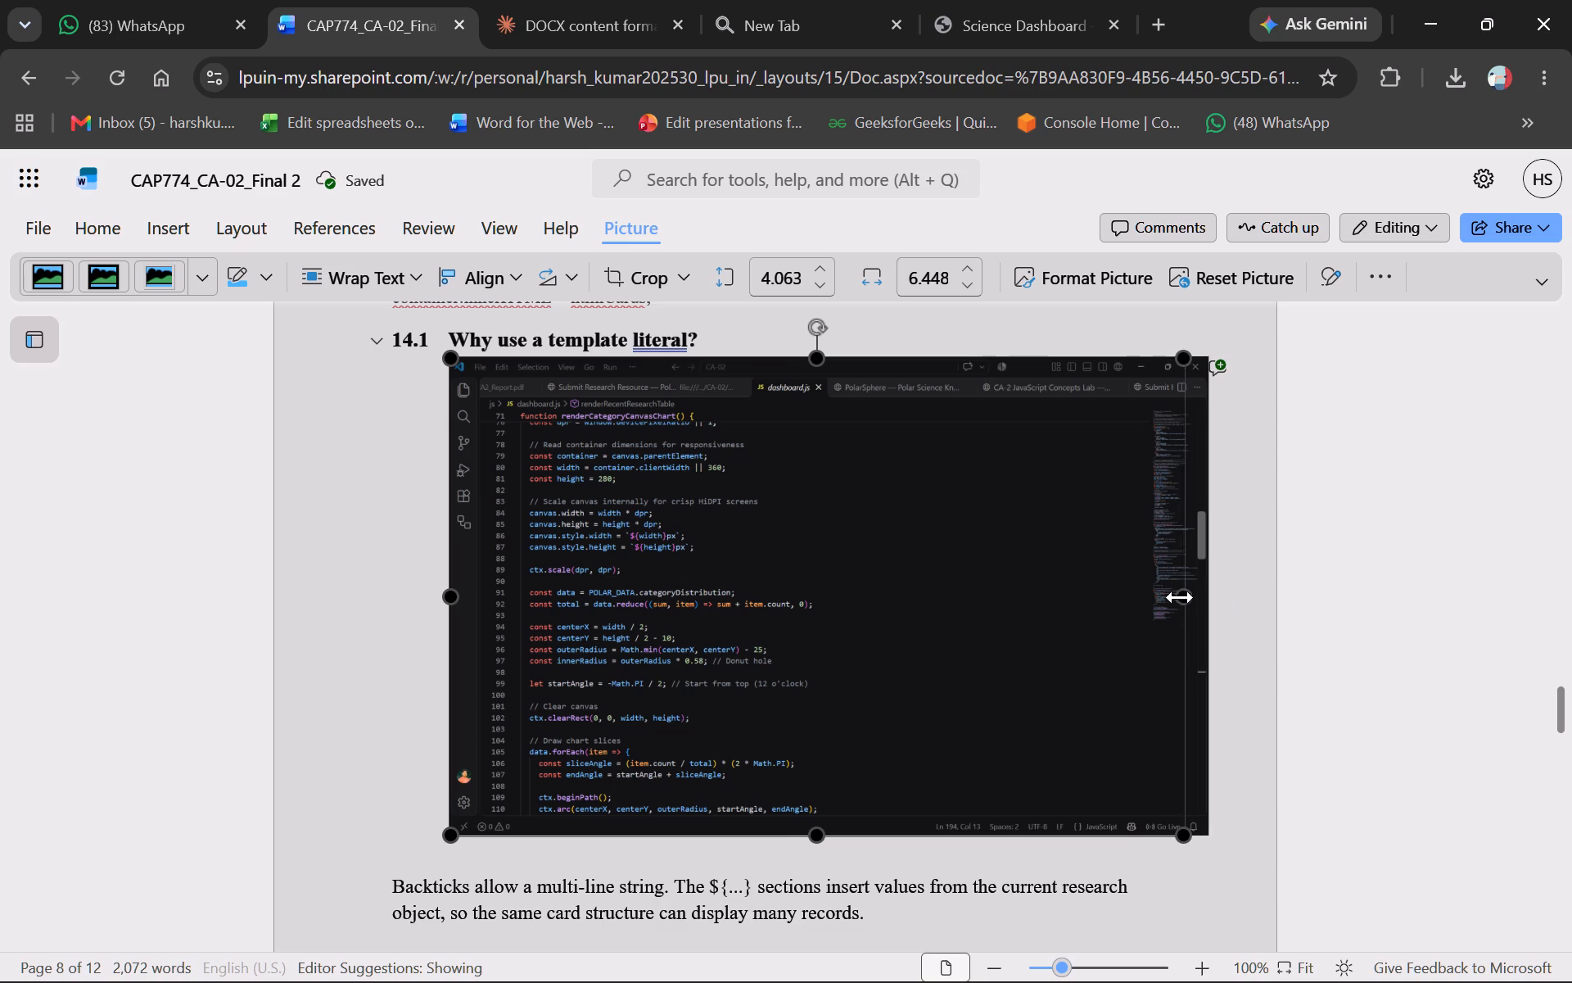
drag(1180, 597, 1152, 603)
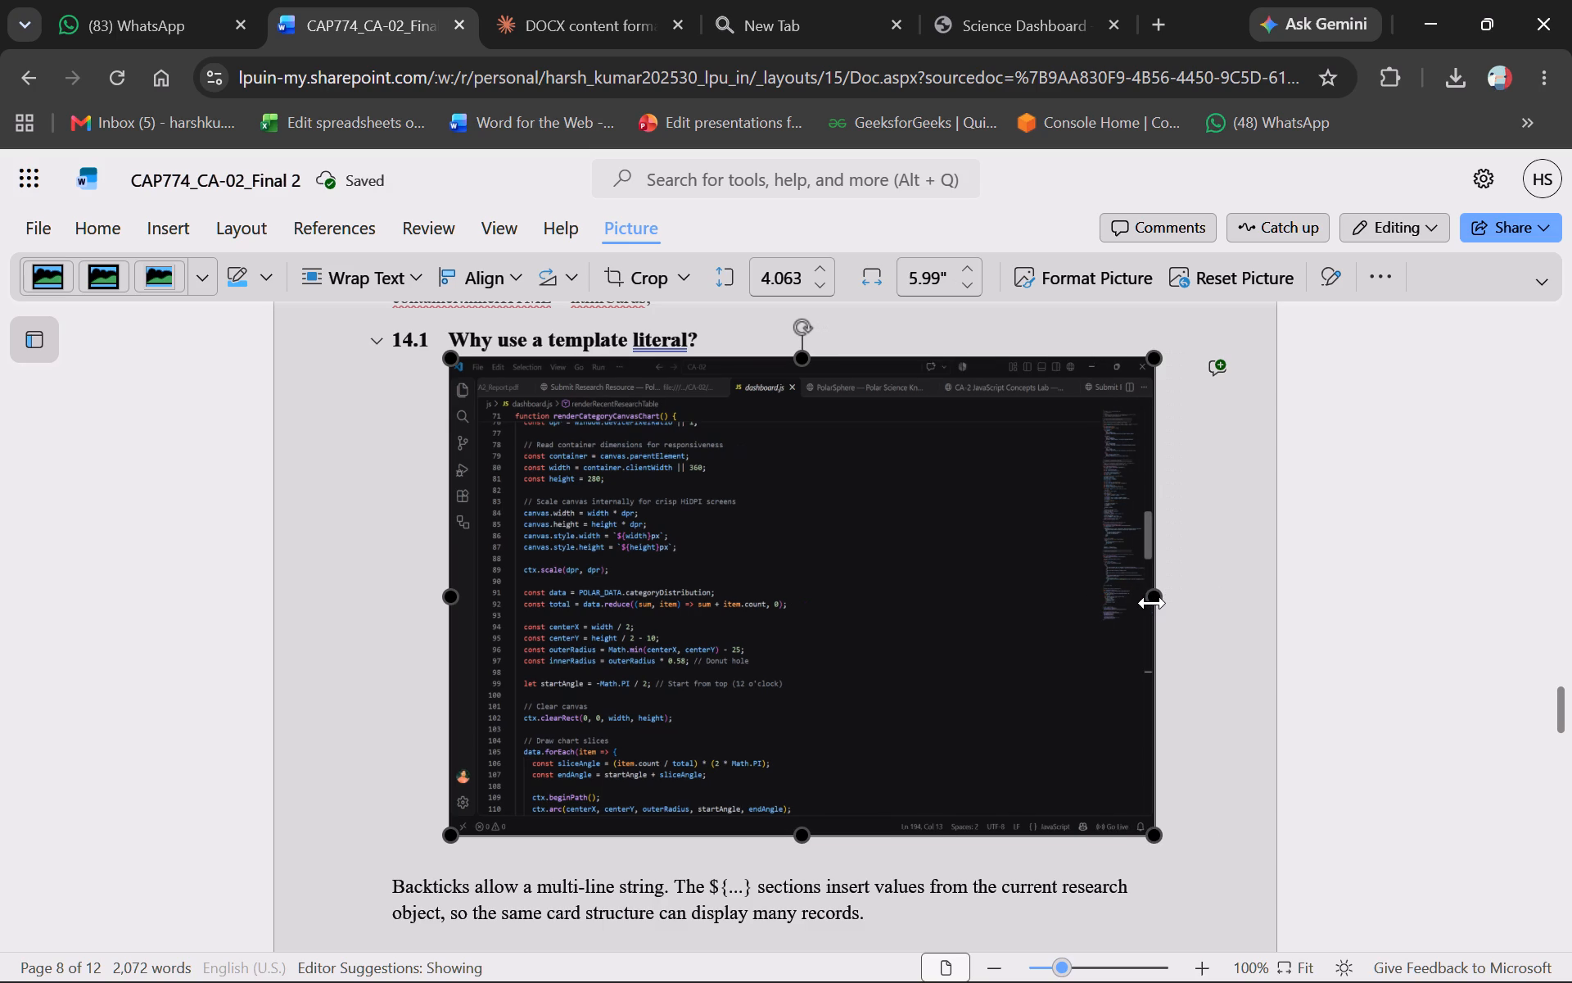
Narrow the code screenshot under heading 14.1 to about 5.65" wide, keeping its height.
drag(1152, 603, 1112, 608)
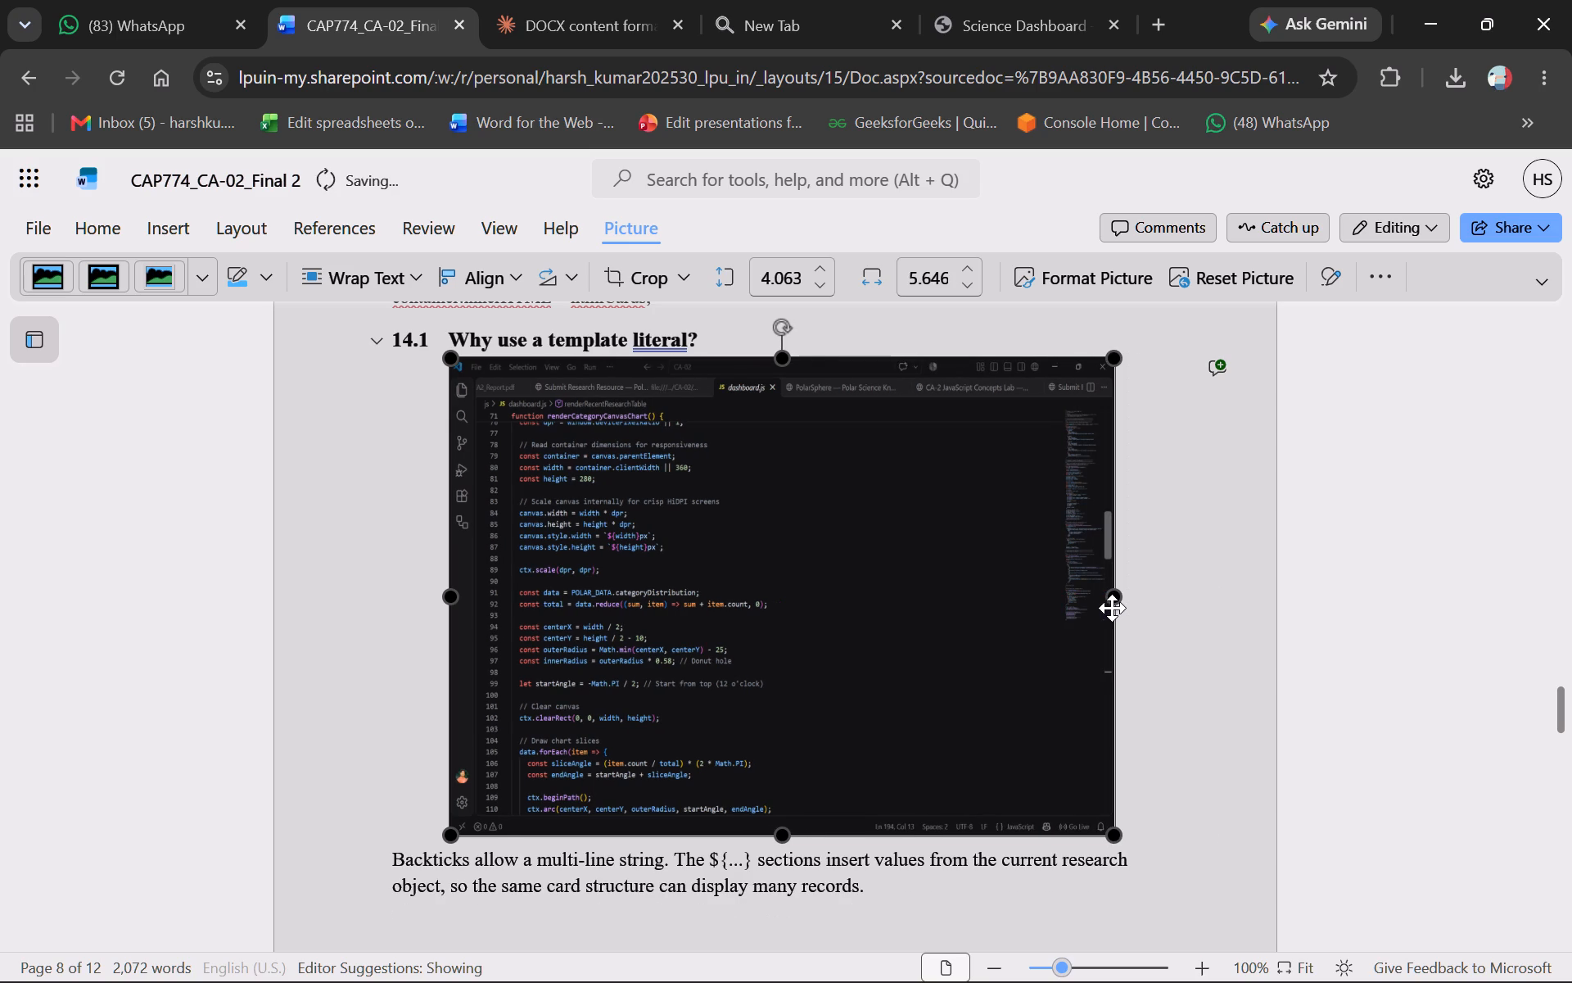
click(1228, 608)
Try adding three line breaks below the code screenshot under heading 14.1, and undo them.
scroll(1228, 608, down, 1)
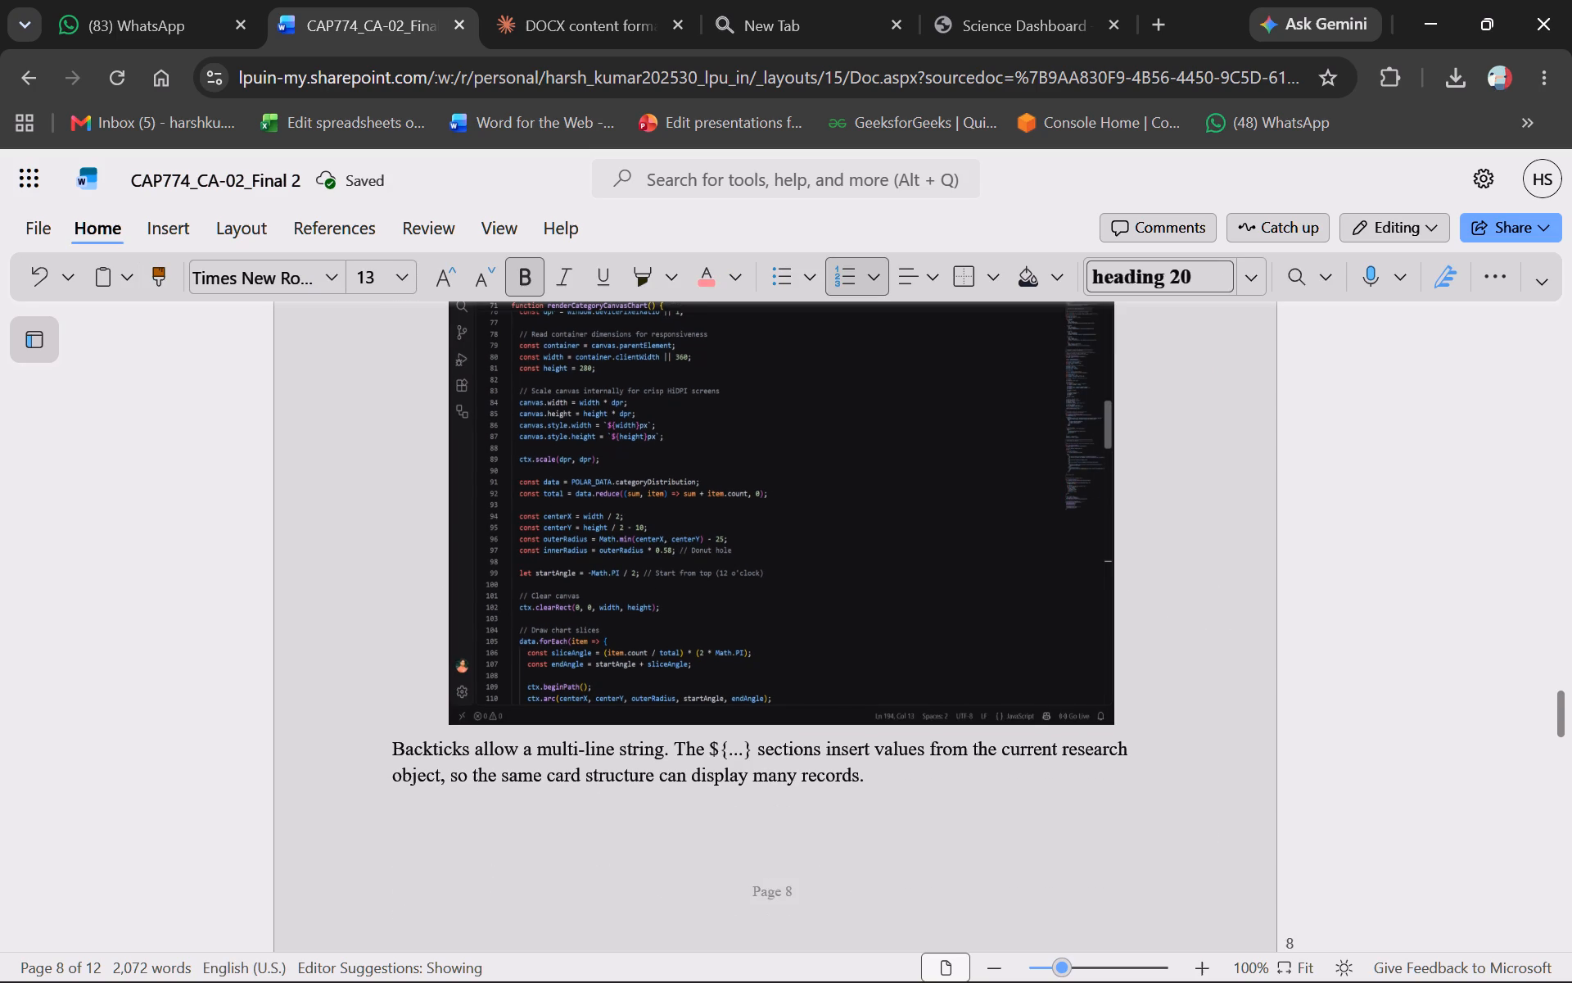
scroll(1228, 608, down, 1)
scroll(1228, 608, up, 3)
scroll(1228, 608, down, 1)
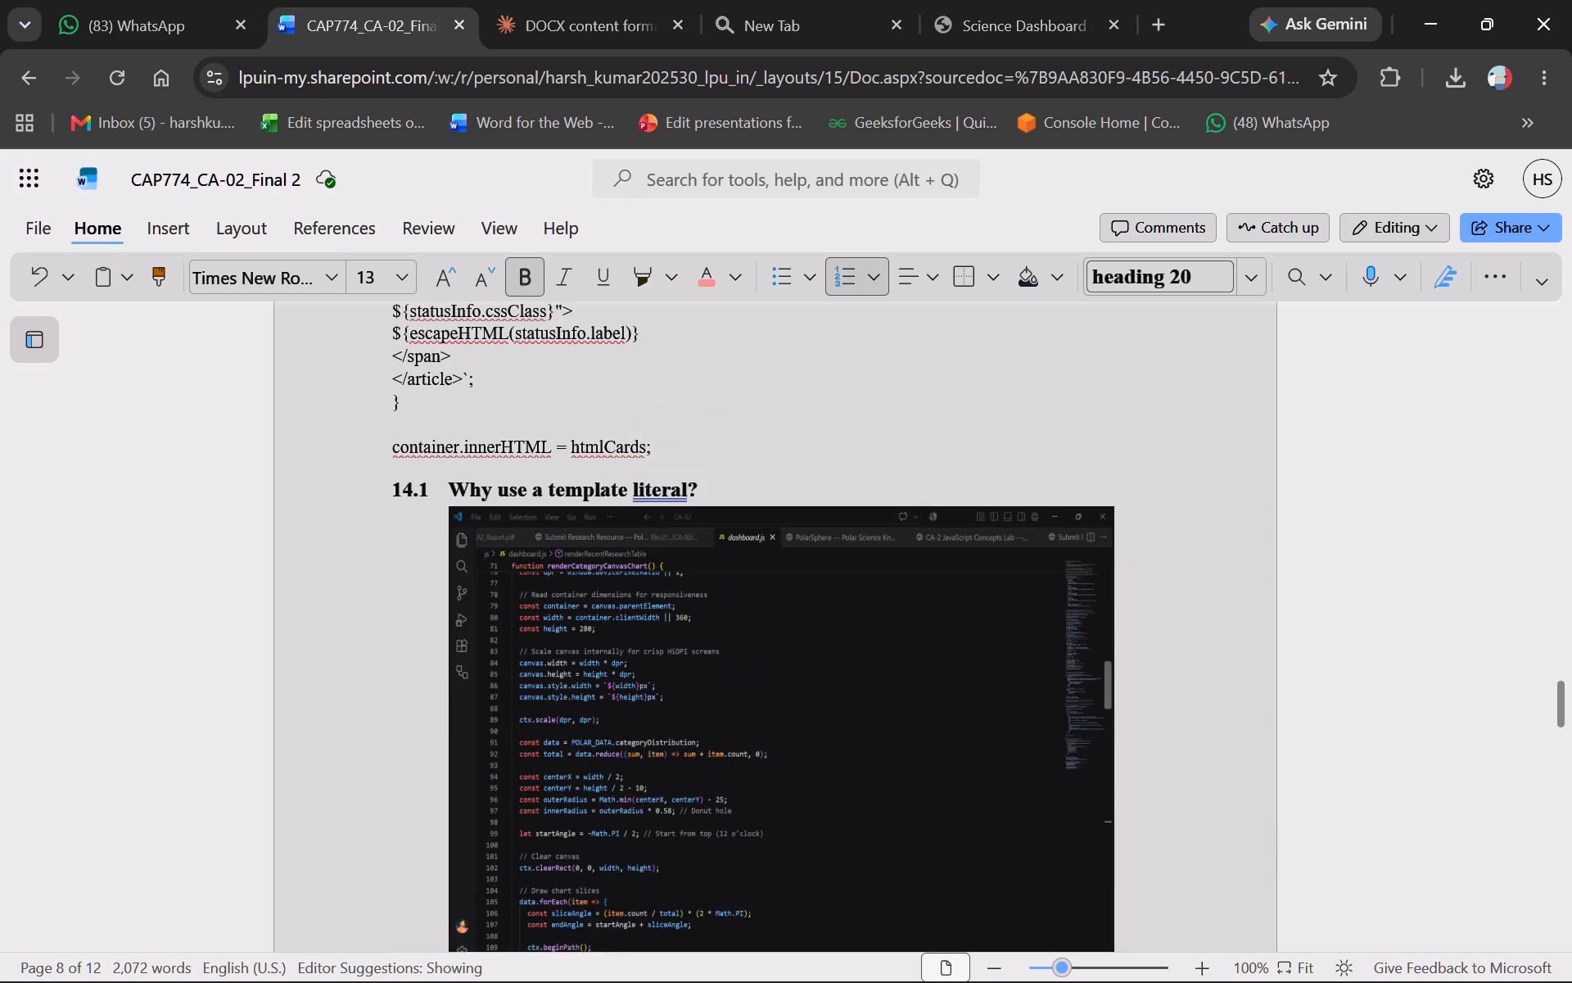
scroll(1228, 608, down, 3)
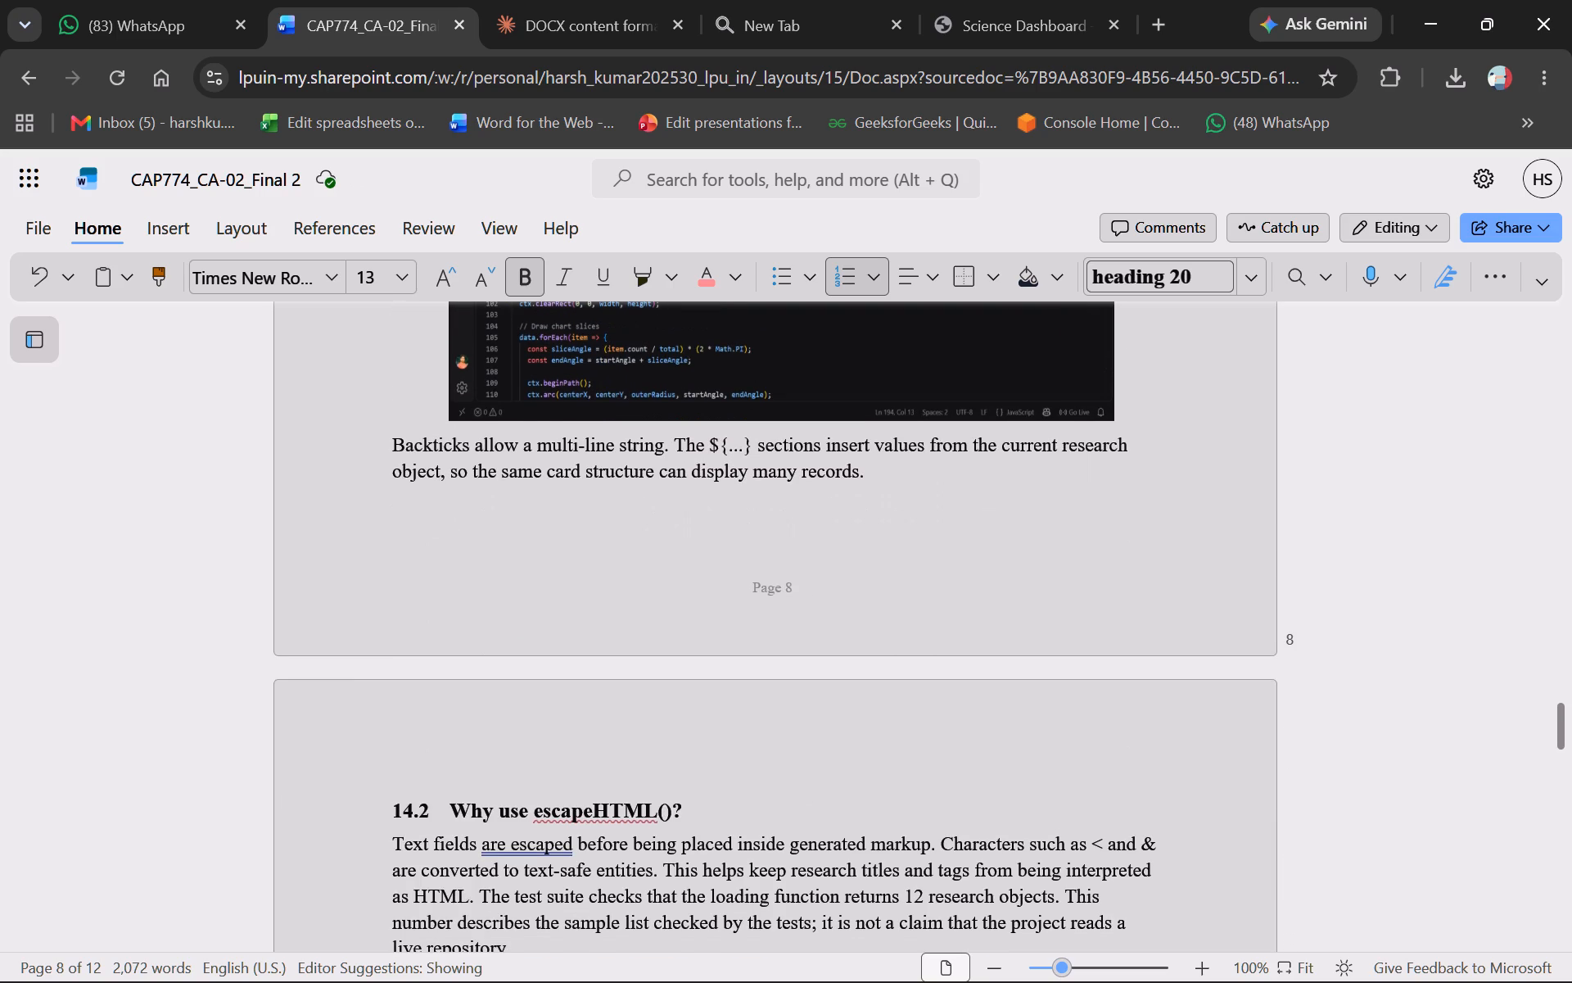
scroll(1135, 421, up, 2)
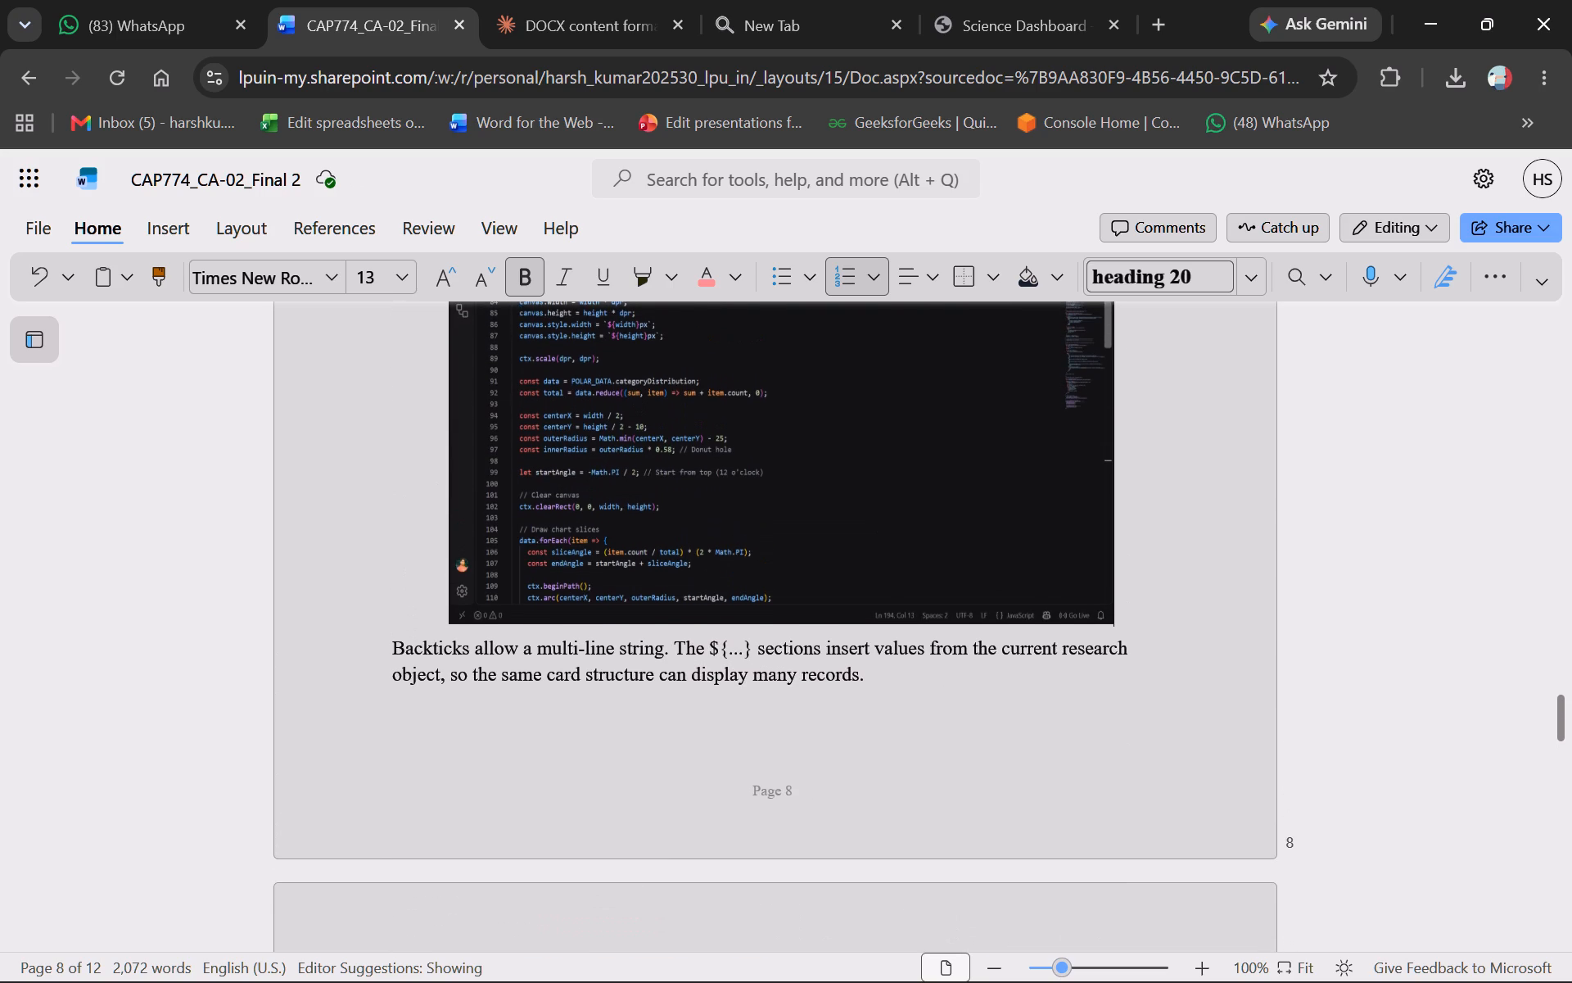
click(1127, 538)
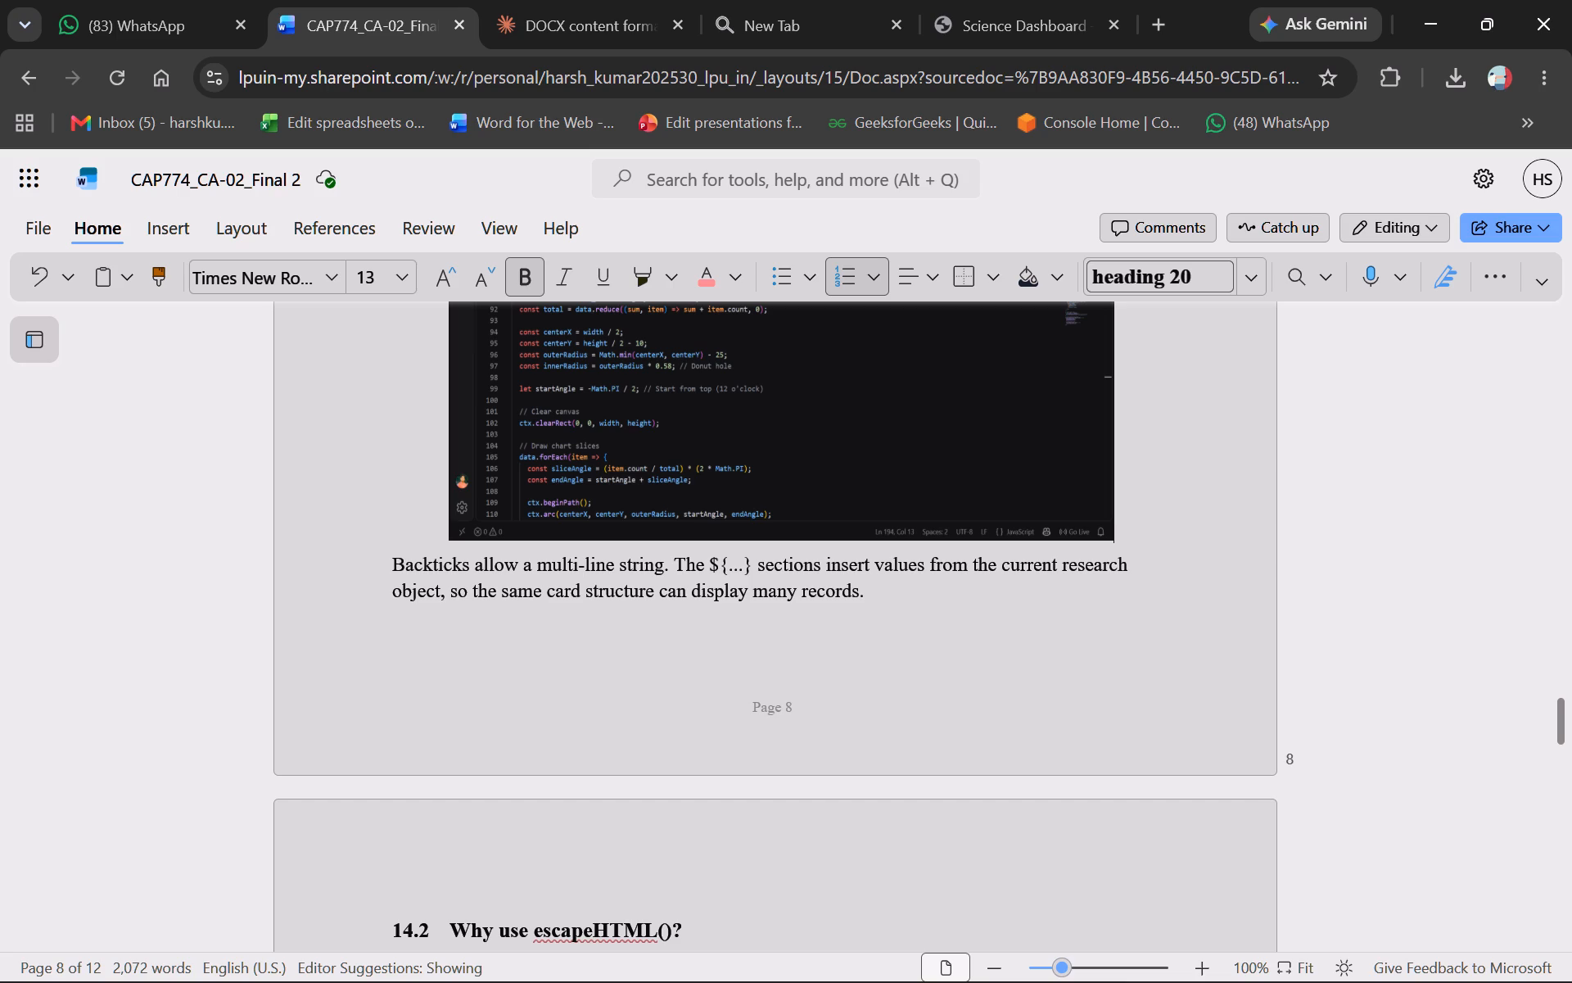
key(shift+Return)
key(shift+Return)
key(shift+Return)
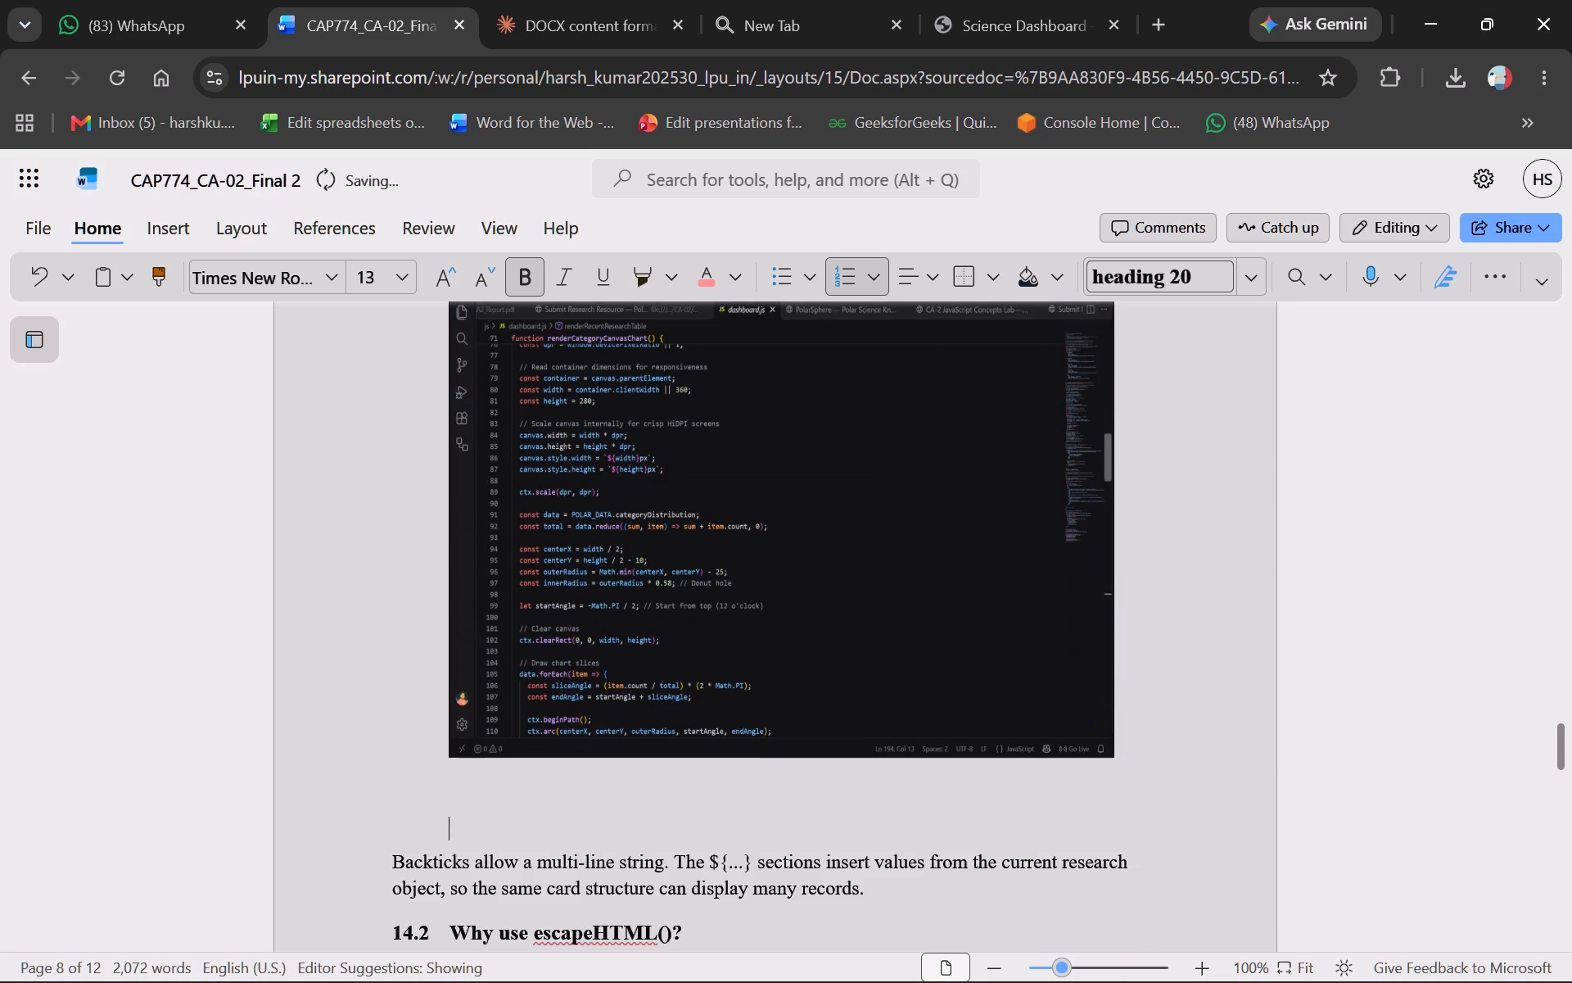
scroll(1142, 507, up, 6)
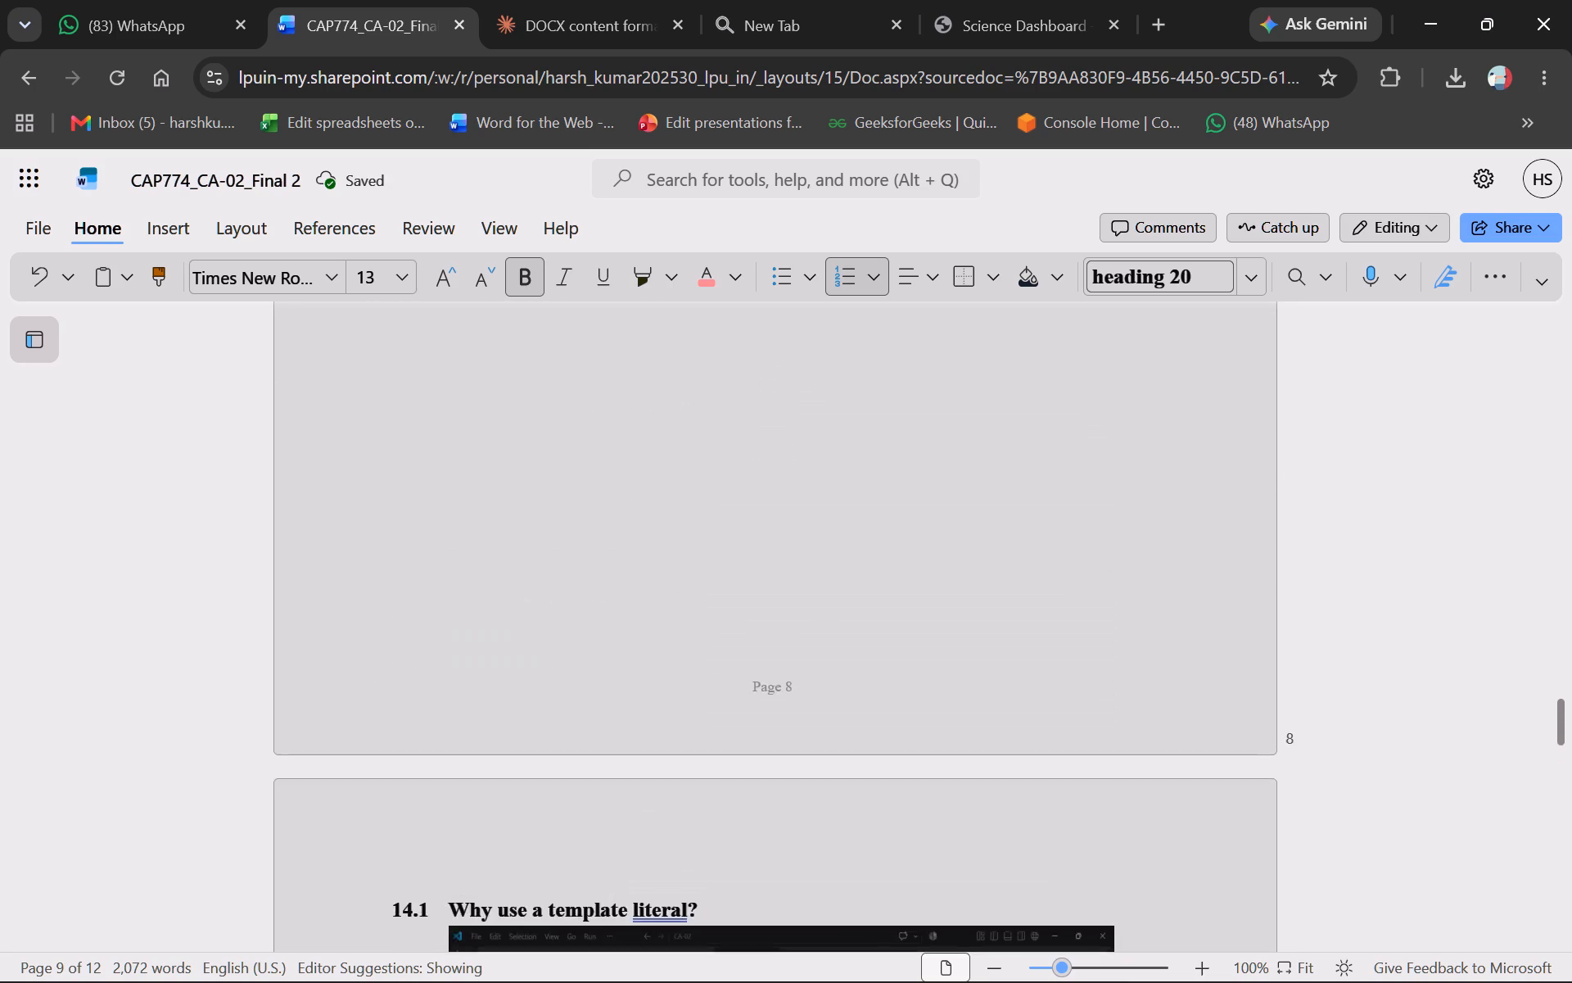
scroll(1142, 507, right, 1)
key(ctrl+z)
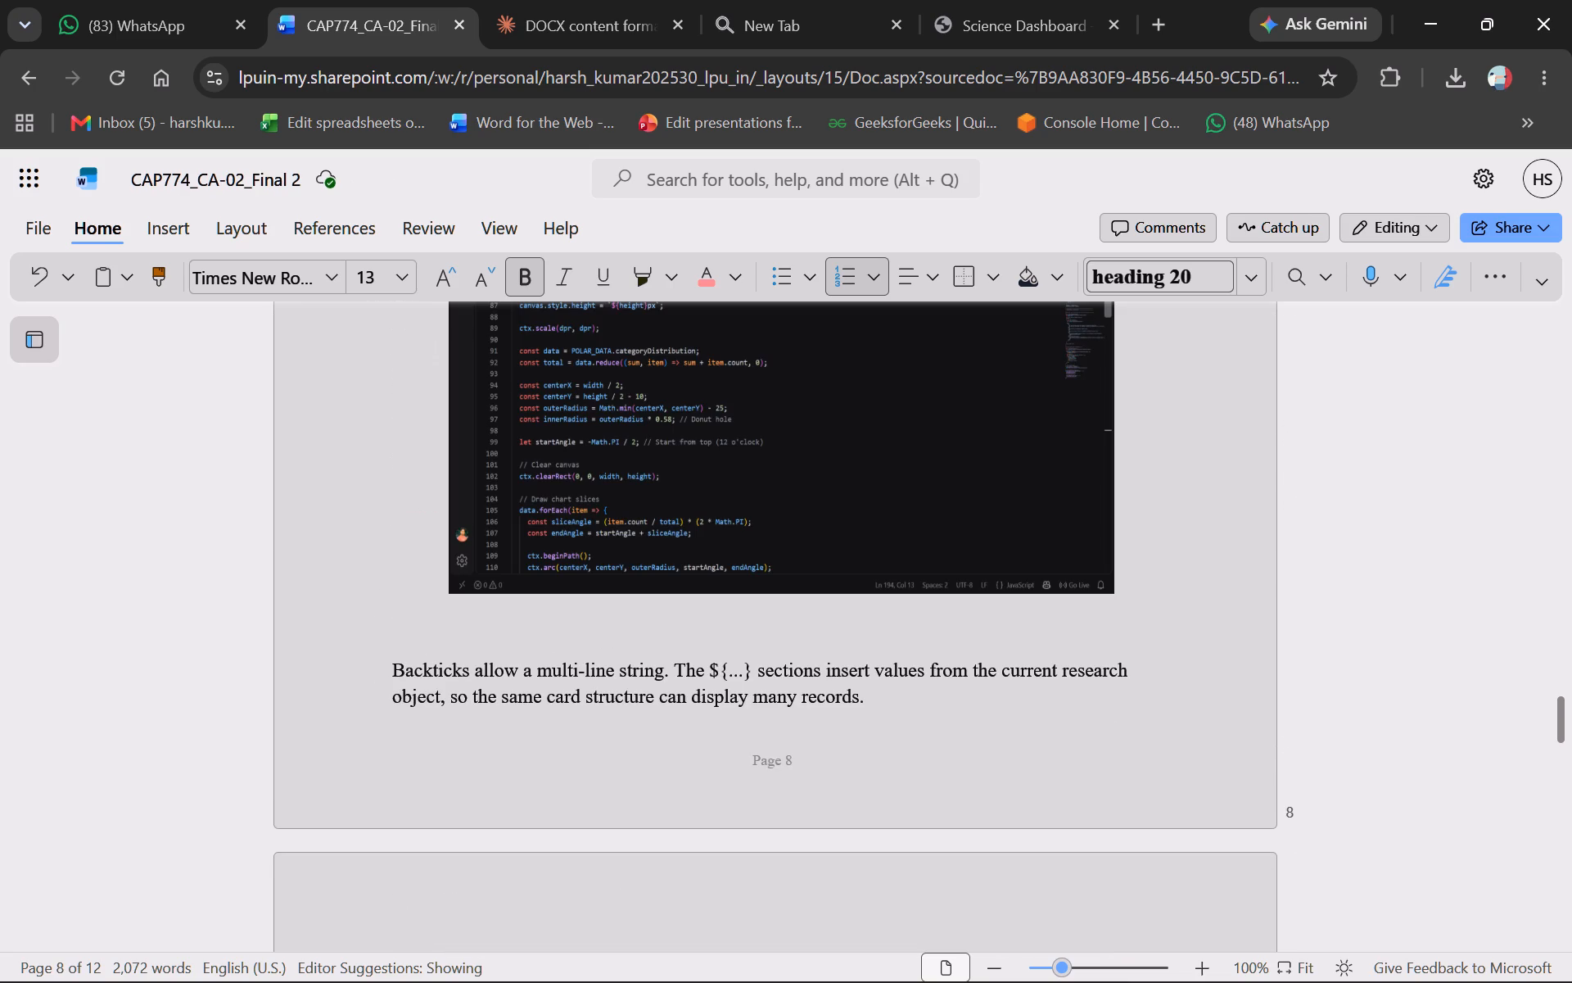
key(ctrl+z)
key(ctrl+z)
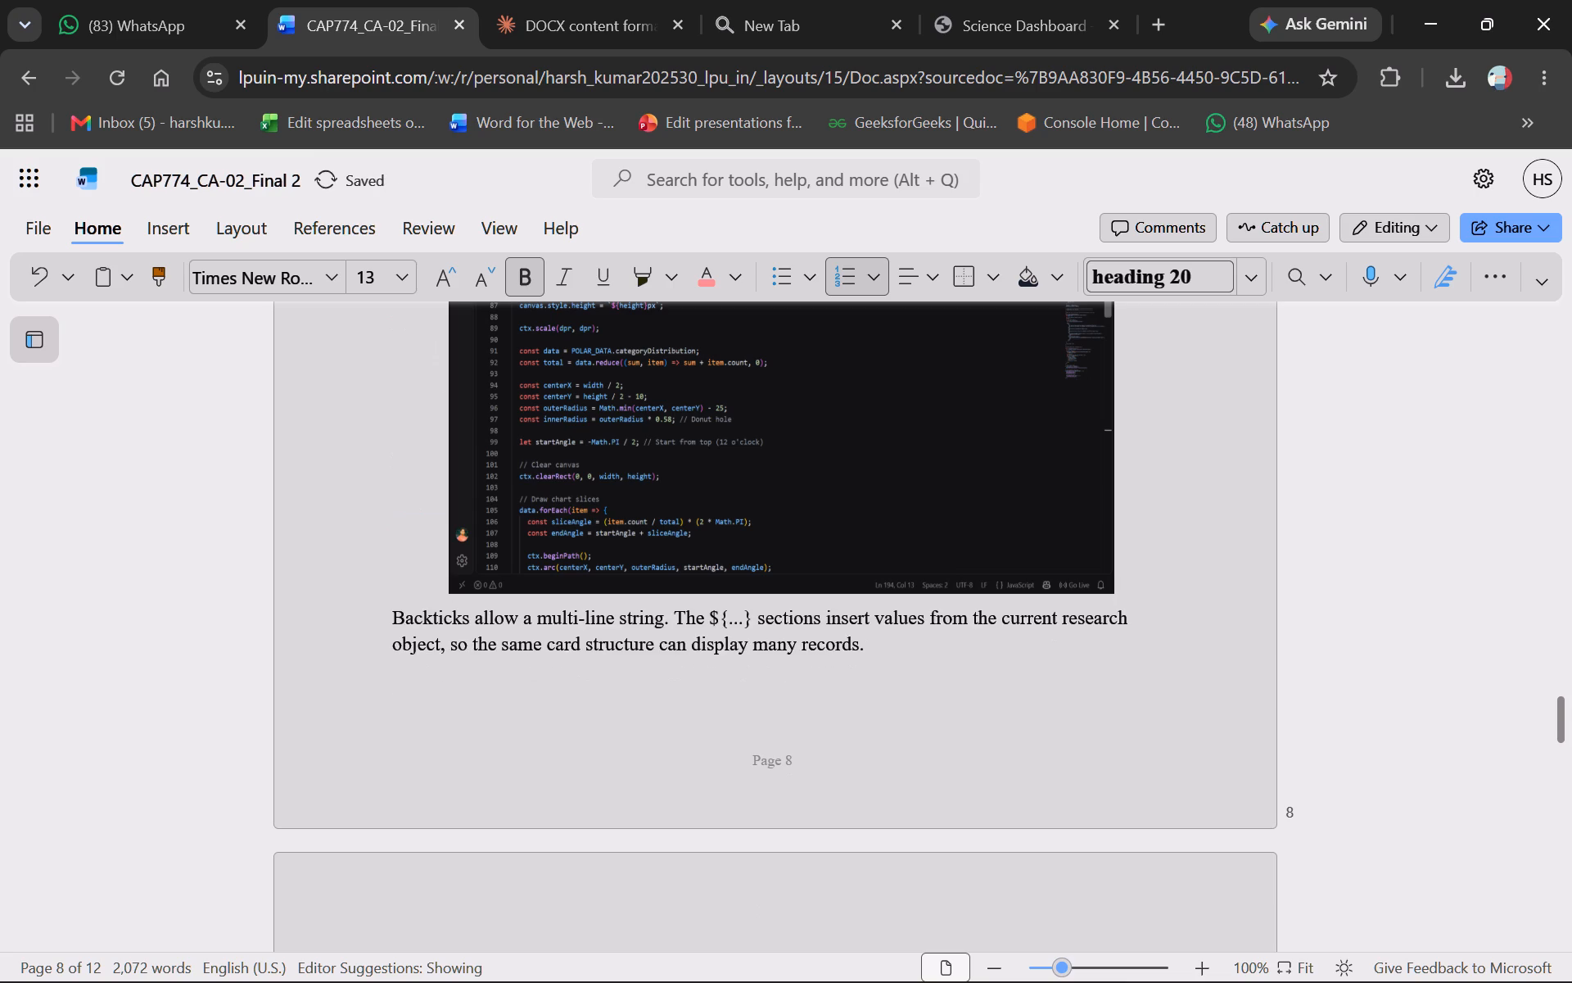
scroll(1142, 507, down, 4)
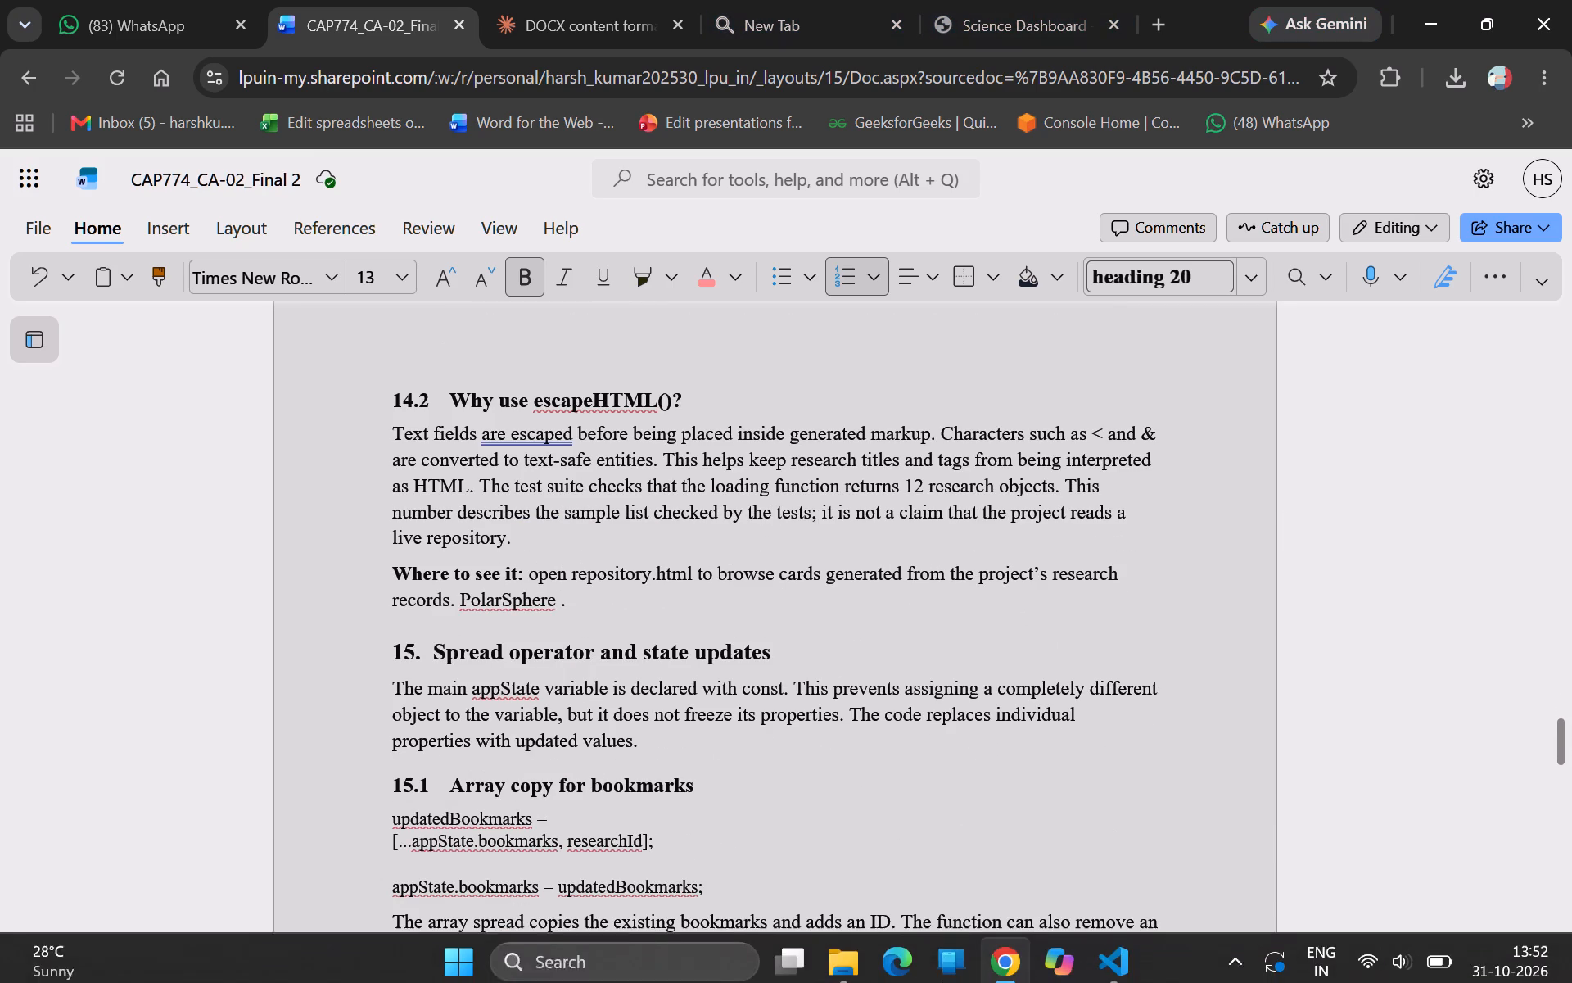
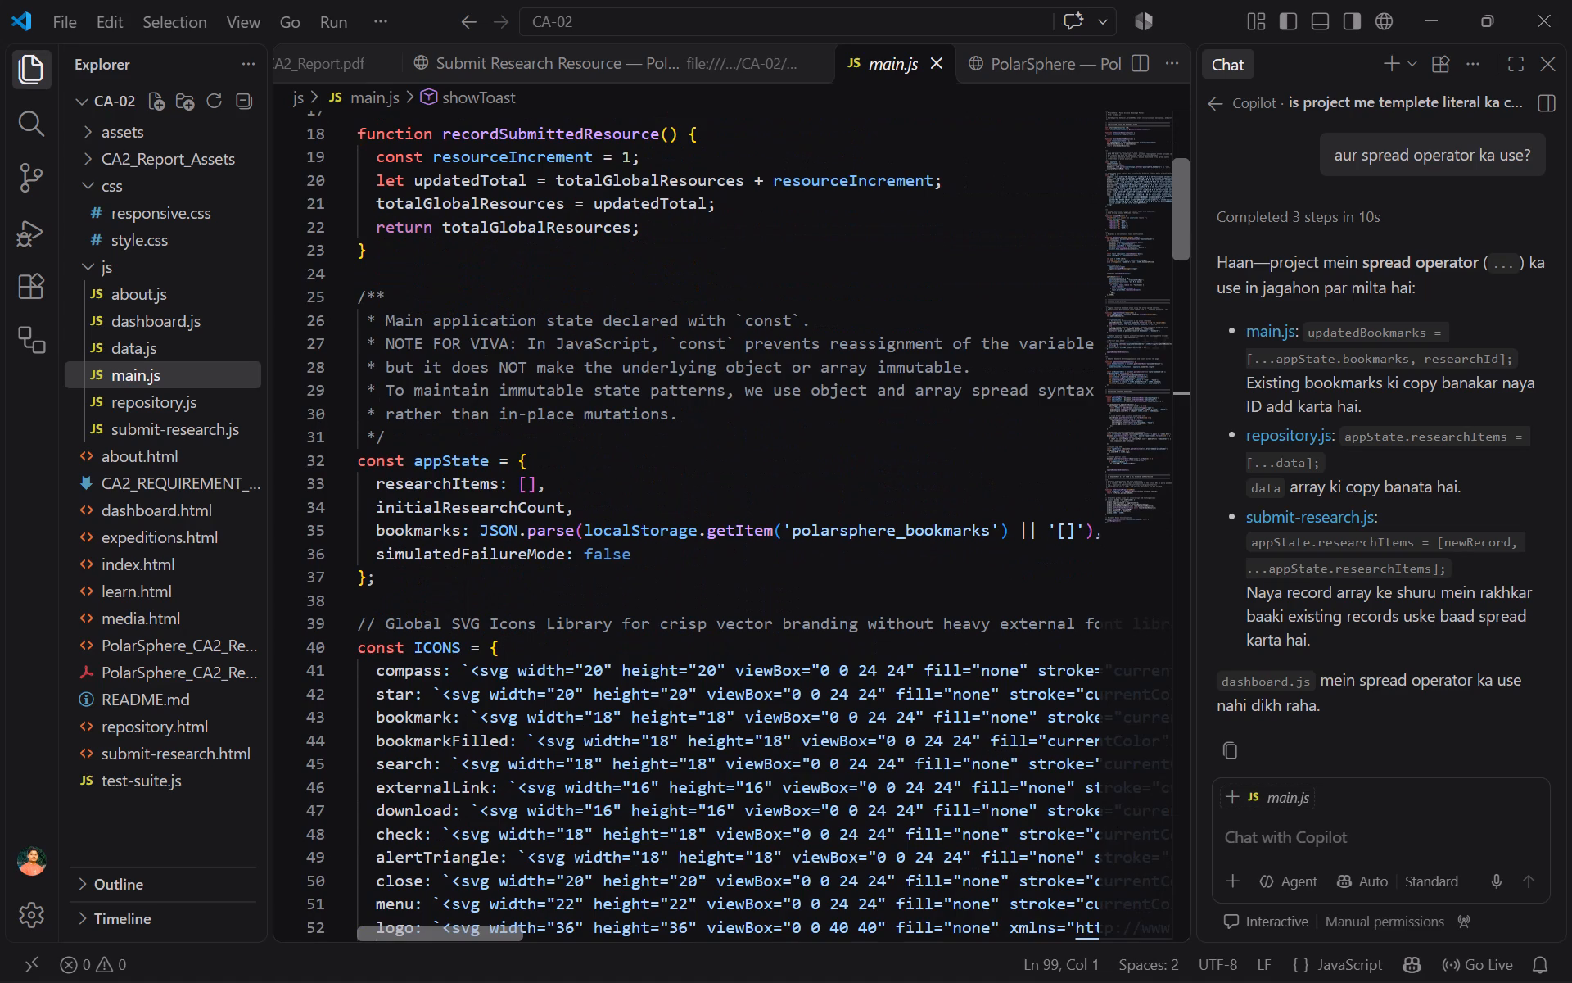
scroll(714, 606, down, 10)
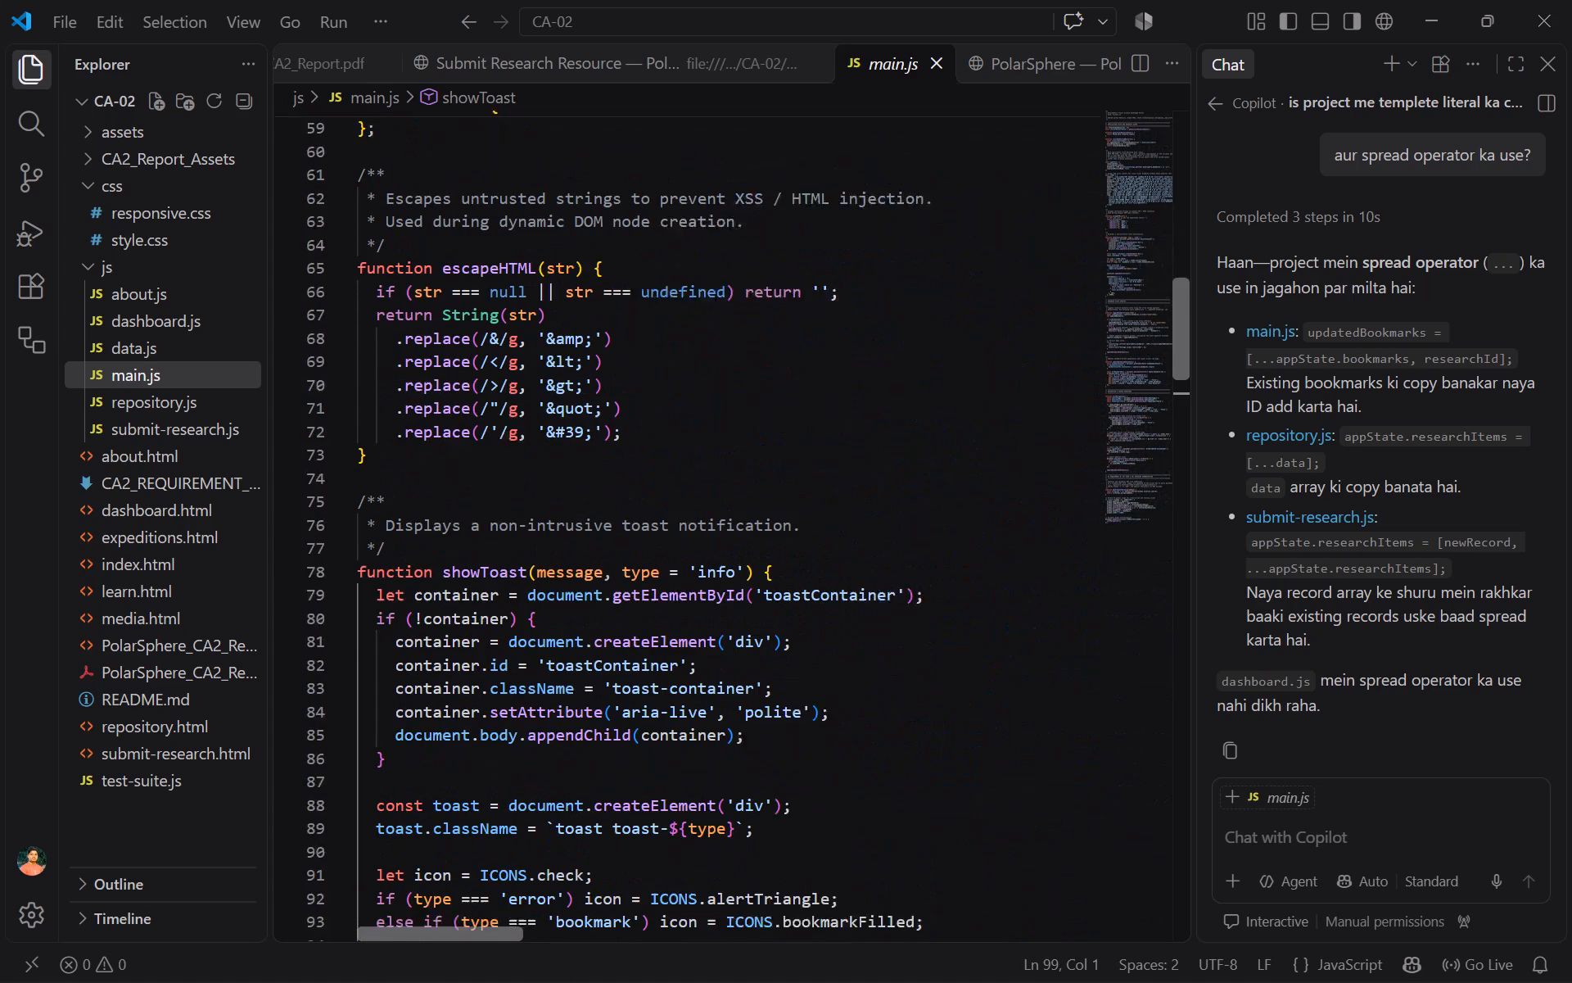
scroll(714, 606, down, 4)
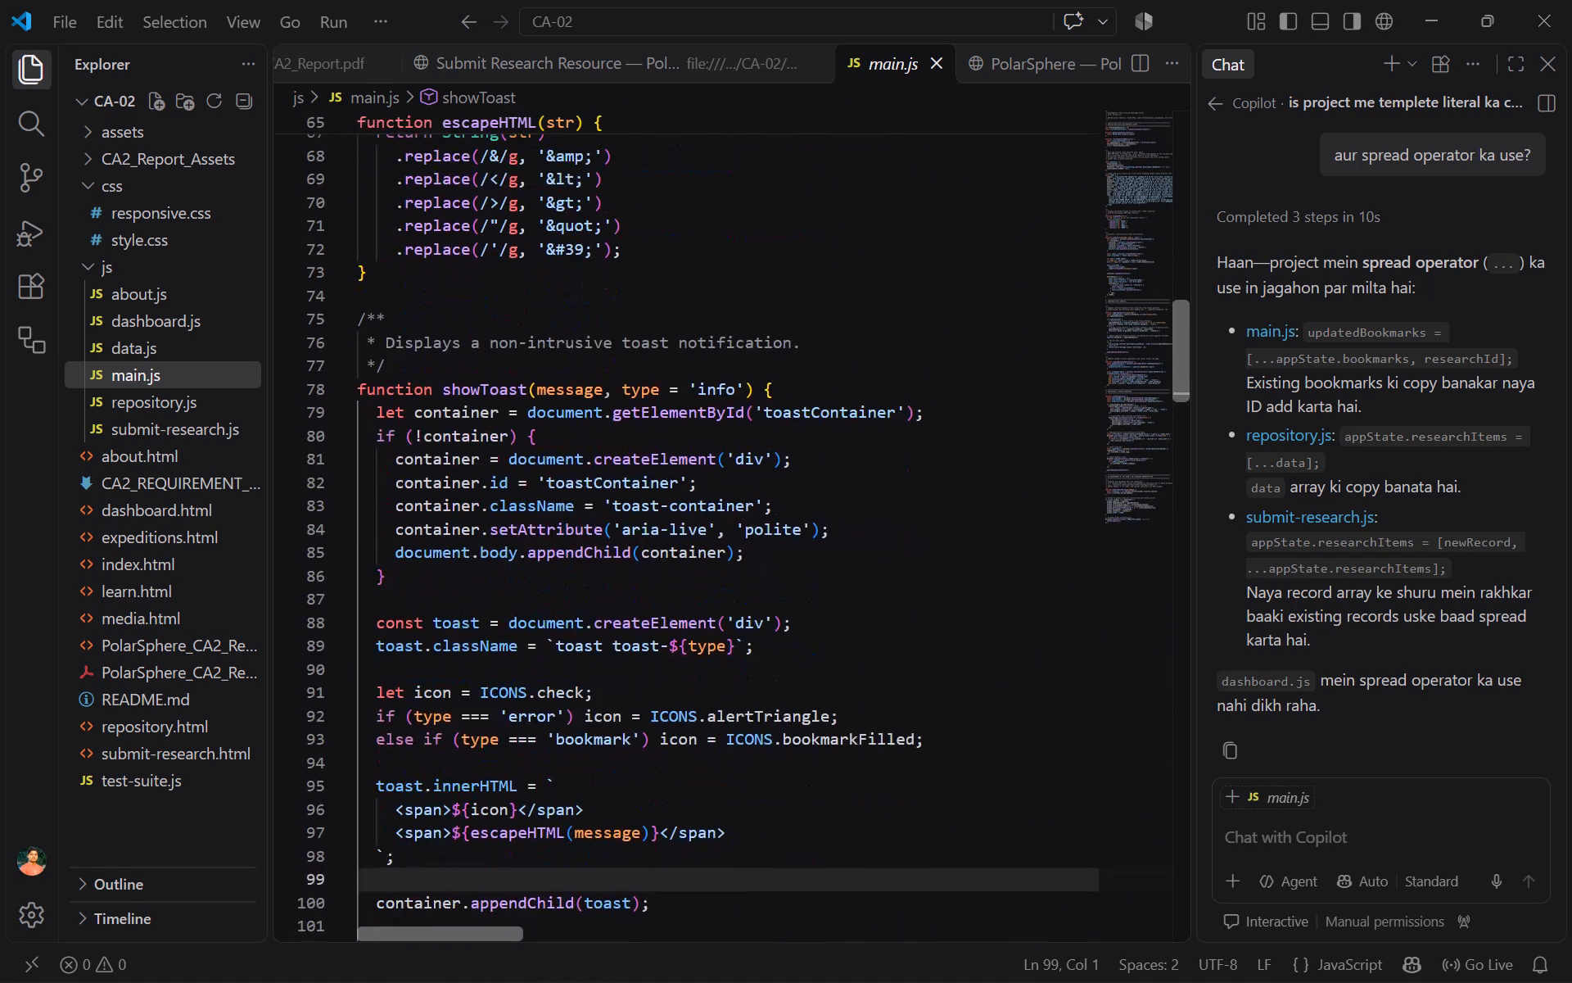
scroll(714, 606, down, 4)
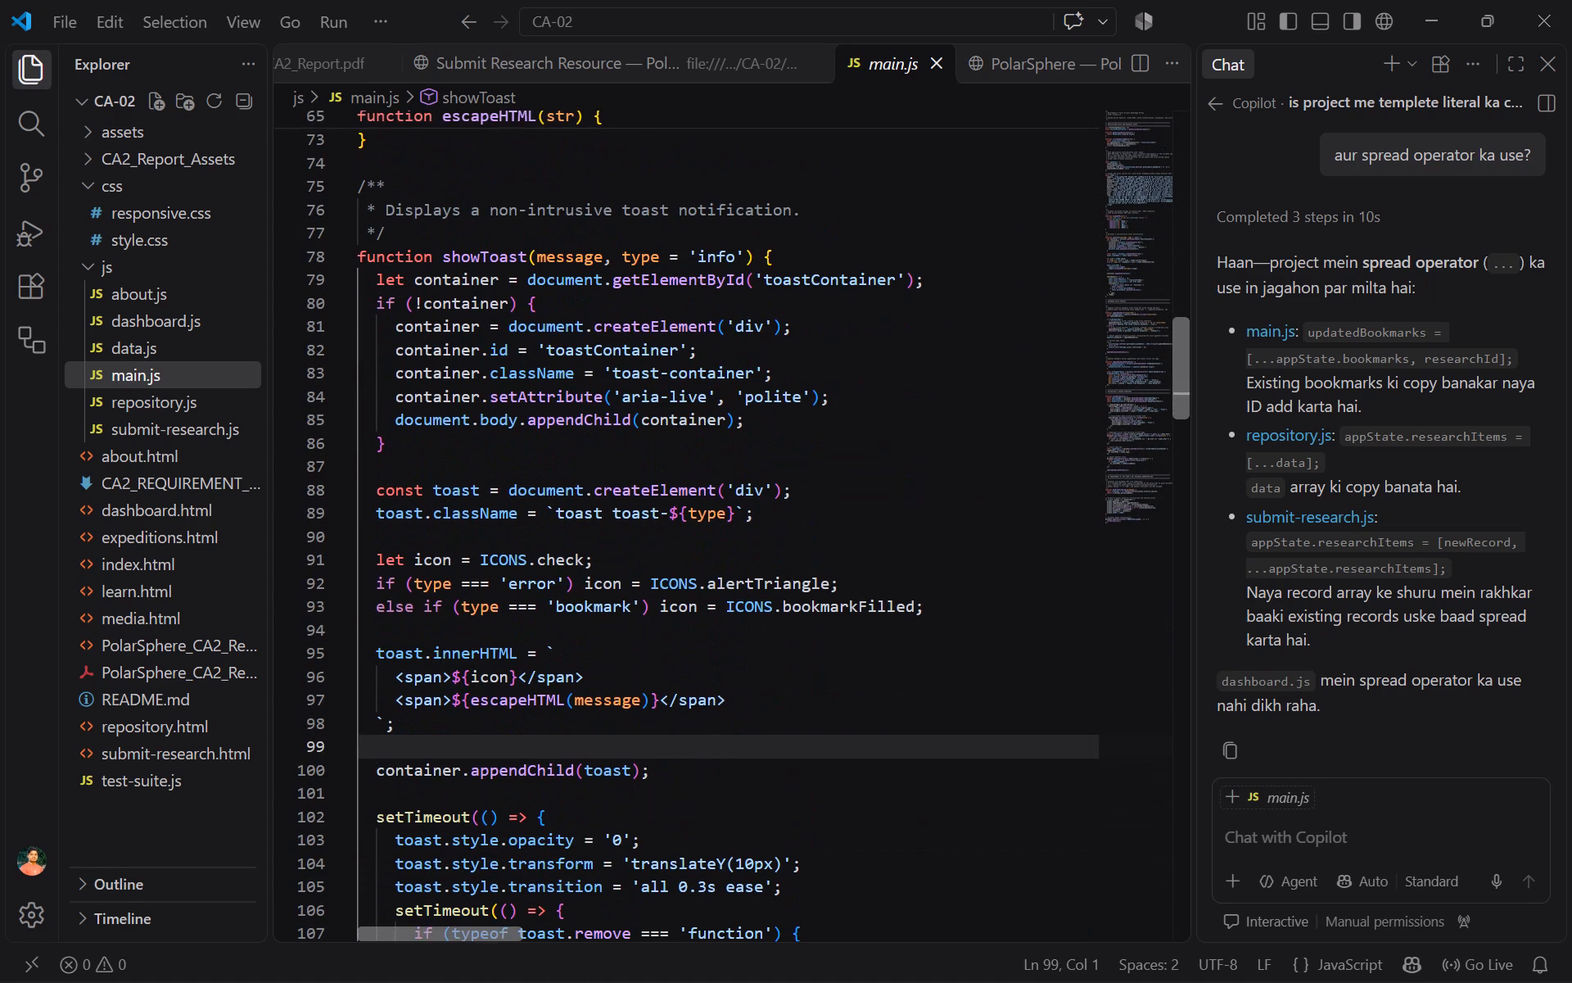
scroll(714, 606, down, 1)
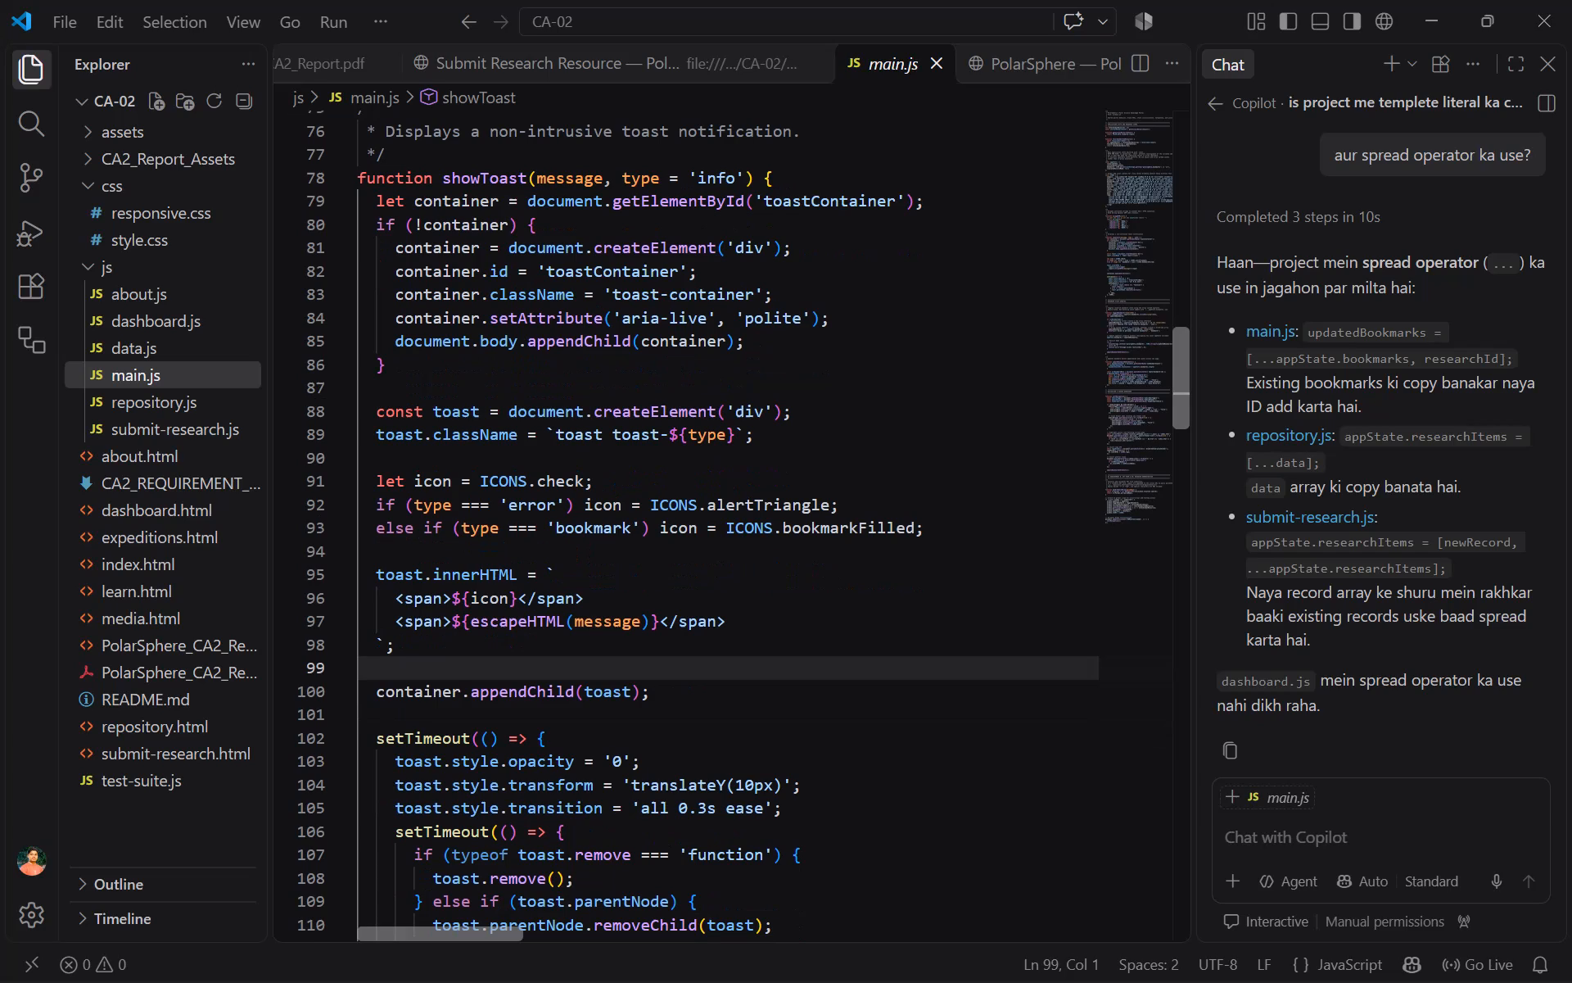
scroll(714, 606, down, 5)
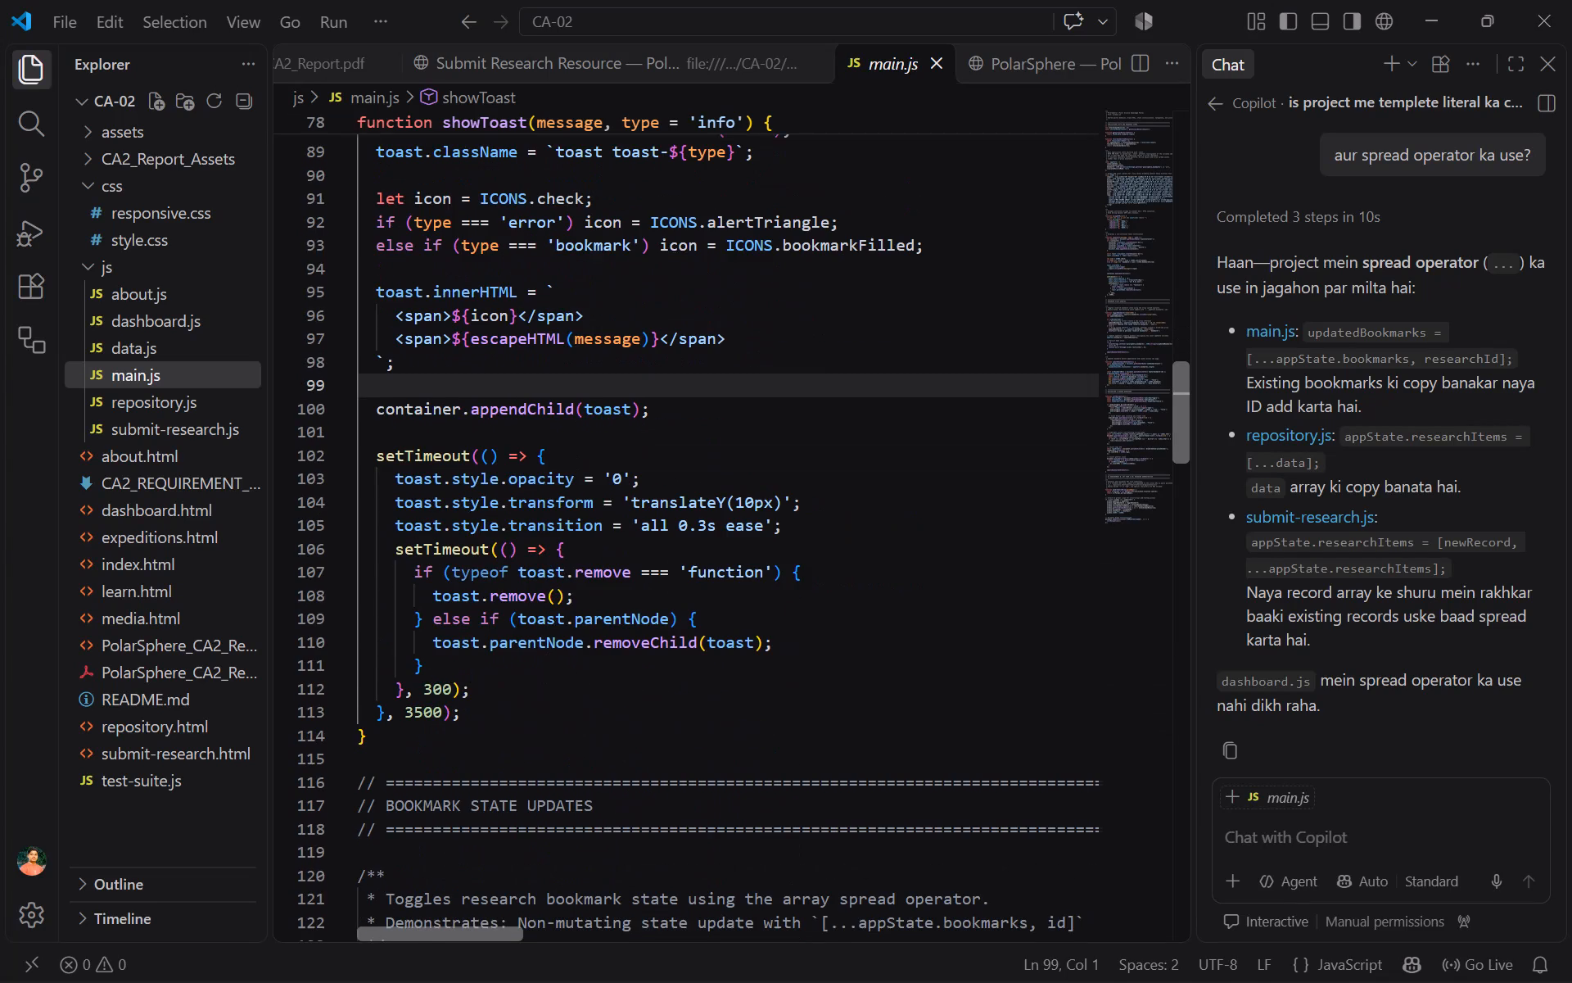
scroll(714, 606, down, 11)
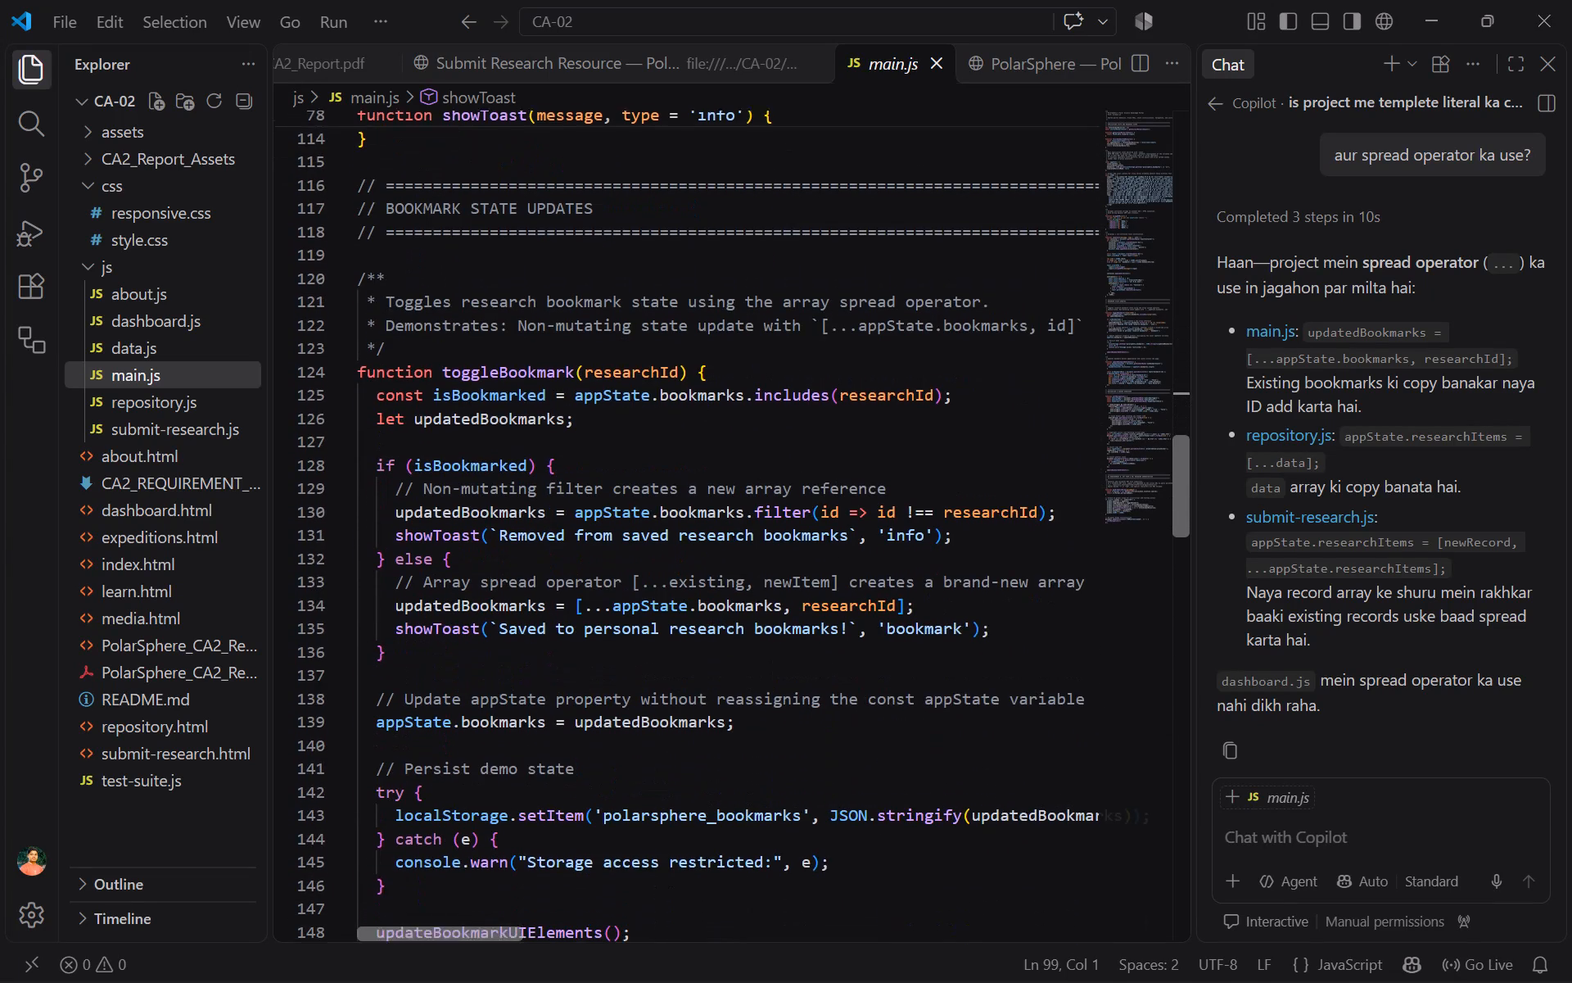
scroll(714, 606, down, 6)
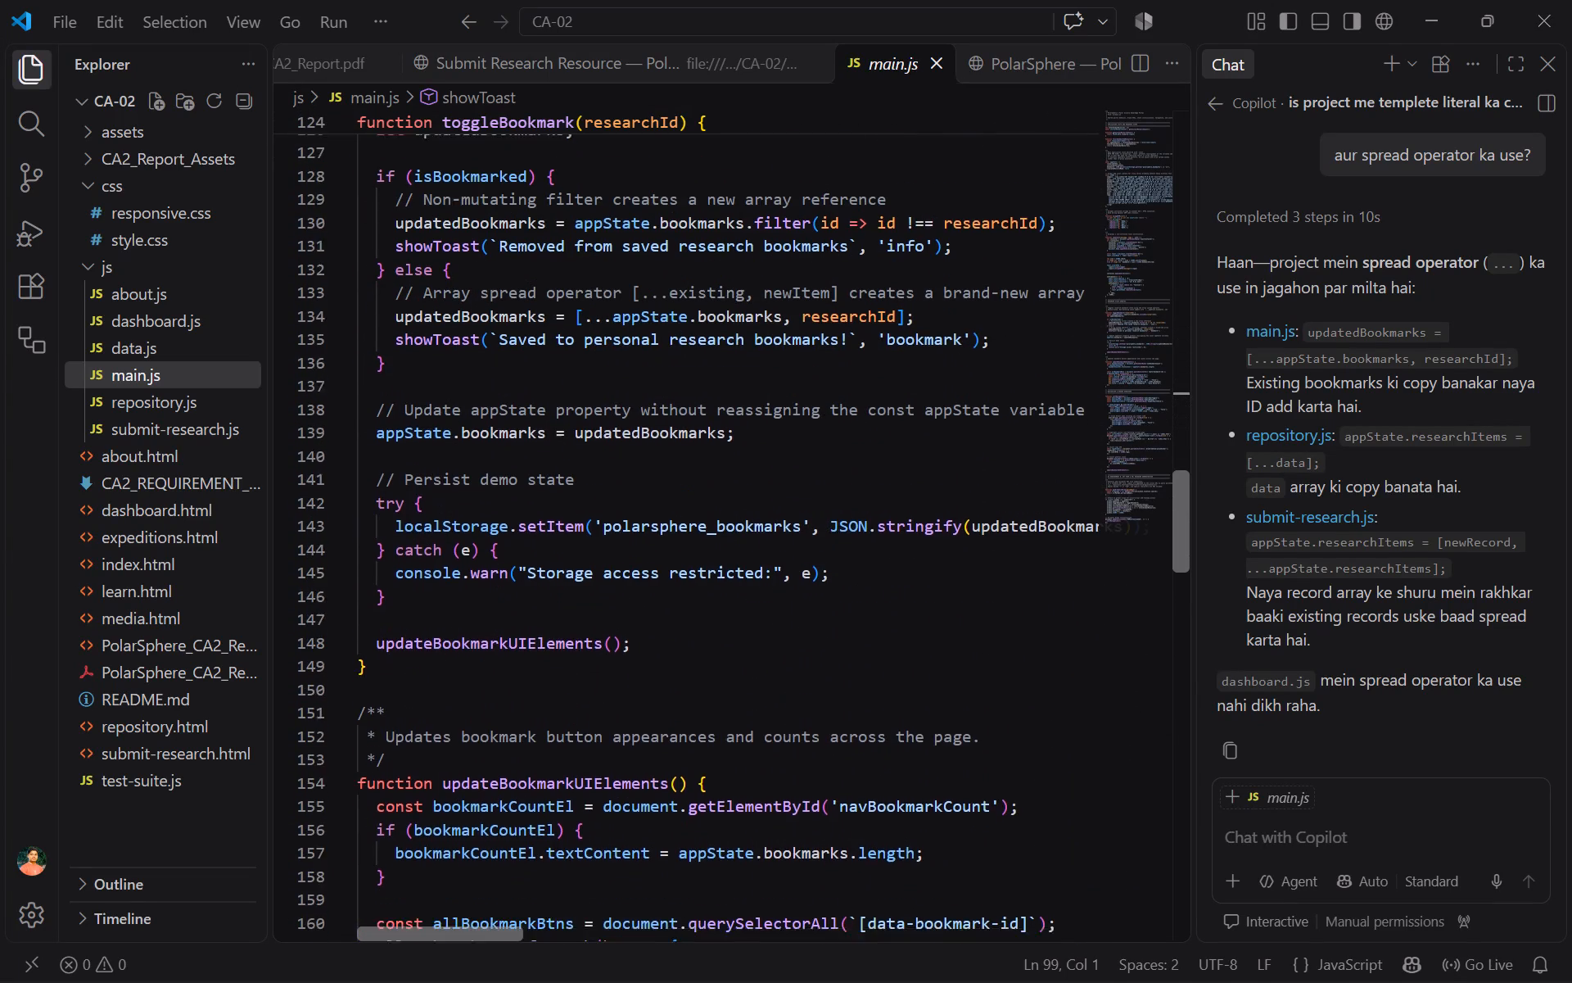
scroll(714, 606, down, 3)
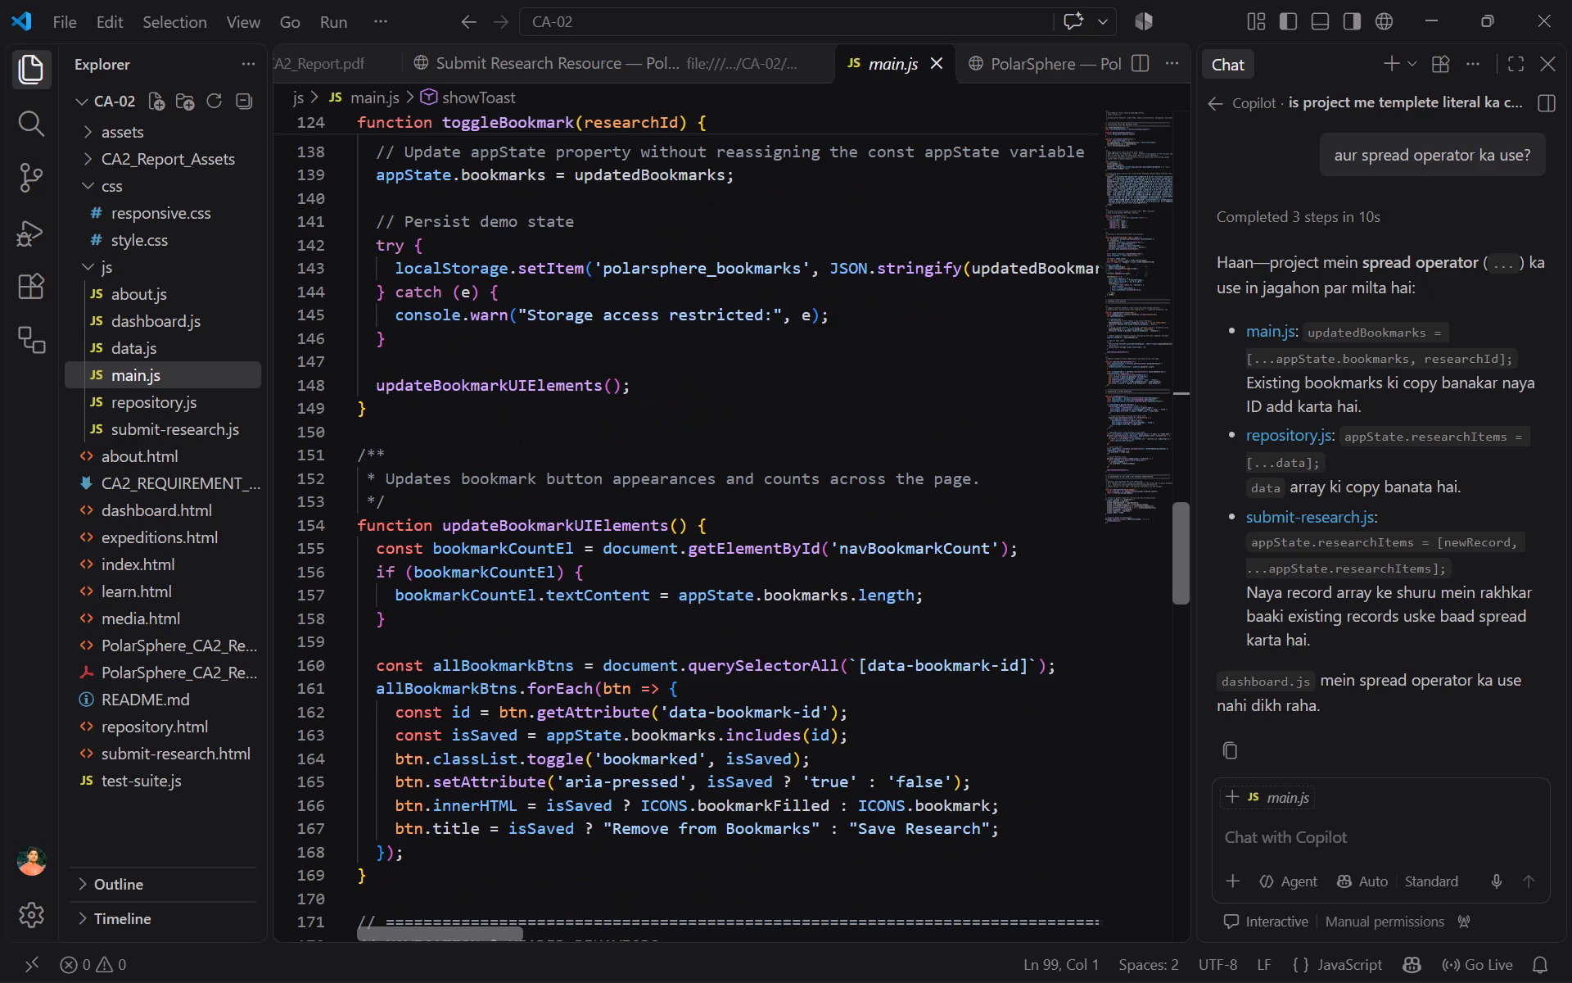
scroll(714, 606, down, 1)
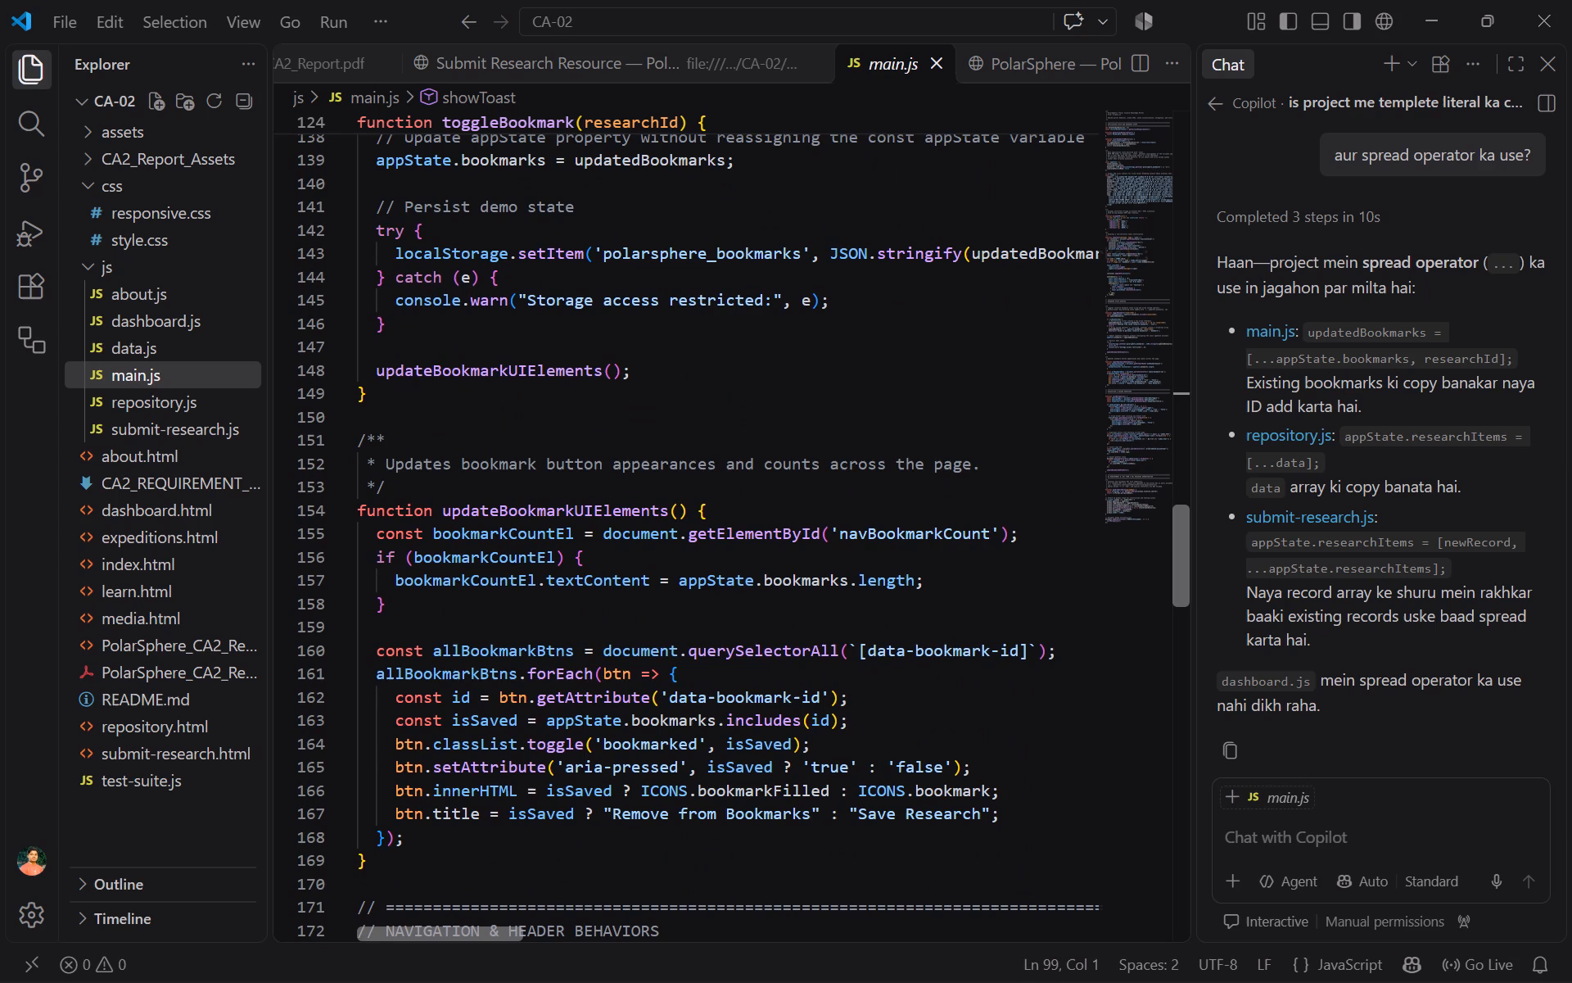
scroll(714, 606, down, 1)
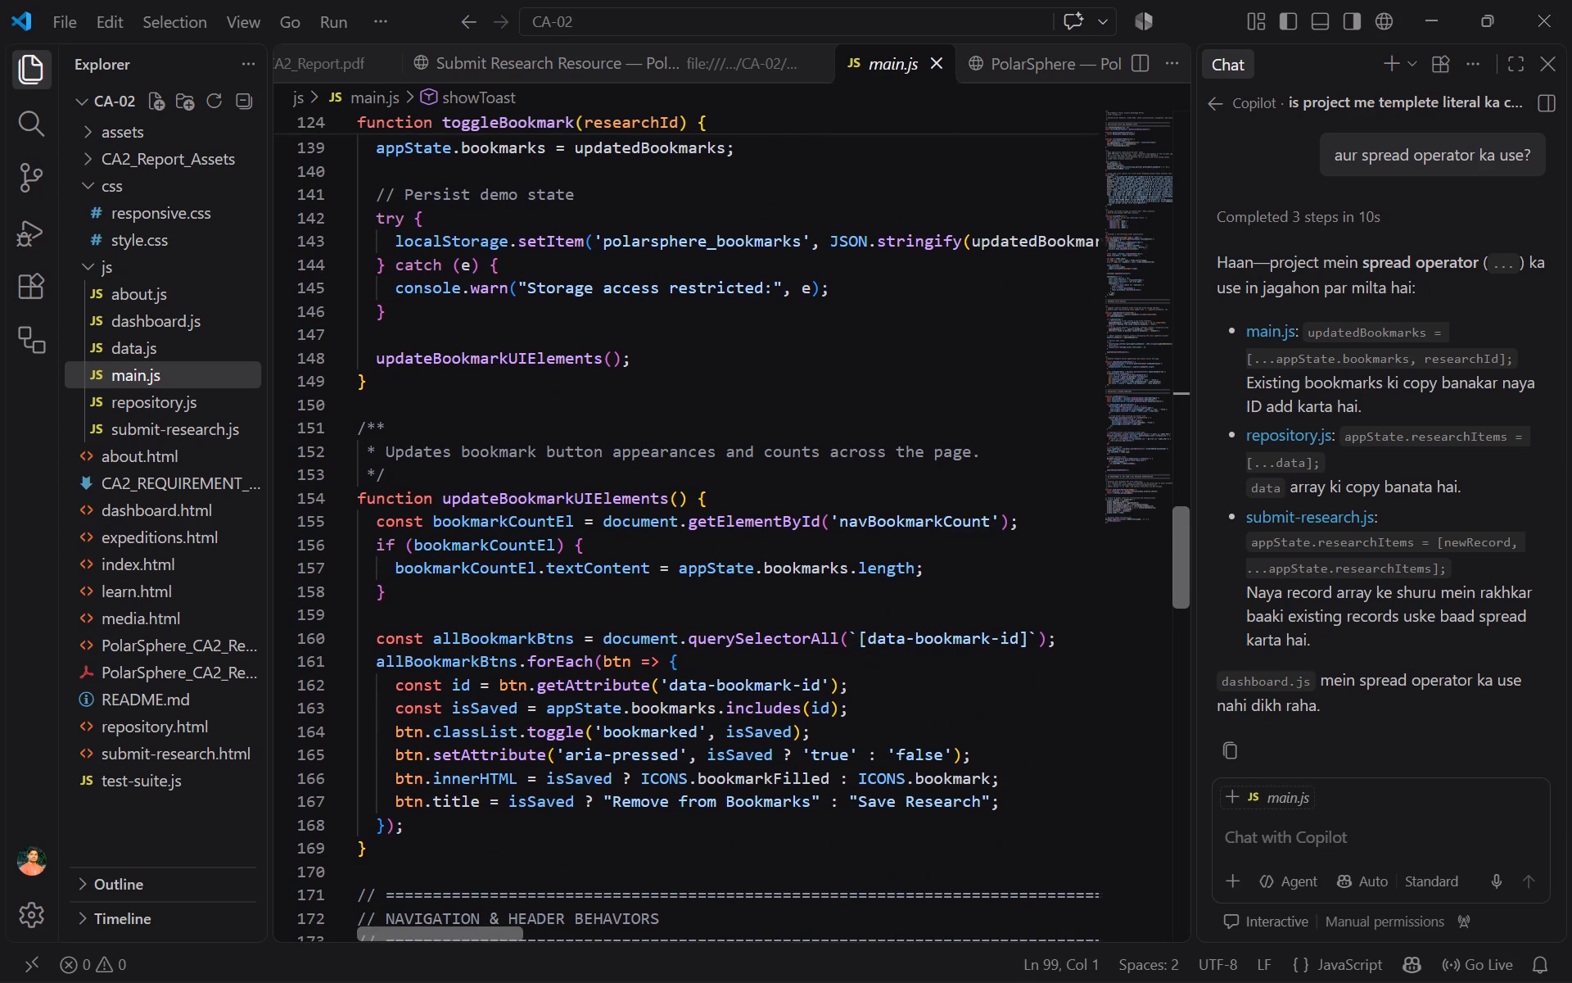
scroll(714, 606, down, 5)
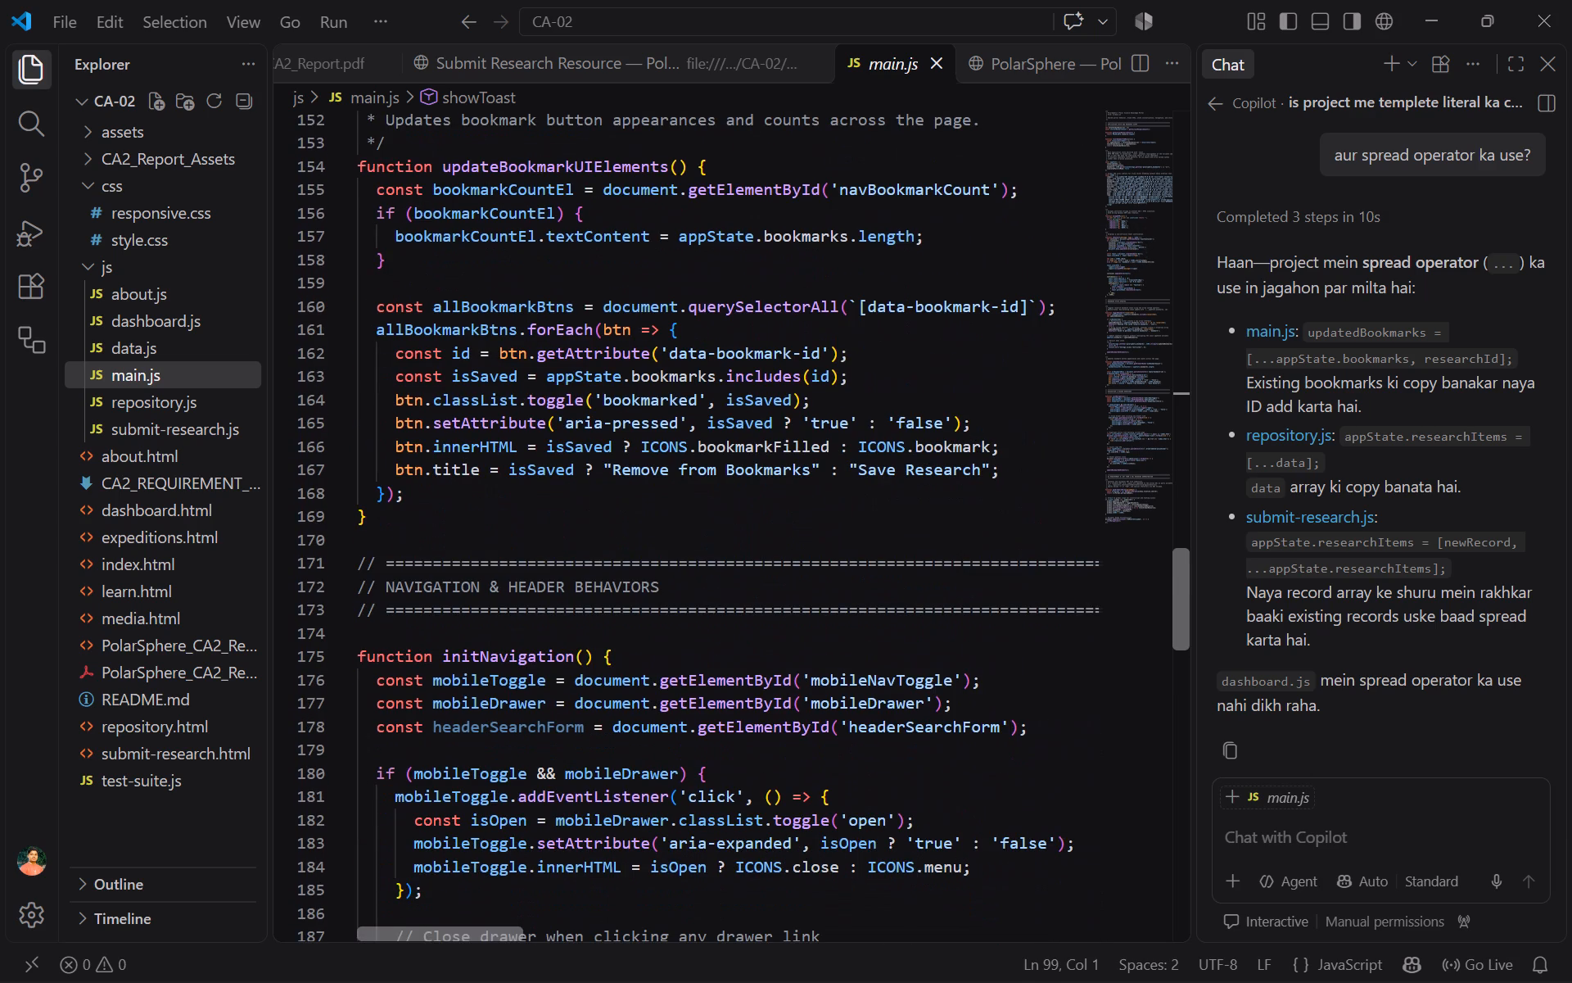
scroll(714, 606, down, 5)
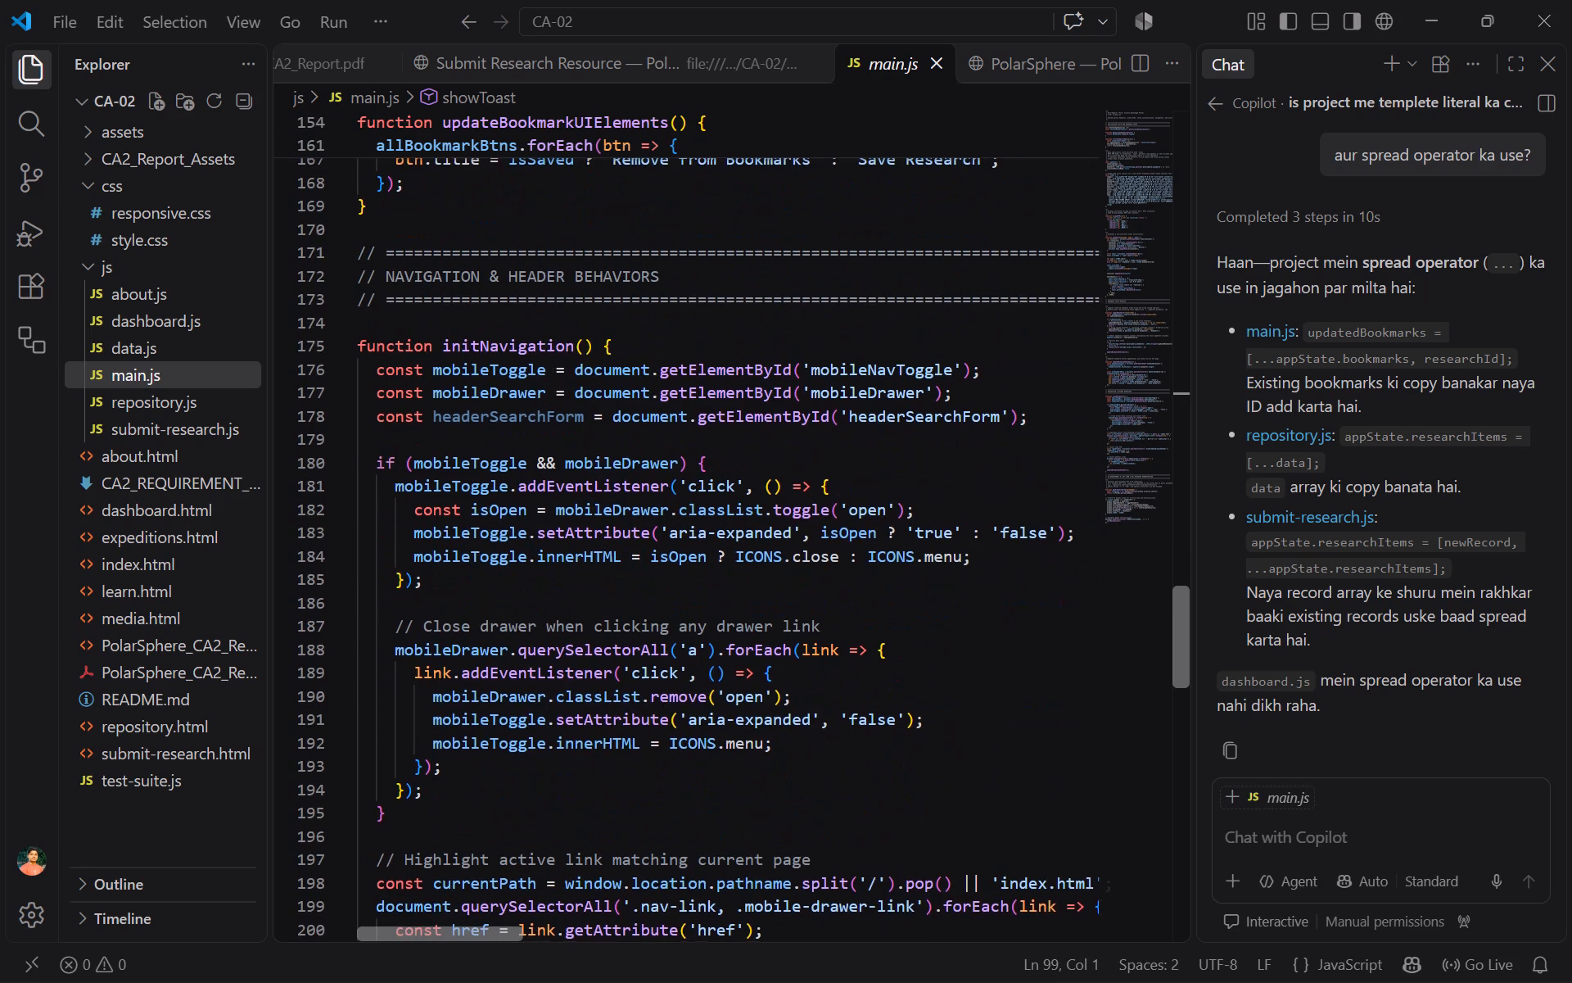
scroll(714, 606, down, 3)
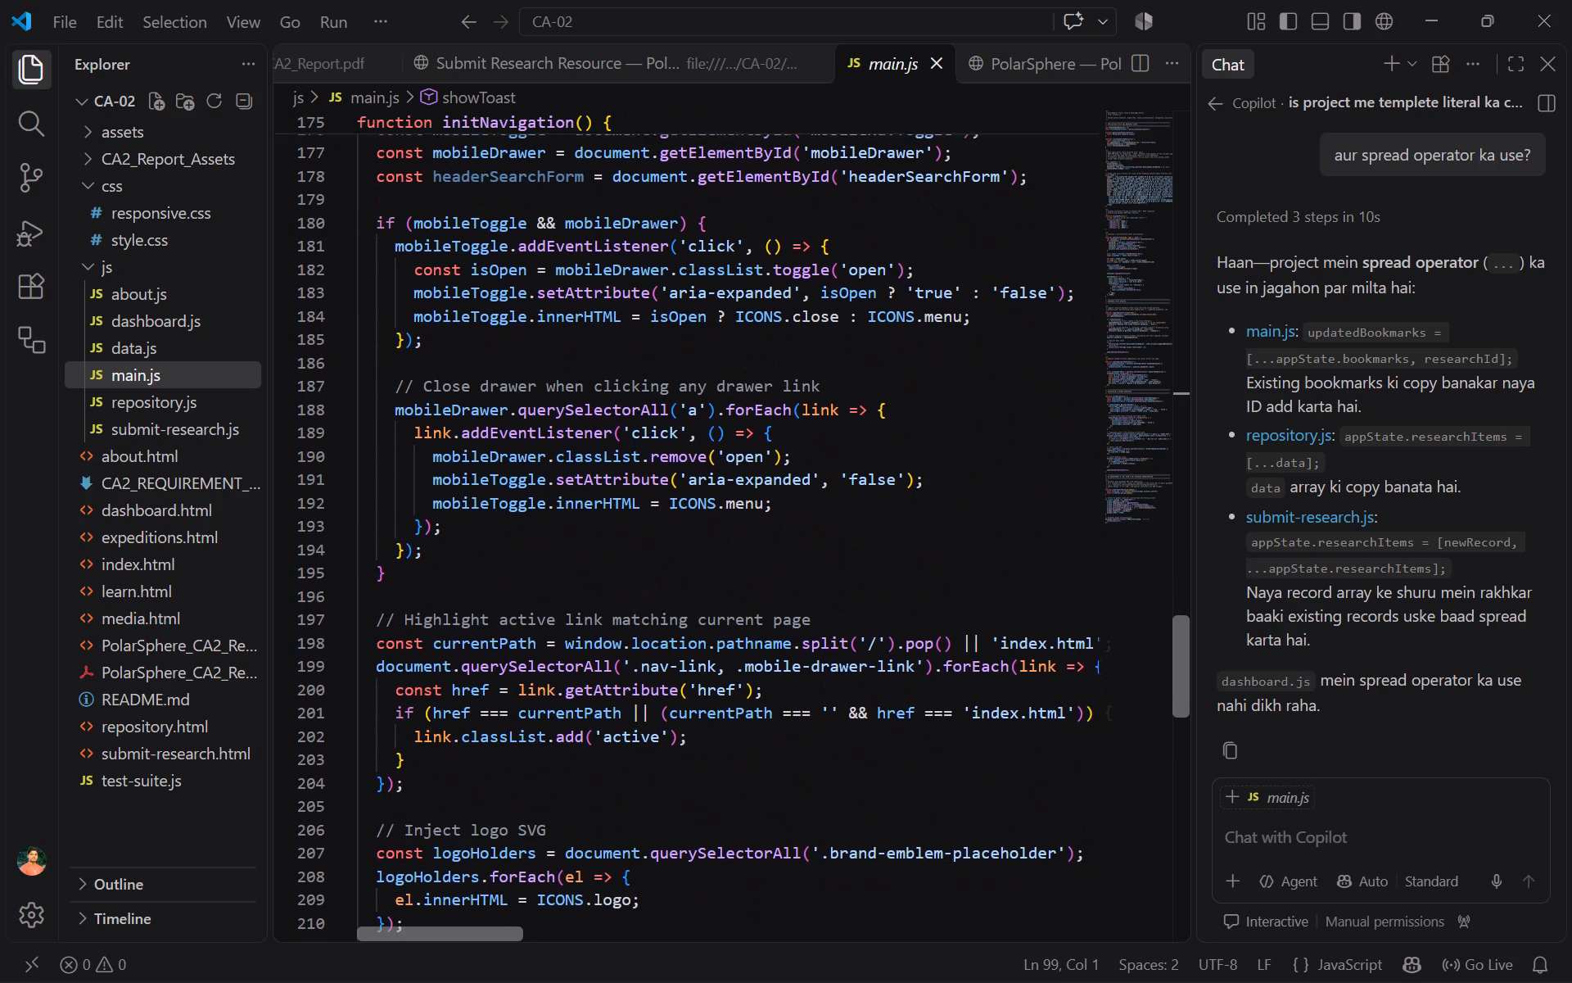
Look through main.js from escapeHTML and showToast to the end of the file for uses of the spread operator.
scroll(714, 606, up, 4)
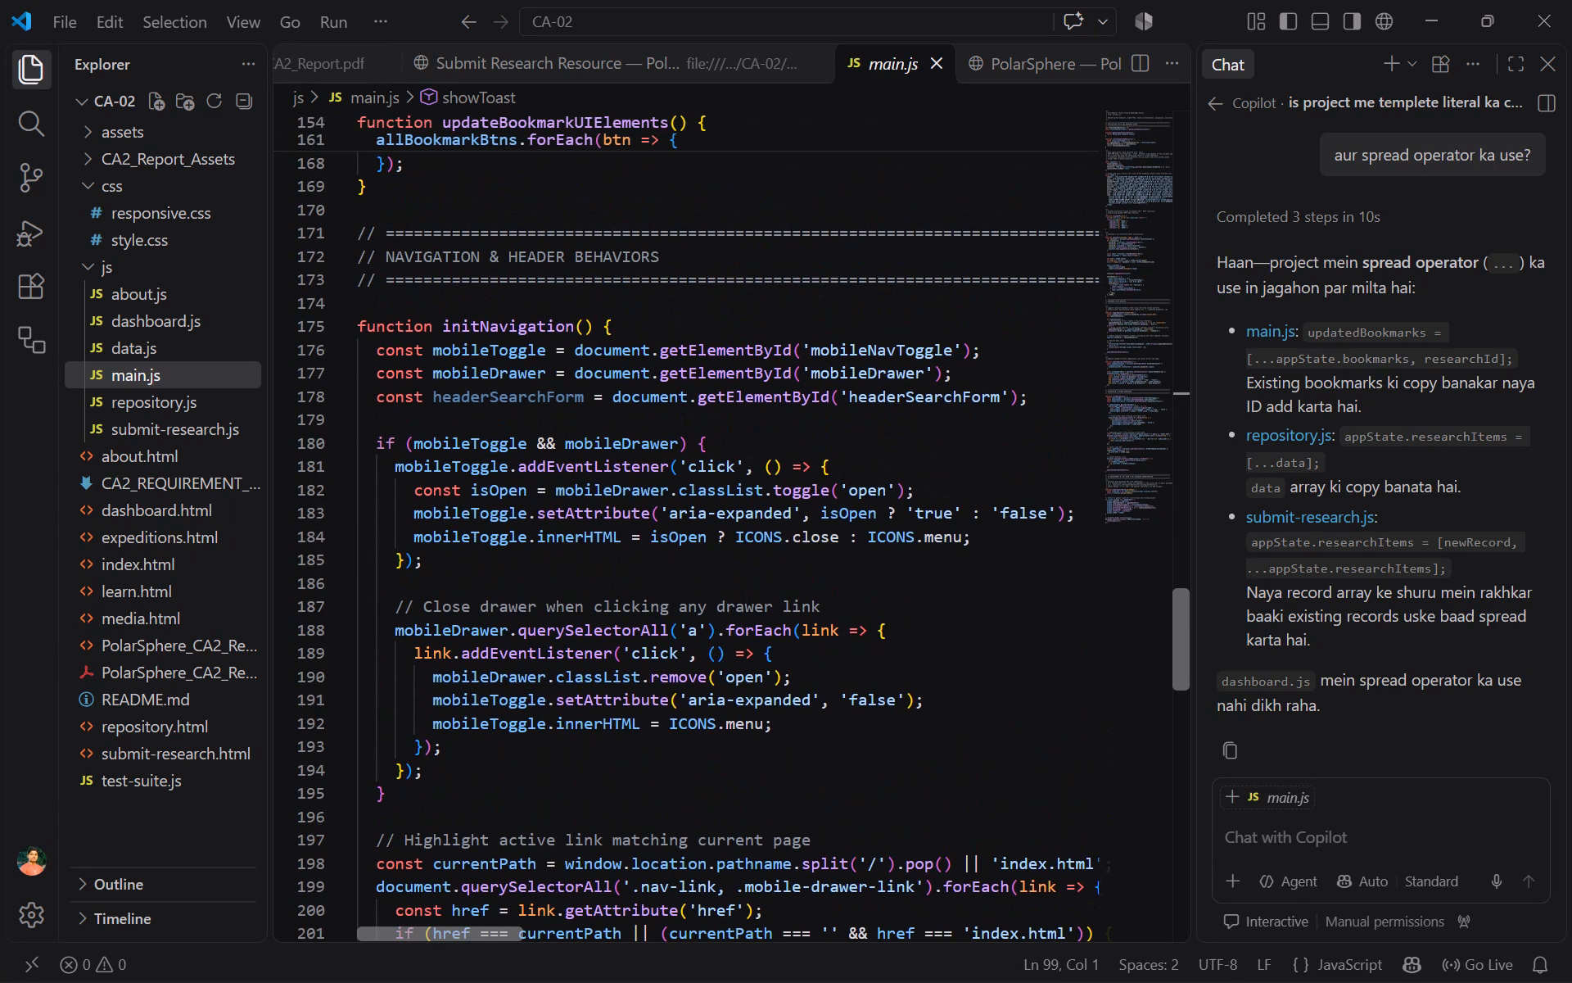
scroll(714, 606, down, 2)
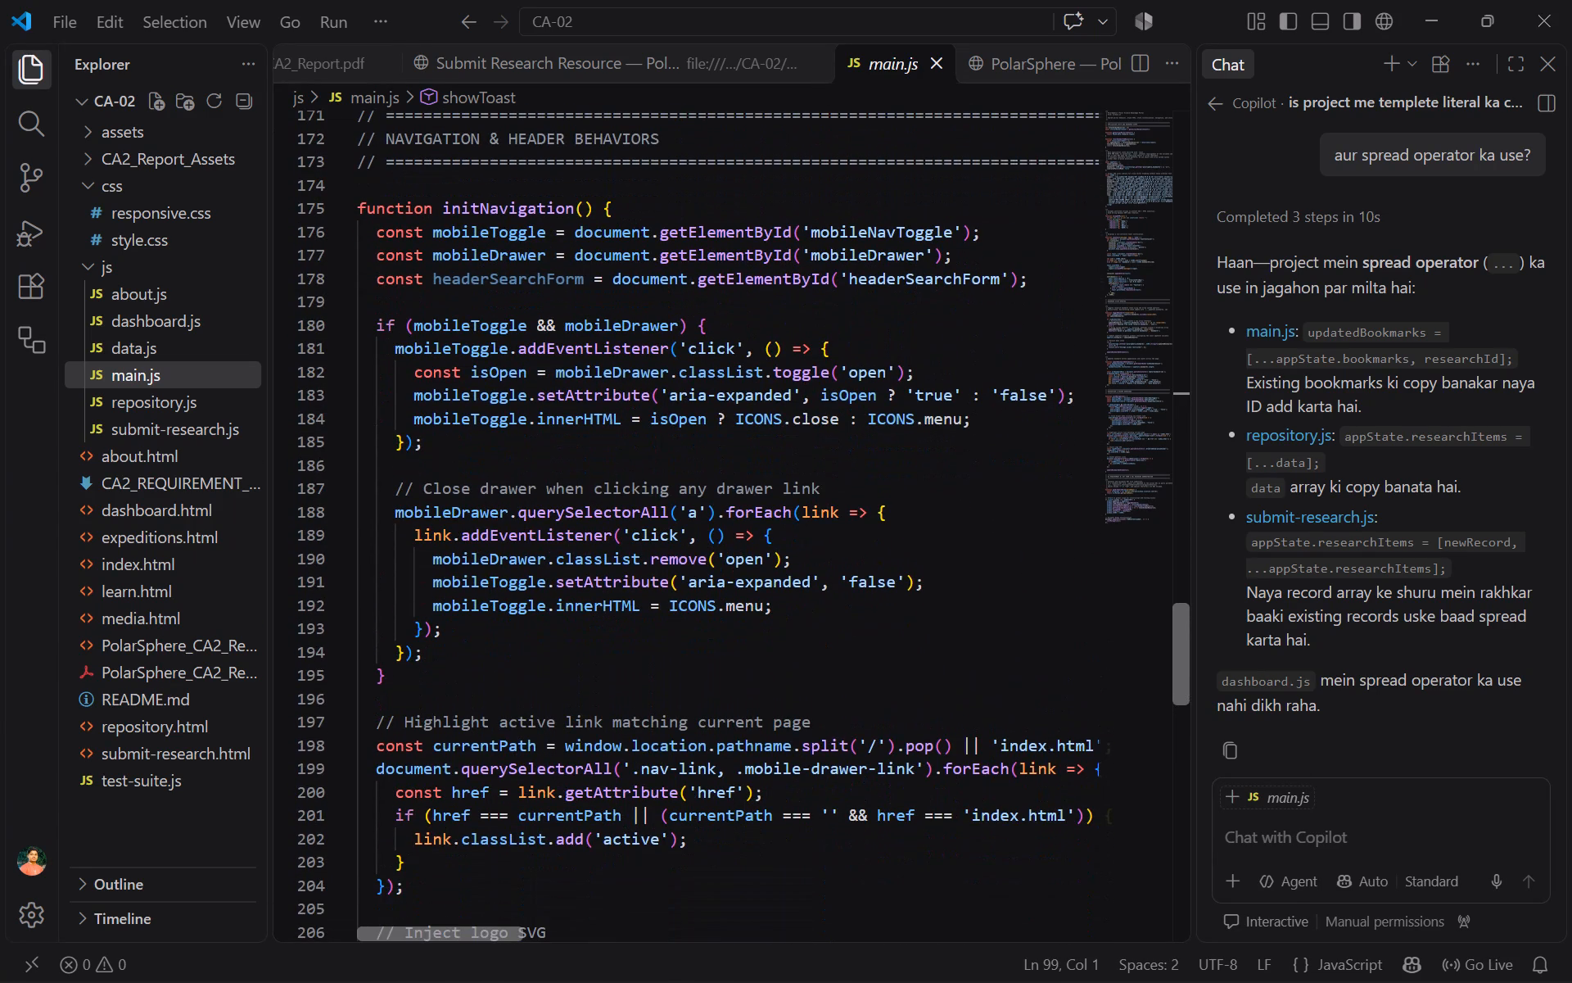
scroll(714, 606, down, 1)
scroll(714, 606, up, 4)
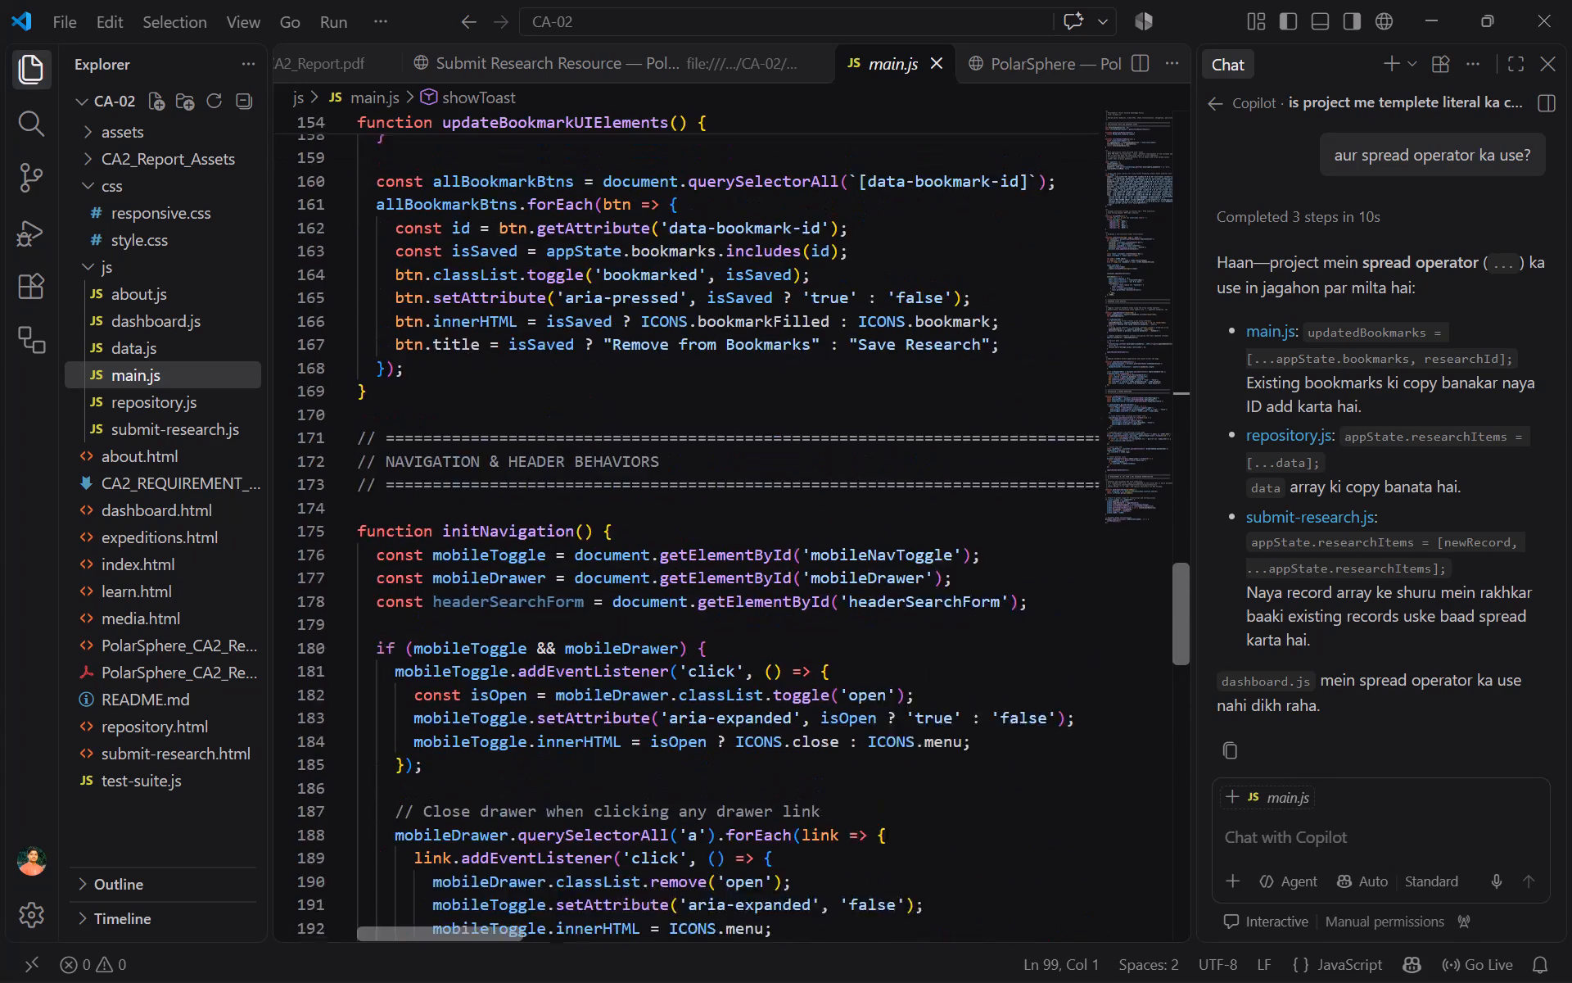
scroll(714, 606, up, 17)
scroll(714, 606, up, 5)
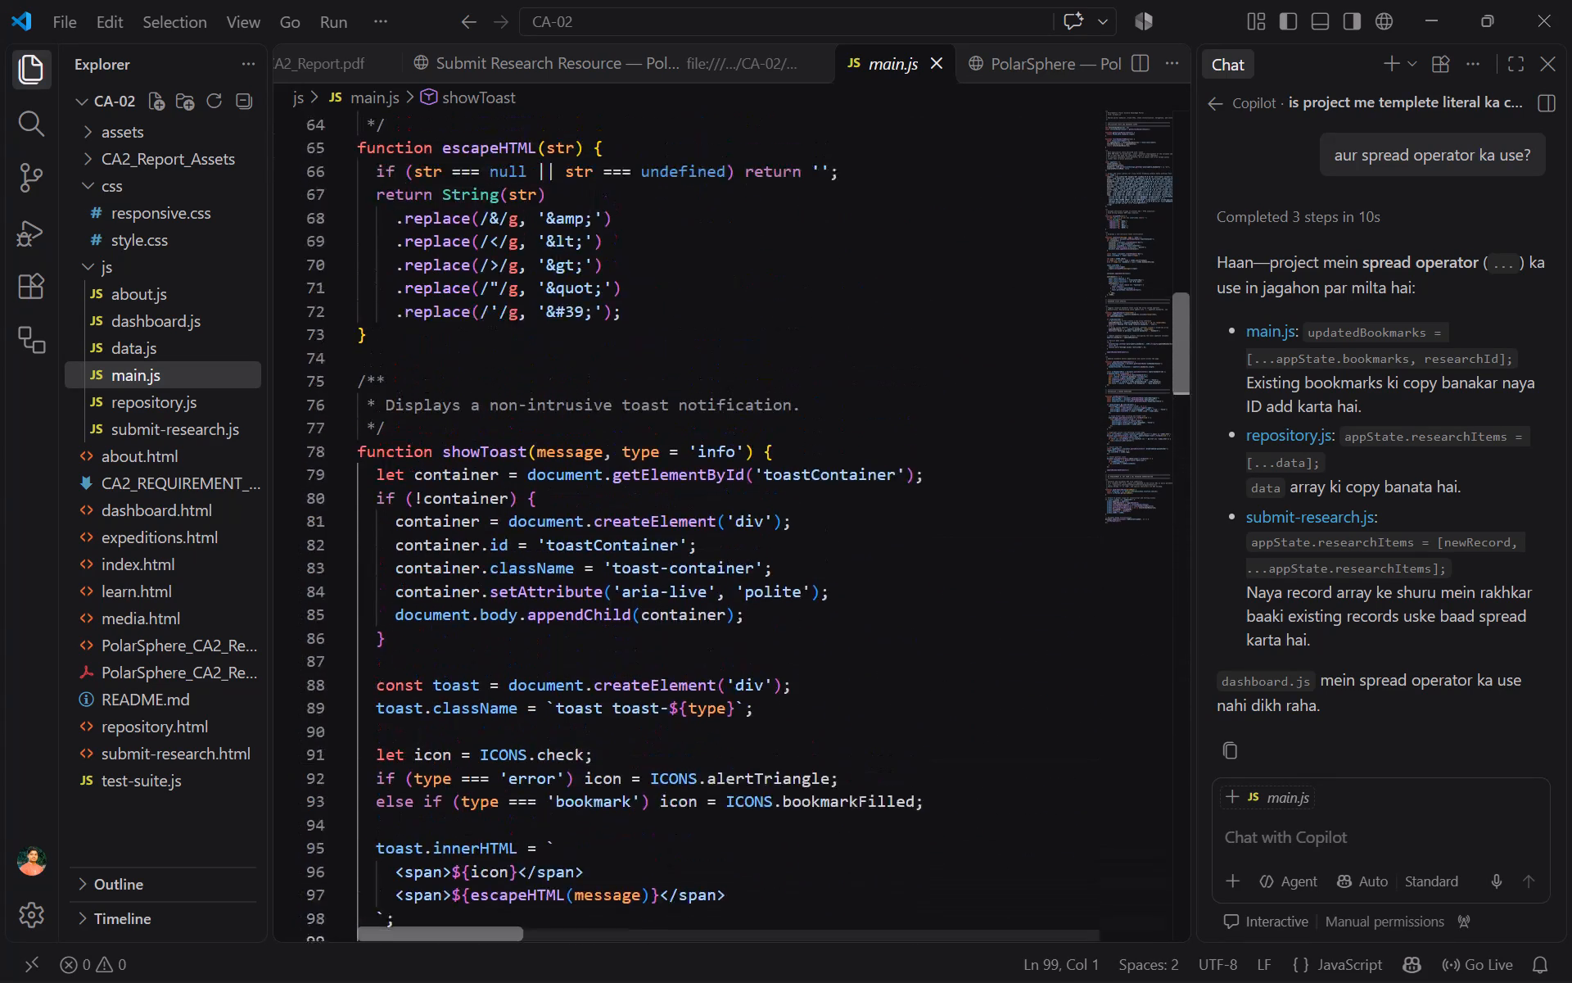
scroll(714, 606, down, 4)
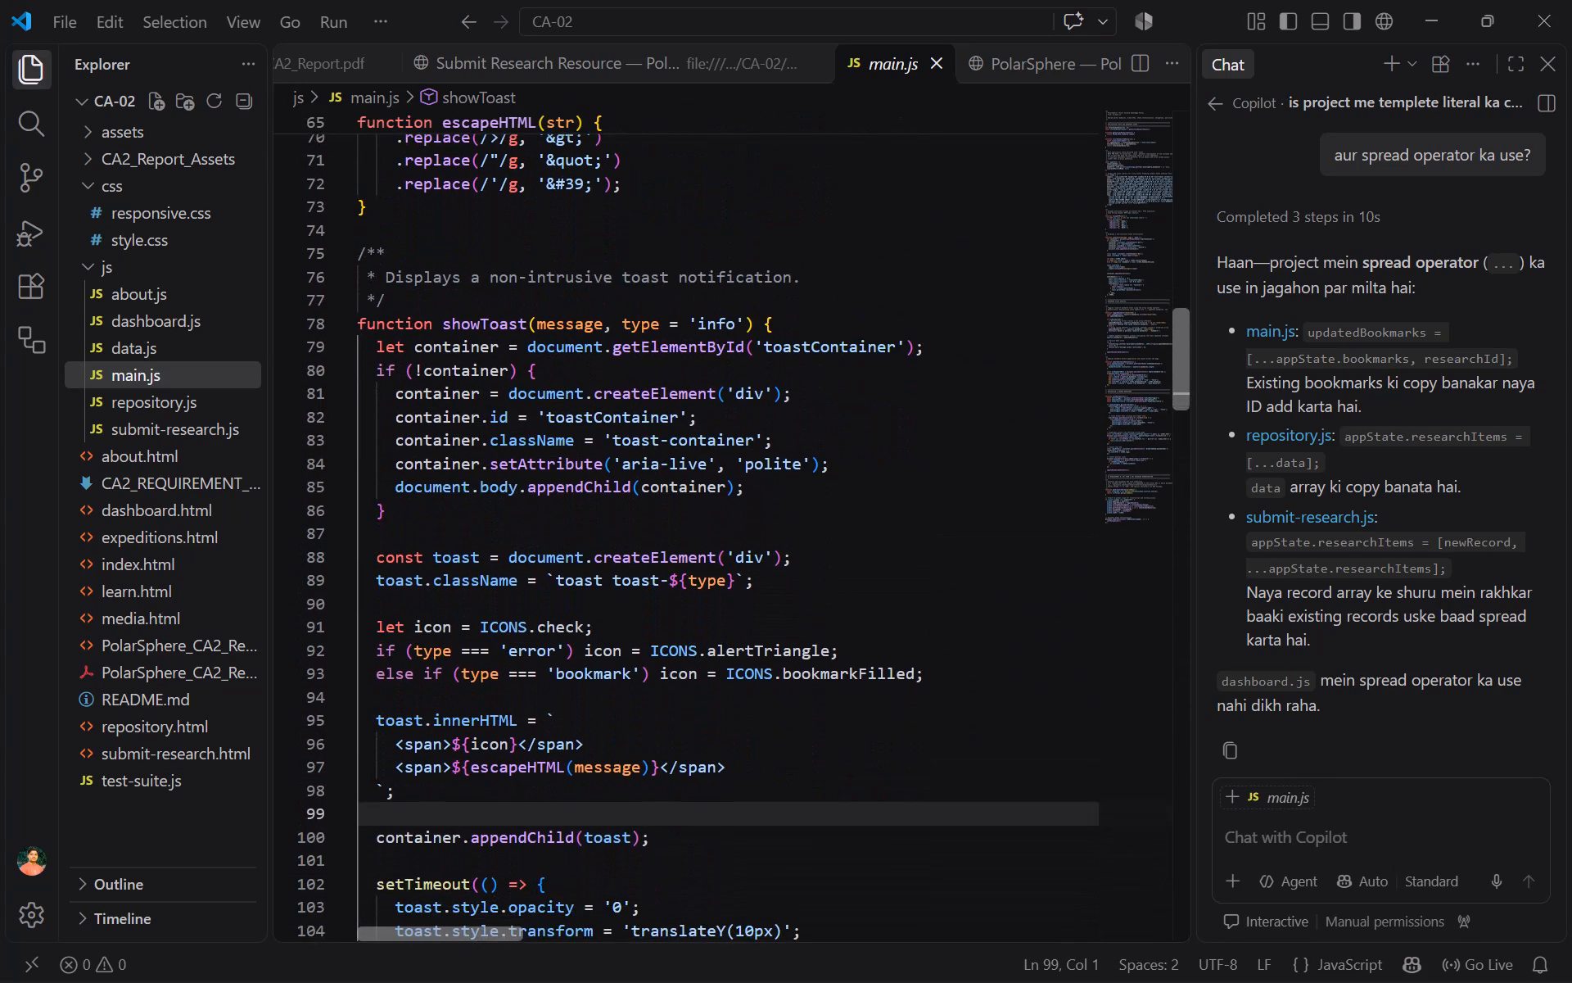
scroll(714, 606, down, 2)
scroll(714, 606, up, 1)
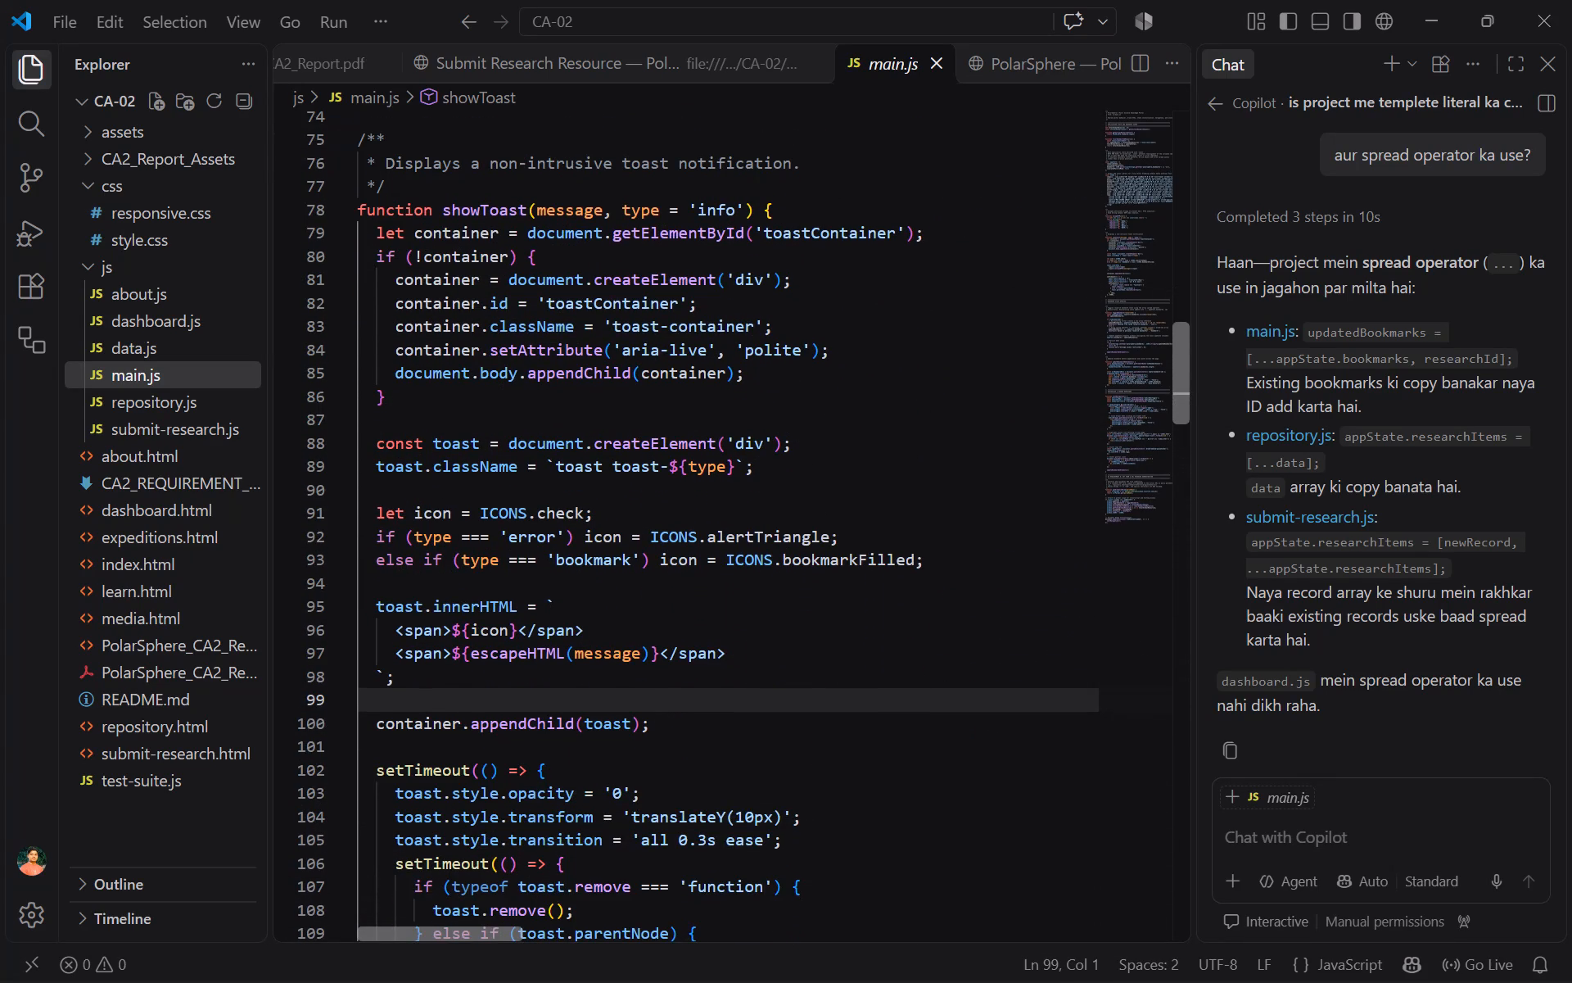
scroll(714, 606, up, 2)
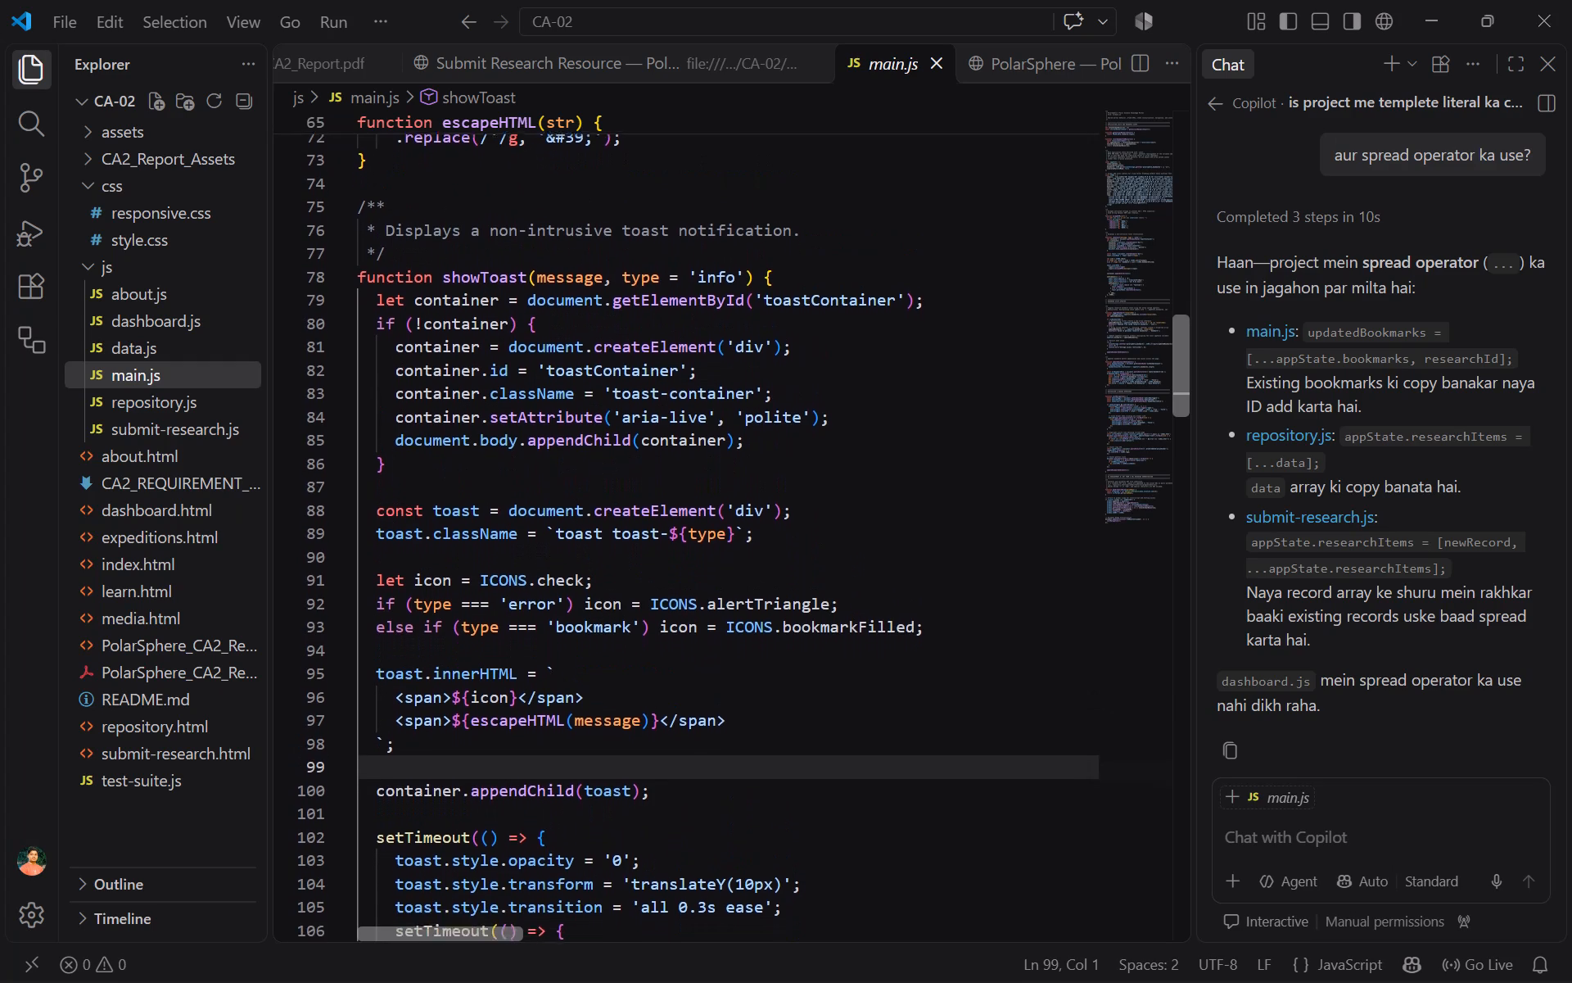
scroll(714, 606, up, 1)
scroll(714, 606, down, 18)
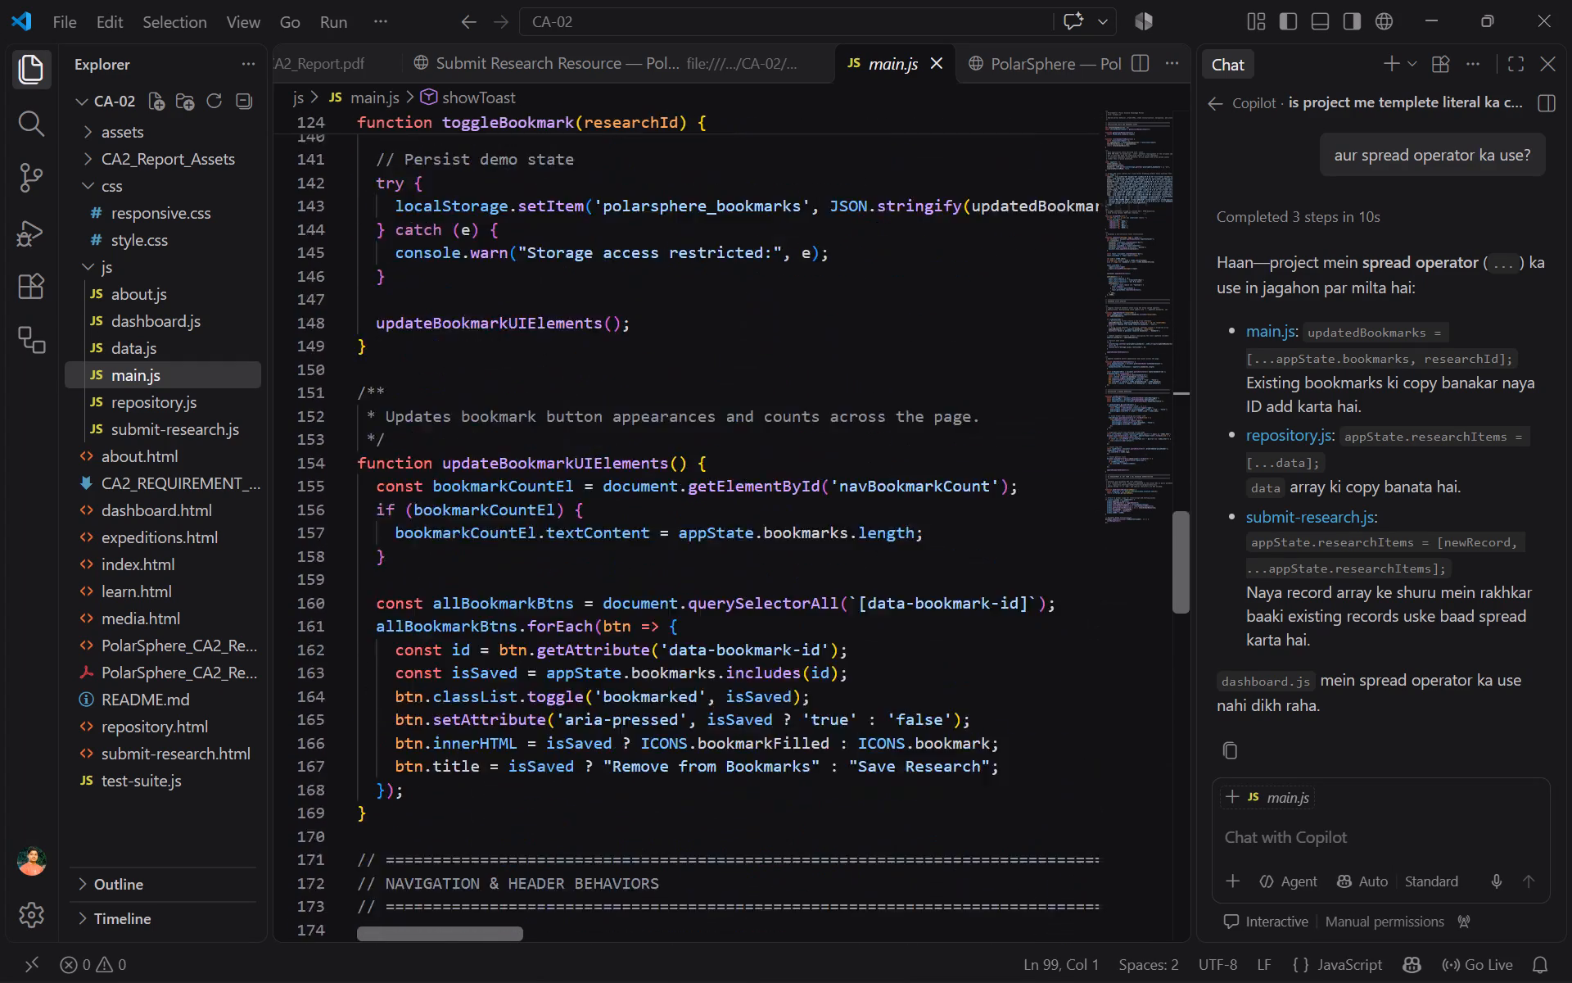
scroll(714, 606, down, 12)
Review main.js from the end of the file back to the toggleBookmark function, looking for the updatedBookmarks spread code.
scroll(714, 606, up, 7)
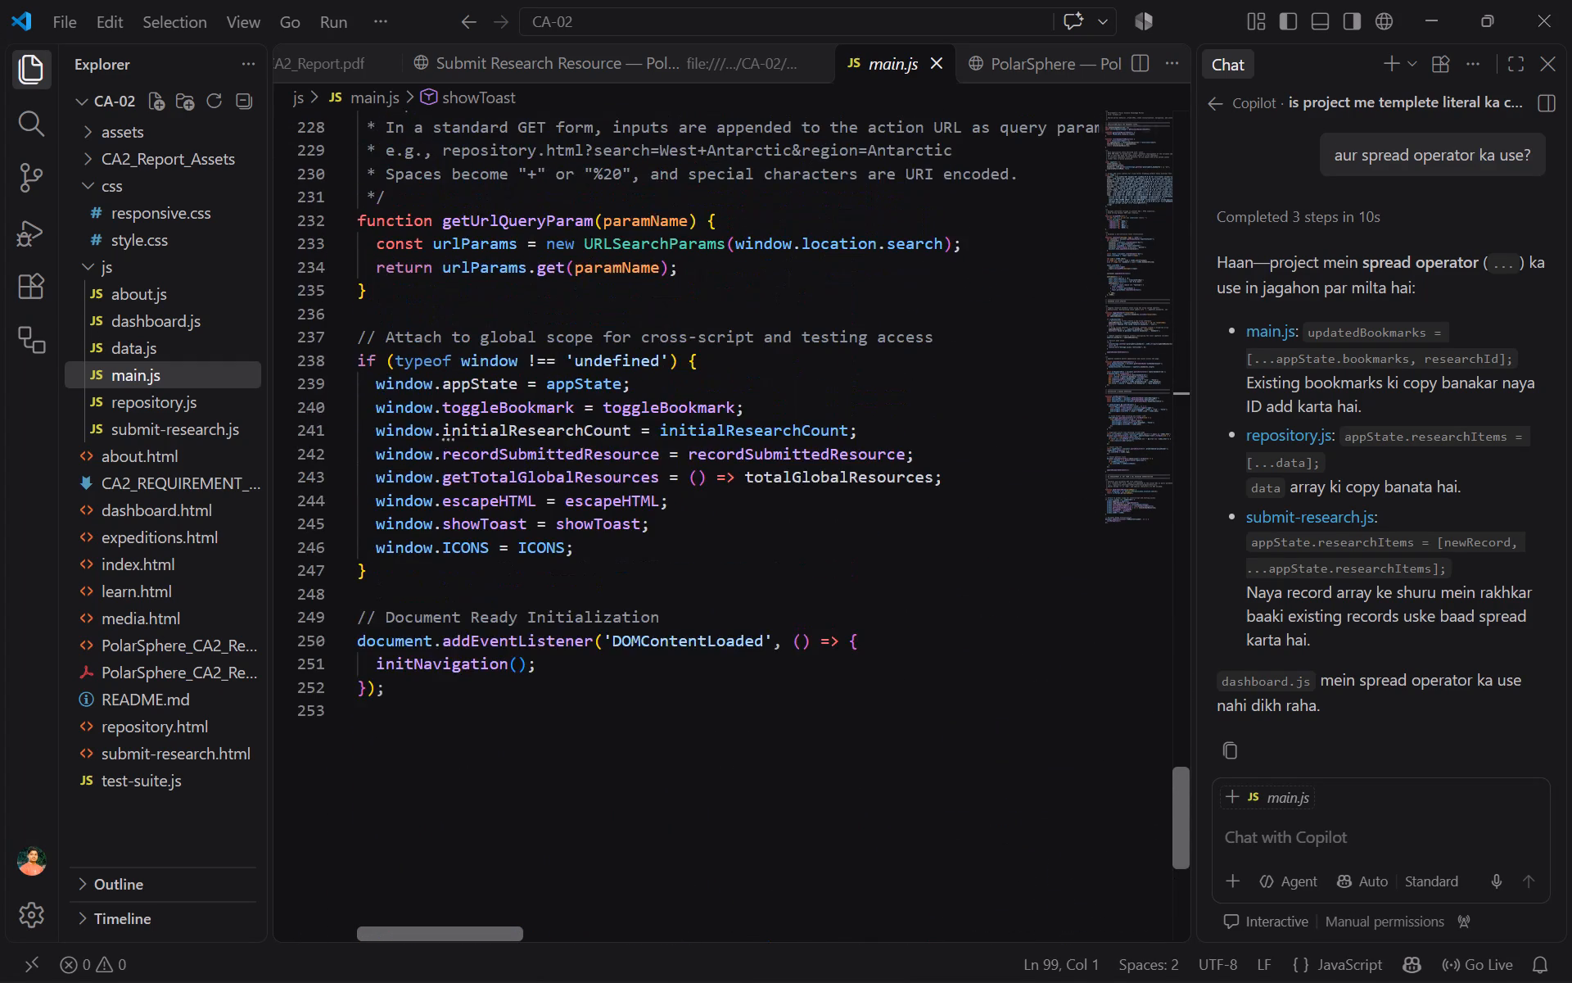
scroll(714, 606, up, 5)
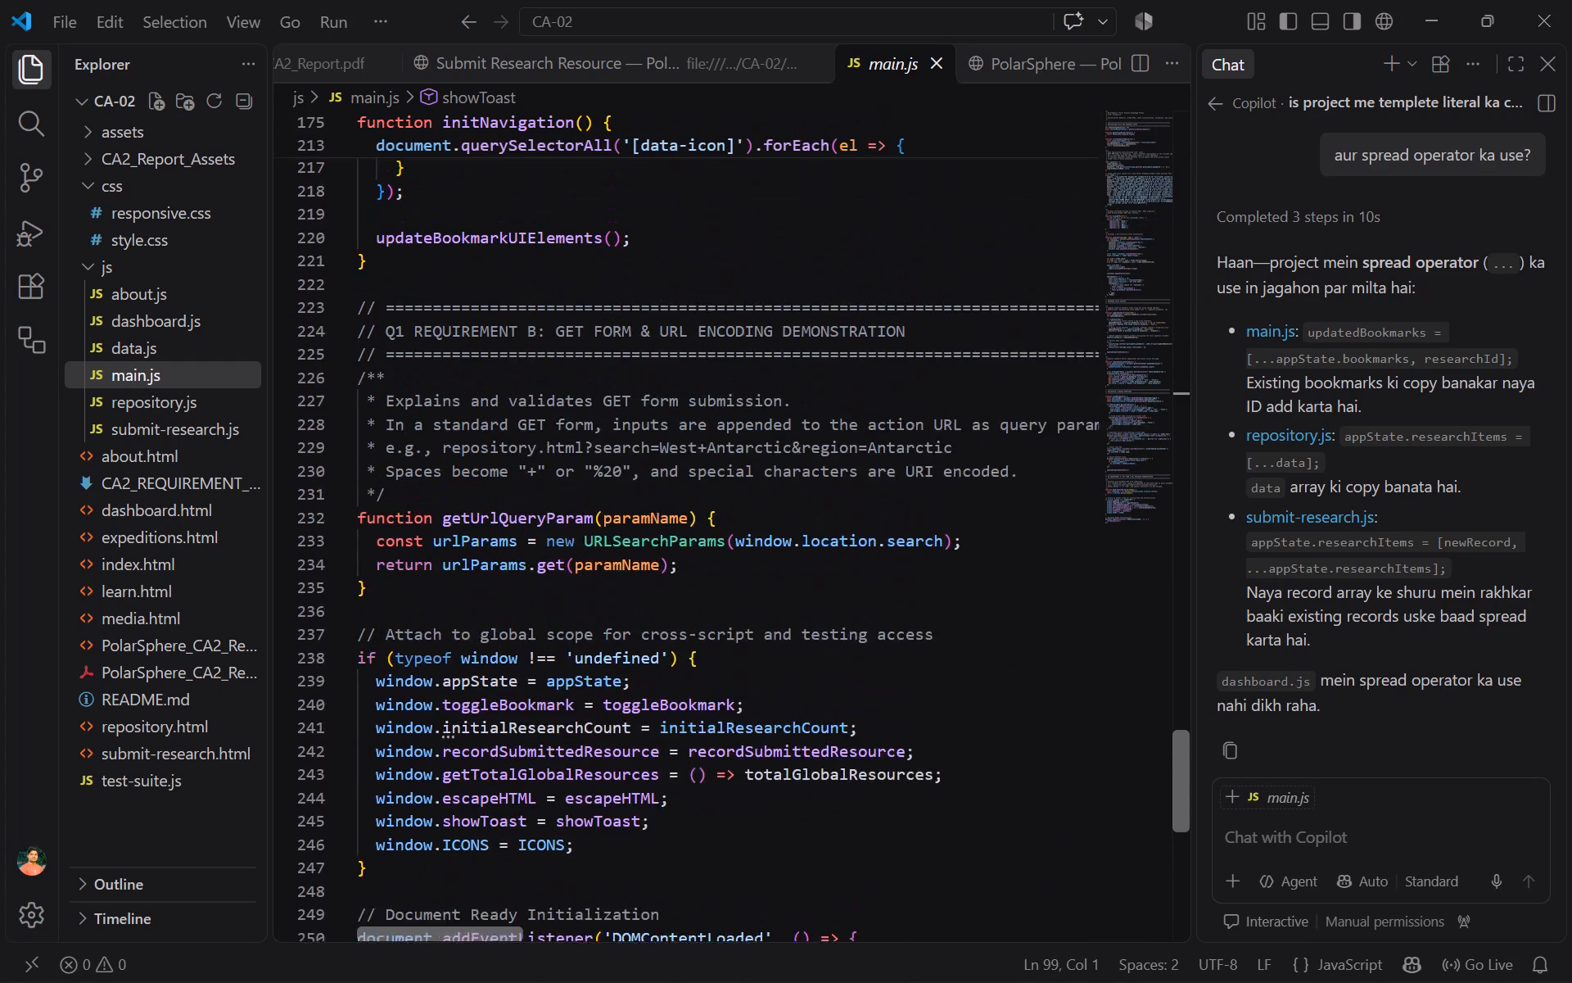
scroll(714, 606, up, 8)
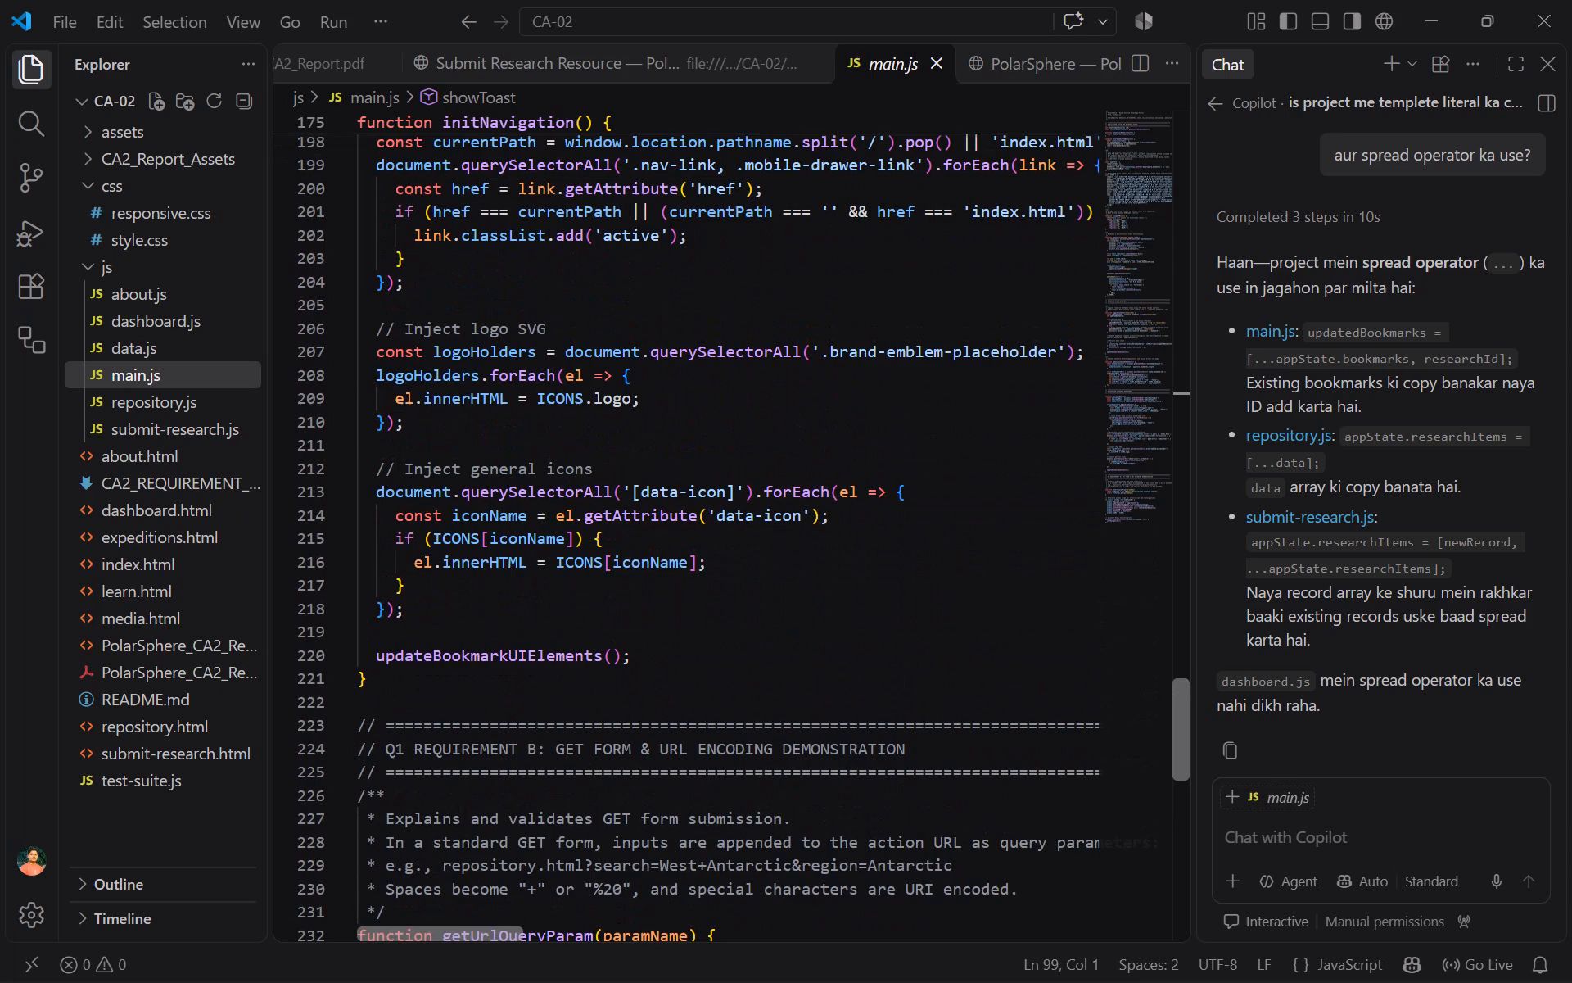
scroll(714, 606, up, 4)
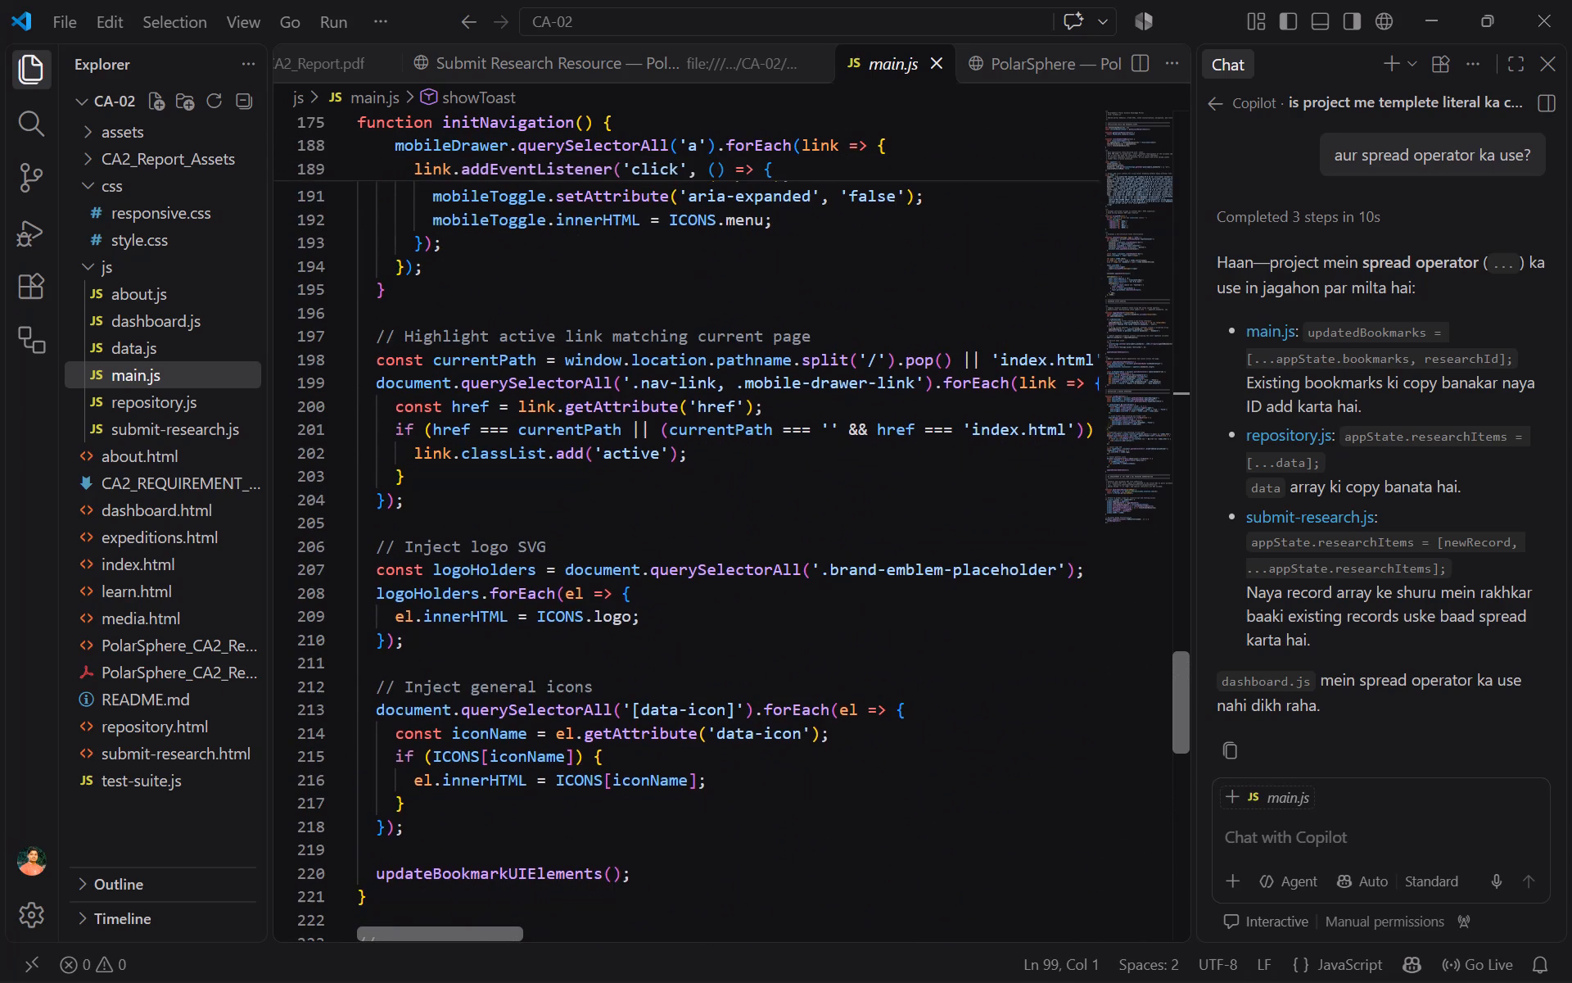
scroll(714, 606, up, 3)
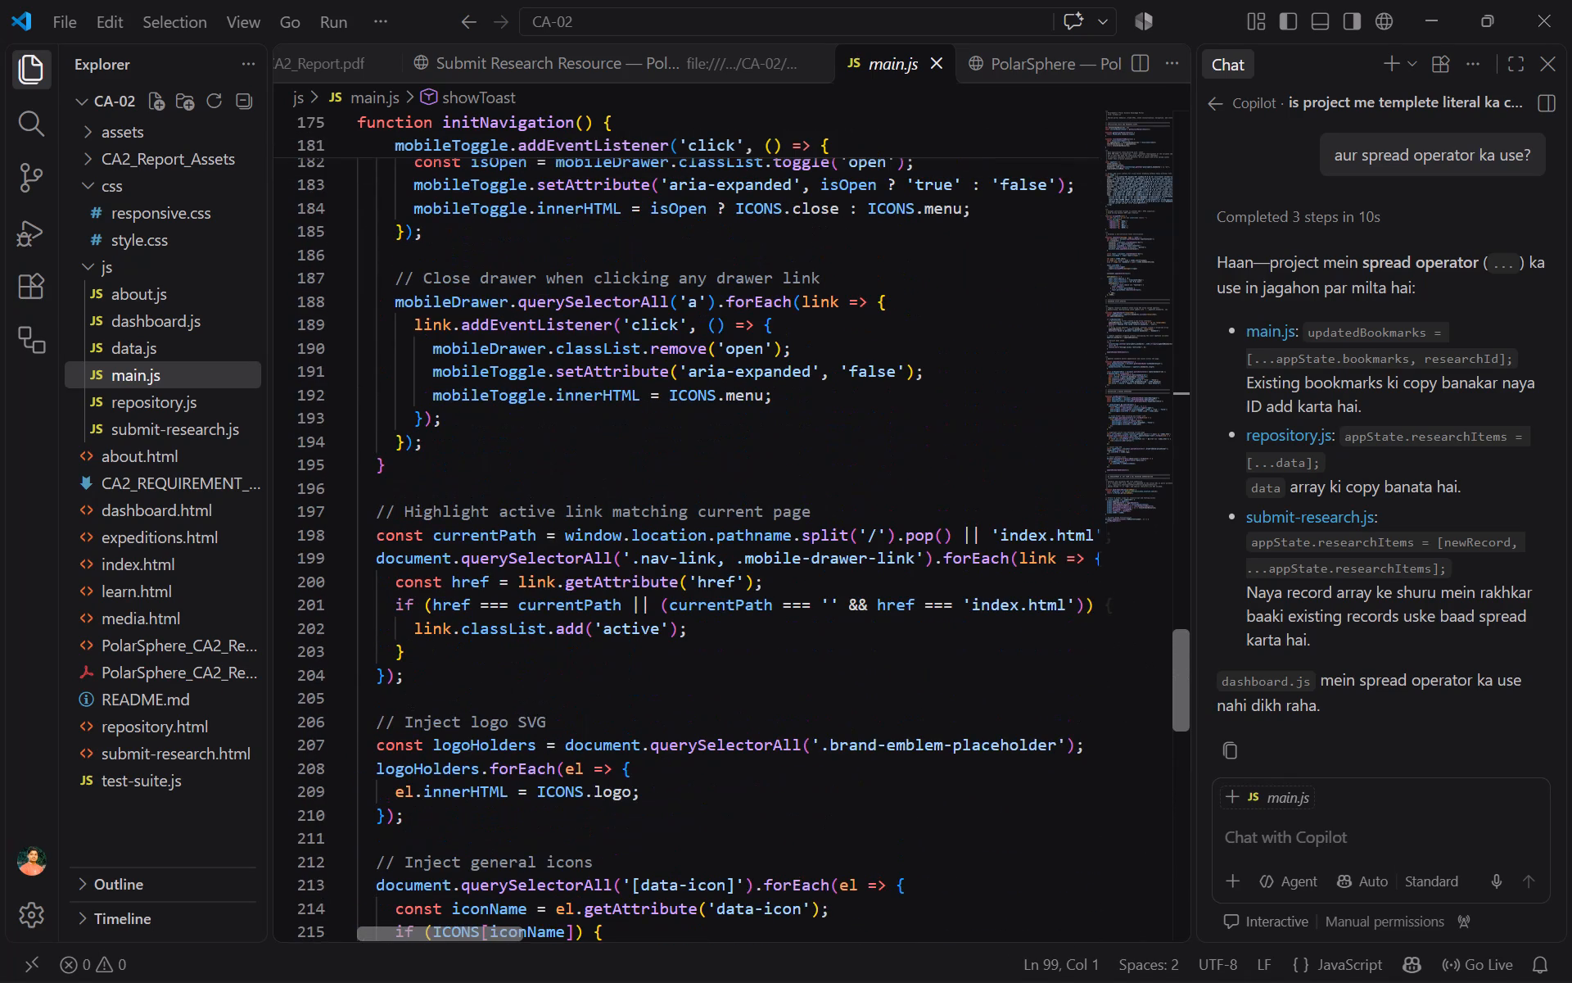
scroll(714, 606, up, 6)
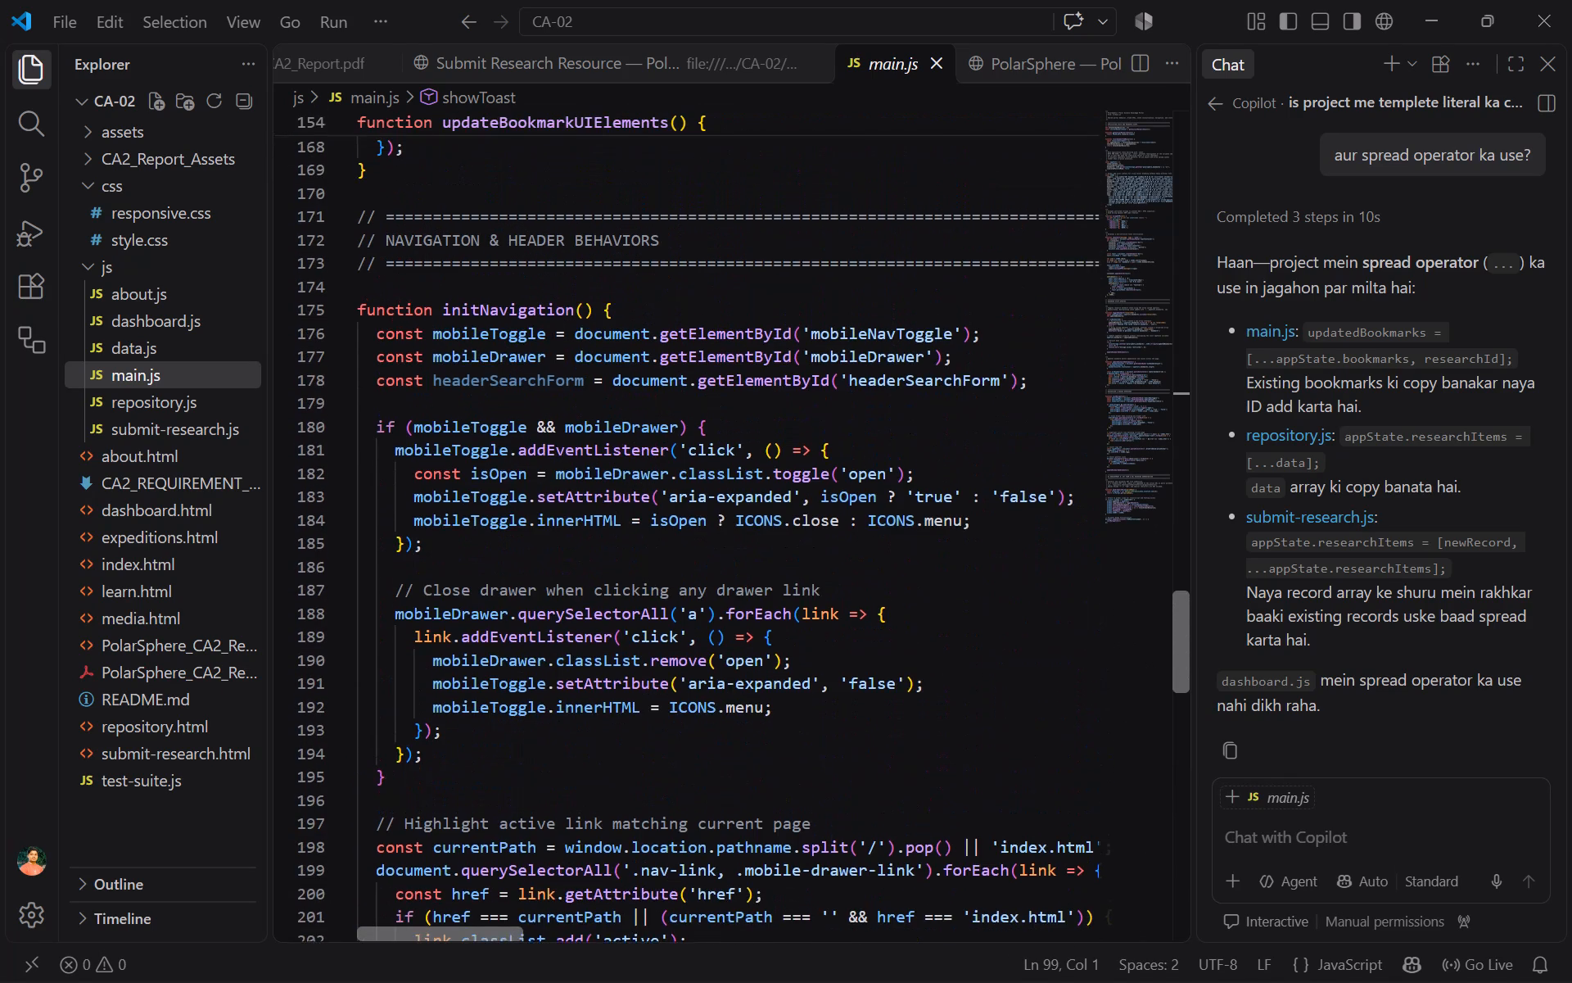
scroll(714, 606, up, 1)
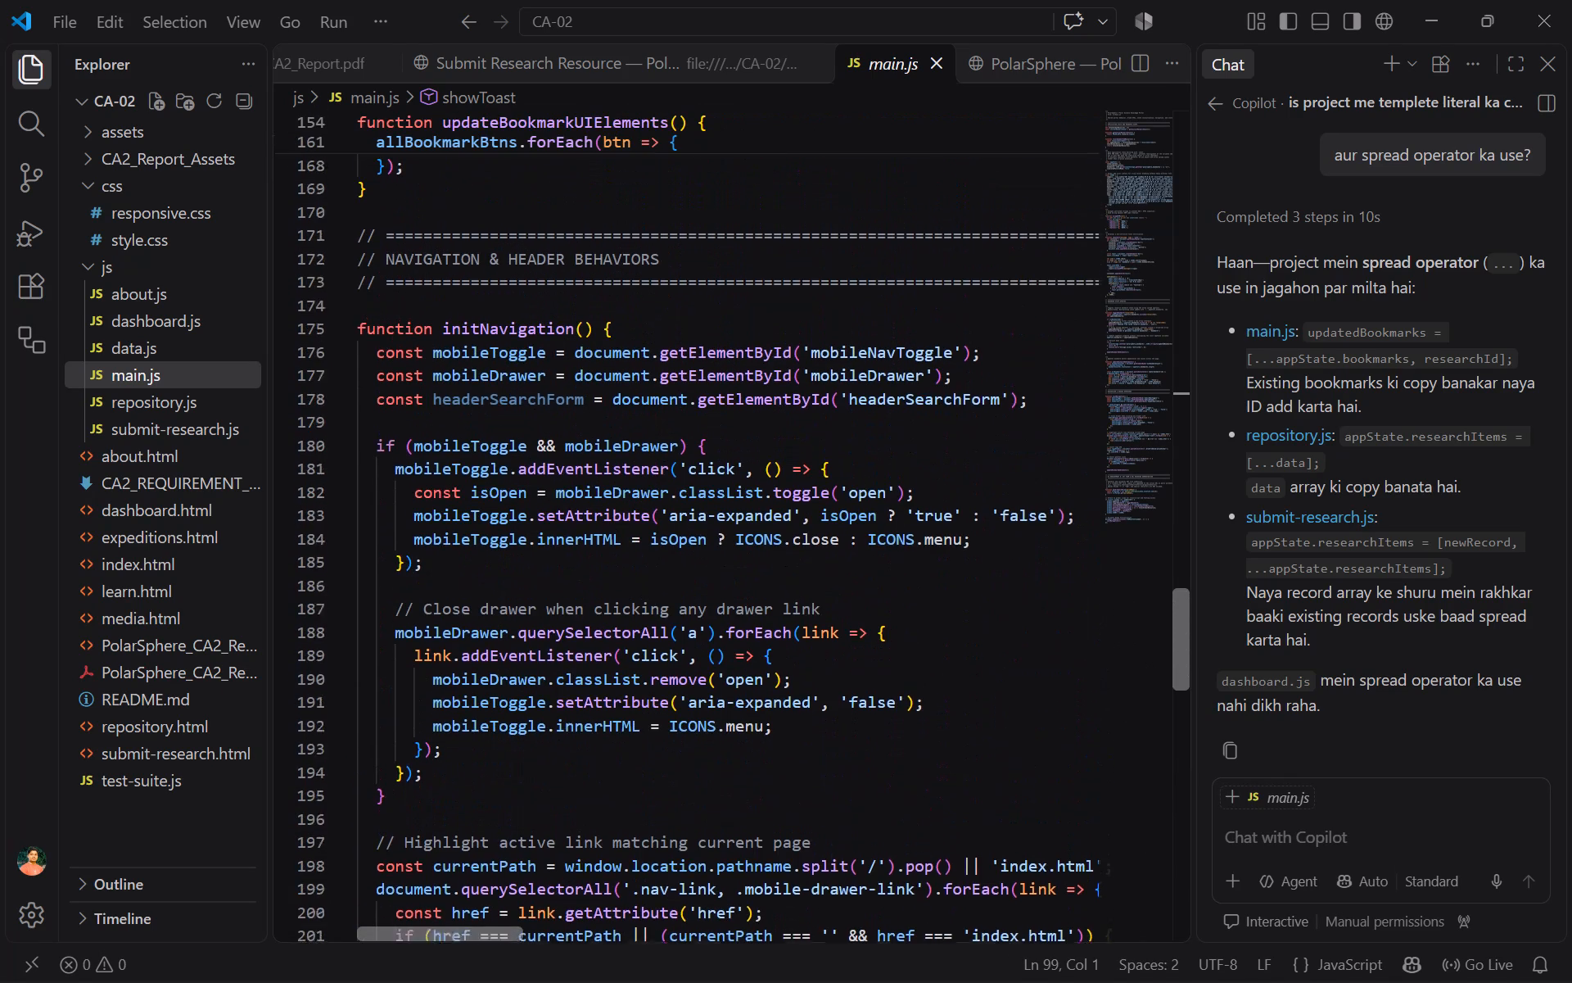
scroll(714, 606, up, 7)
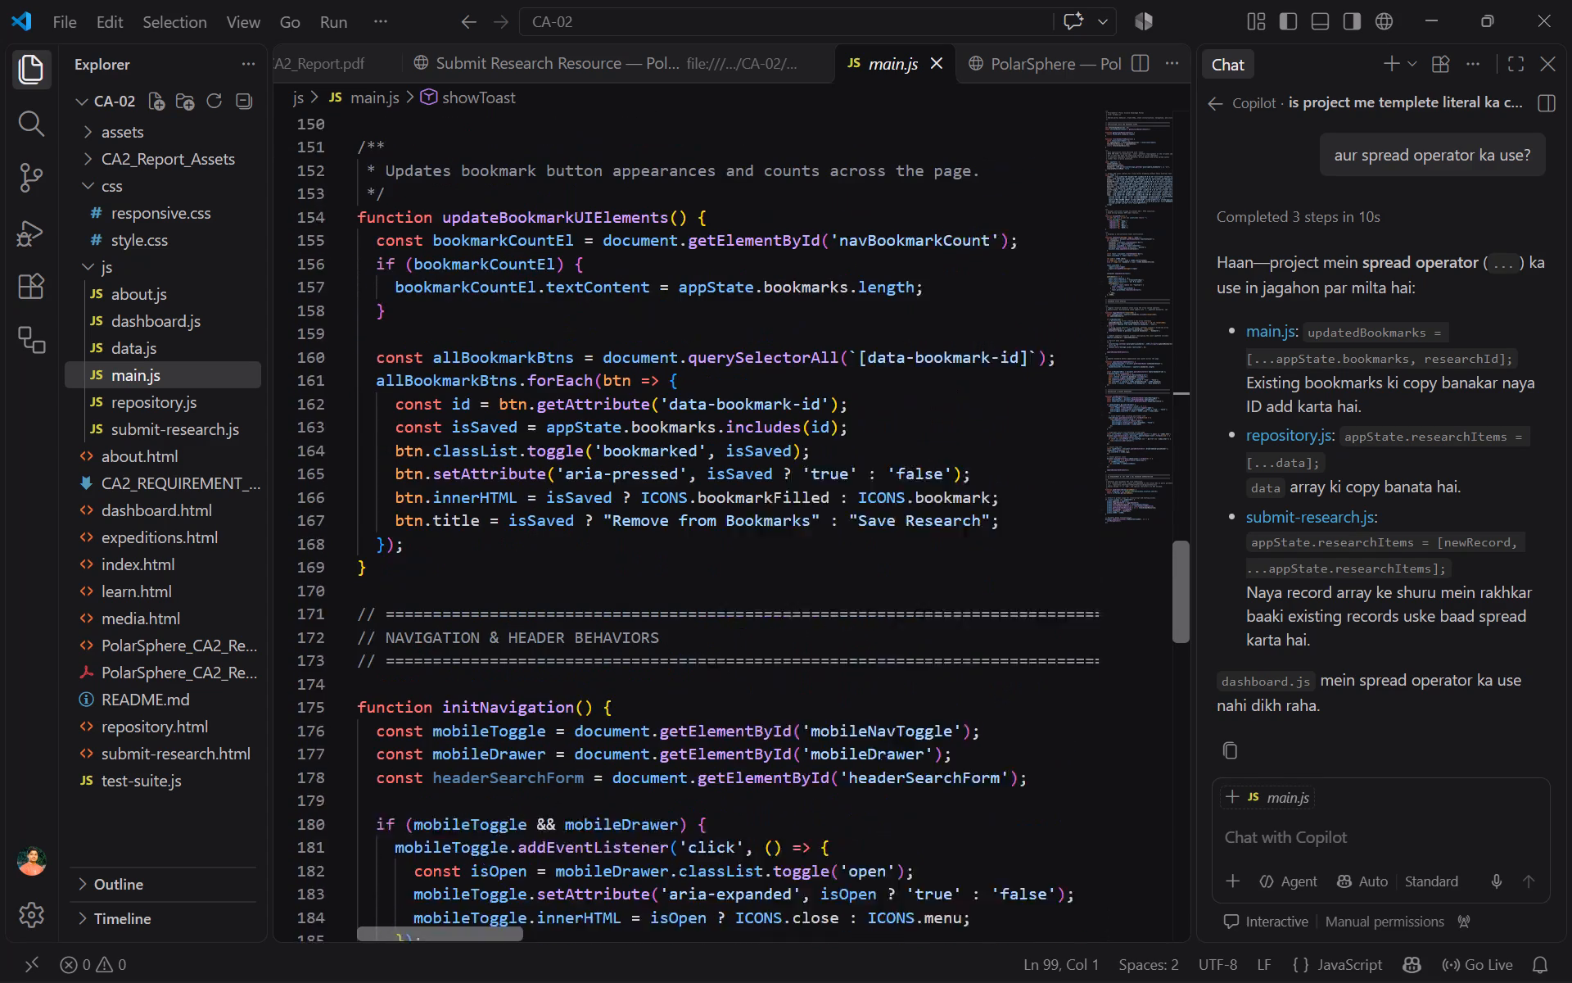
scroll(714, 606, up, 10)
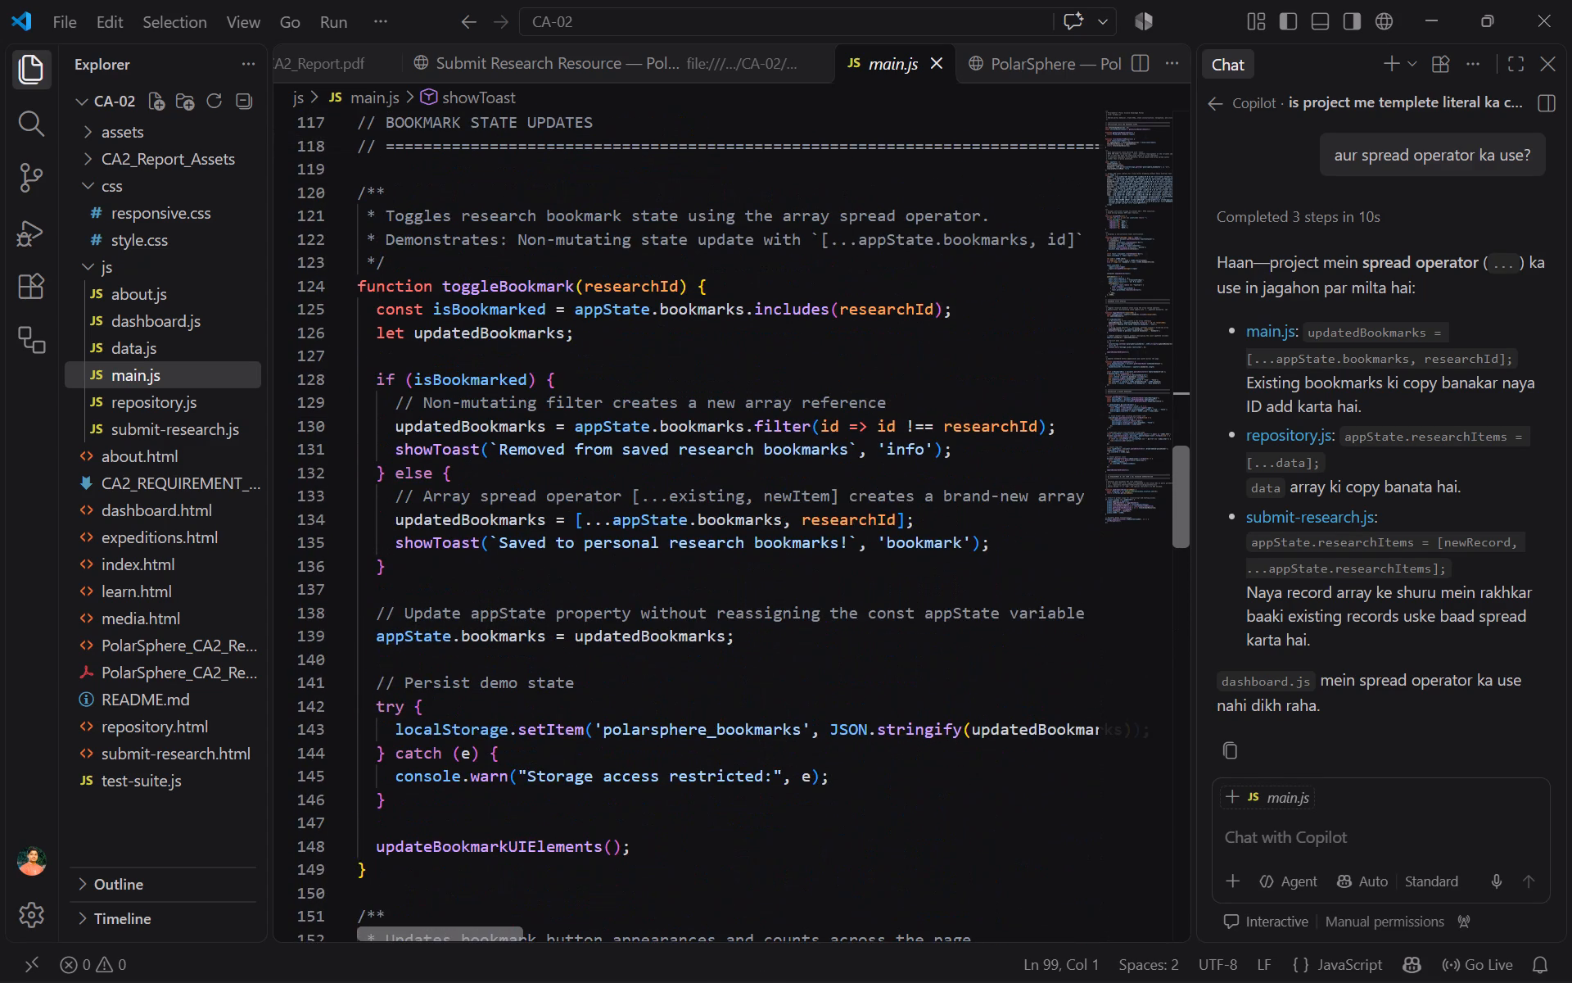
Capture a full-screen screenshot of main.js at the showToast function, with the Copilot chat and Explorer hidden.
scroll(714, 606, up, 11)
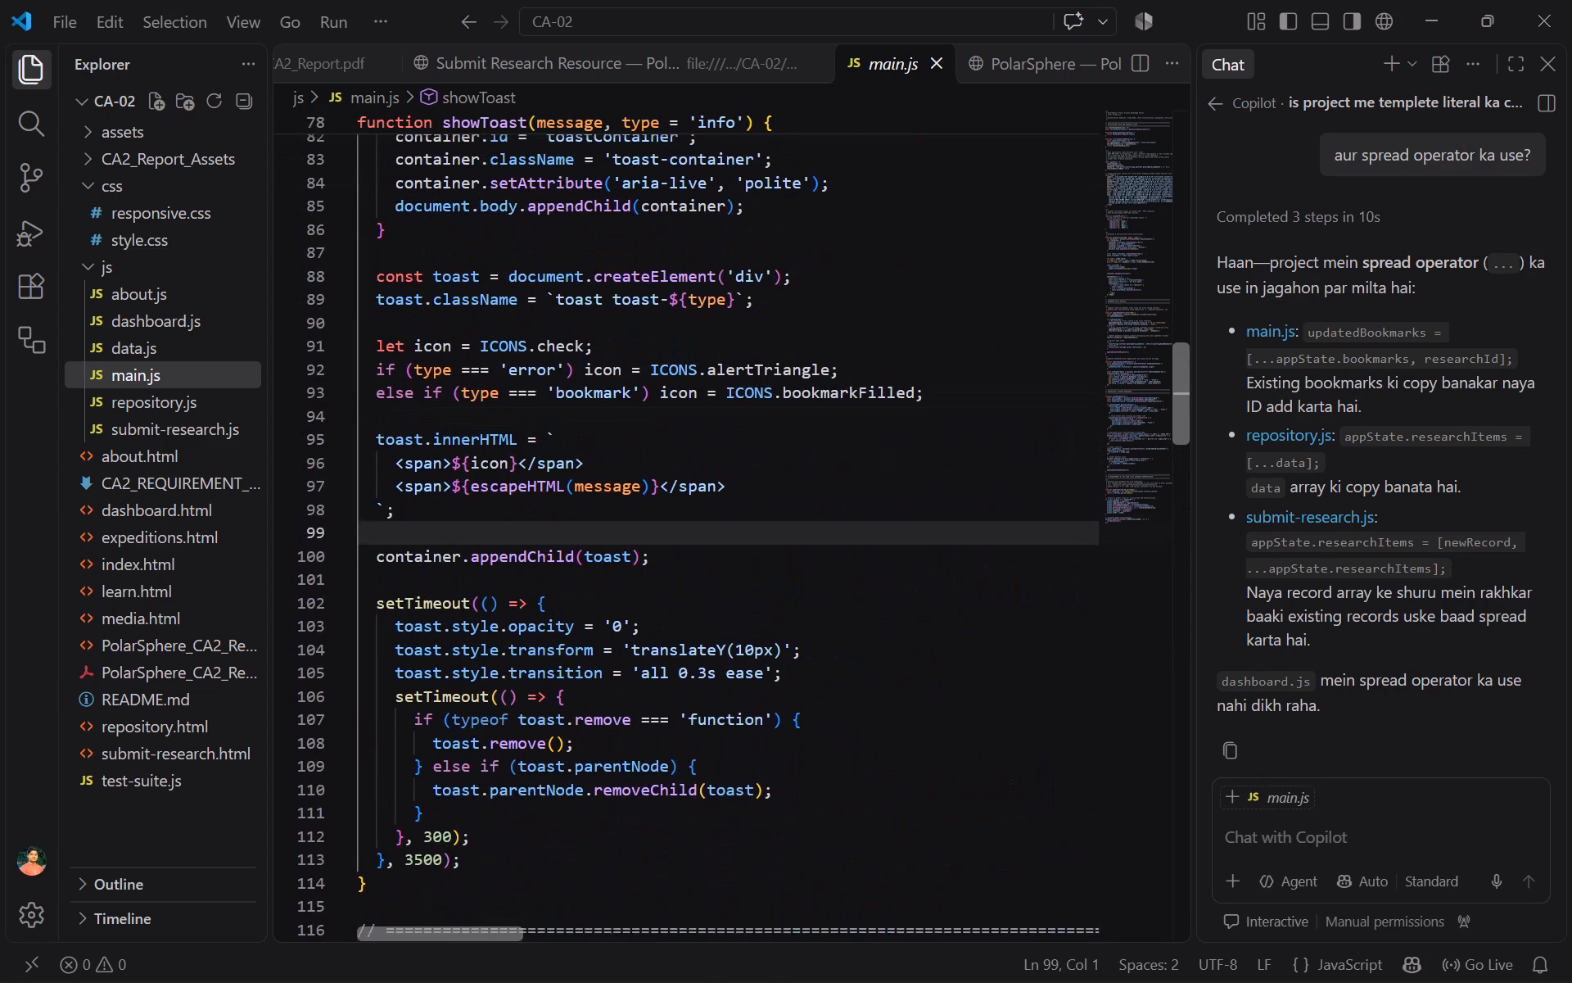
scroll(714, 606, up, 1)
scroll(714, 606, down, 5)
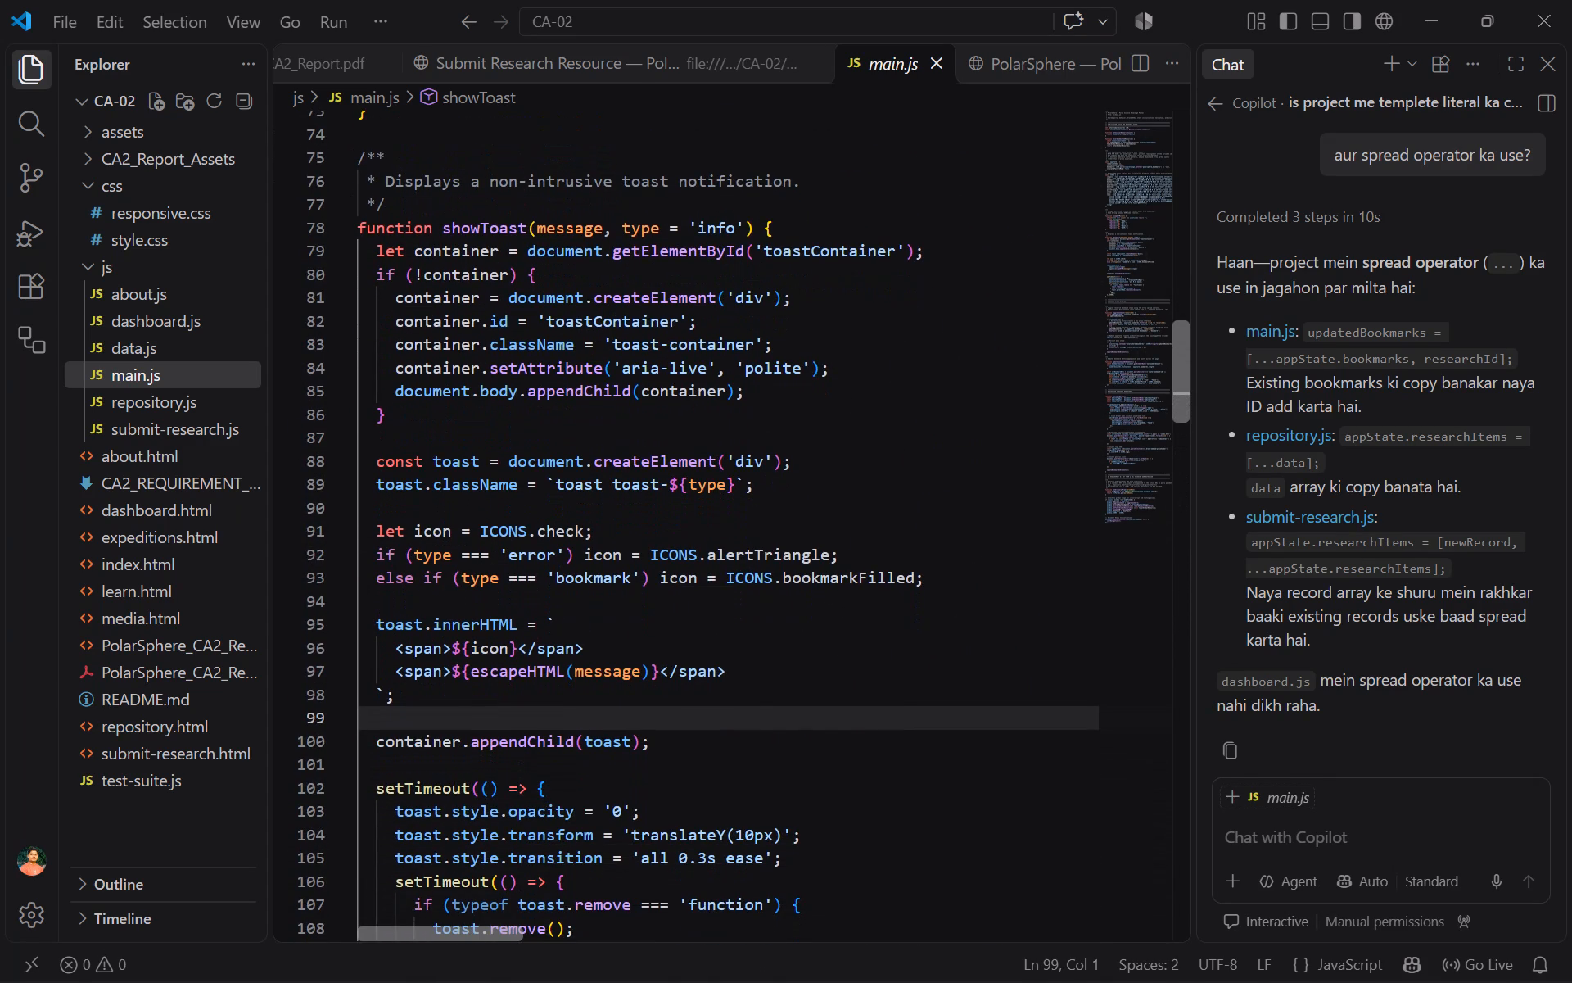
click(1348, 19)
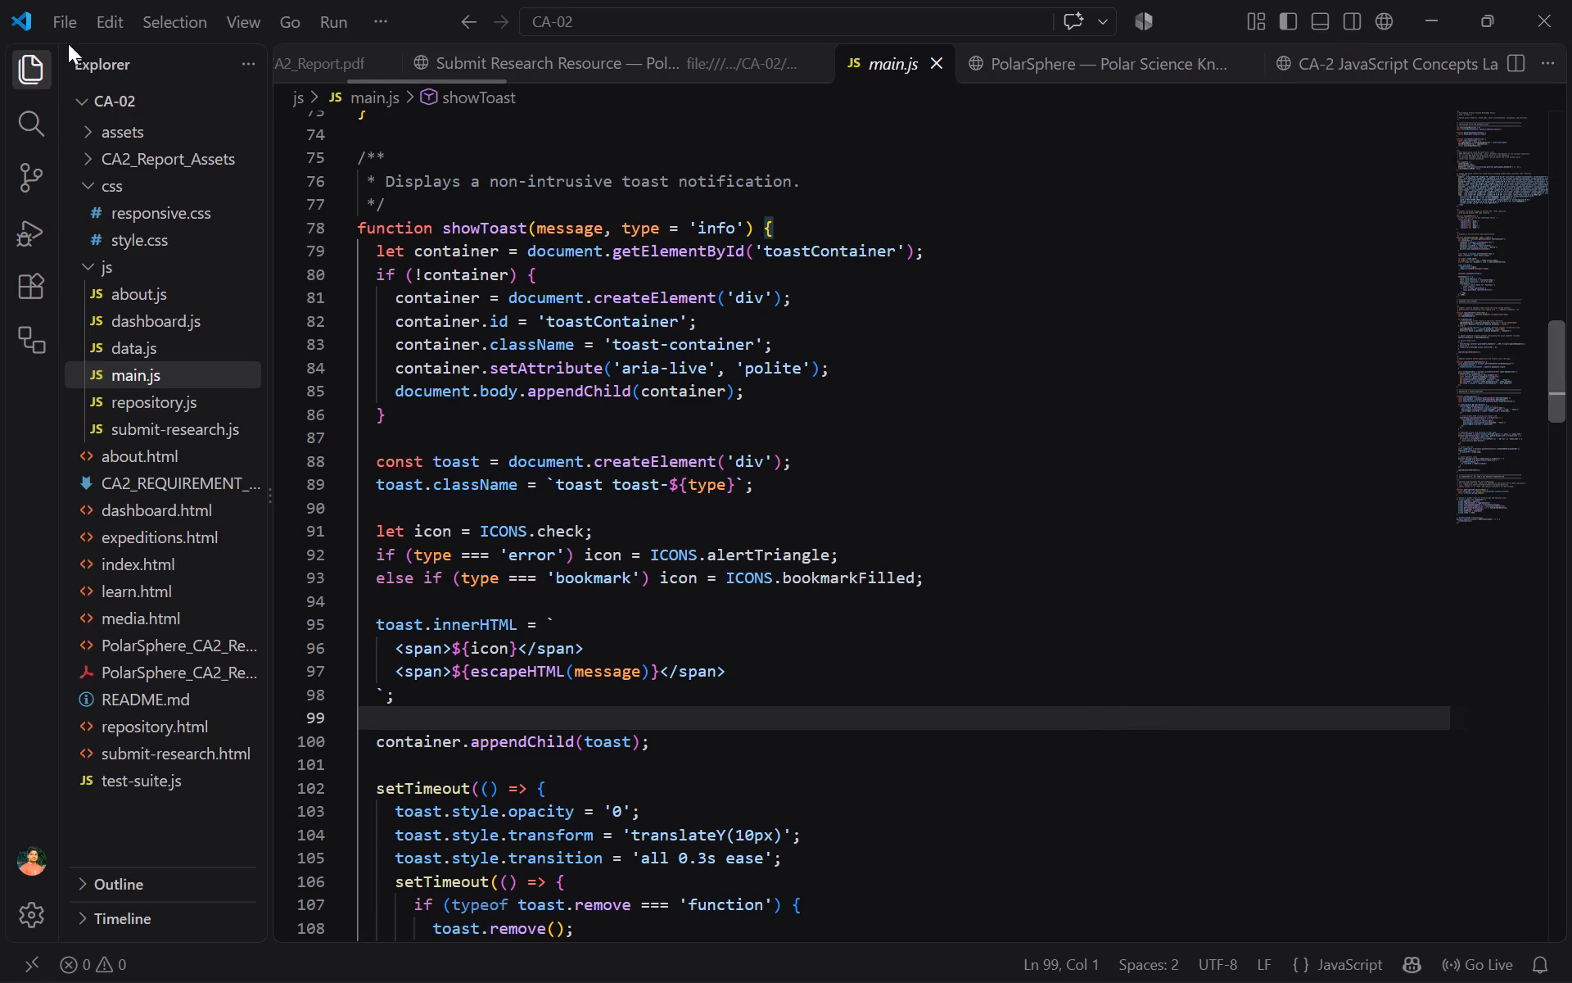
click(34, 73)
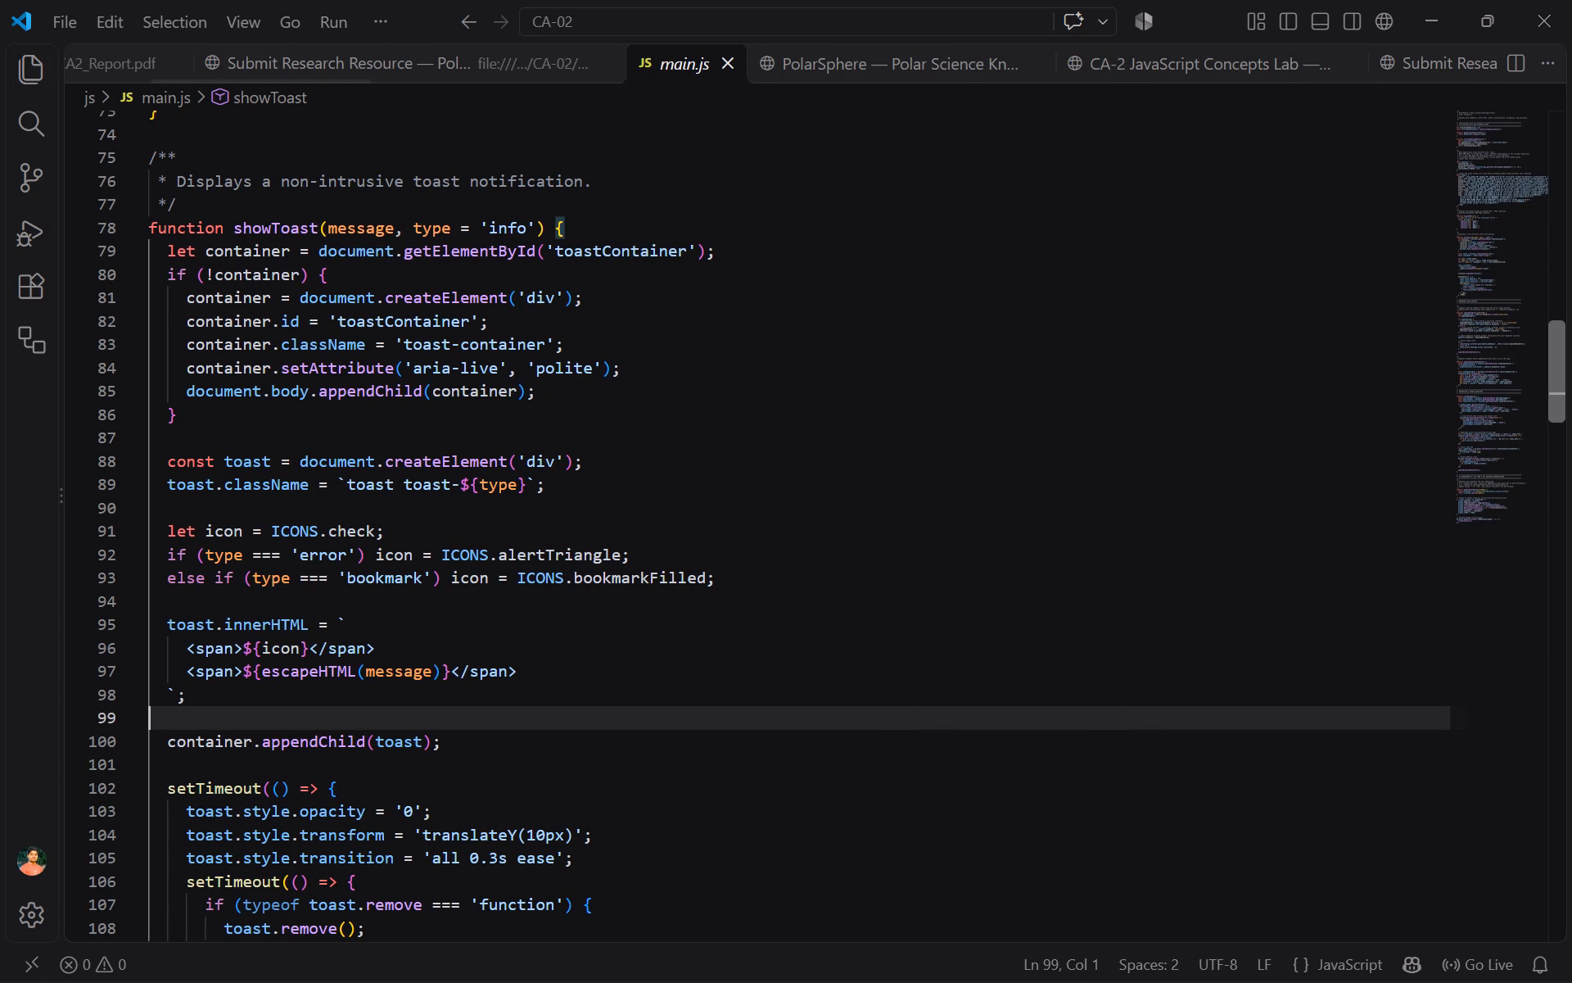
key(Print)
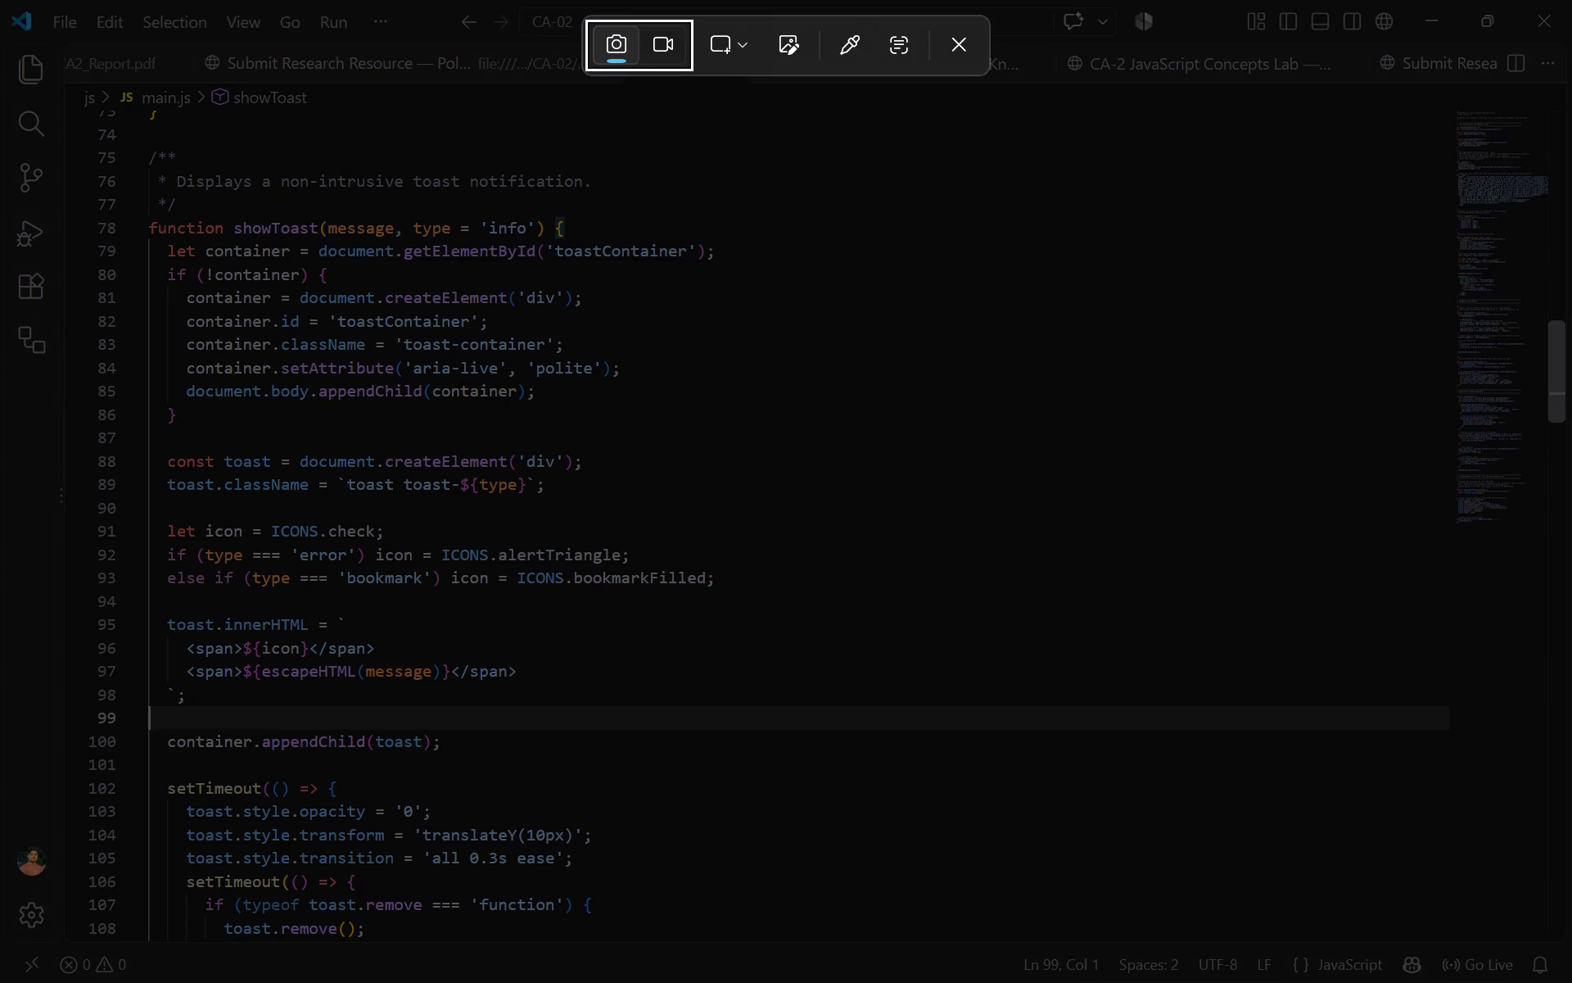
click(964, 43)
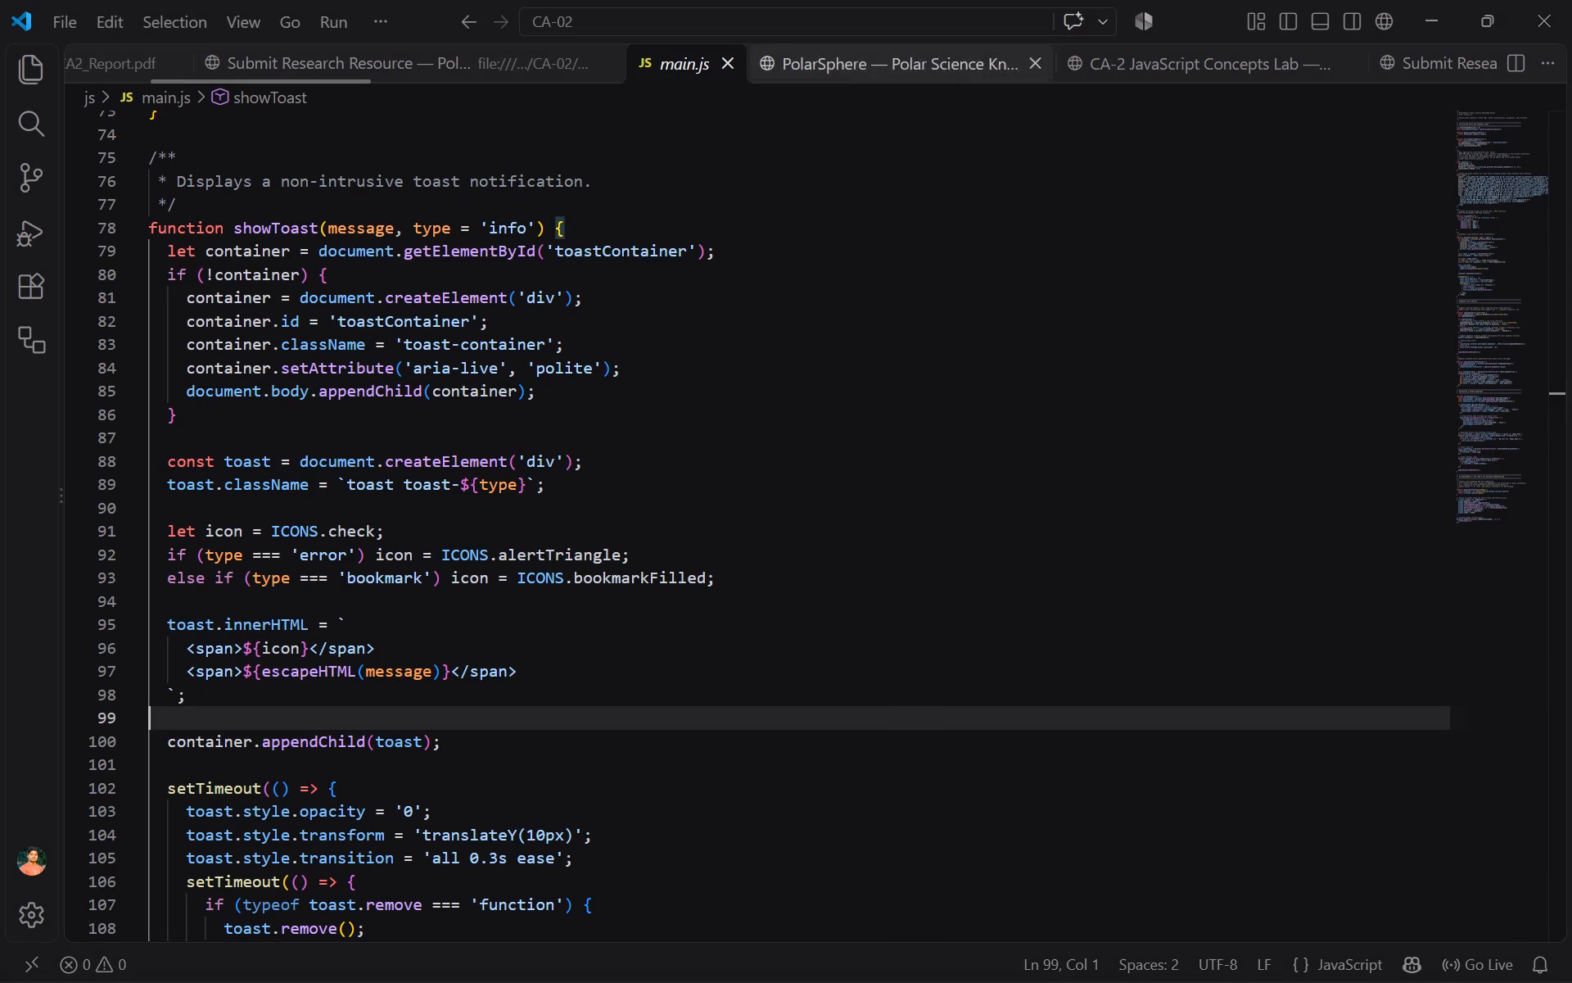
key(super+Print)
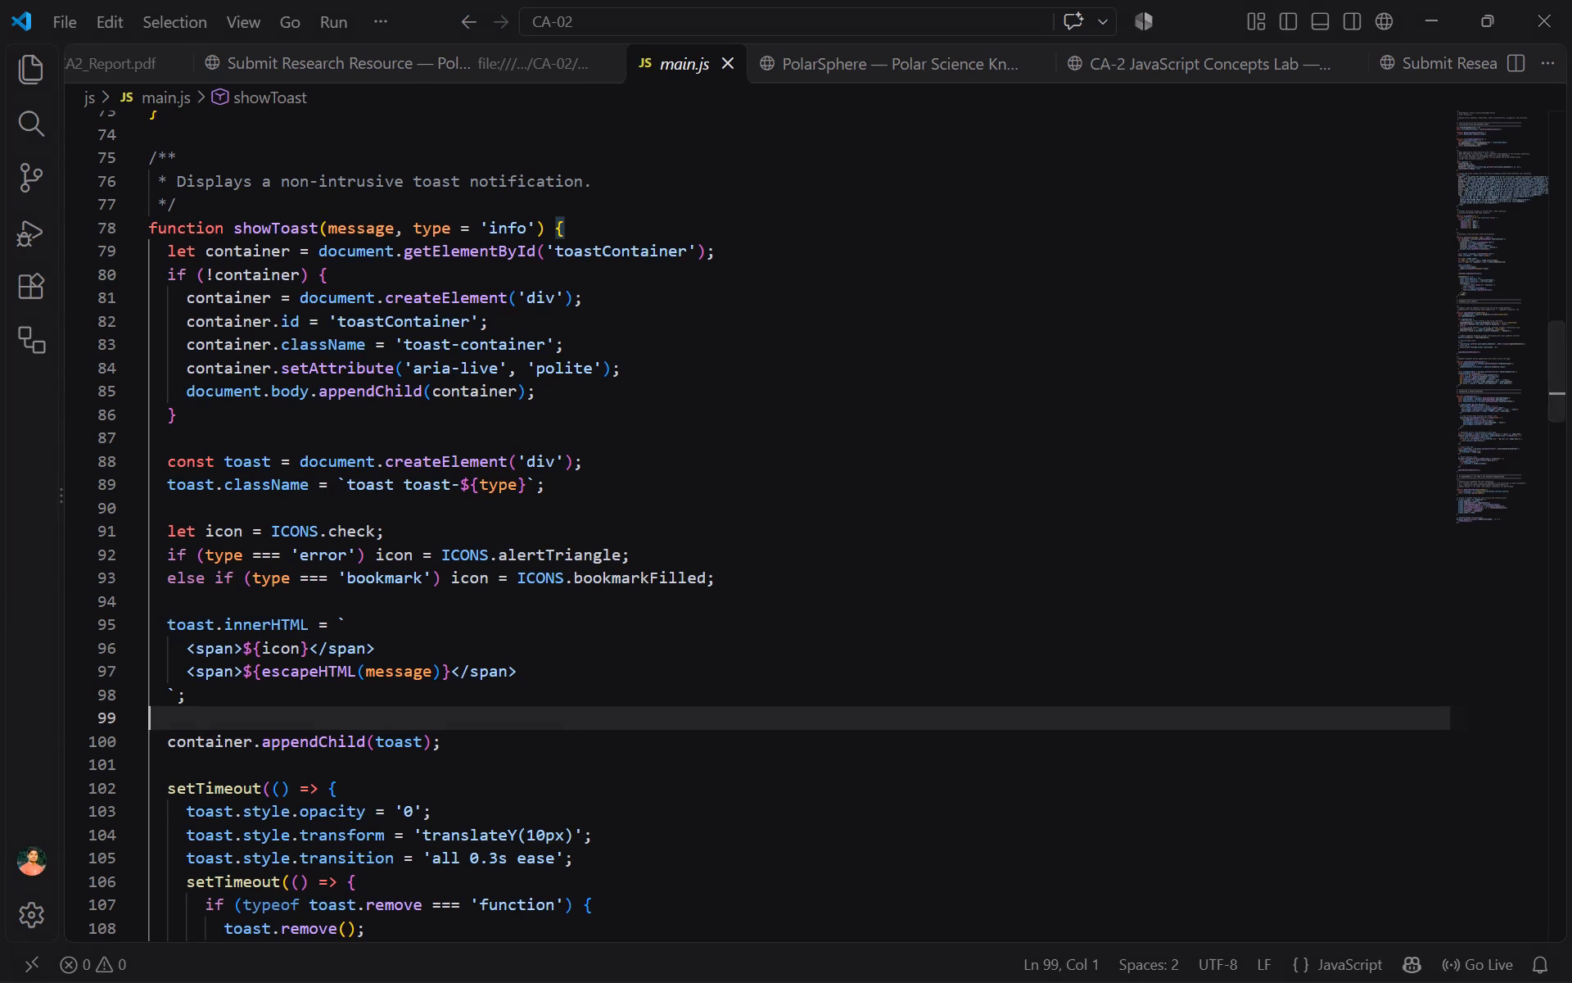
Switch to the Word report in Chrome and paste the main.js screenshot on a new line under section 14.2's "Where to see it" paragraph.
click(1015, 957)
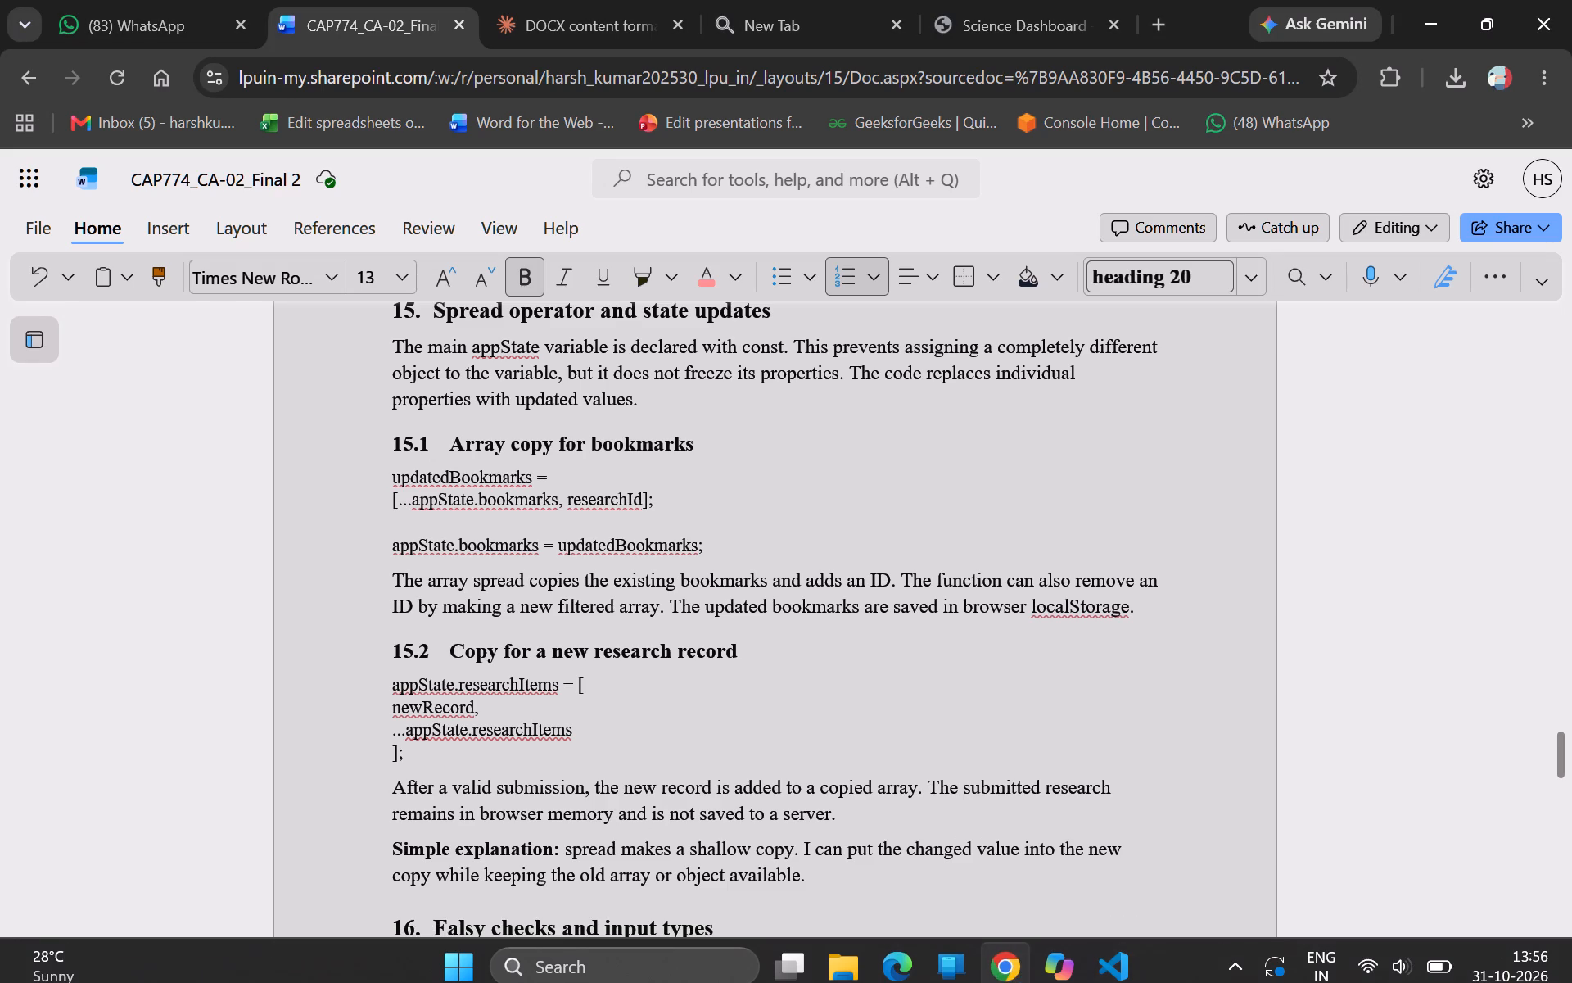
scroll(626, 461, up, 1)
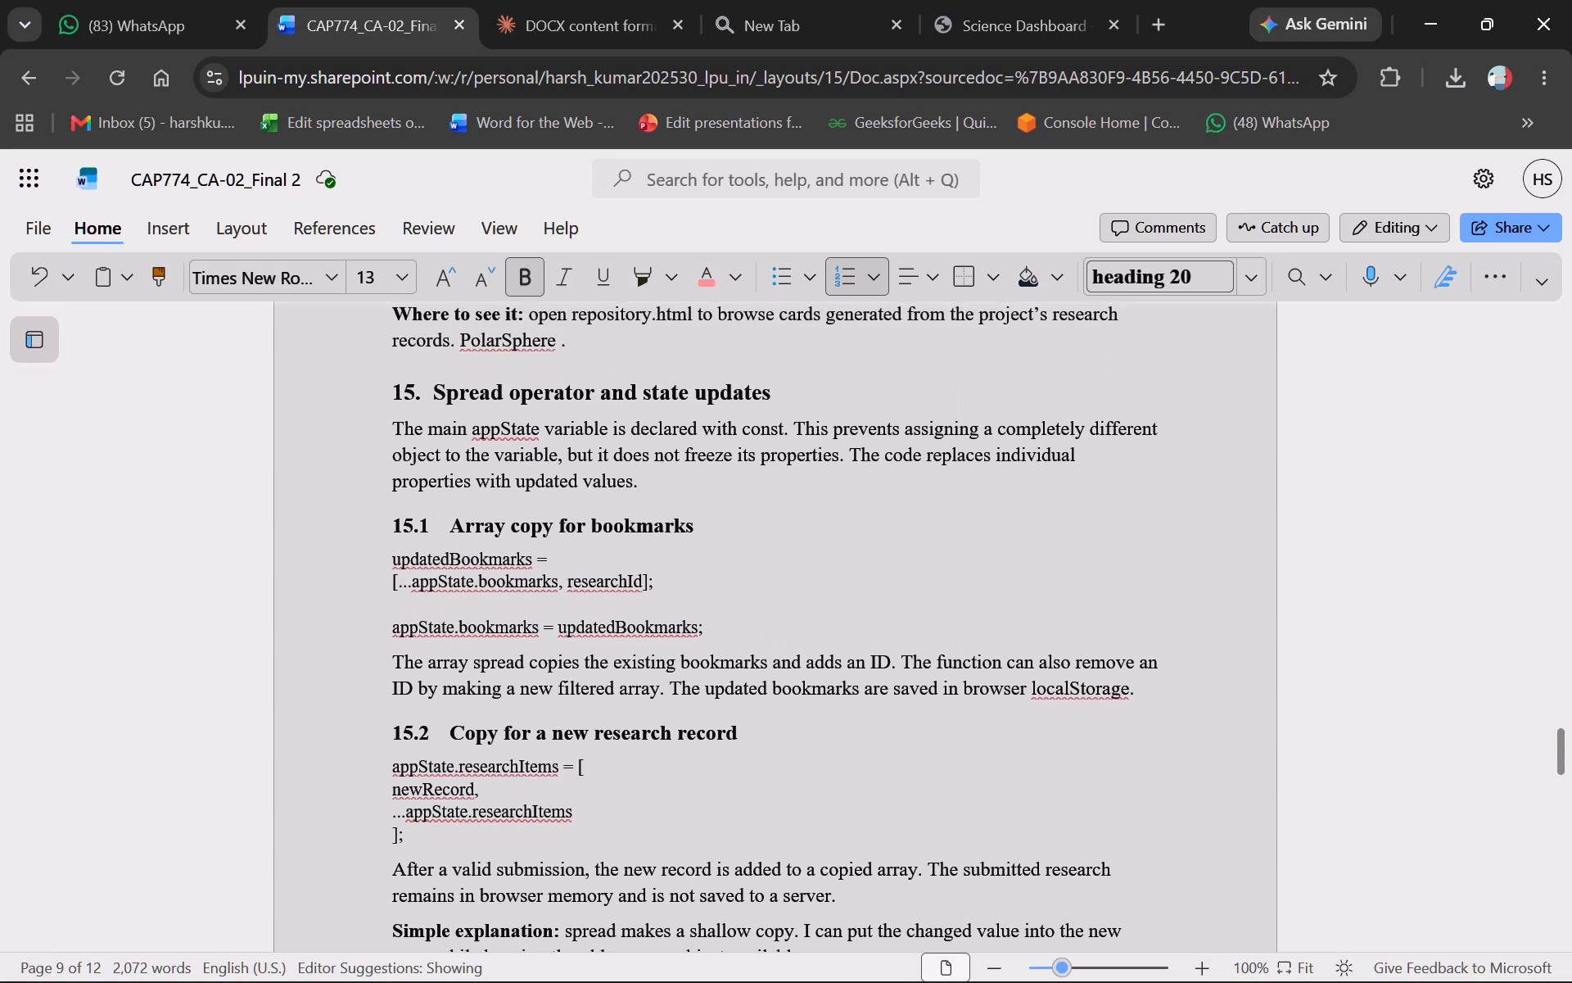
scroll(626, 461, up, 6)
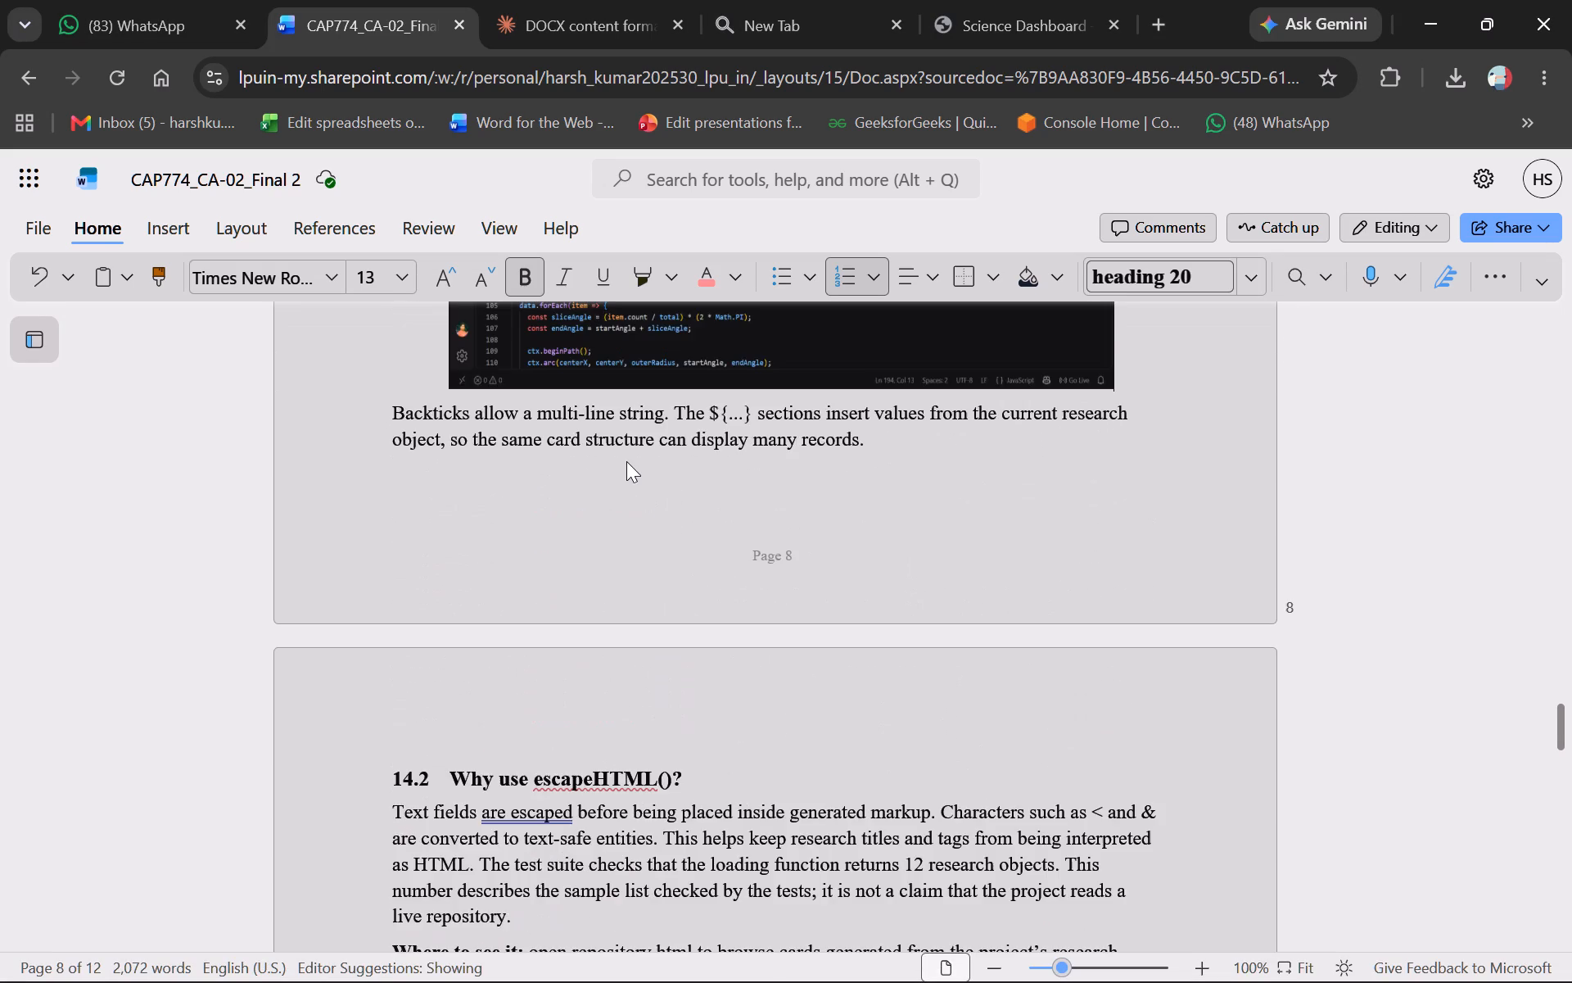
scroll(626, 461, up, 4)
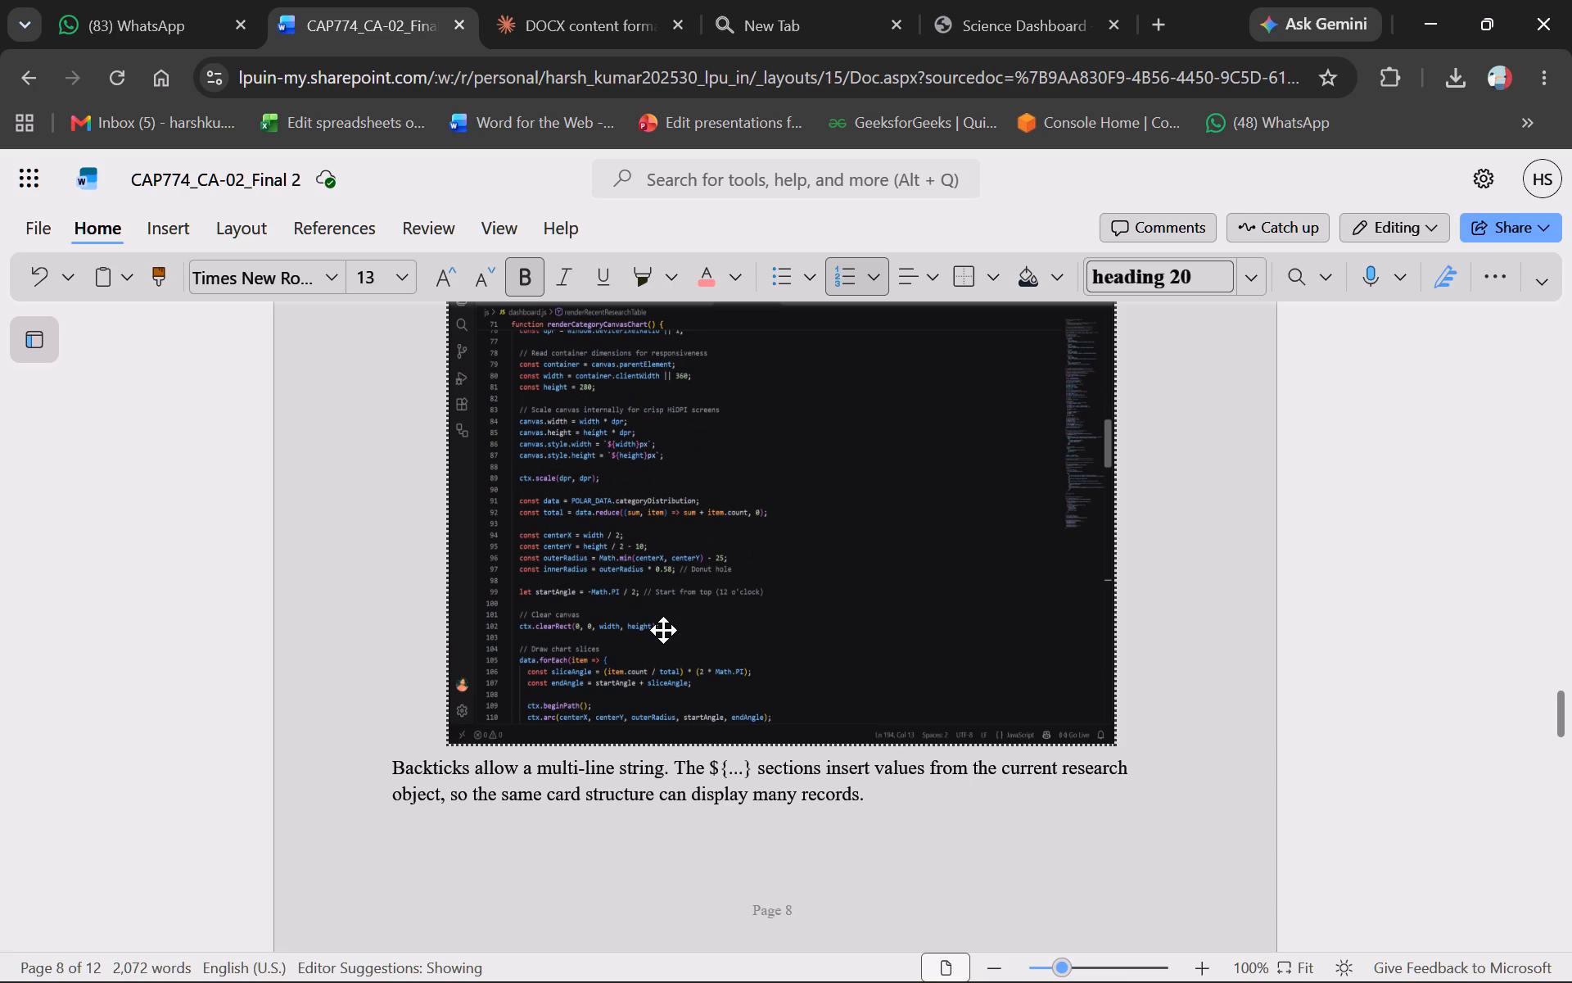
scroll(663, 630, down, 1)
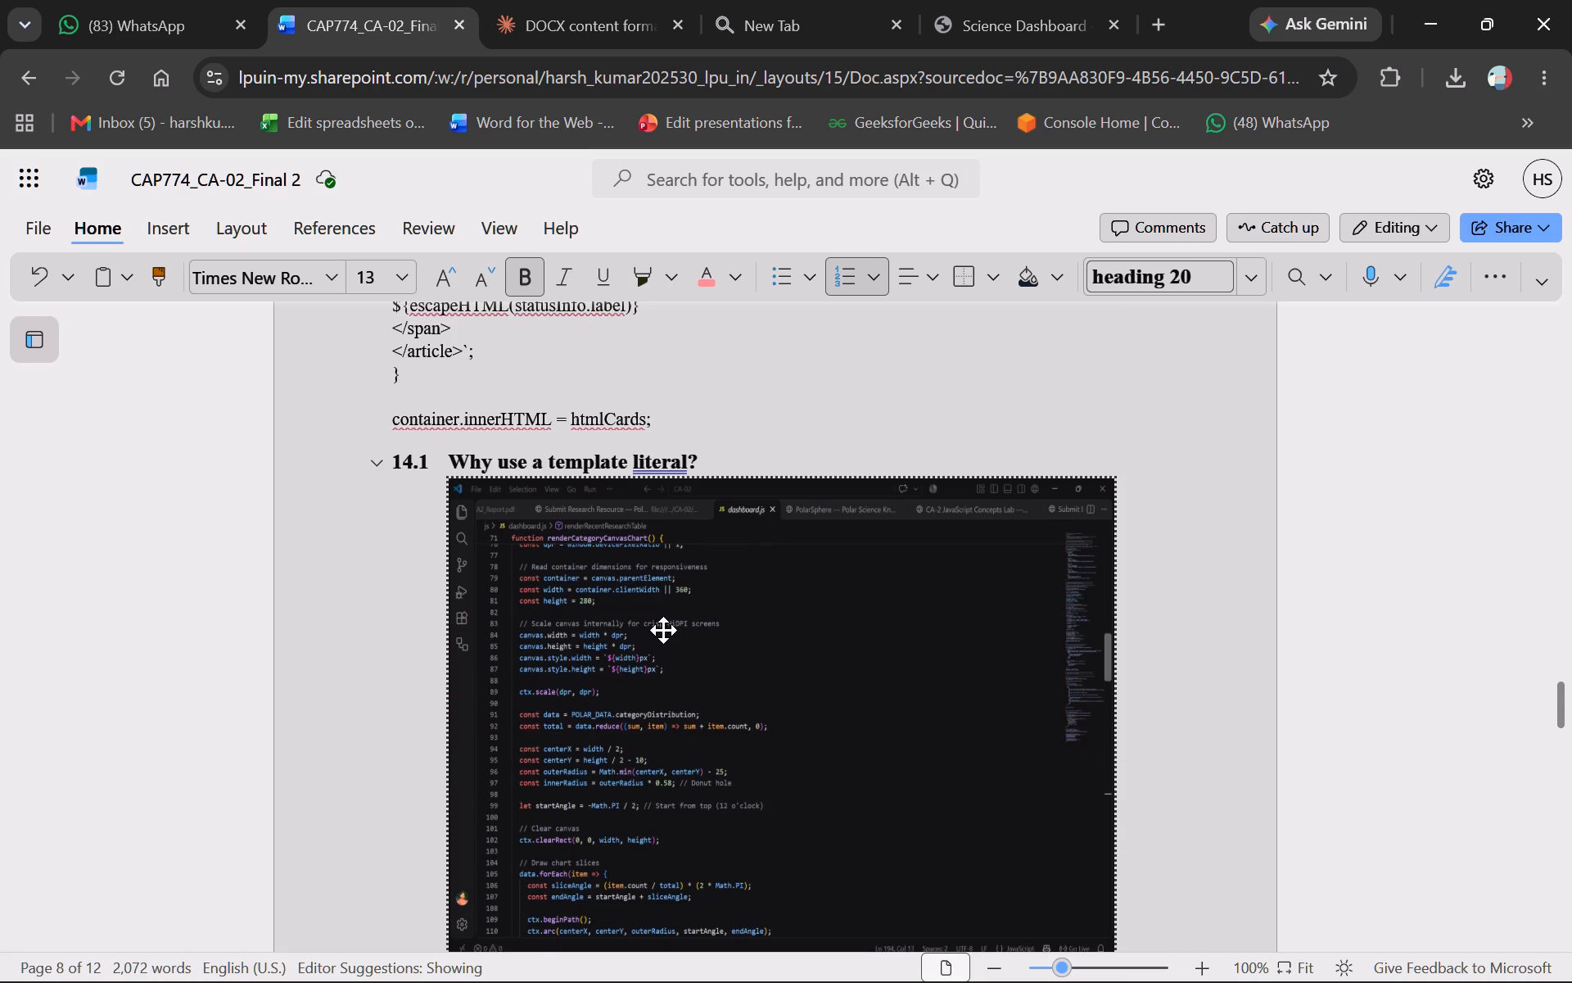
scroll(663, 630, down, 3)
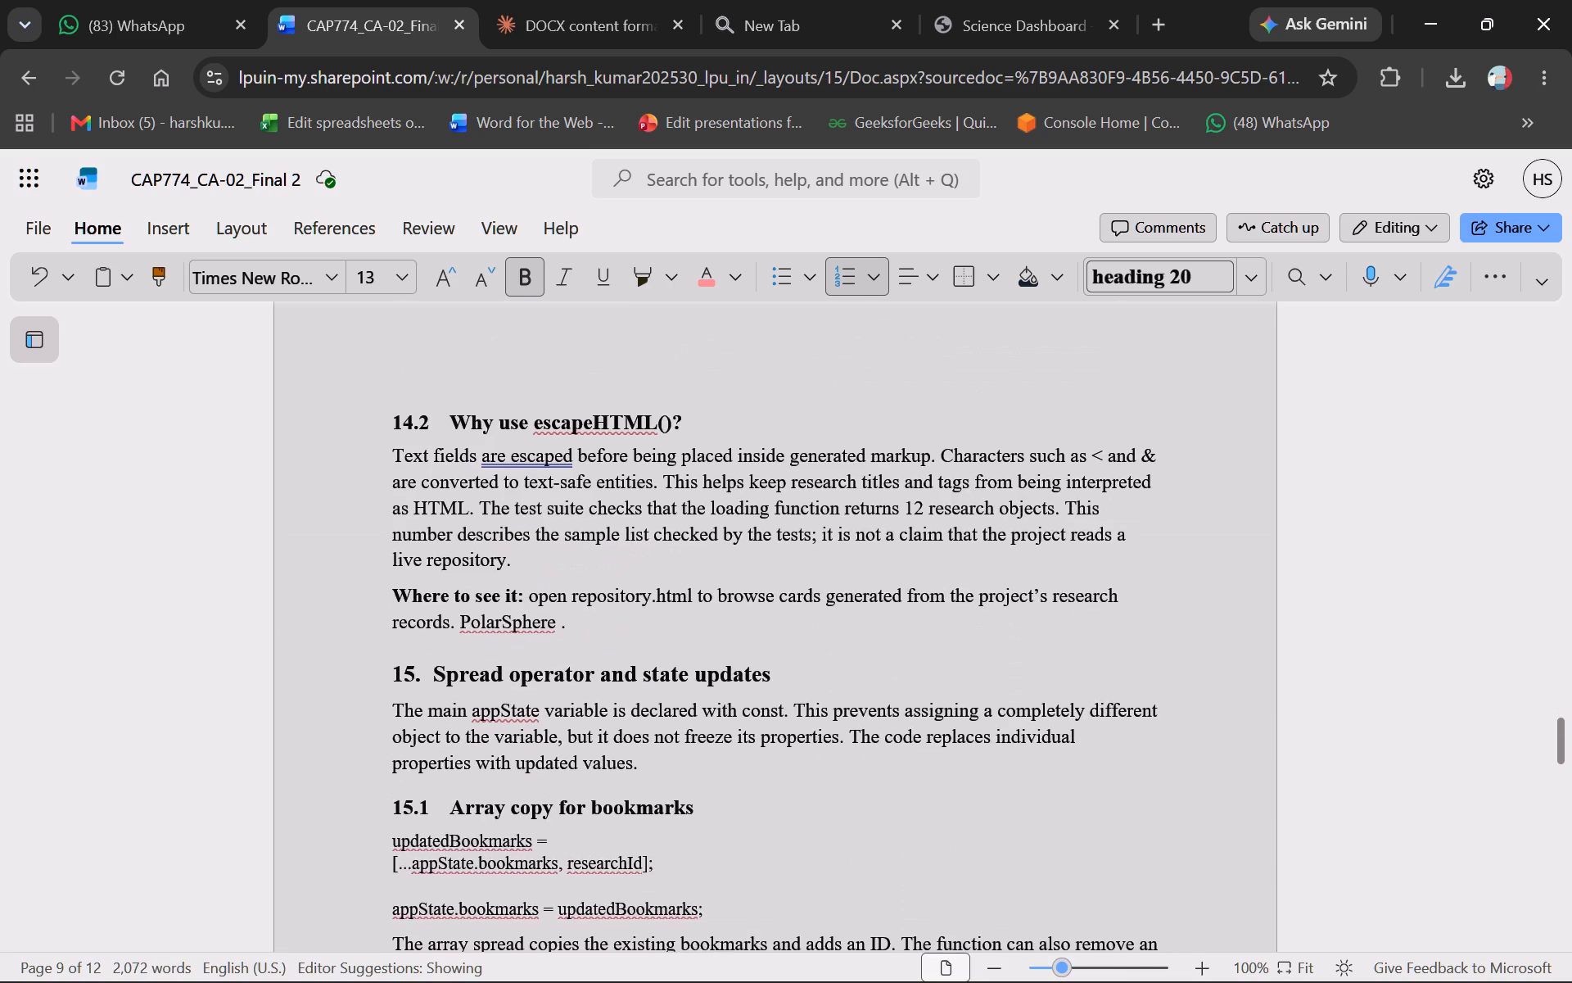
scroll(663, 630, down, 1)
click(730, 419)
click(589, 622)
key(shift+Return)
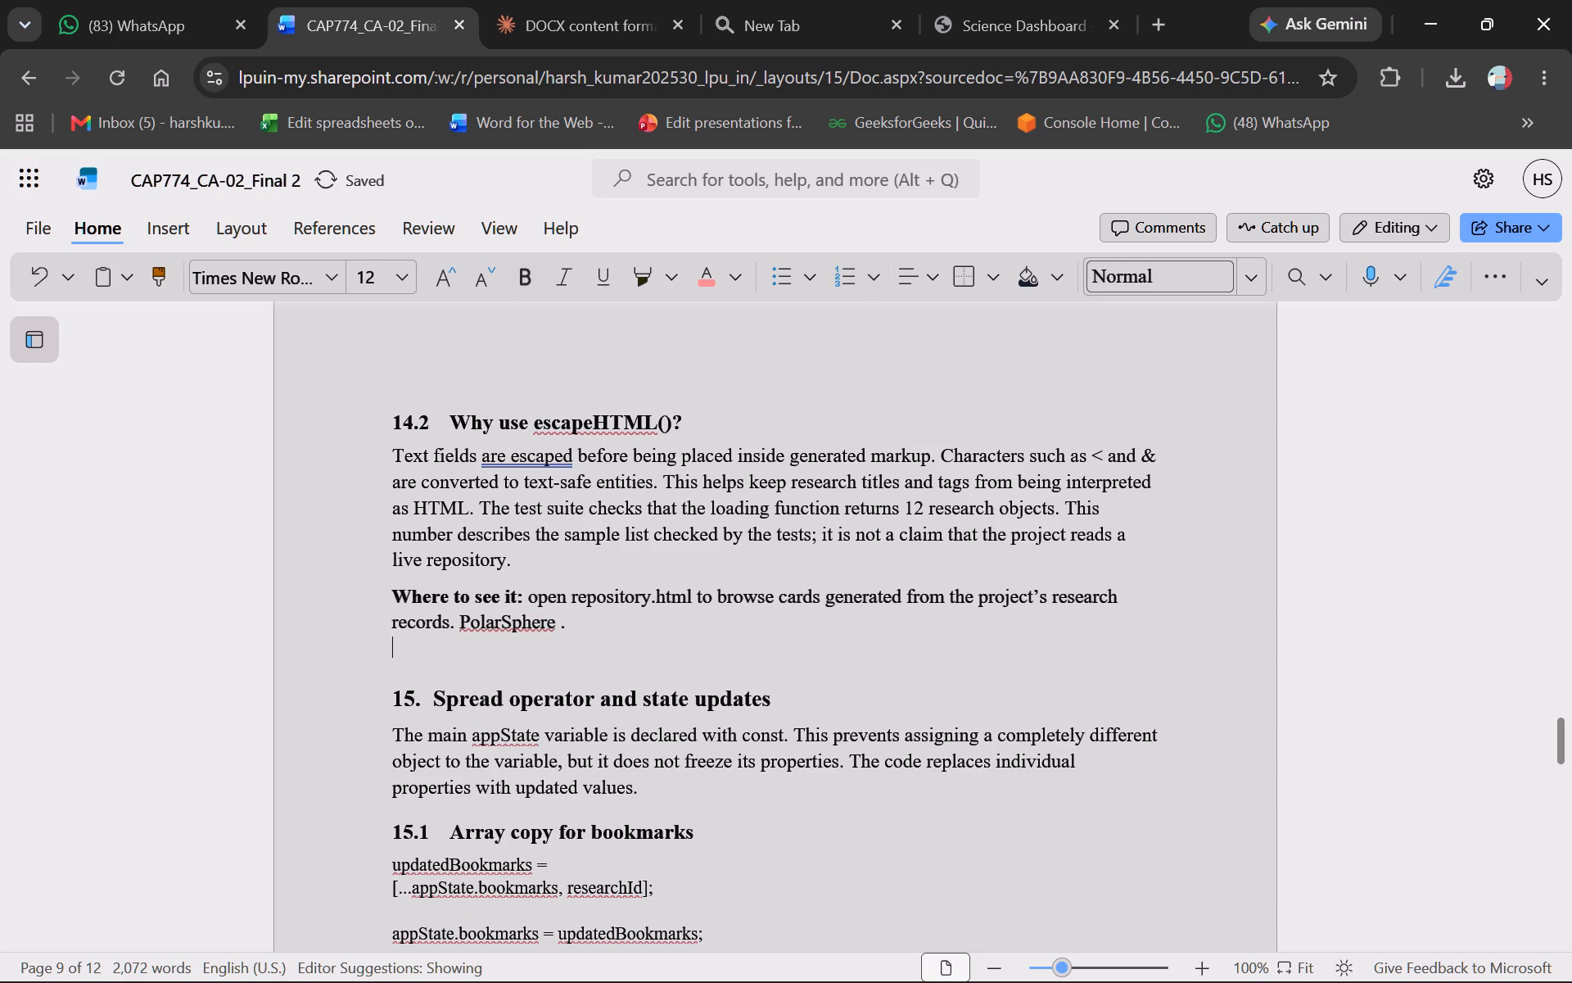
key(ctrl+v)
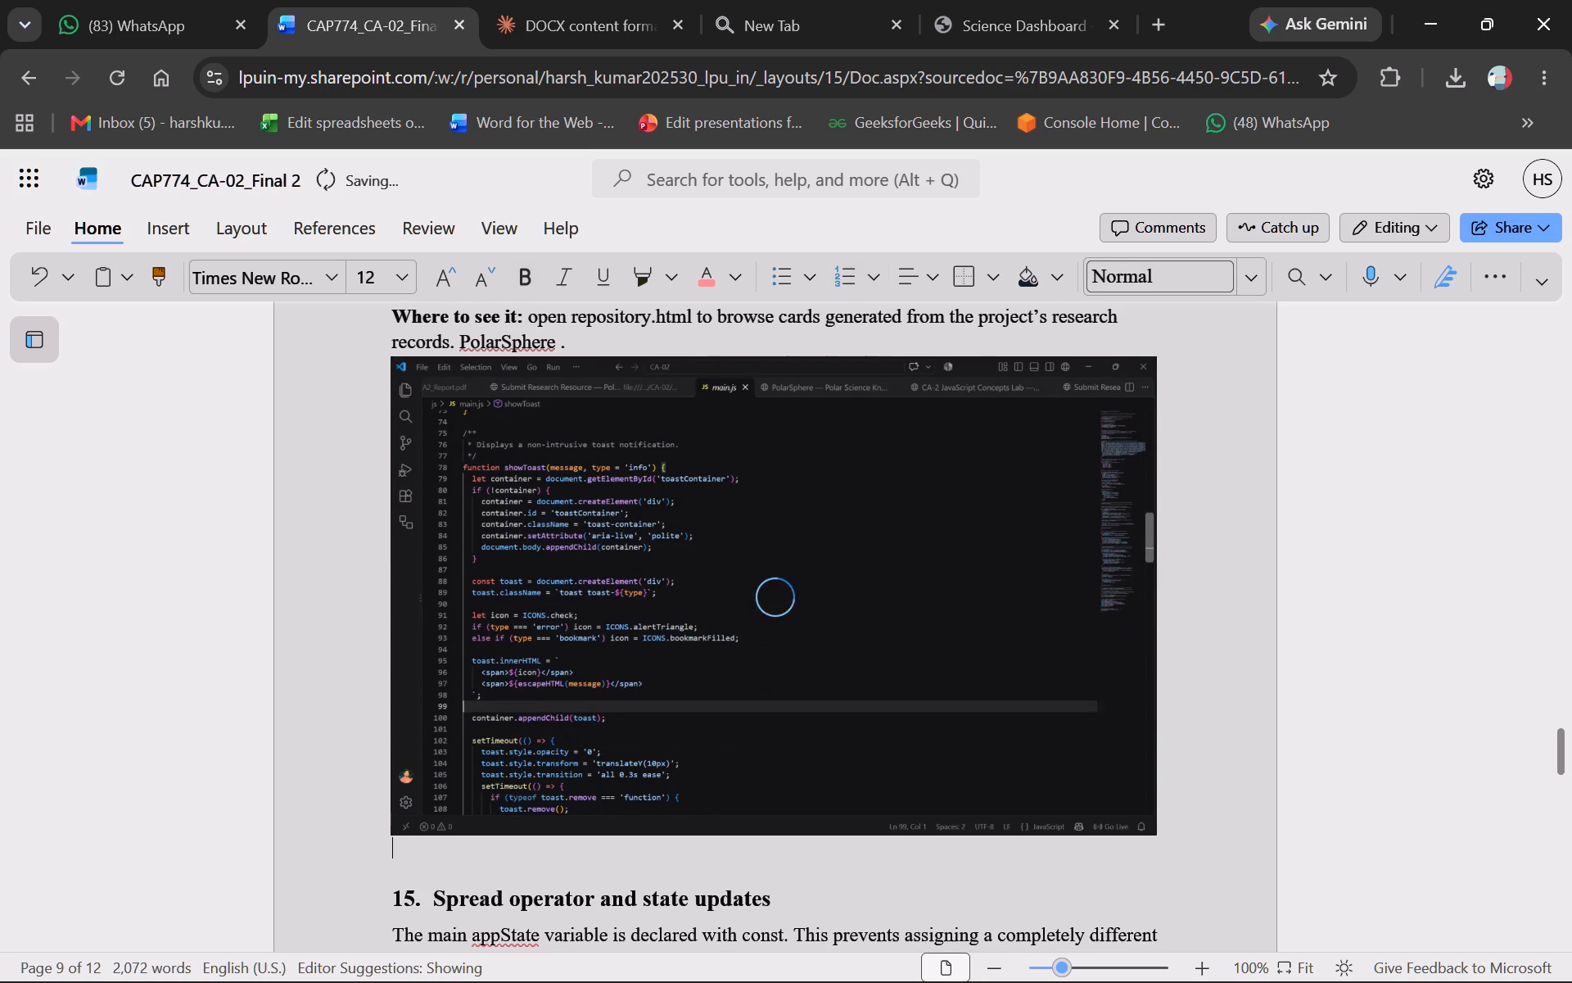
click(1253, 764)
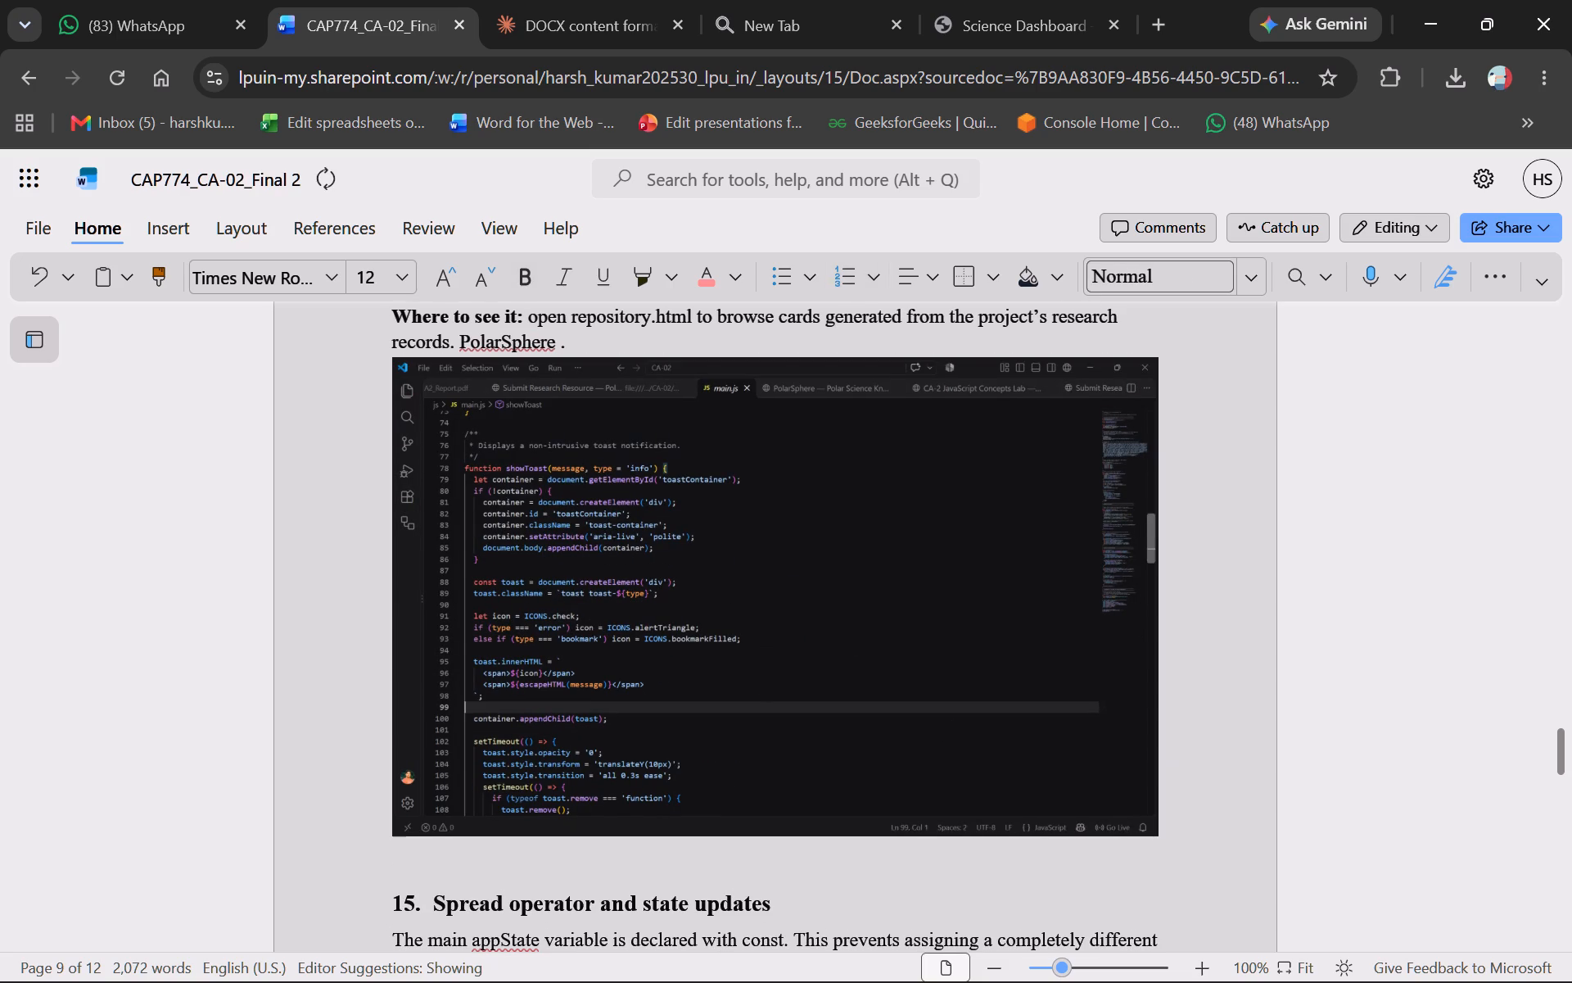
scroll(1212, 801, down, 3)
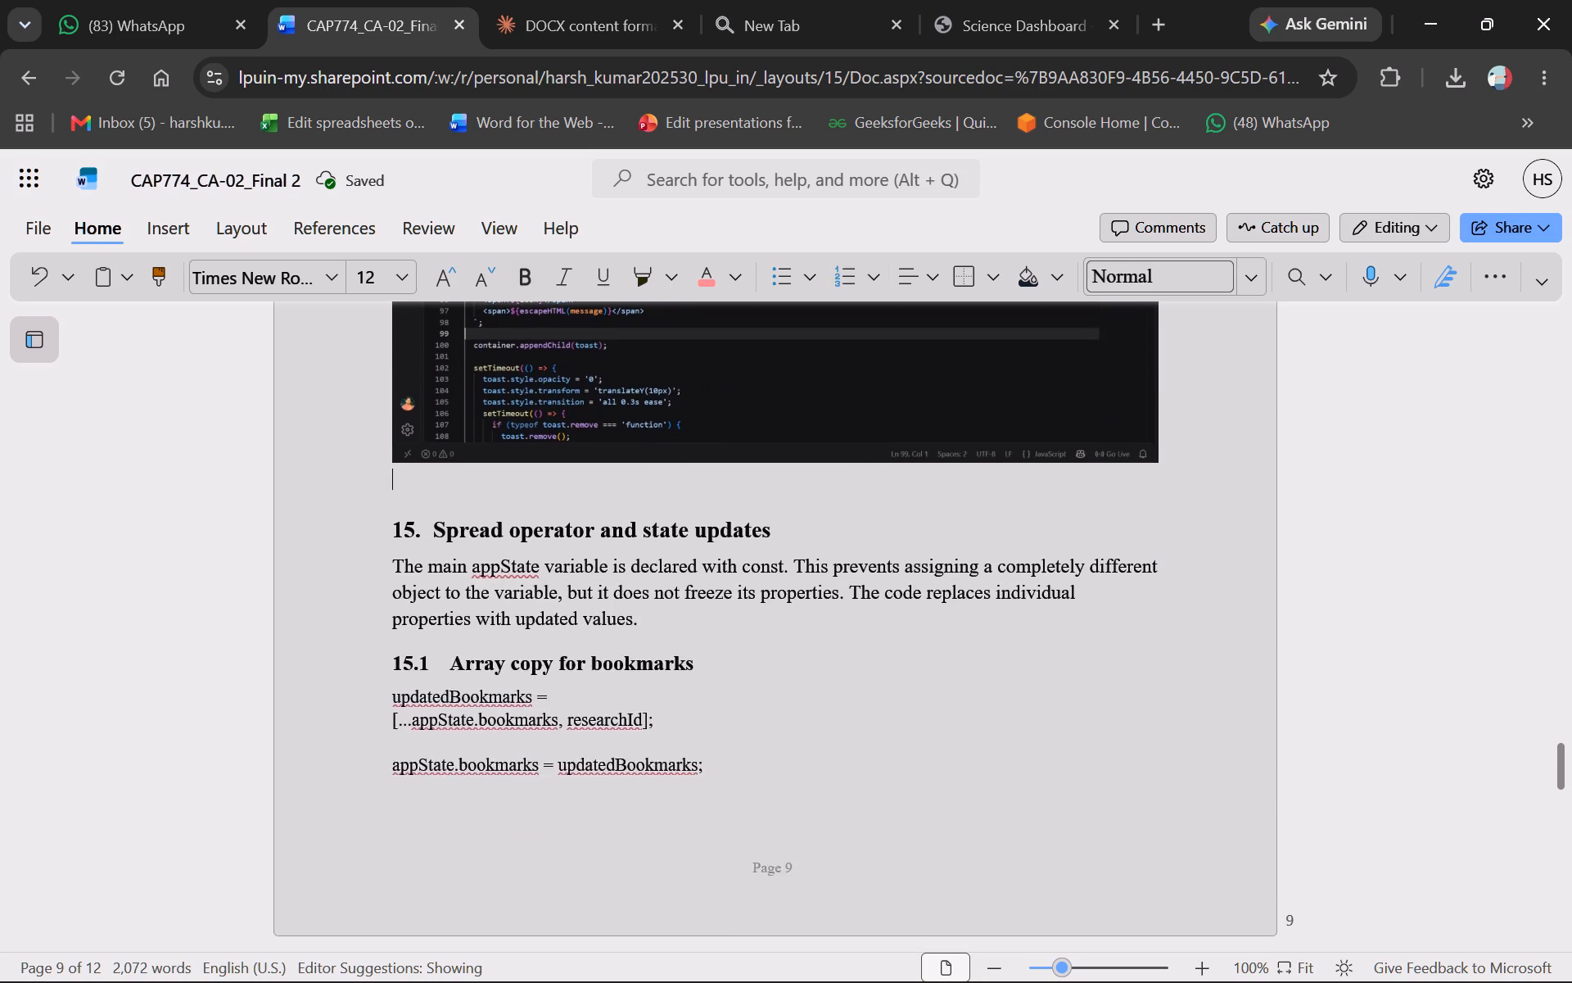
scroll(1212, 801, down, 1)
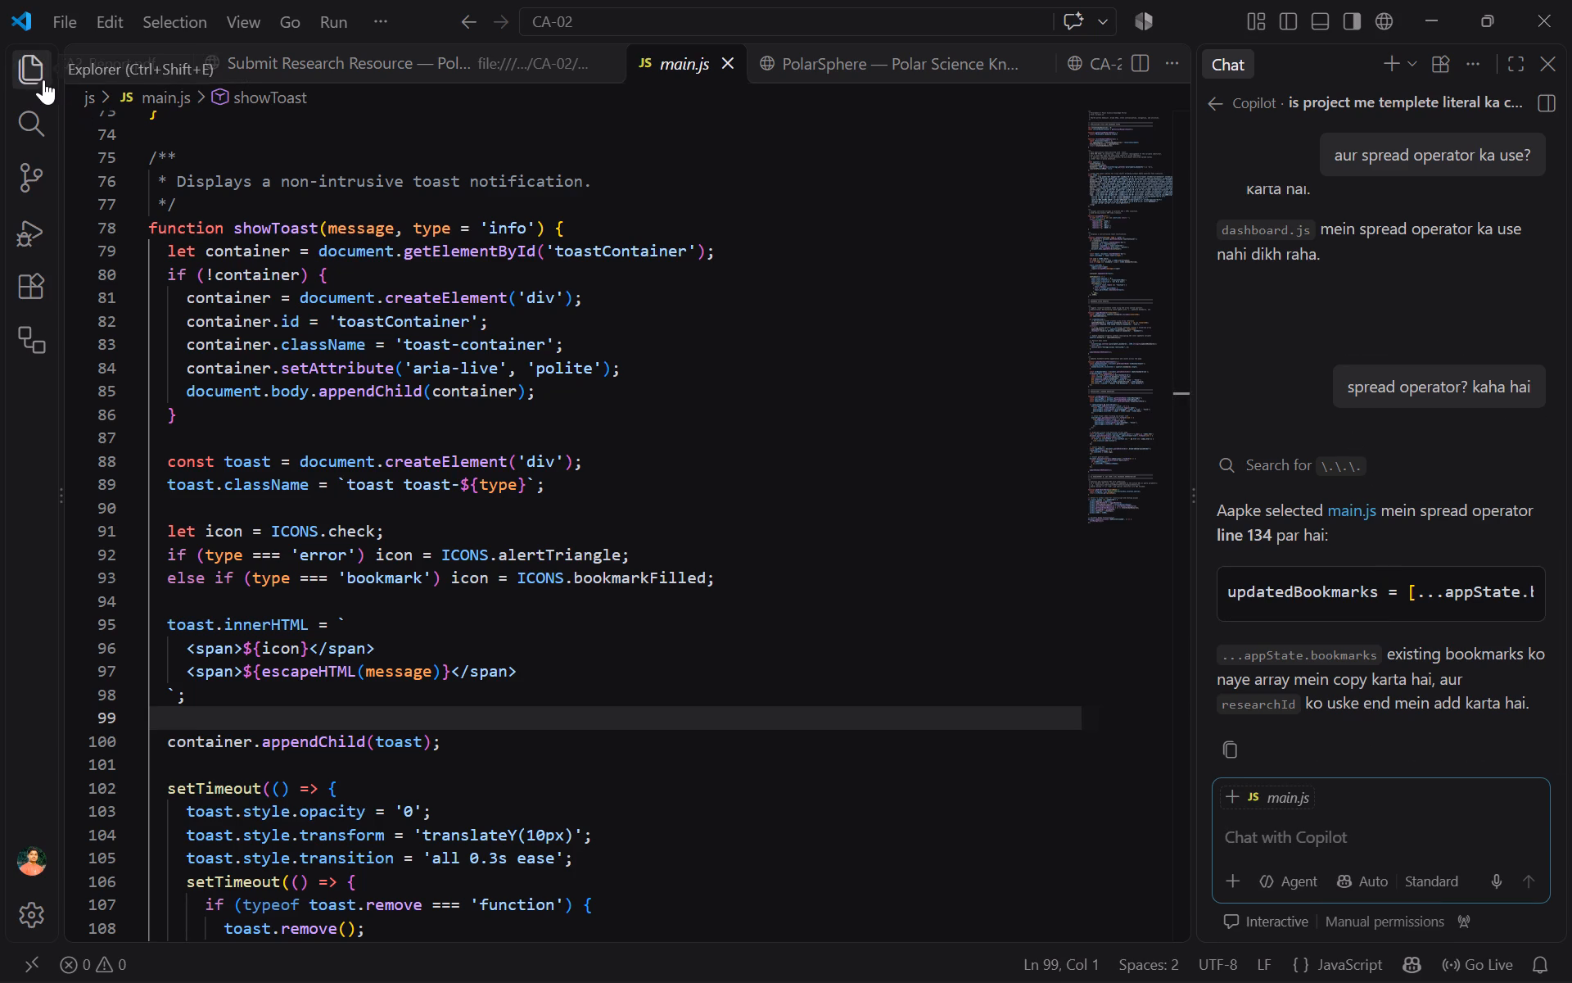
Capture a full-screen screenshot of main.js at toggleBookmark's updatedBookmarks spread code, with the Copilot chat hidden.
scroll(391, 538, down, 9)
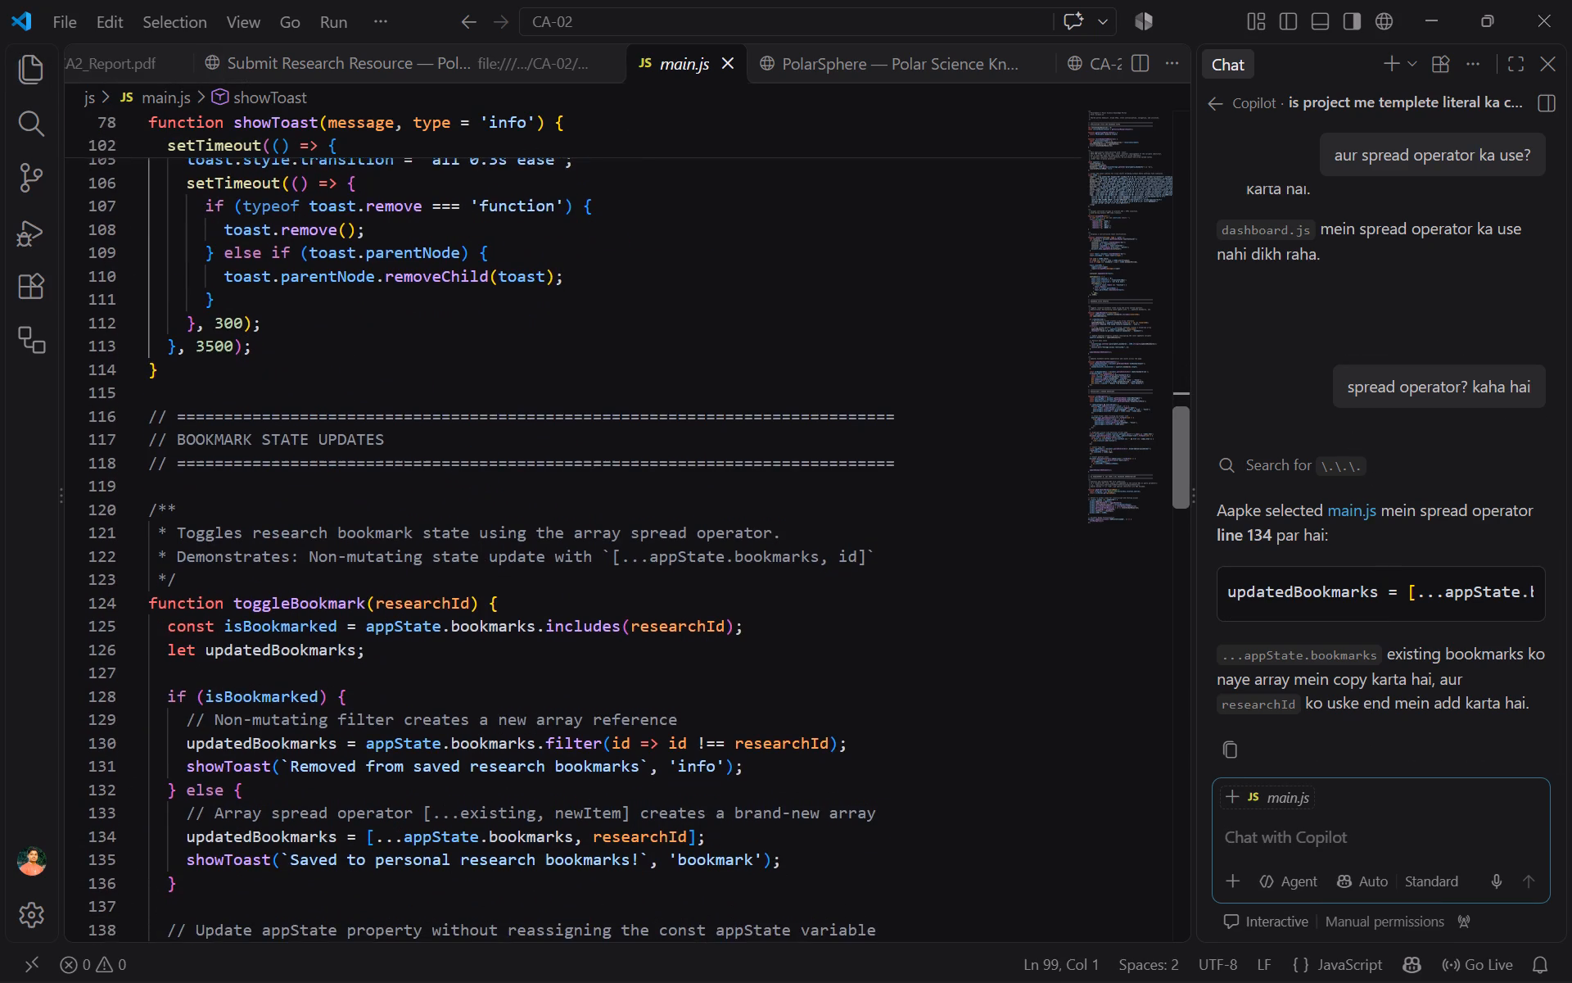
scroll(391, 538, down, 9)
scroll(391, 538, up, 1)
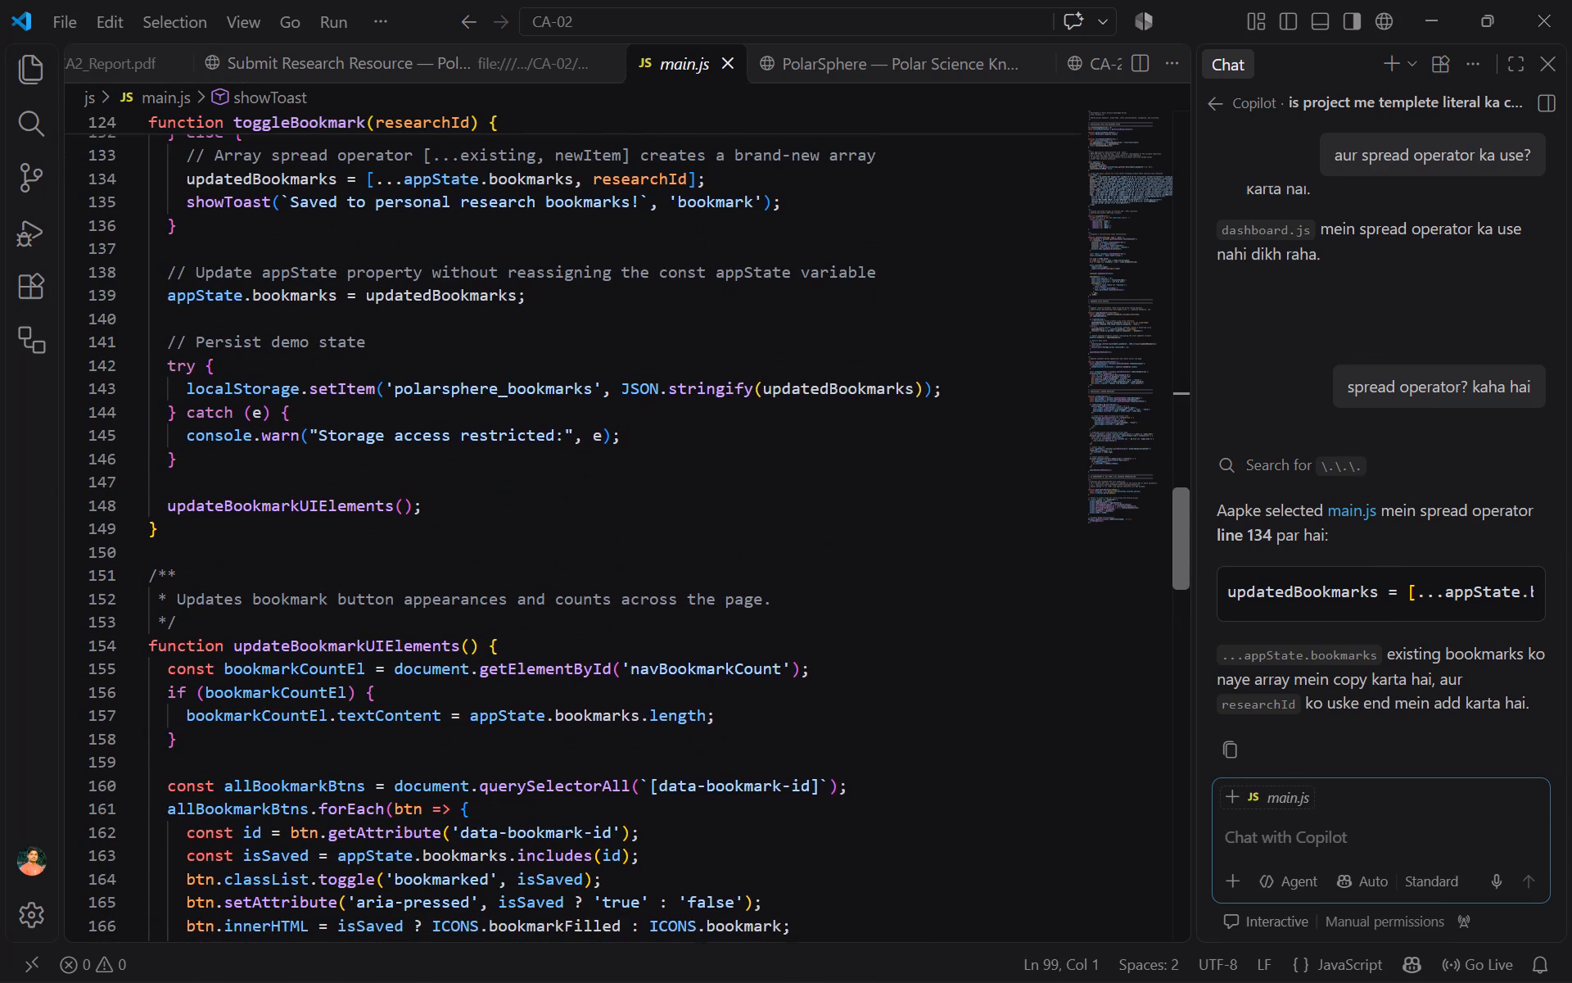
scroll(391, 538, up, 2)
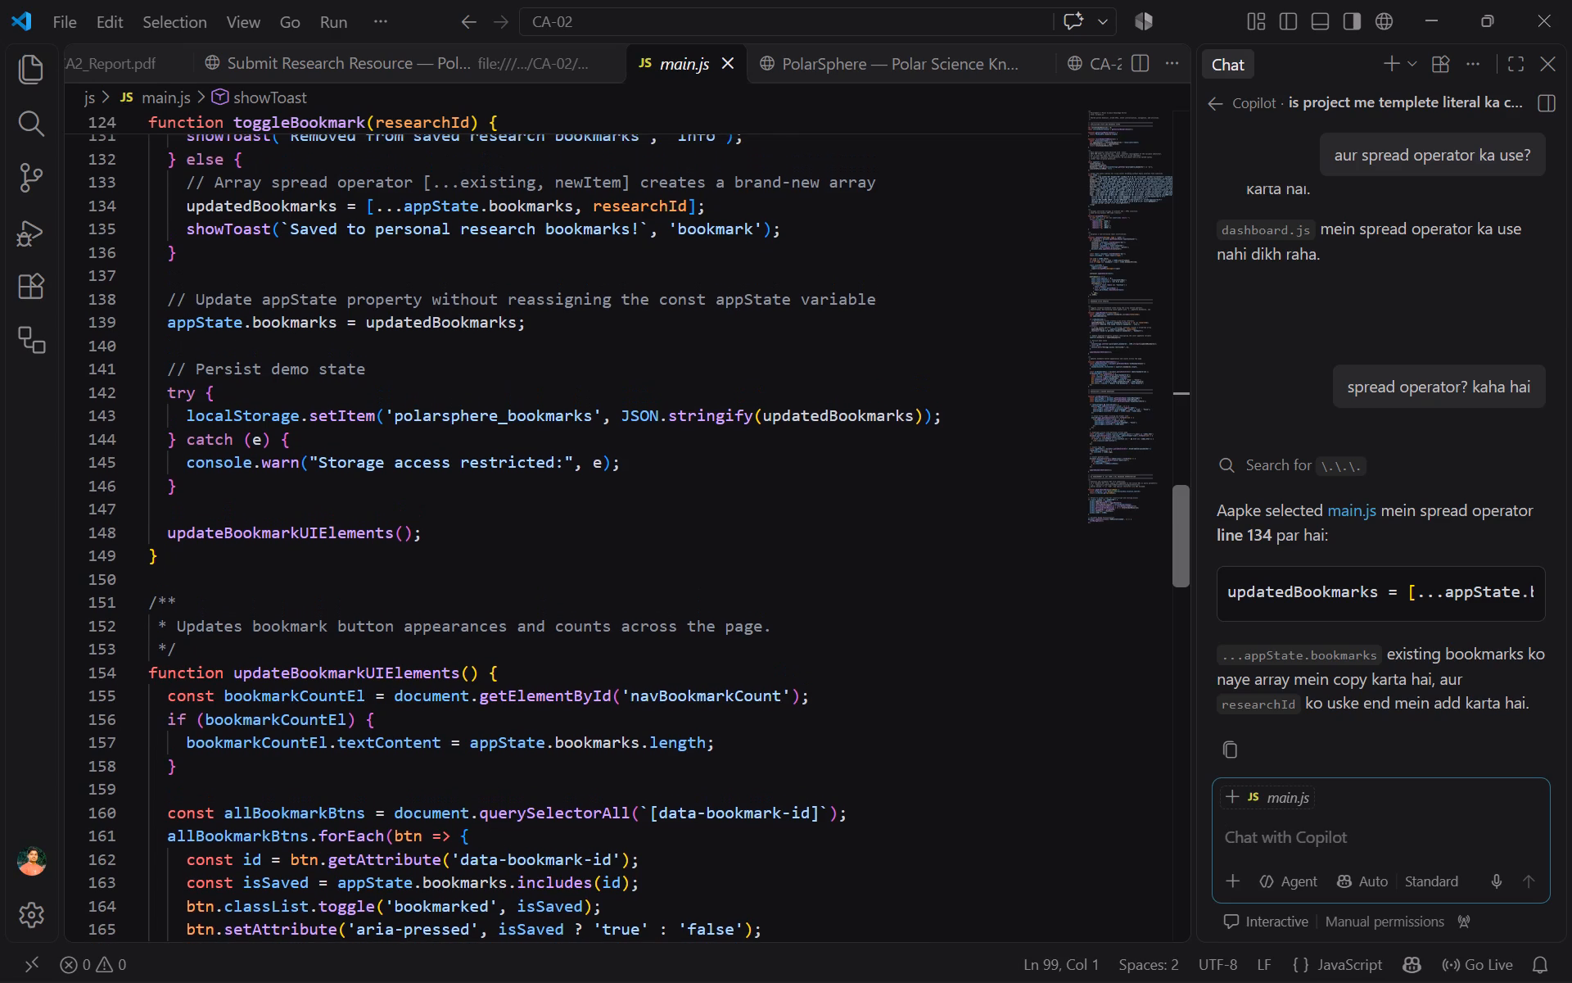
scroll(391, 538, up, 1)
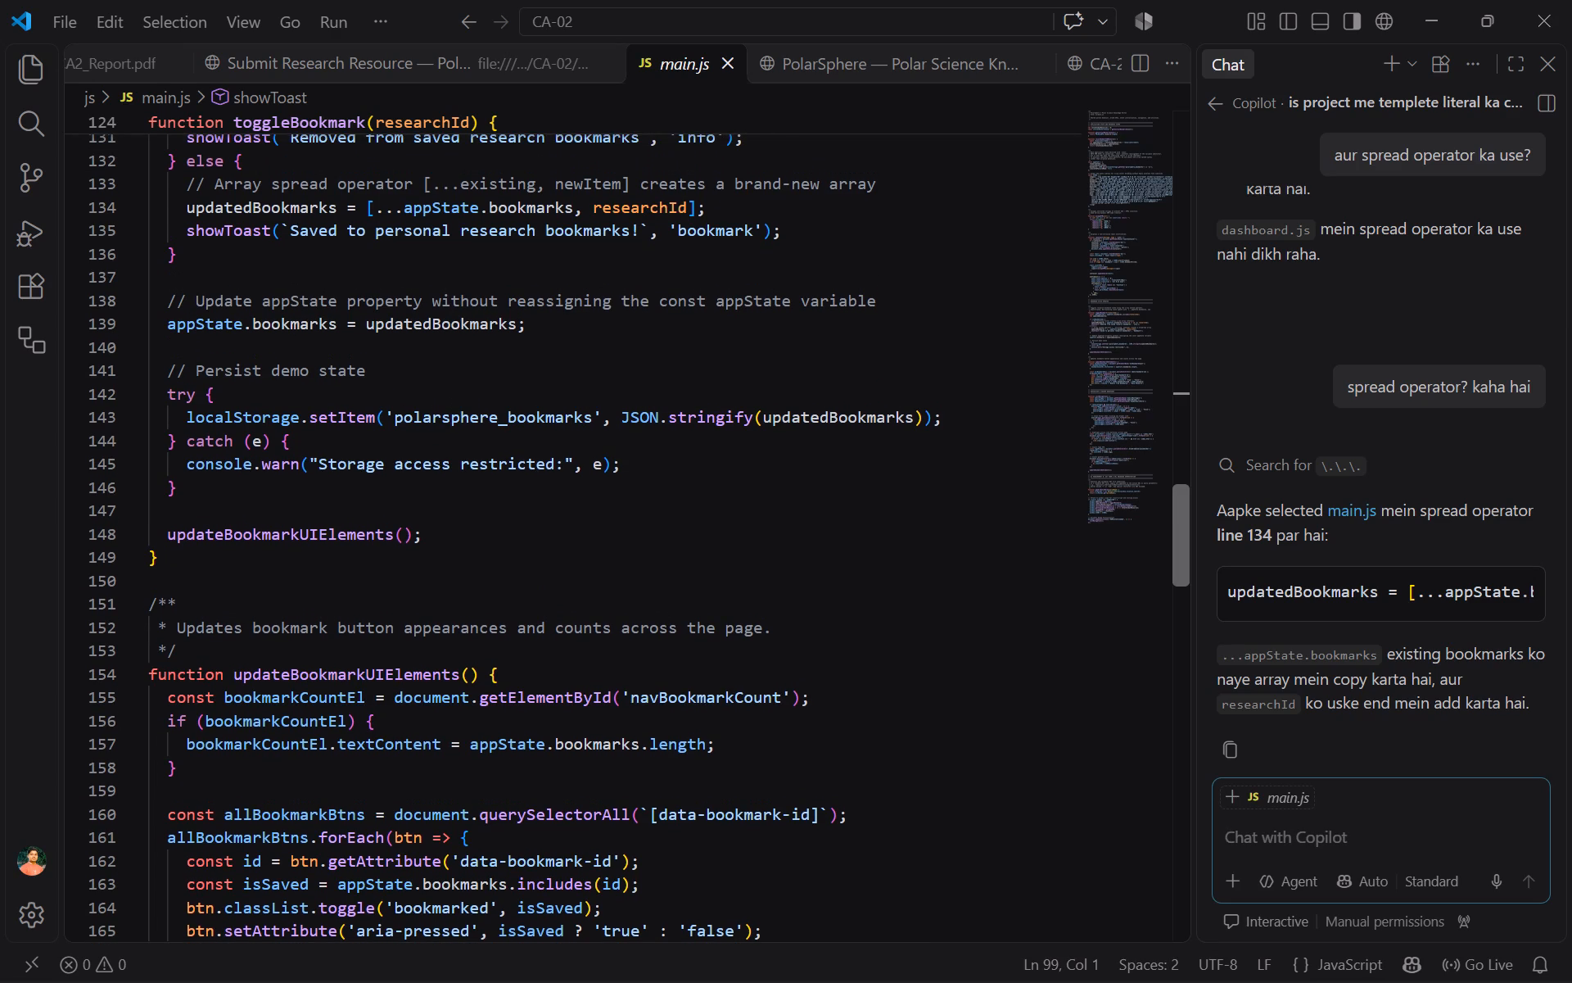
scroll(391, 538, up, 1)
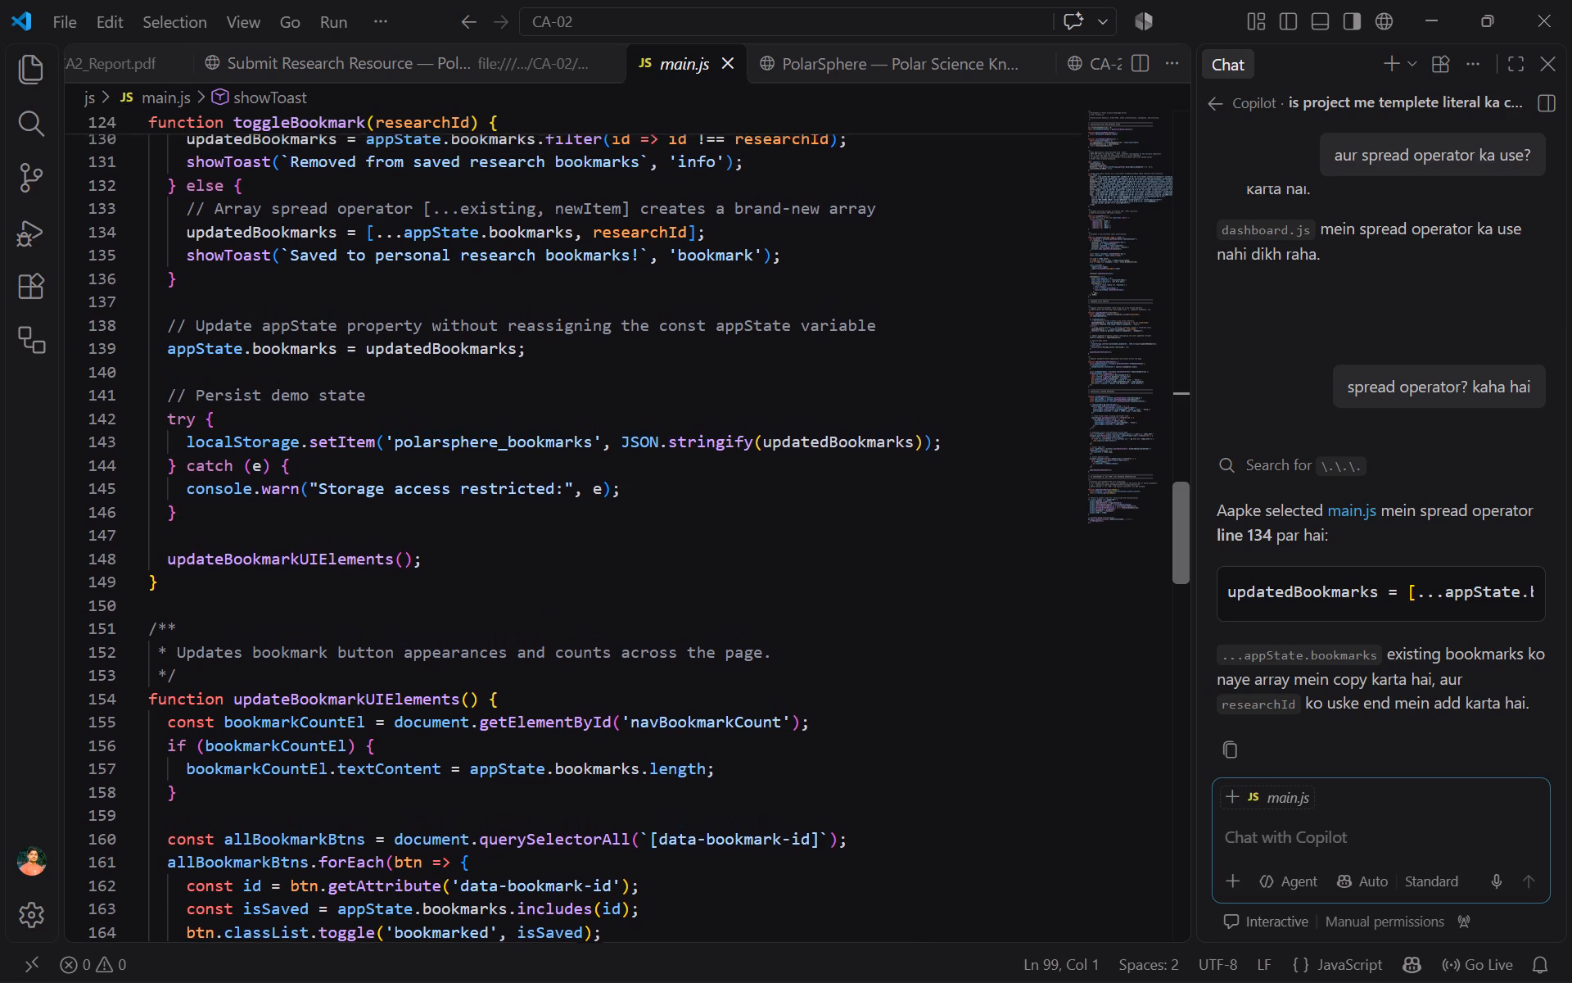
scroll(391, 538, up, 2)
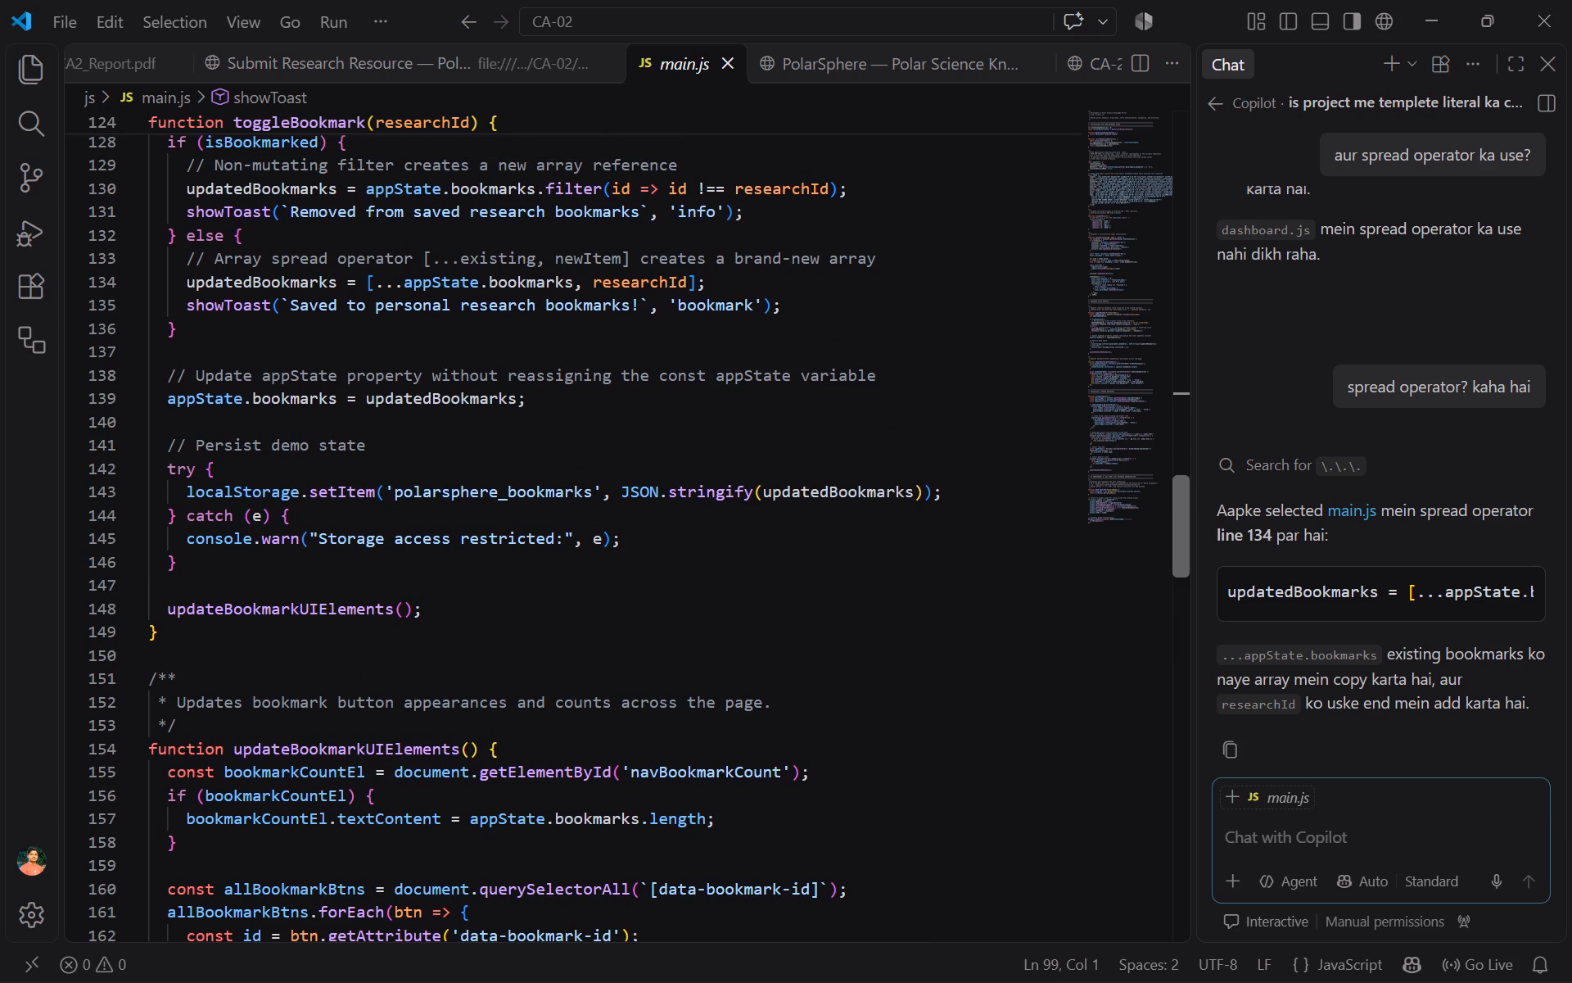
click(1350, 27)
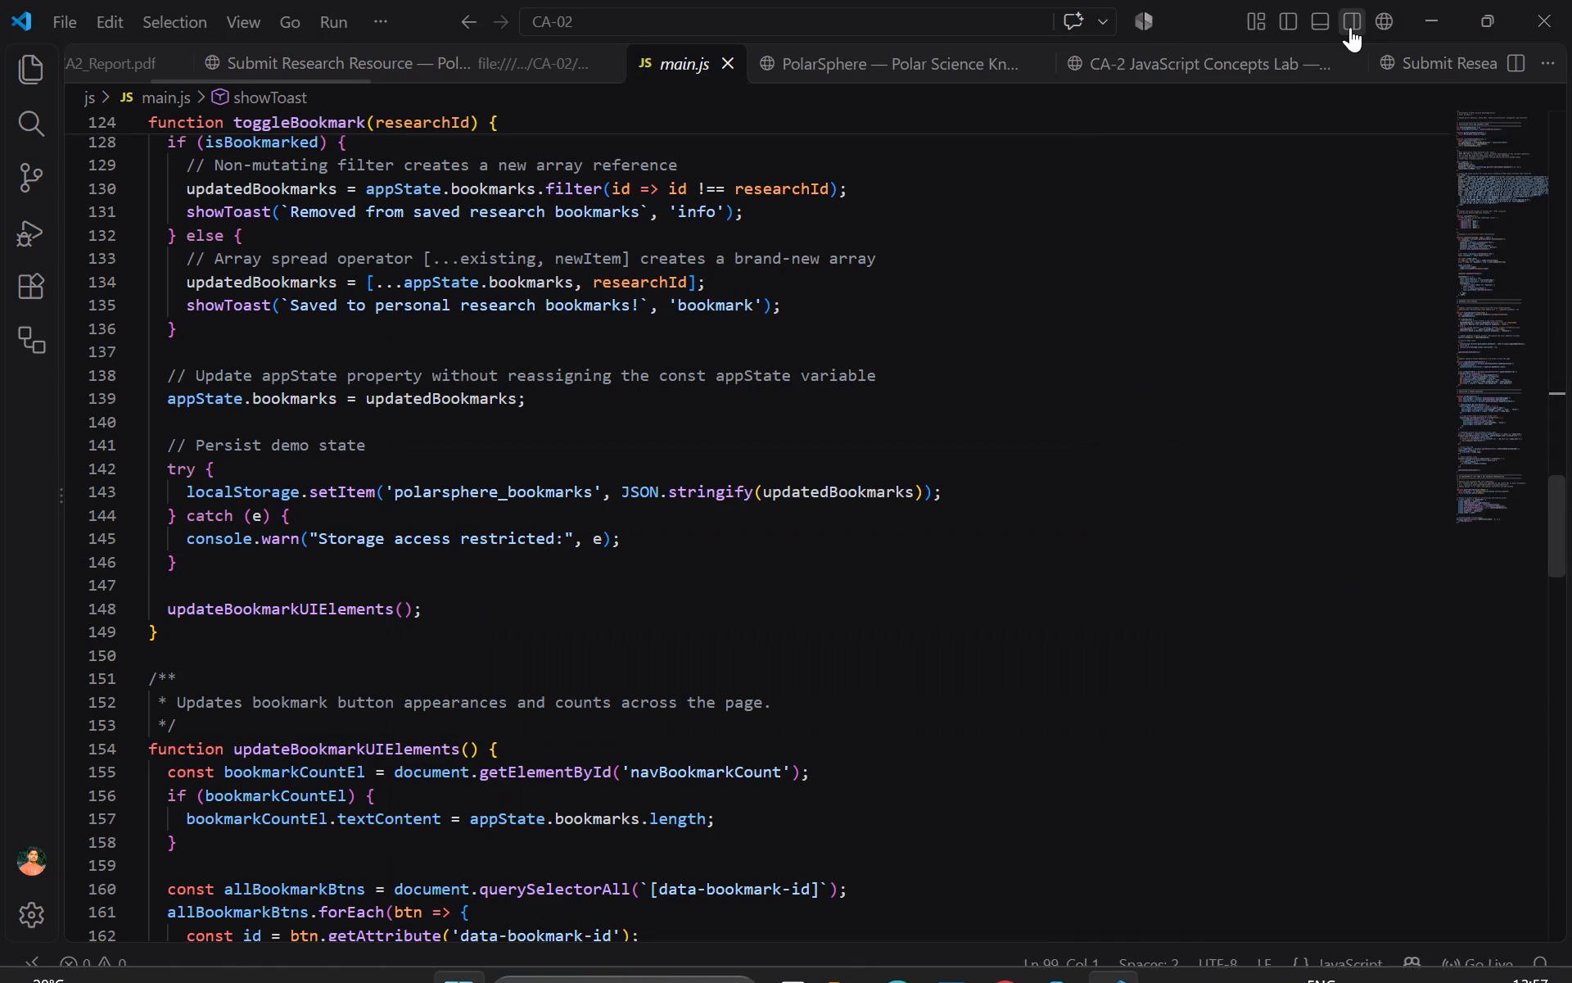
key(super+Print)
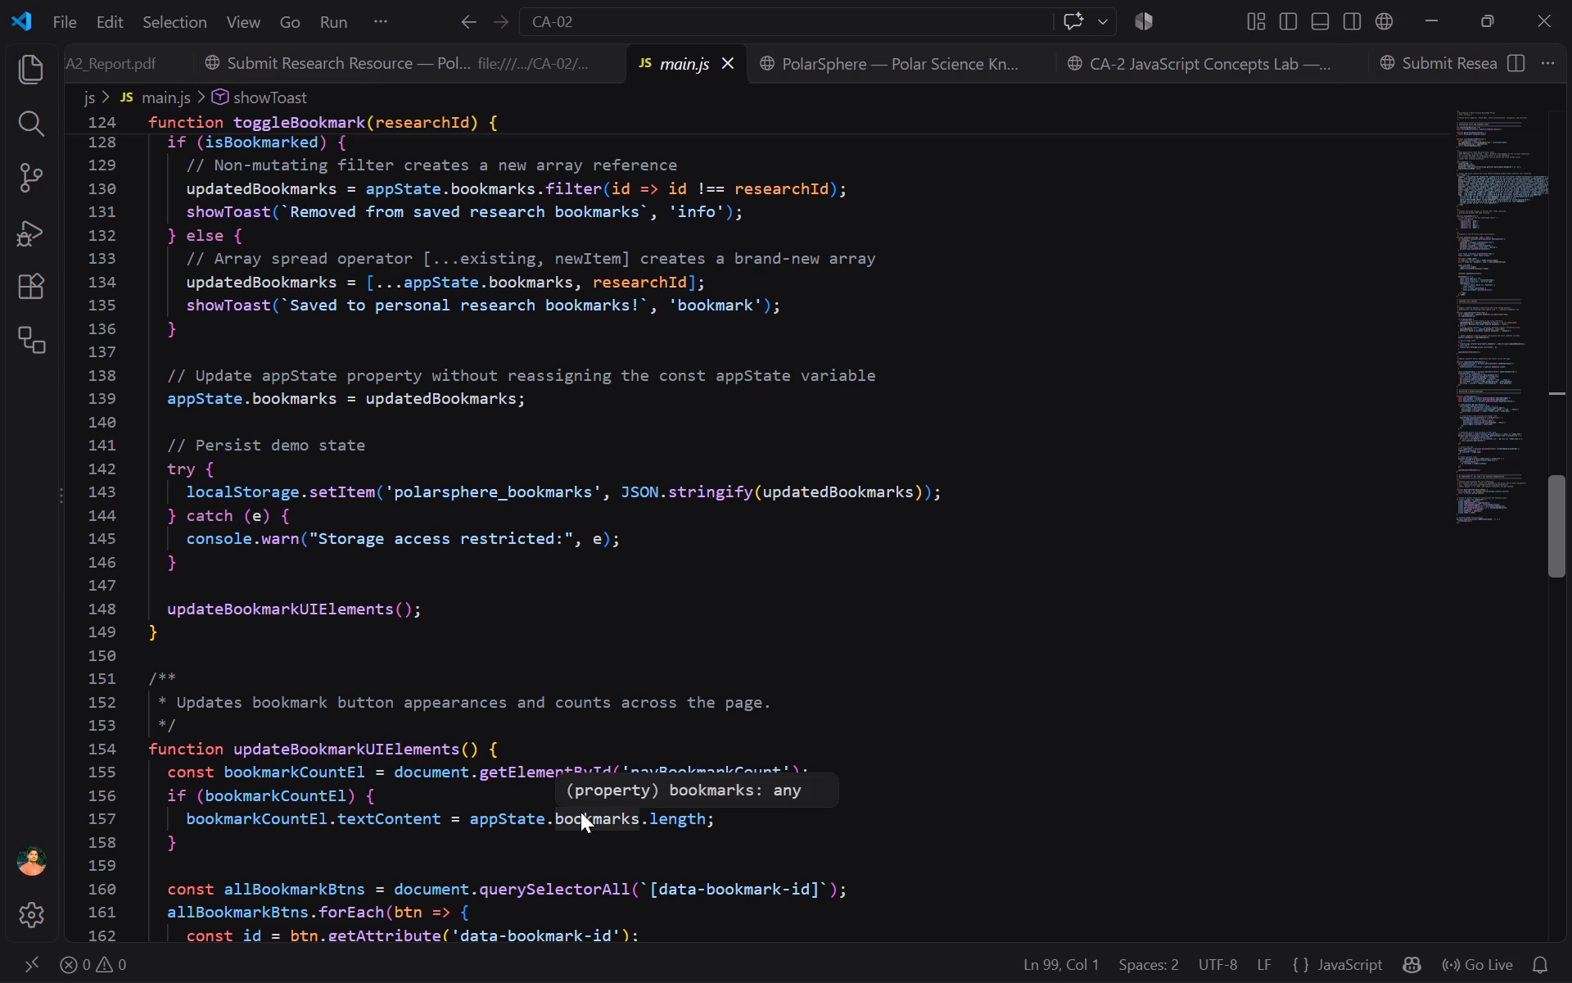
Switch to the Word report in Chrome and paste the main.js screenshot three line breaks below section 15's introductory paragraph.
click(1013, 957)
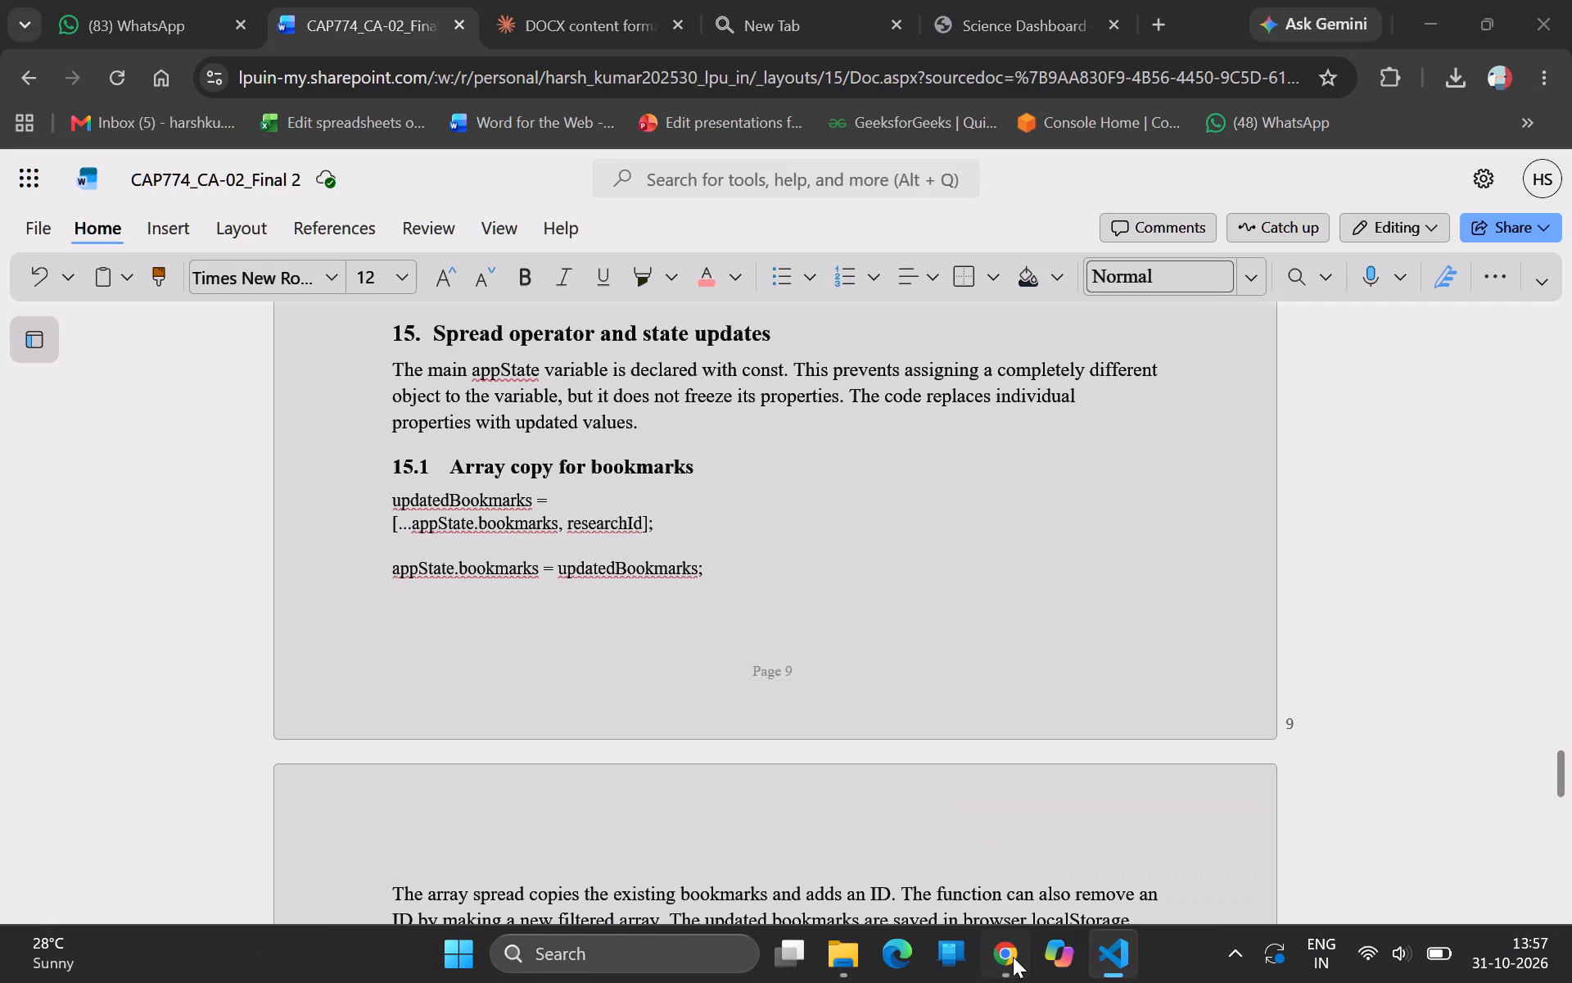
scroll(739, 496, up, 1)
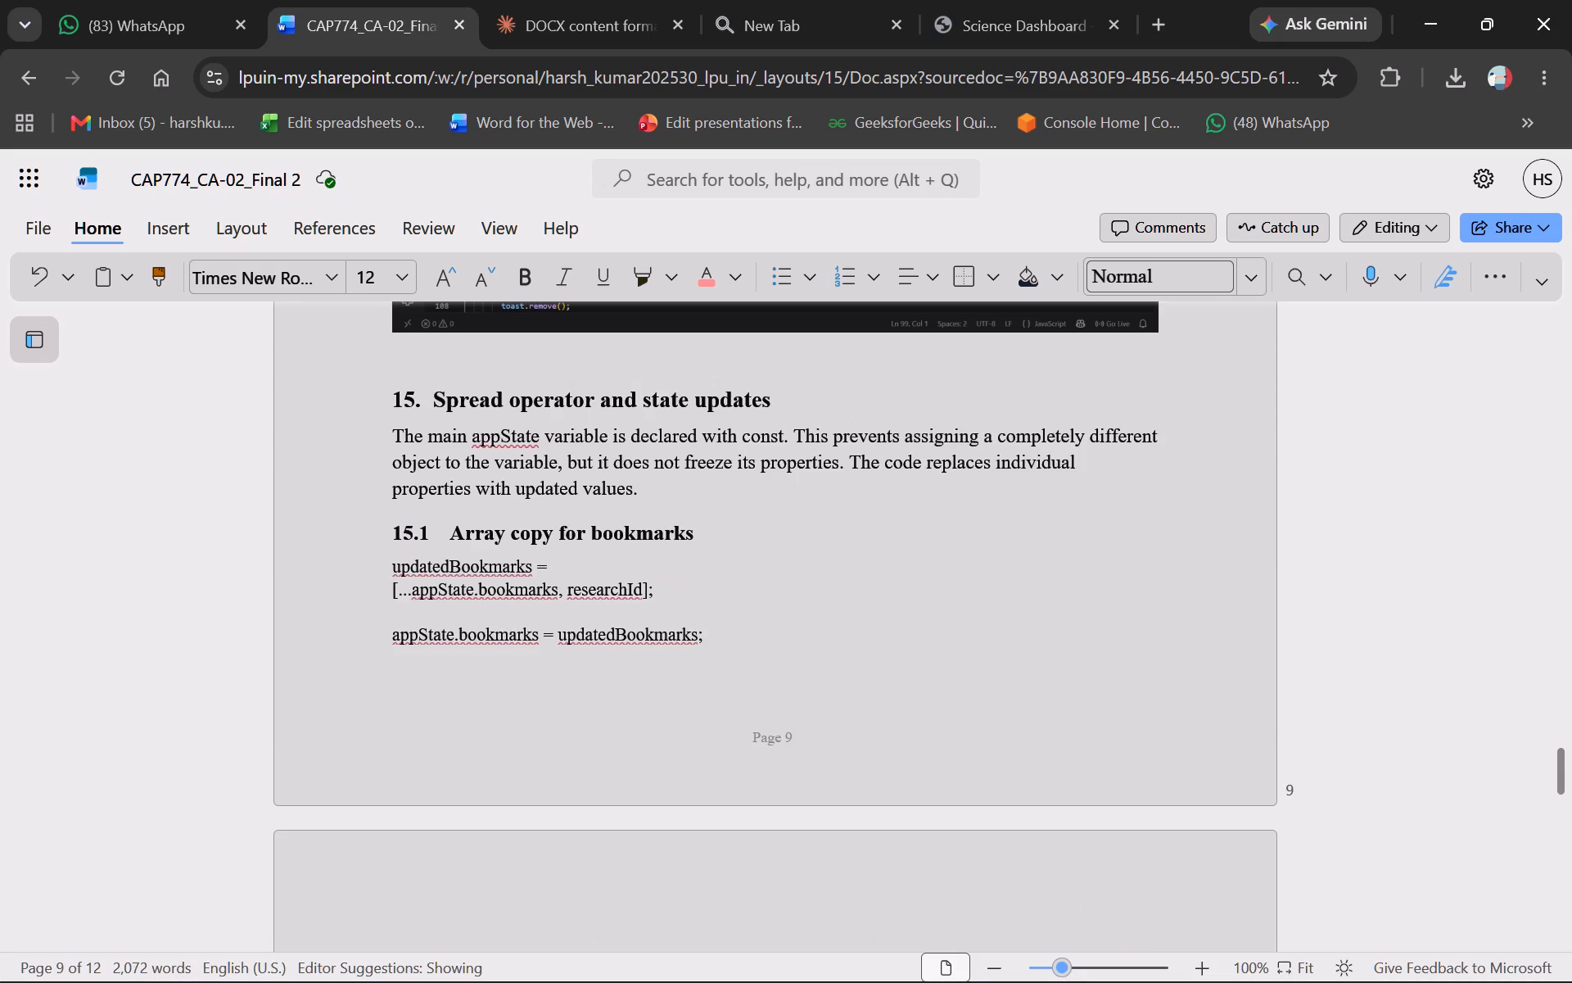
click(650, 487)
key(shift+Return)
key(shift+Return)
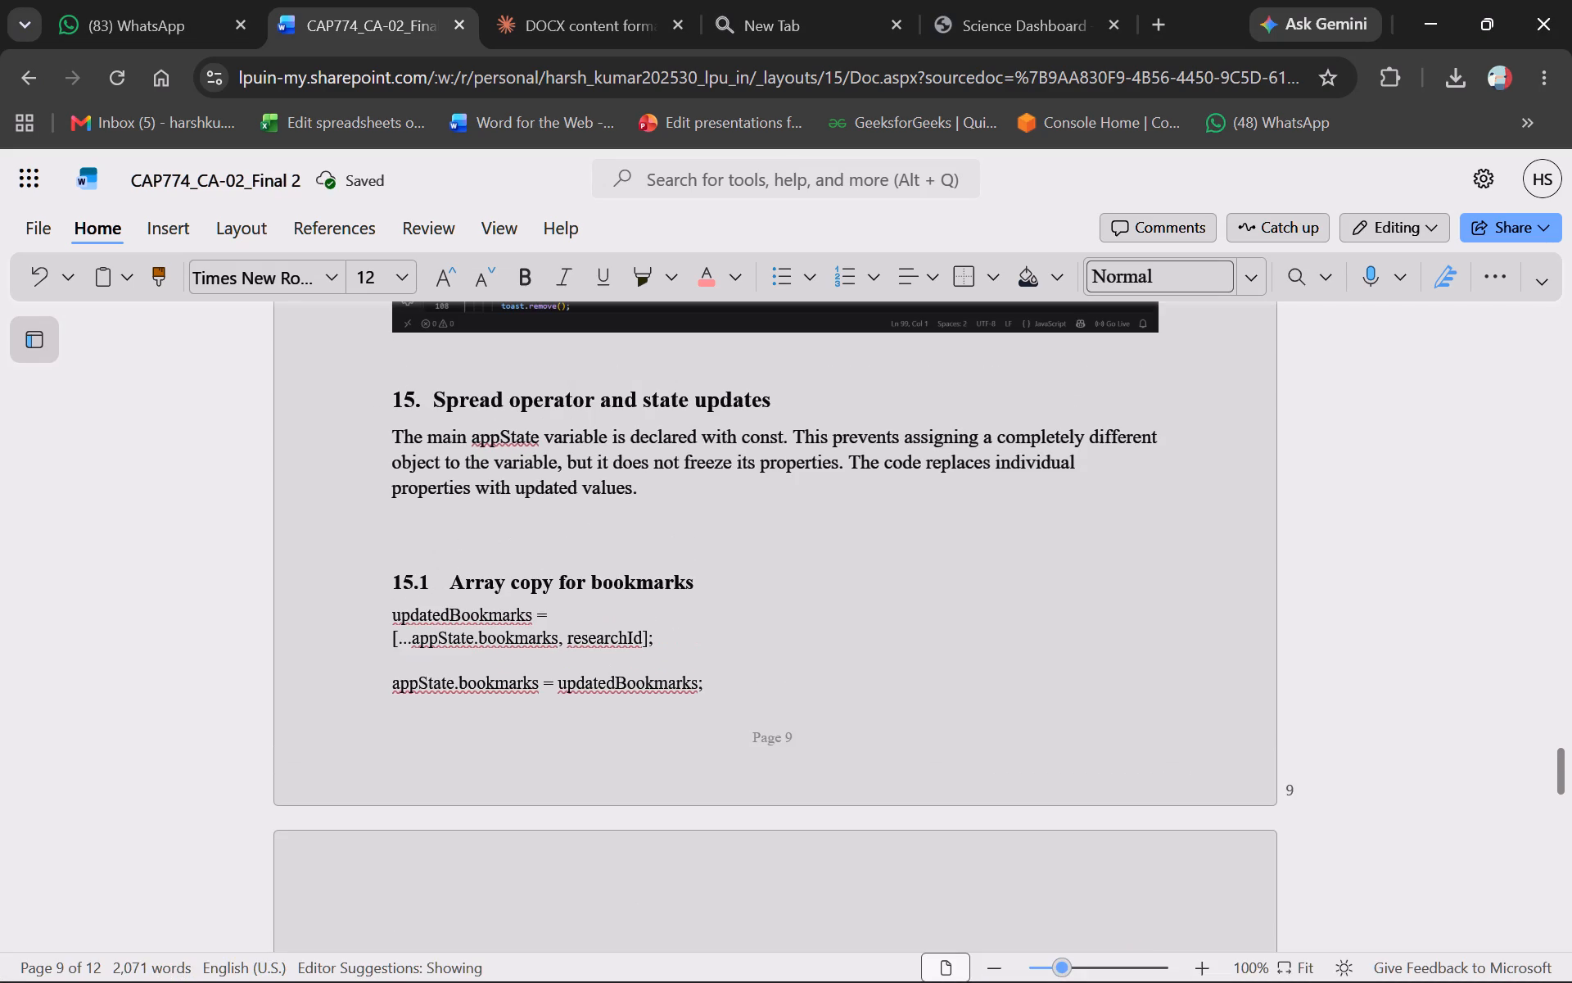
key(shift+Return)
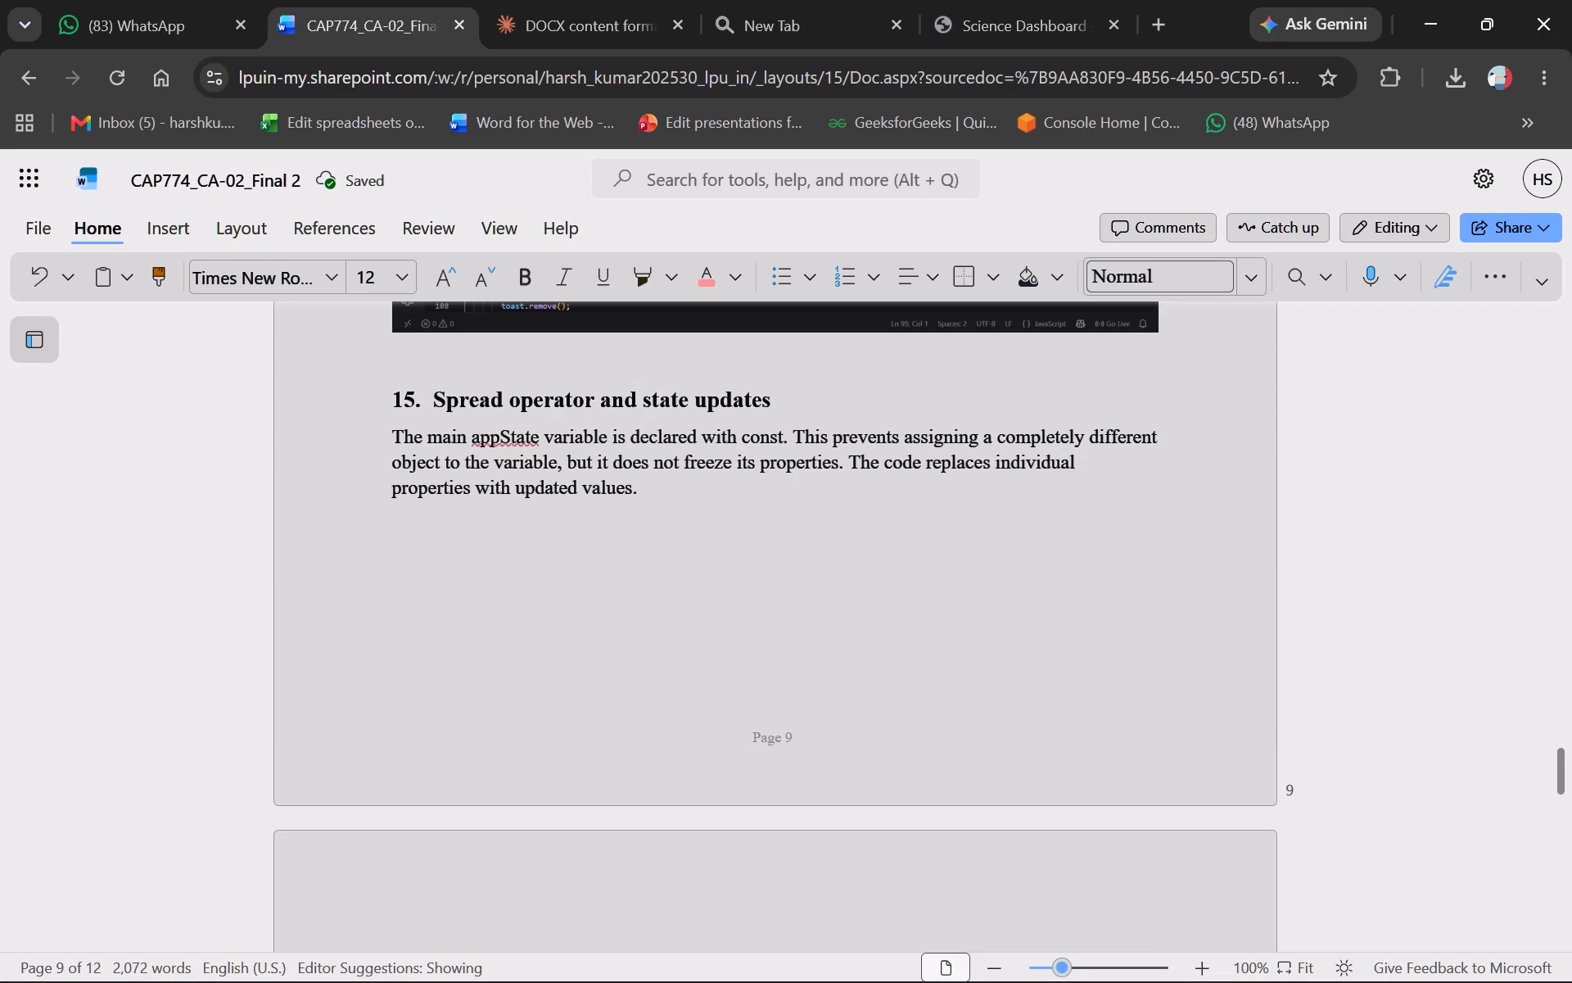
key(ctrl+v)
Move the section 15 heading to the next page by adding nine line breaks beneath the showToast screenshot.
scroll(650, 487, down, 1)
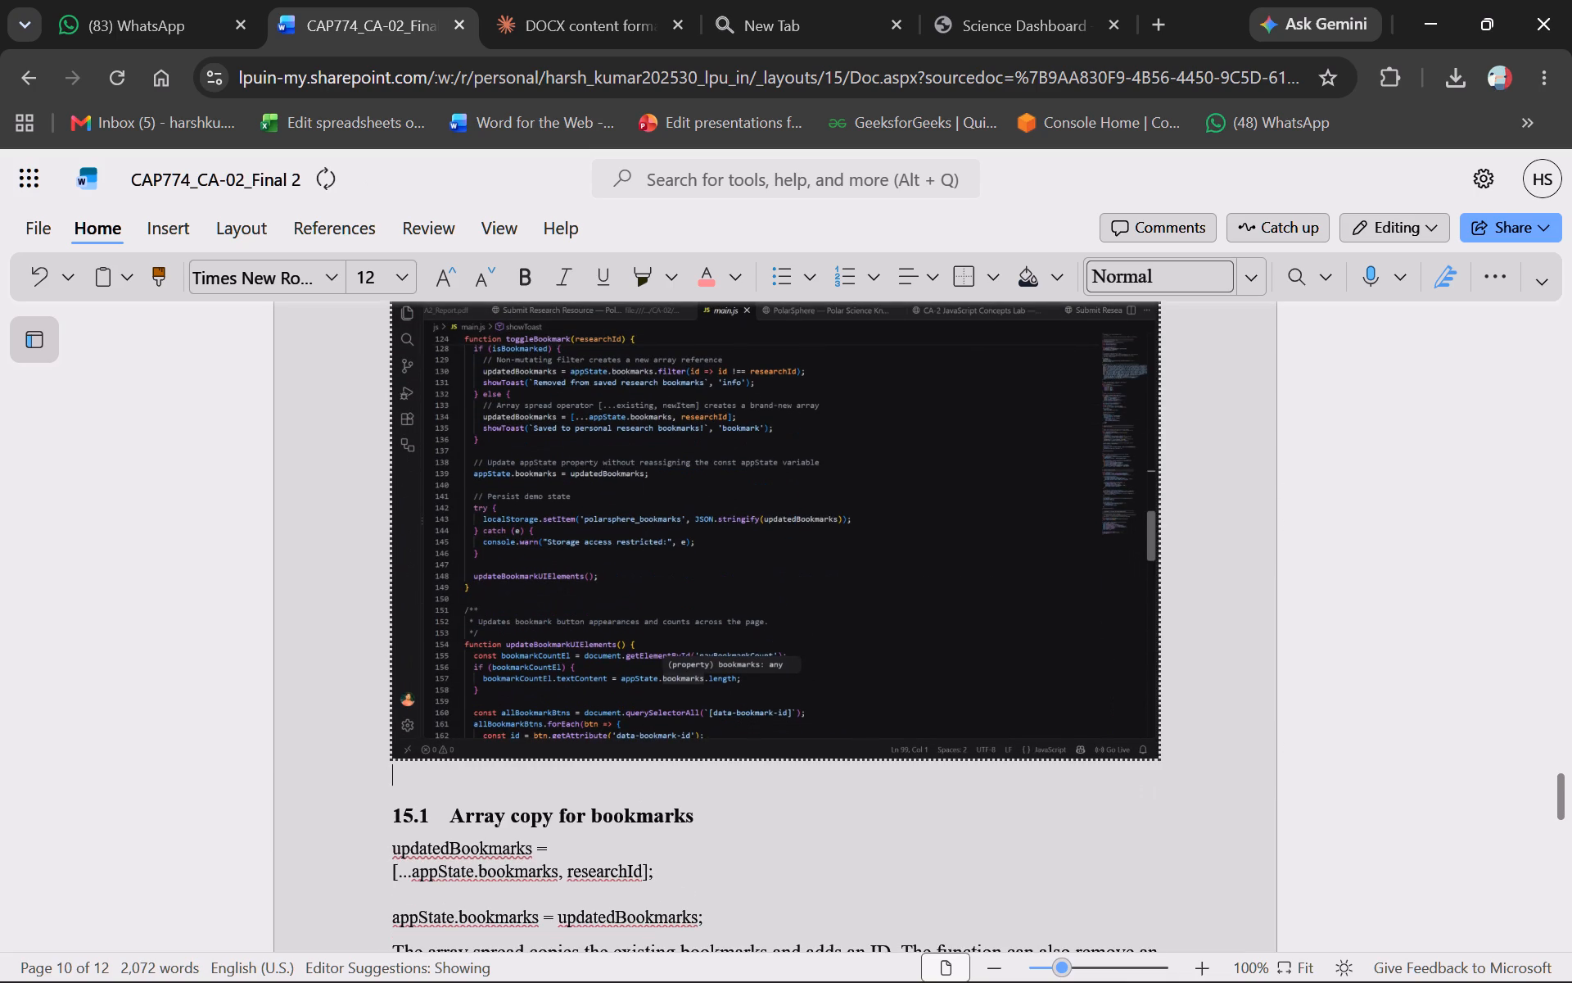
scroll(650, 487, down, 1)
scroll(650, 487, up, 4)
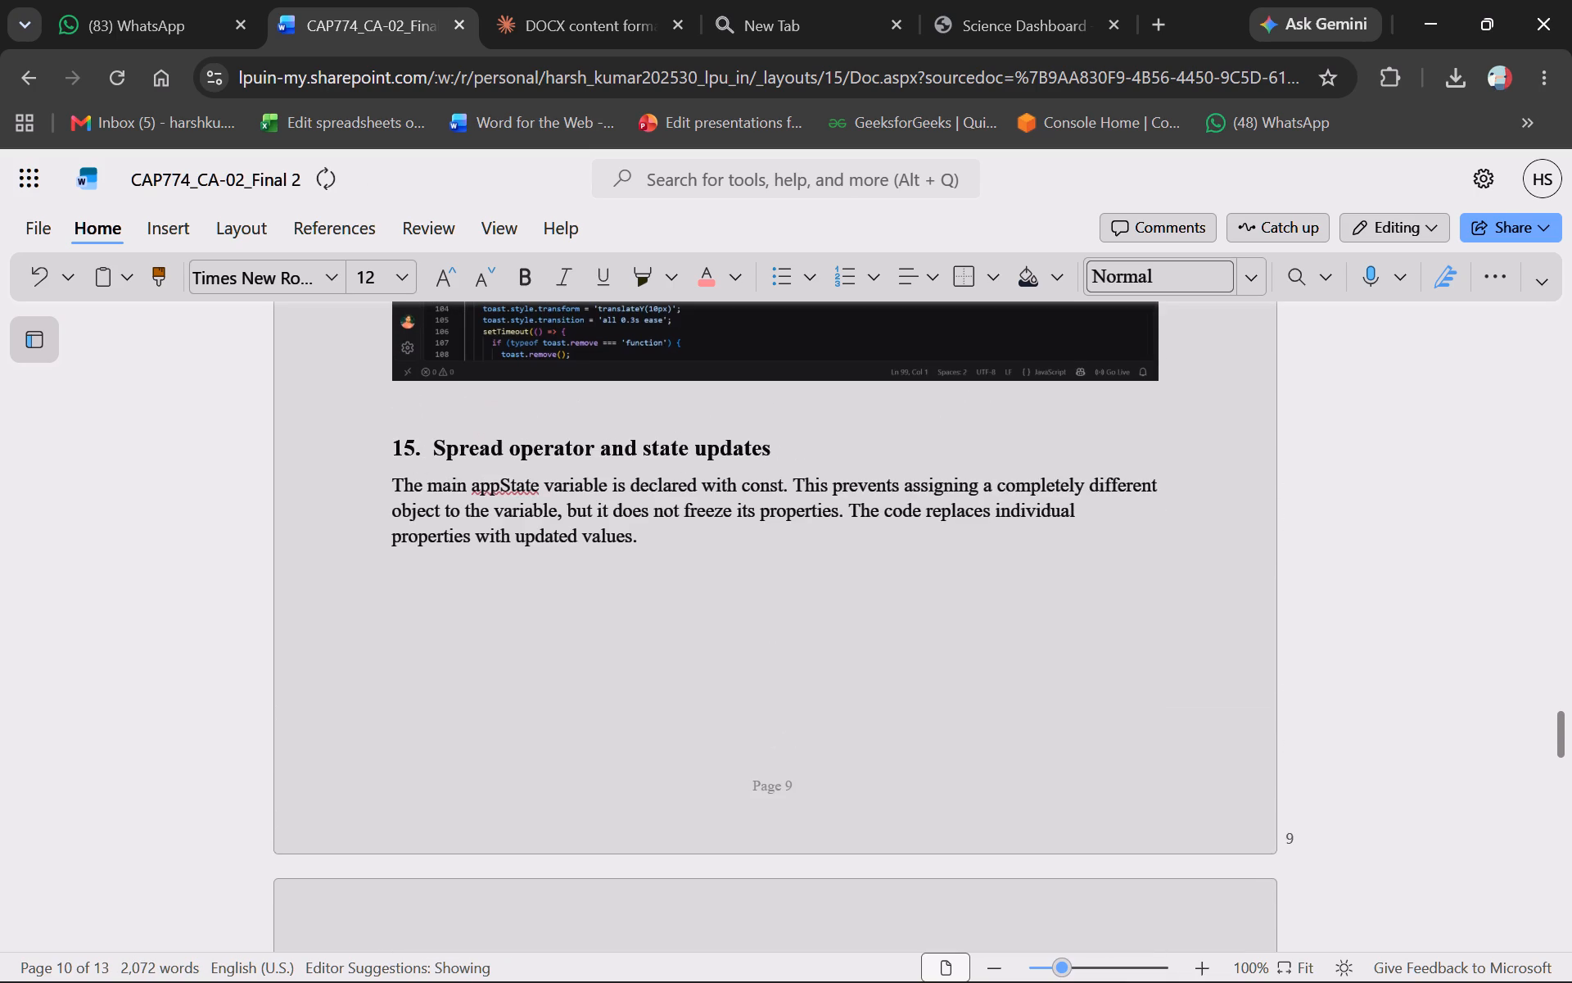
scroll(650, 487, up, 1)
click(422, 428)
click(1077, 395)
click(1208, 390)
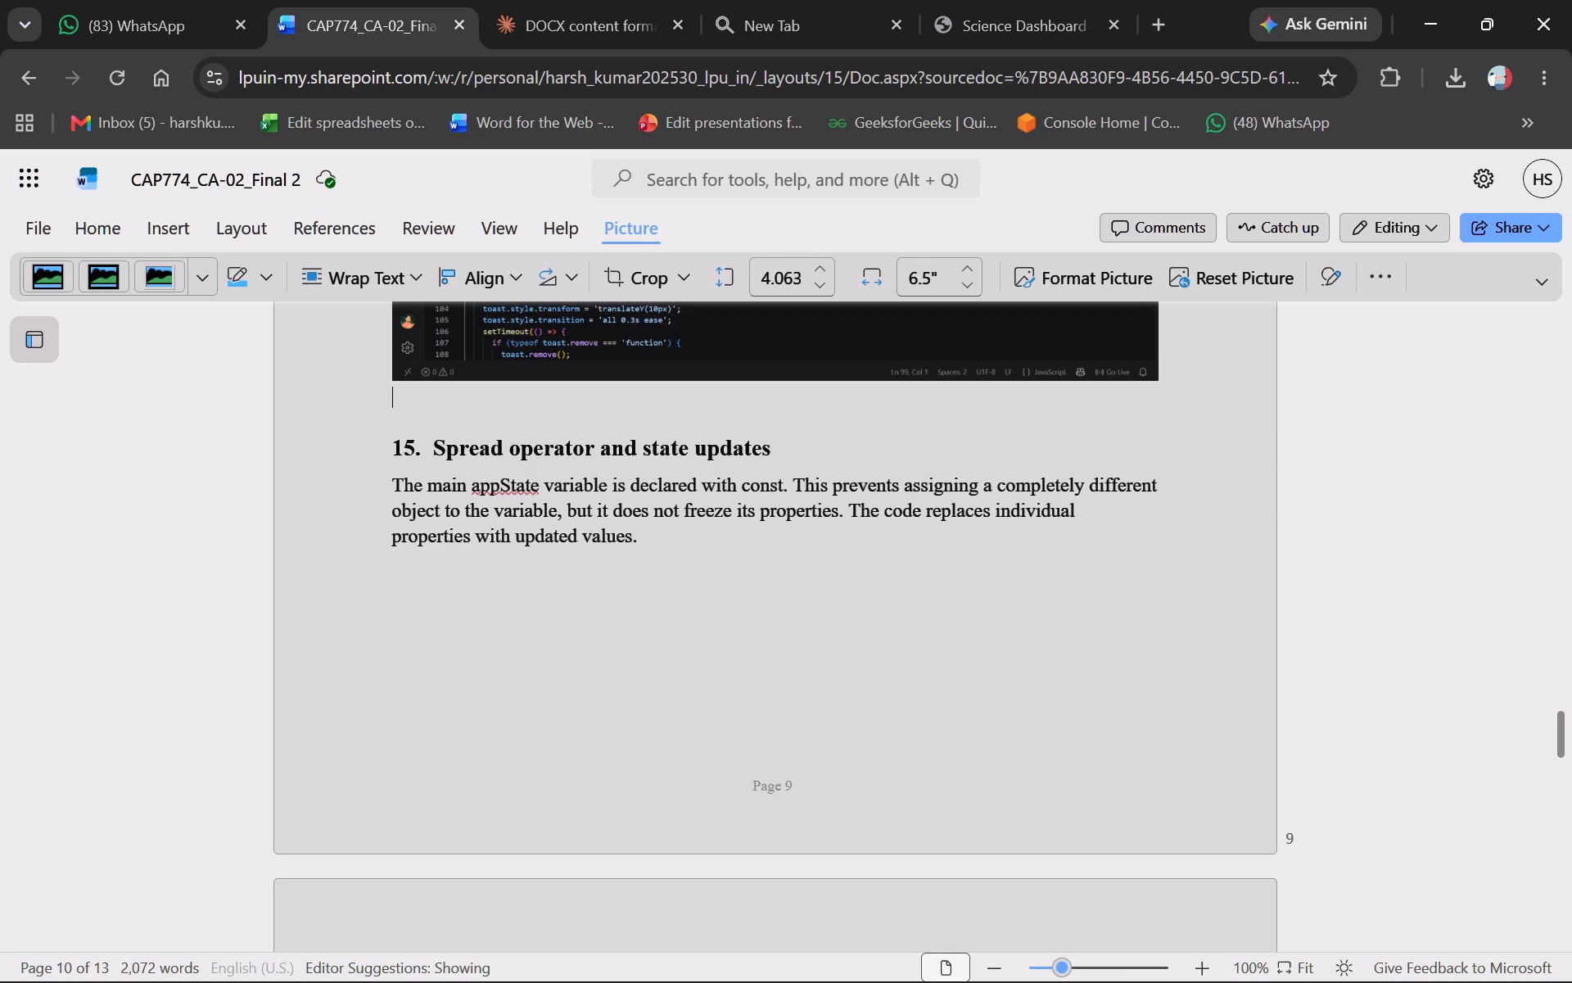
key(shift+Return)
key(shift+Return)
key(shift+Return)
key(shift+Return)
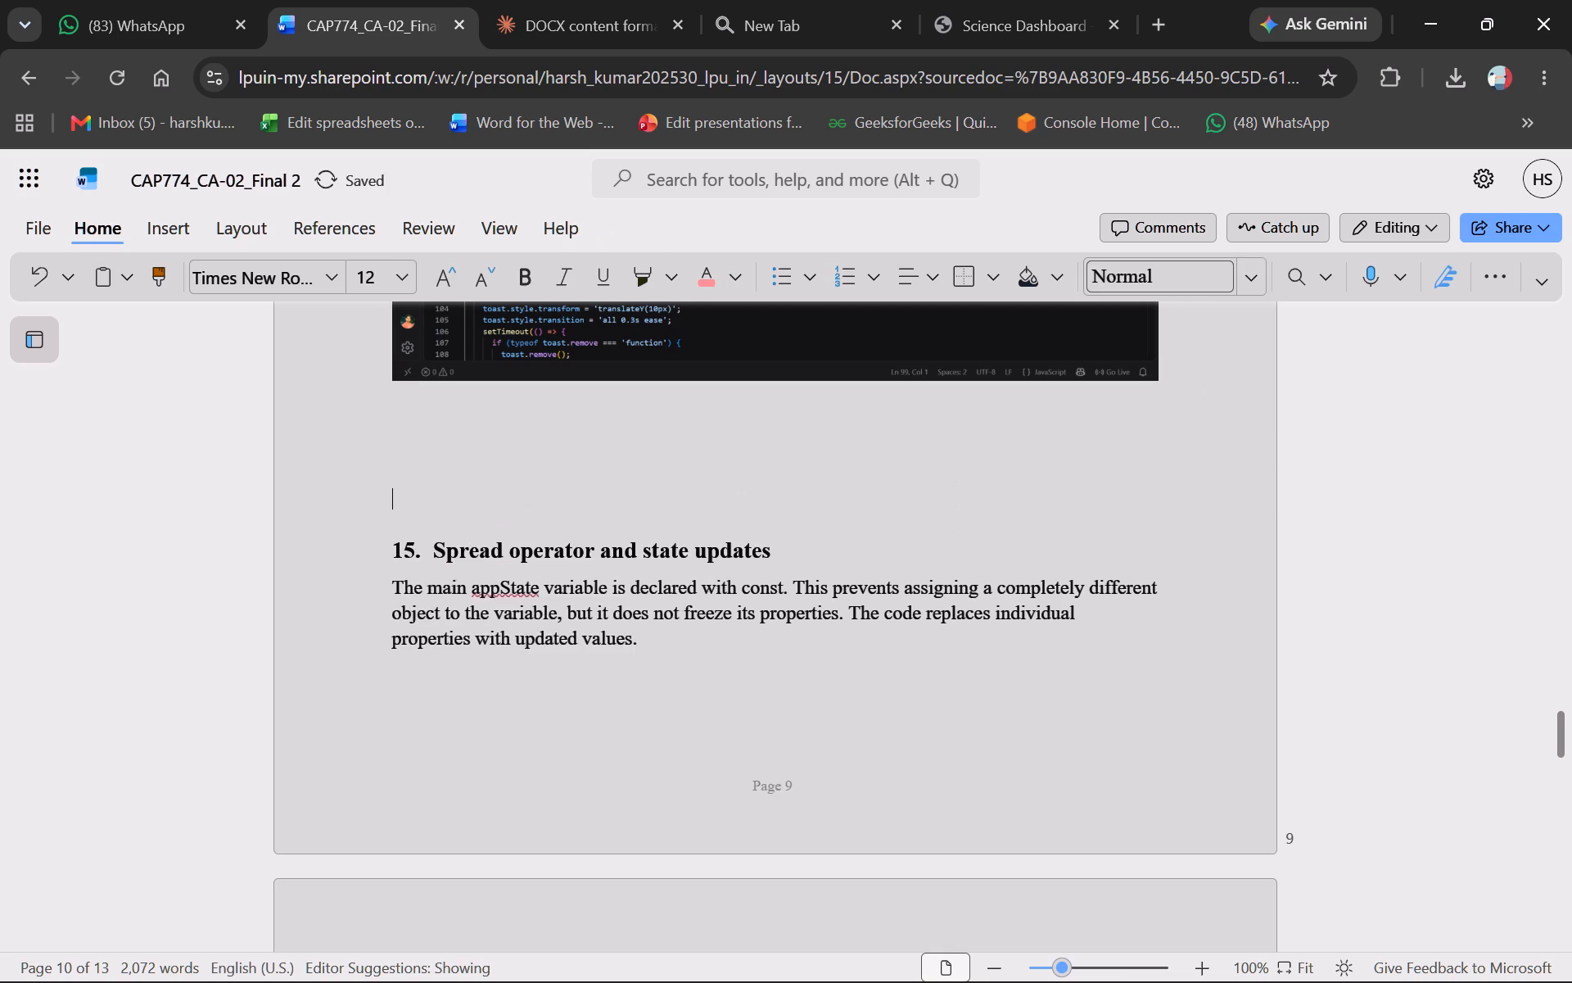
key(shift+Return)
key(shift+Return)
key(shift+Return)
key(shift+Return)
key(shift+Return)
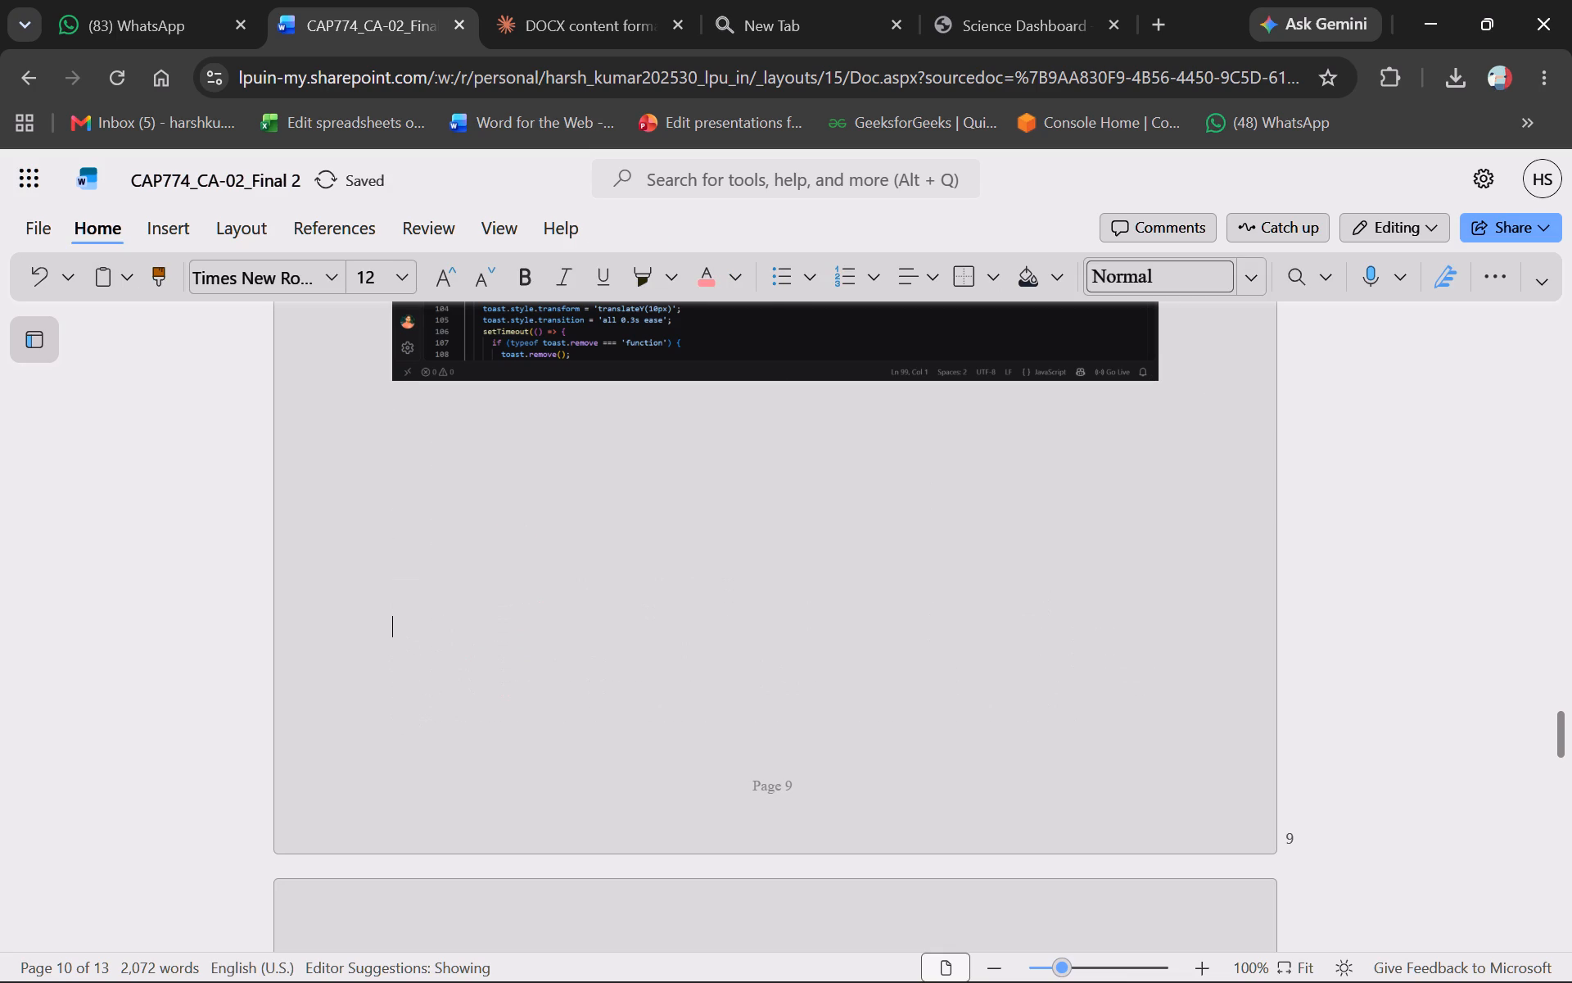
scroll(1208, 390, down, 6)
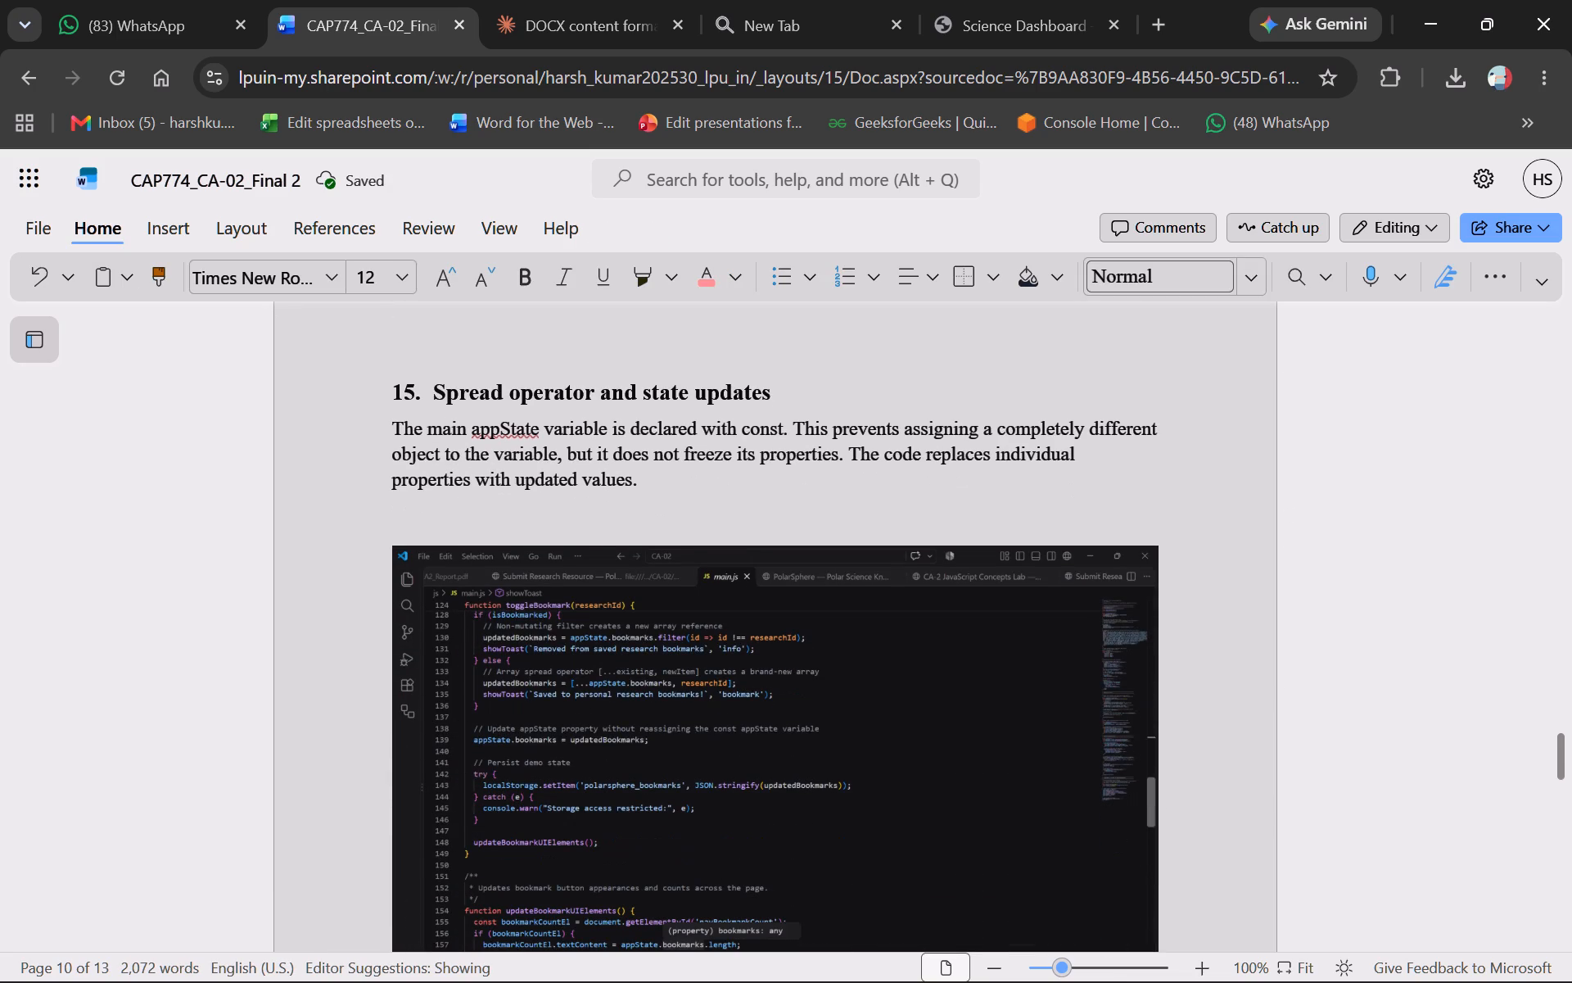
Look through the report from the section 15 screenshot on to sections 16 and 17.
click(768, 516)
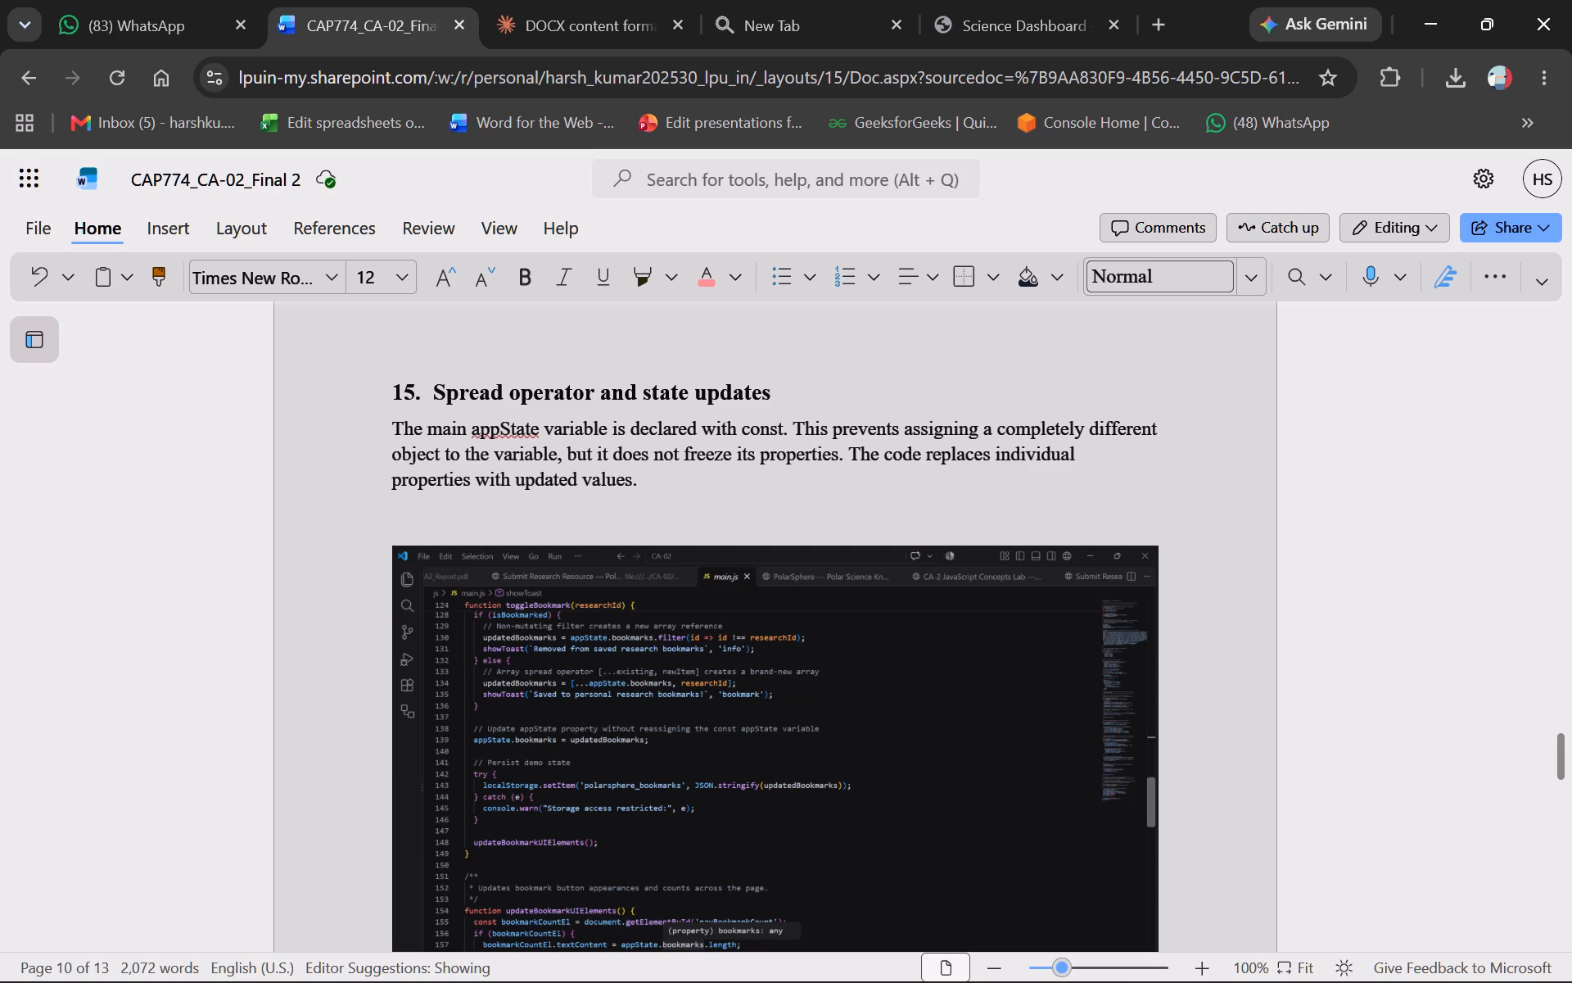
scroll(922, 628, down, 10)
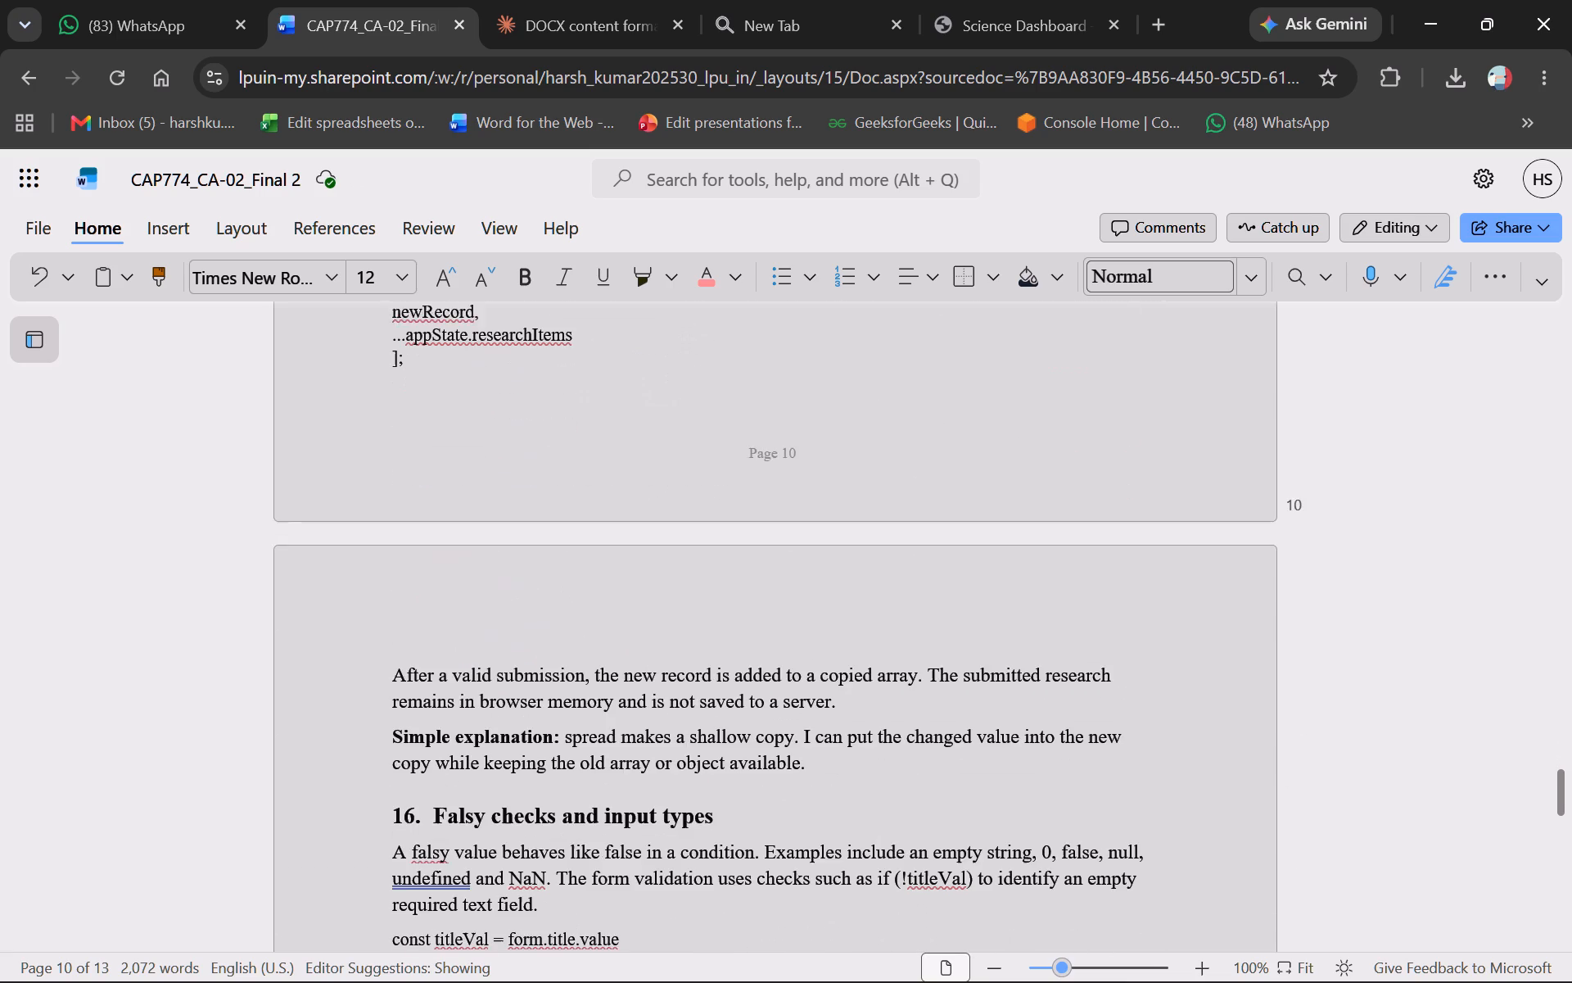
scroll(922, 628, up, 2)
scroll(922, 628, down, 2)
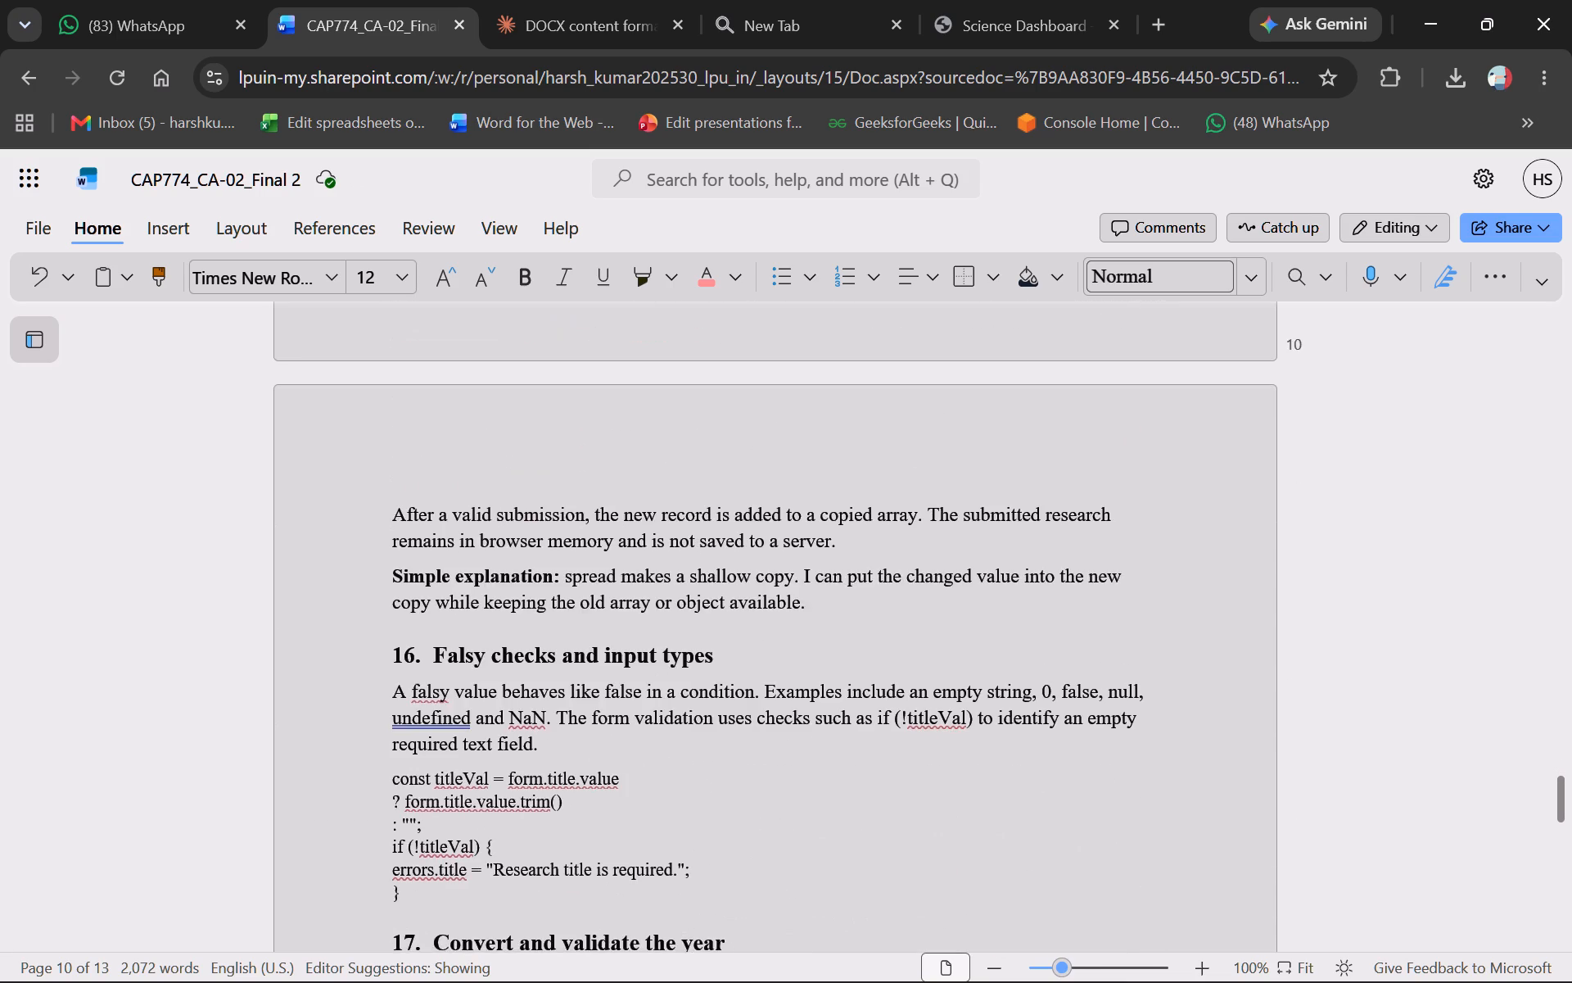
scroll(922, 628, down, 3)
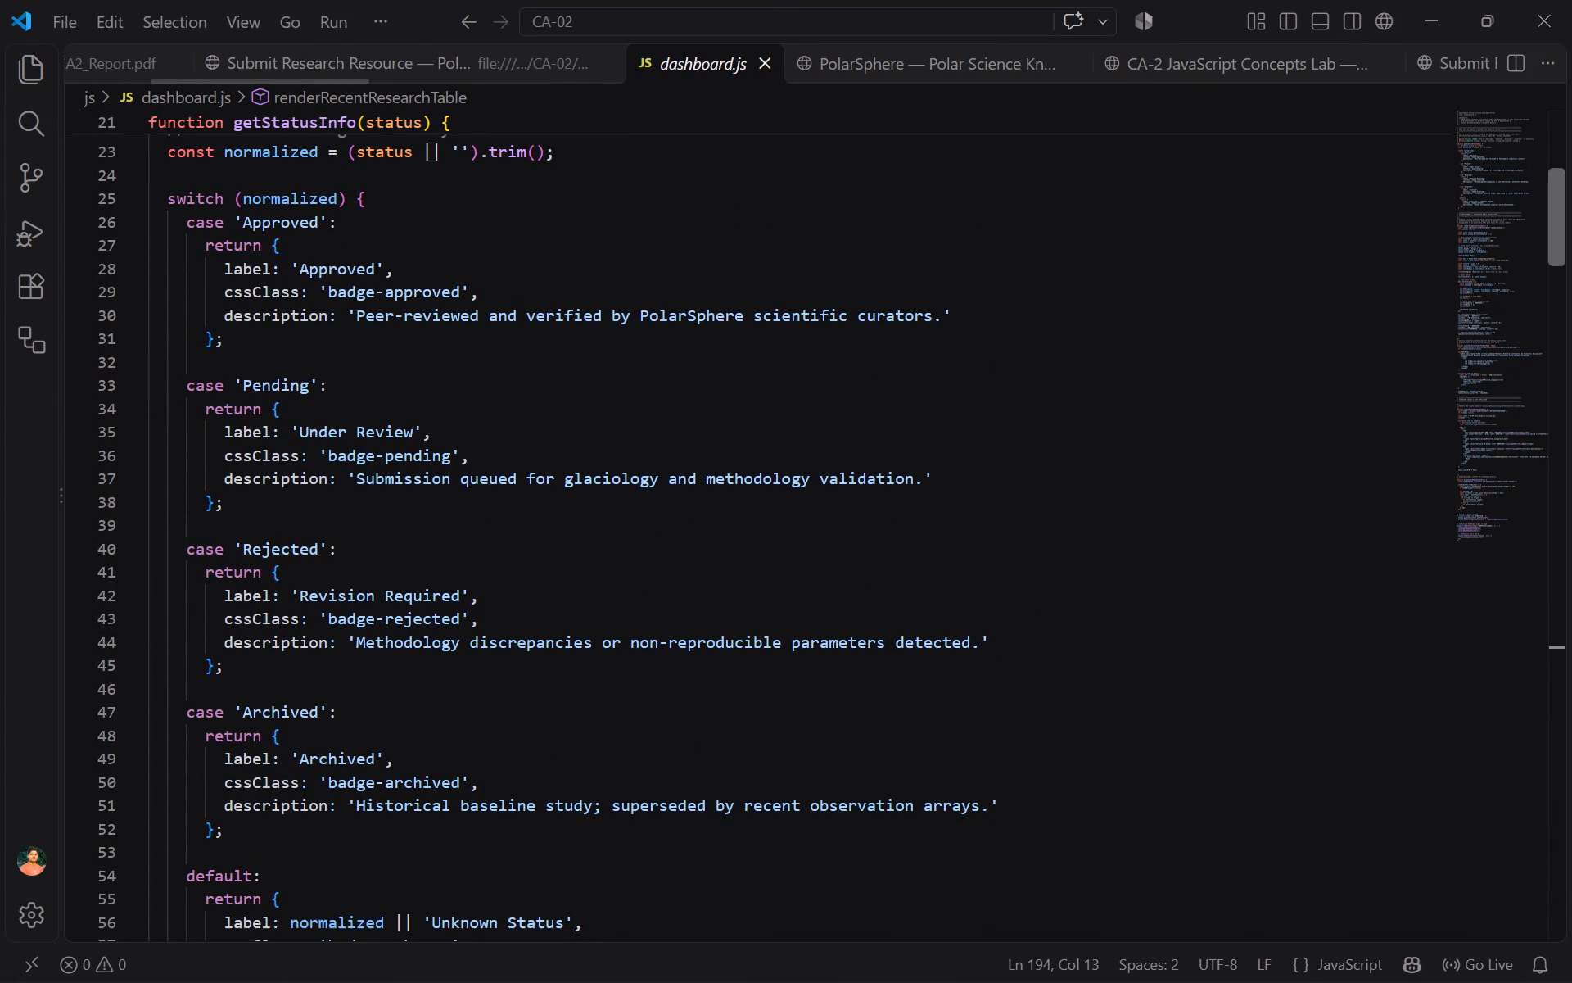
scroll(911, 458, right, 2)
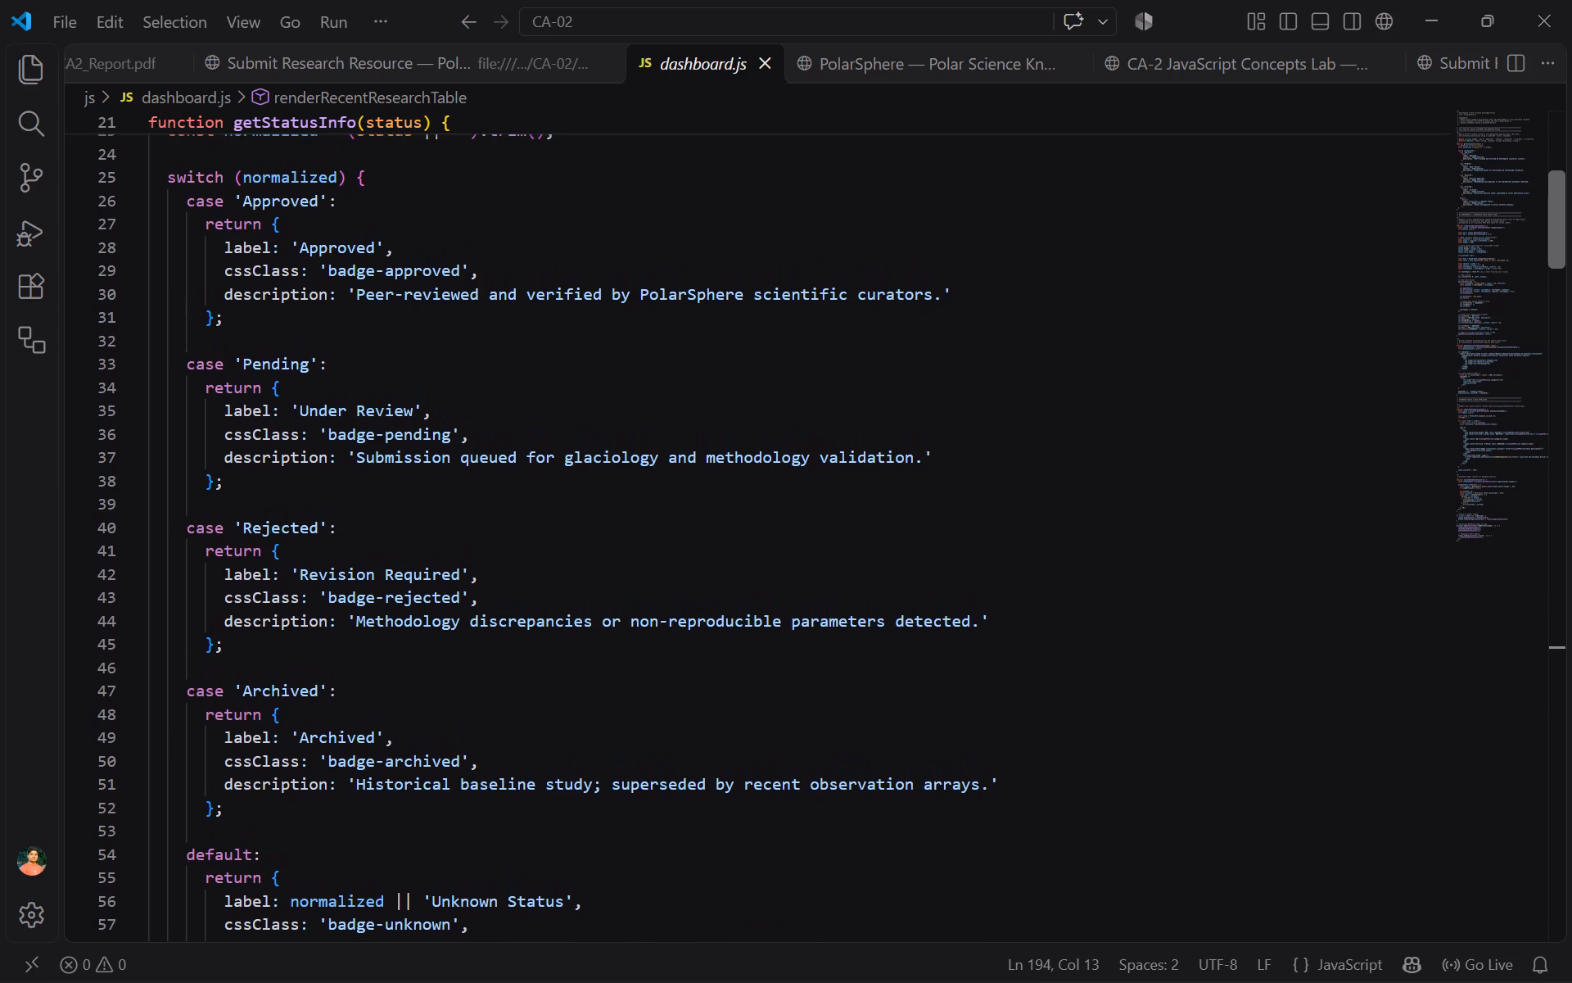
key(super+Print)
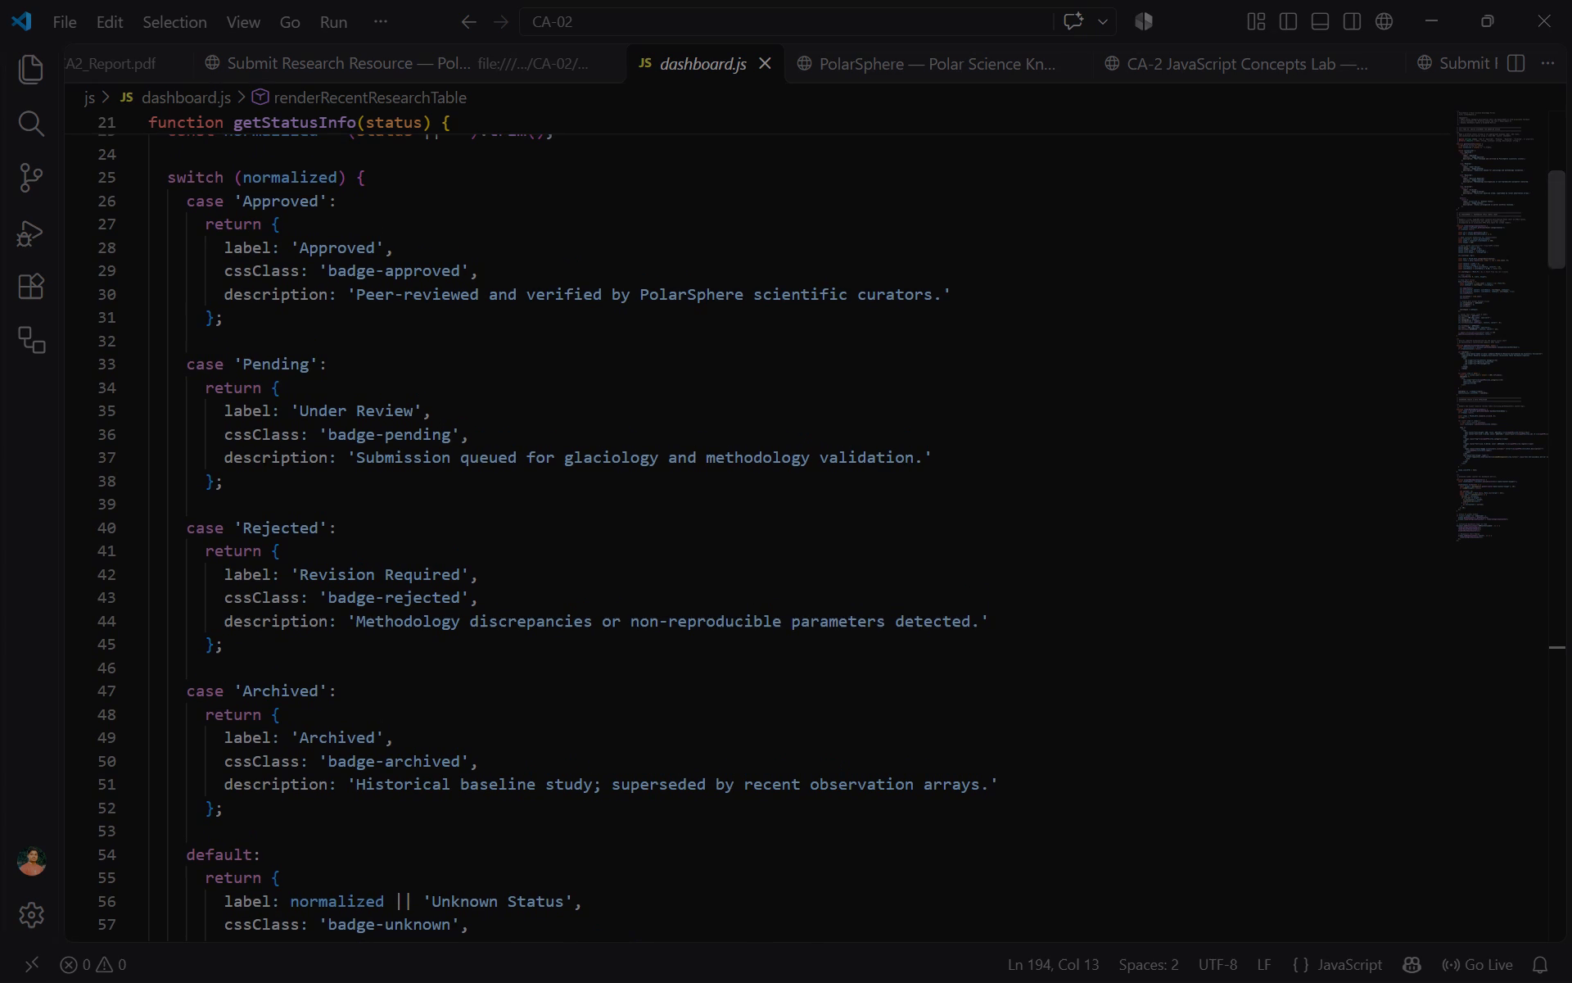
Switch to the Word report in Chrome and paste the dashboard.js screenshot two line breaks below section 18's switch code listing.
click(1019, 956)
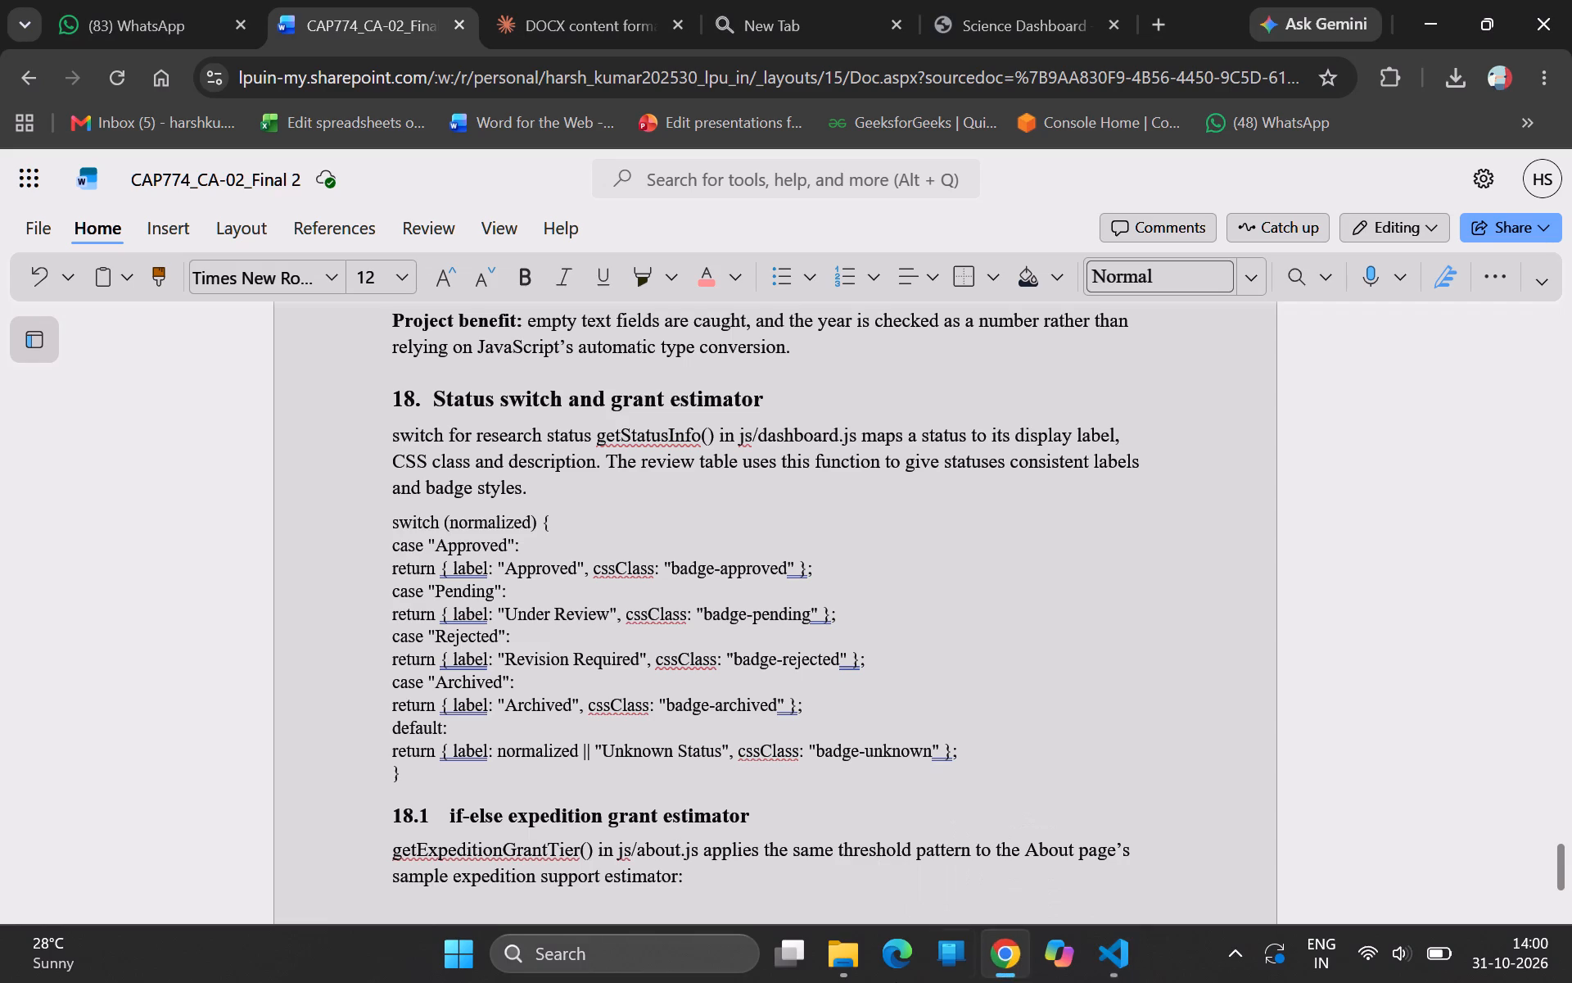
click(413, 777)
key(shift+Return)
key(shift+Return)
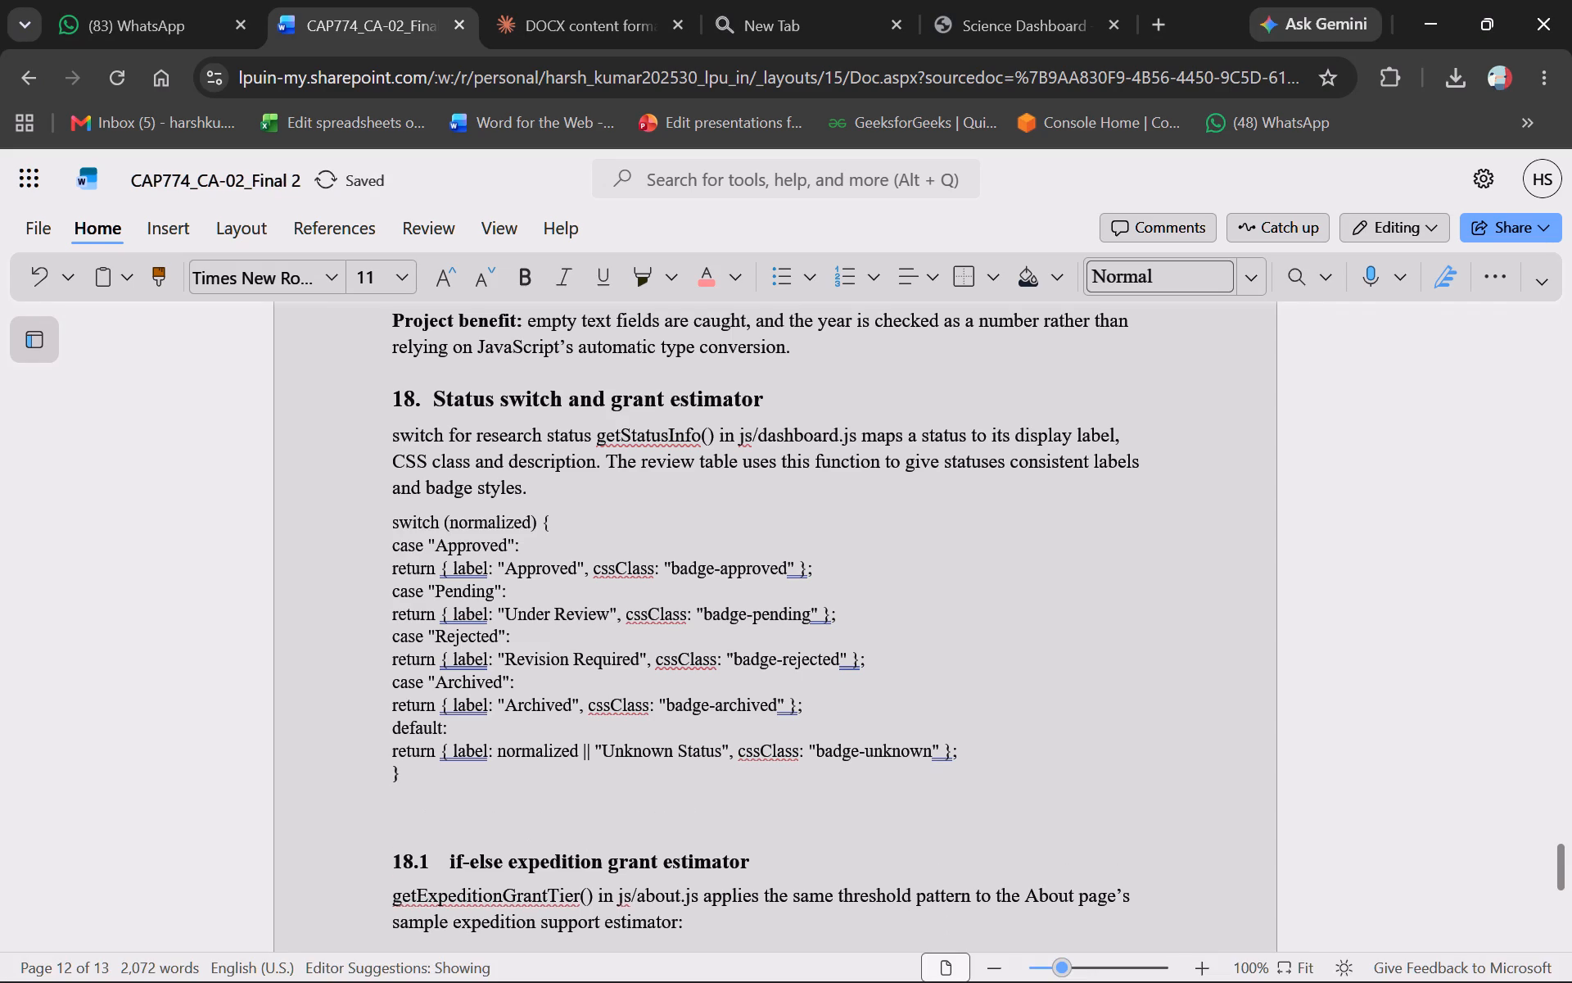
key(ctrl+v)
Check the page layout around the section 18 screenshot, from the section's introduction to the section 18.1 code.
scroll(571, 606, up, 1)
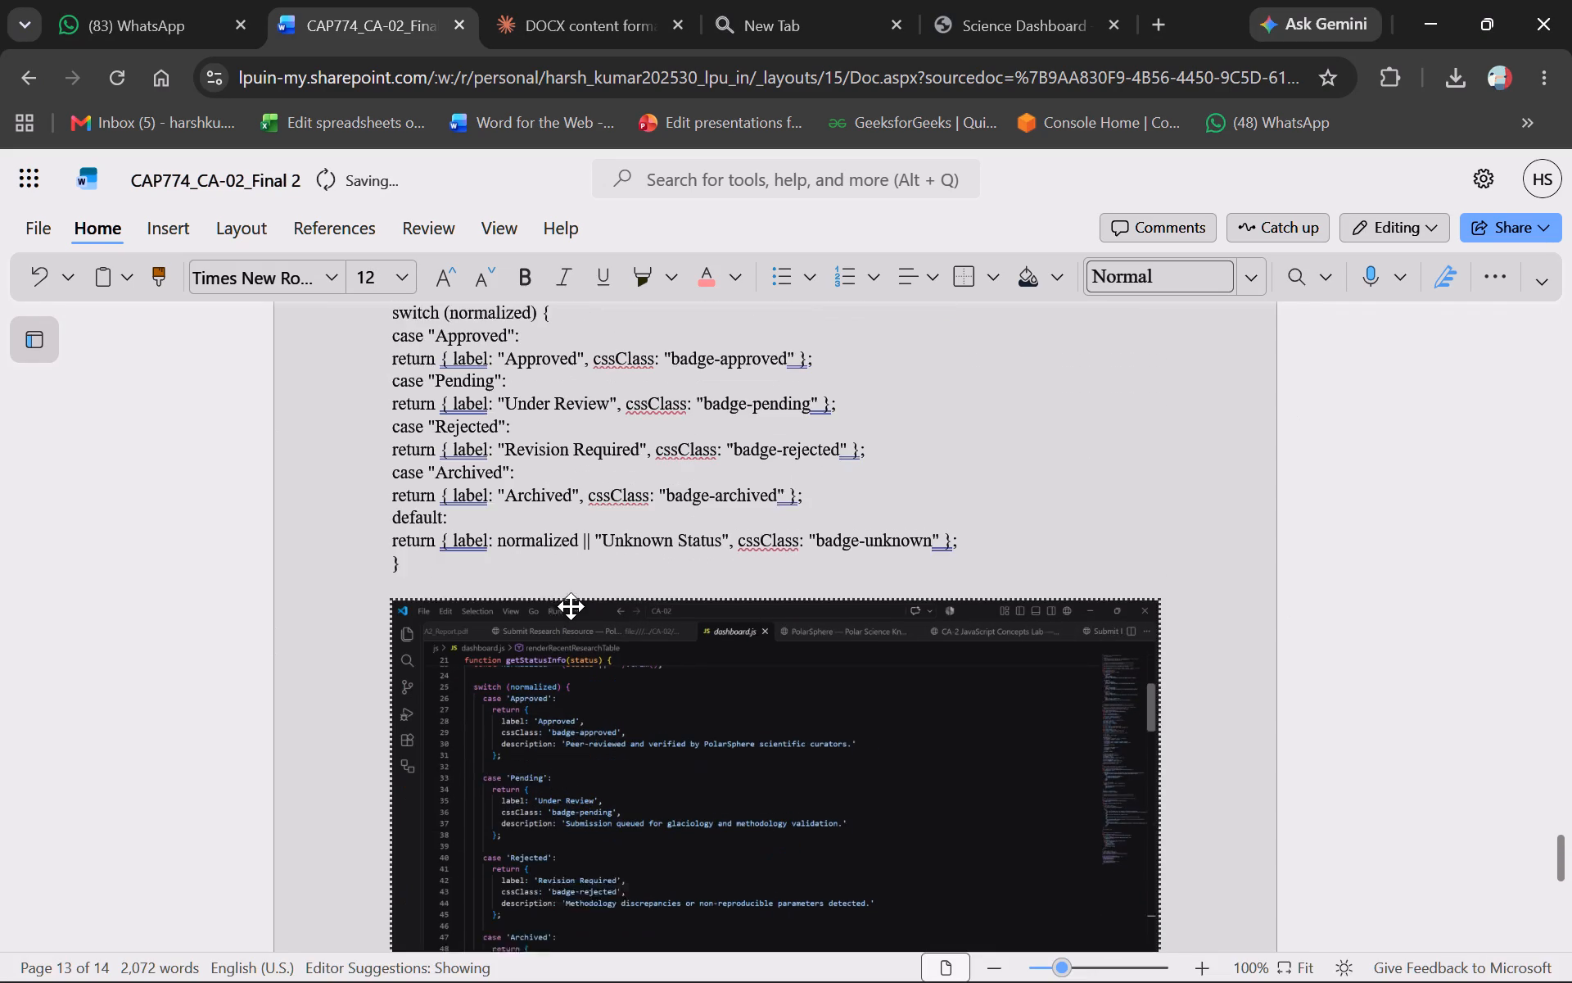
scroll(571, 606, up, 1)
scroll(571, 606, down, 4)
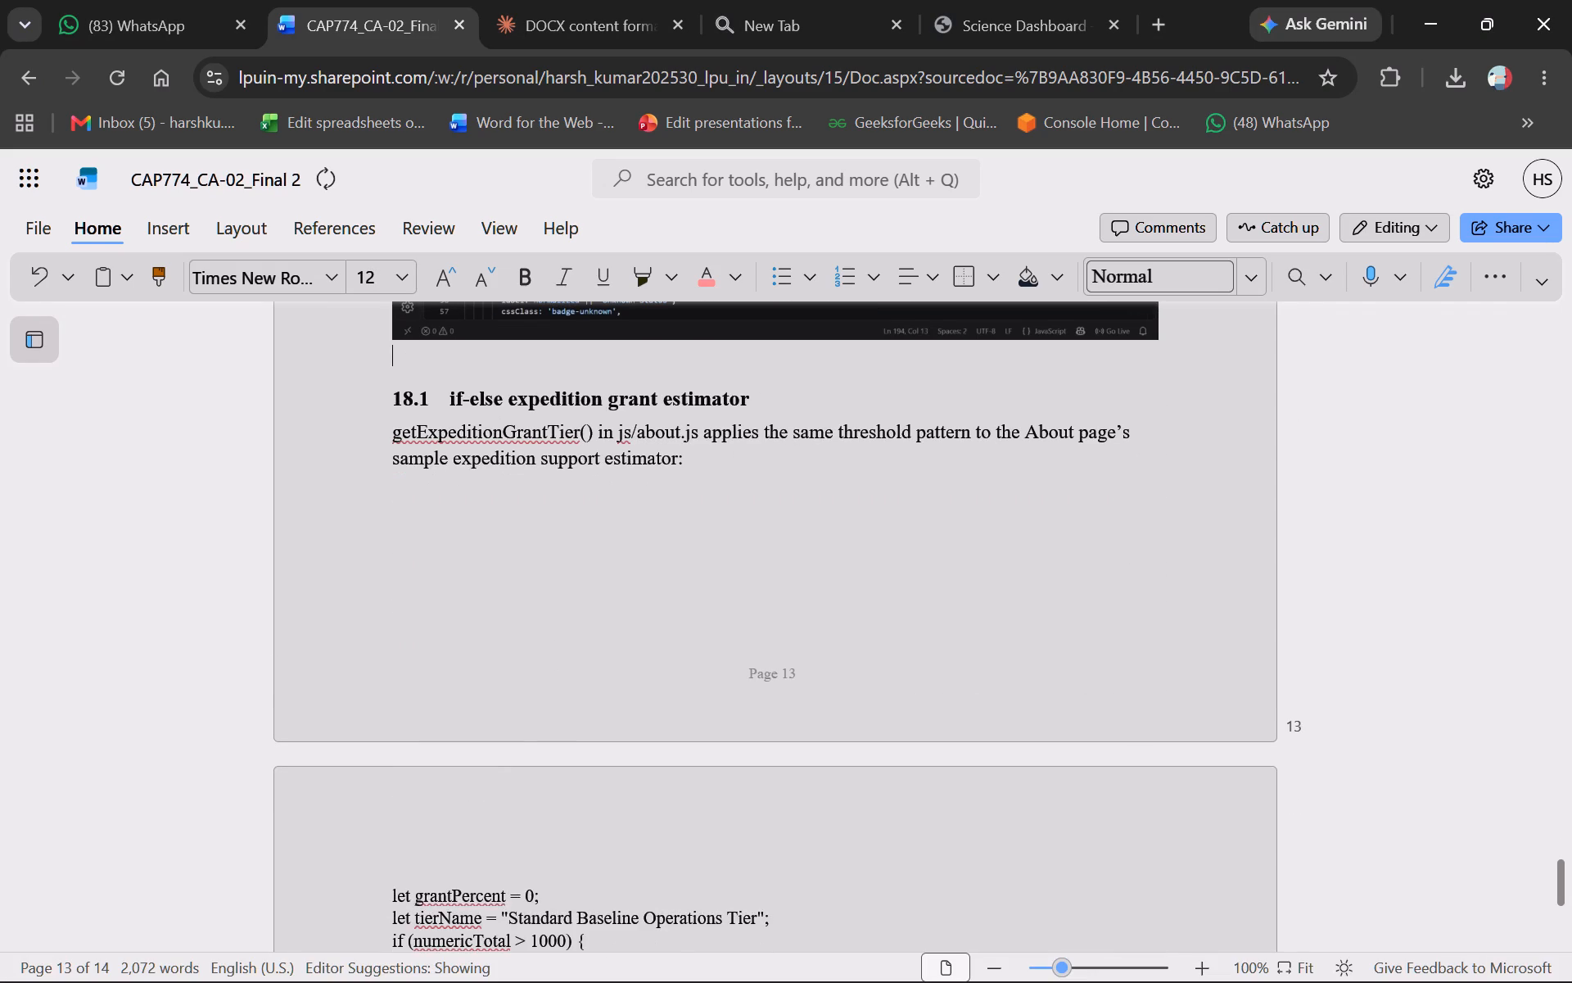
scroll(571, 606, down, 2)
scroll(571, 606, up, 10)
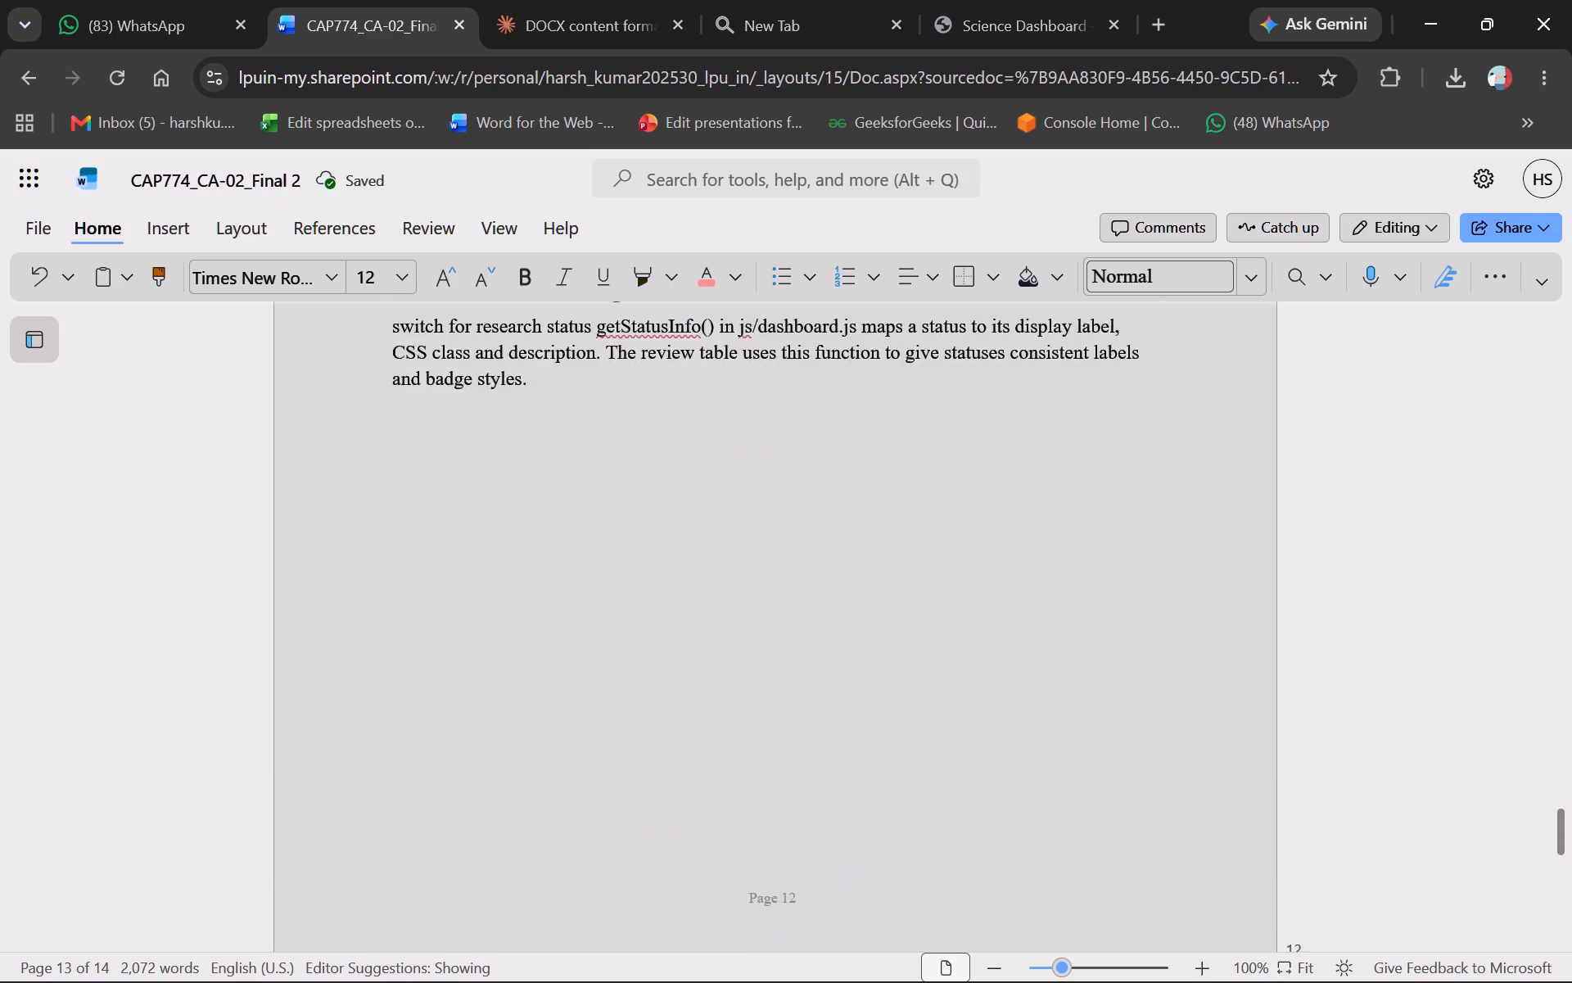
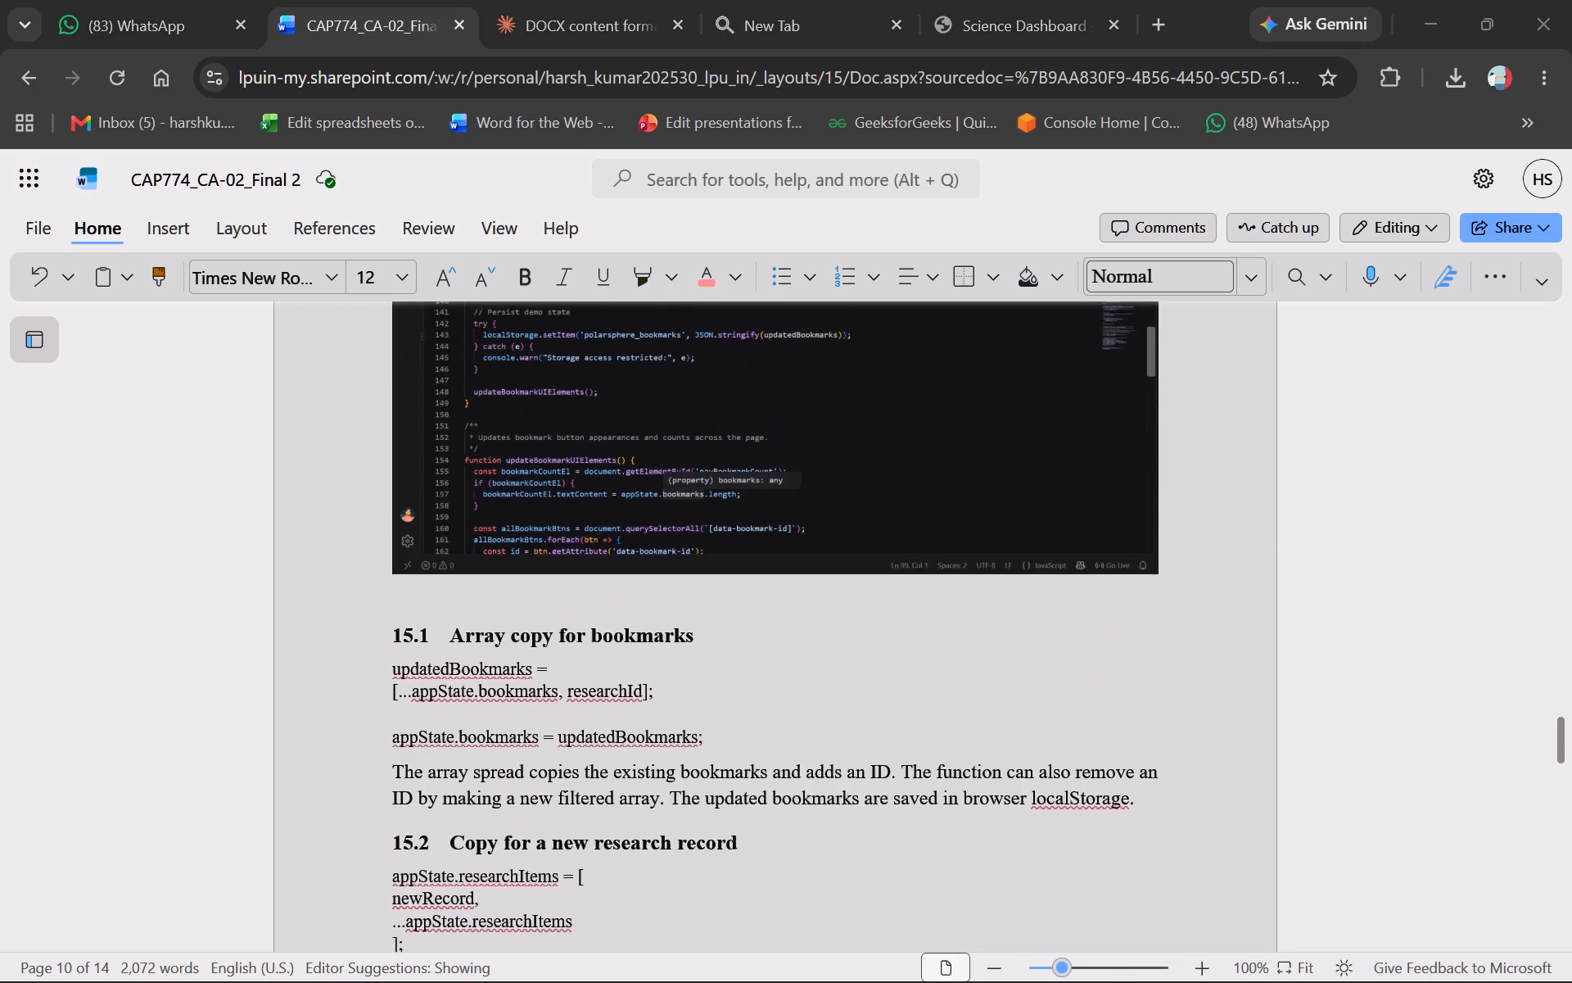
Check the page layout from section 14.2 and its screenshot through sections 15 and 17.
scroll(782, 881, up, 9)
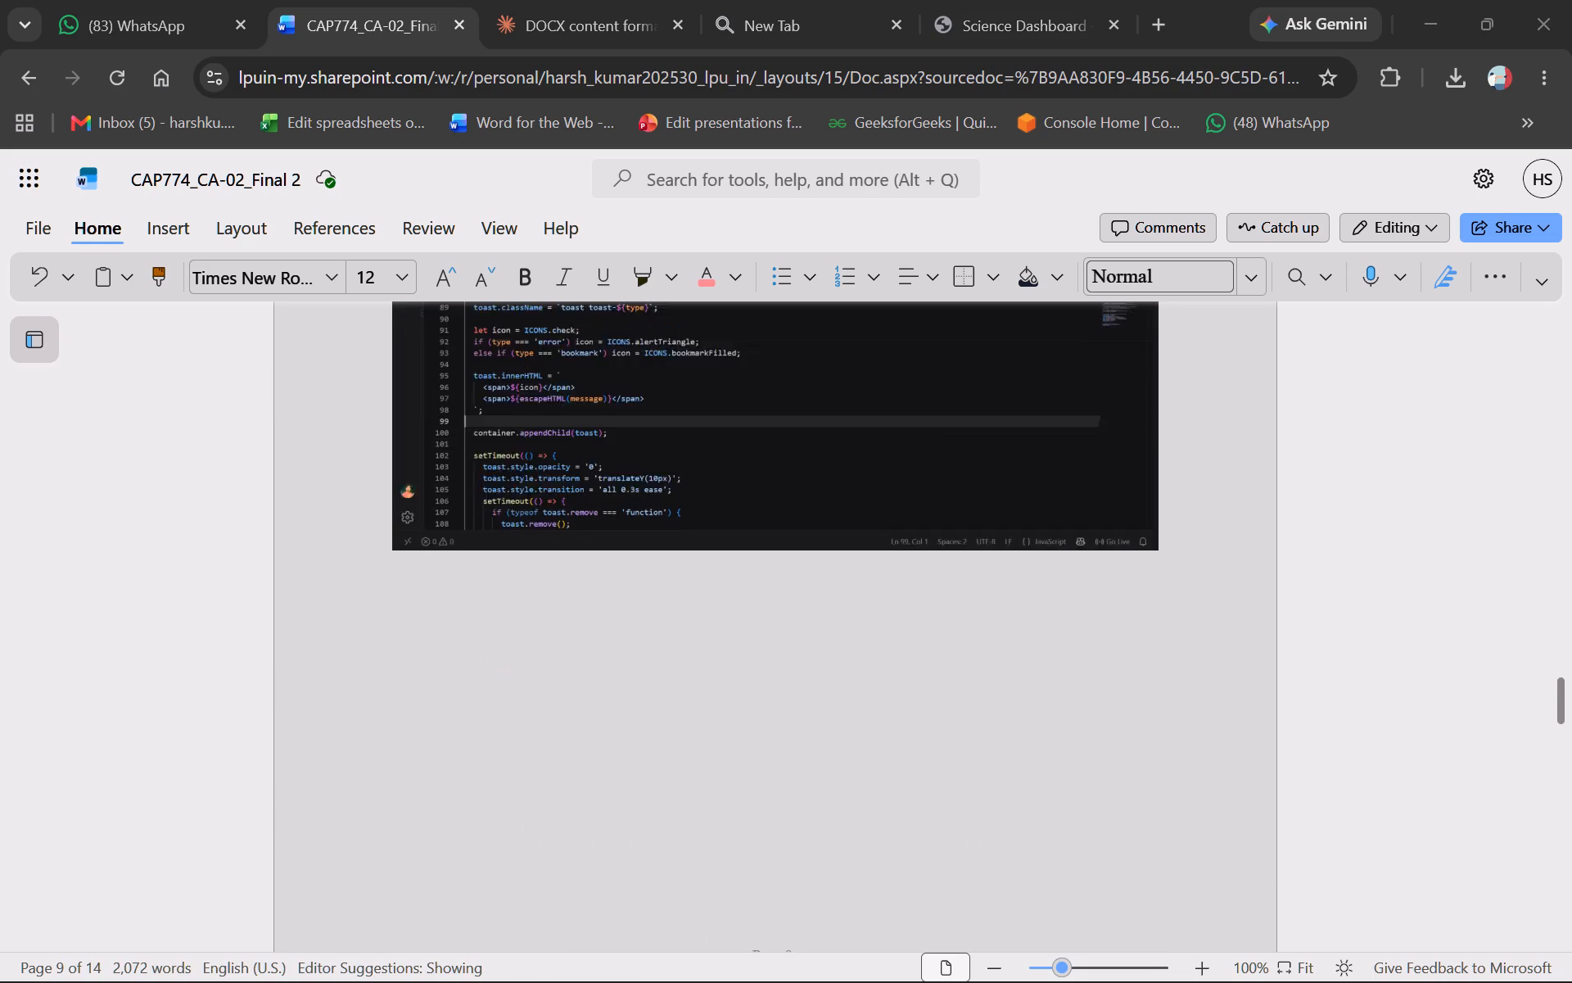
scroll(782, 881, up, 4)
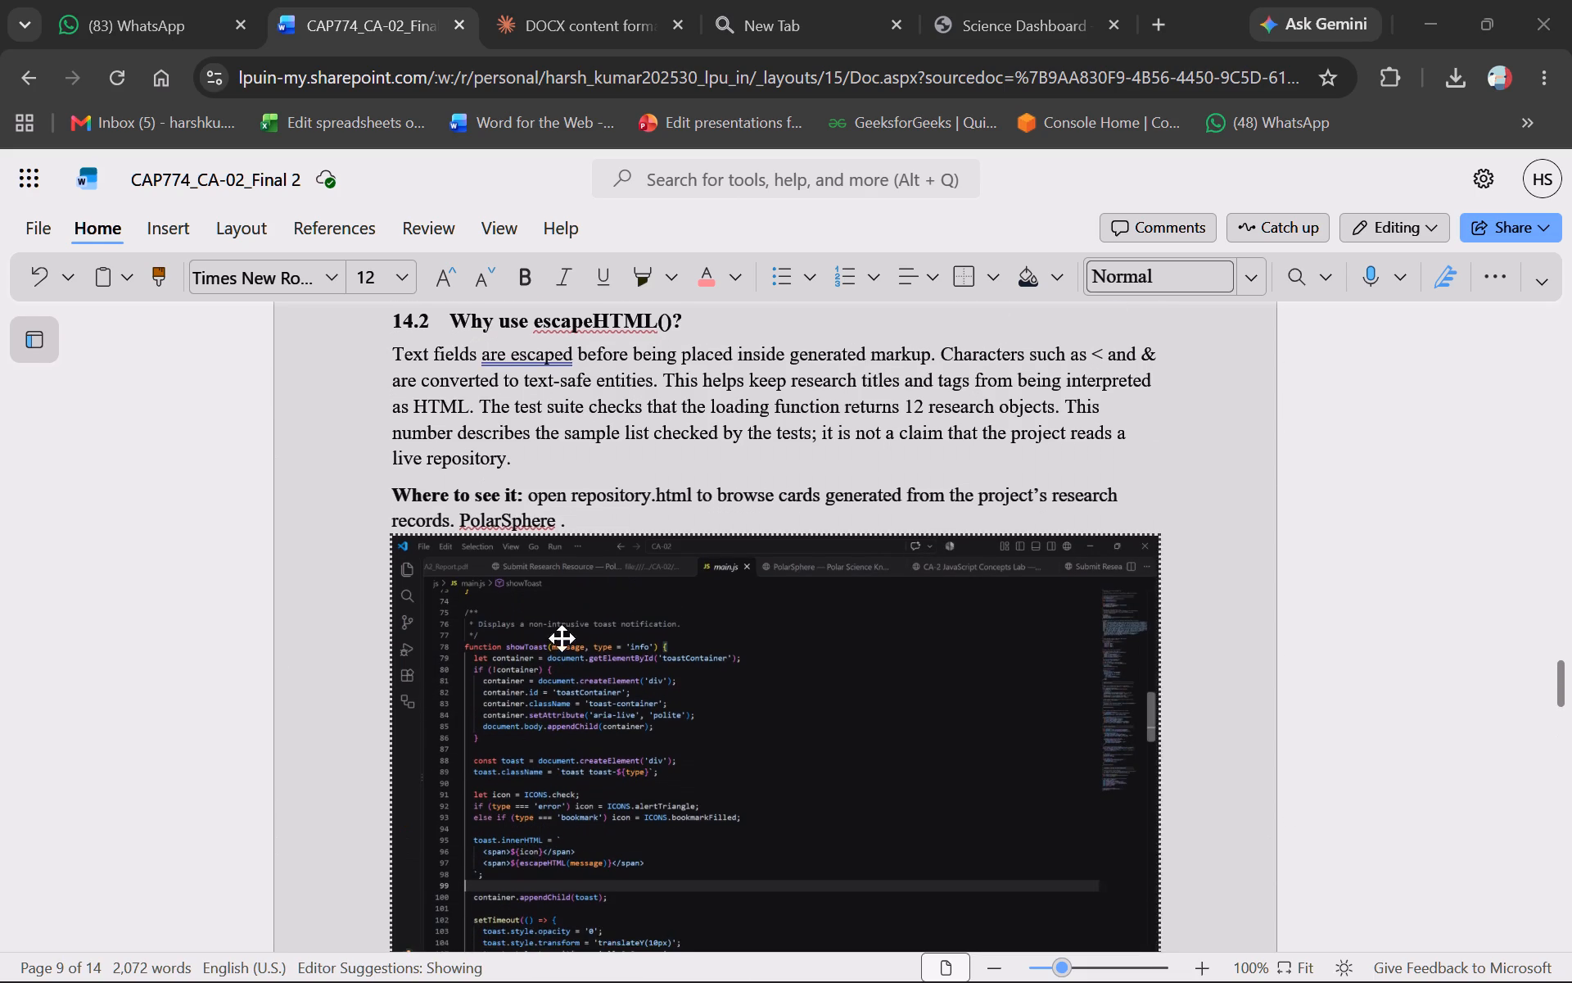
click(525, 469)
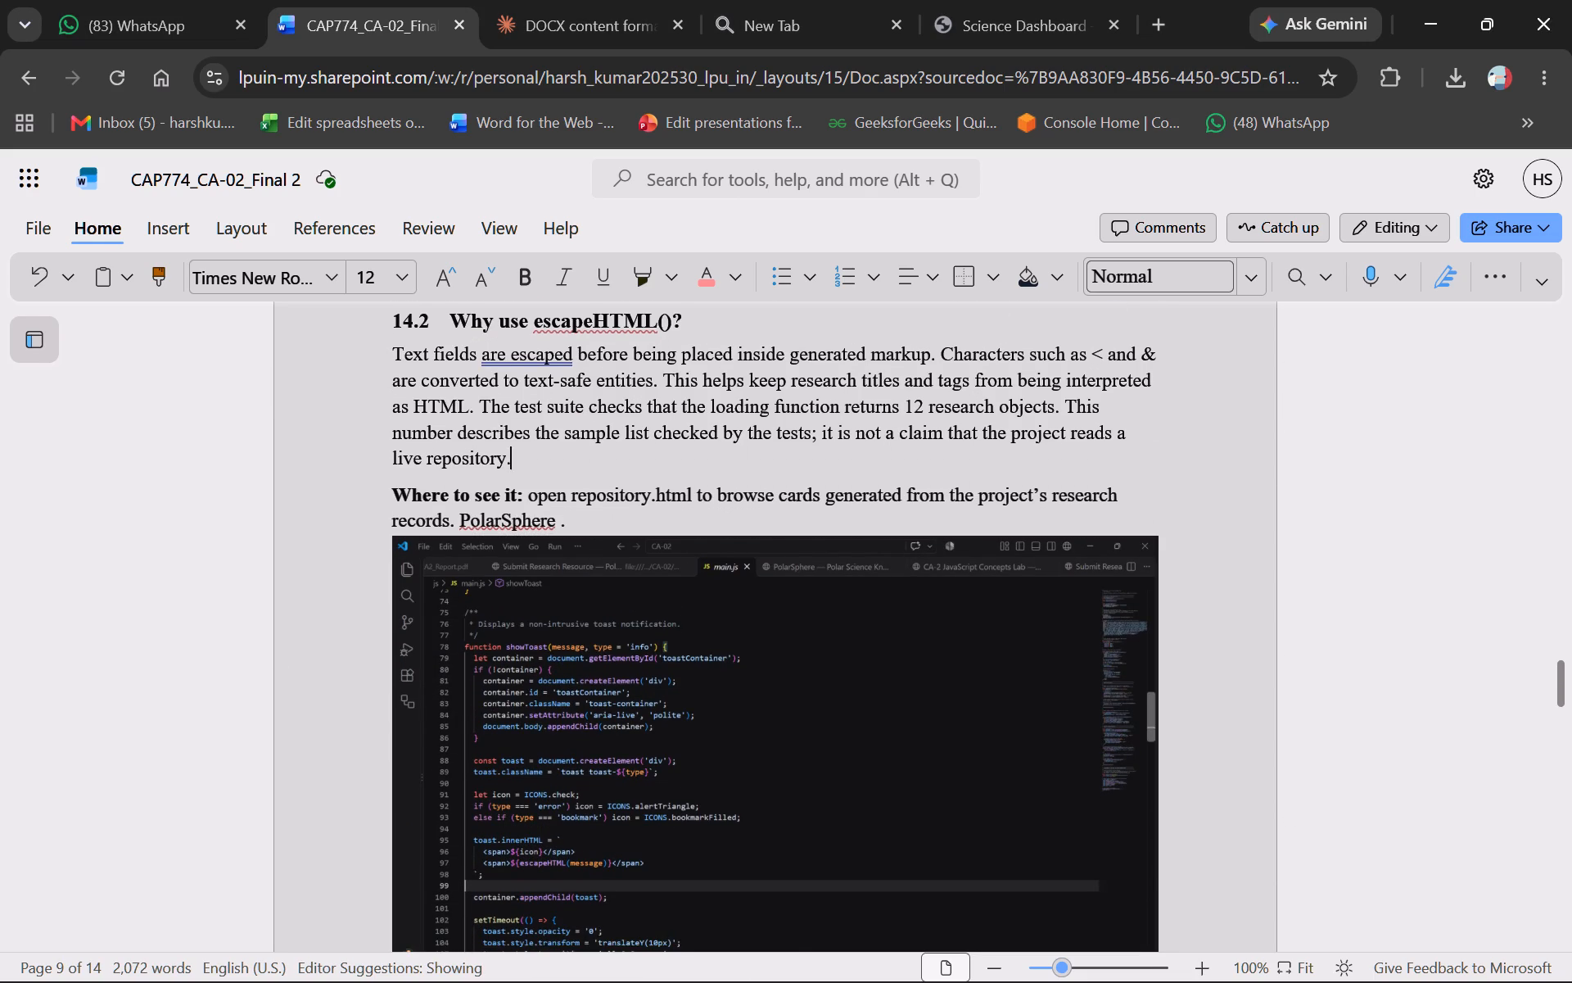
scroll(525, 469, down, 15)
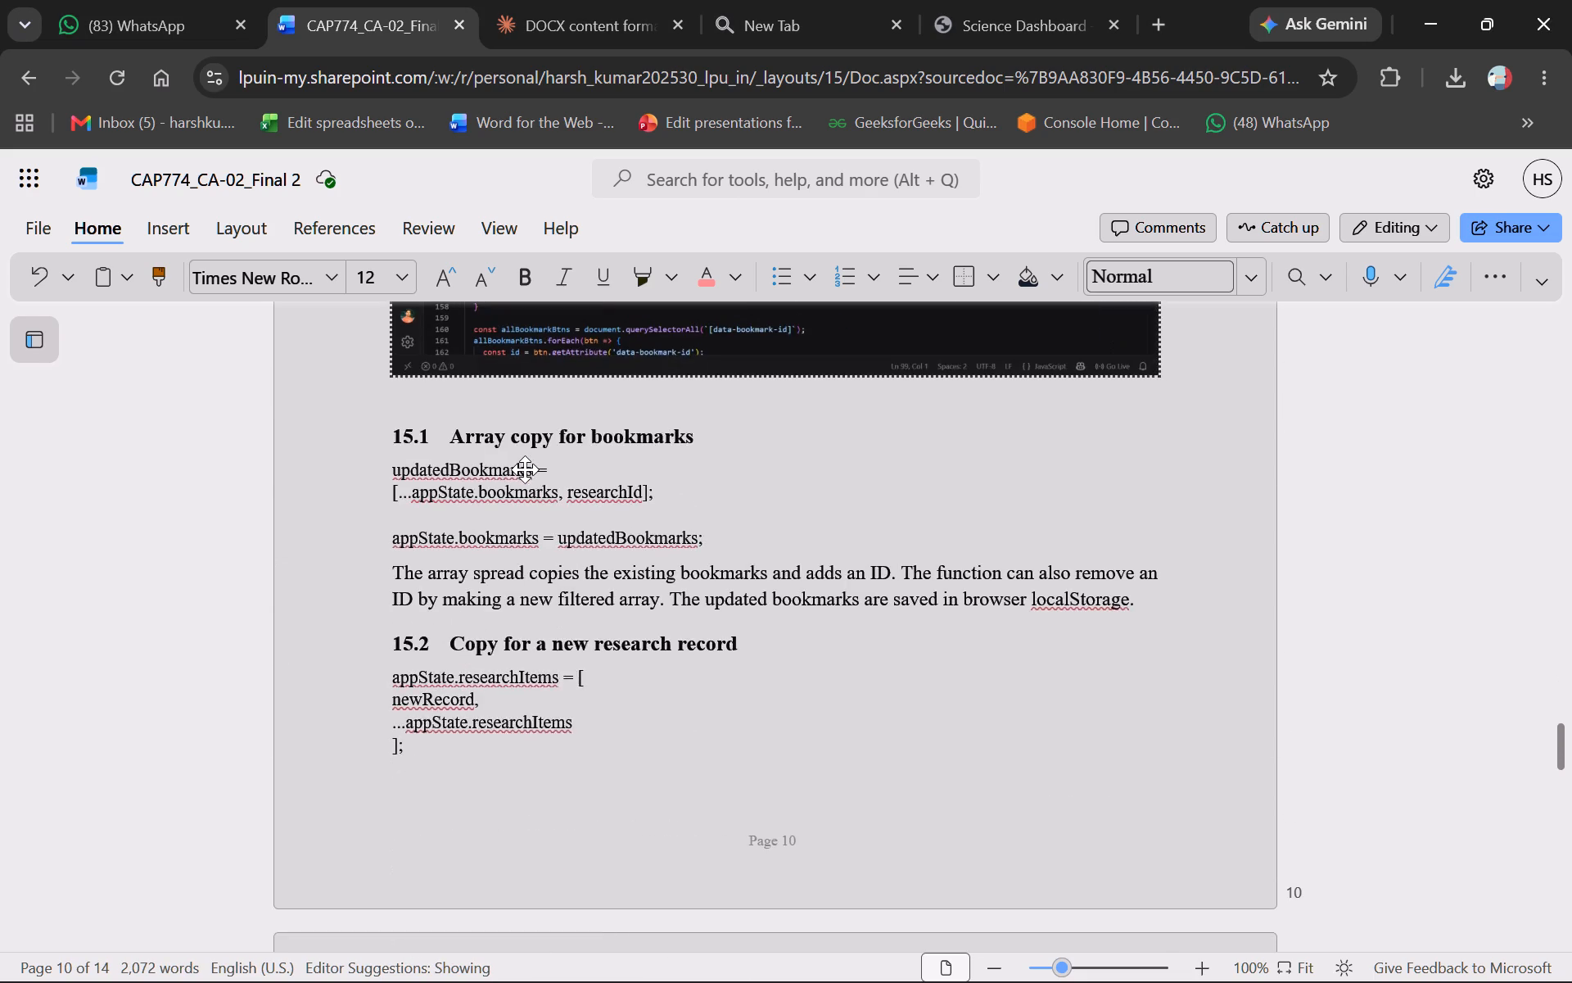
scroll(525, 469, down, 16)
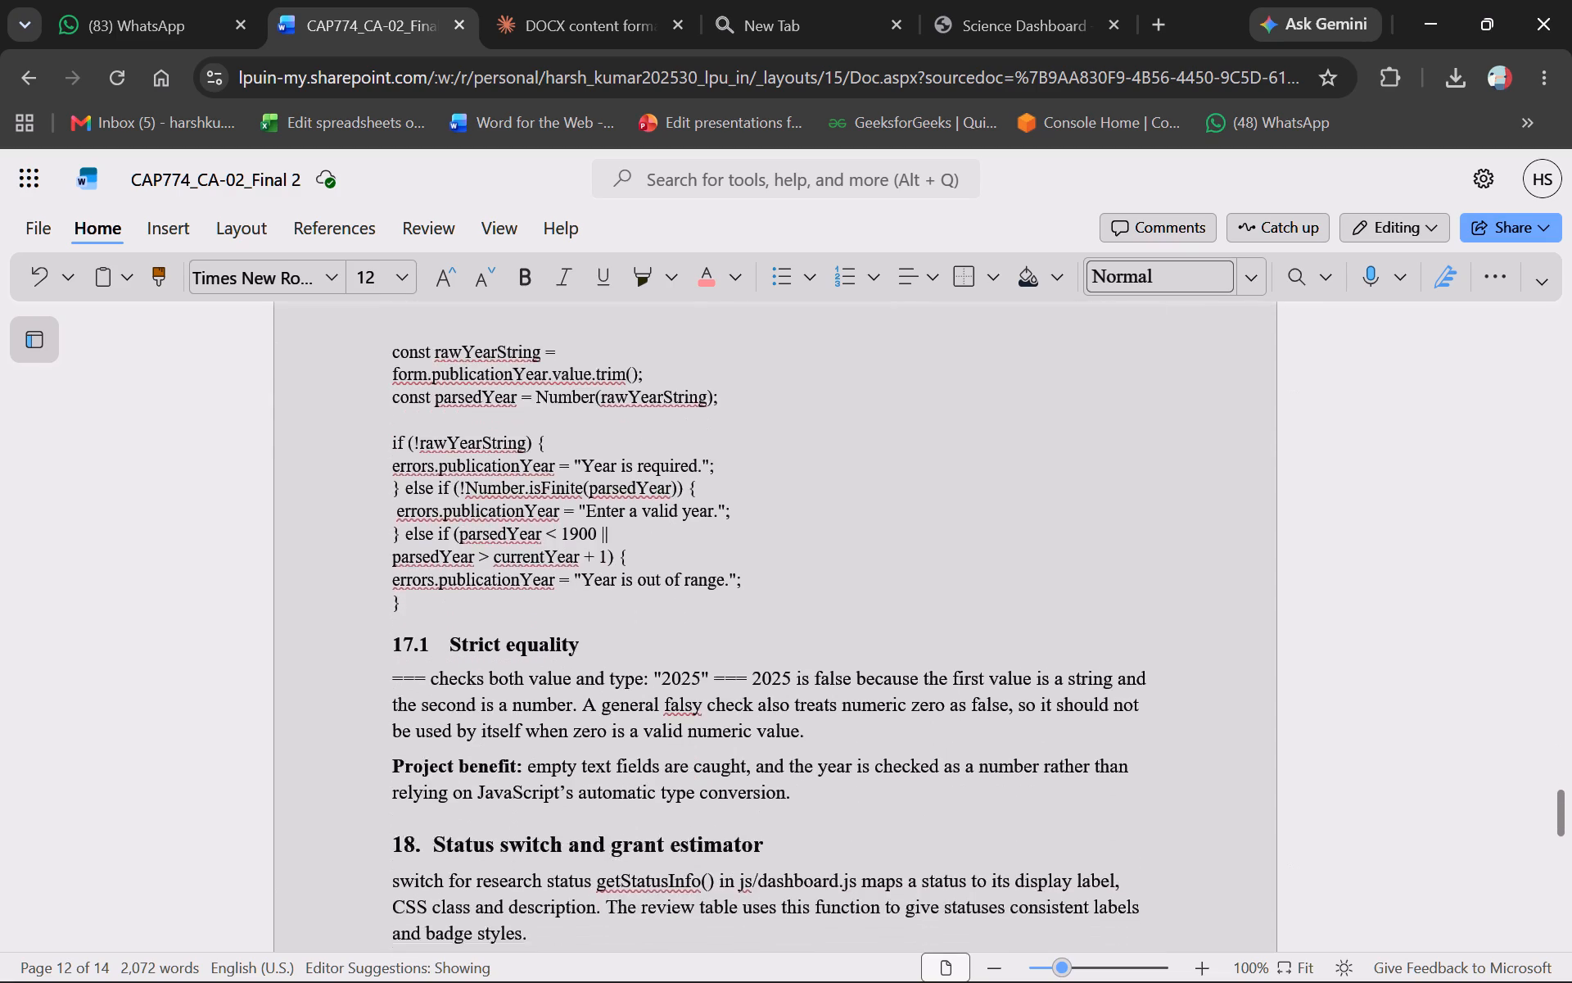
Join the "switch (normalized) {" line to the end of section 18's introduction on page 12, separated by a space.
scroll(525, 469, down, 8)
scroll(525, 469, up, 2)
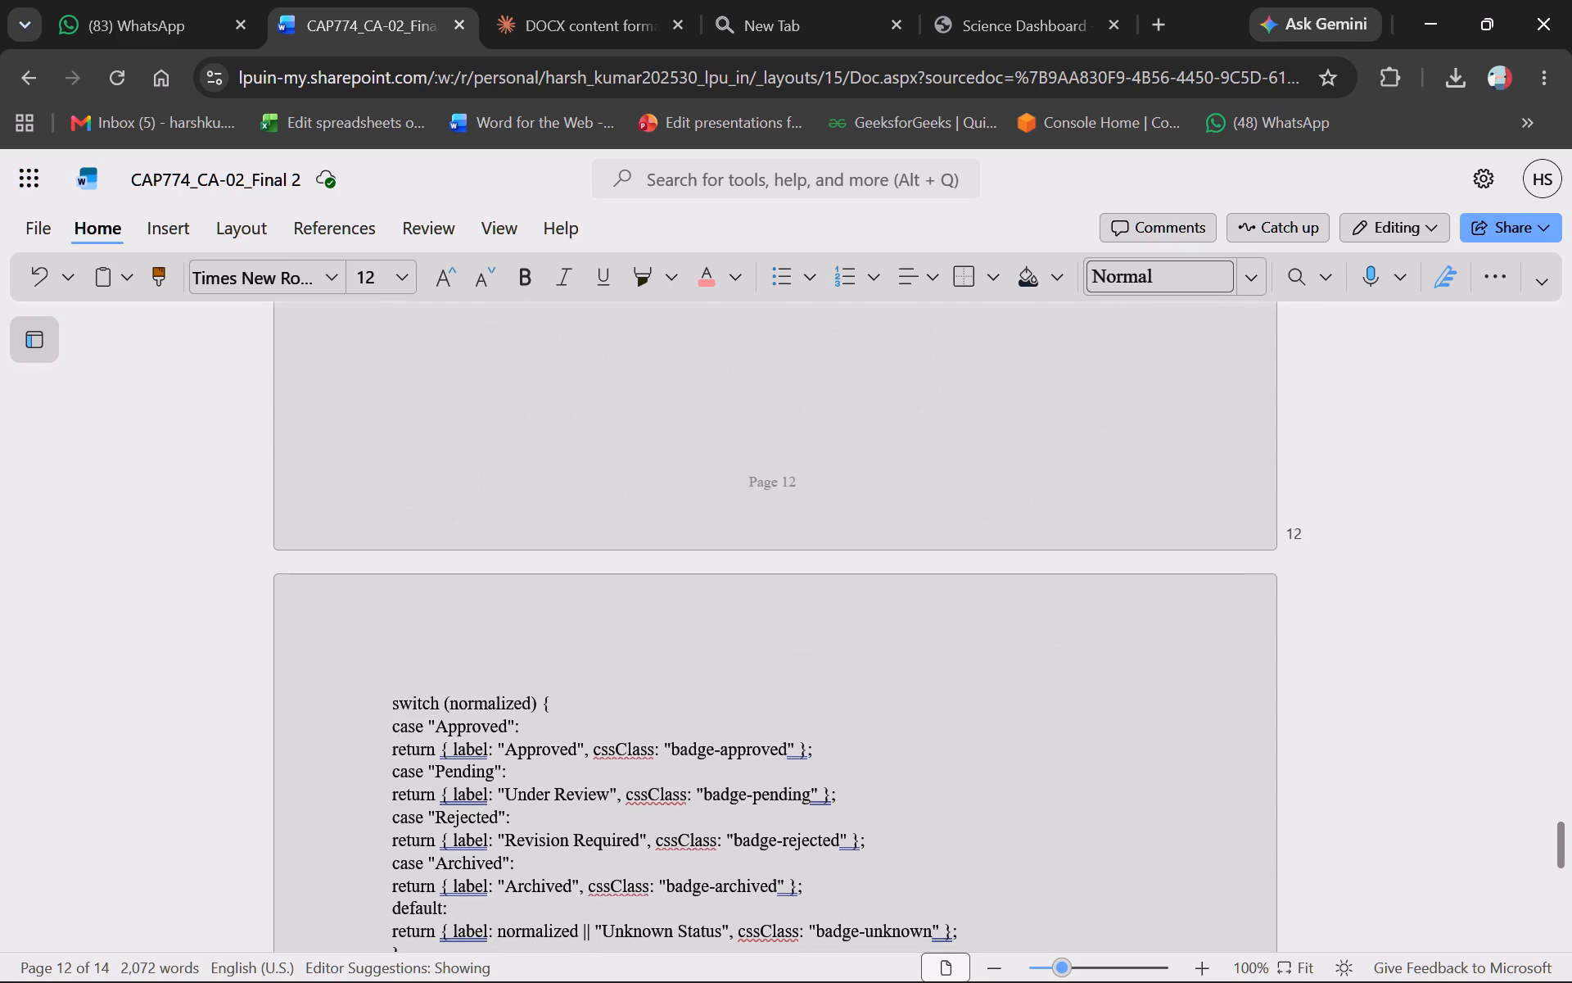
scroll(525, 469, up, 3)
scroll(525, 469, down, 4)
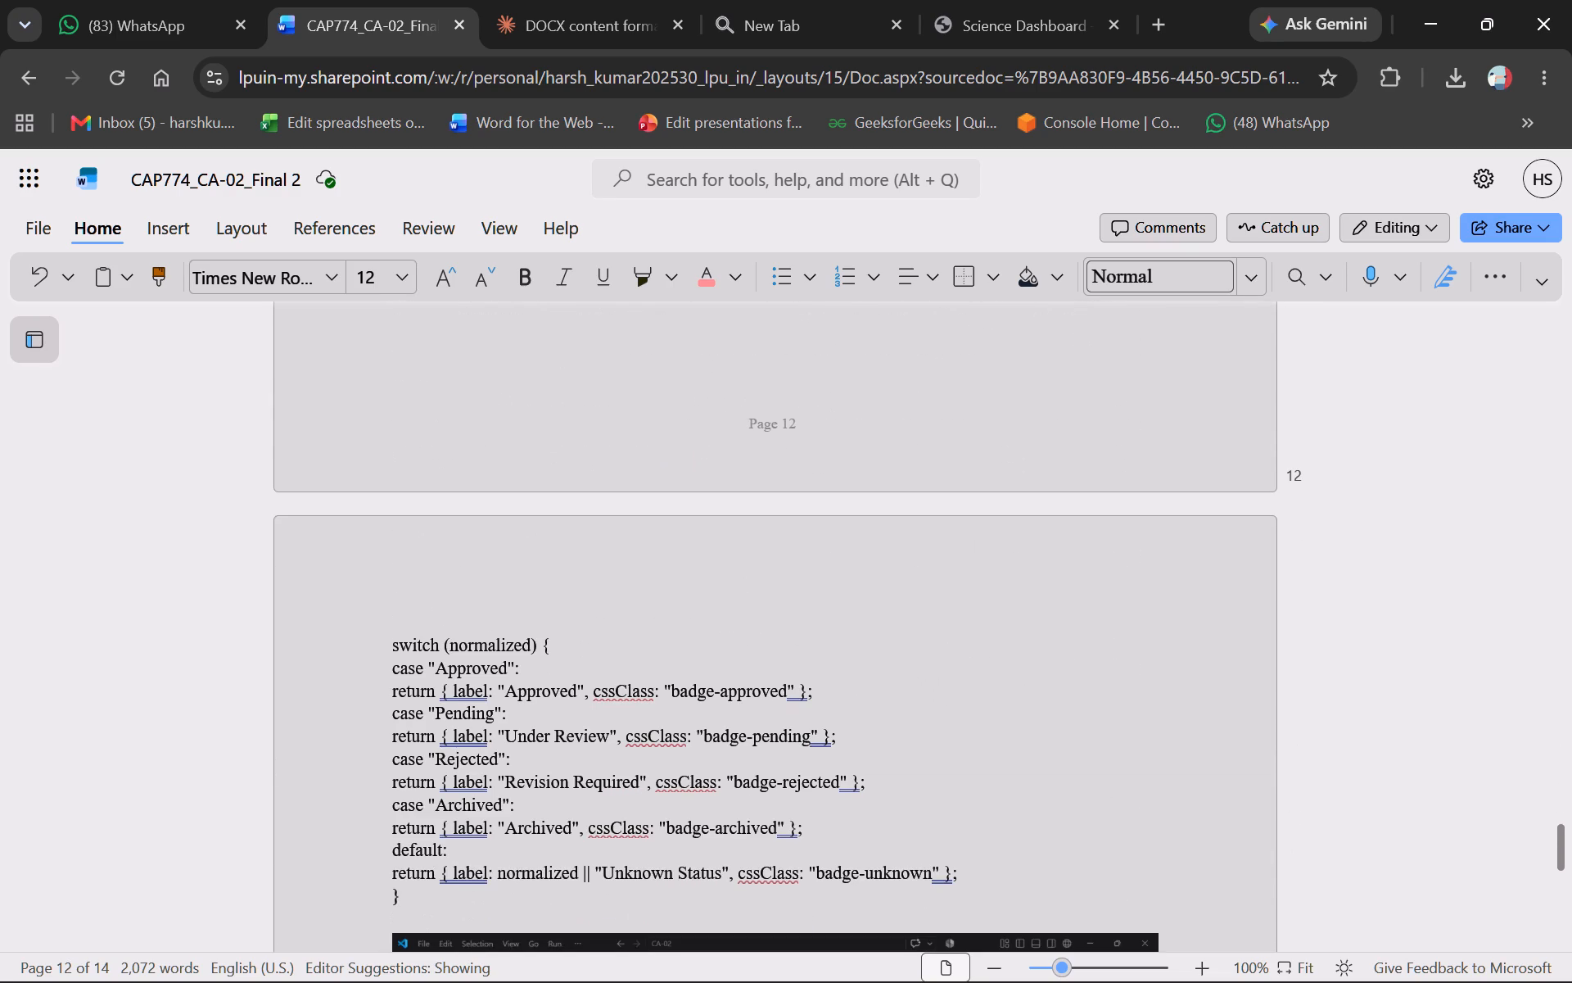
click(405, 617)
key(Left)
key(BackSpace)
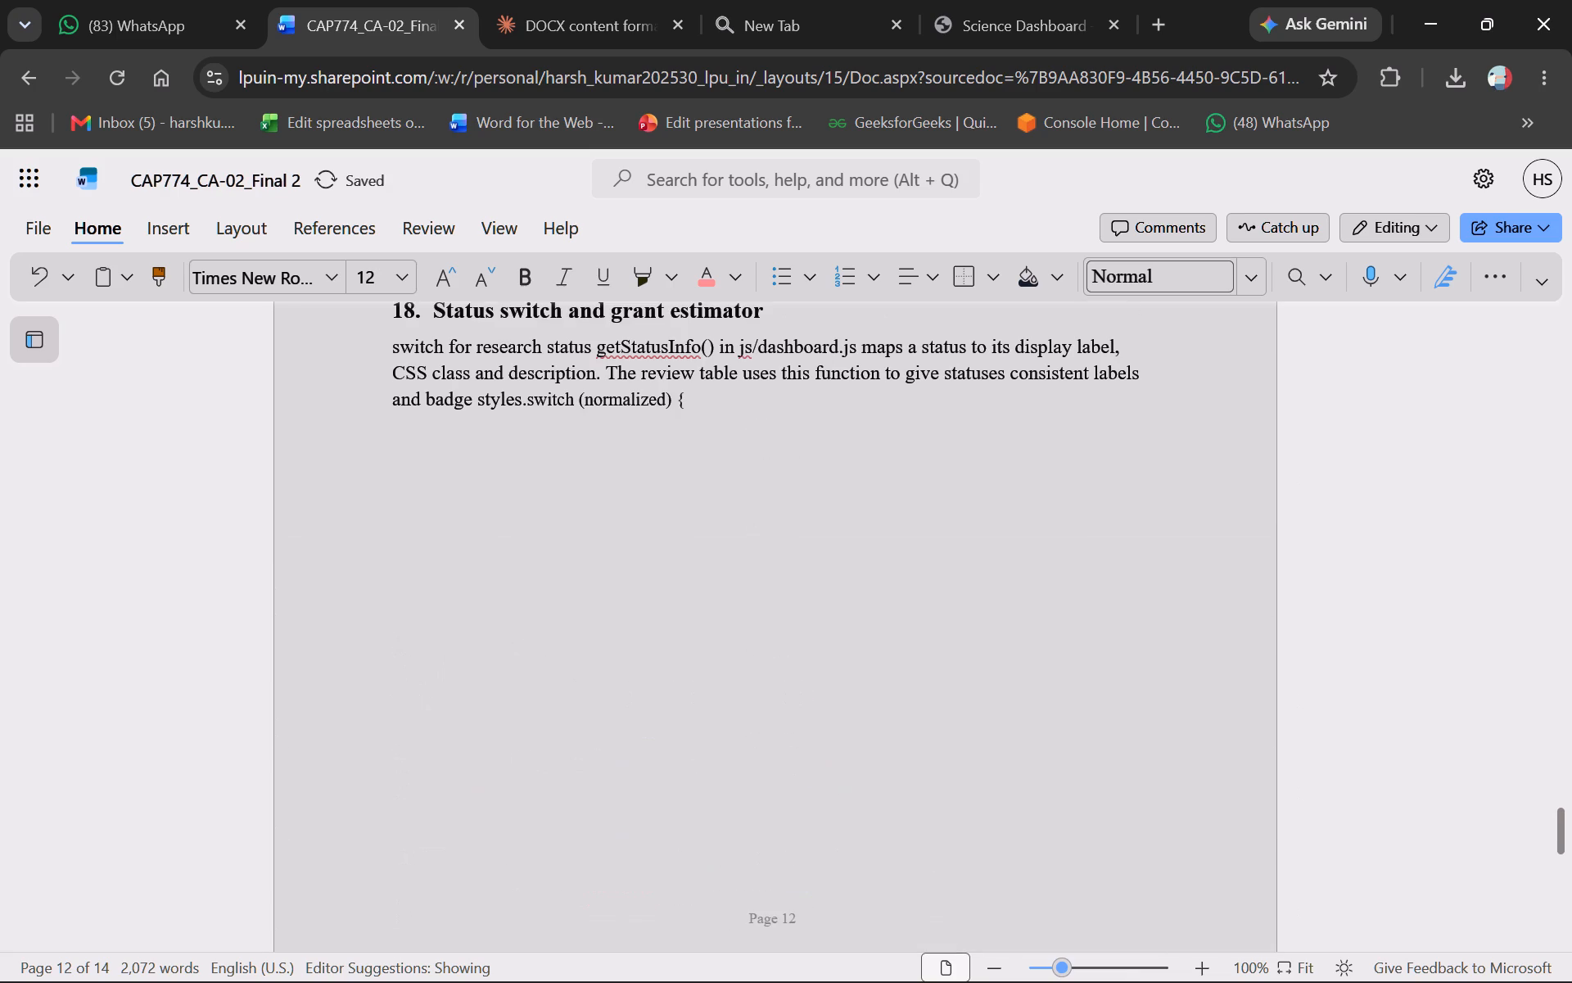
key(BackSpace)
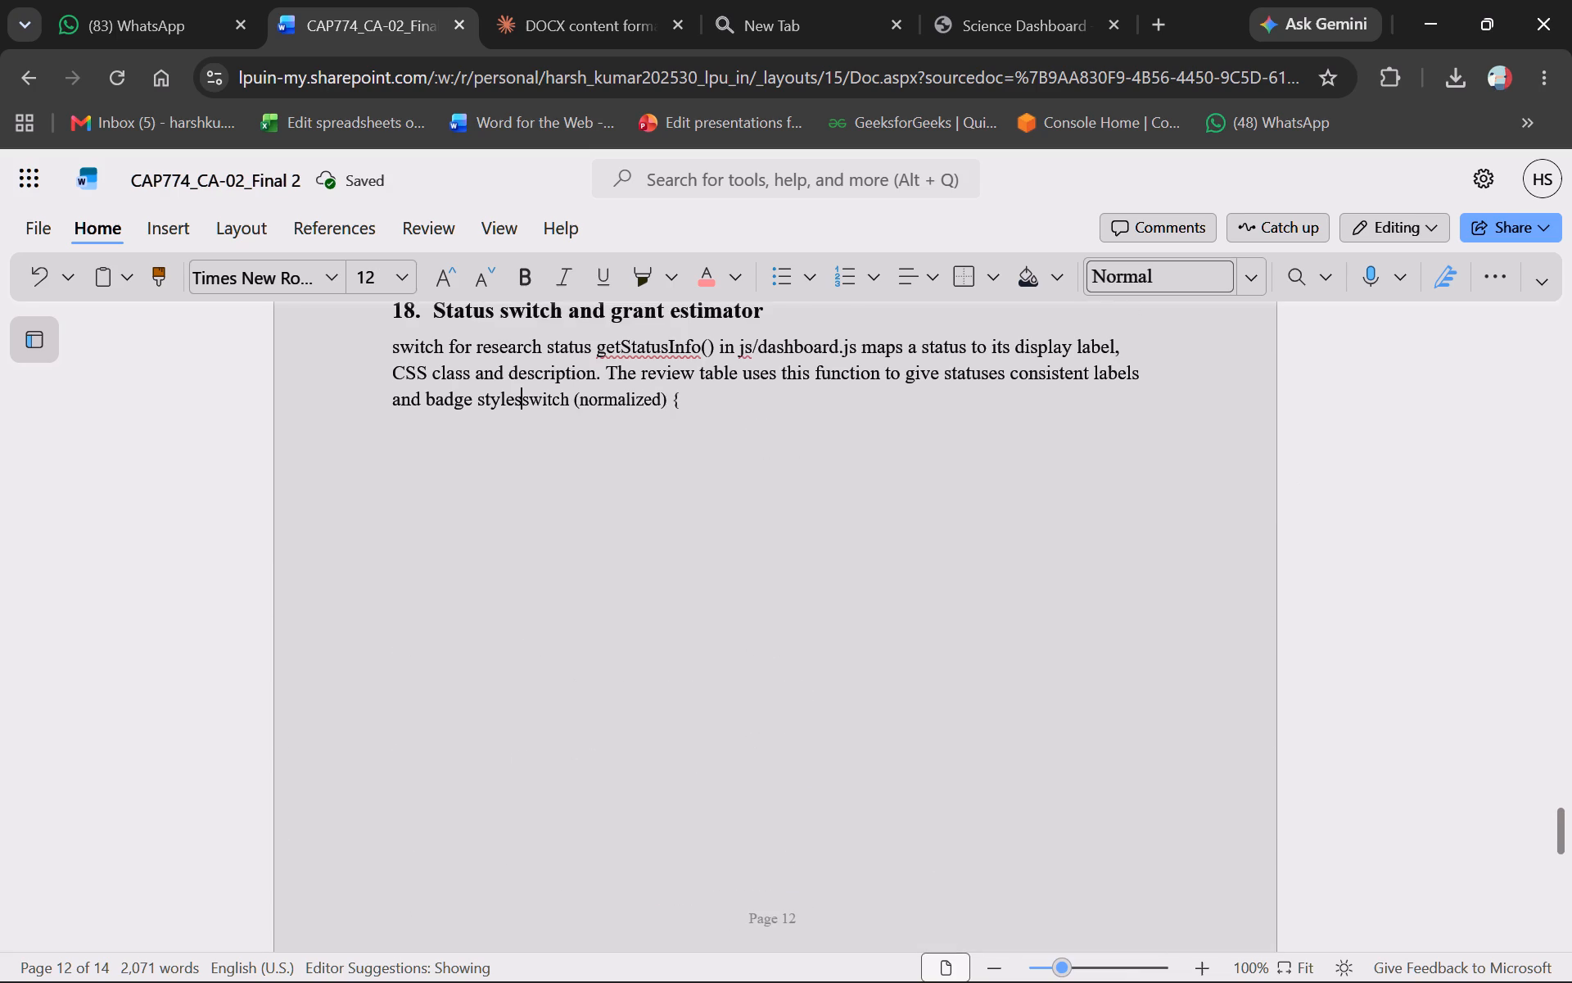
key(ctrl+z)
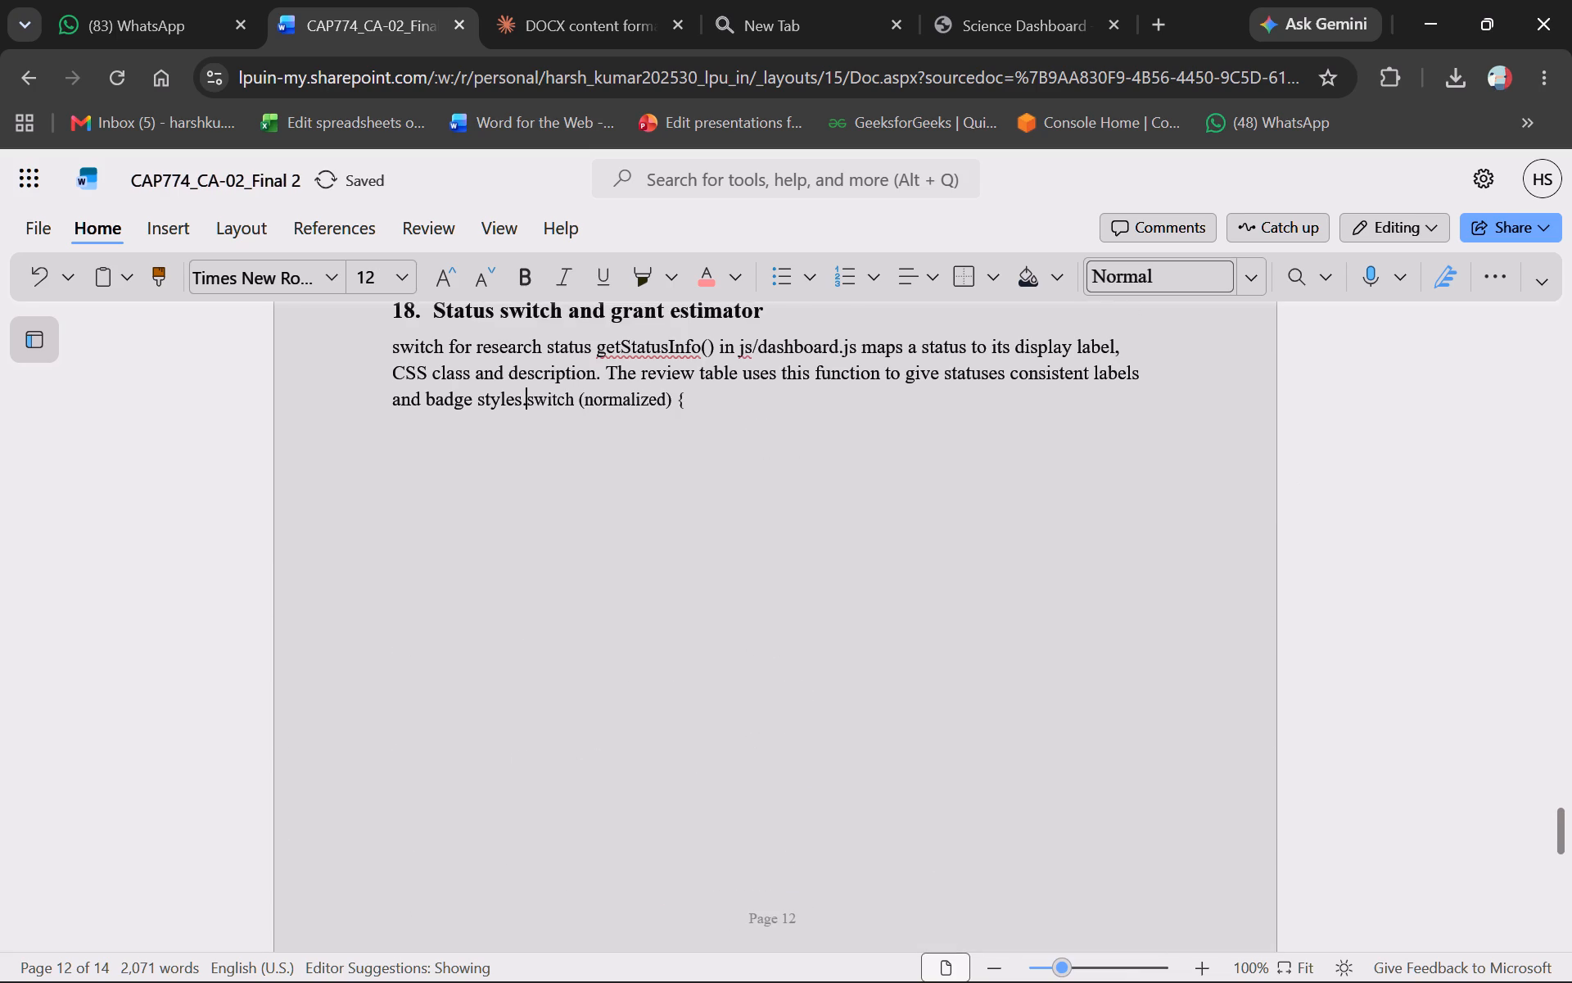
scroll(397, 810, down, 1)
key(space)
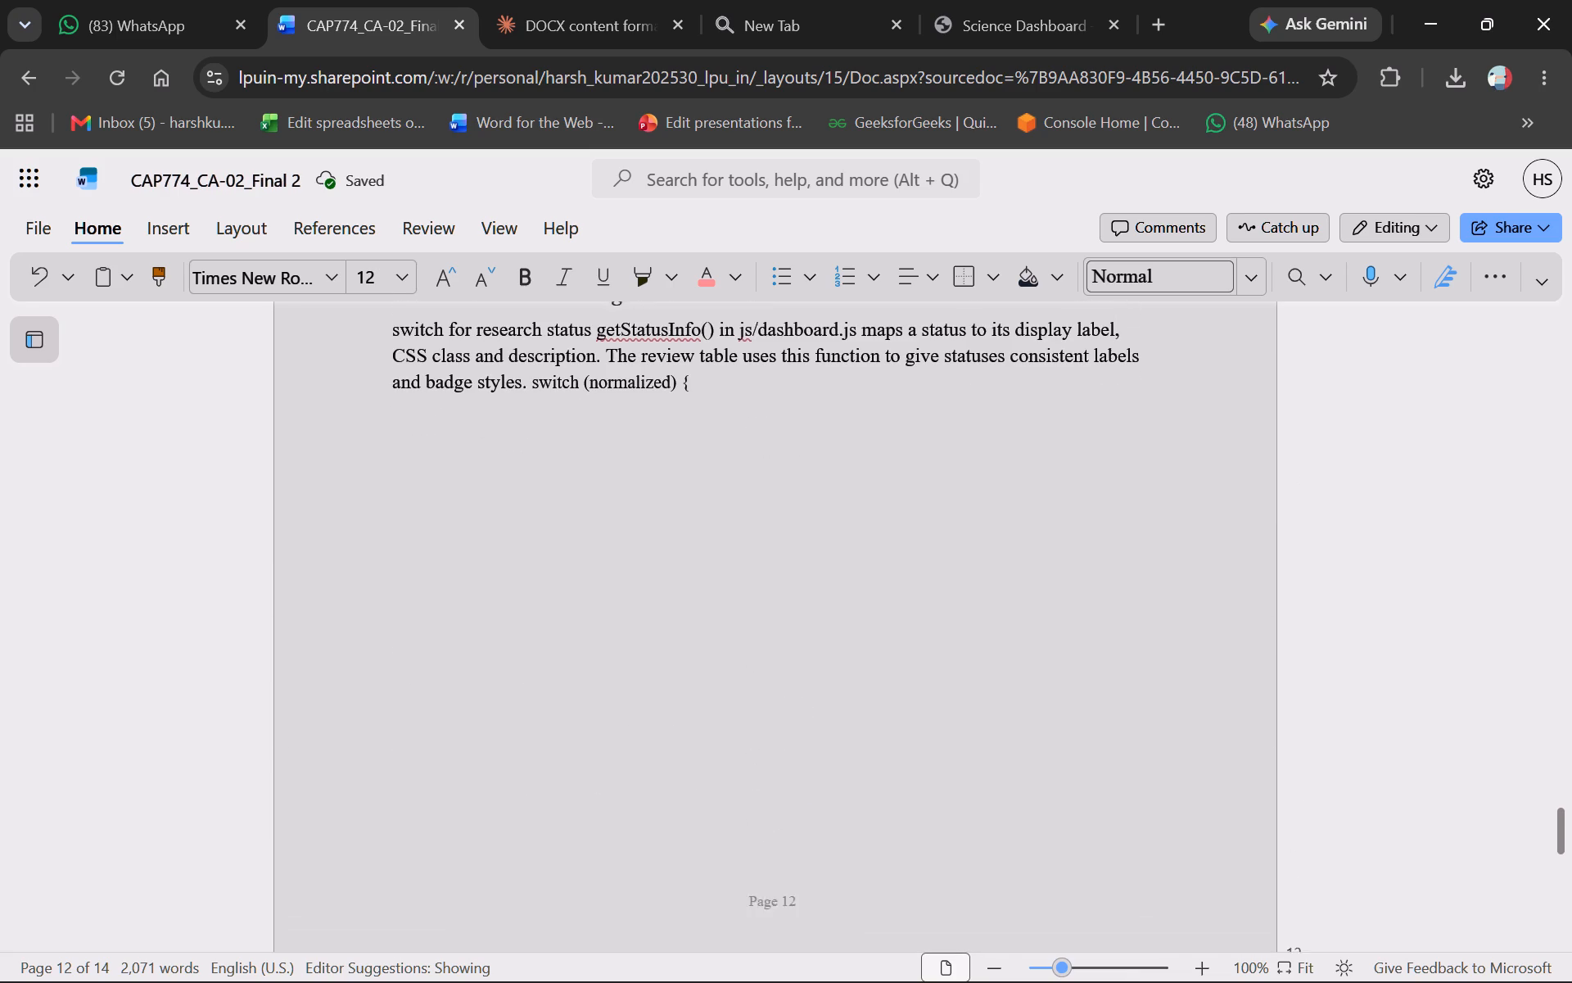
Insert eight line breaks after "switch (normalized) {" in section 18's introduction on page 12.
scroll(463, 802, down, 3)
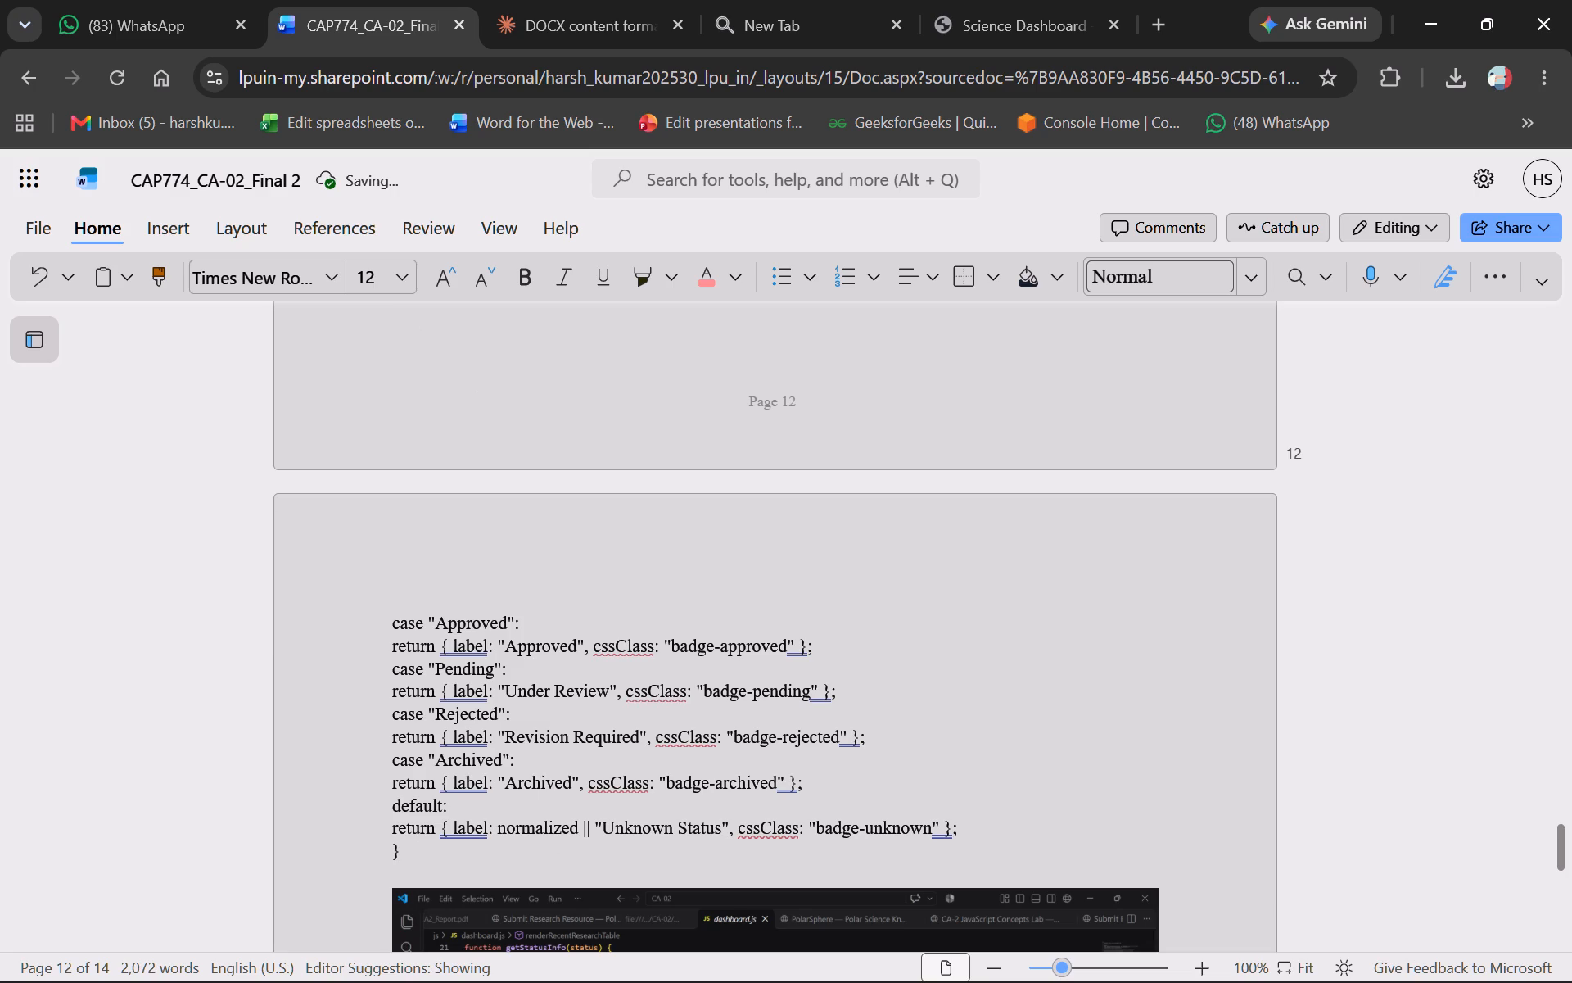
click(480, 347)
scroll(480, 347, up, 1)
click(422, 416)
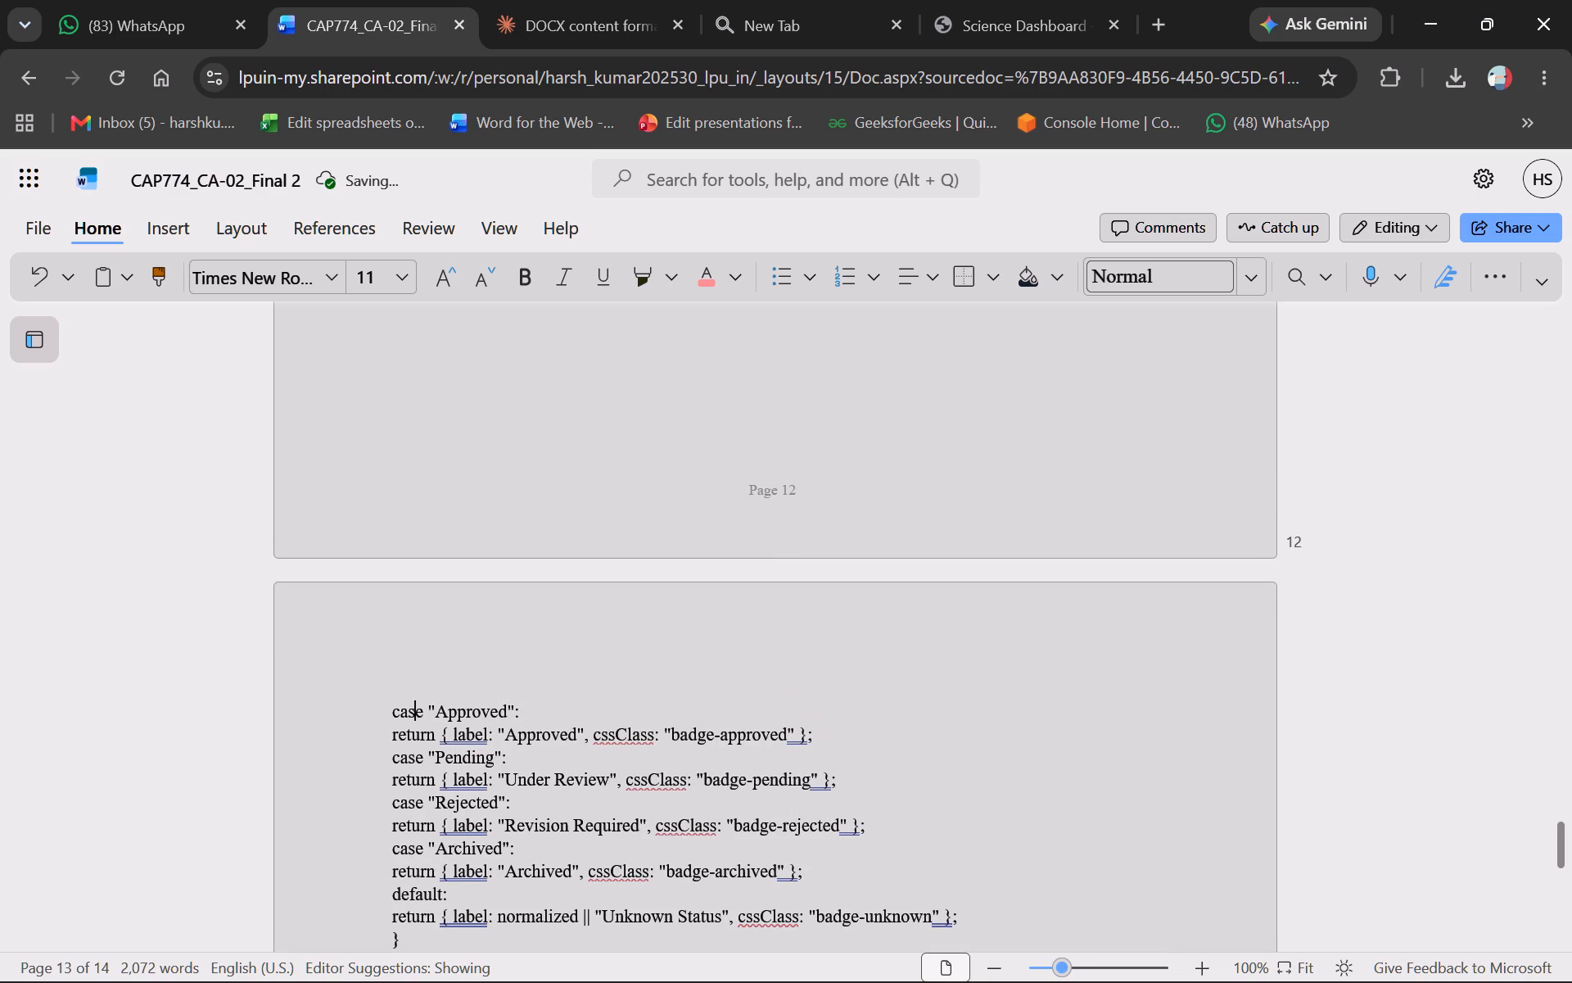
click(422, 416)
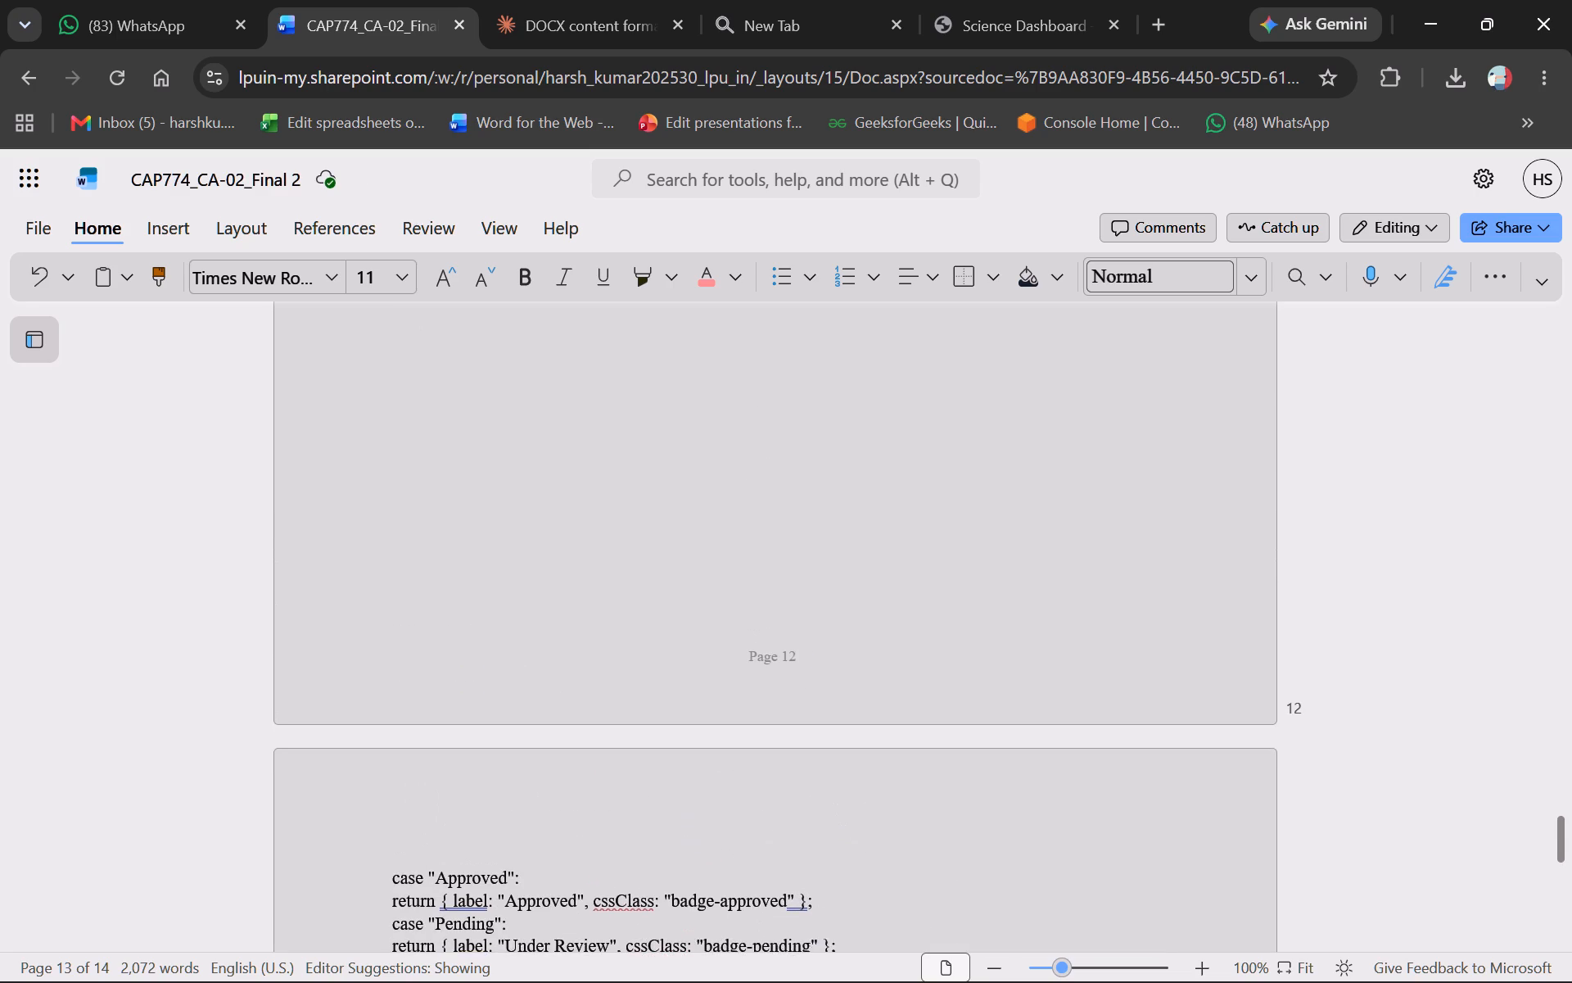
click(425, 442)
double_click(425, 442)
click(603, 477)
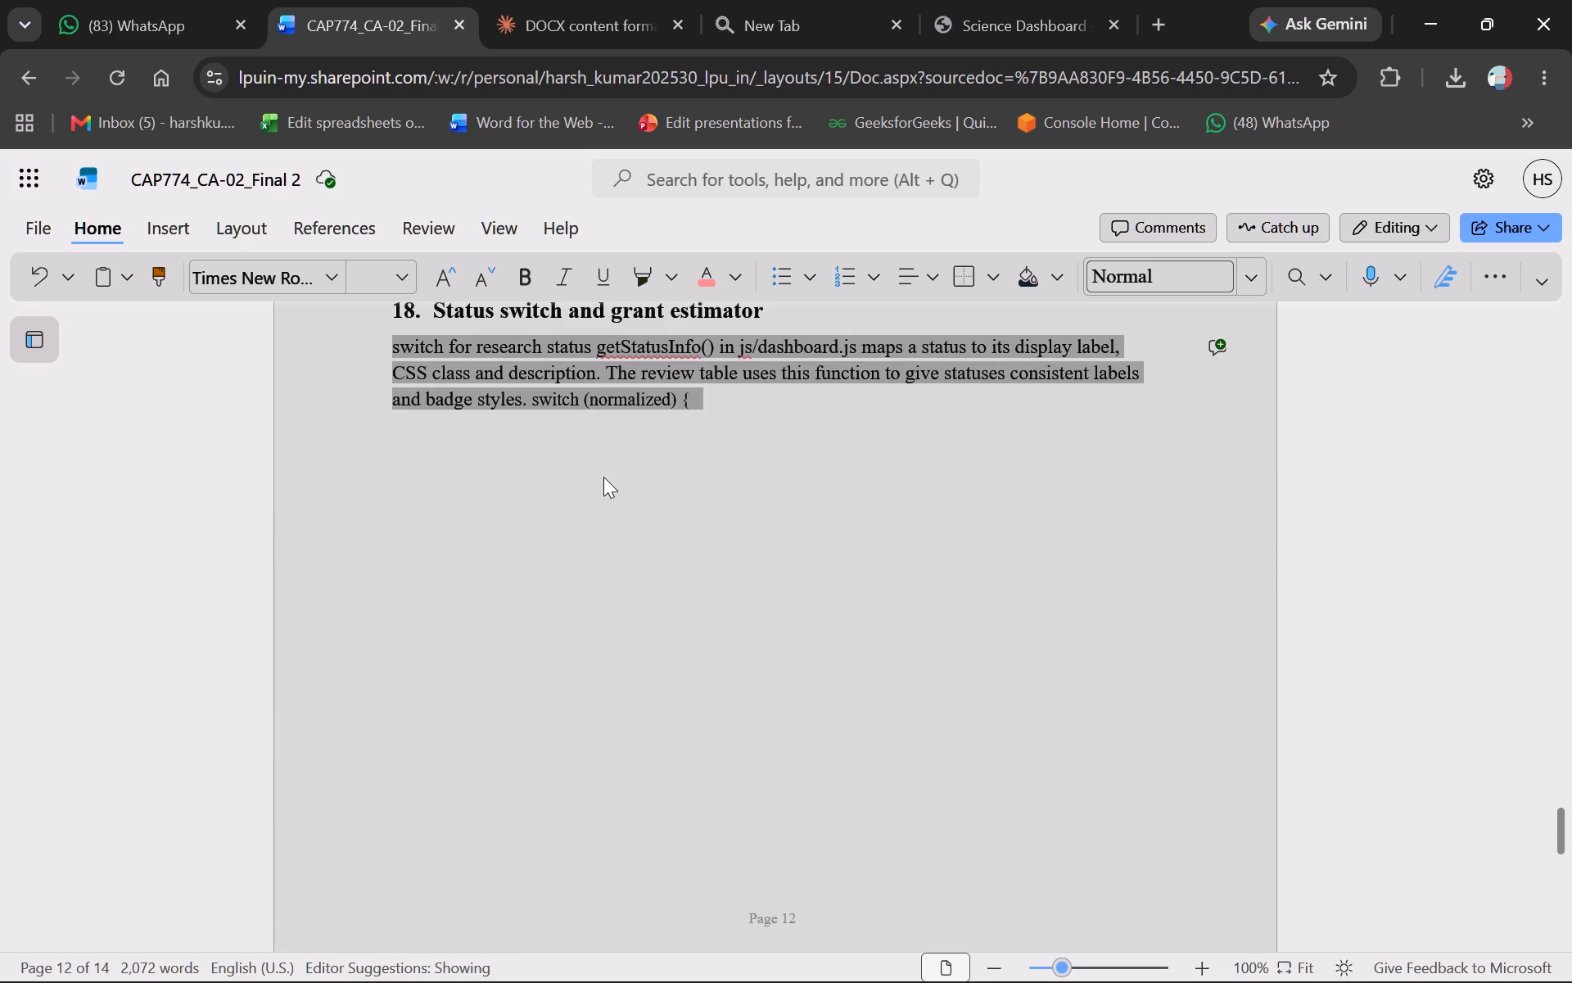
click(721, 404)
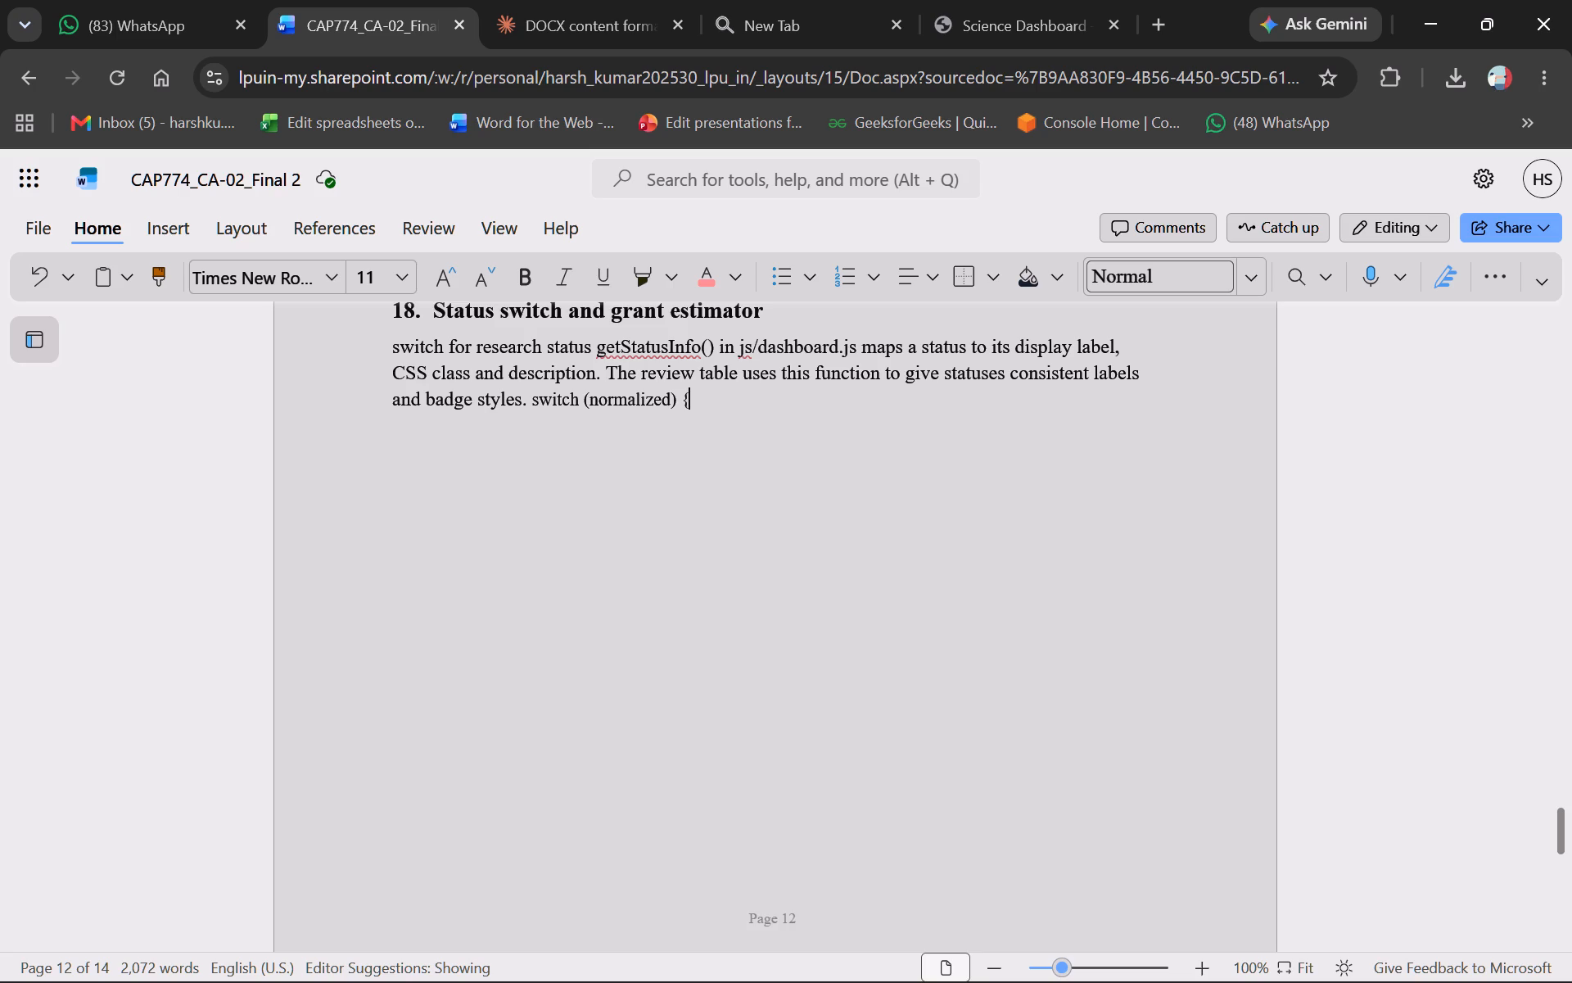
key(Right)
key(Left)
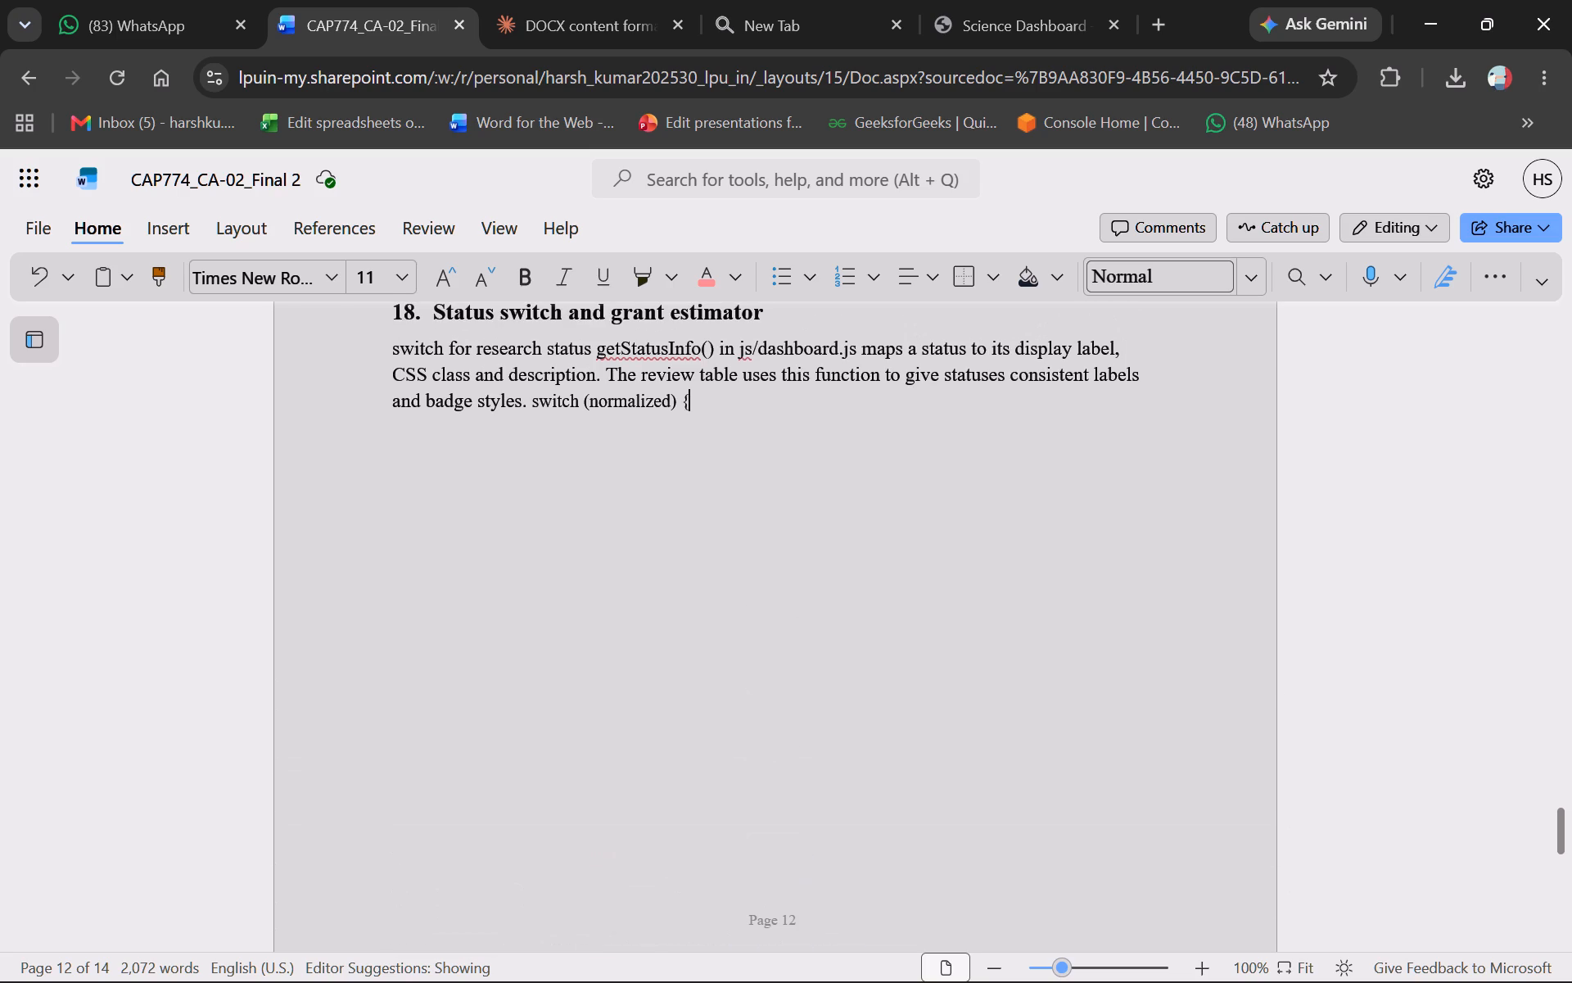
key(shift+Return)
key(shift+Return)
key(shift+Return)
scroll(721, 404, down, 3)
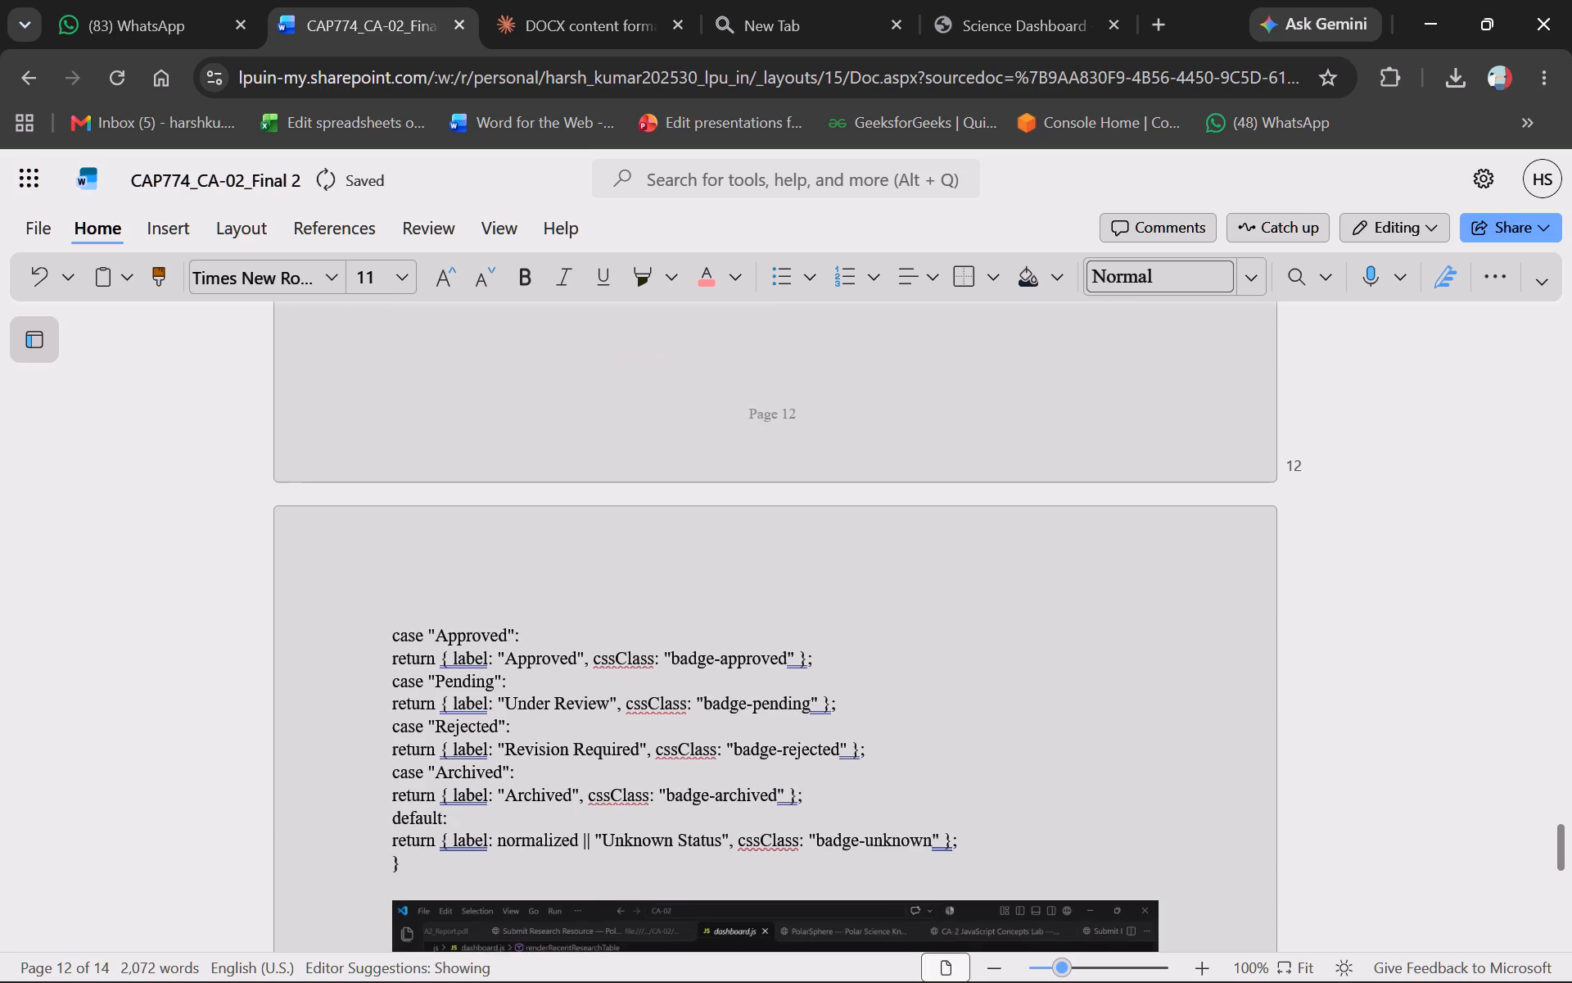
scroll(721, 404, up, 1)
key(shift+Return)
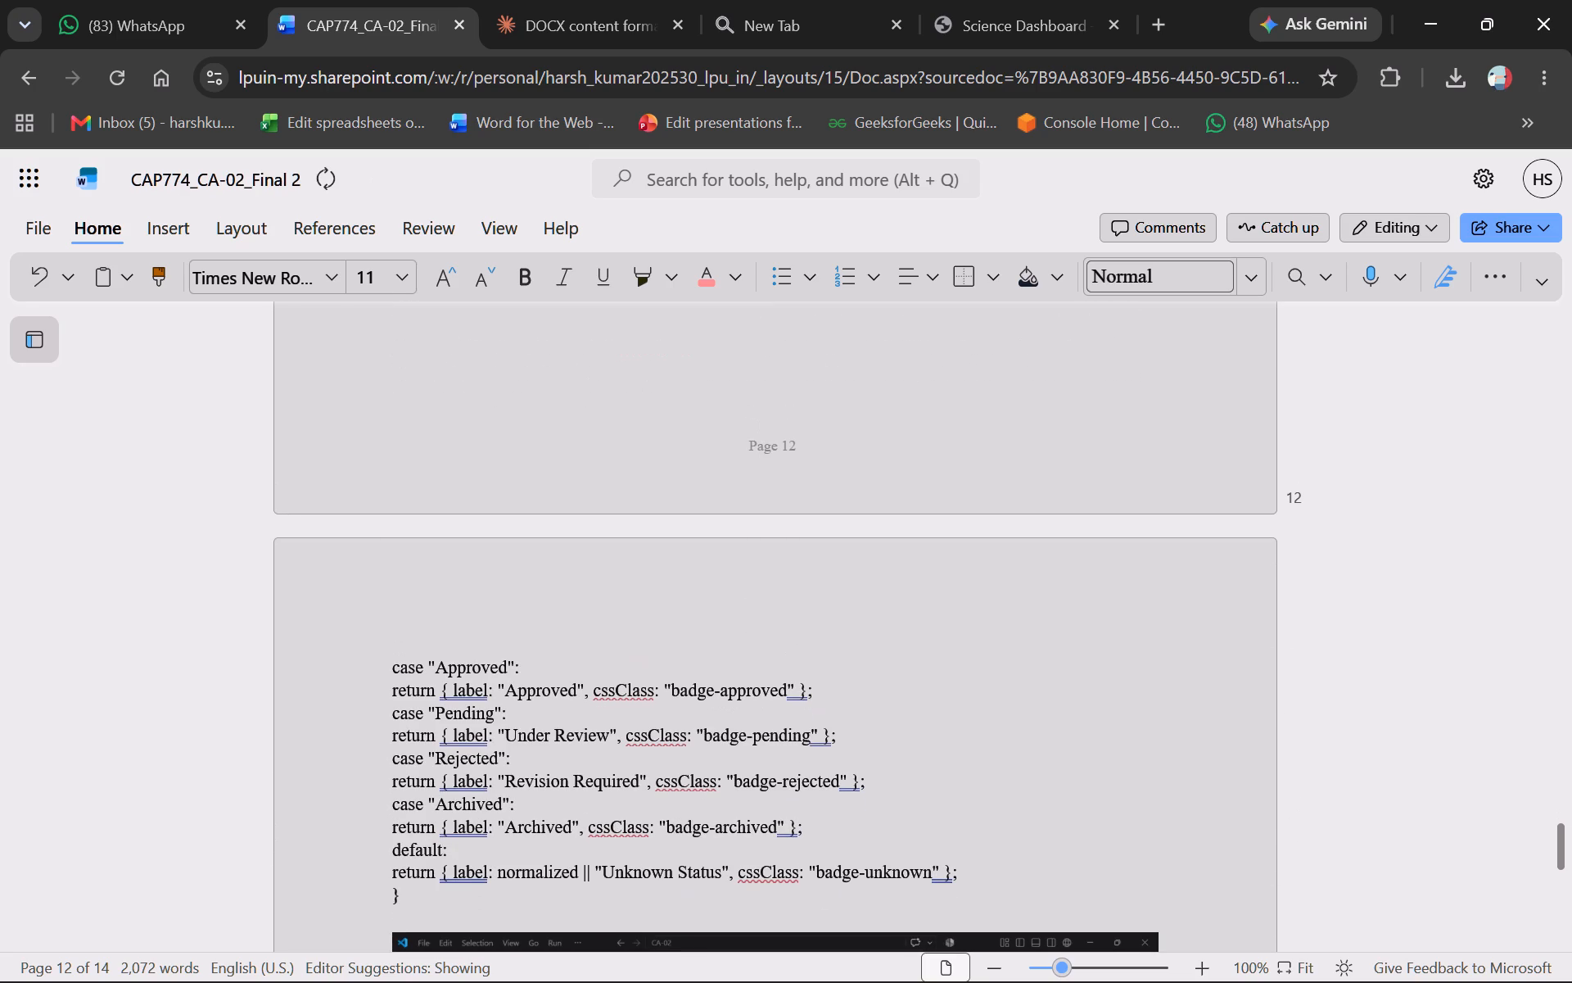
key(shift+Return)
key(shift+Return)
key(shift+Return)
key(shift+Return)
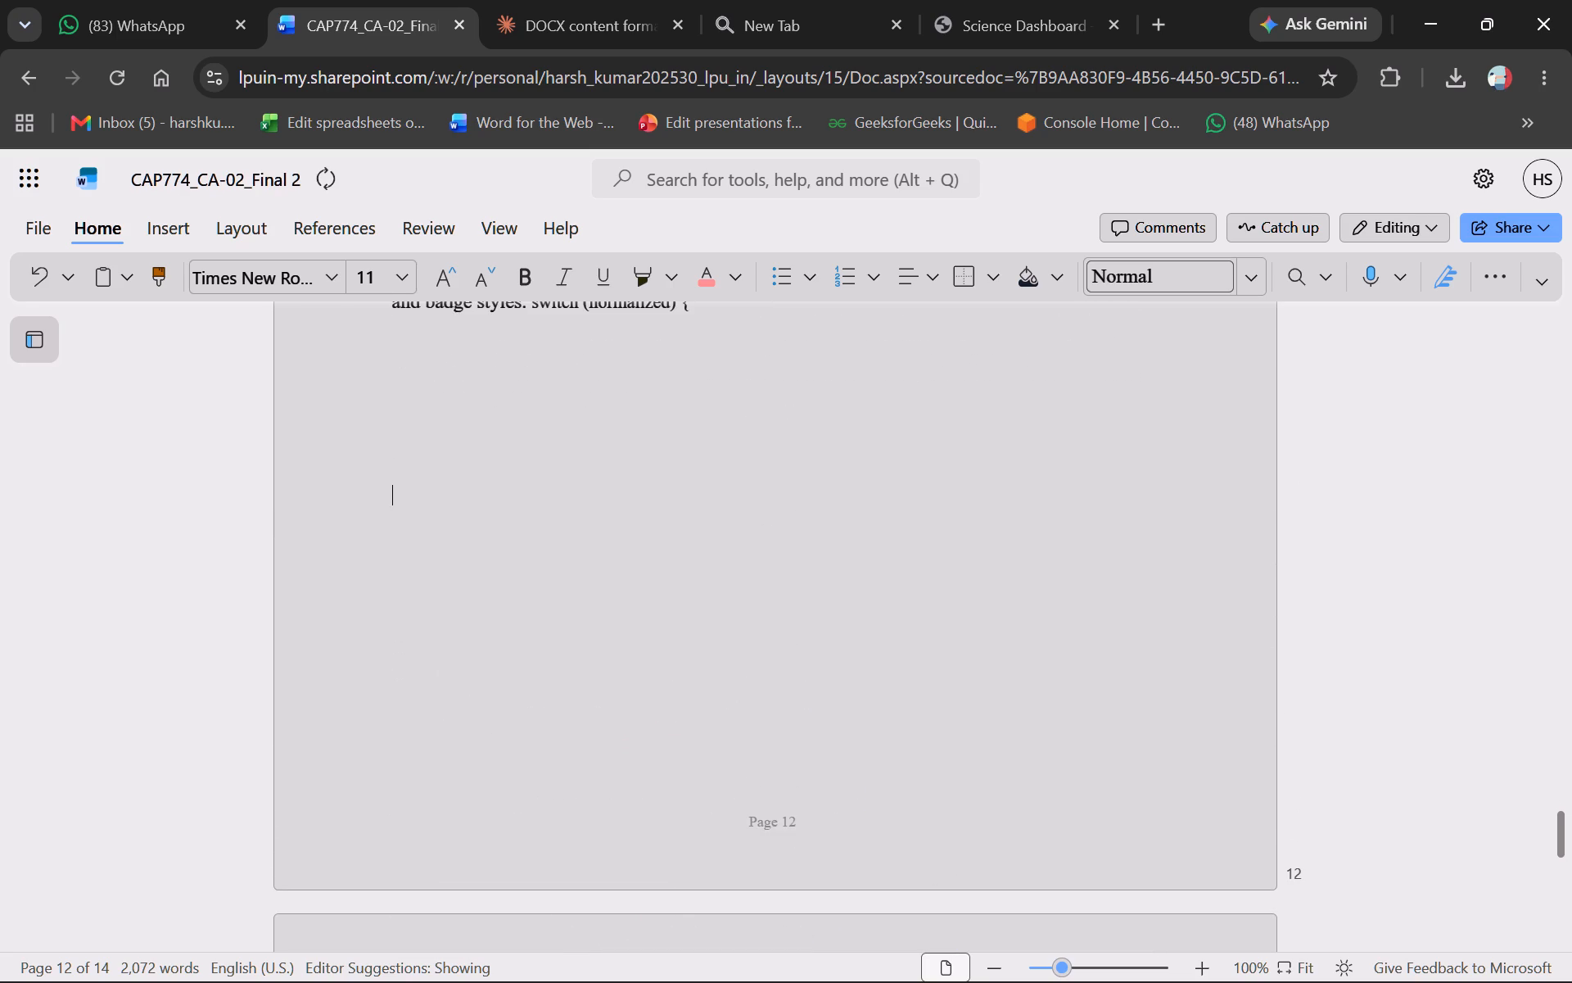
Add thirteen more line breaks down the blank part of page 12, continuing onto page 13 above the case lines.
scroll(721, 404, down, 5)
scroll(721, 404, up, 3)
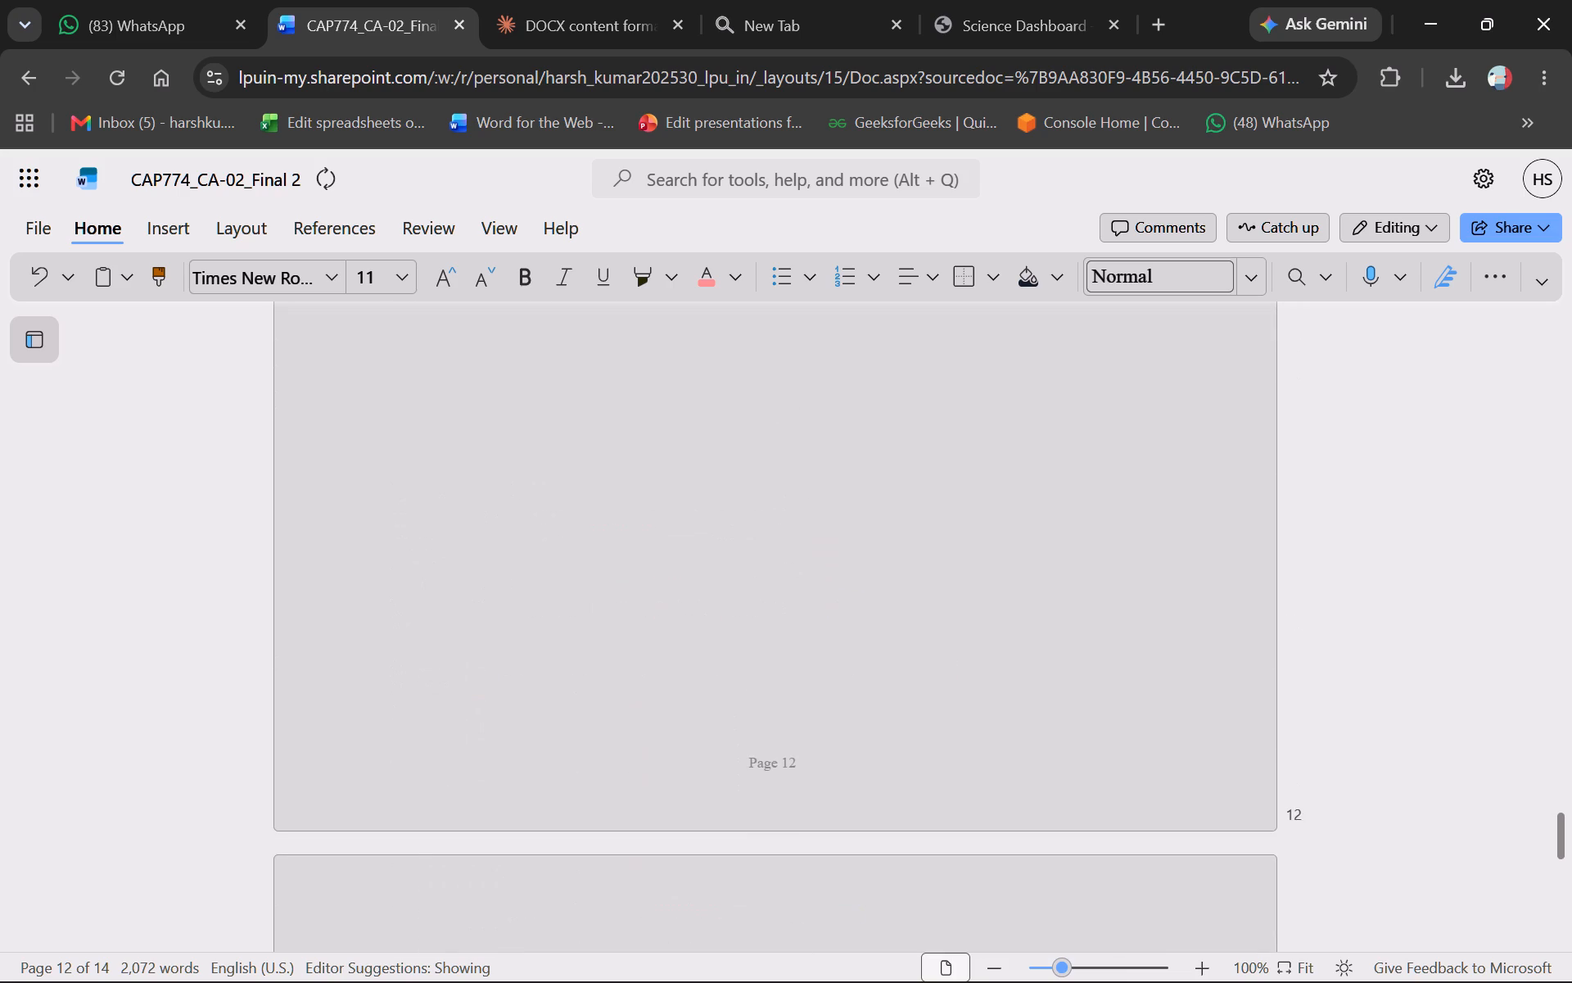
key(shift+Return)
key(shift+Return)
key(shift+Return)
key(shift+Return)
key(shift+Return)
key(shift+Return)
key(shift+Return)
key(shift+Return)
key(shift+Return)
key(shift+Return)
scroll(721, 404, down, 1)
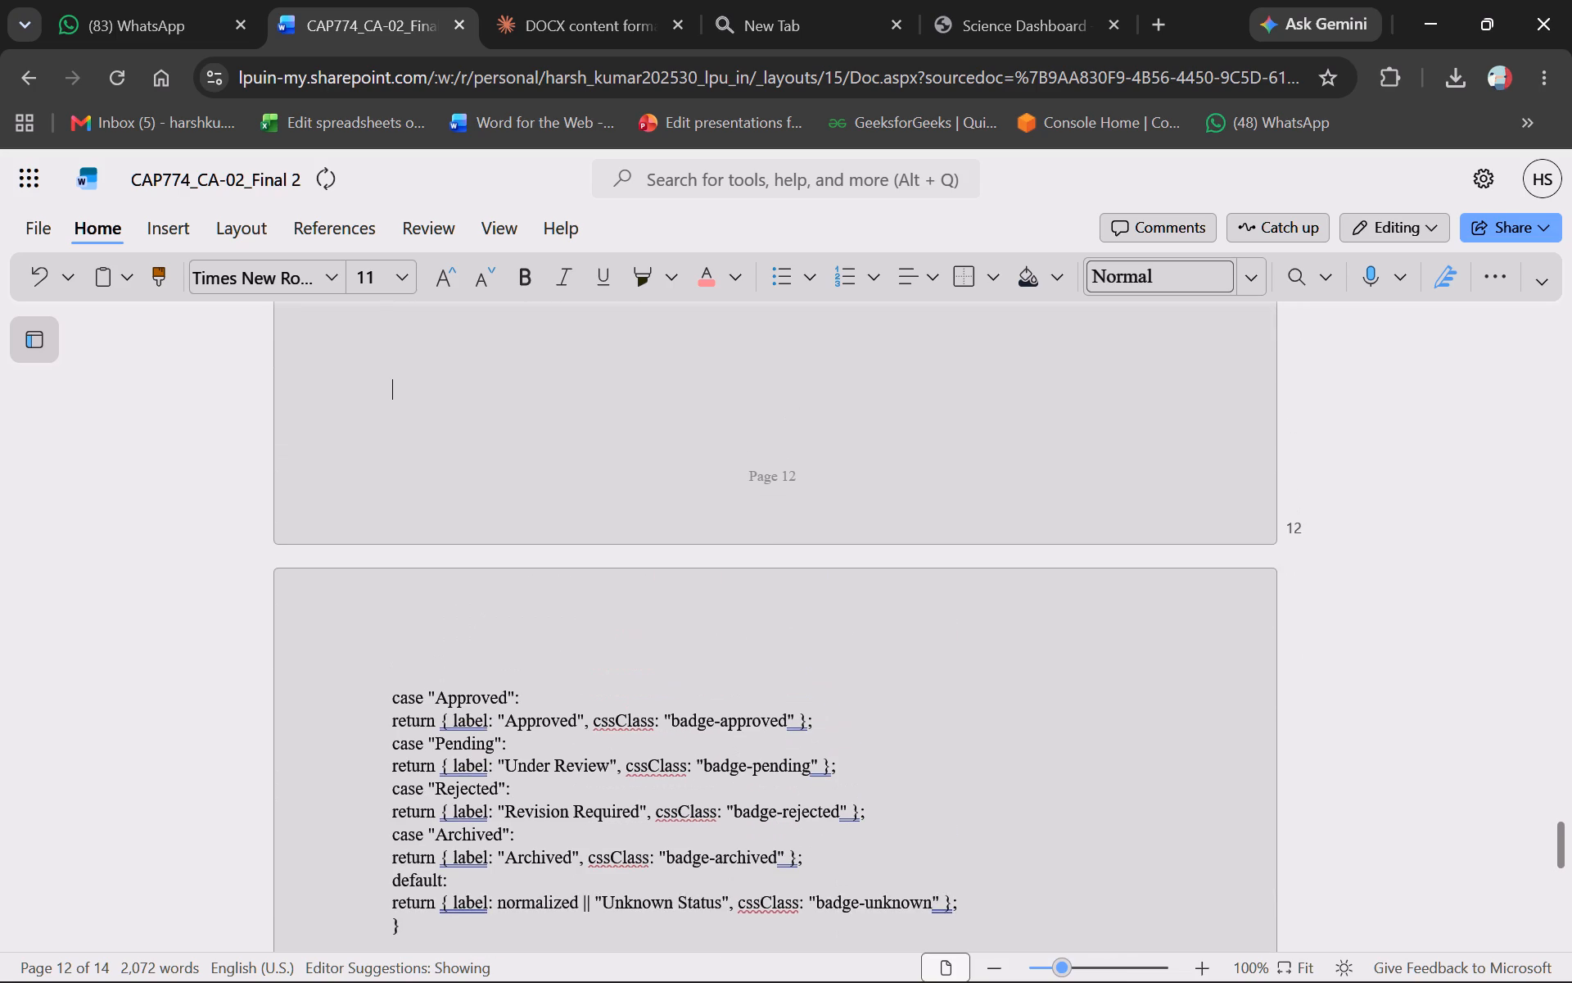
key(shift+Return)
key(shift+Return)
key(shift+Return)
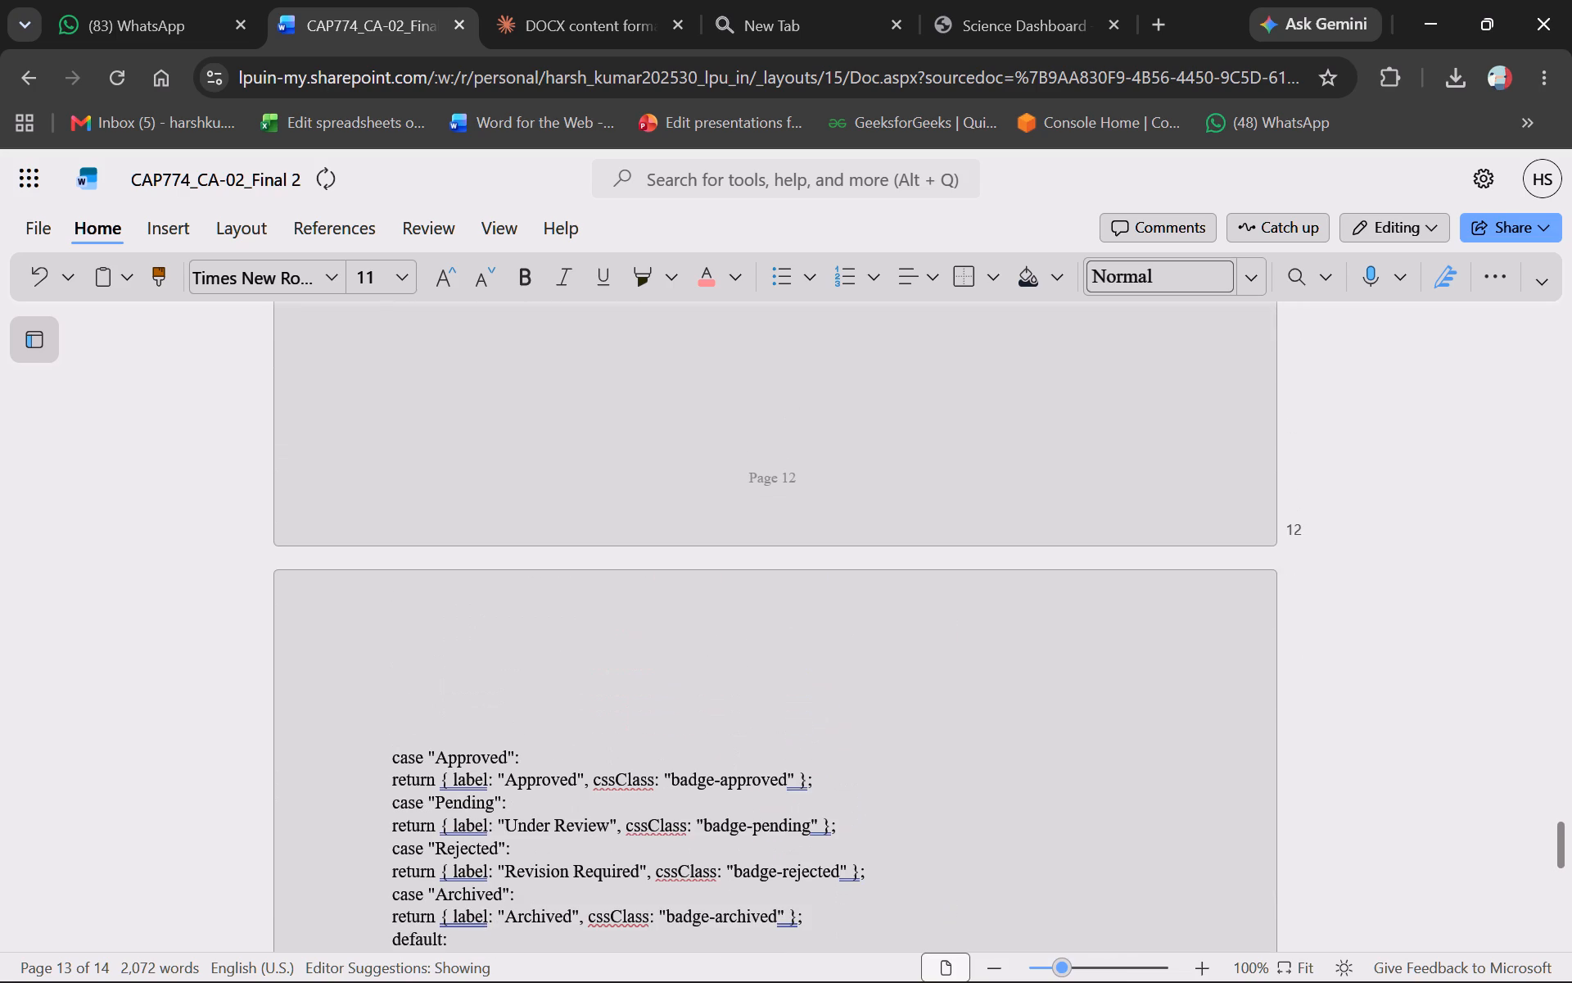
Remove the four surplus line breaks above the case "Approved" line on page 13.
key(Return)
key(BackSpace)
key(BackSpace)
key(BackSpace)
key(BackSpace)
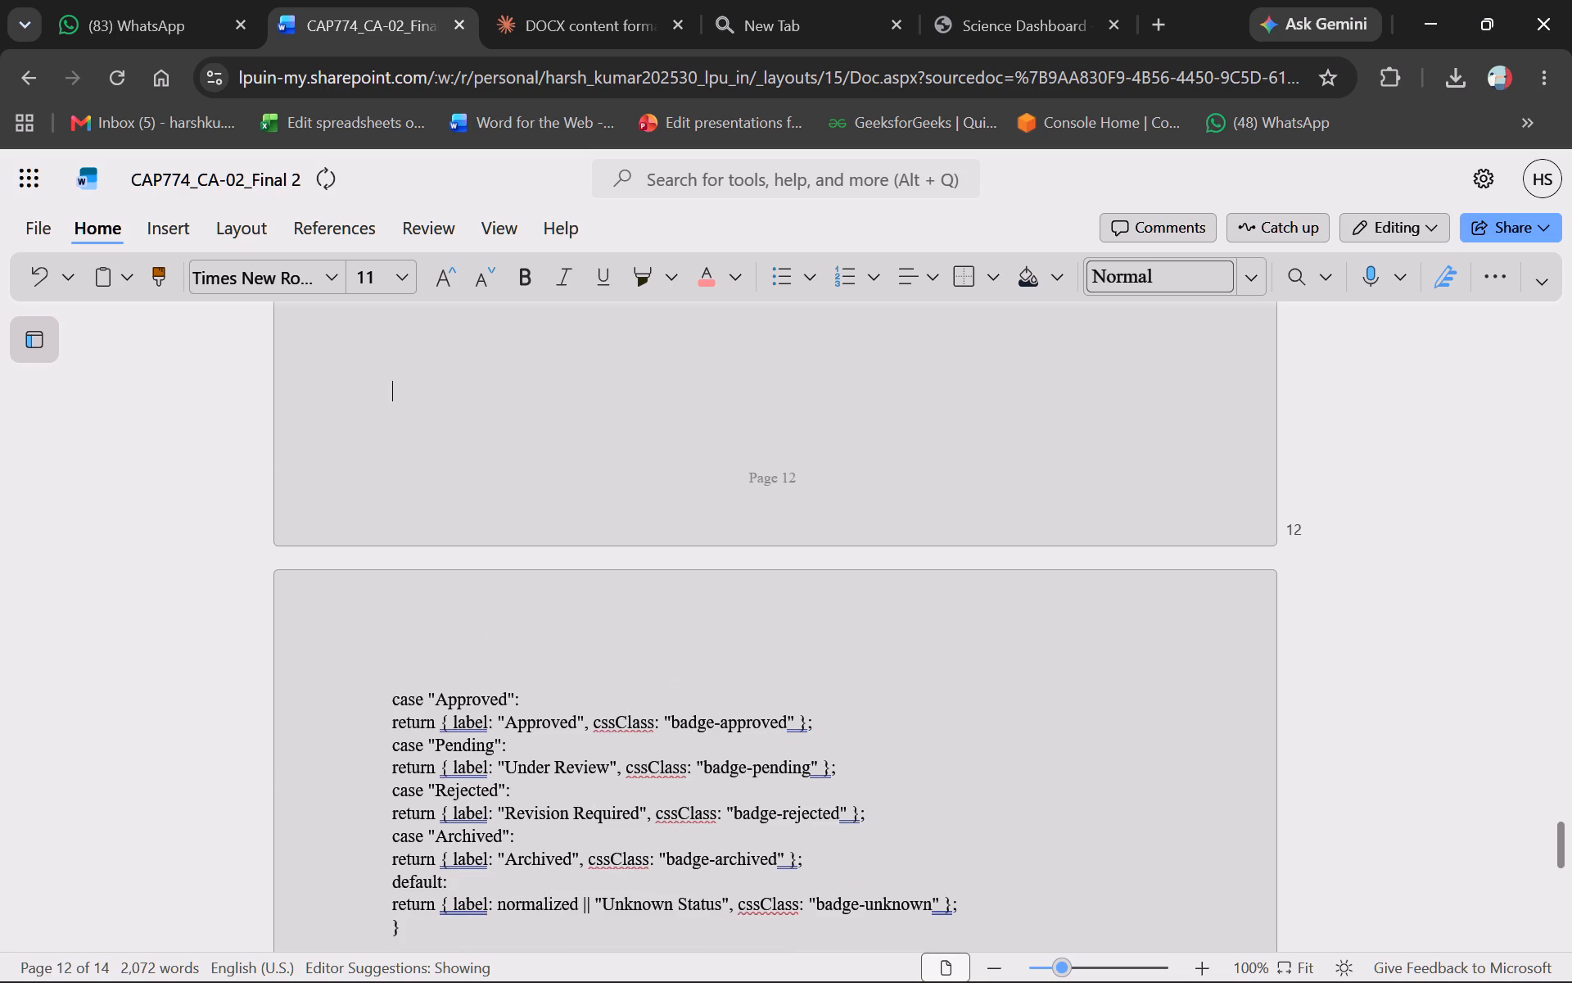
key(BackSpace)
Move the switch code from case "Approved" to the closing brace from page 13 into the blank space below "switch (normalized) {" on page 12.
scroll(774, 653, down, 2)
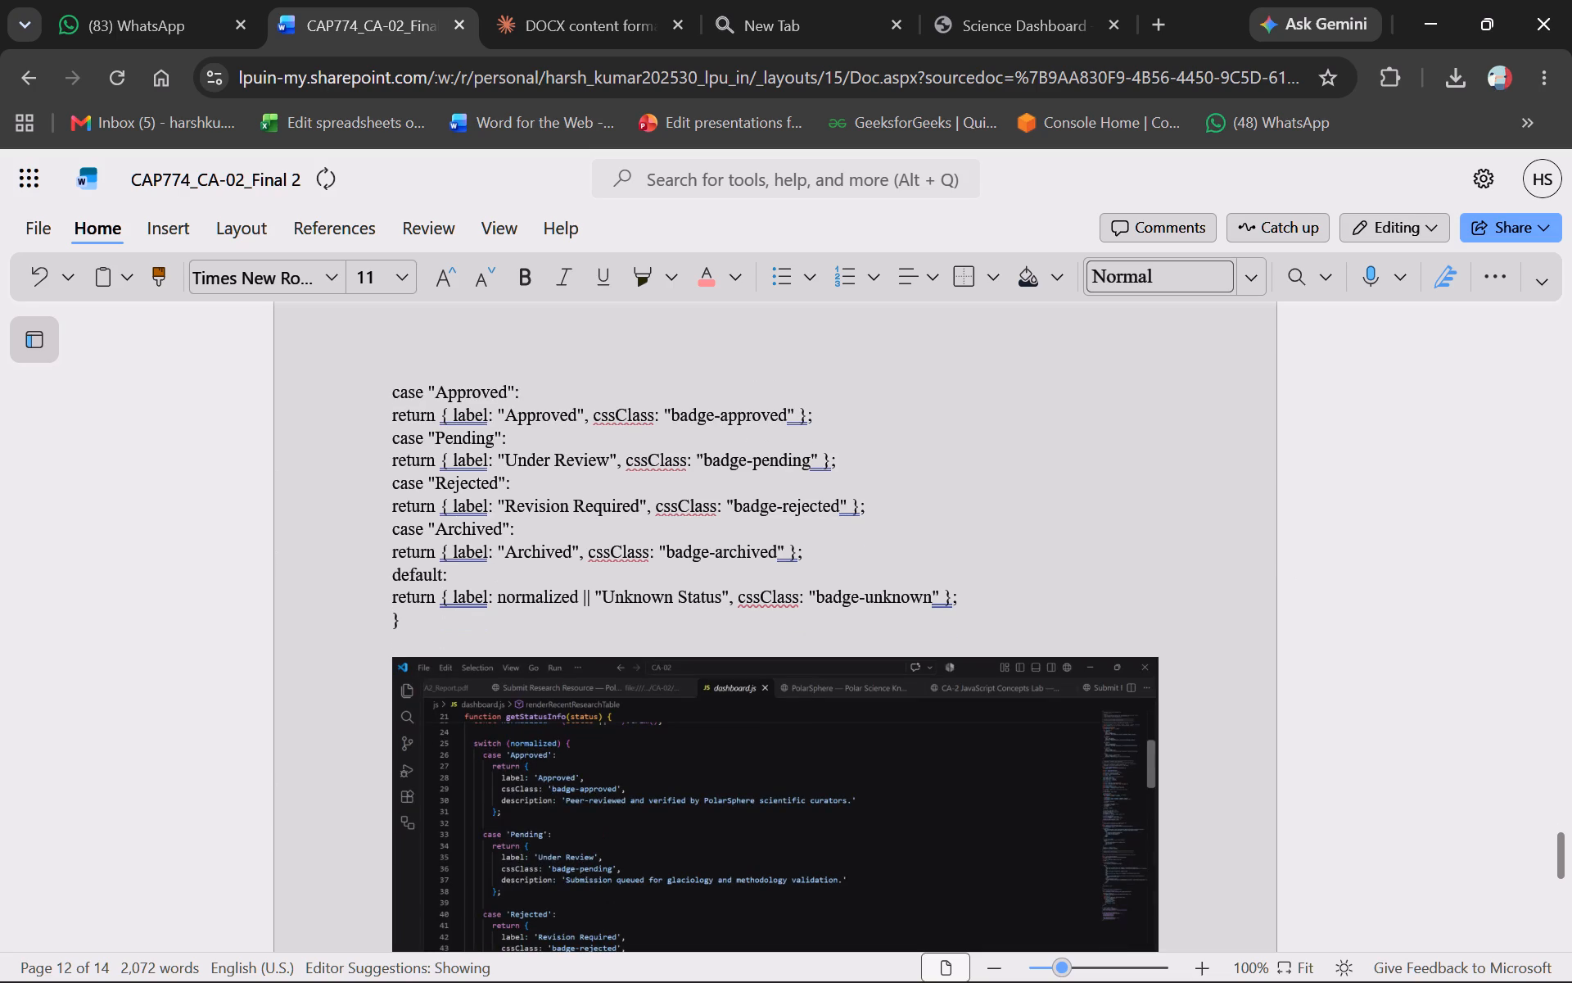
drag(404, 616, 382, 393)
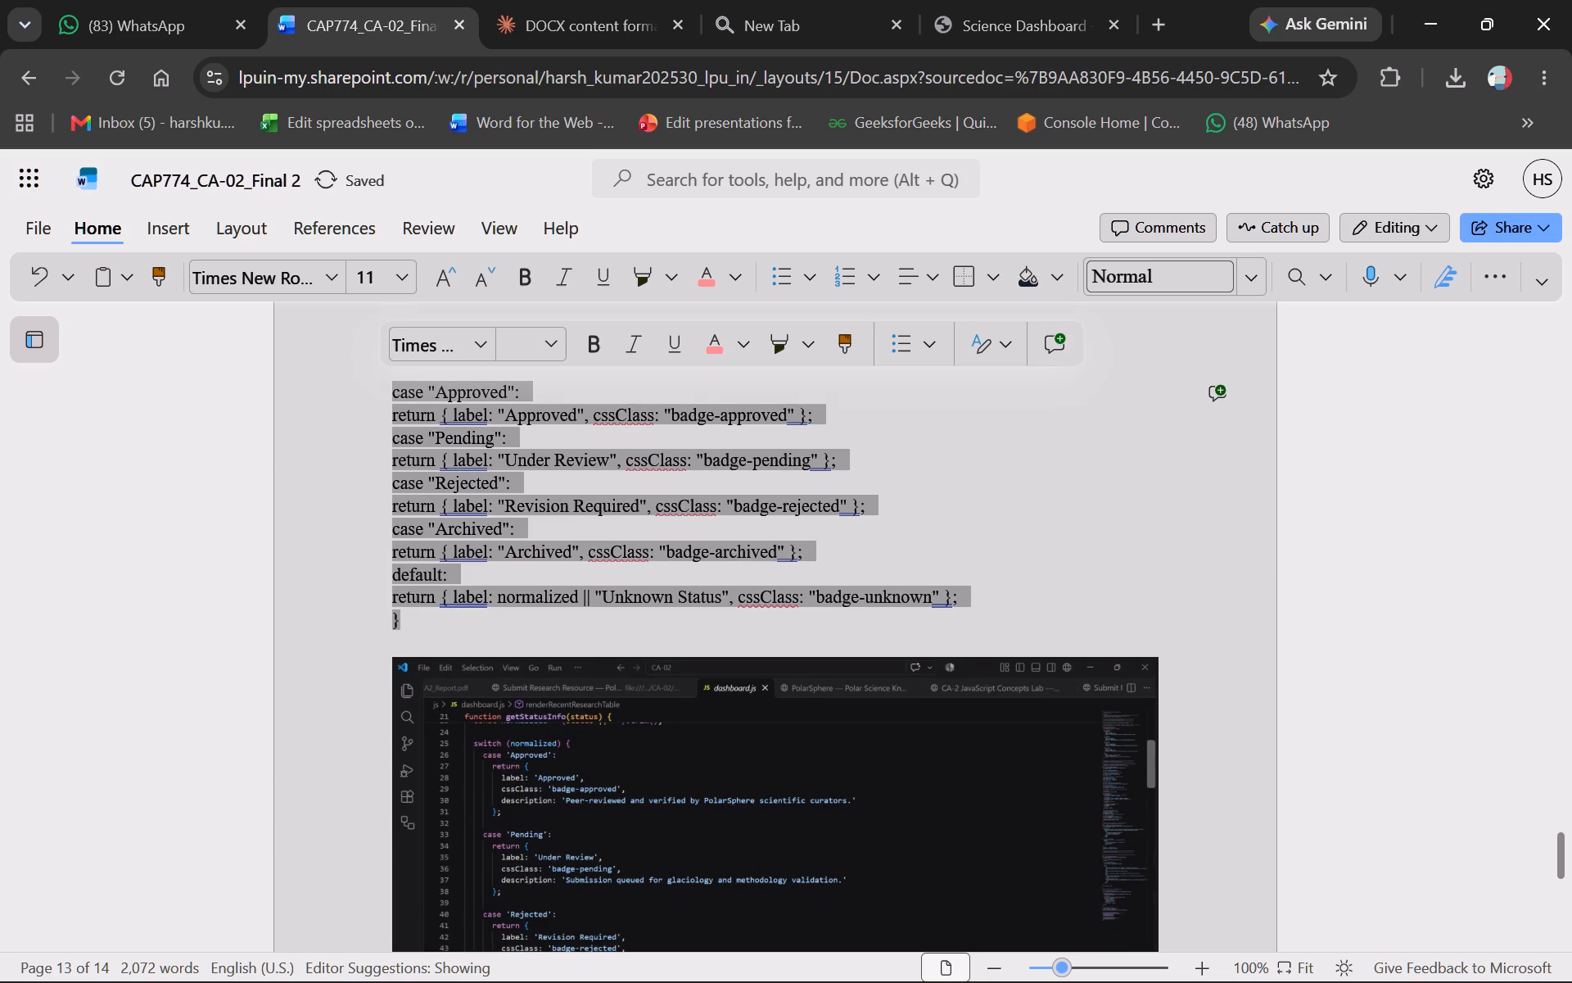
key(ctrl+x)
scroll(382, 393, up, 1)
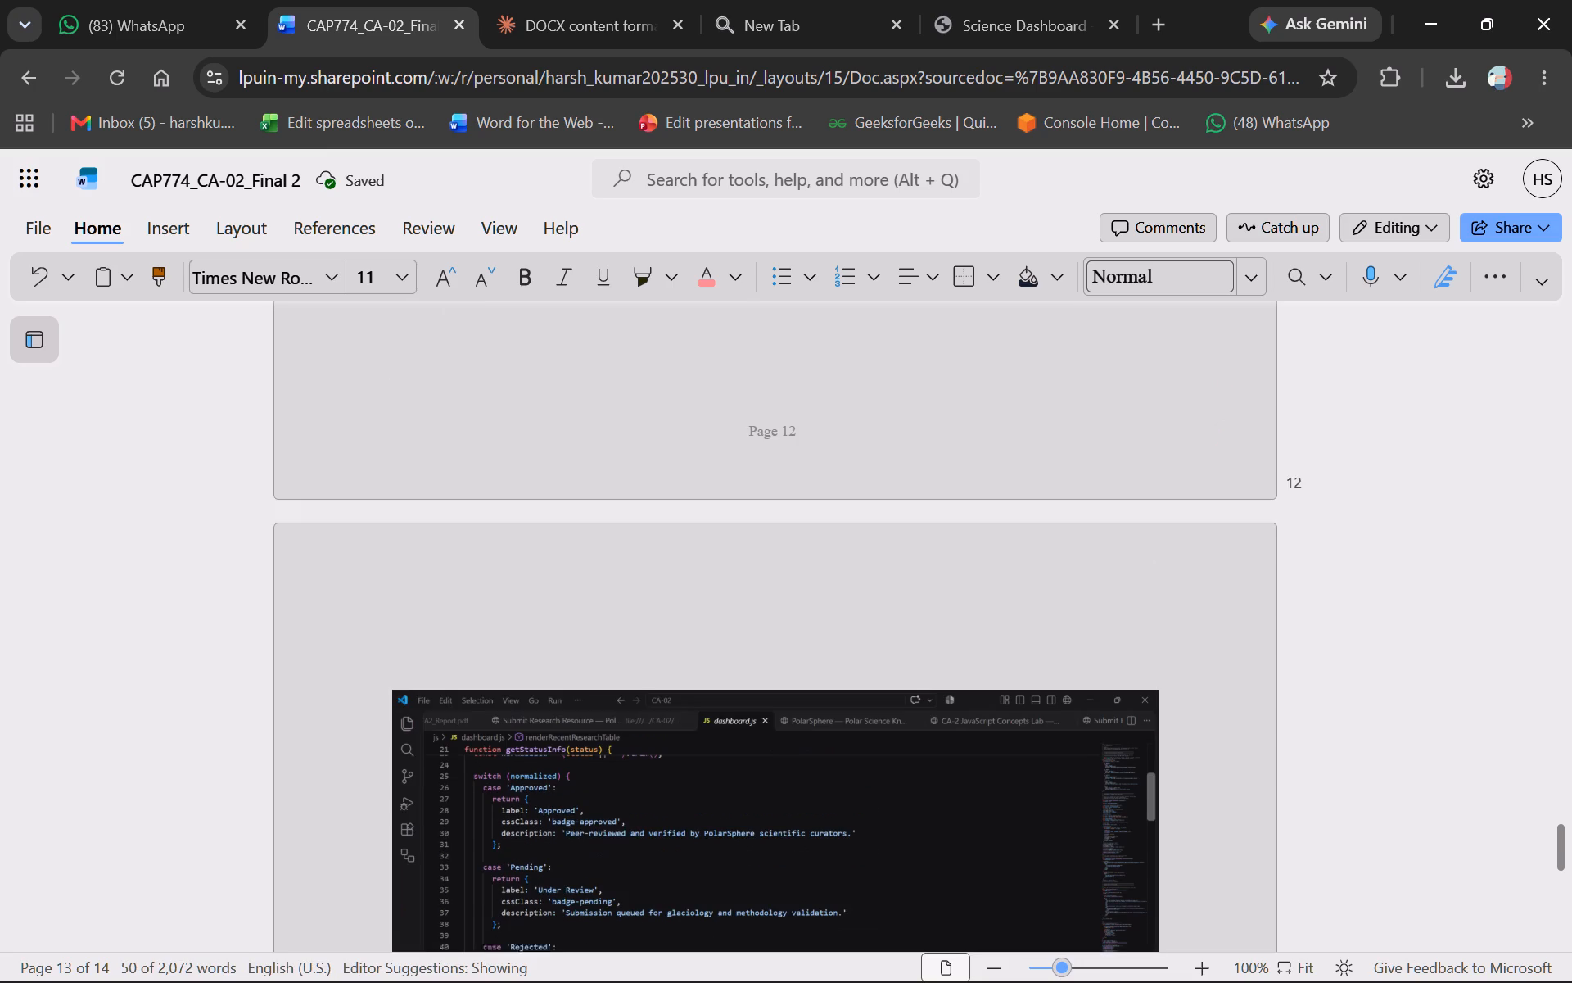
scroll(382, 393, up, 1)
key(BackSpace)
scroll(382, 393, up, 4)
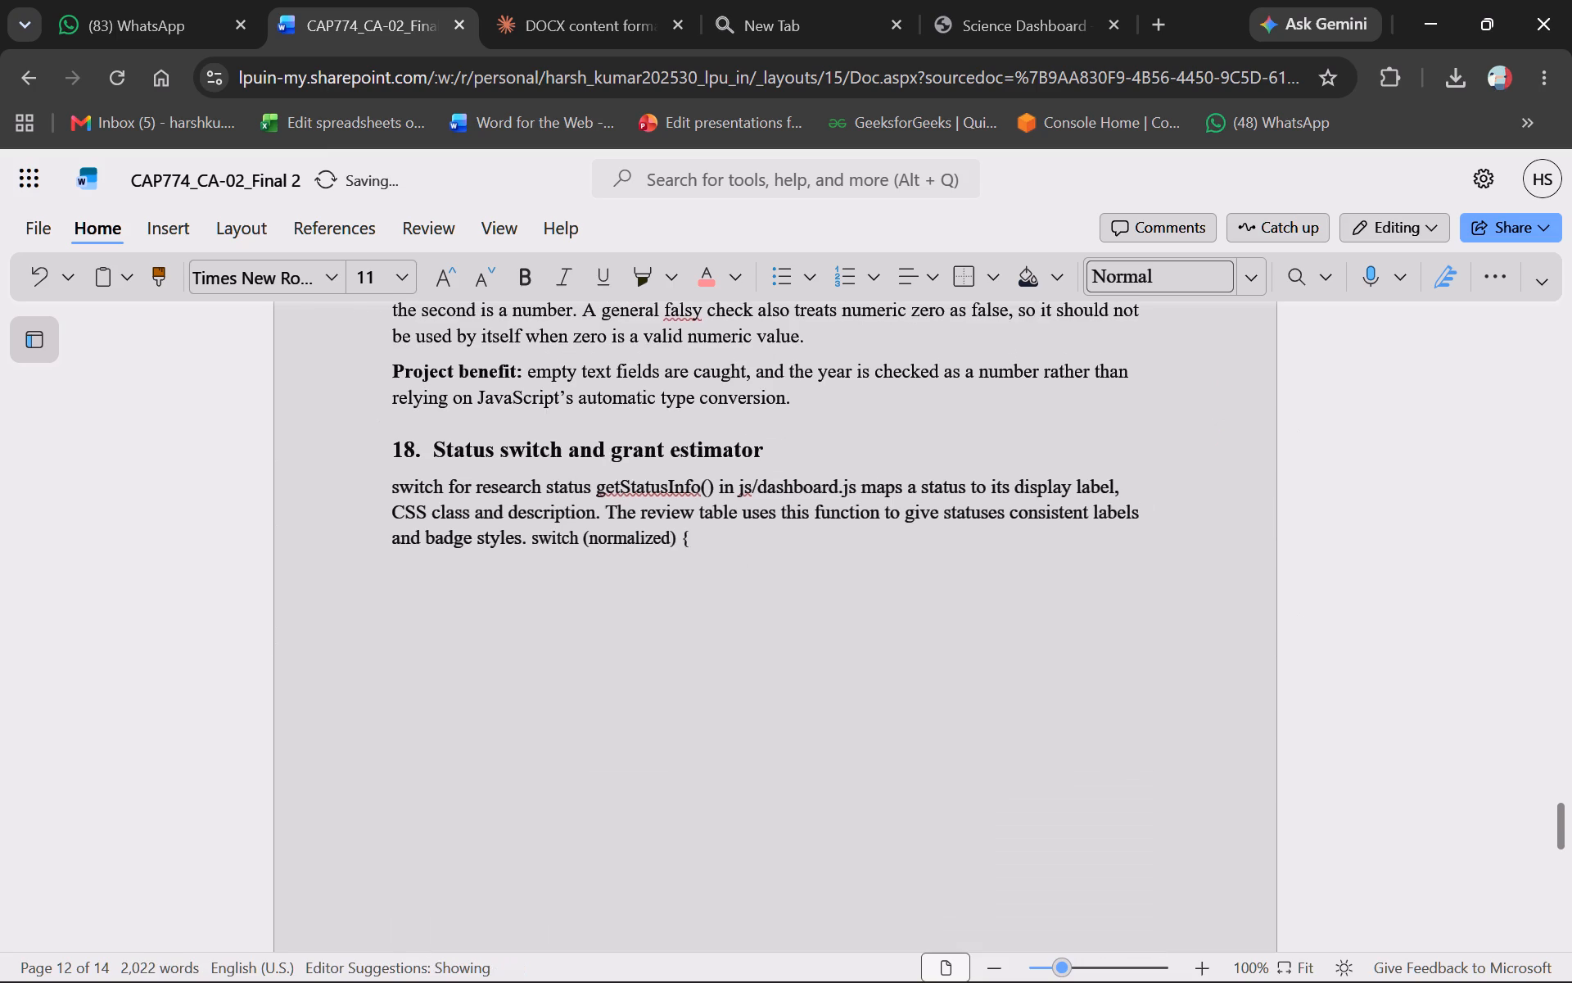
click(404, 609)
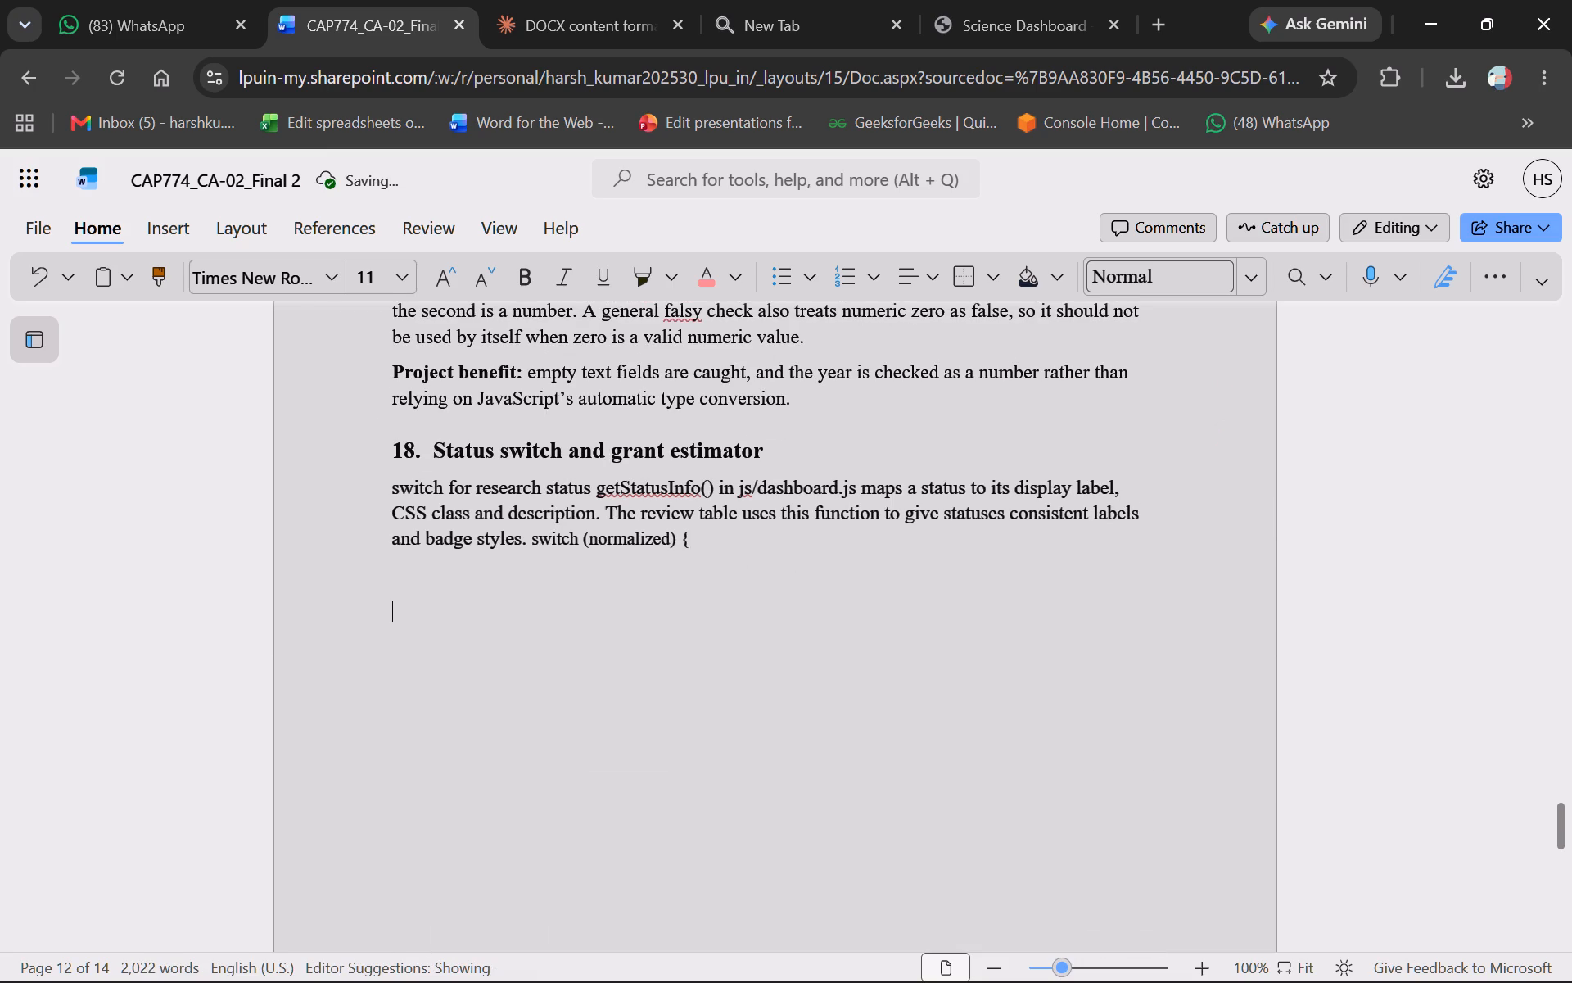
key(Up)
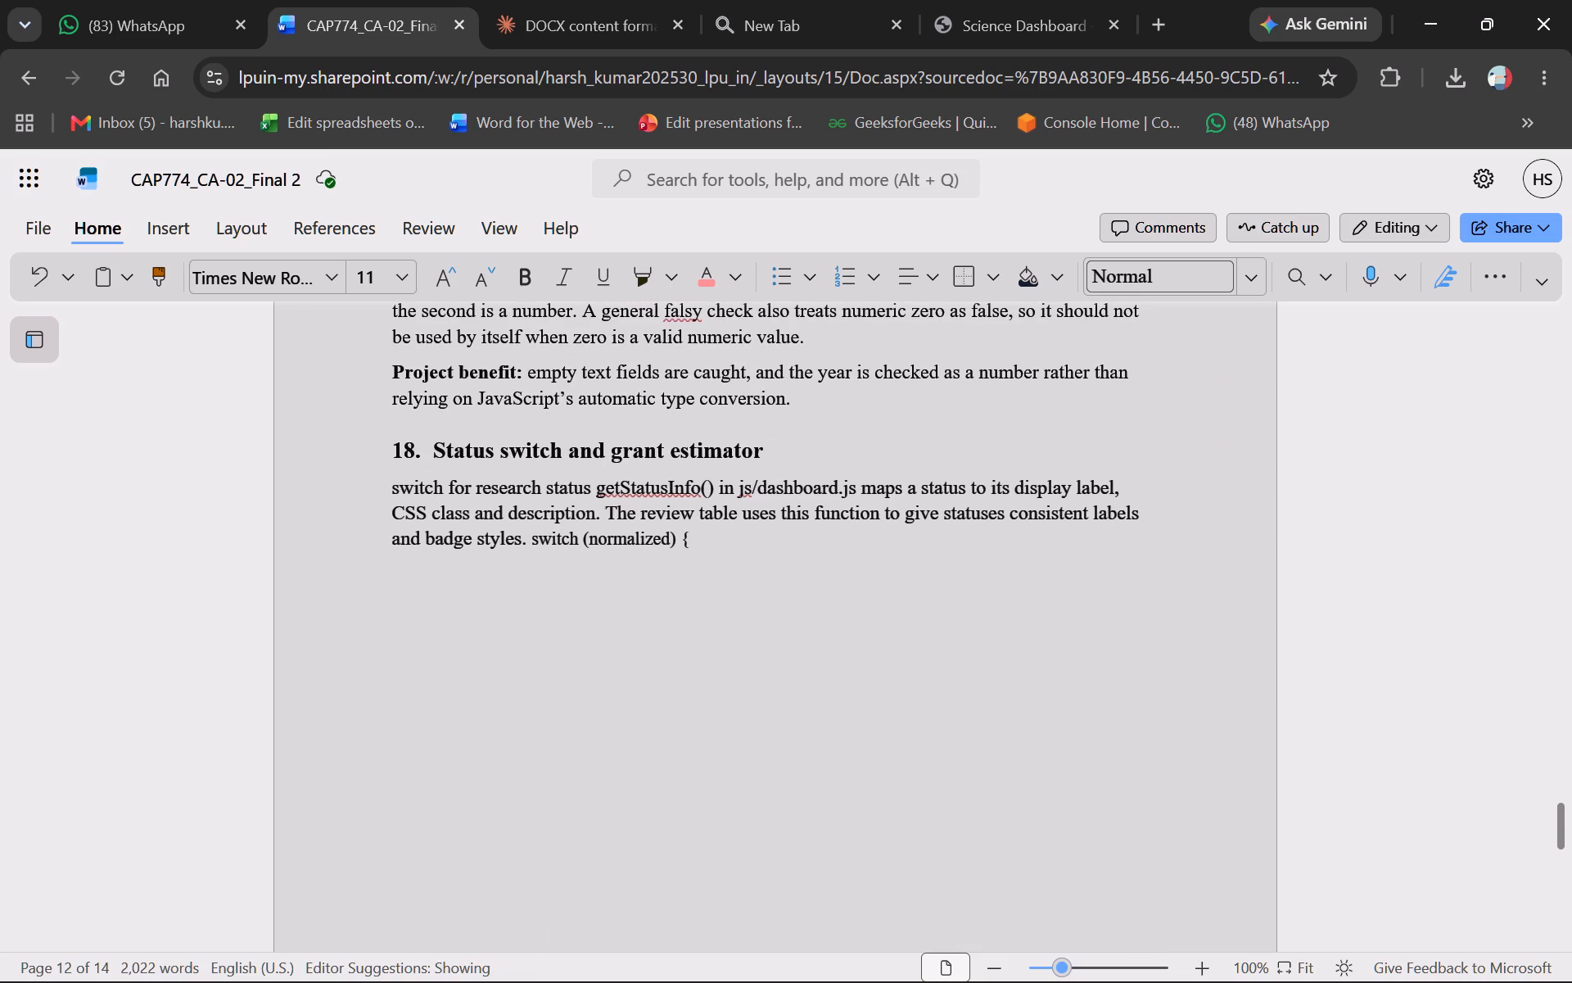
key(ctrl+v)
scroll(553, 676, down, 2)
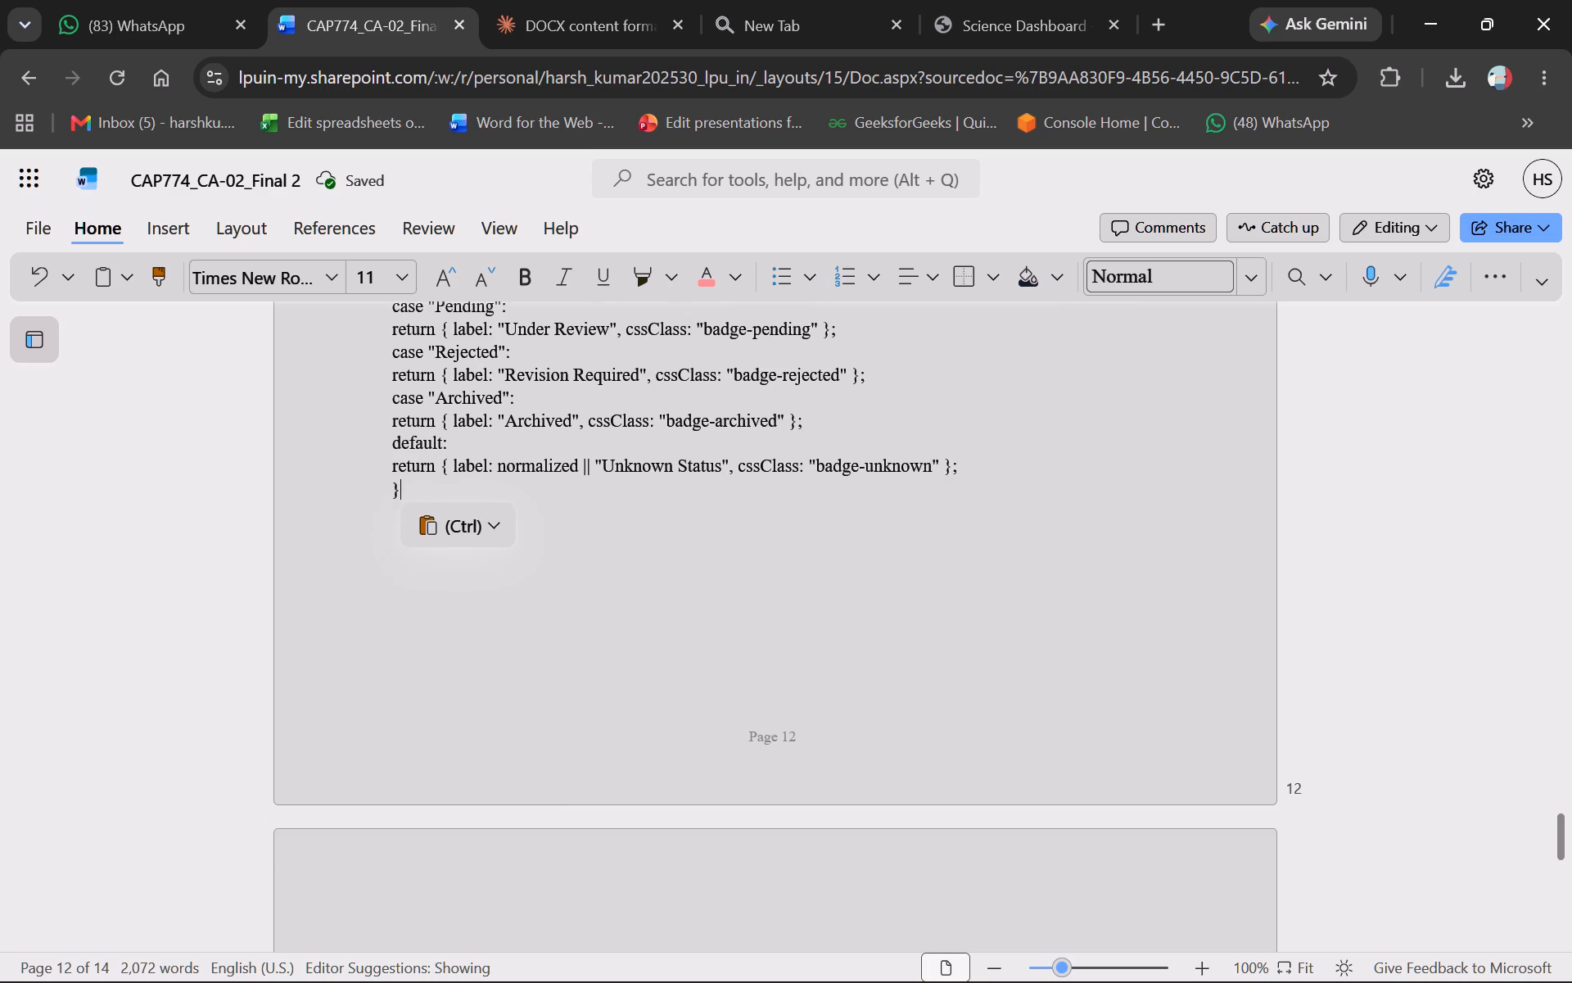
Remove the eight surplus blank lines above the dashboard.js code screenshot at the start of page 13.
scroll(553, 676, down, 4)
click(409, 550)
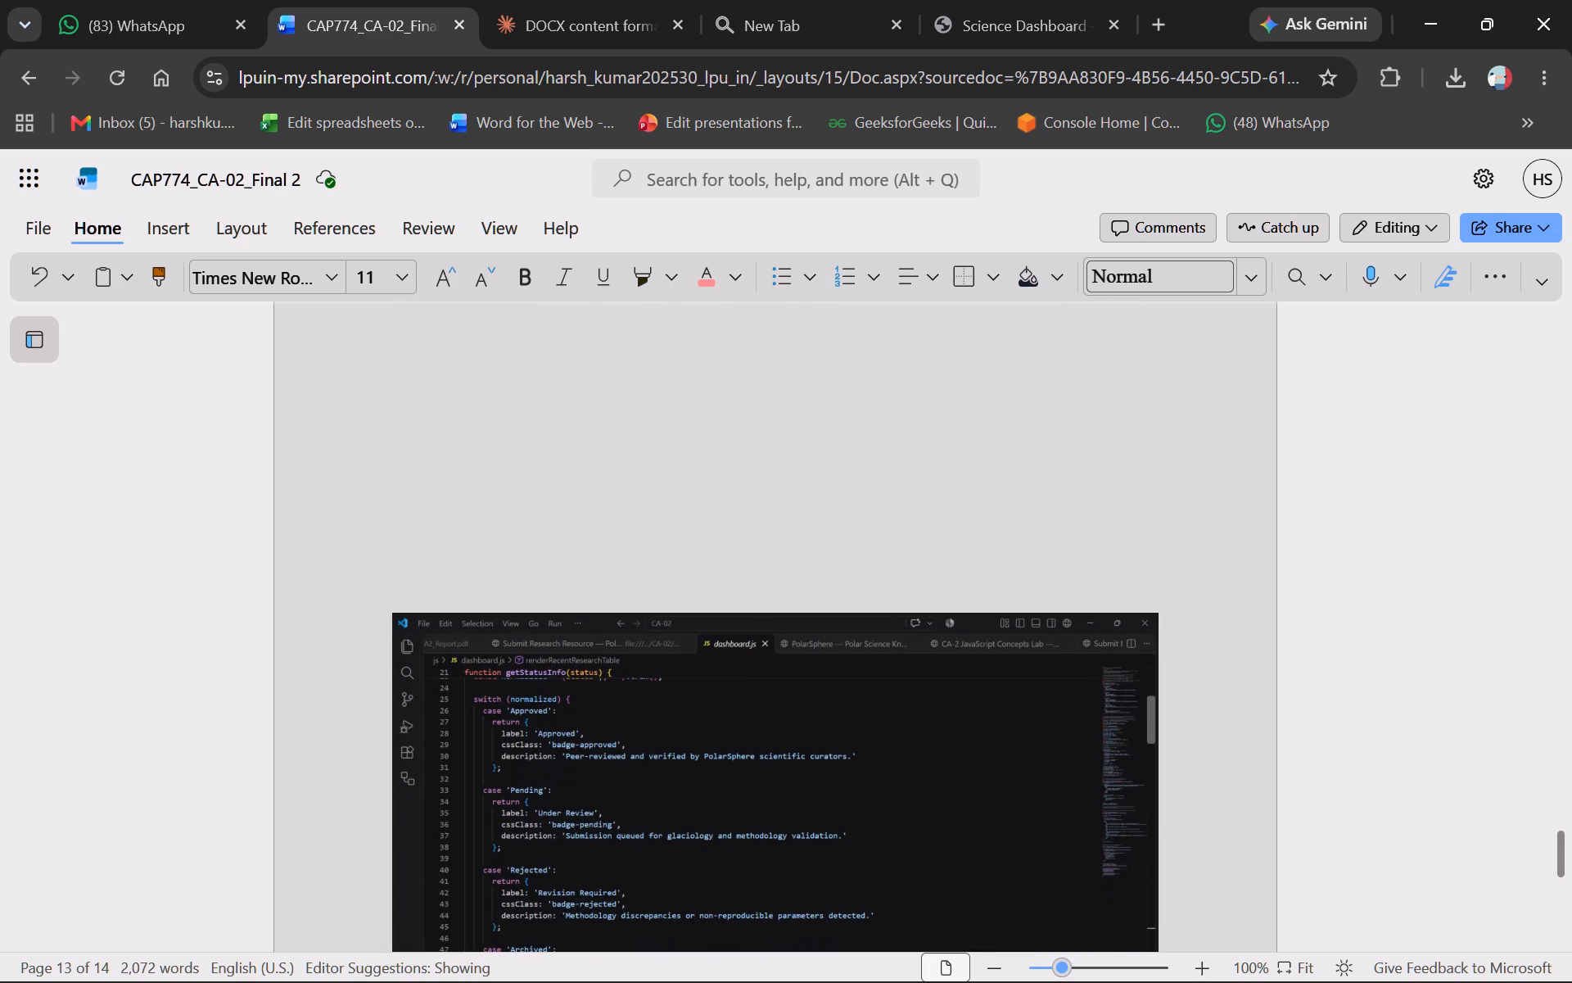
key(BackSpace)
key(BackSpace)
key(BackSpace)
key(BackSpace)
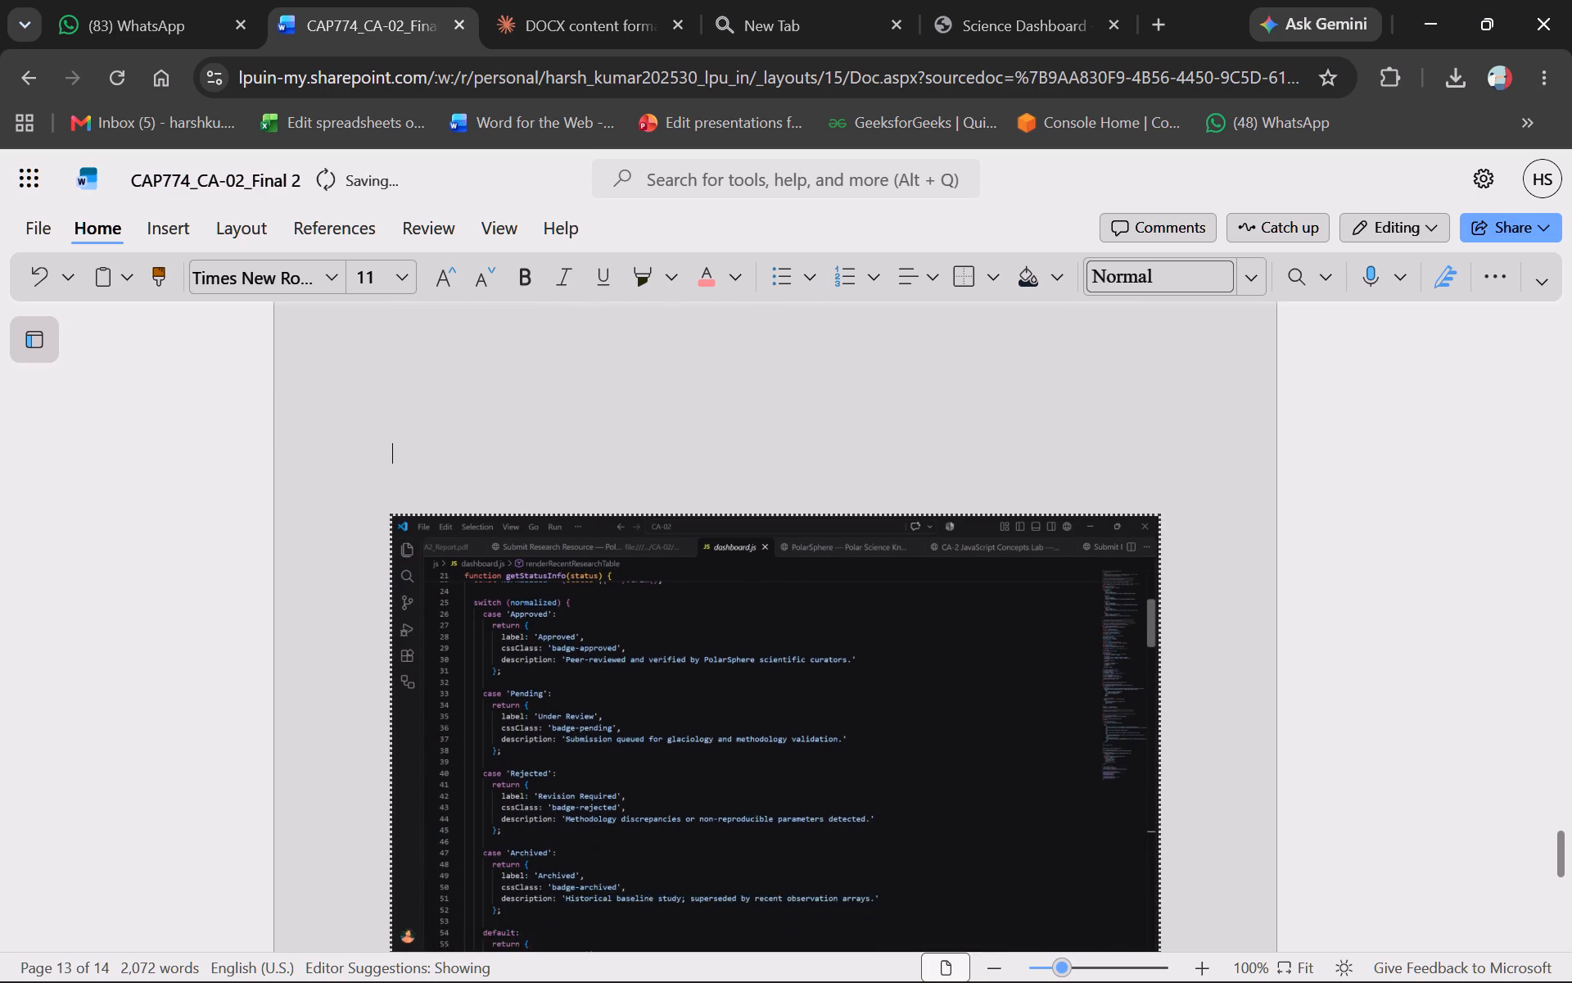
key(BackSpace)
key(BackSpace)
scroll(409, 550, up, 1)
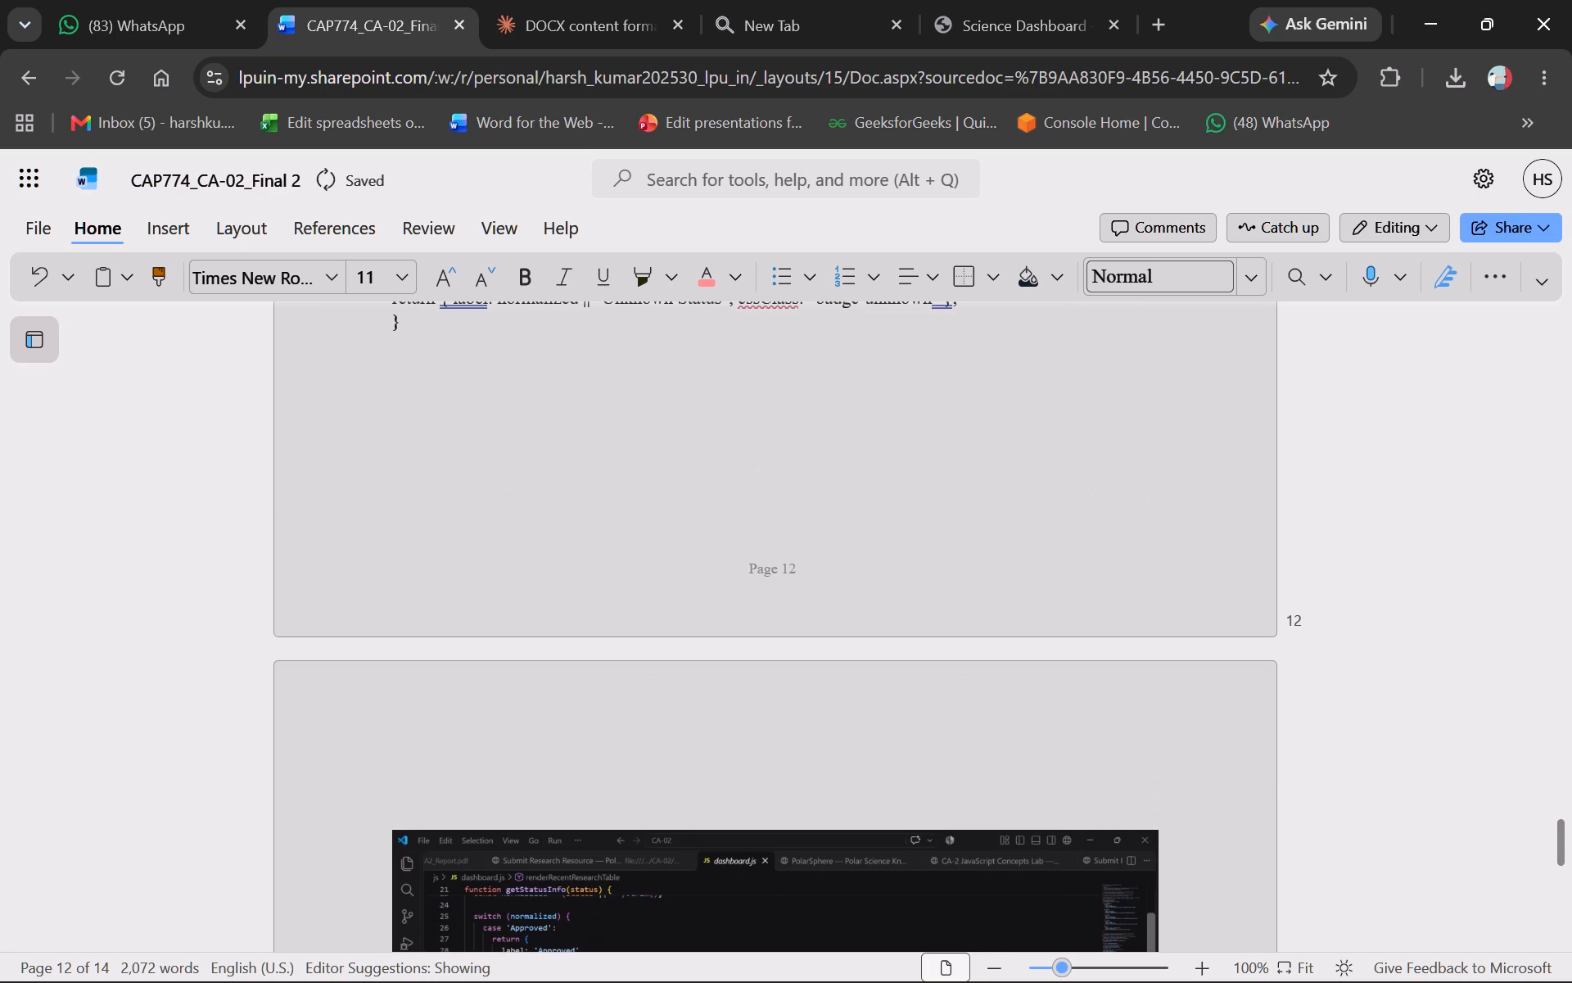
click(423, 799)
key(BackSpace)
scroll(423, 799, up, 1)
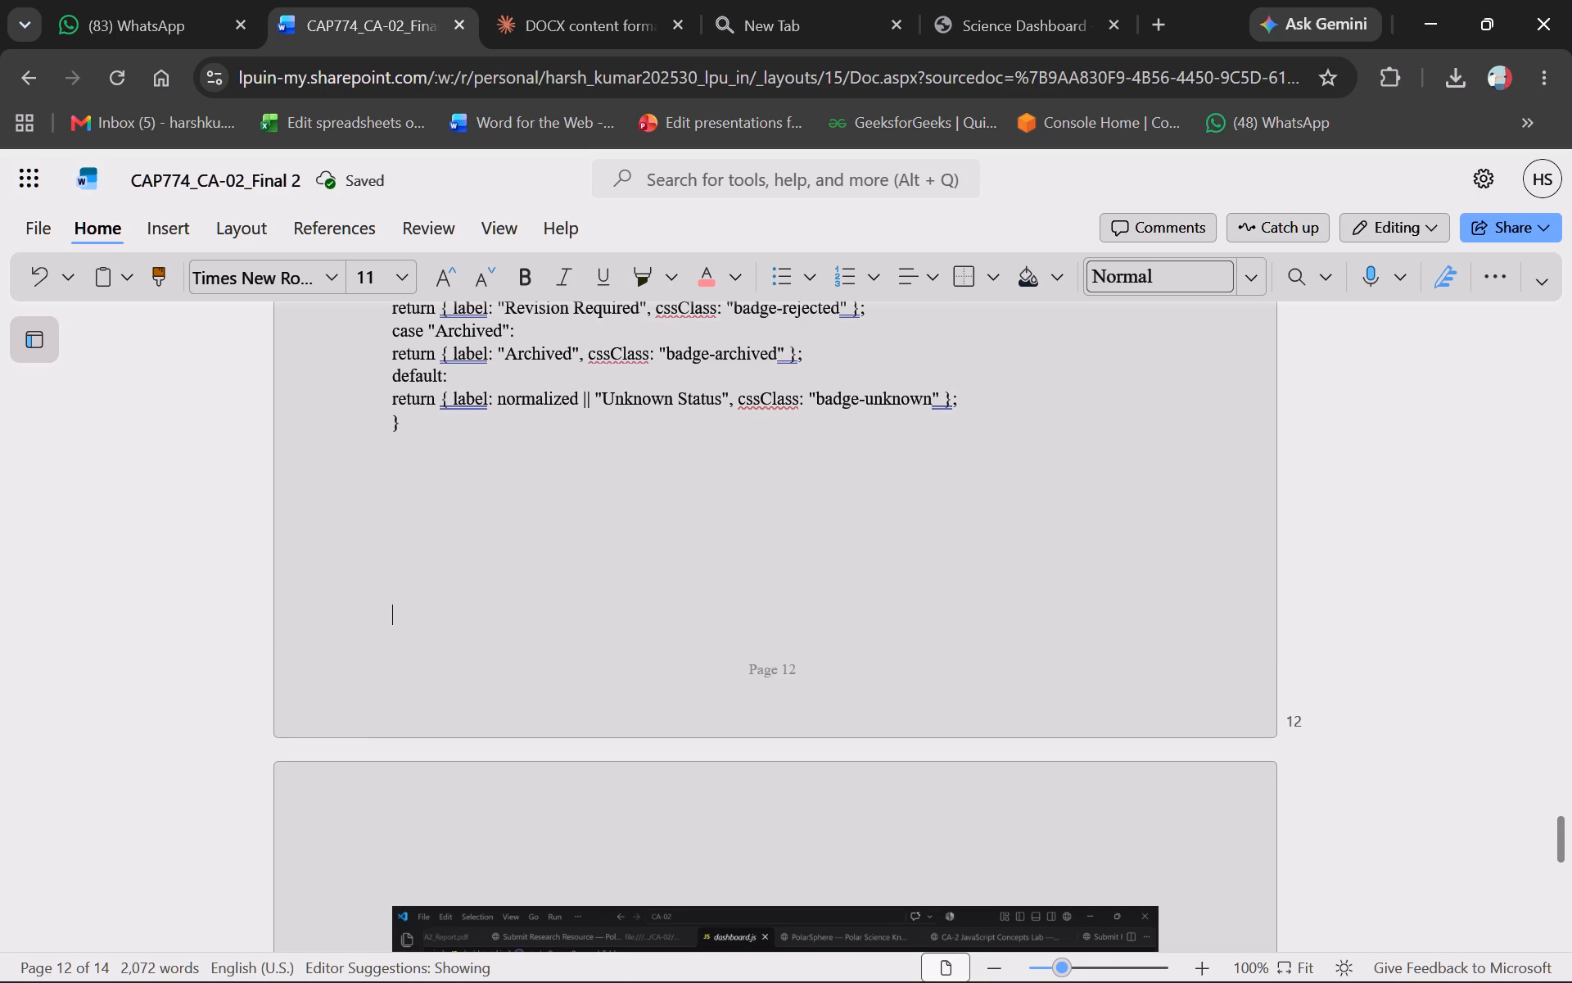
scroll(423, 799, up, 1)
click(418, 851)
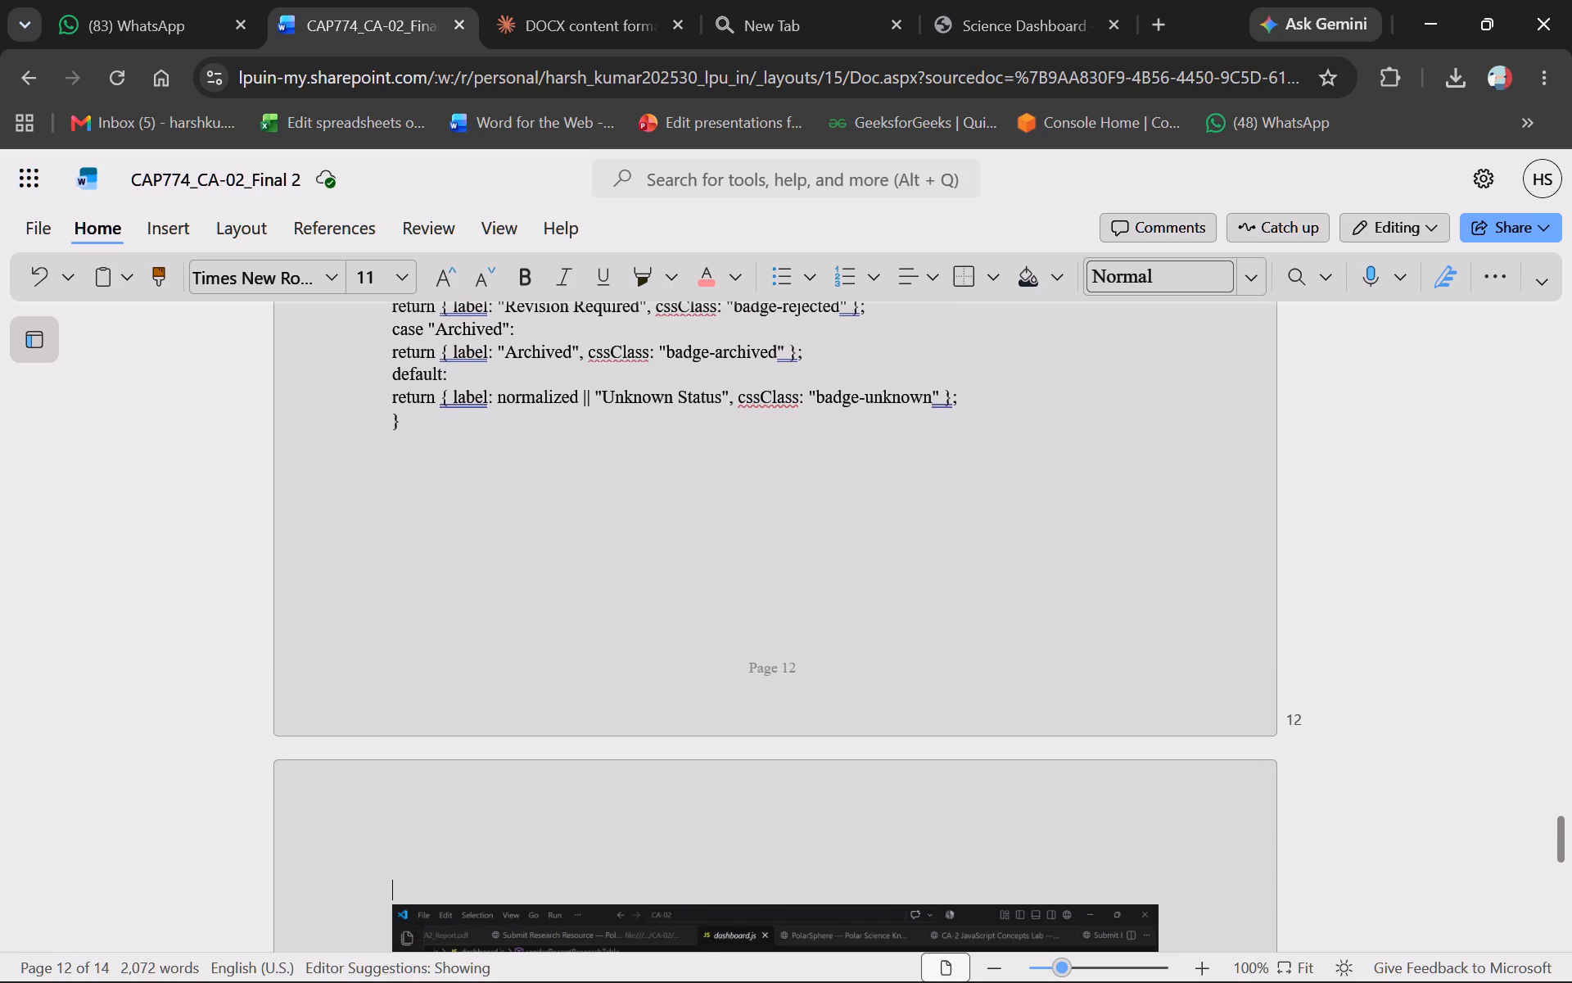
key(BackSpace)
Review the report's layout from section 18.1 to the end of page 14, and back up to section 8 on page 4.
scroll(418, 851, down, 5)
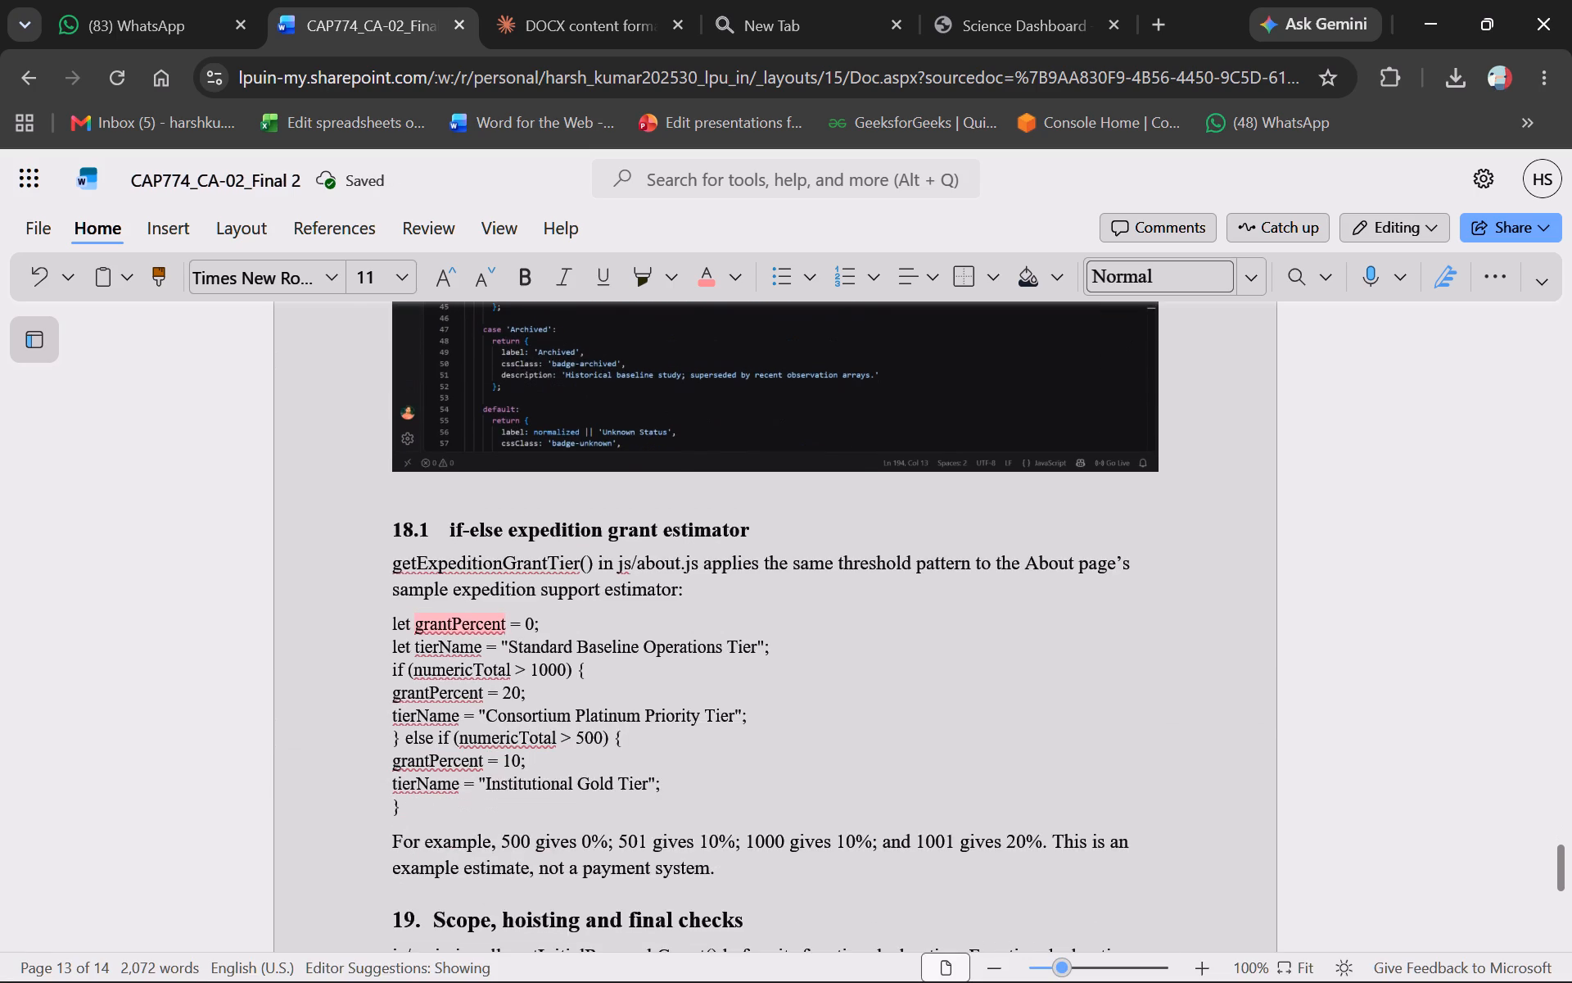
scroll(418, 851, down, 8)
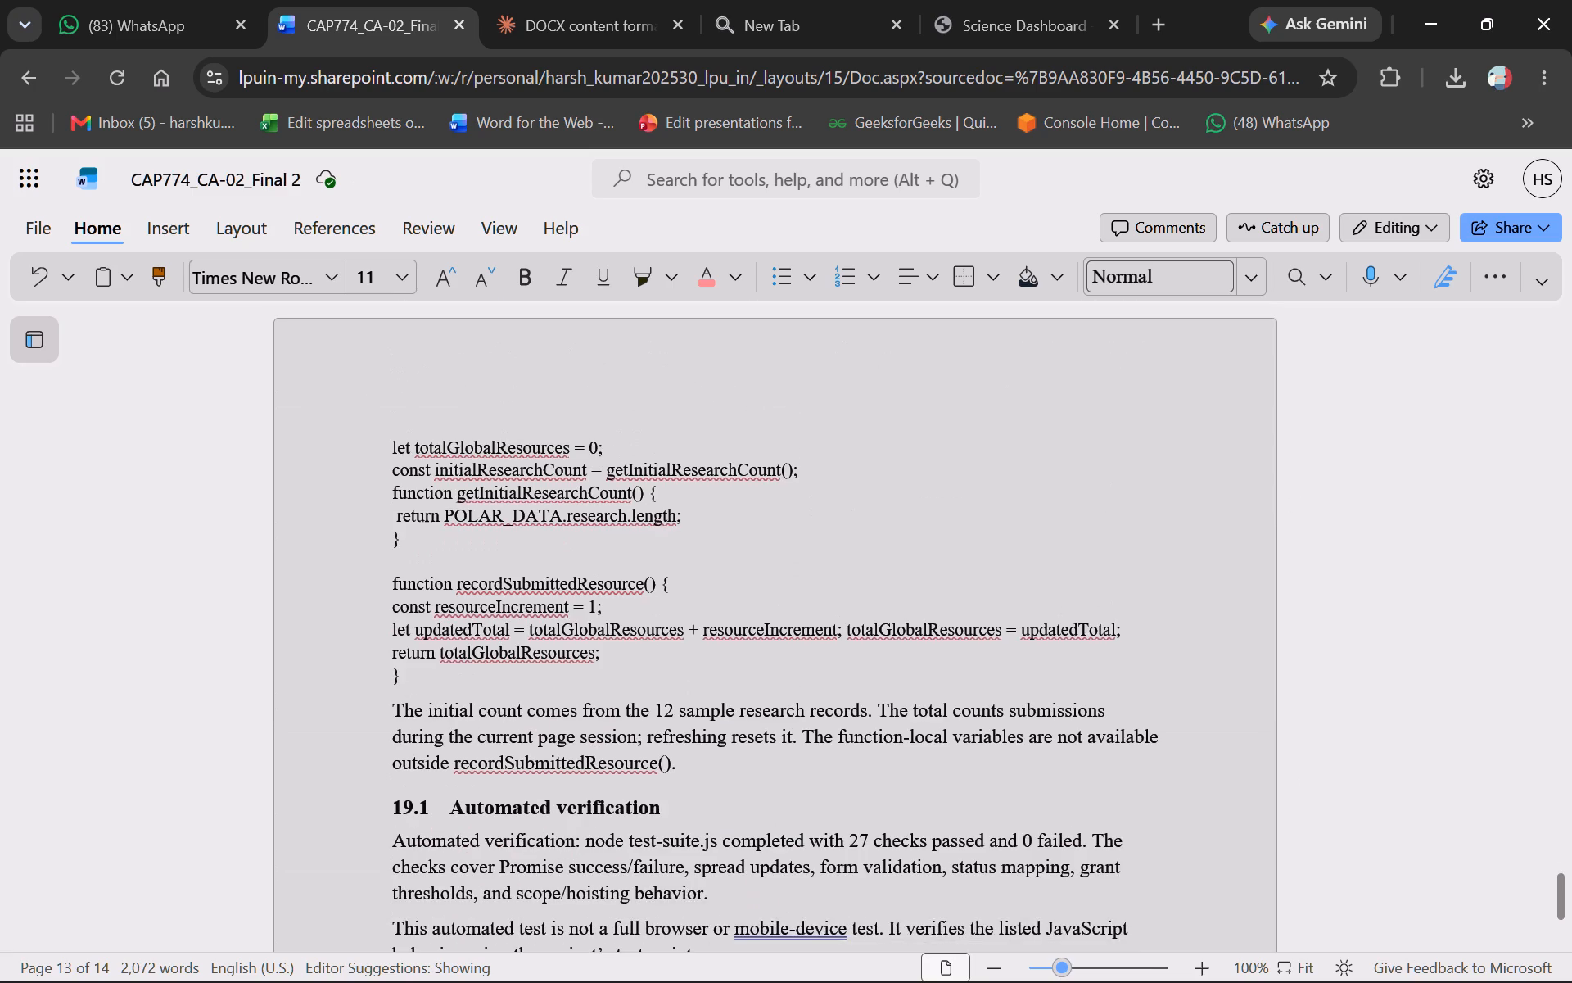
scroll(418, 851, down, 8)
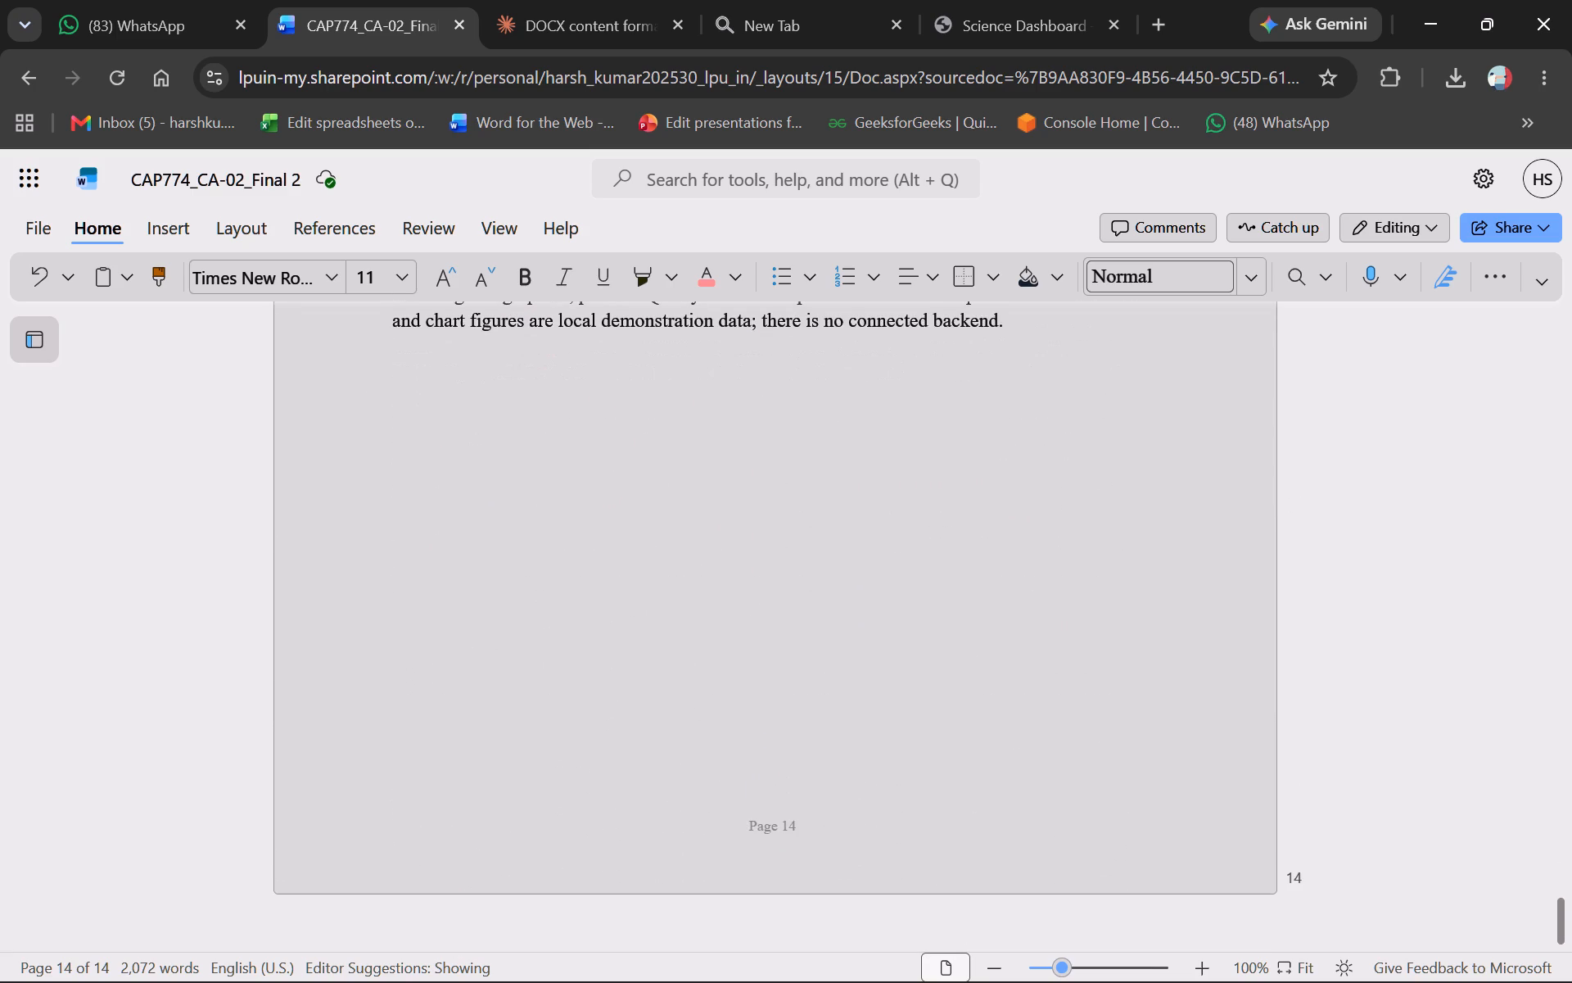
scroll(418, 851, down, 3)
scroll(418, 851, up, 6)
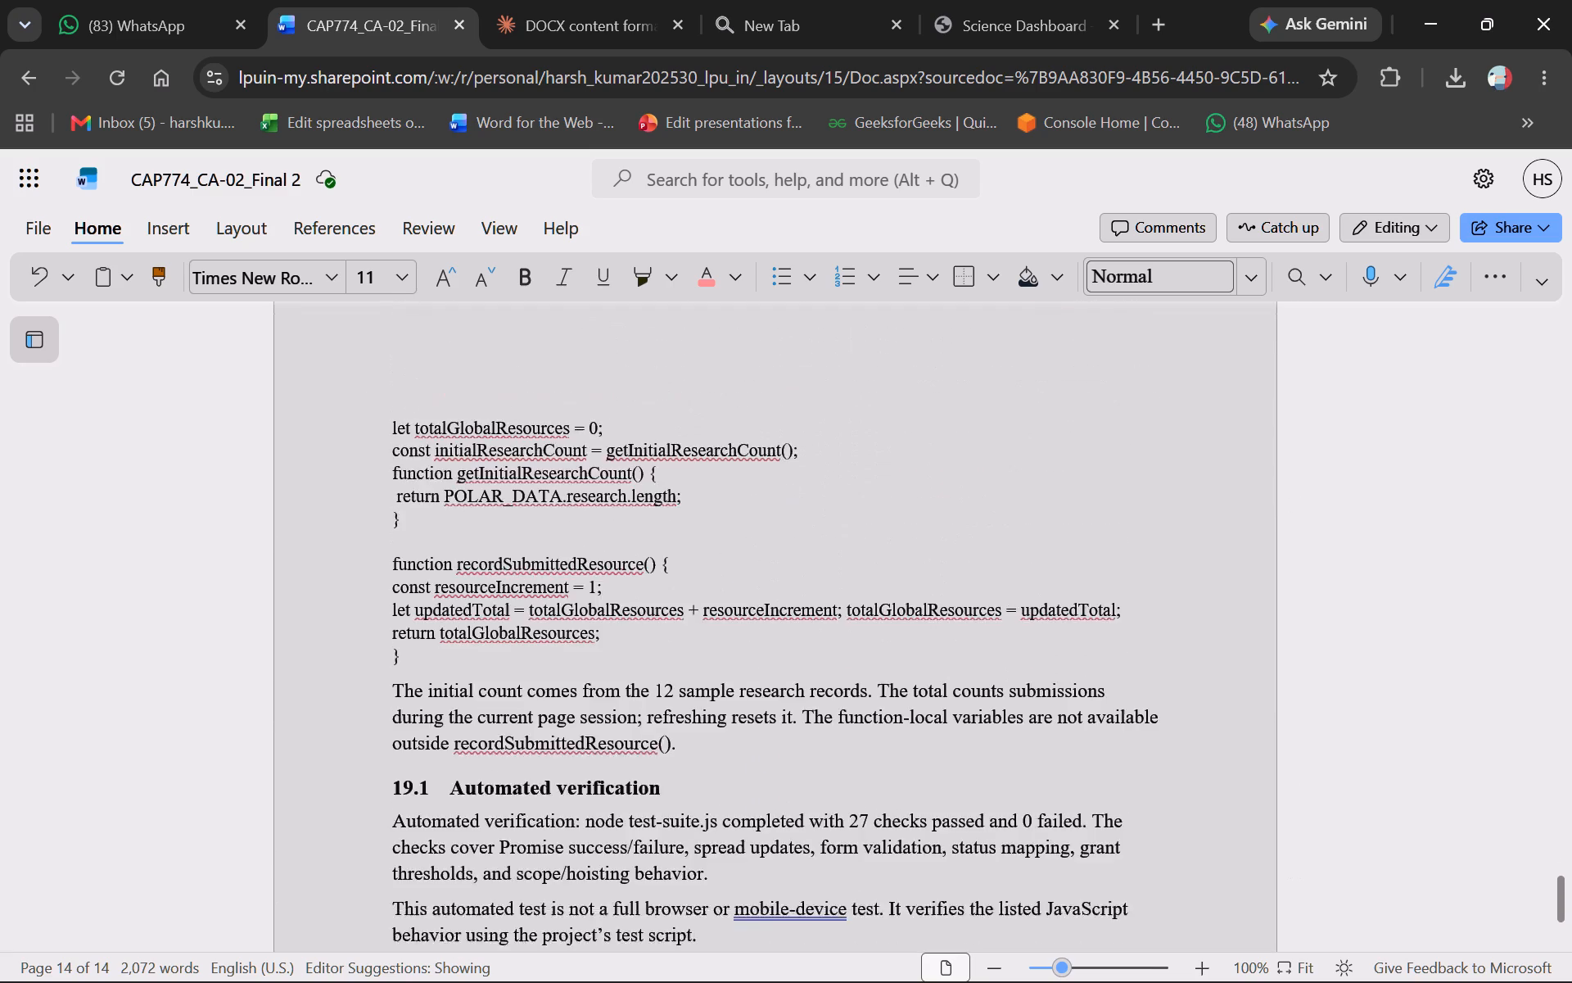
scroll(418, 851, up, 18)
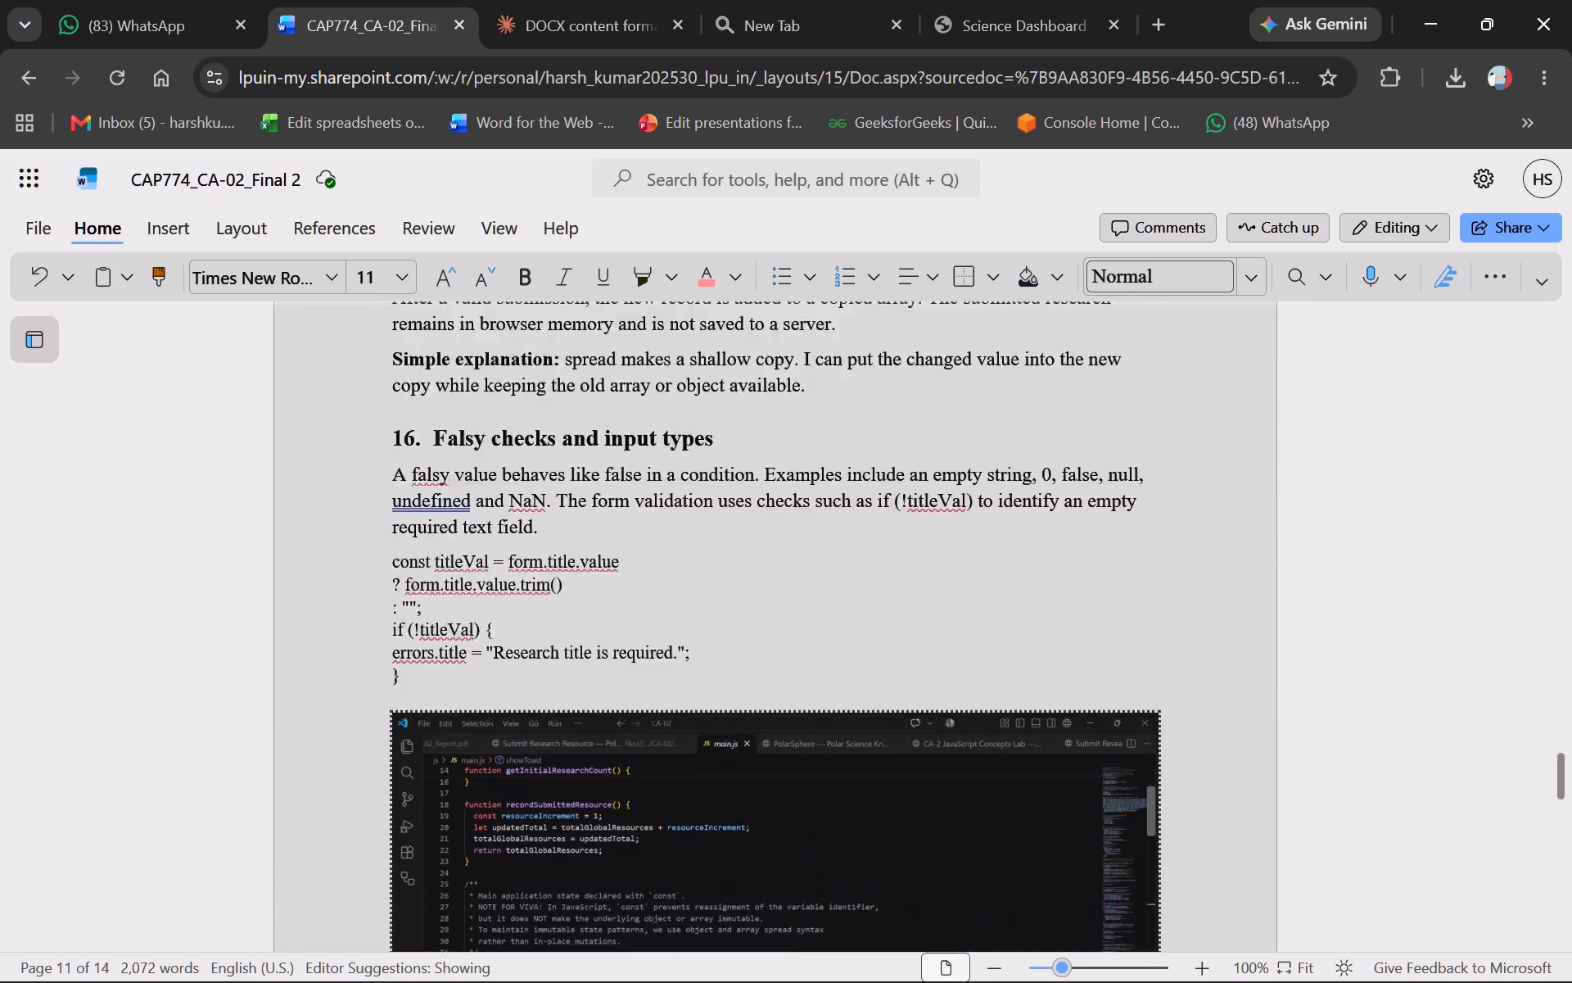
scroll(418, 851, up, 10)
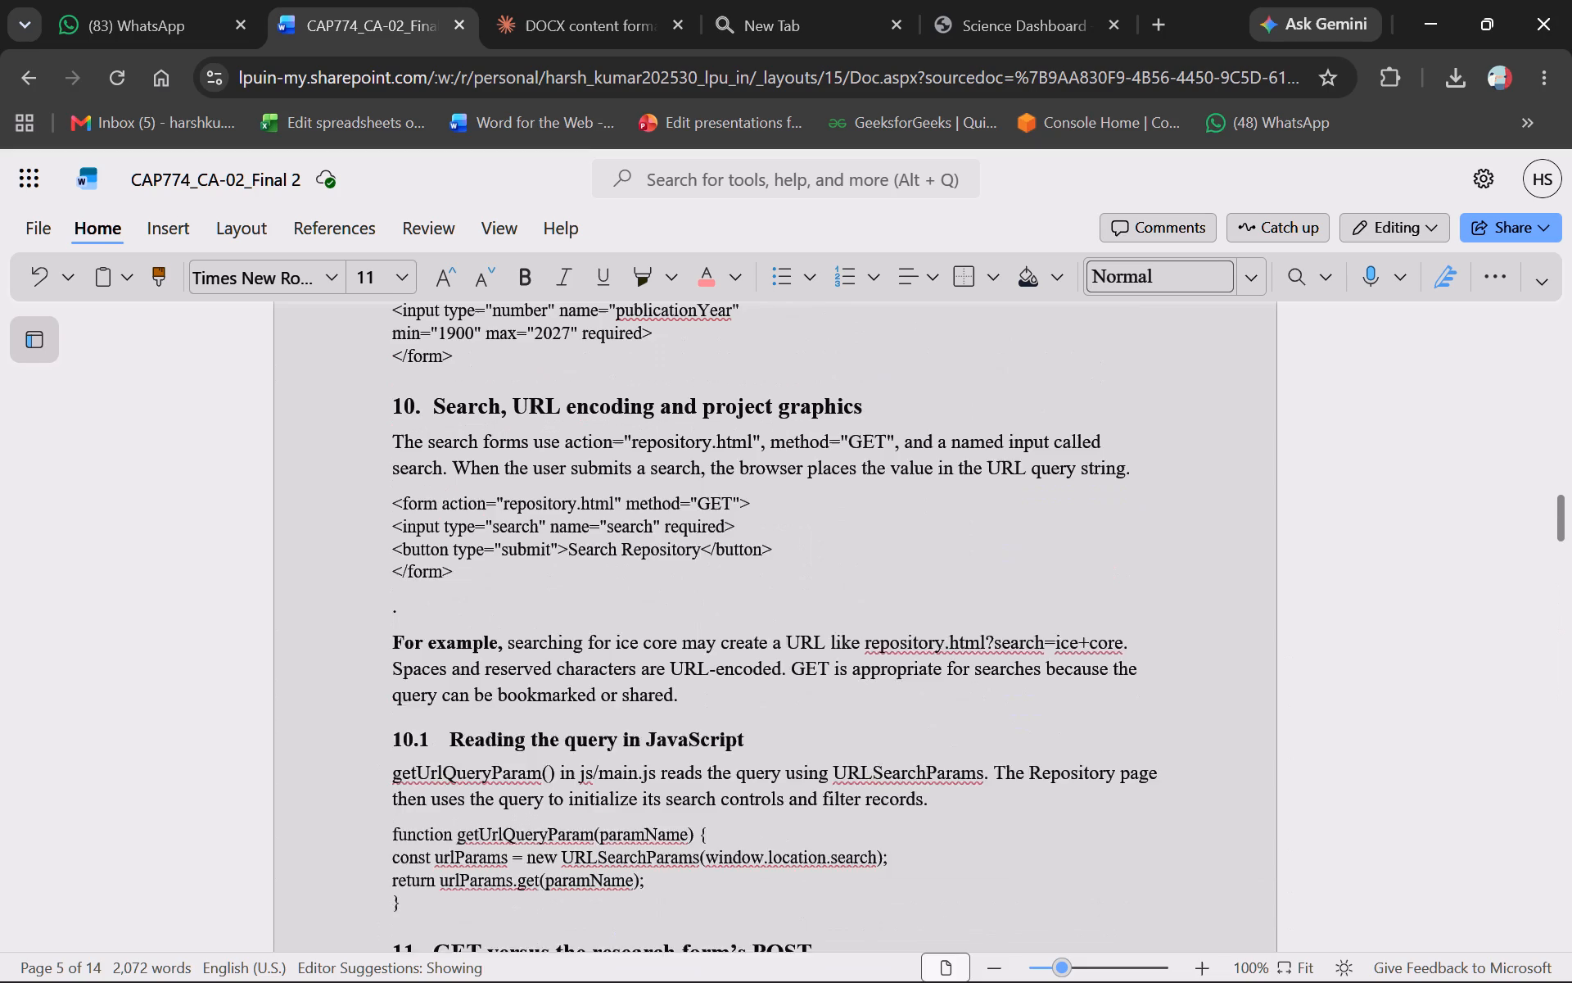
scroll(418, 851, up, 2)
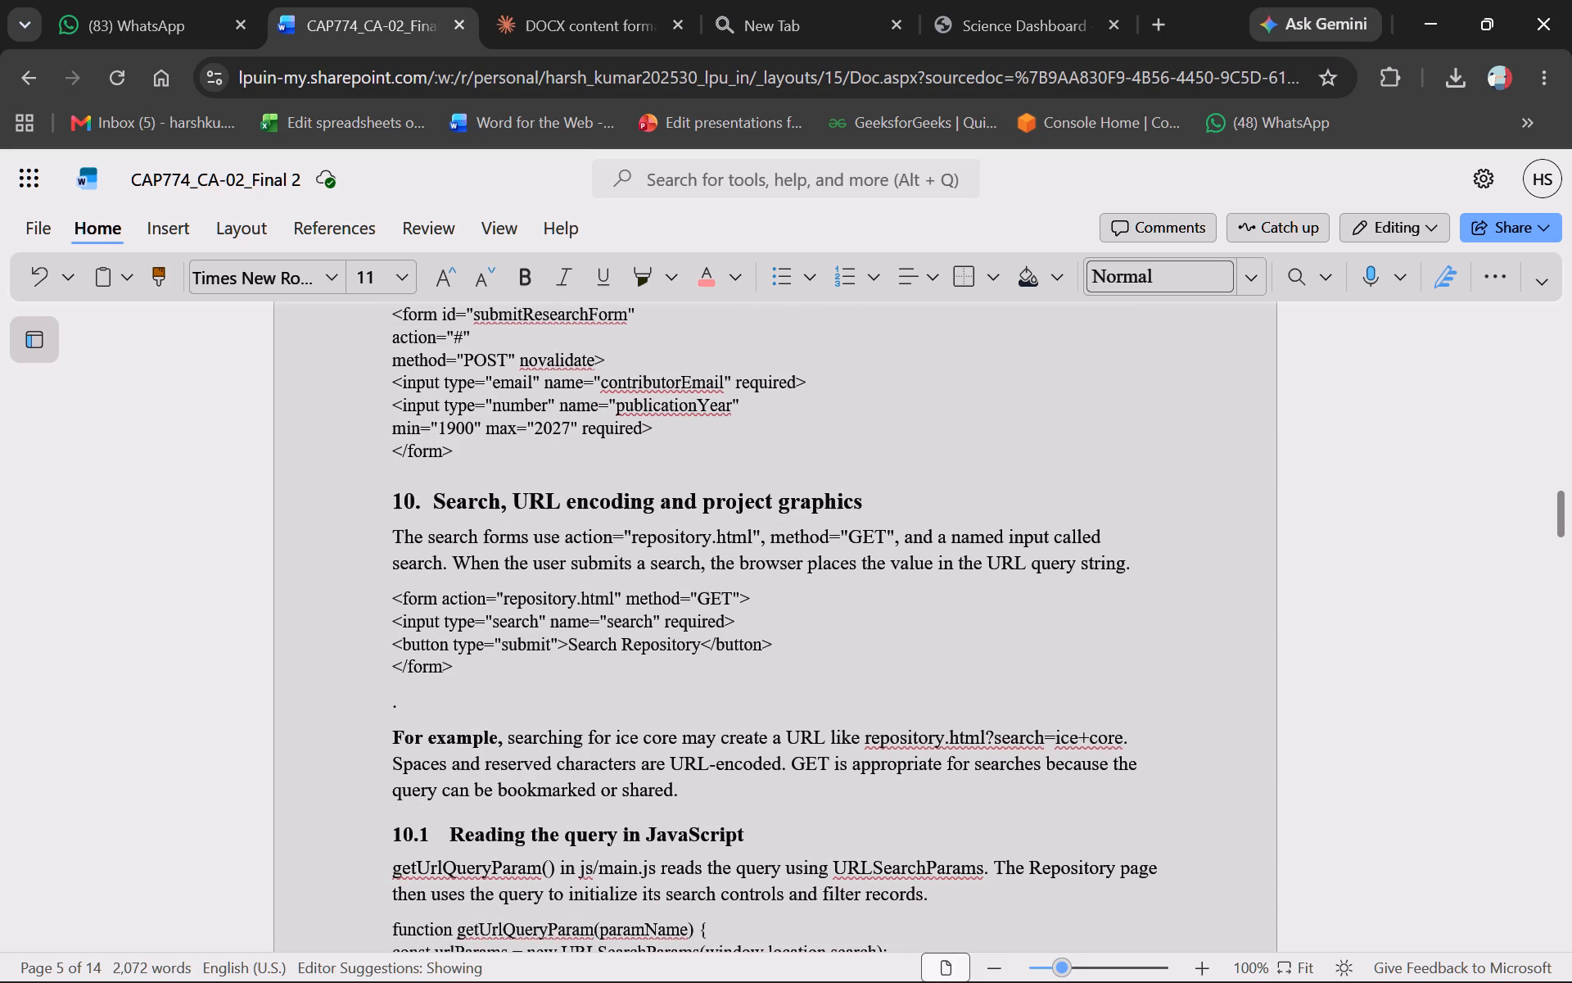
scroll(418, 851, up, 1)
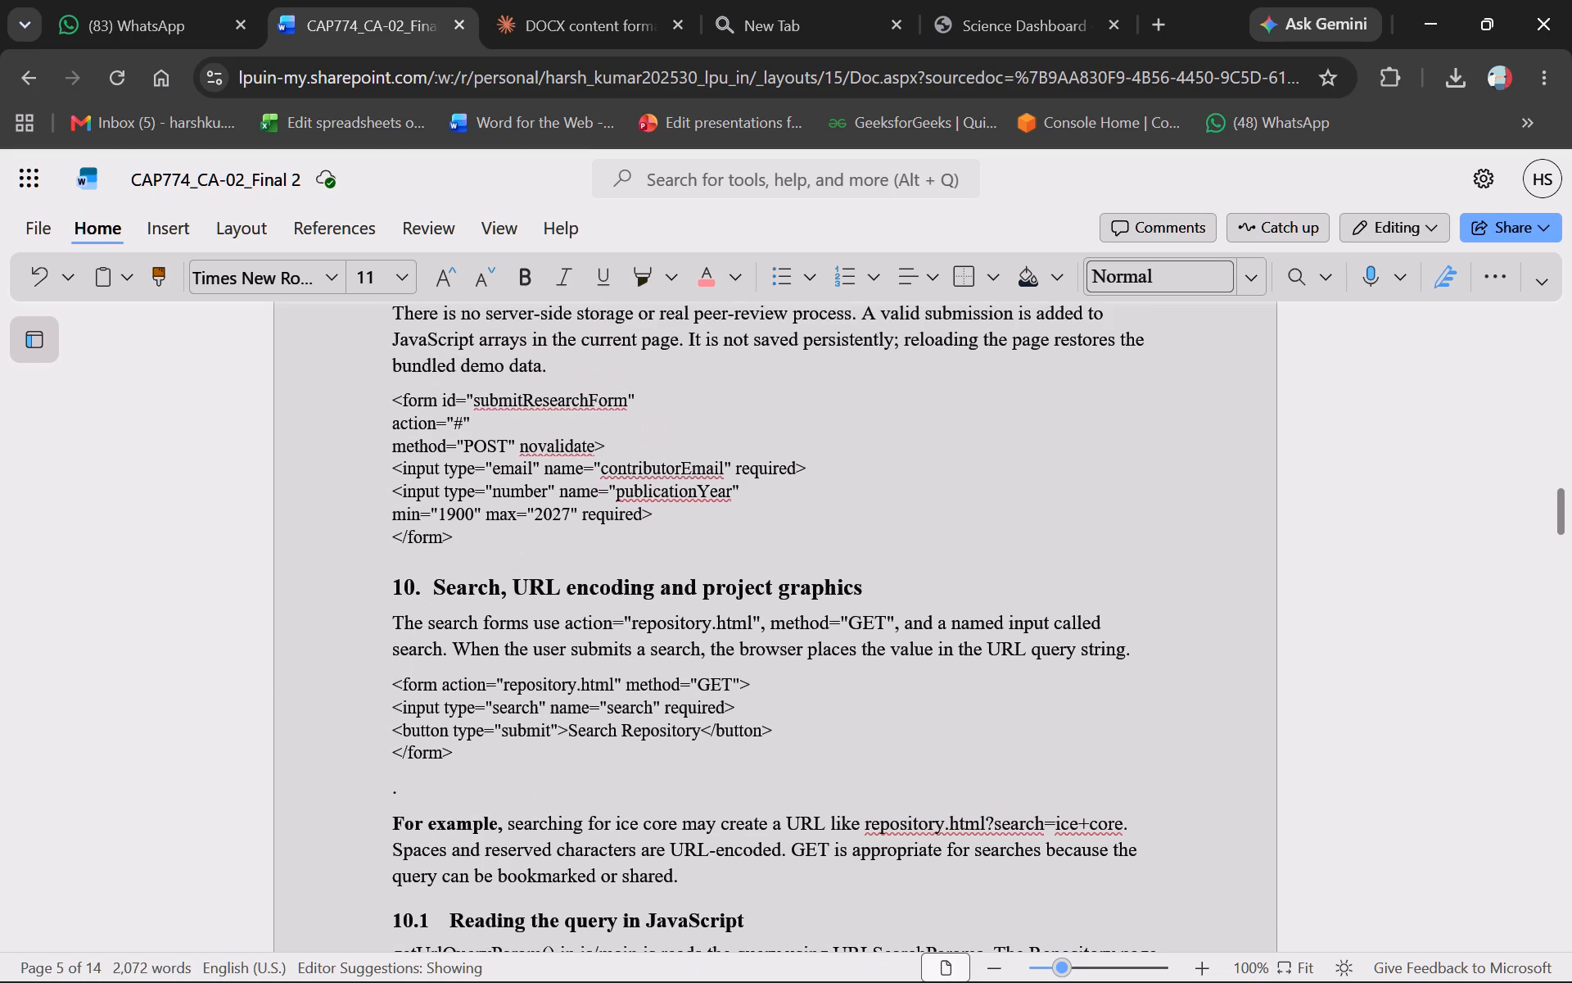
scroll(418, 851, down, 2)
scroll(418, 851, up, 3)
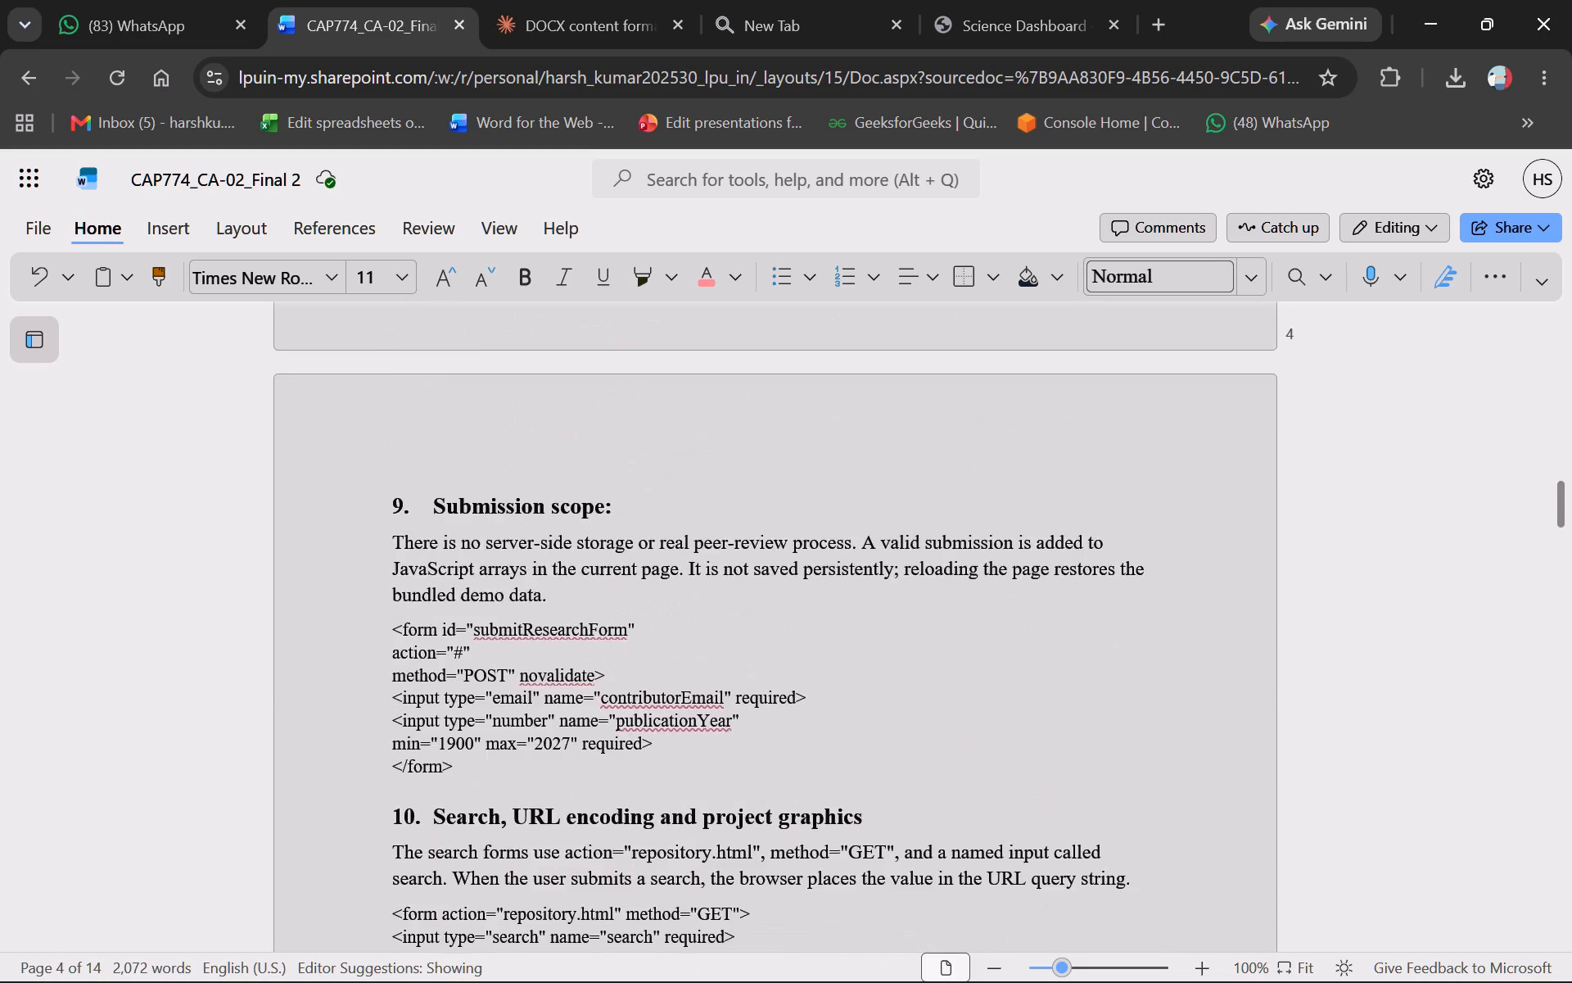
scroll(418, 851, up, 6)
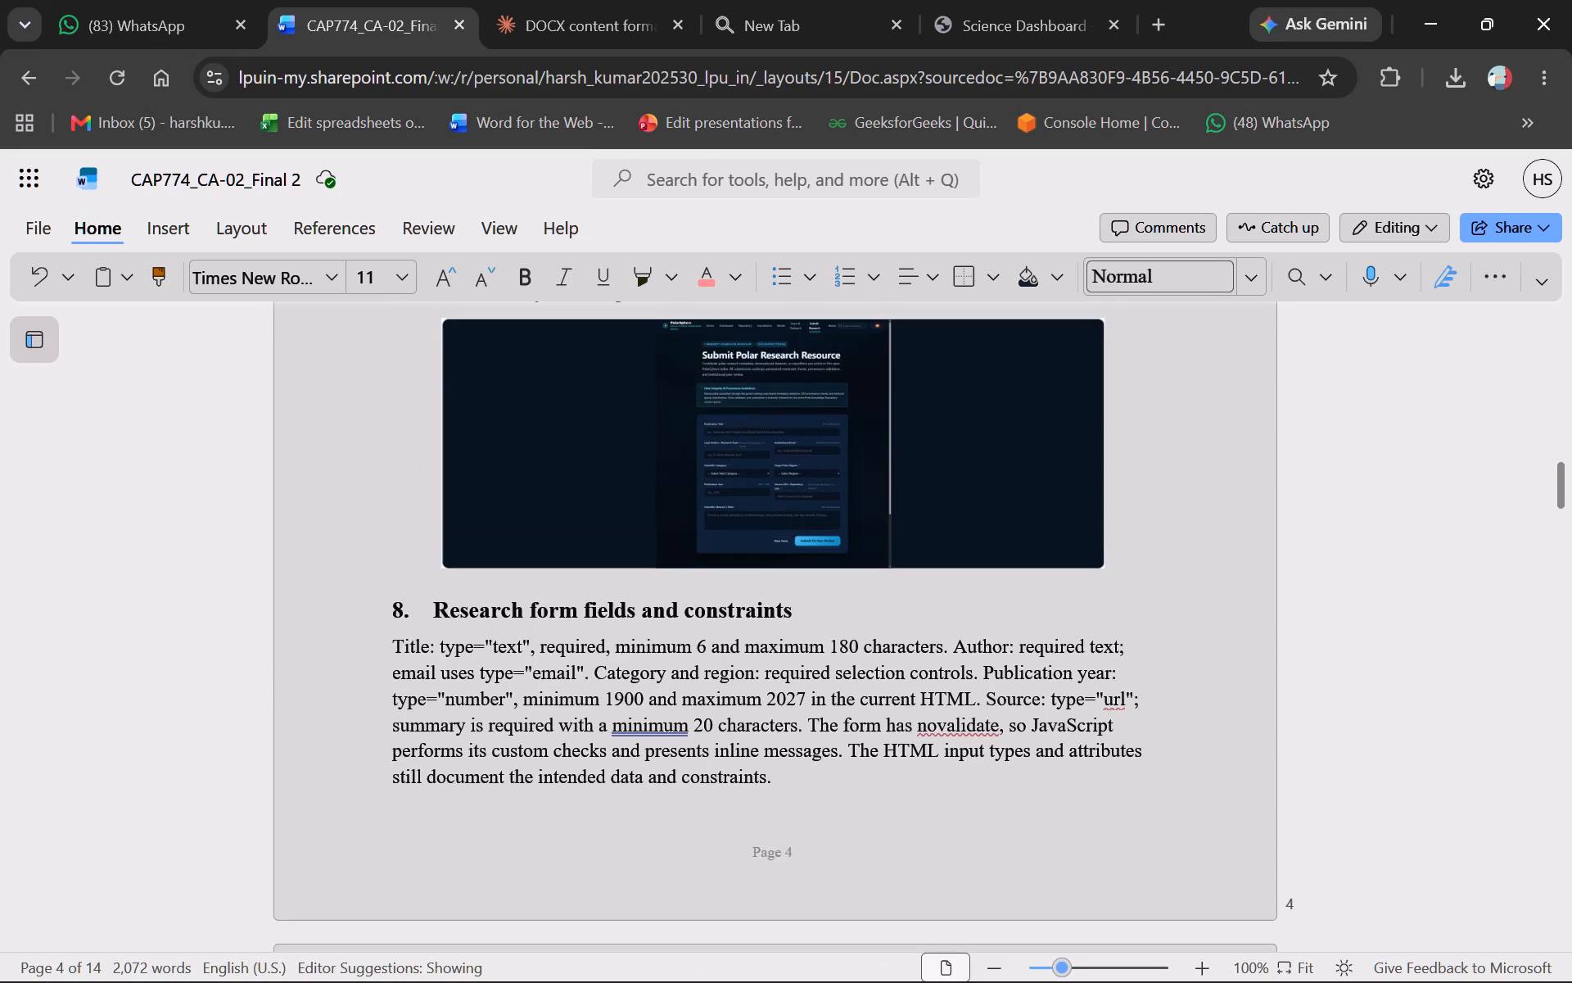
scroll(418, 851, up, 1)
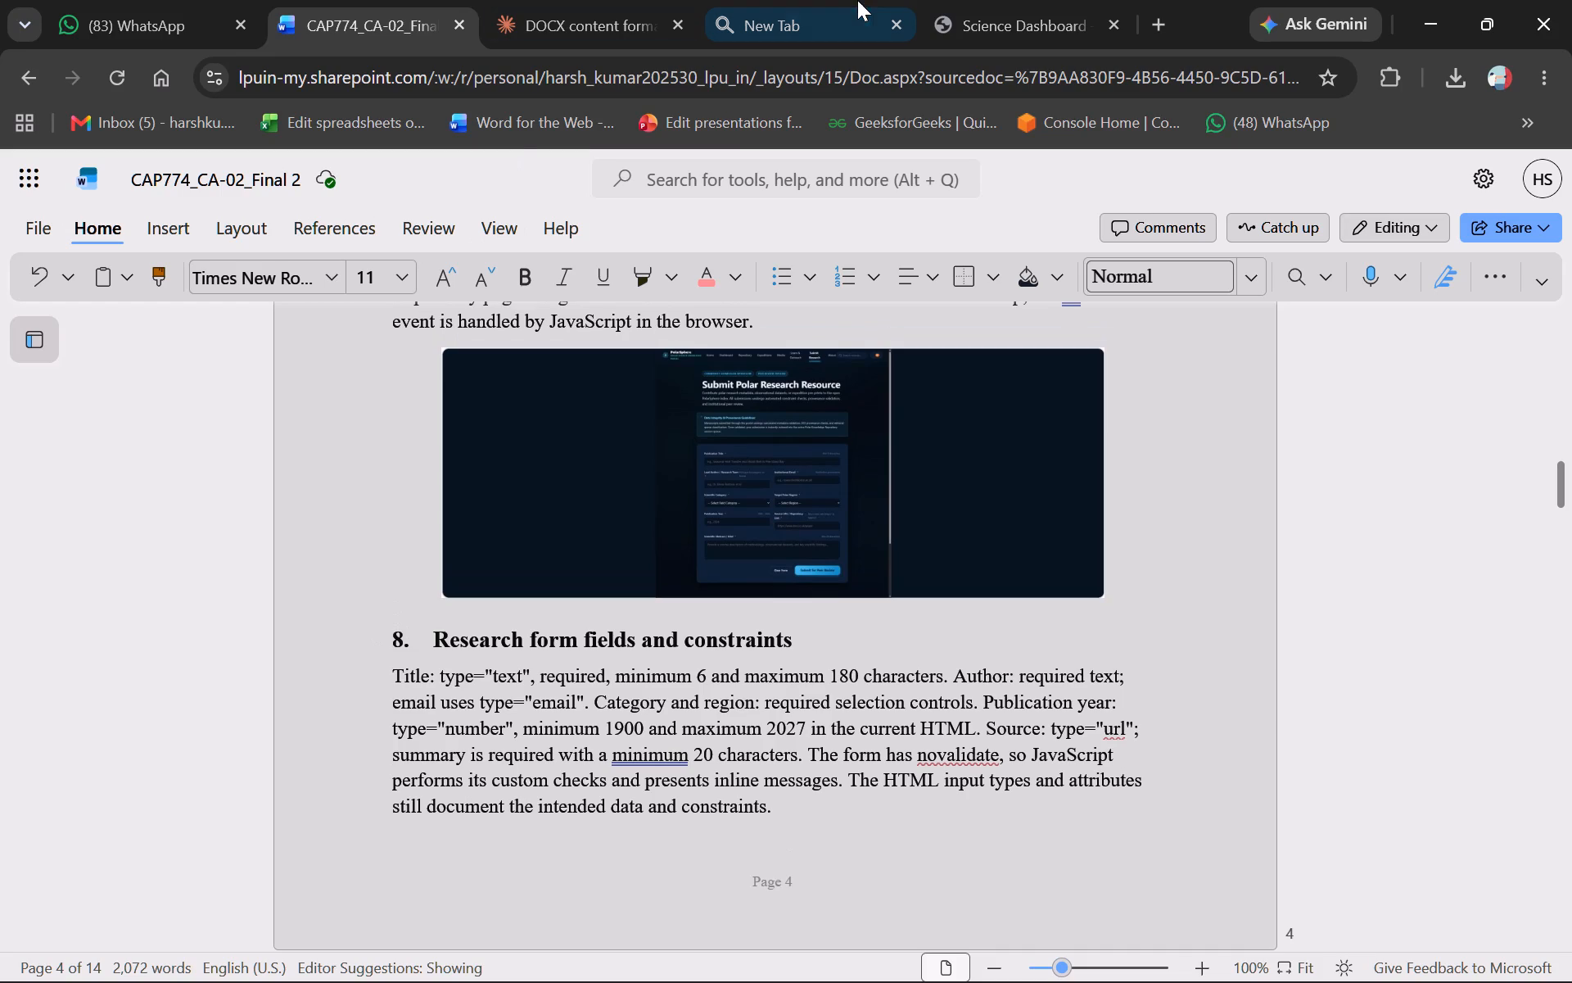
Open the Submit Research page of the PolarSphere site and compare it with the form screenshot in the report's section 7.
click(1041, 5)
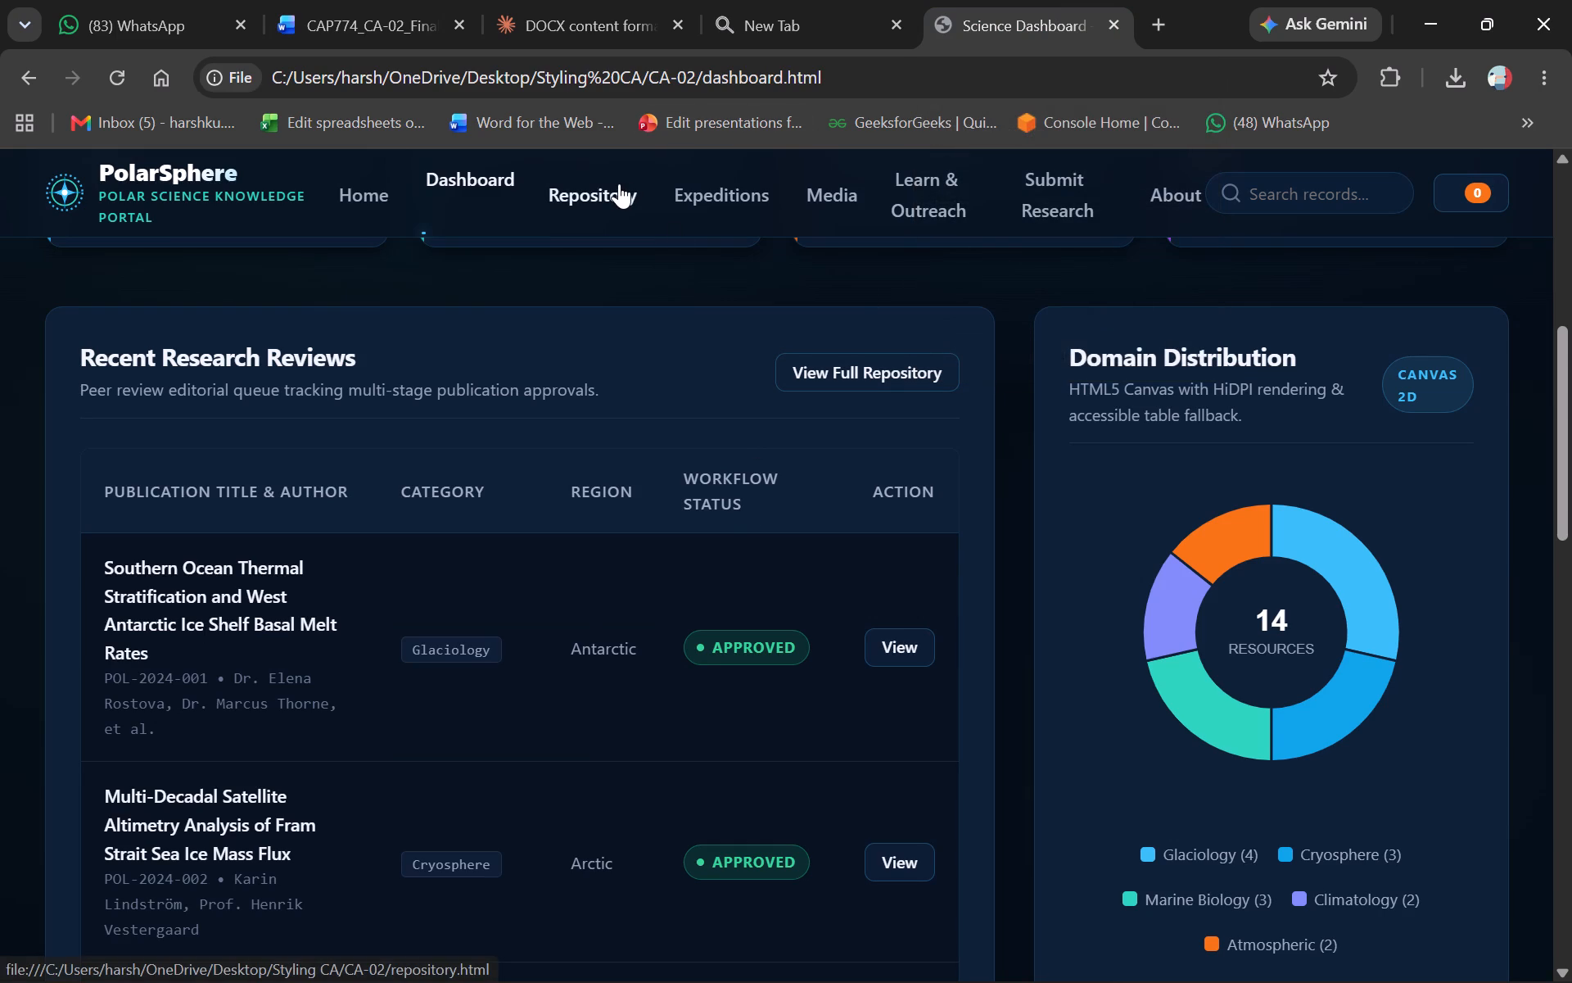
click(619, 183)
click(1019, 220)
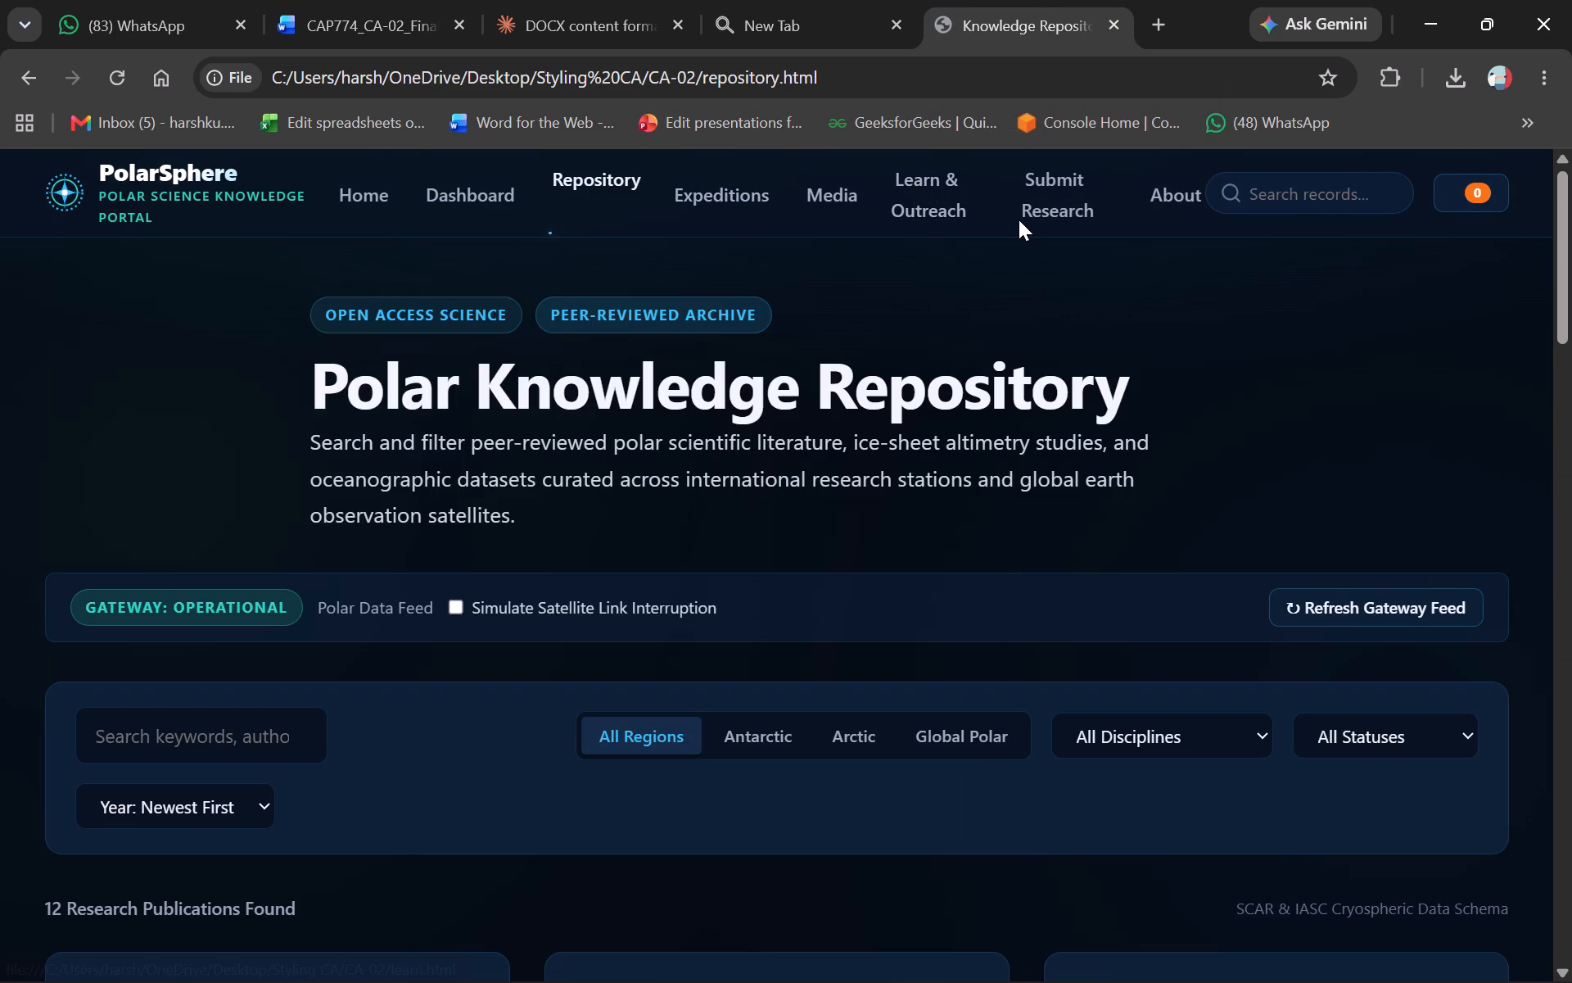
click(1043, 203)
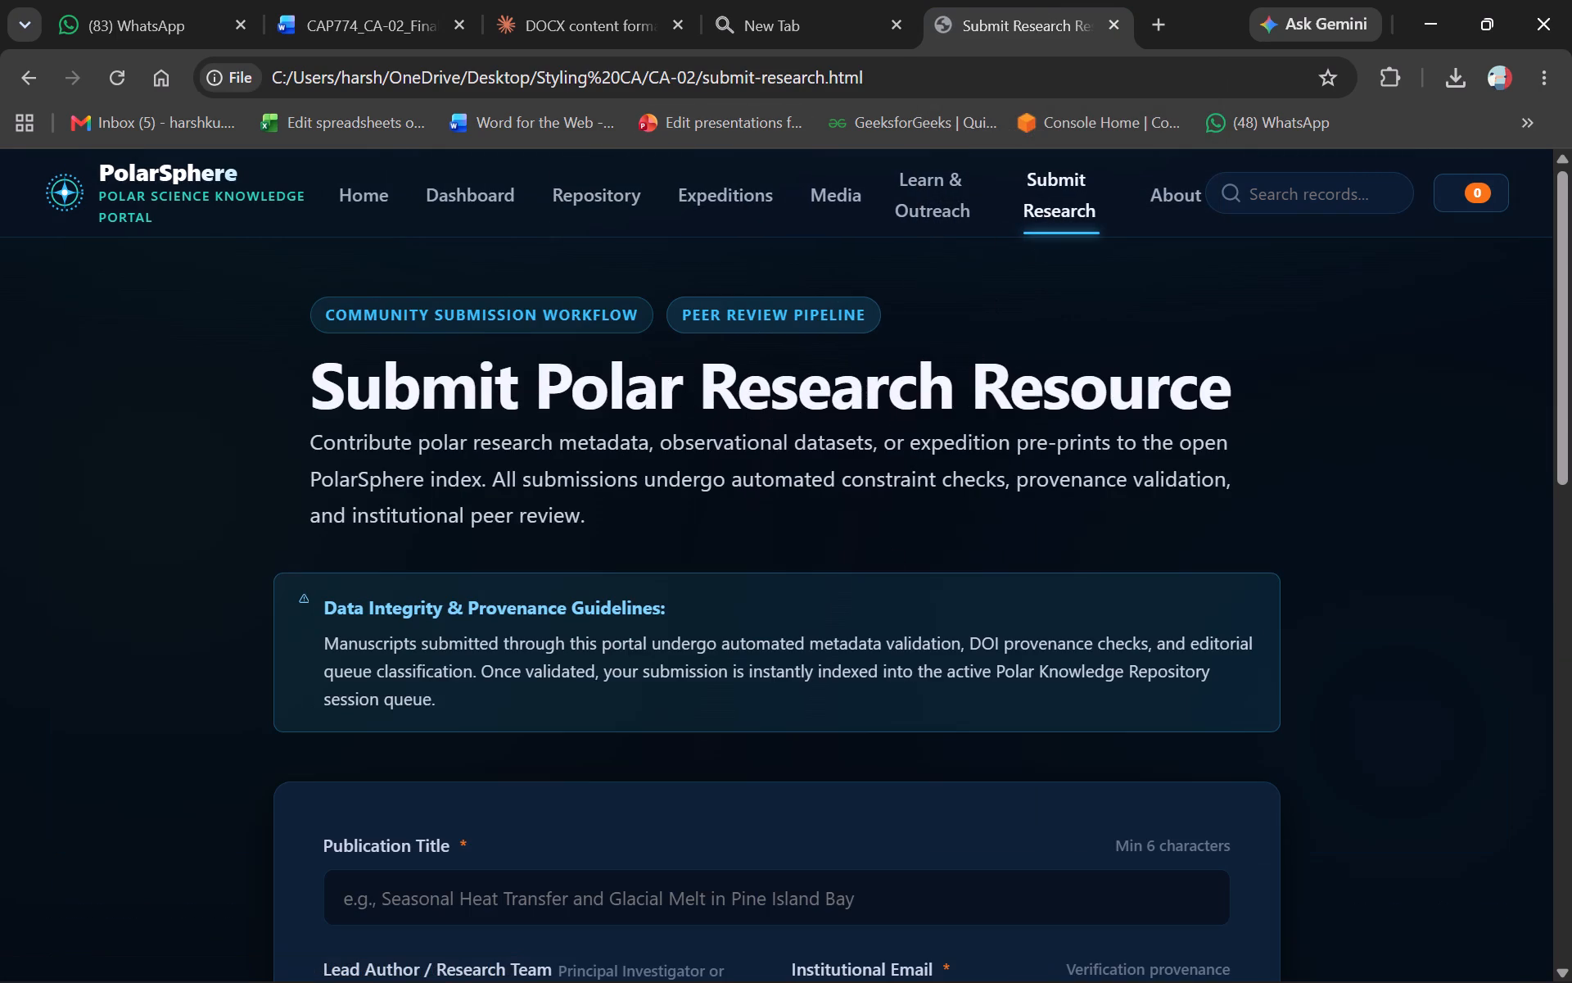
click(364, 0)
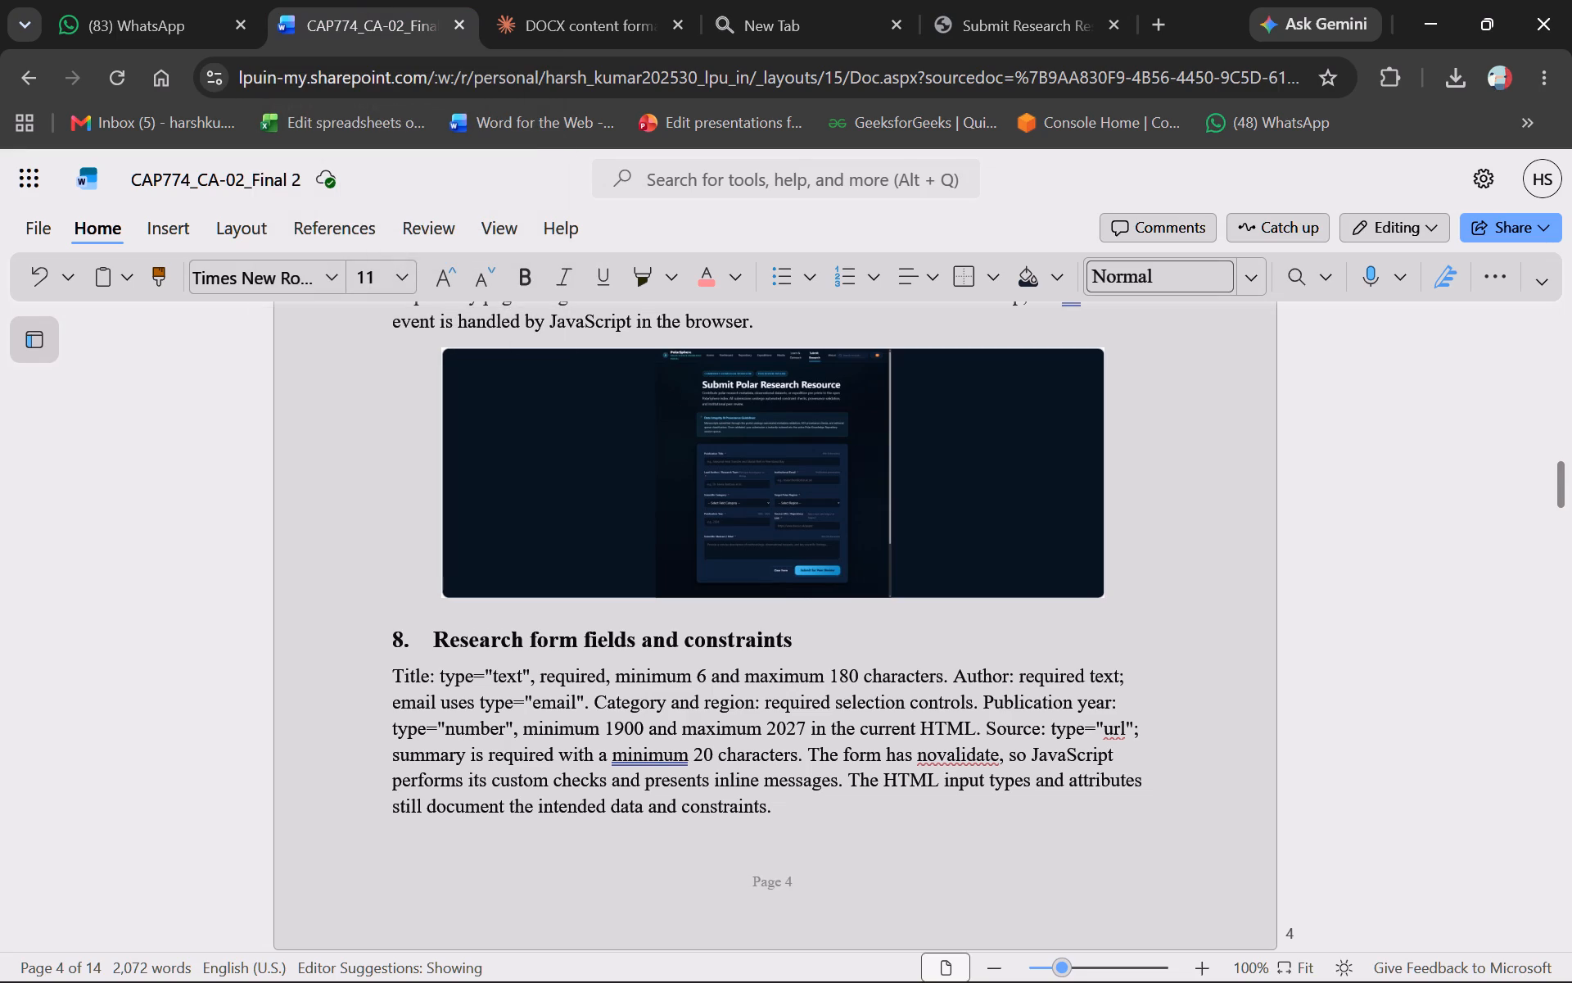
scroll(842, 822, up, 1)
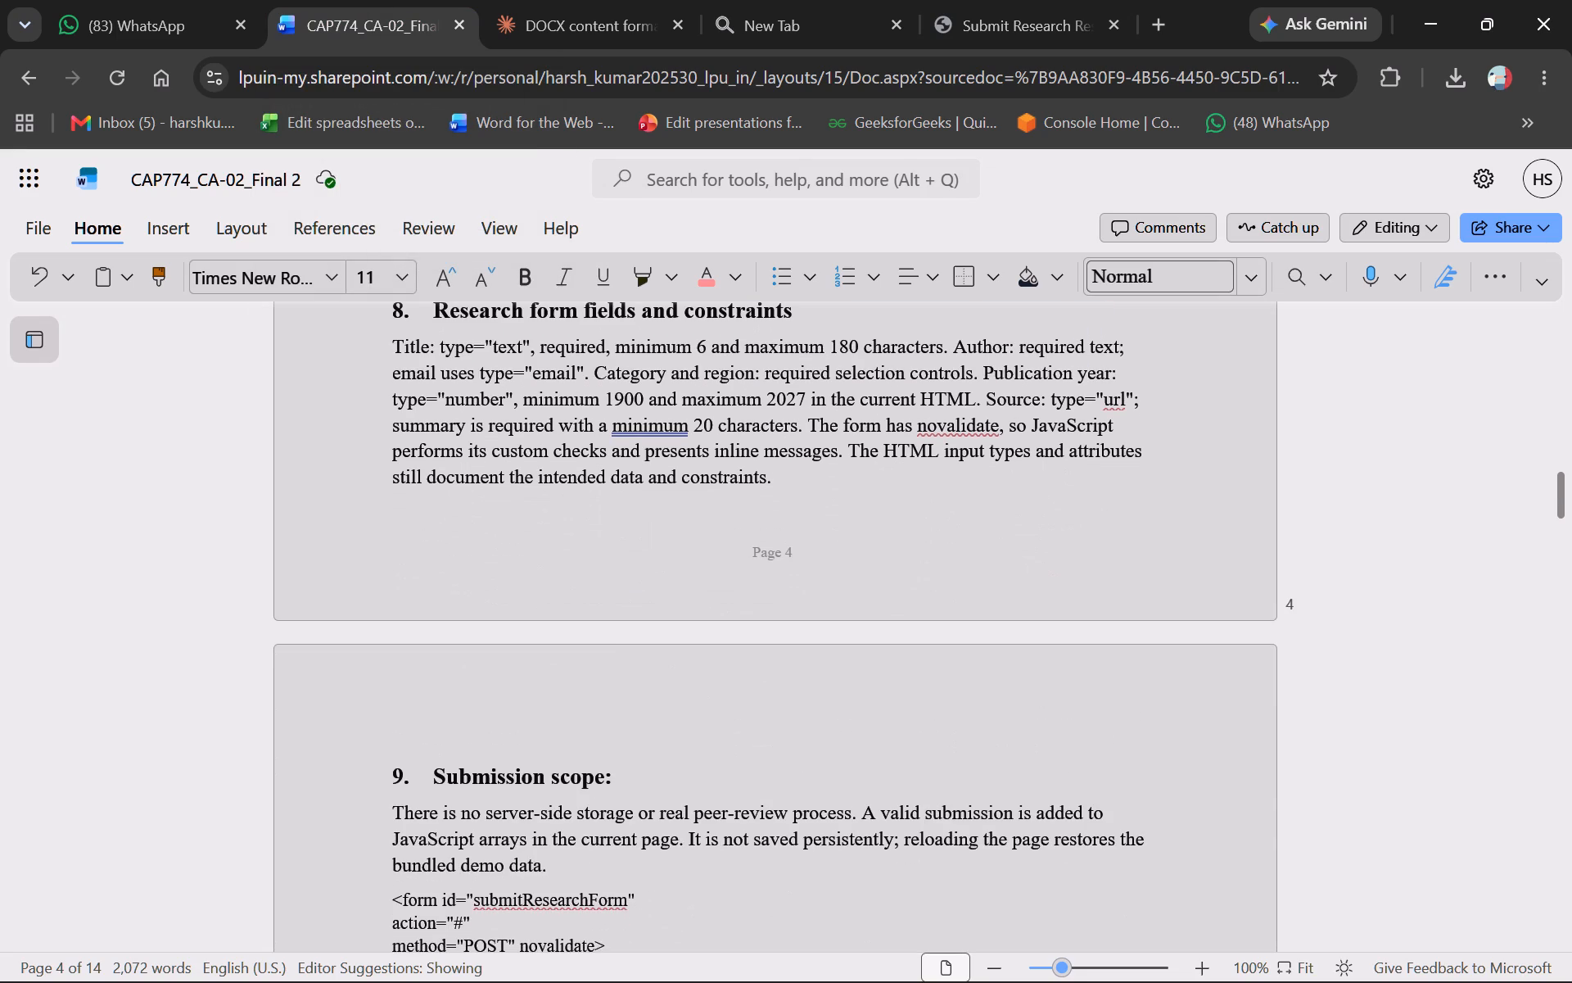
scroll(842, 822, up, 1)
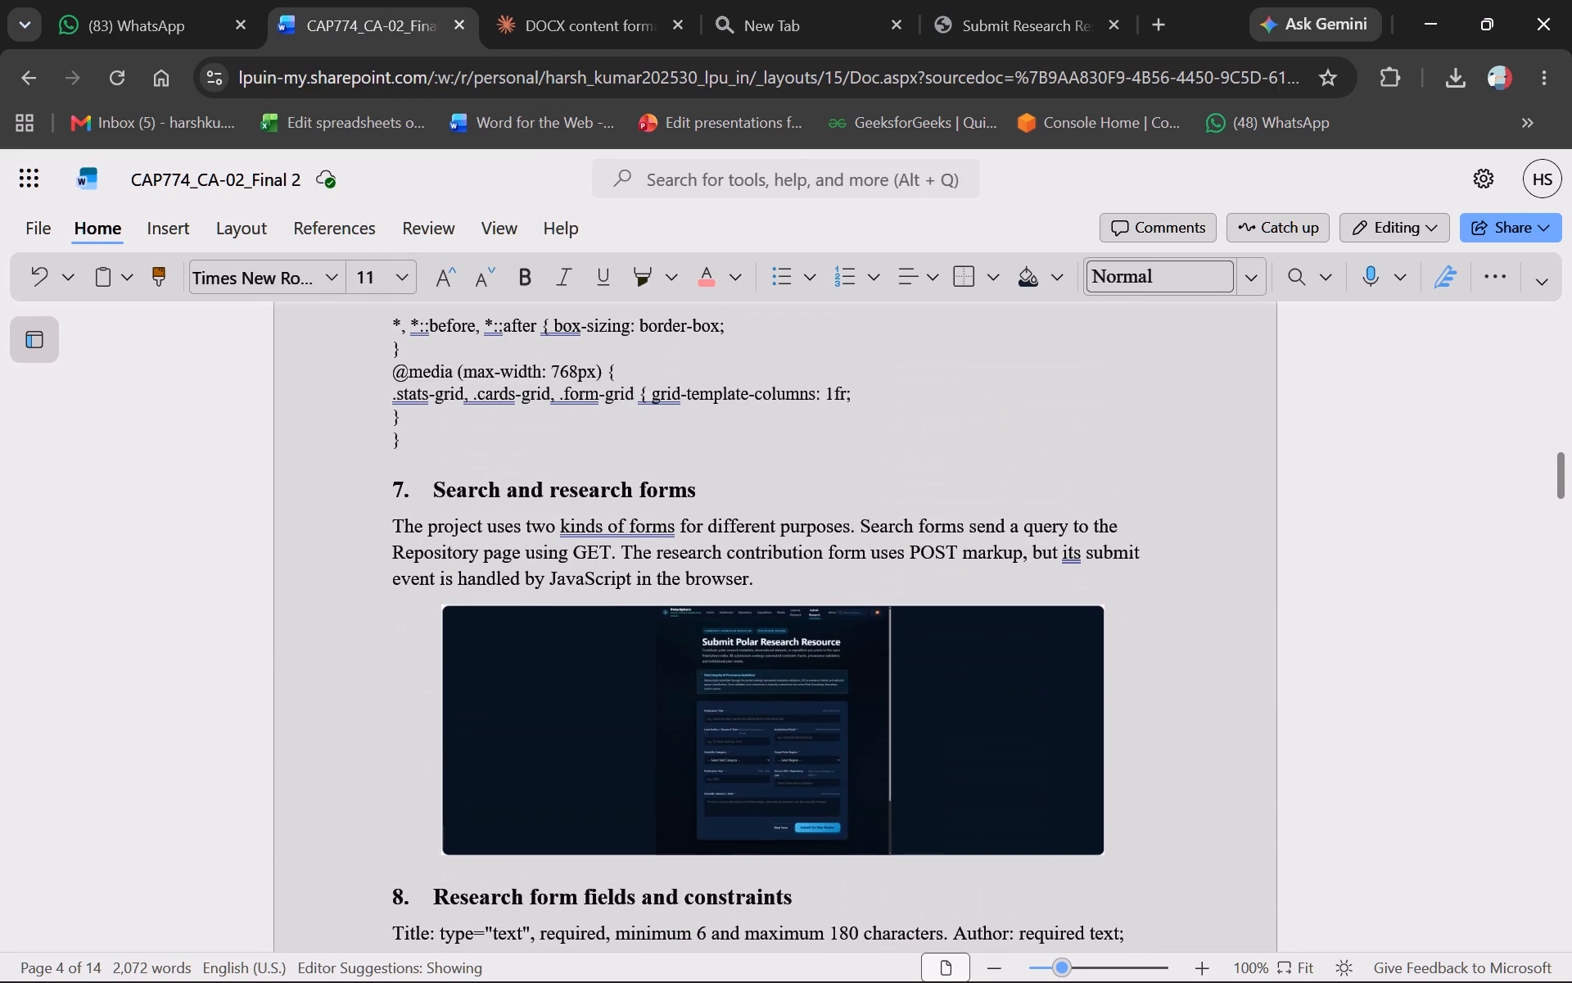
scroll(842, 822, up, 2)
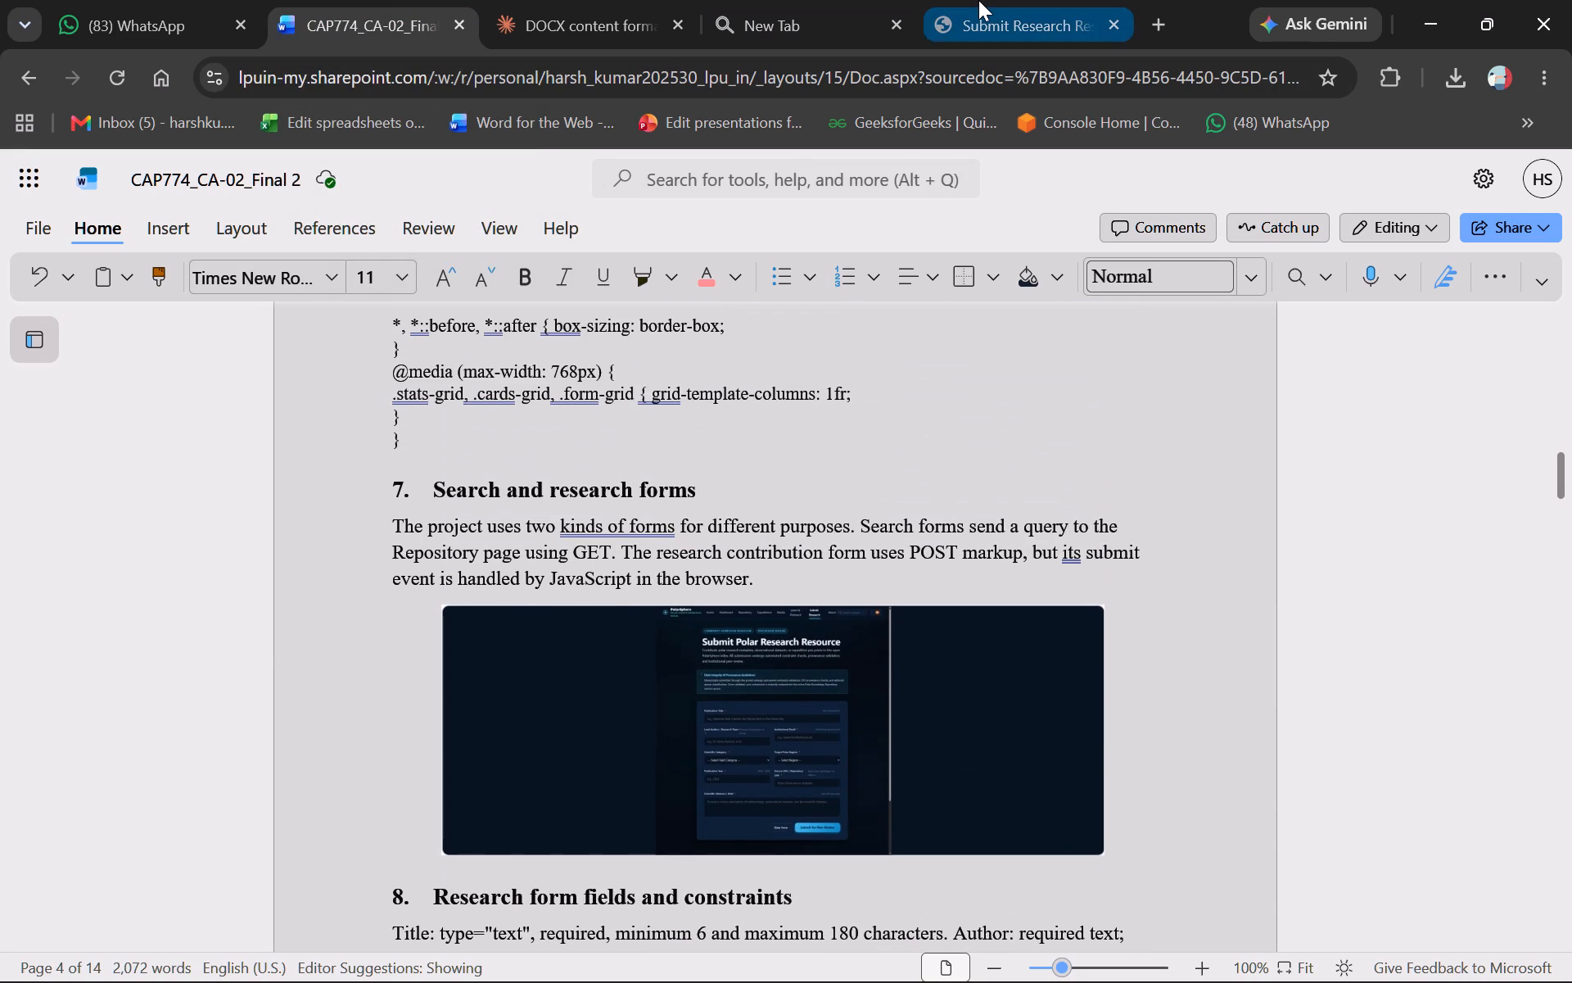
Capture a full-width screenshot of PolarSphere's Submit Research form, covering the Lead Author field down to Submit for Peer Review.
click(978, 0)
scroll(842, 506, down, 7)
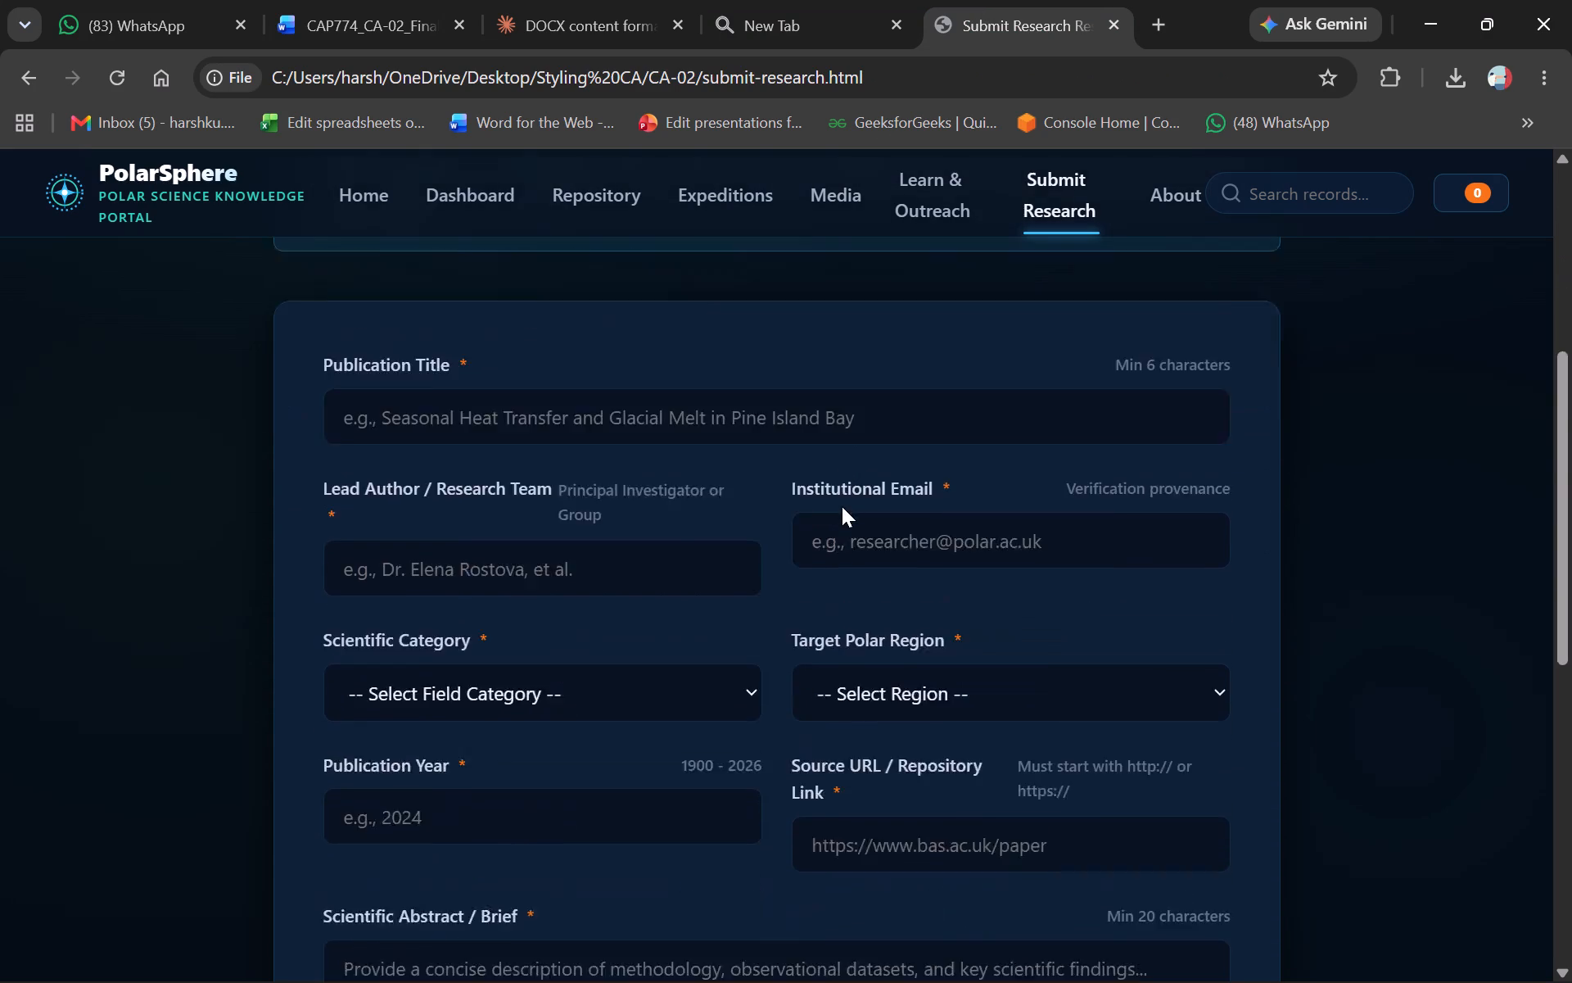
scroll(842, 506, down, 3)
scroll(842, 506, up, 2)
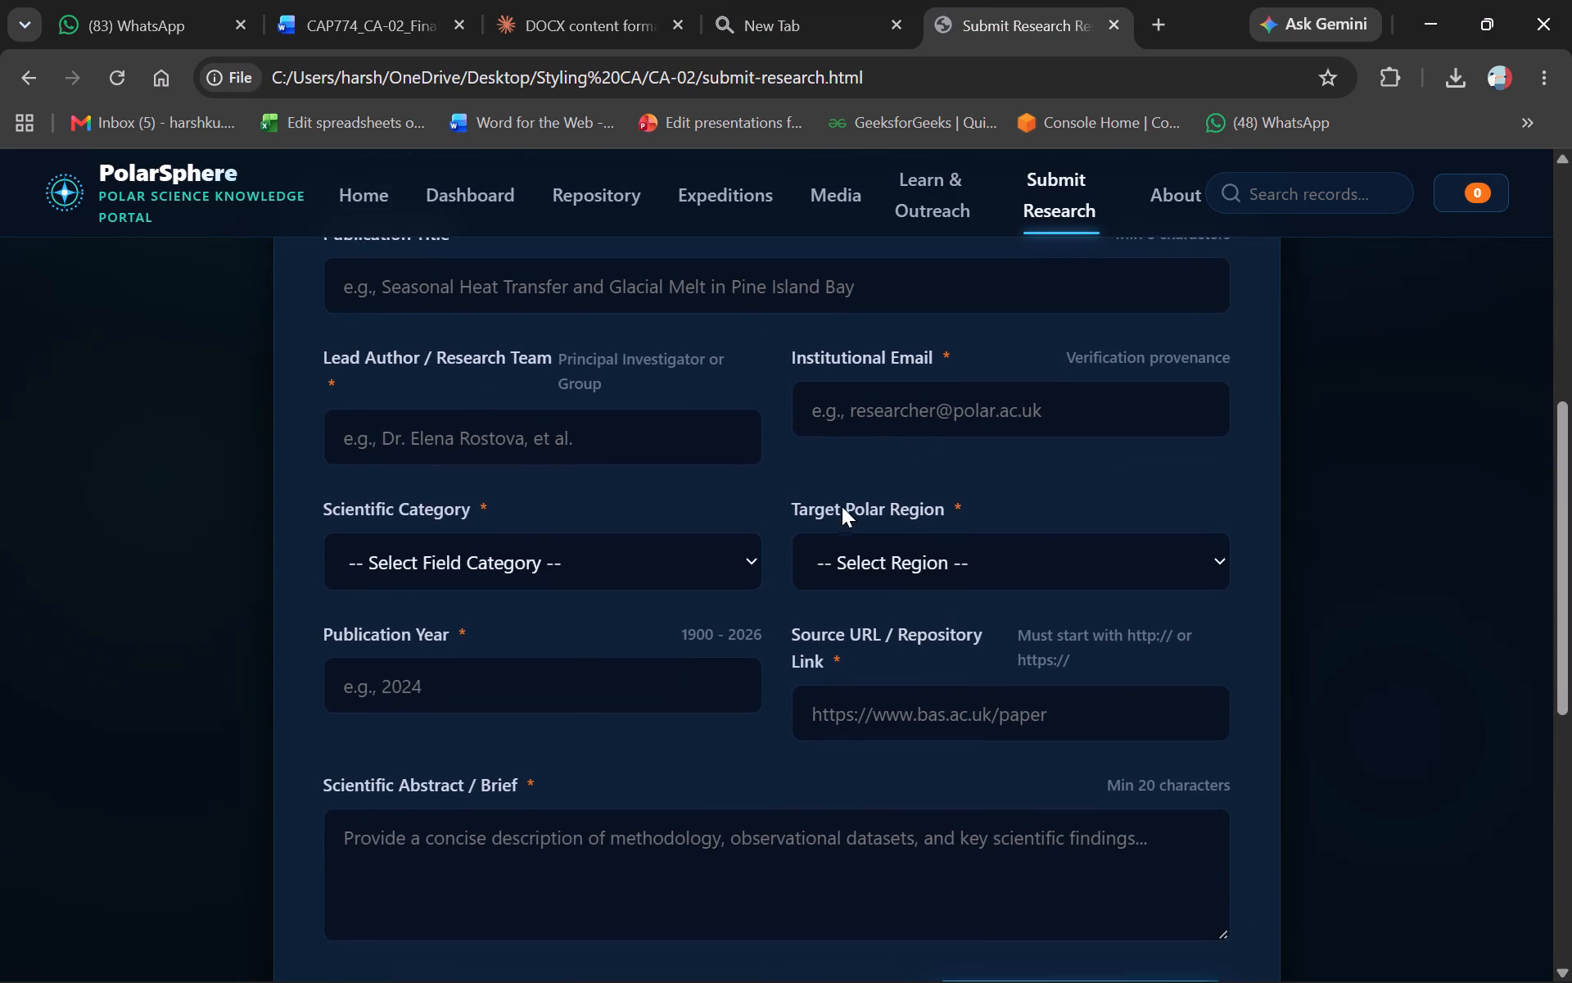
scroll(842, 506, up, 1)
scroll(842, 506, down, 1)
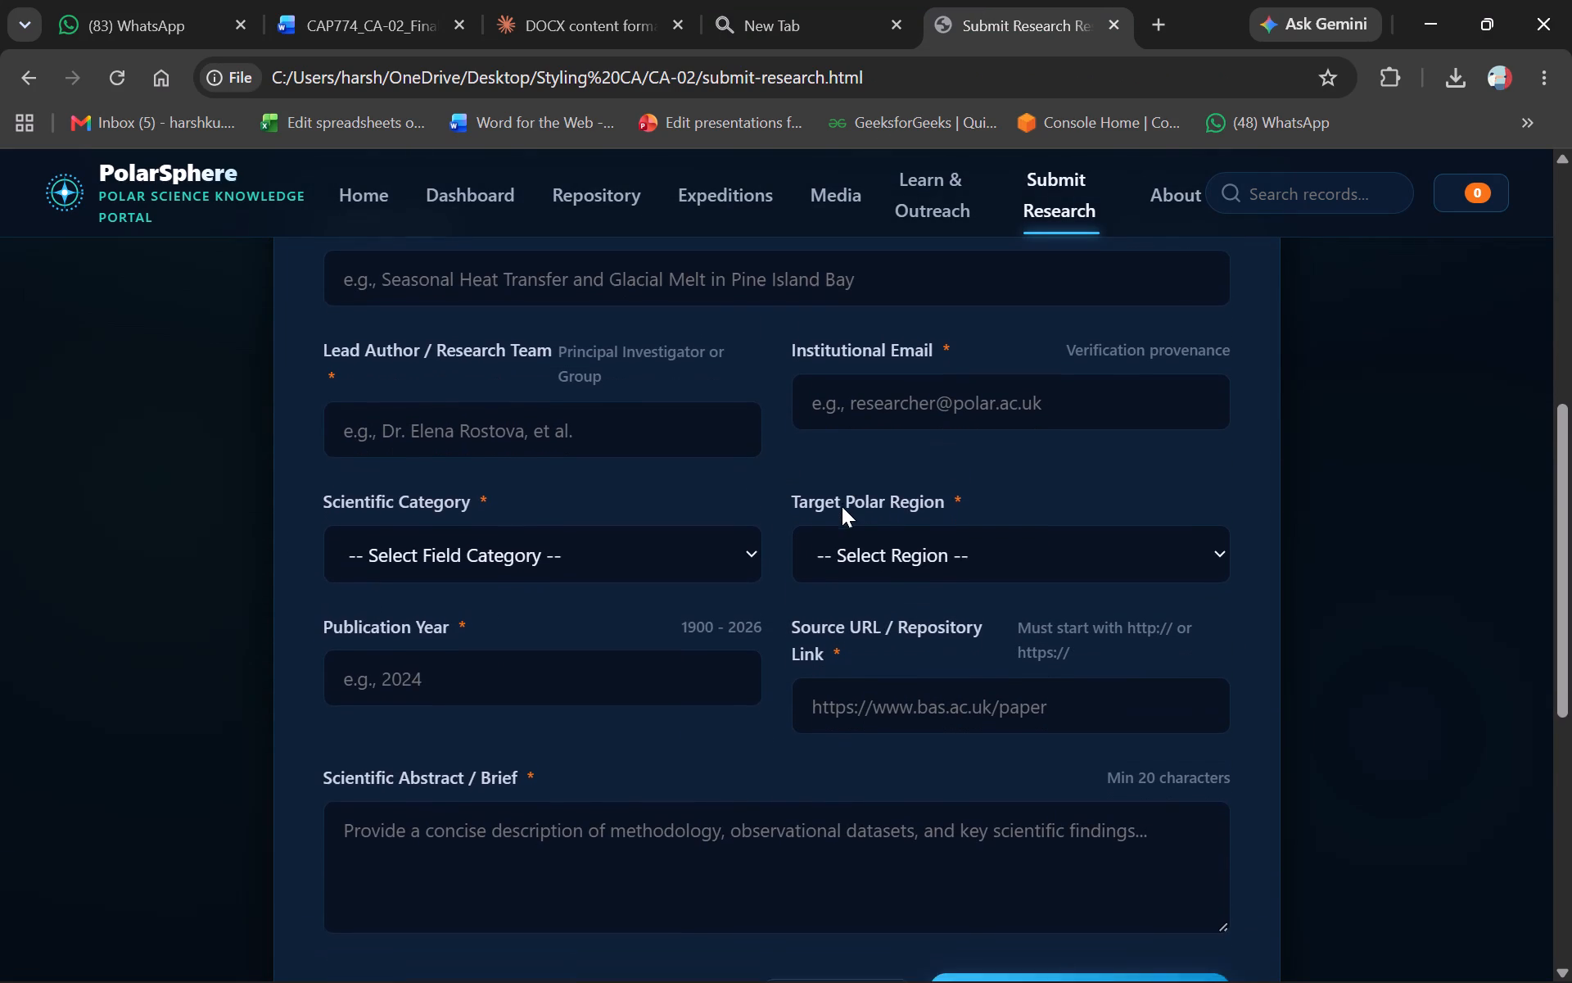
scroll(842, 506, down, 1)
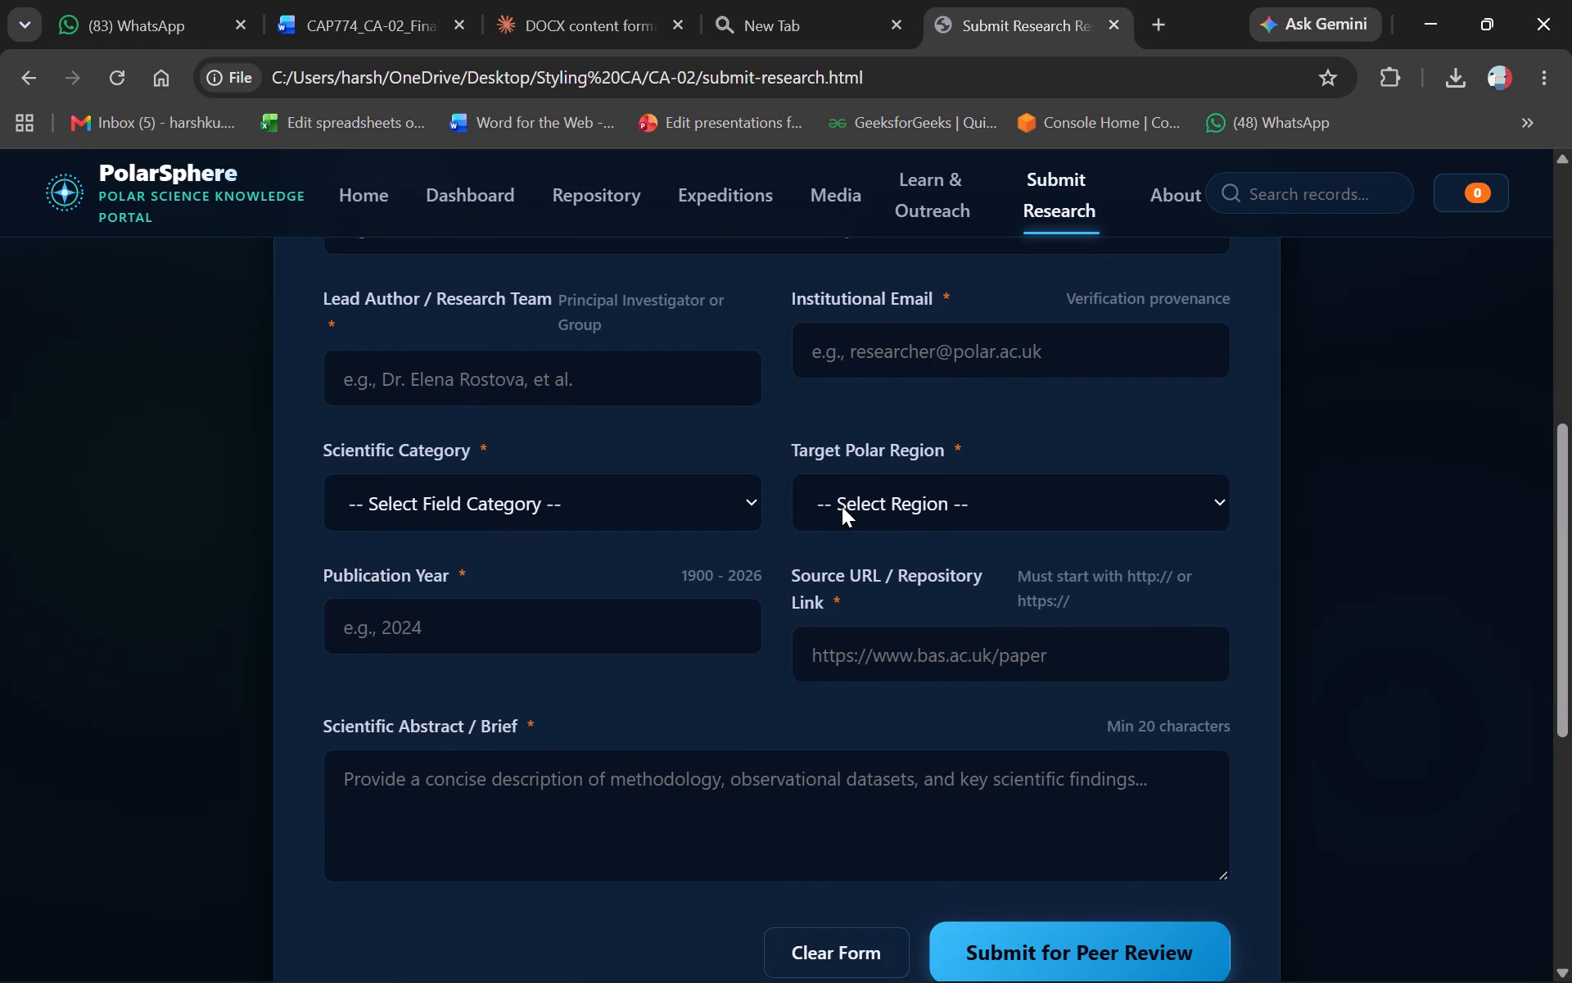
key(Print)
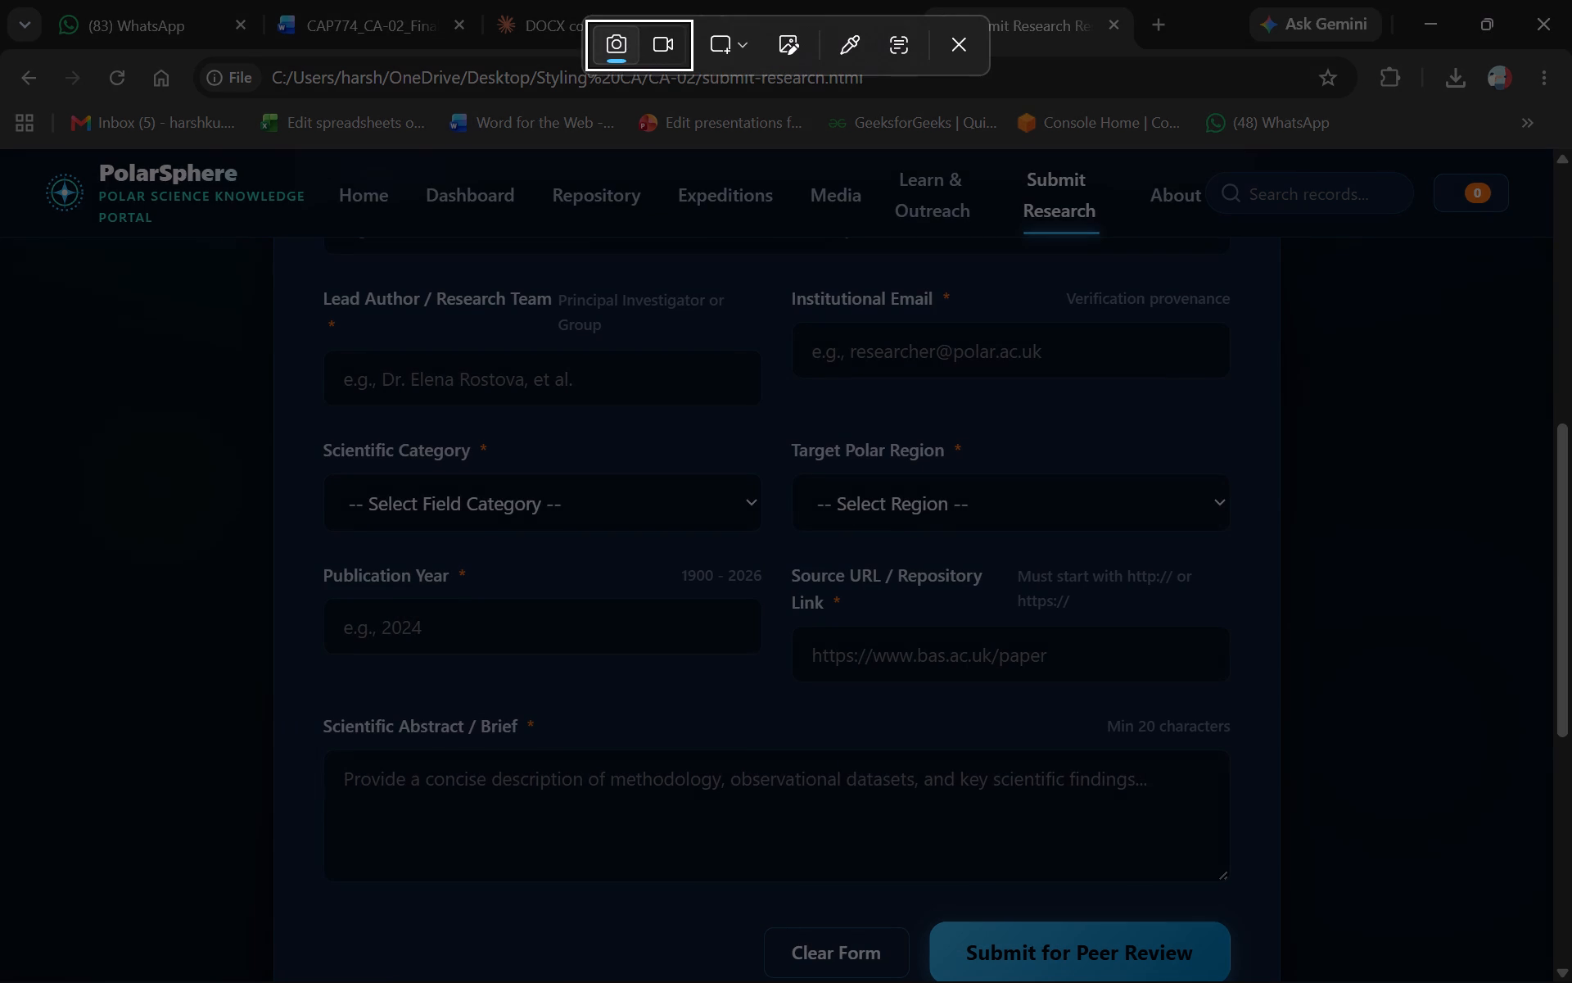
drag(0, 148, 859, 646)
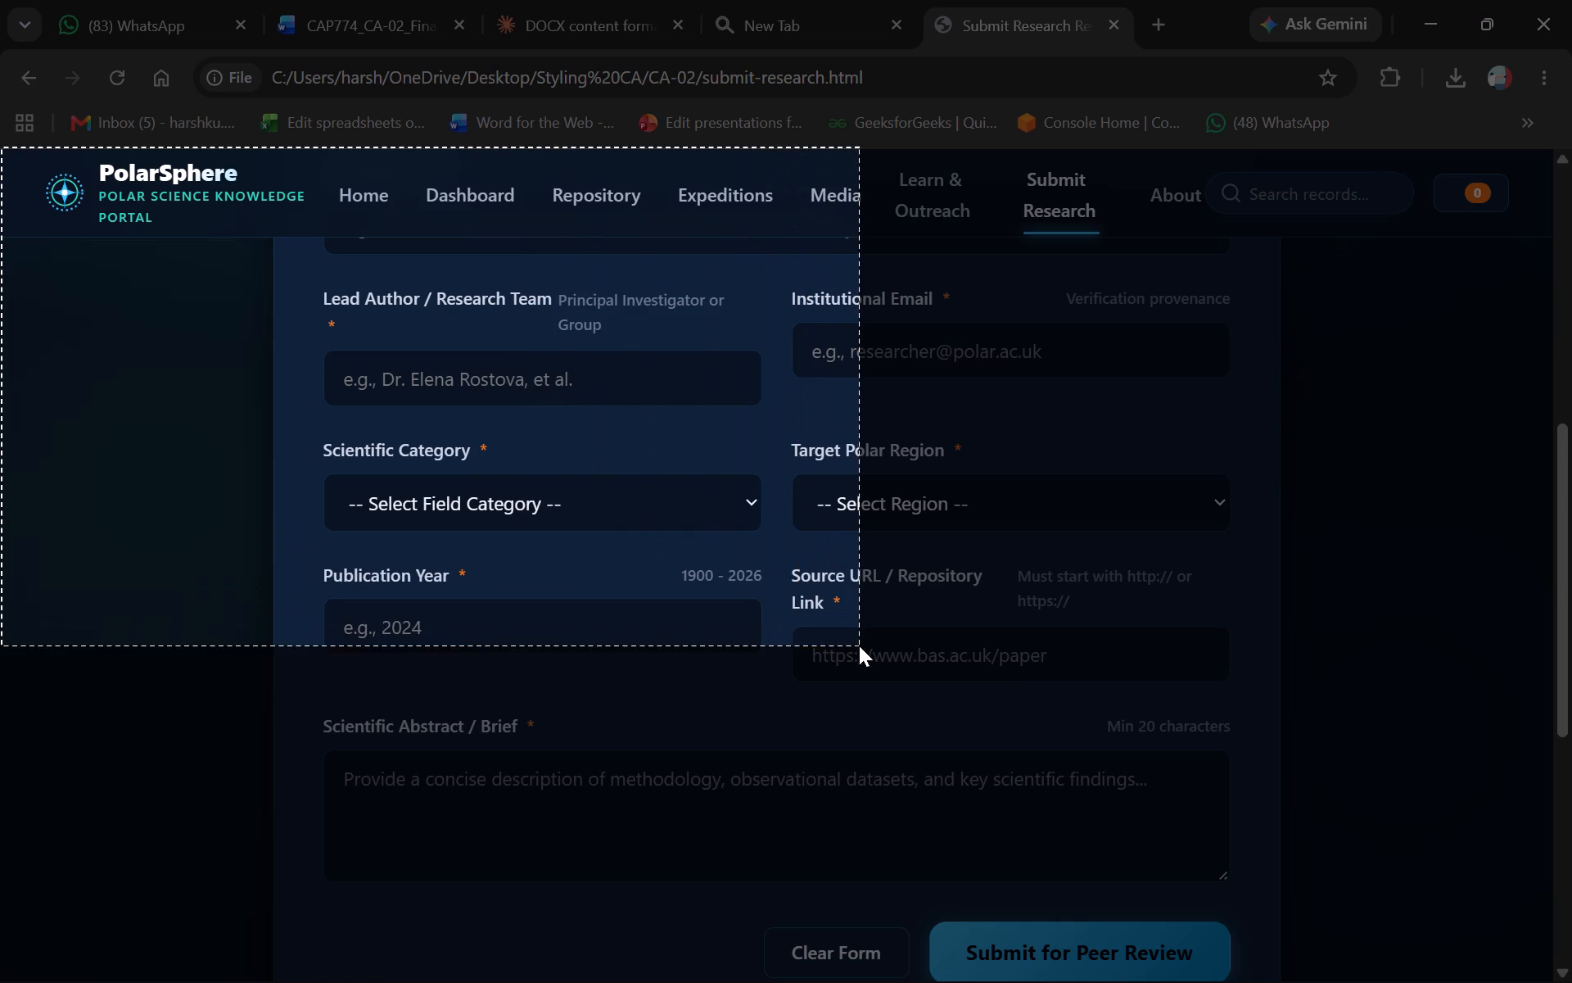
drag(859, 646, 1315, 971)
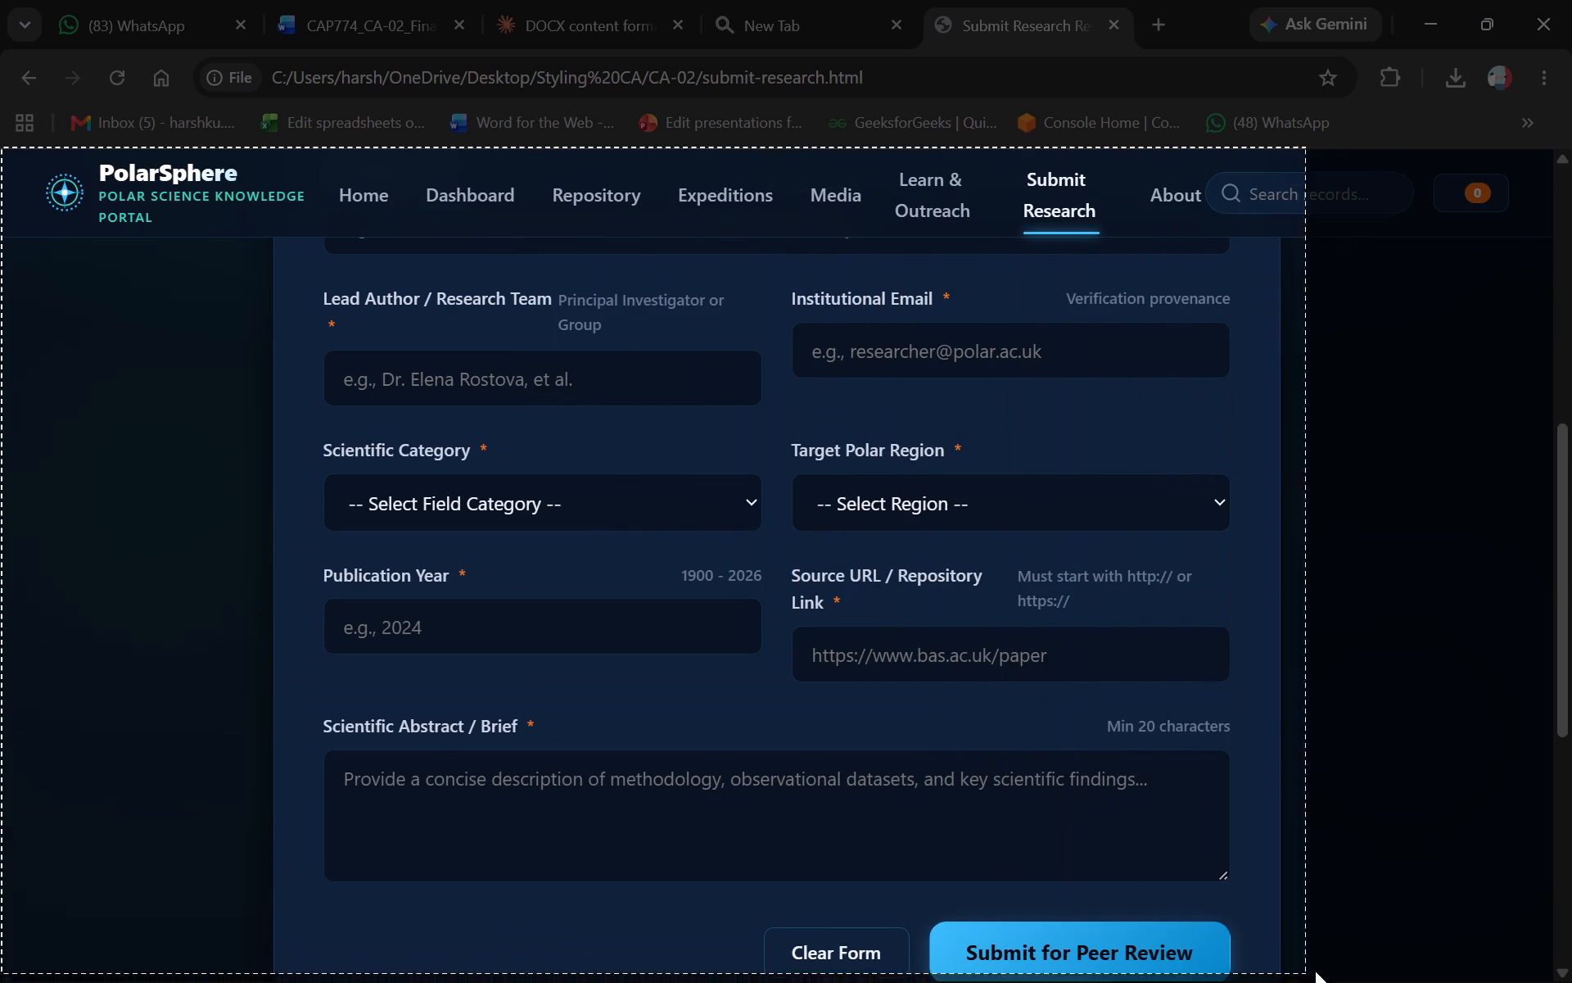
drag(1315, 971, 1570, 982)
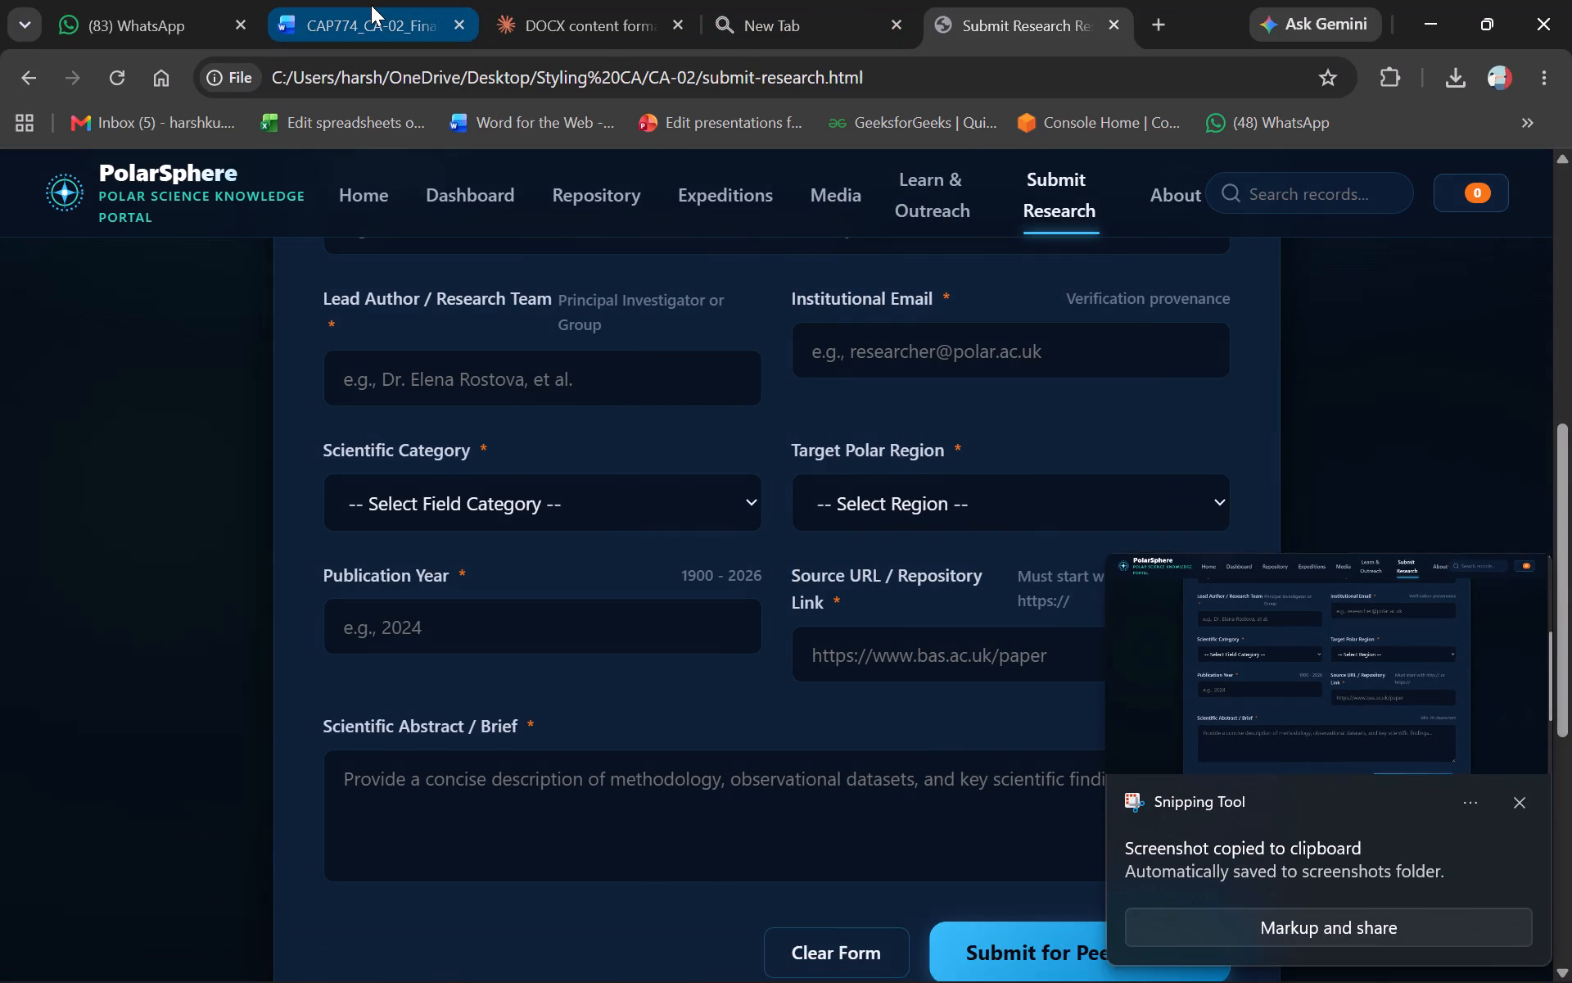
Paste the Submit Research form screenshot into the report two line breaks below the paragraph of section 8, Research form fields and constraints.
click(371, 5)
scroll(672, 654, down, 1)
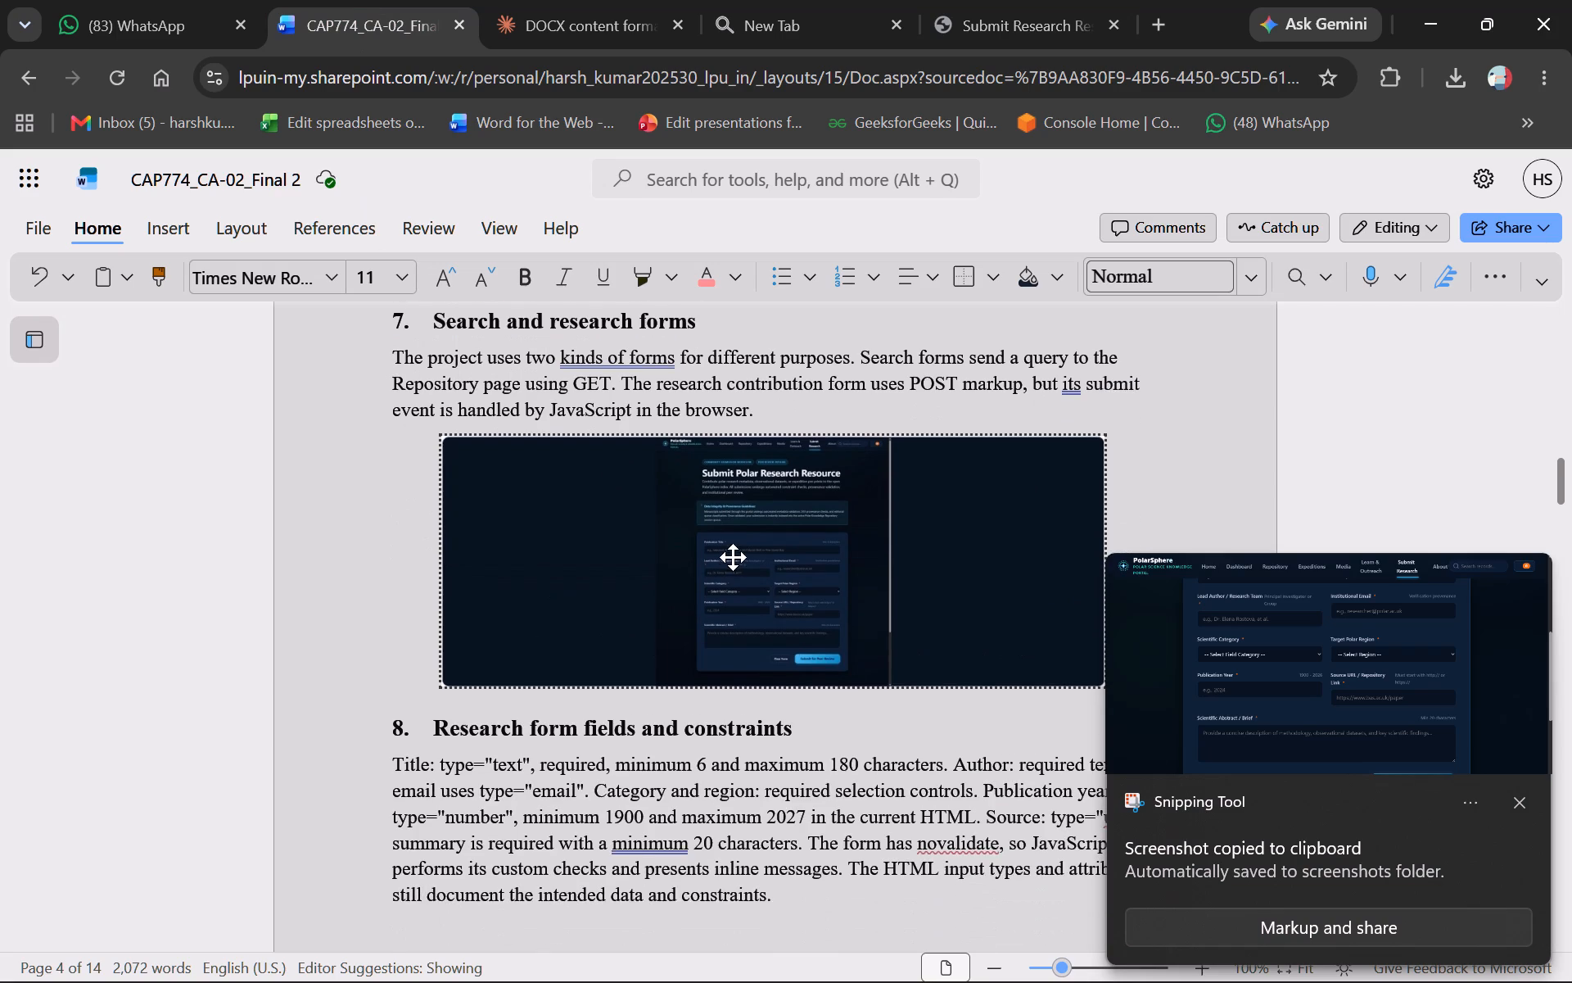
scroll(733, 557, down, 2)
click(793, 575)
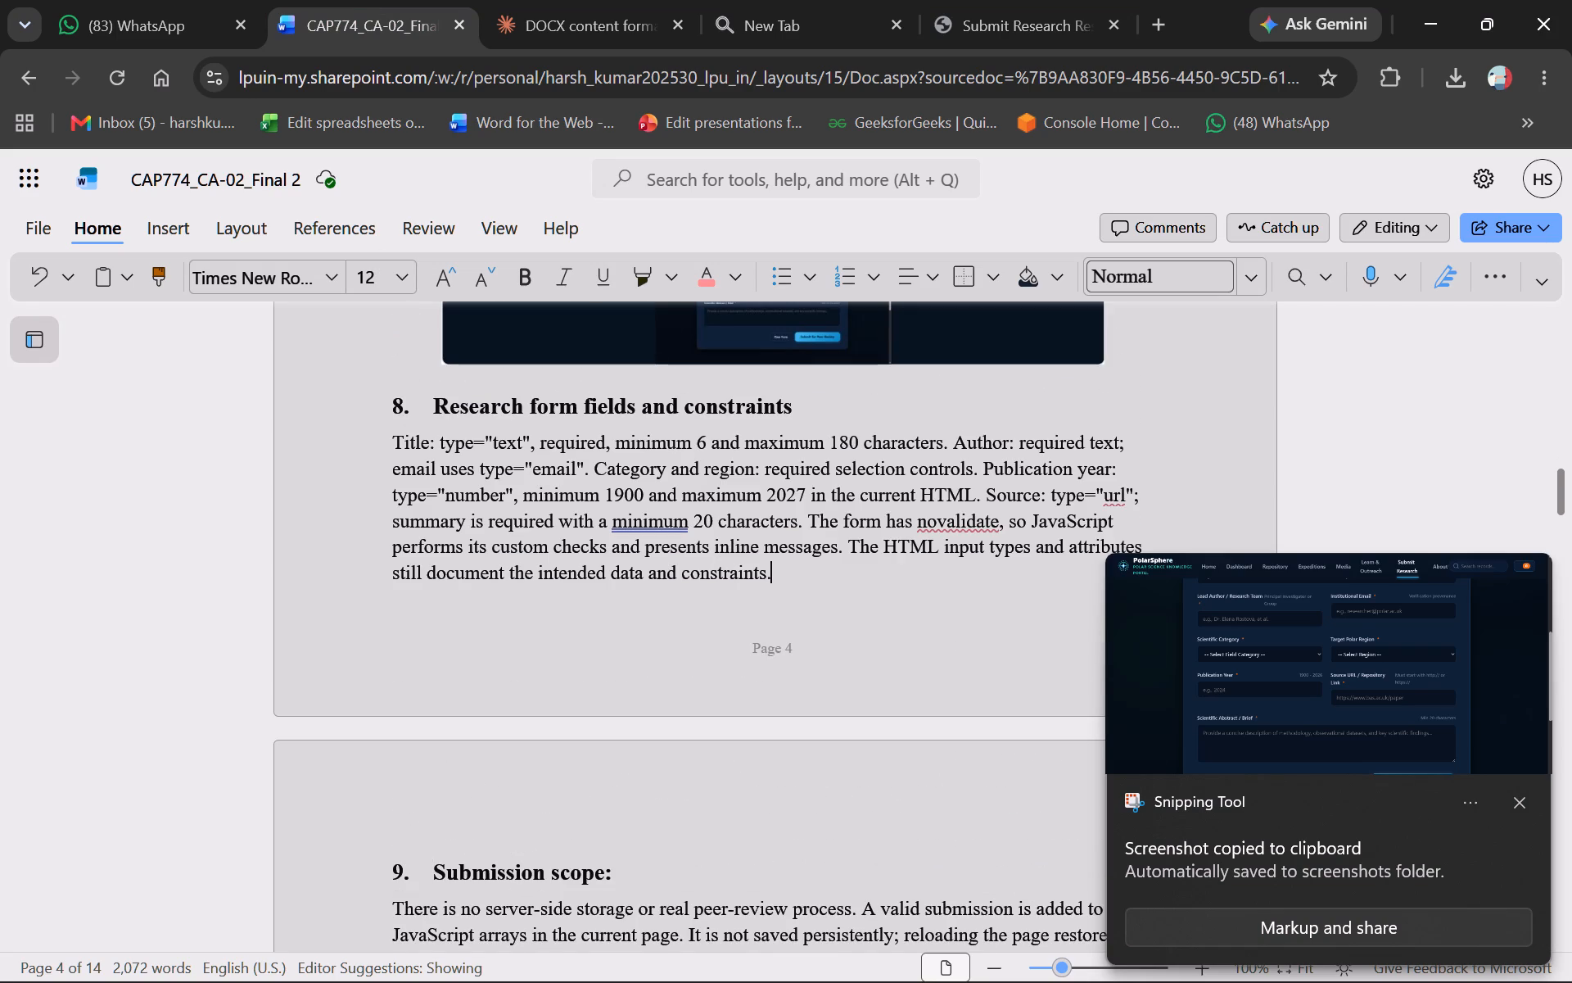
key(shift+Return)
key(shift+Return)
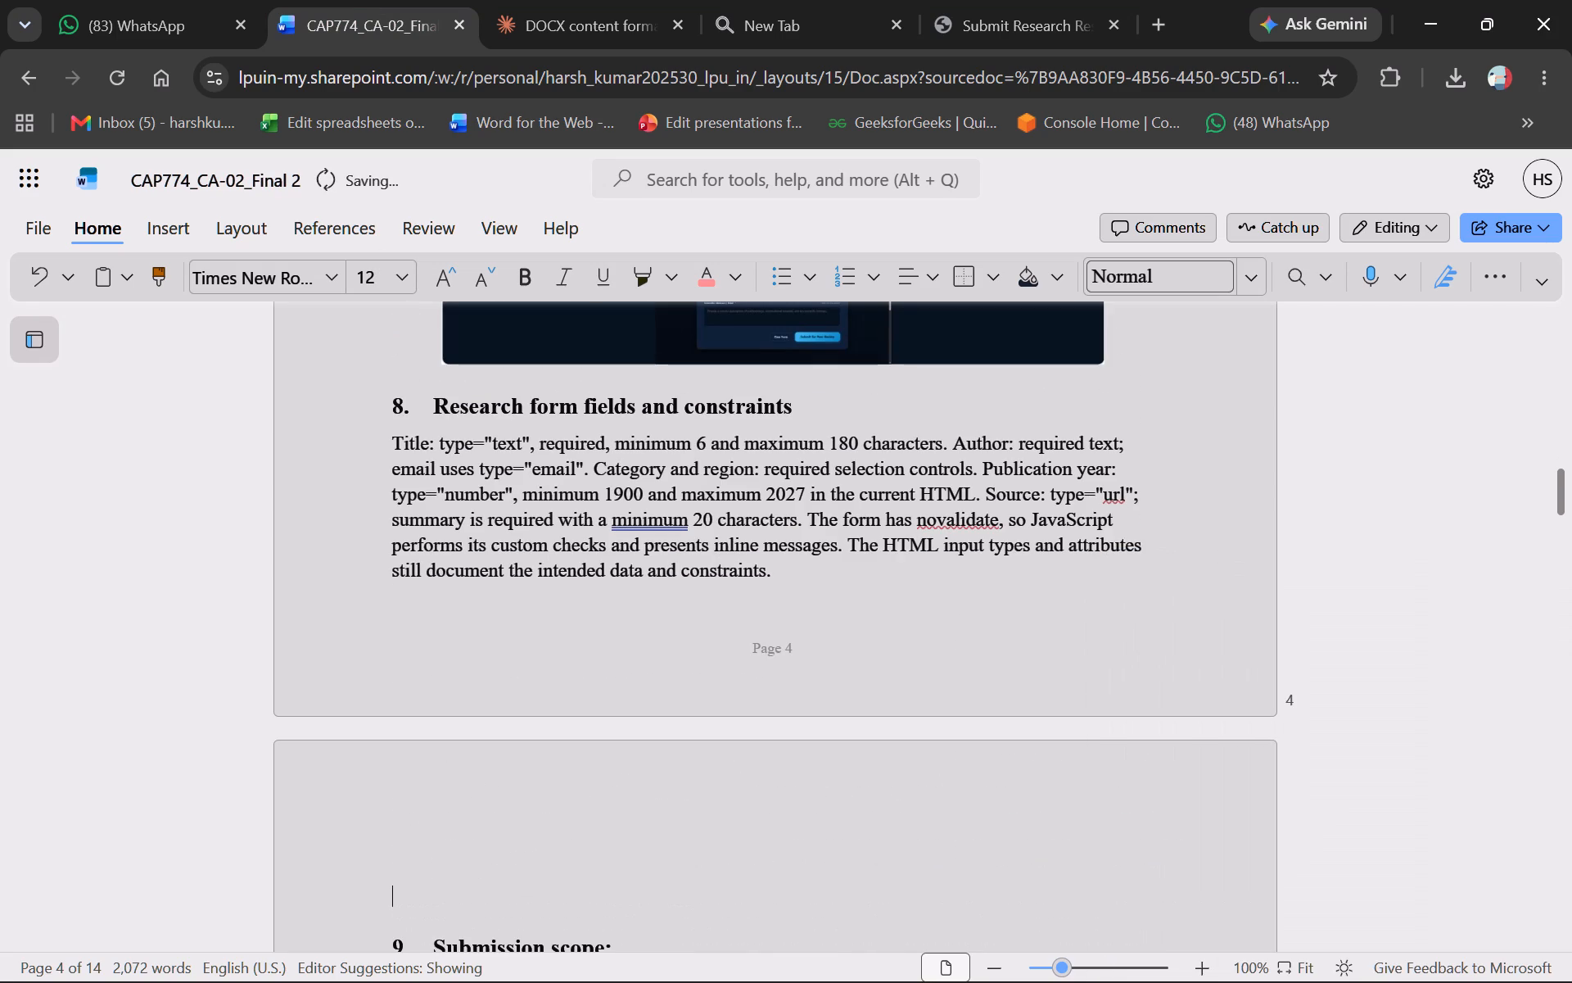
key(ctrl+v)
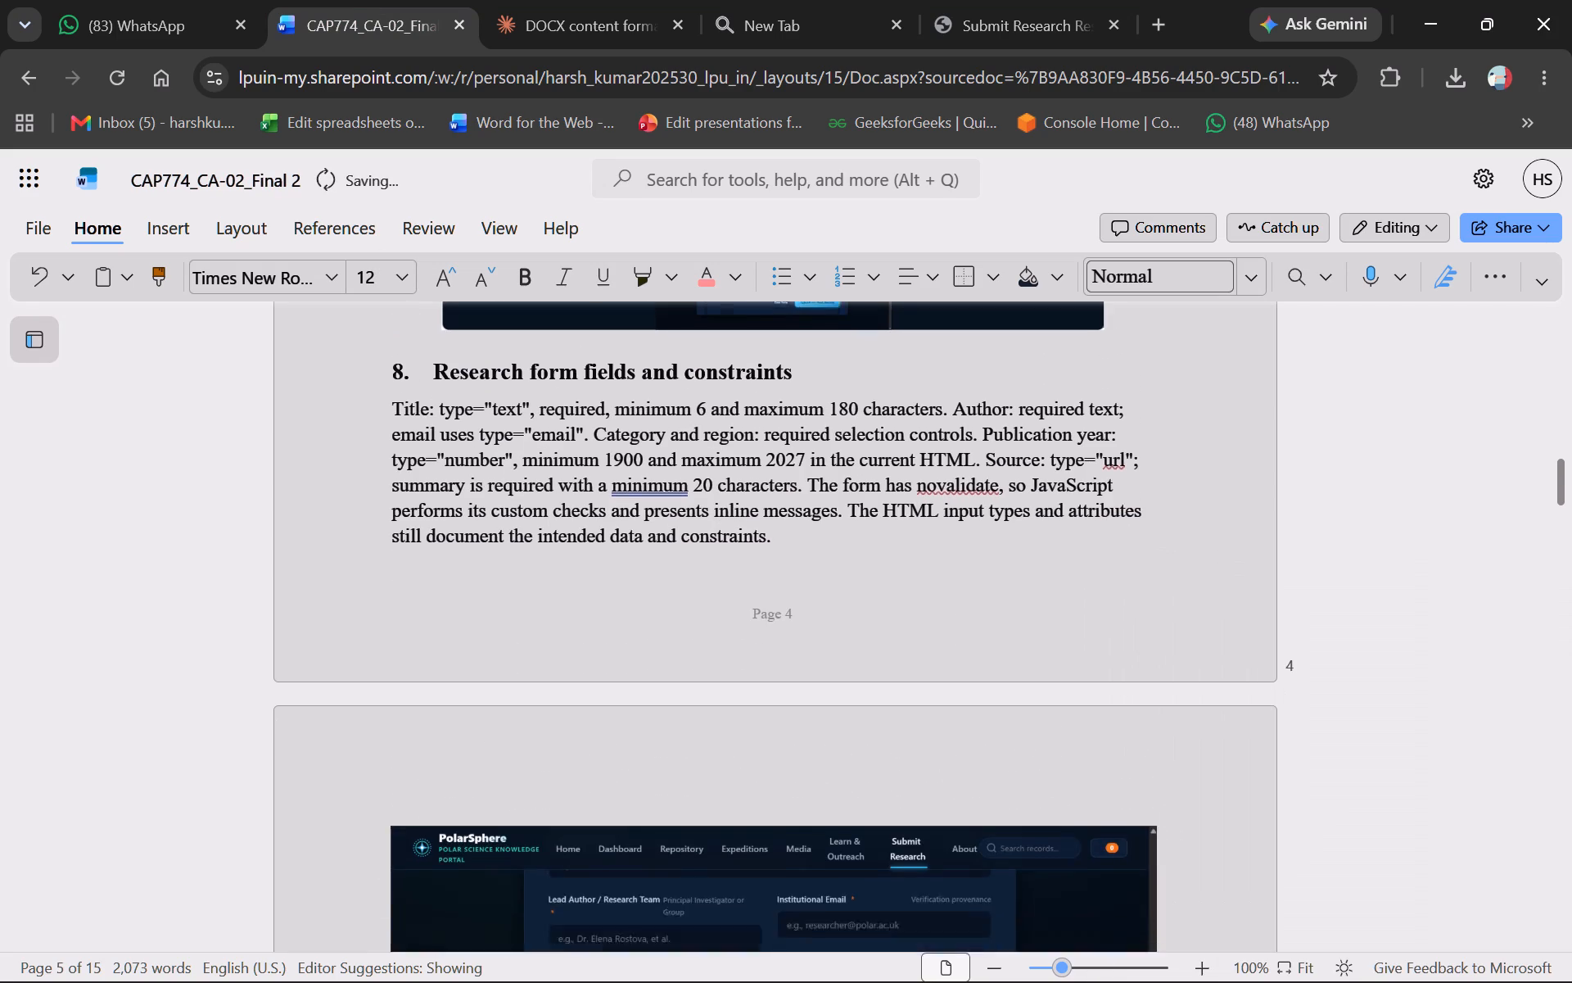
scroll(793, 575, down, 2)
scroll(793, 575, up, 1)
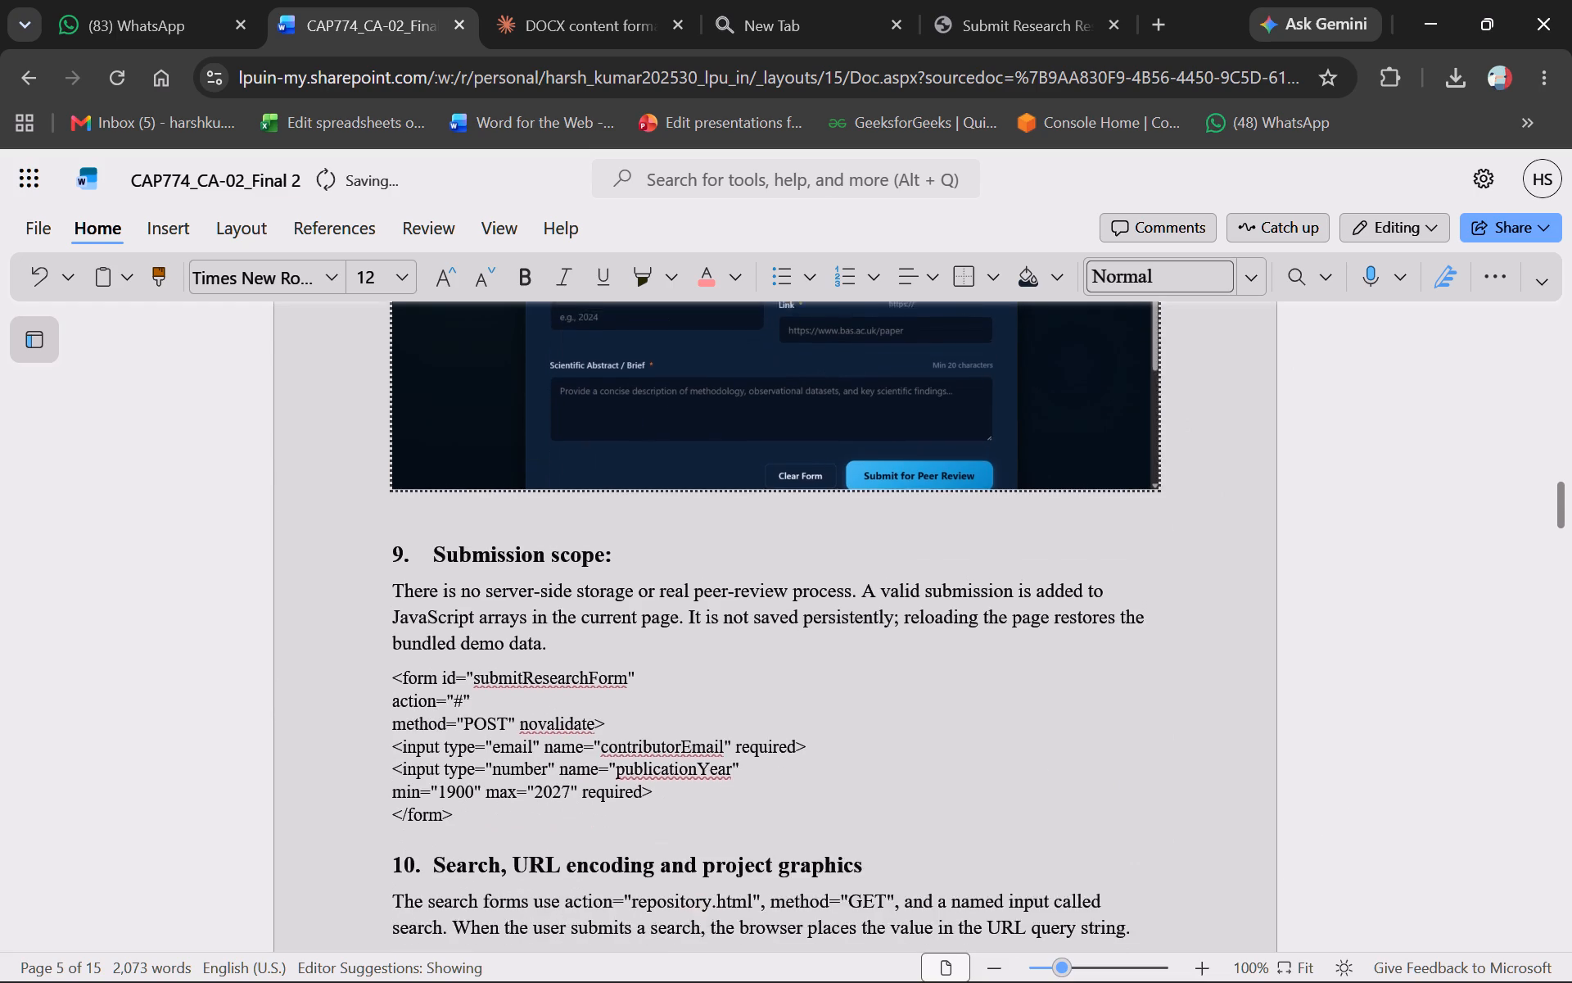
scroll(793, 575, up, 7)
scroll(793, 575, down, 5)
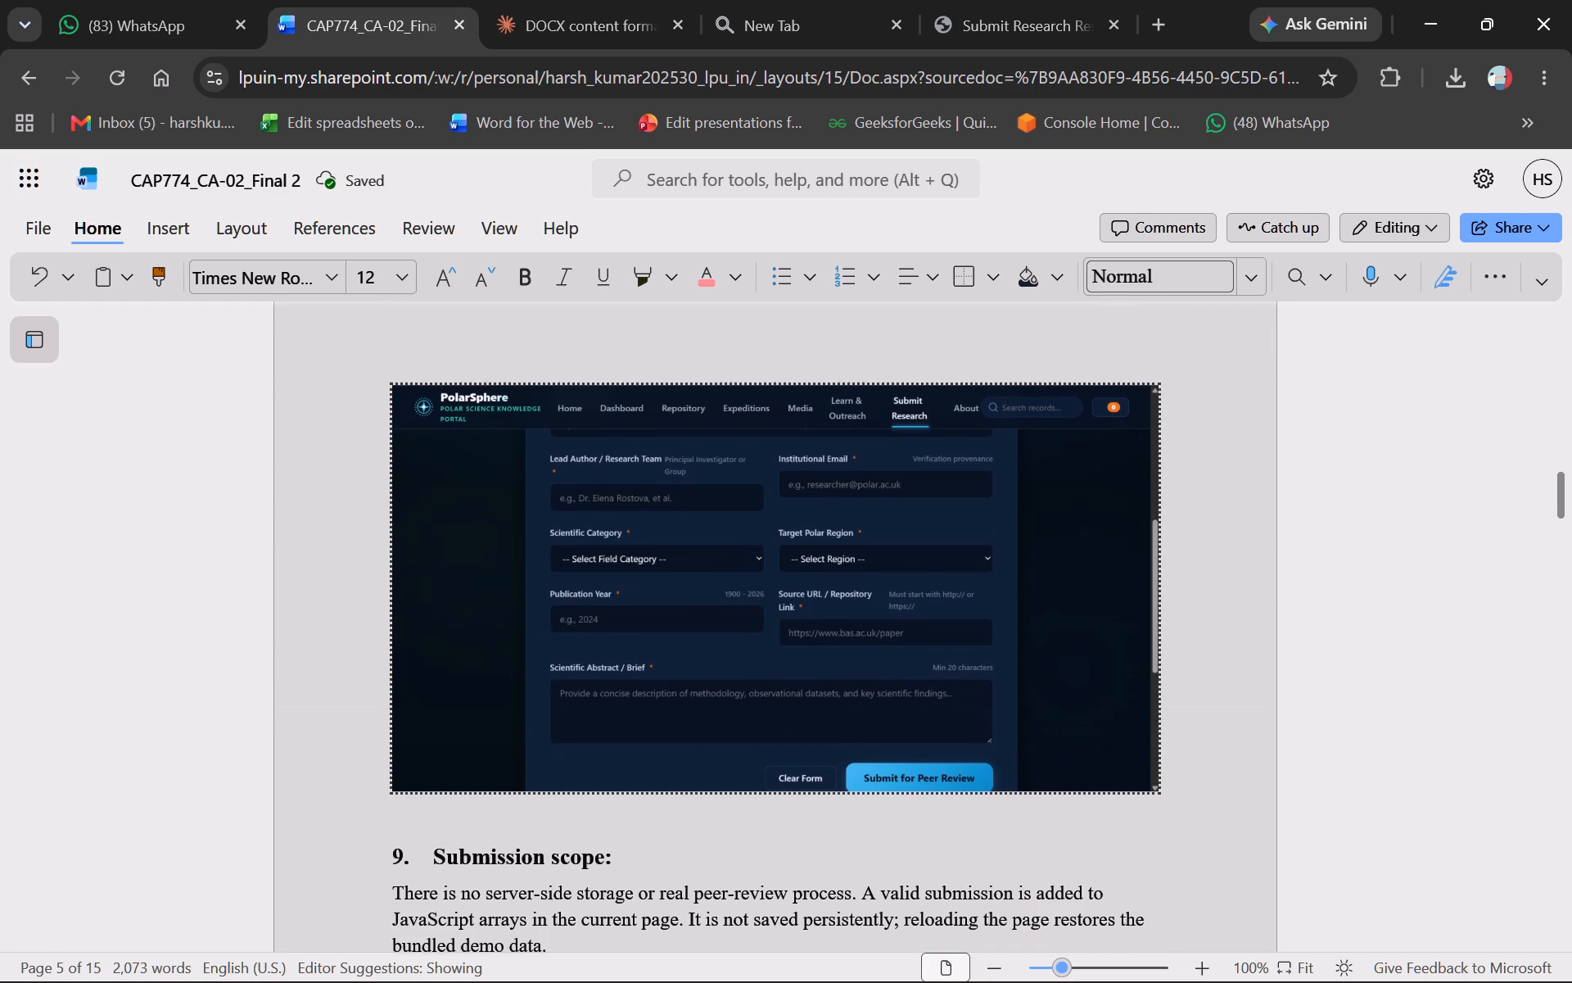
Review the report's layout from section 9 on page 5 through section 11 on page 6.
scroll(793, 575, down, 6)
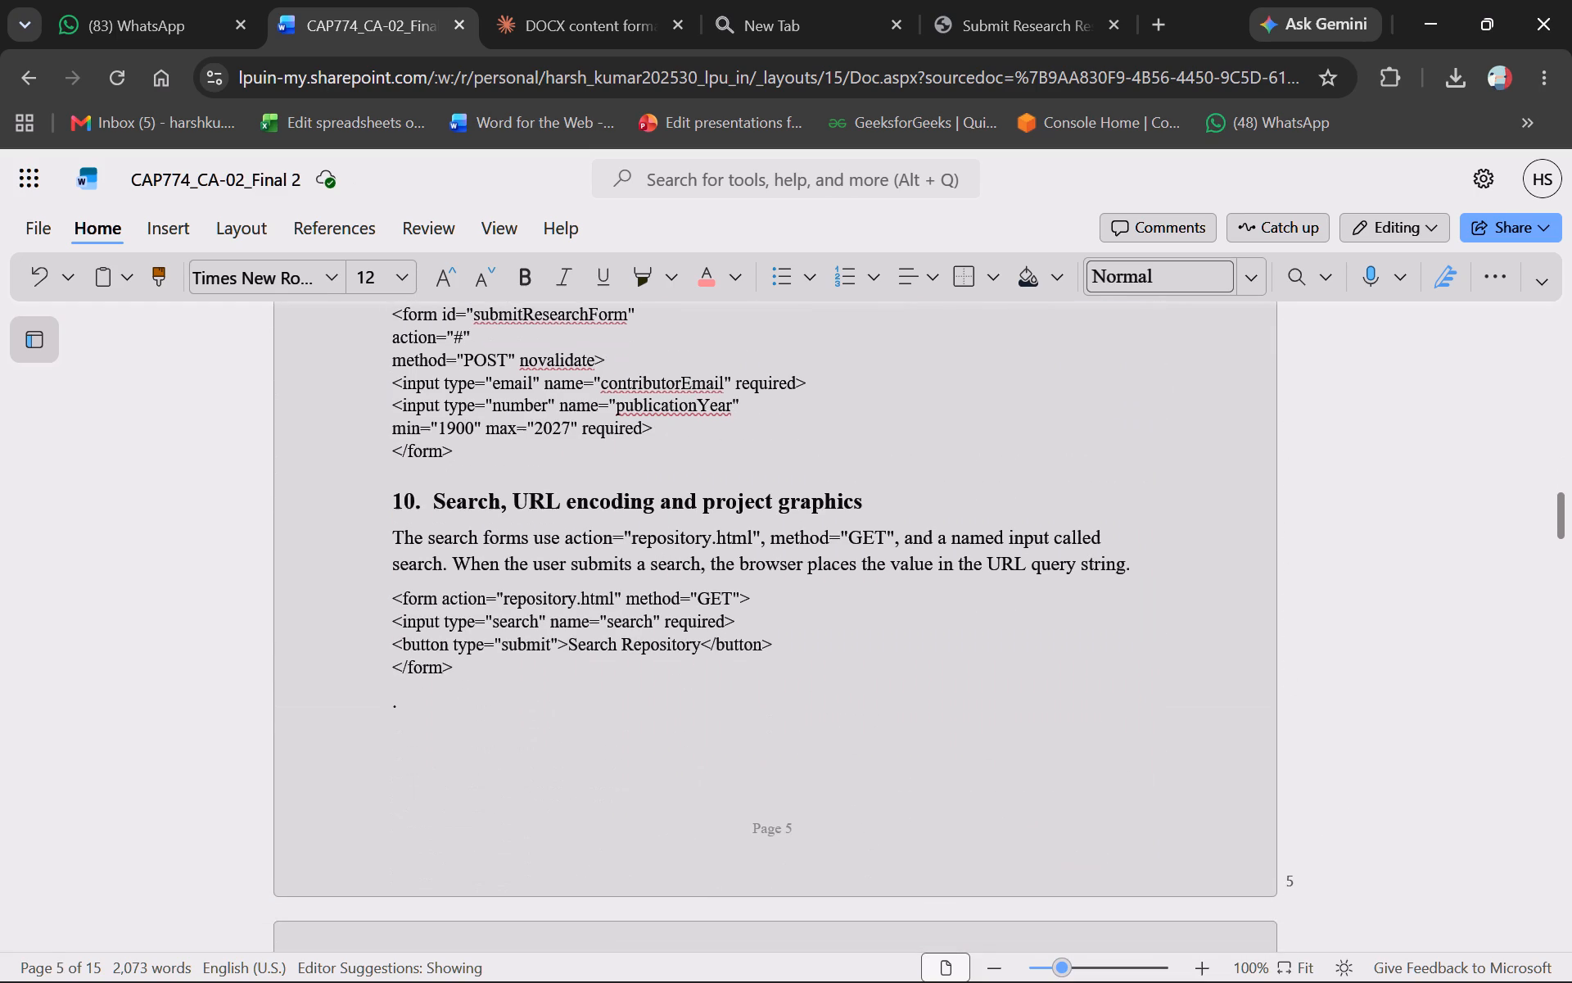
scroll(793, 575, down, 1)
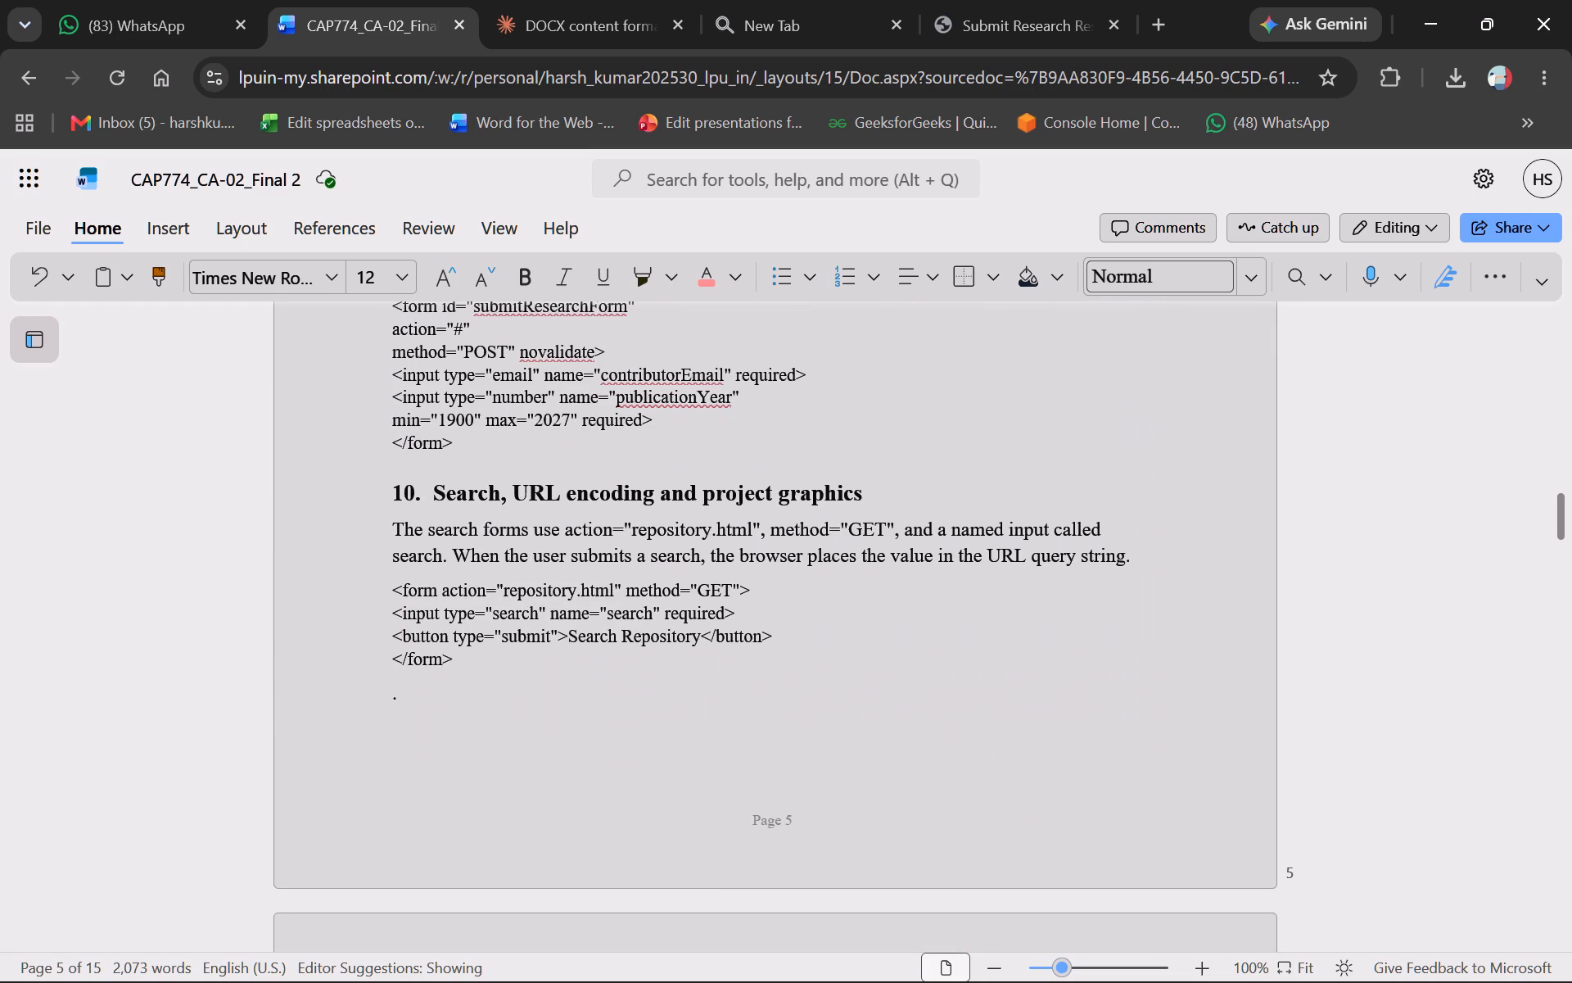
scroll(832, 546, up, 1)
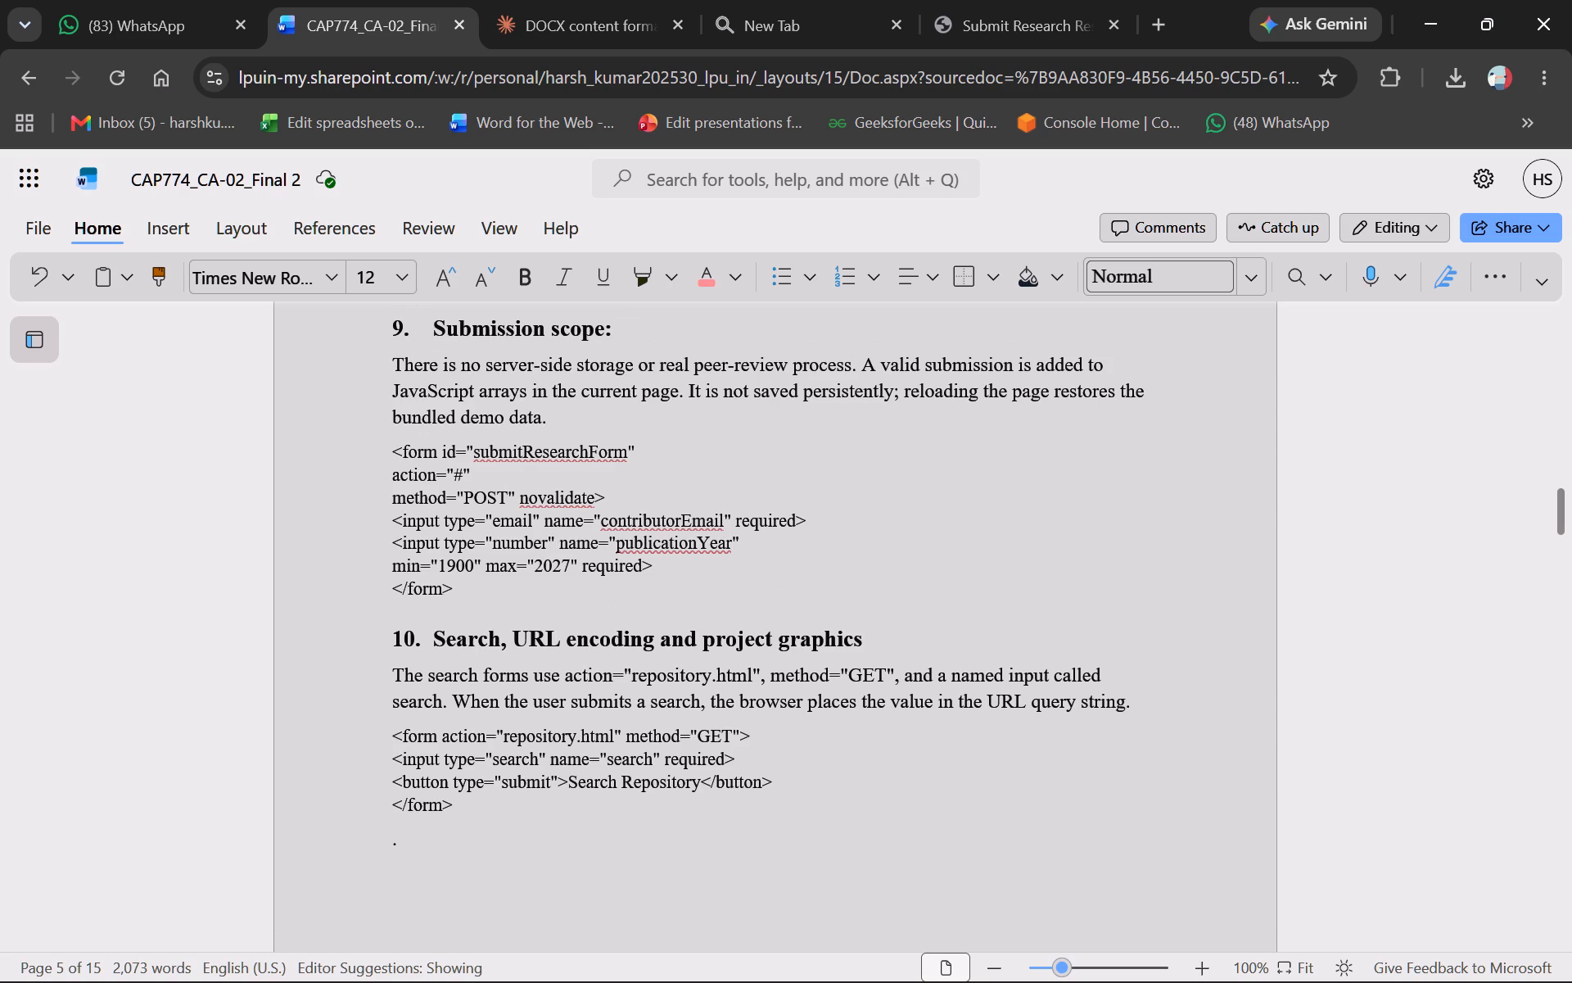
scroll(832, 546, down, 5)
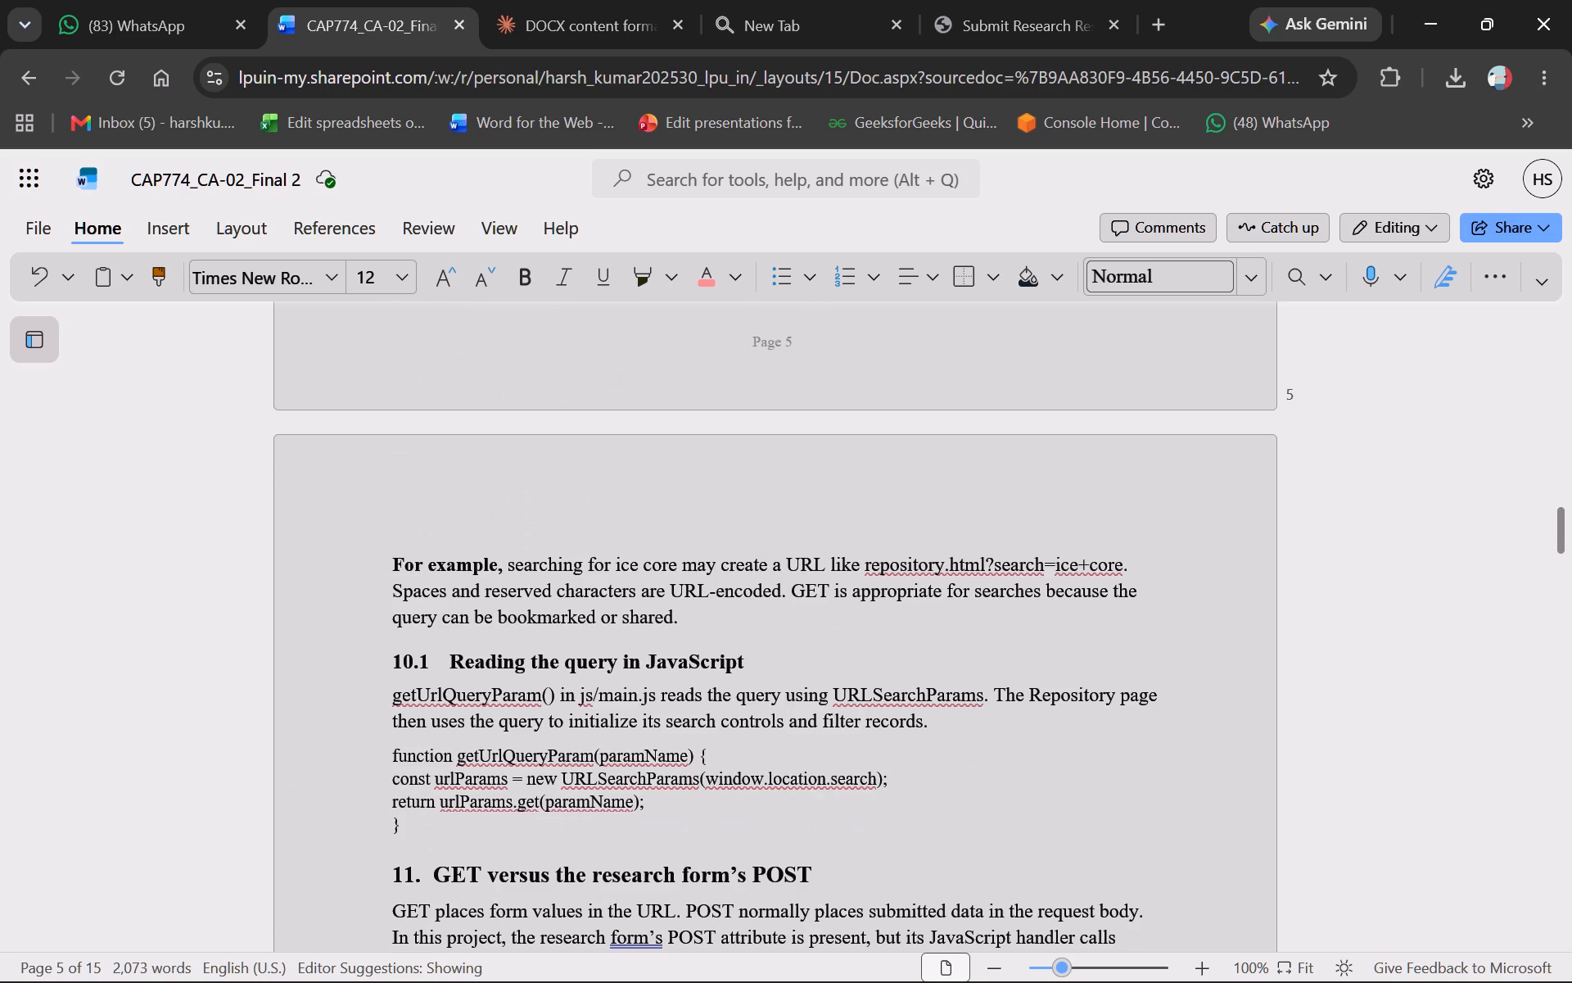
scroll(832, 546, down, 1)
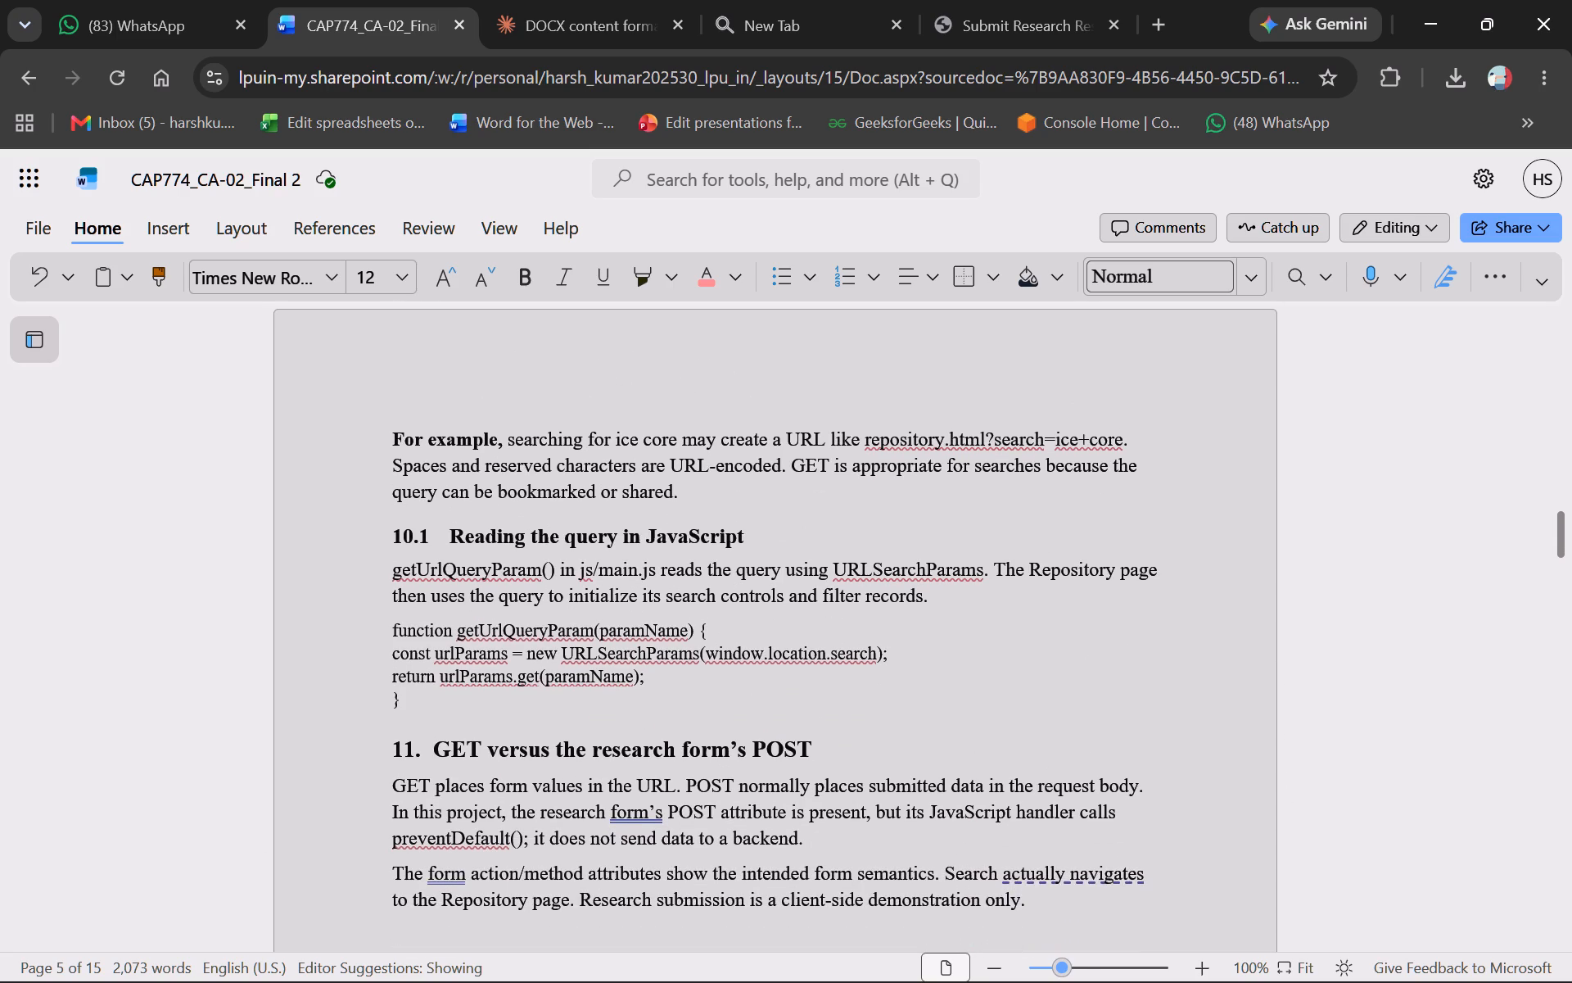
scroll(832, 546, down, 1)
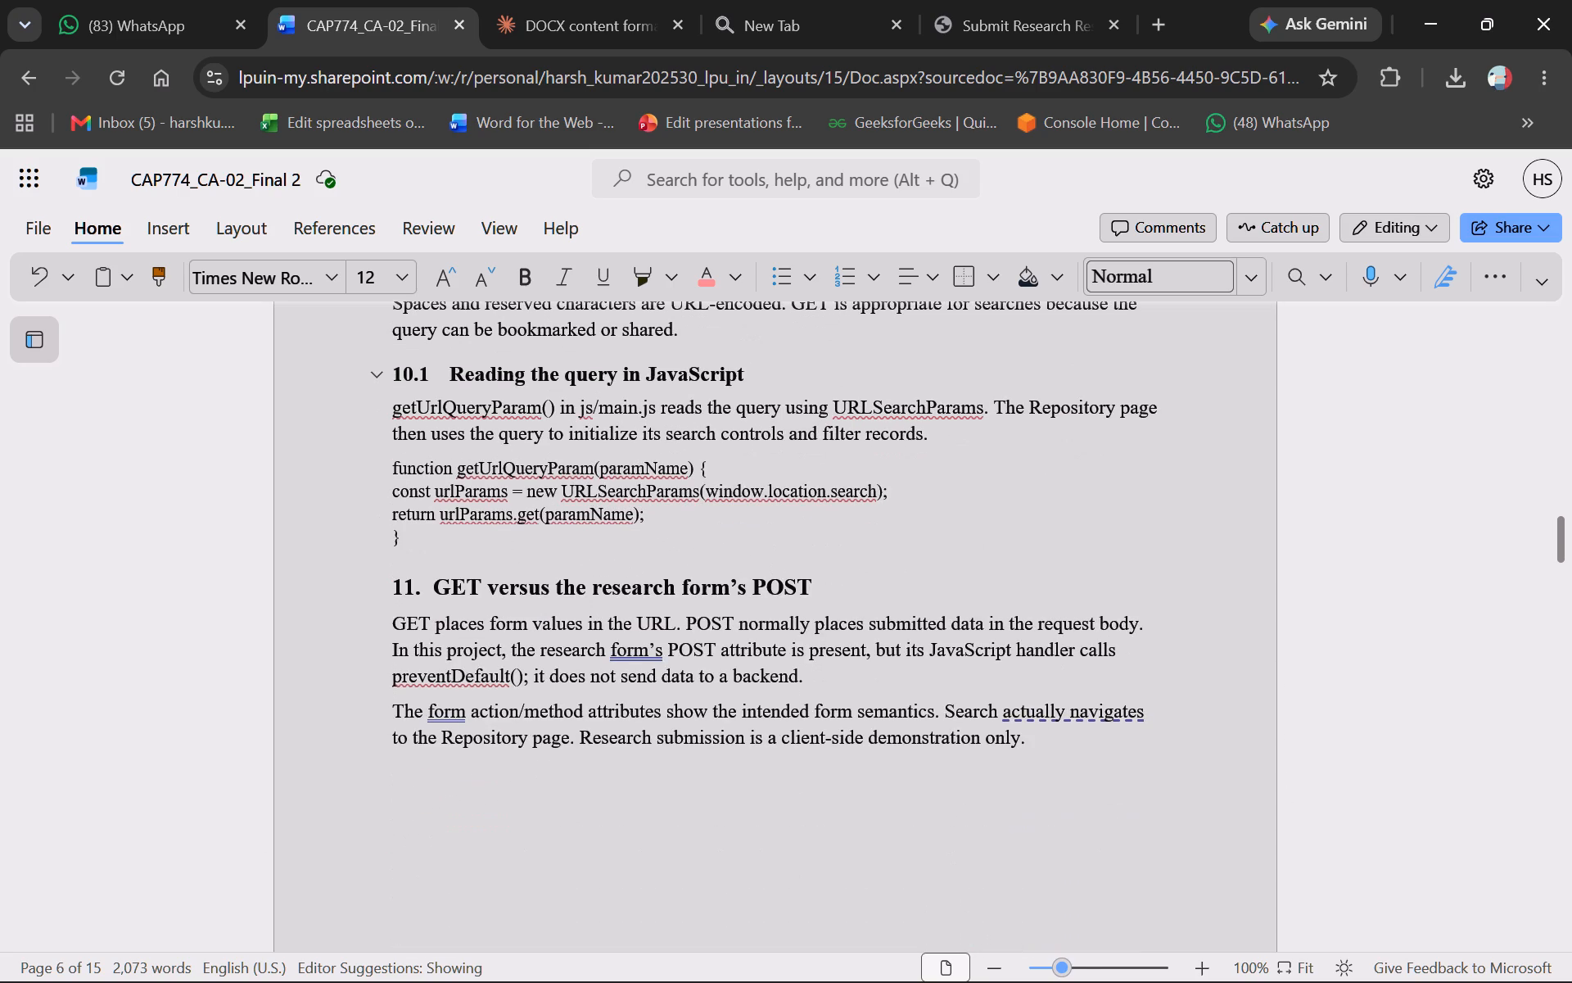
Go back to pages 2 and 3 and examine sections 2 to 6 for a place that needs another screenshot.
scroll(832, 546, up, 18)
scroll(832, 546, up, 4)
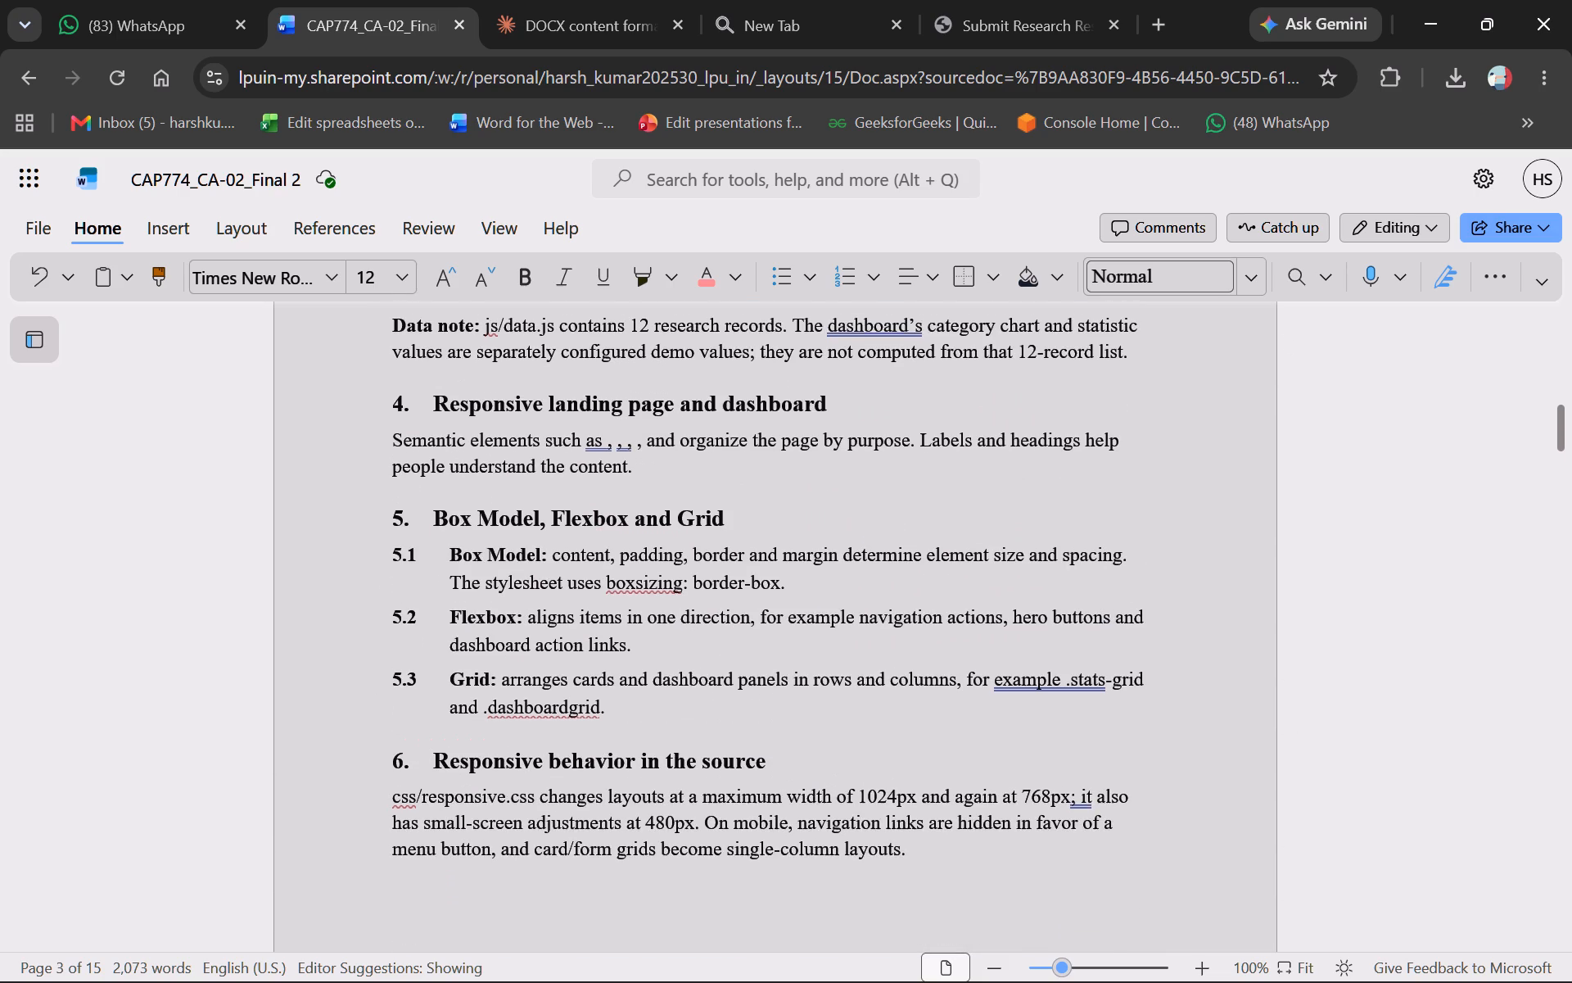
scroll(832, 546, up, 2)
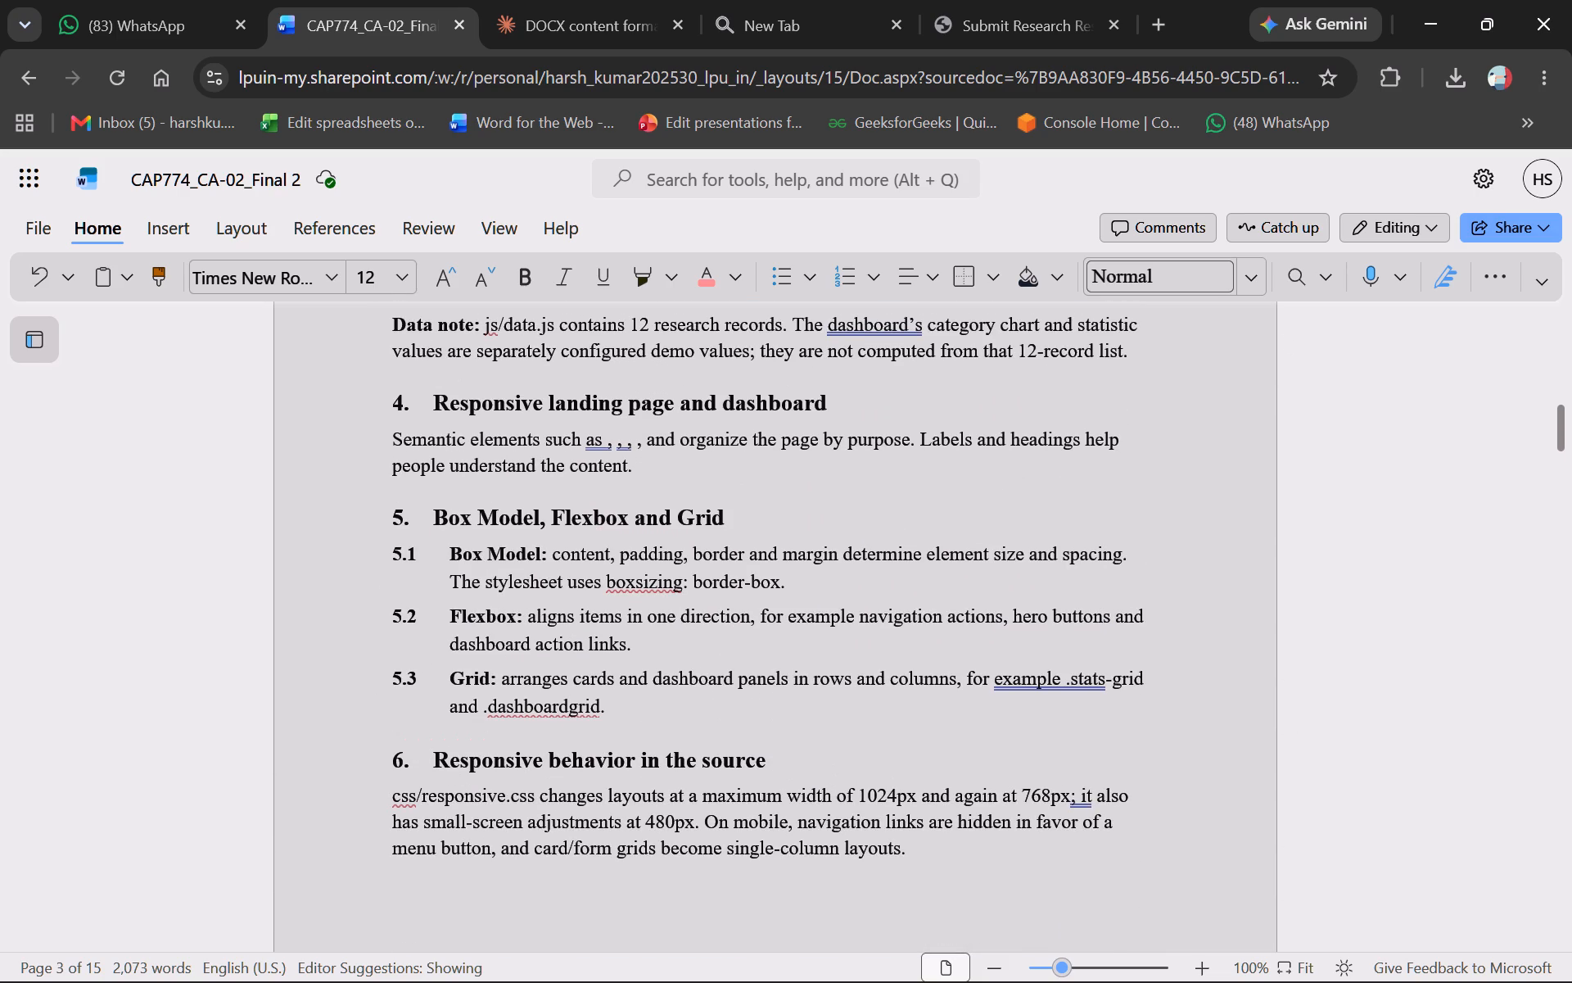
scroll(832, 546, up, 1)
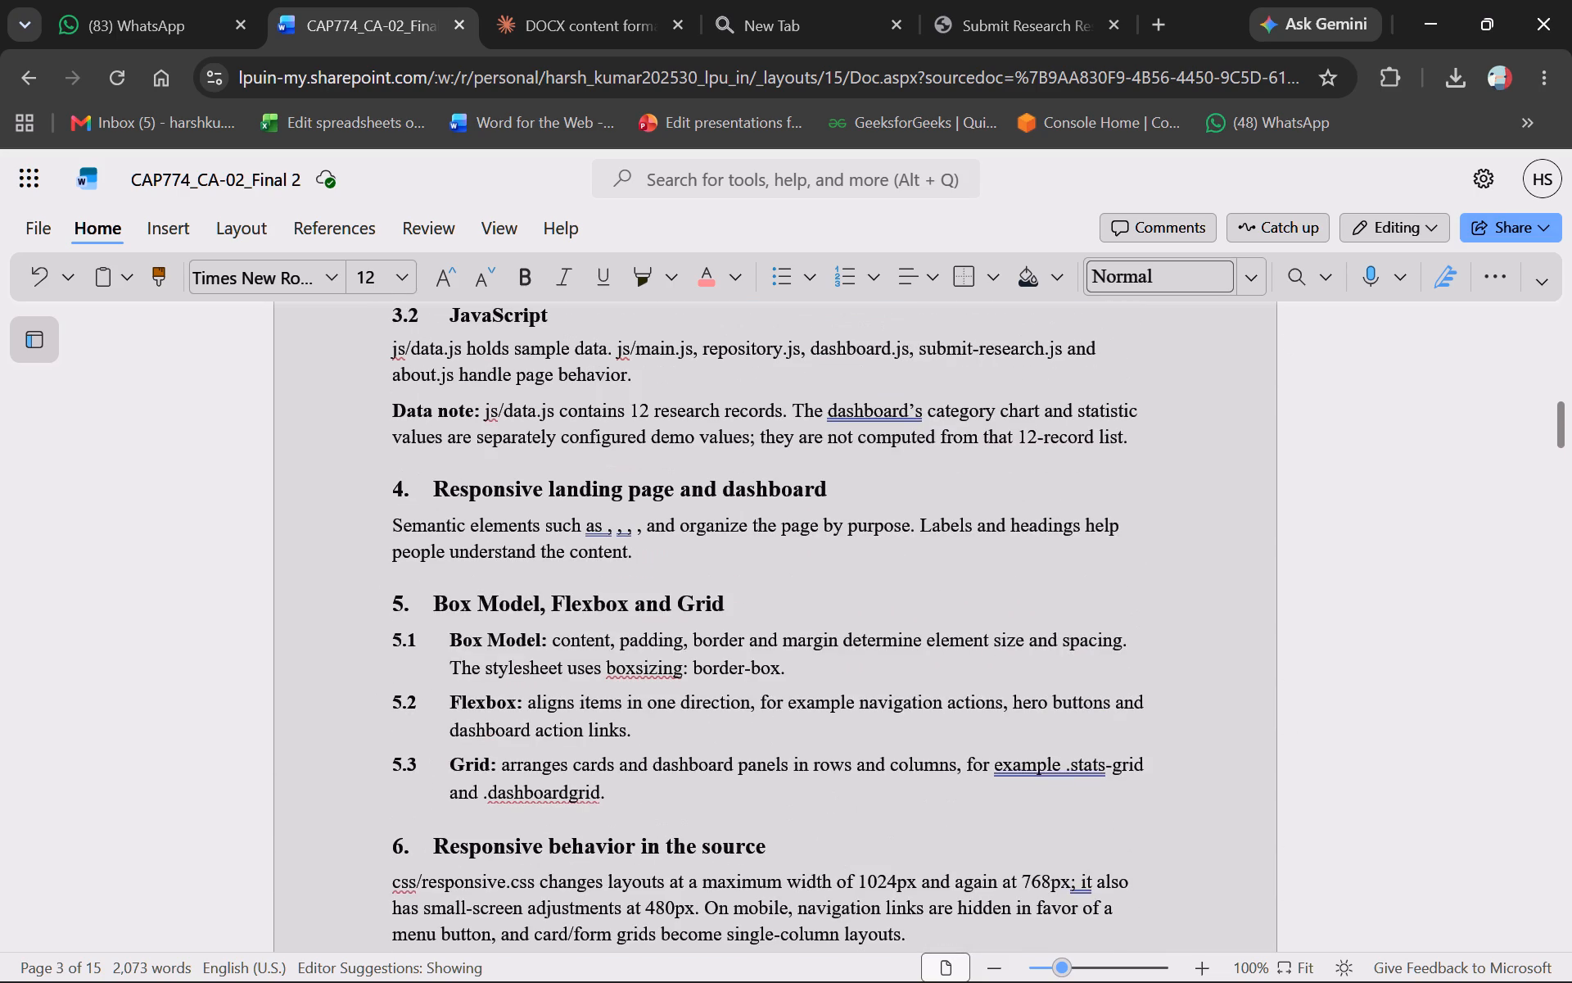
scroll(832, 546, down, 1)
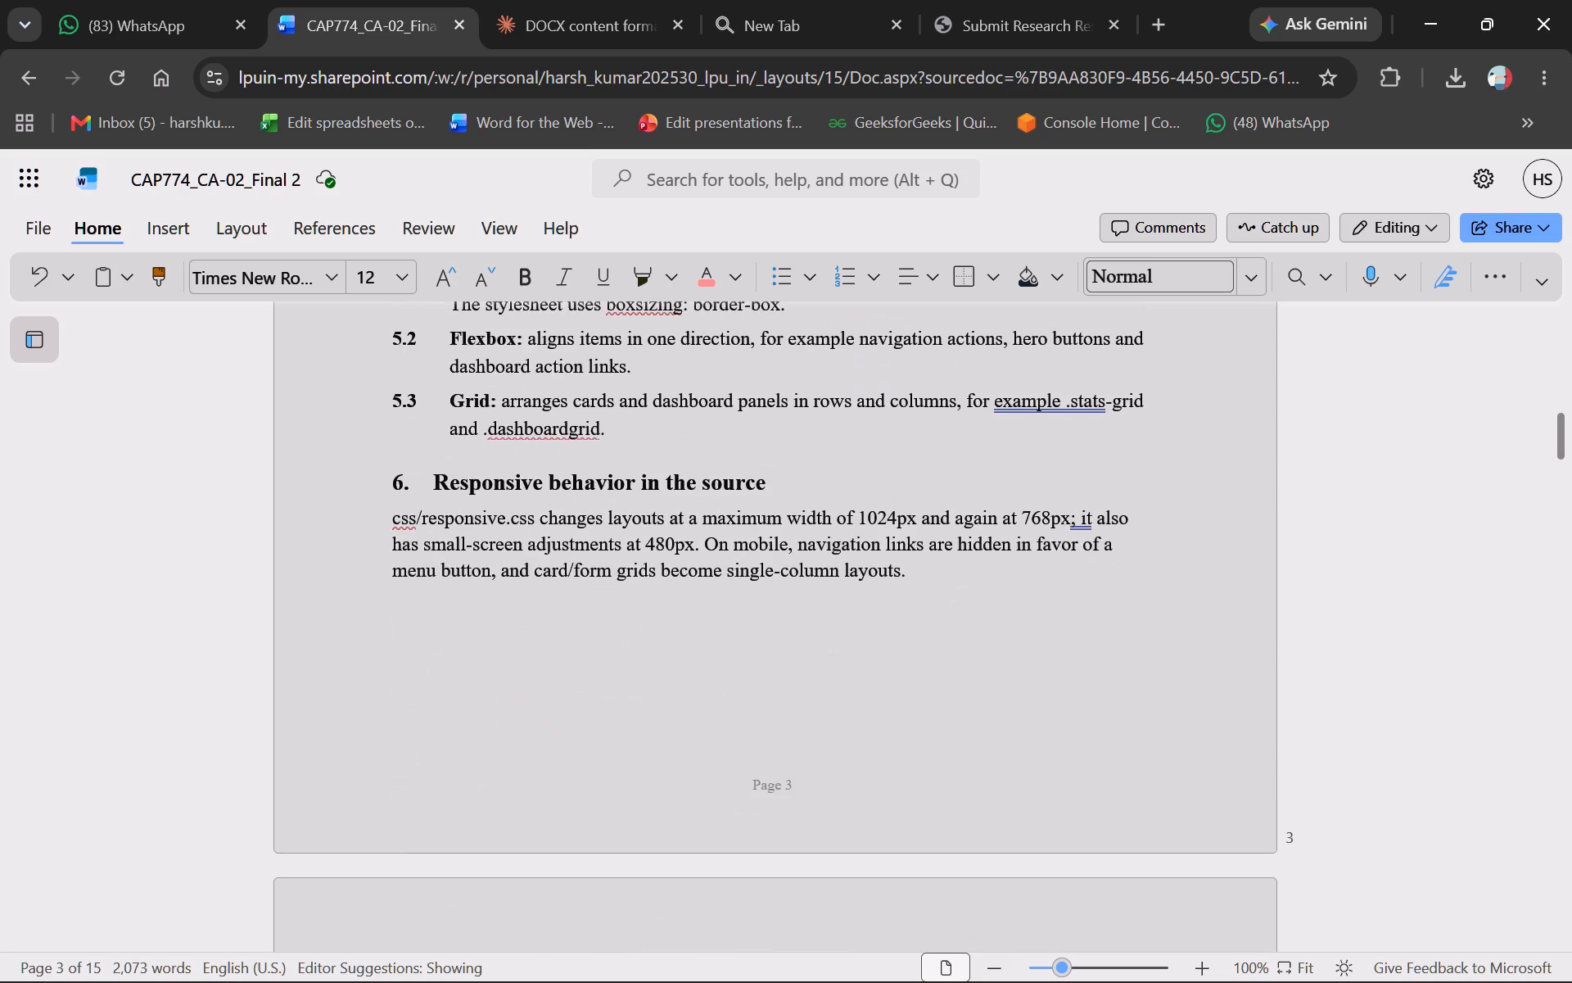
scroll(832, 546, up, 1)
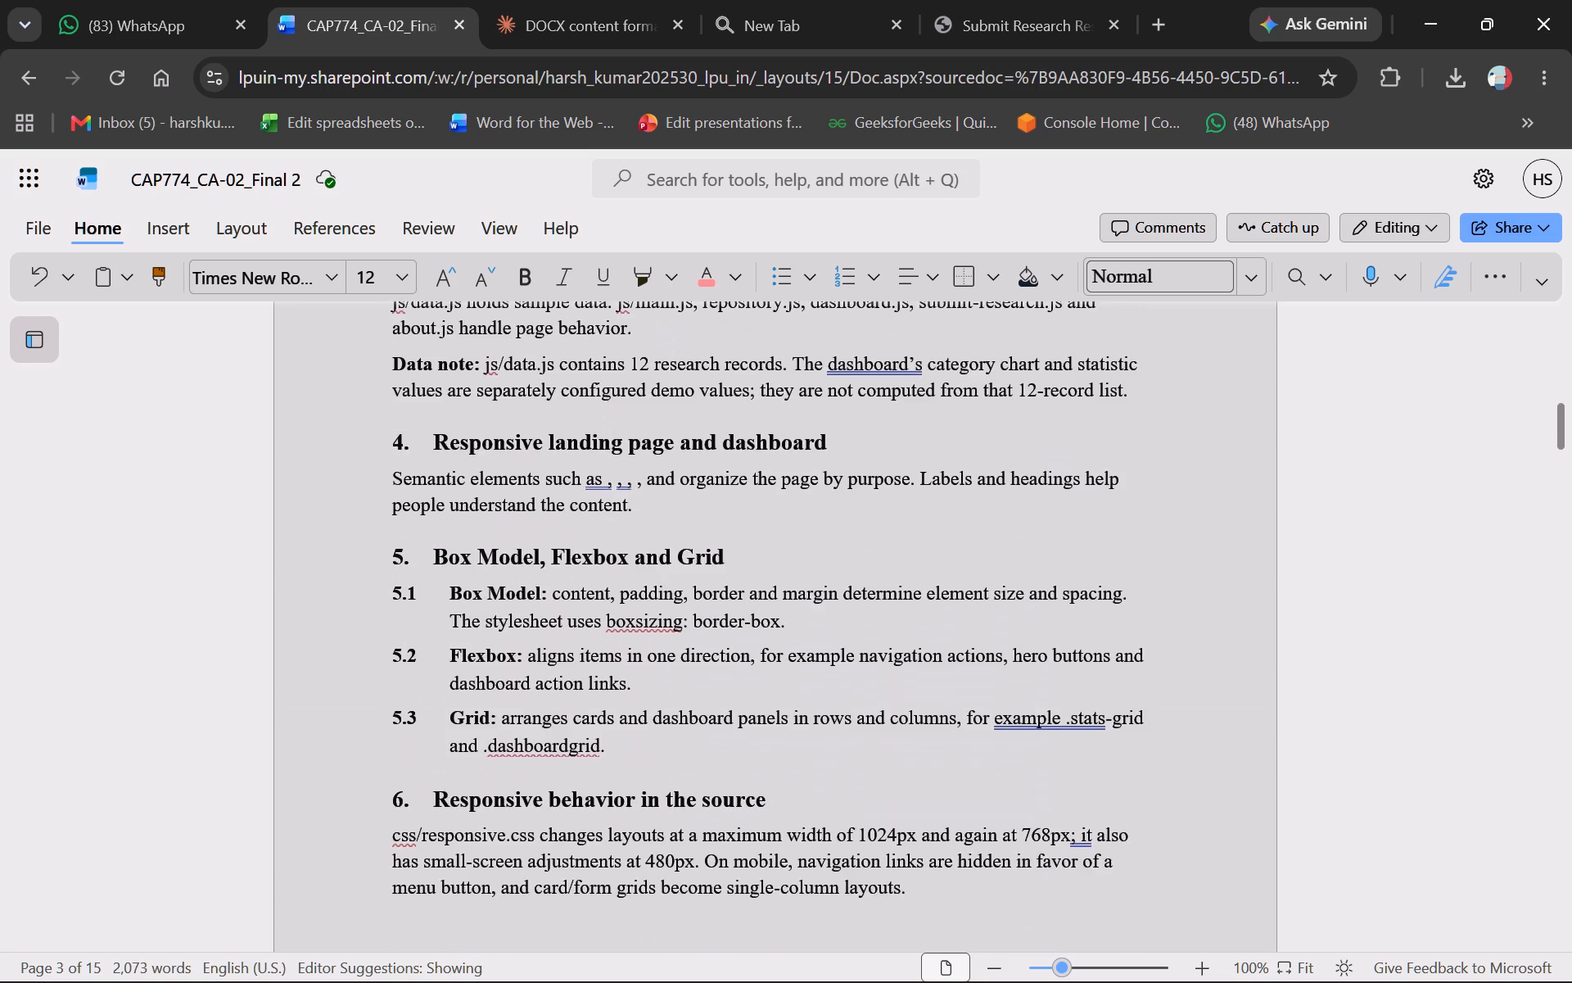
scroll(832, 546, up, 1)
scroll(832, 546, down, 1)
scroll(832, 546, up, 2)
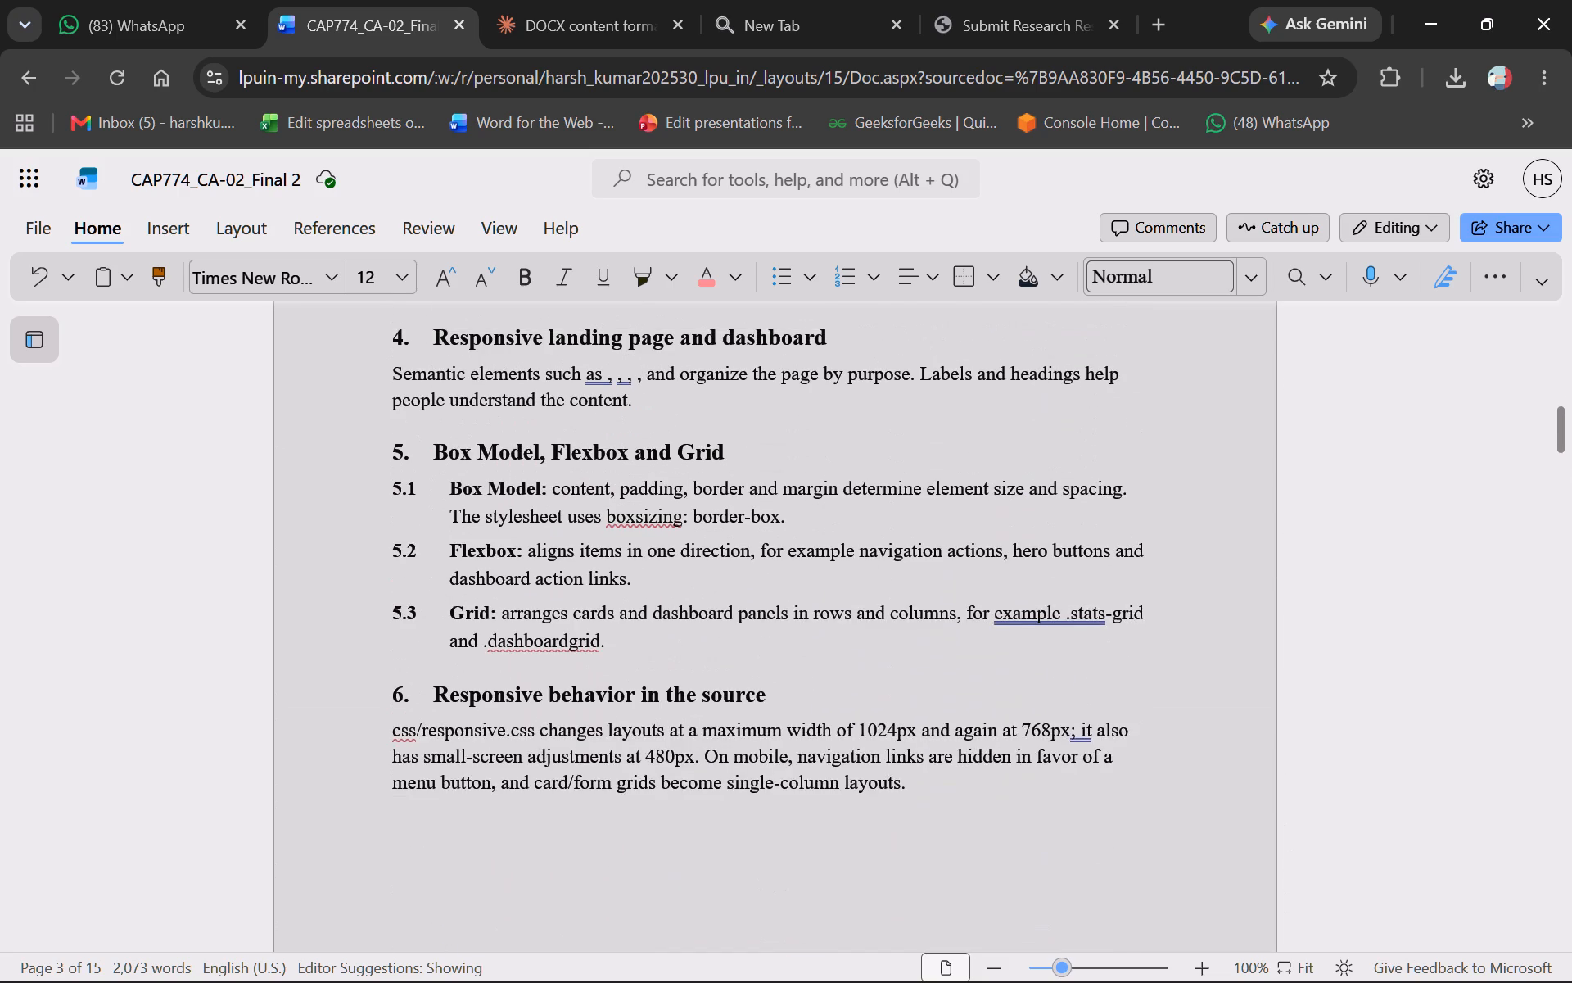
scroll(832, 546, up, 4)
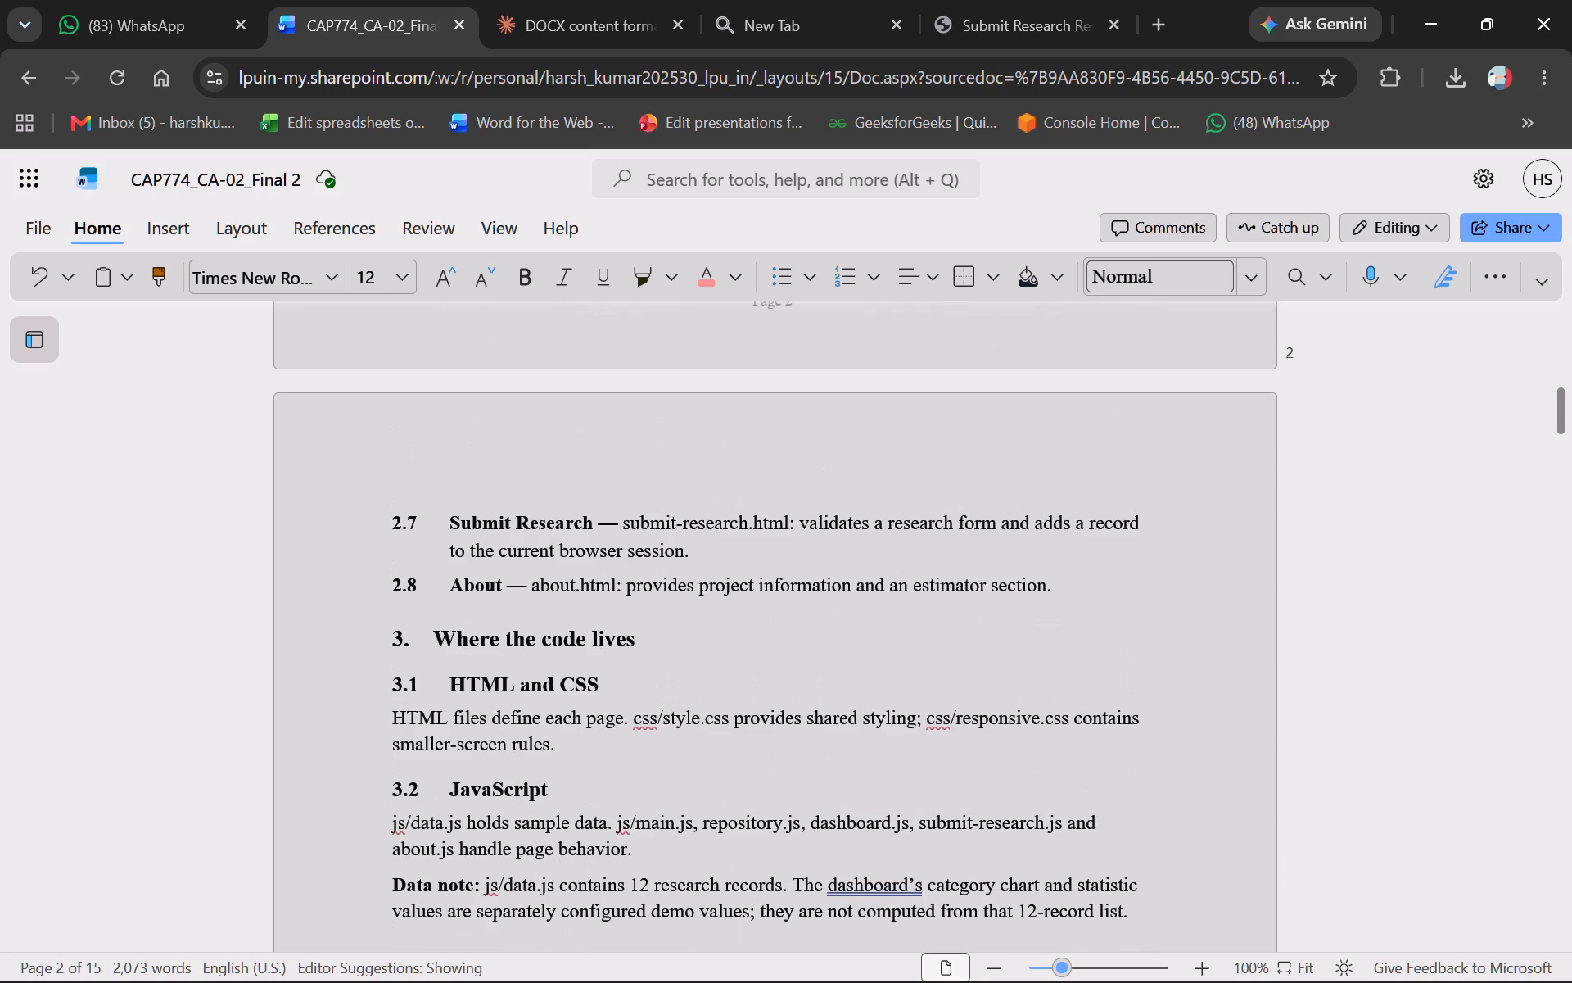
scroll(832, 546, up, 5)
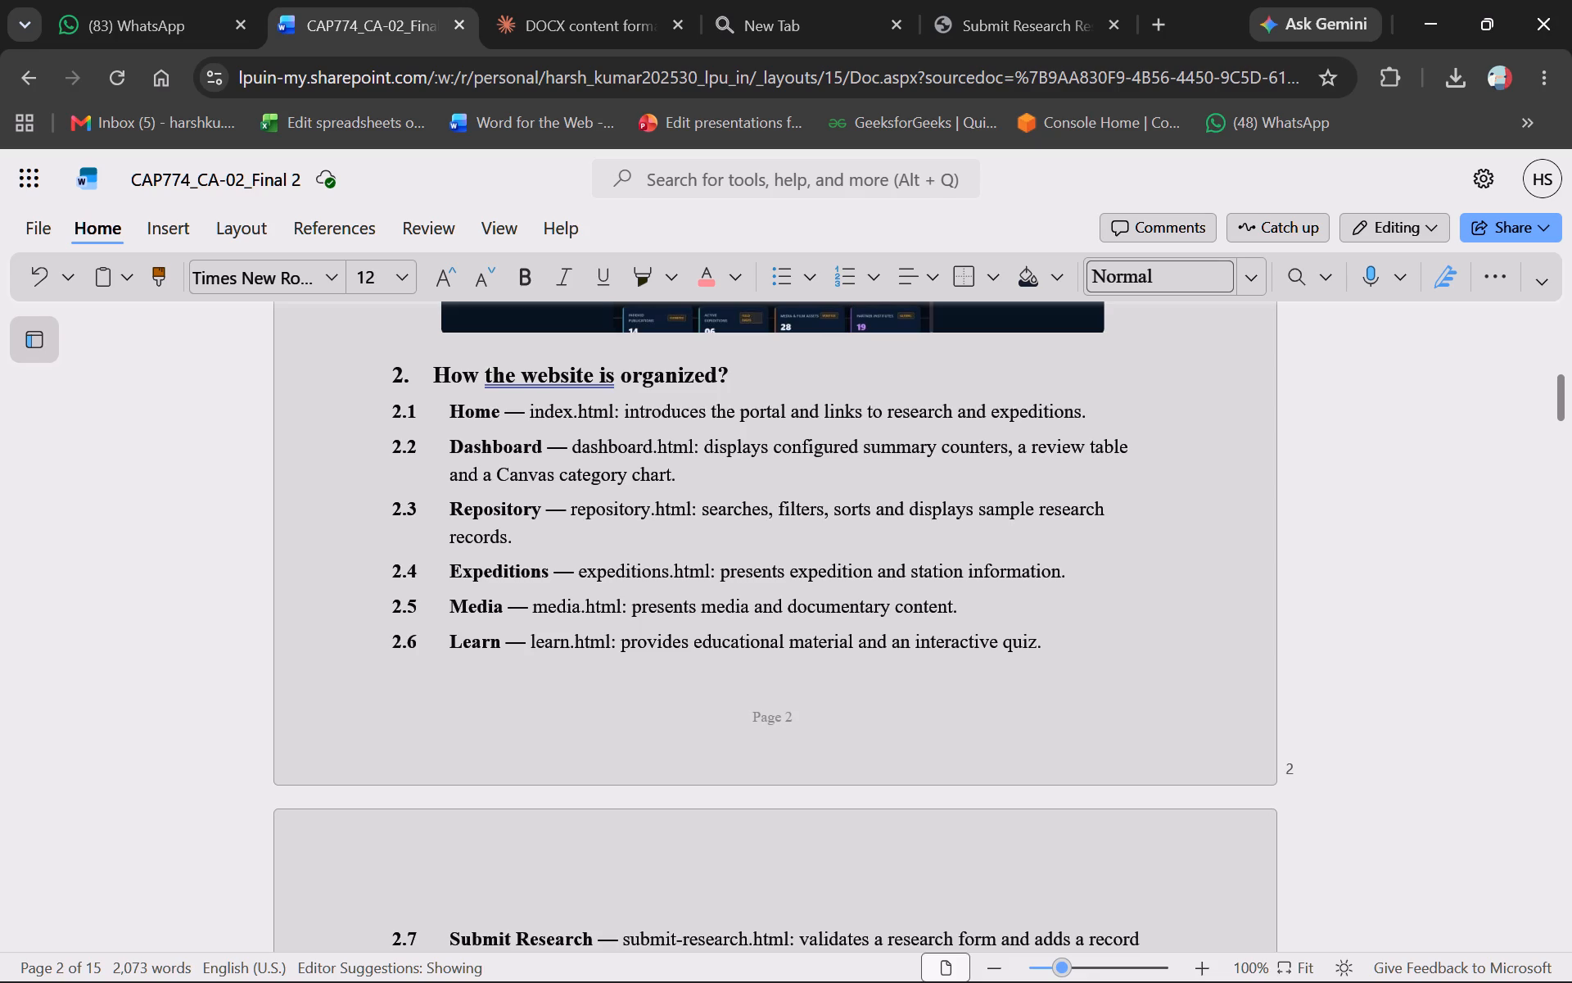
scroll(832, 546, up, 1)
scroll(832, 546, right, 2)
scroll(832, 546, down, 1)
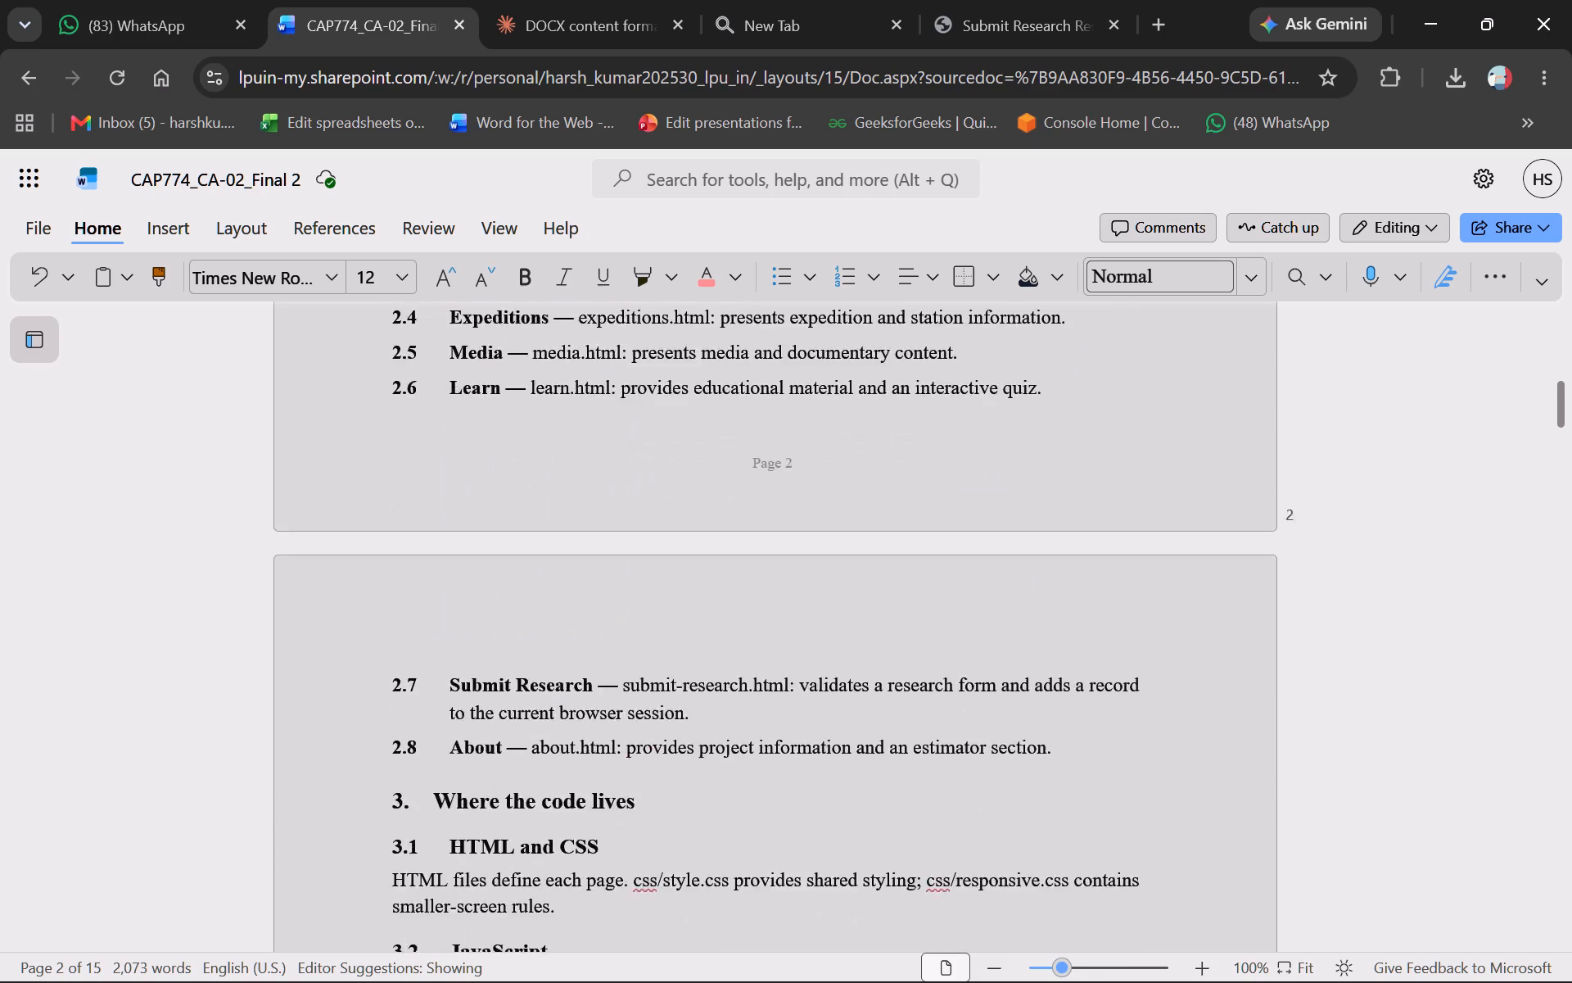
scroll(832, 546, down, 5)
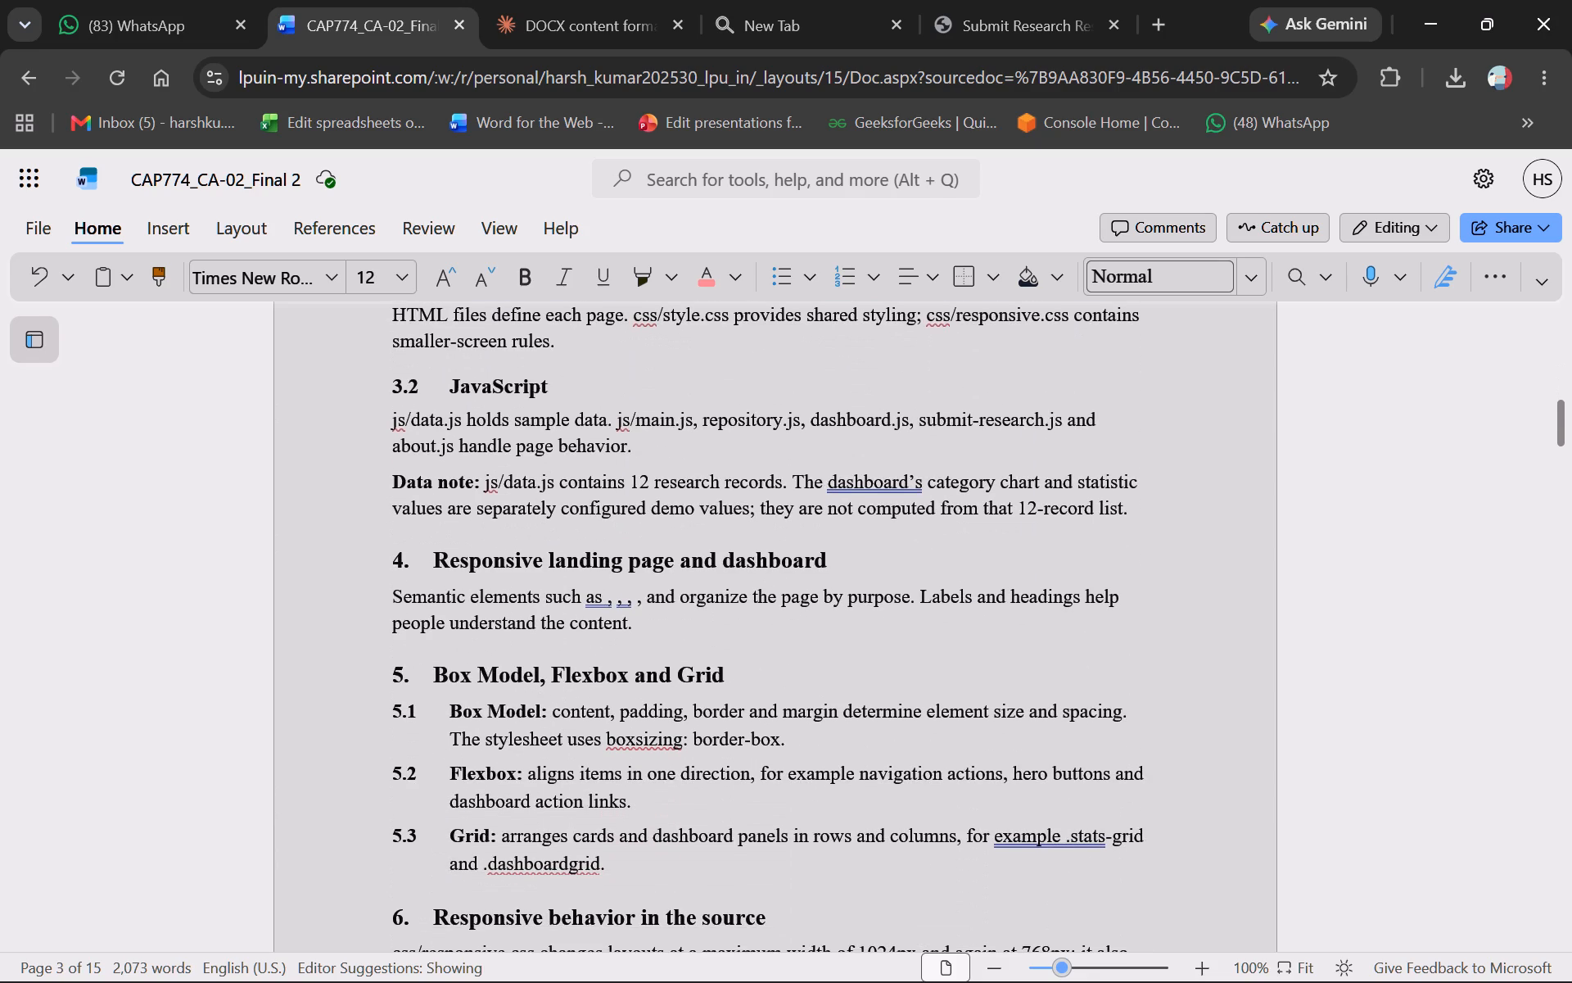
scroll(832, 546, down, 2)
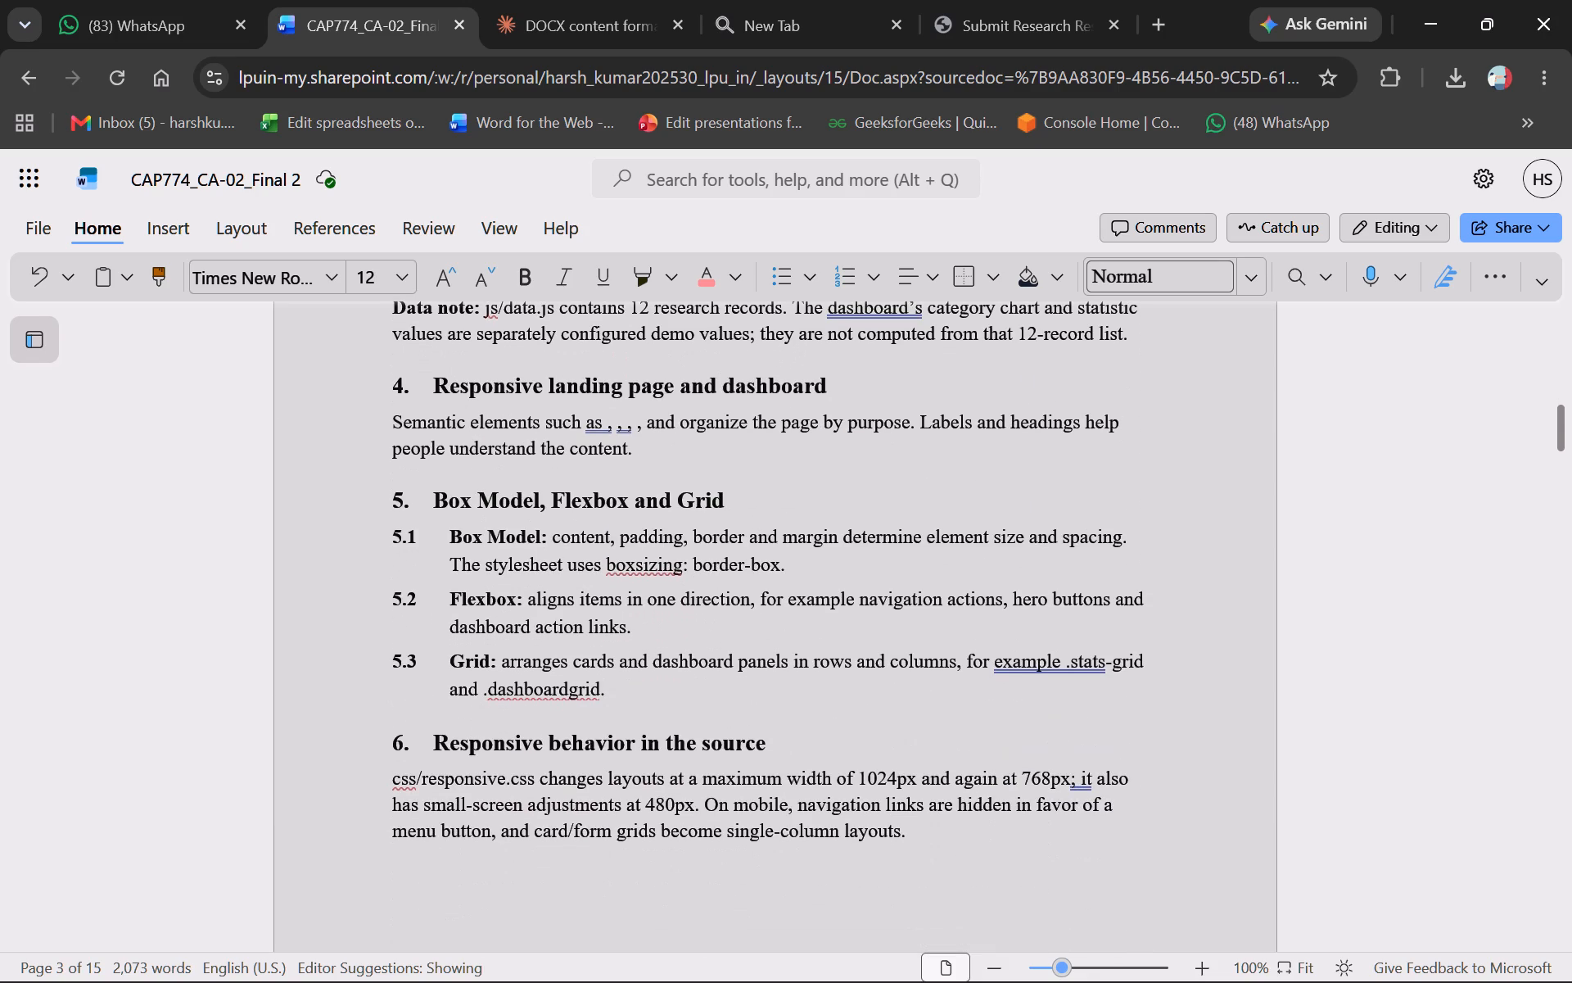
Capture a full-width screenshot of PolarSphere's Home page showing the four statistics cards and the Featured Polar Discoveries heading.
click(1063, 11)
click(384, 189)
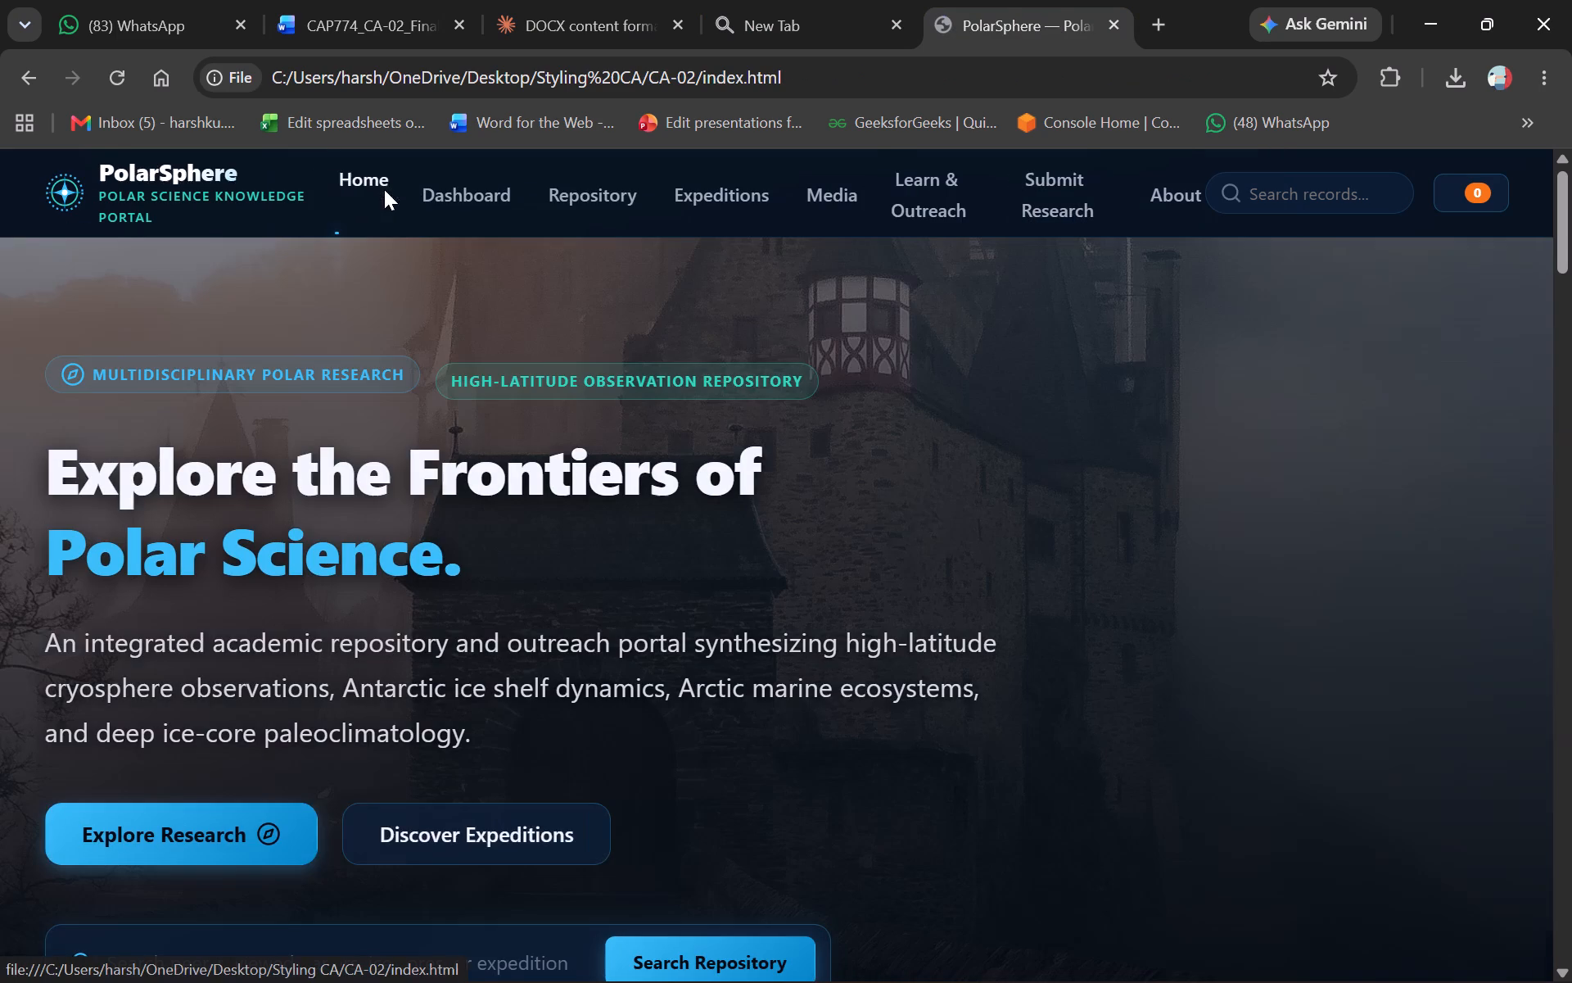
scroll(640, 640, down, 6)
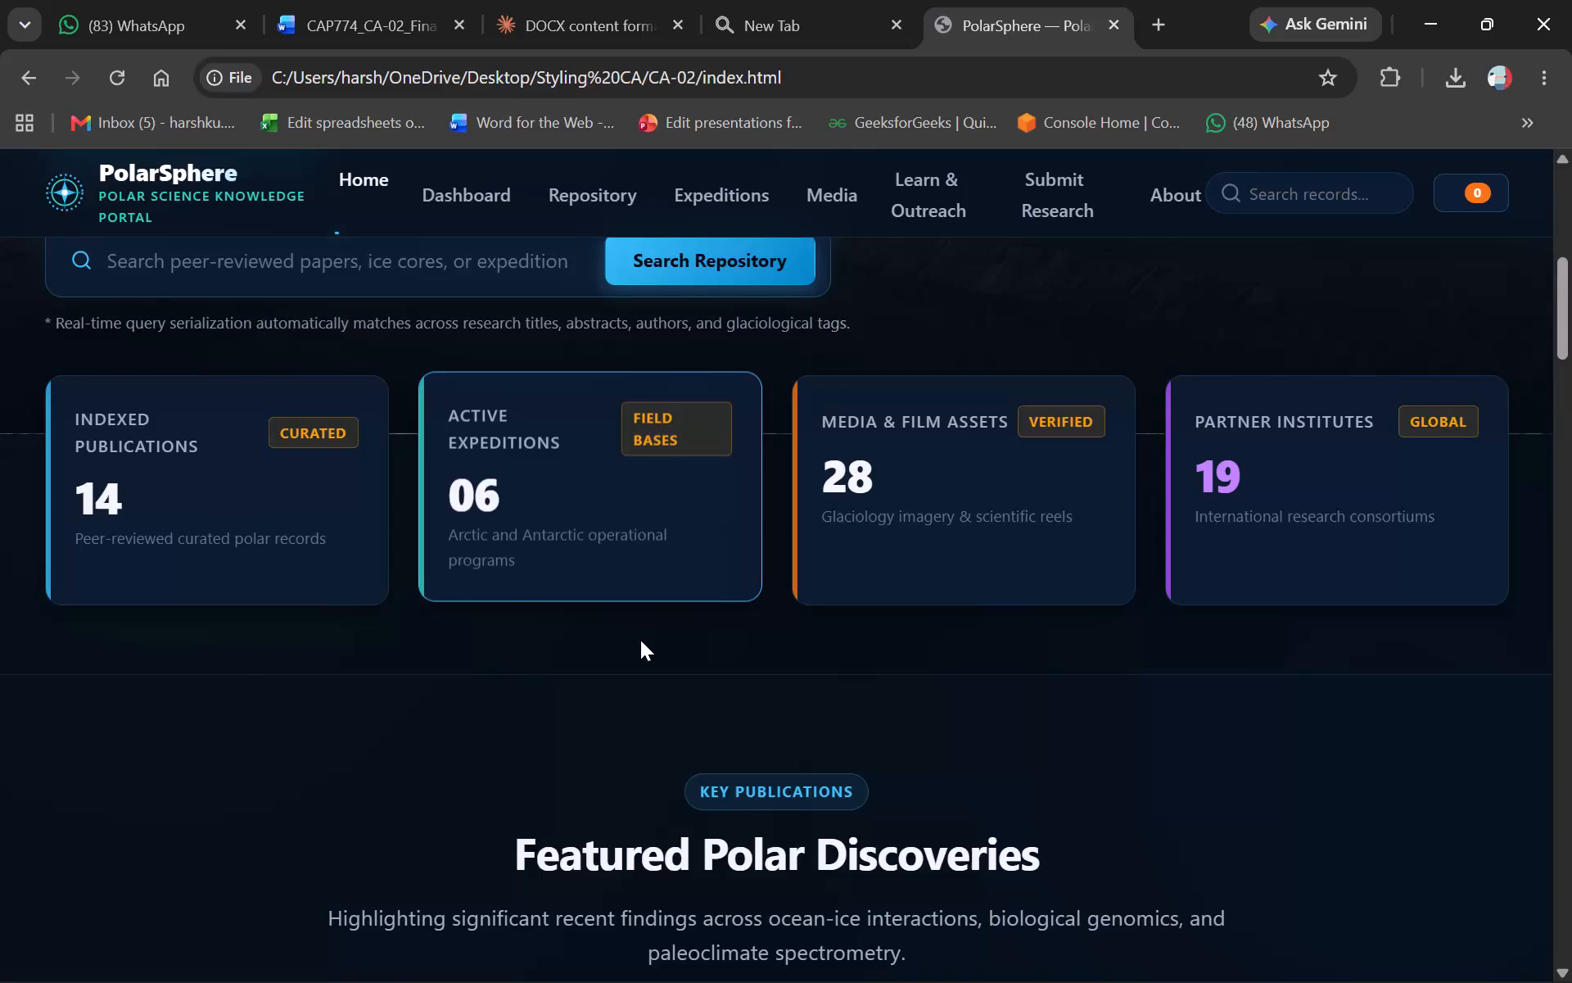
scroll(640, 640, down, 1)
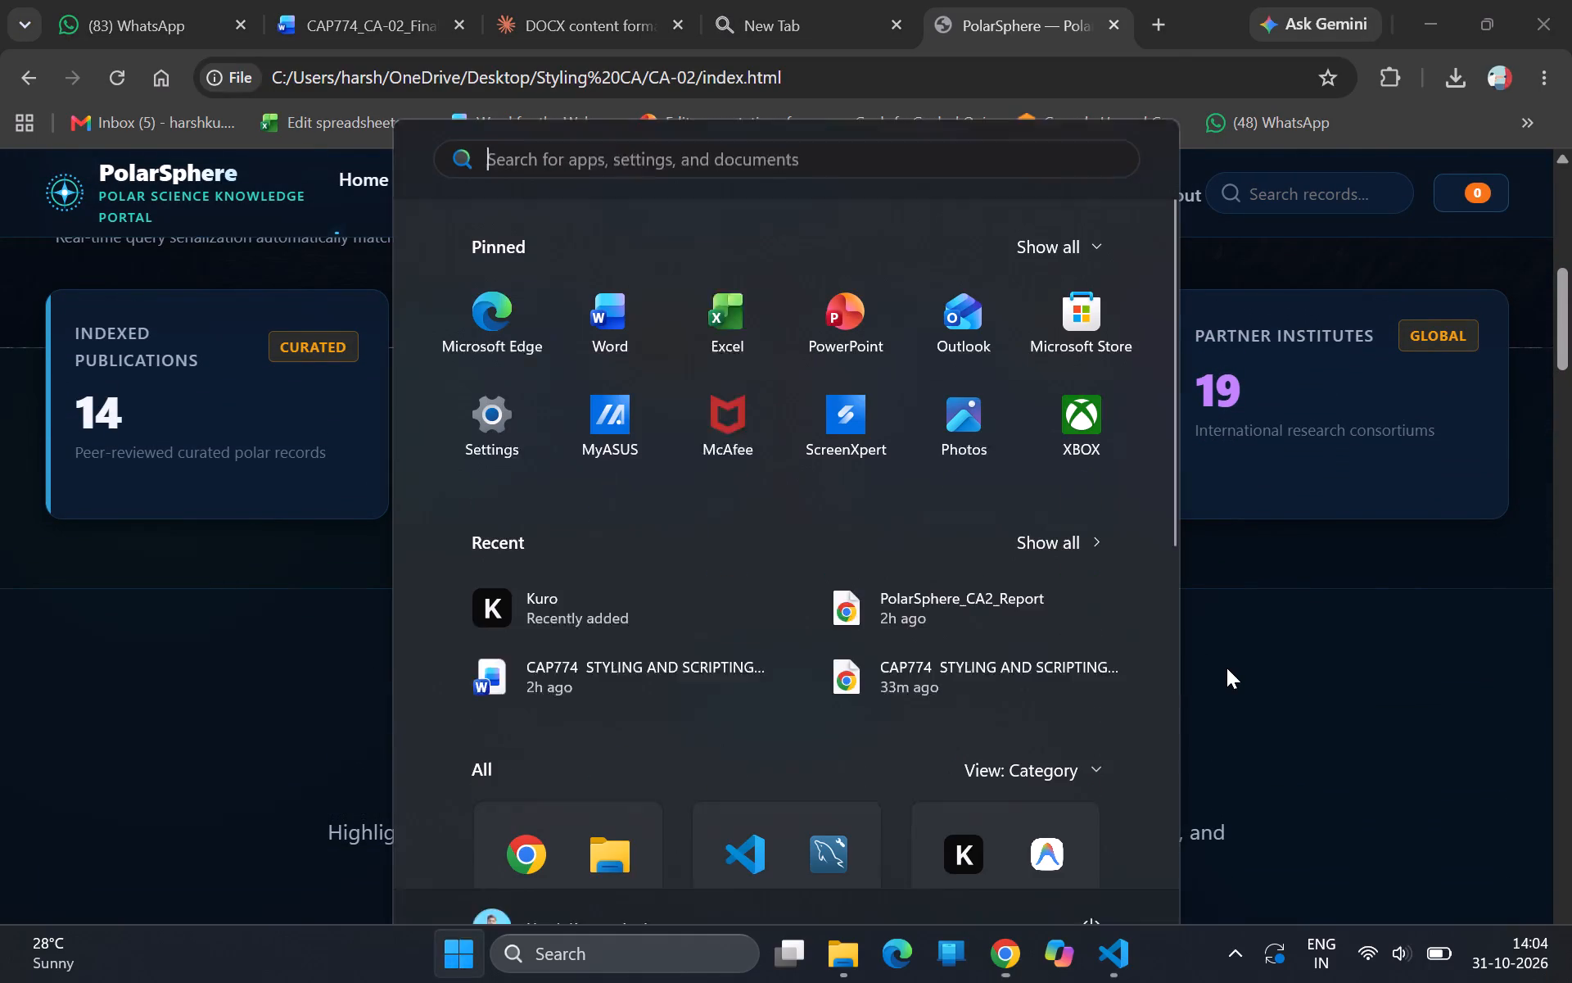
key(Print)
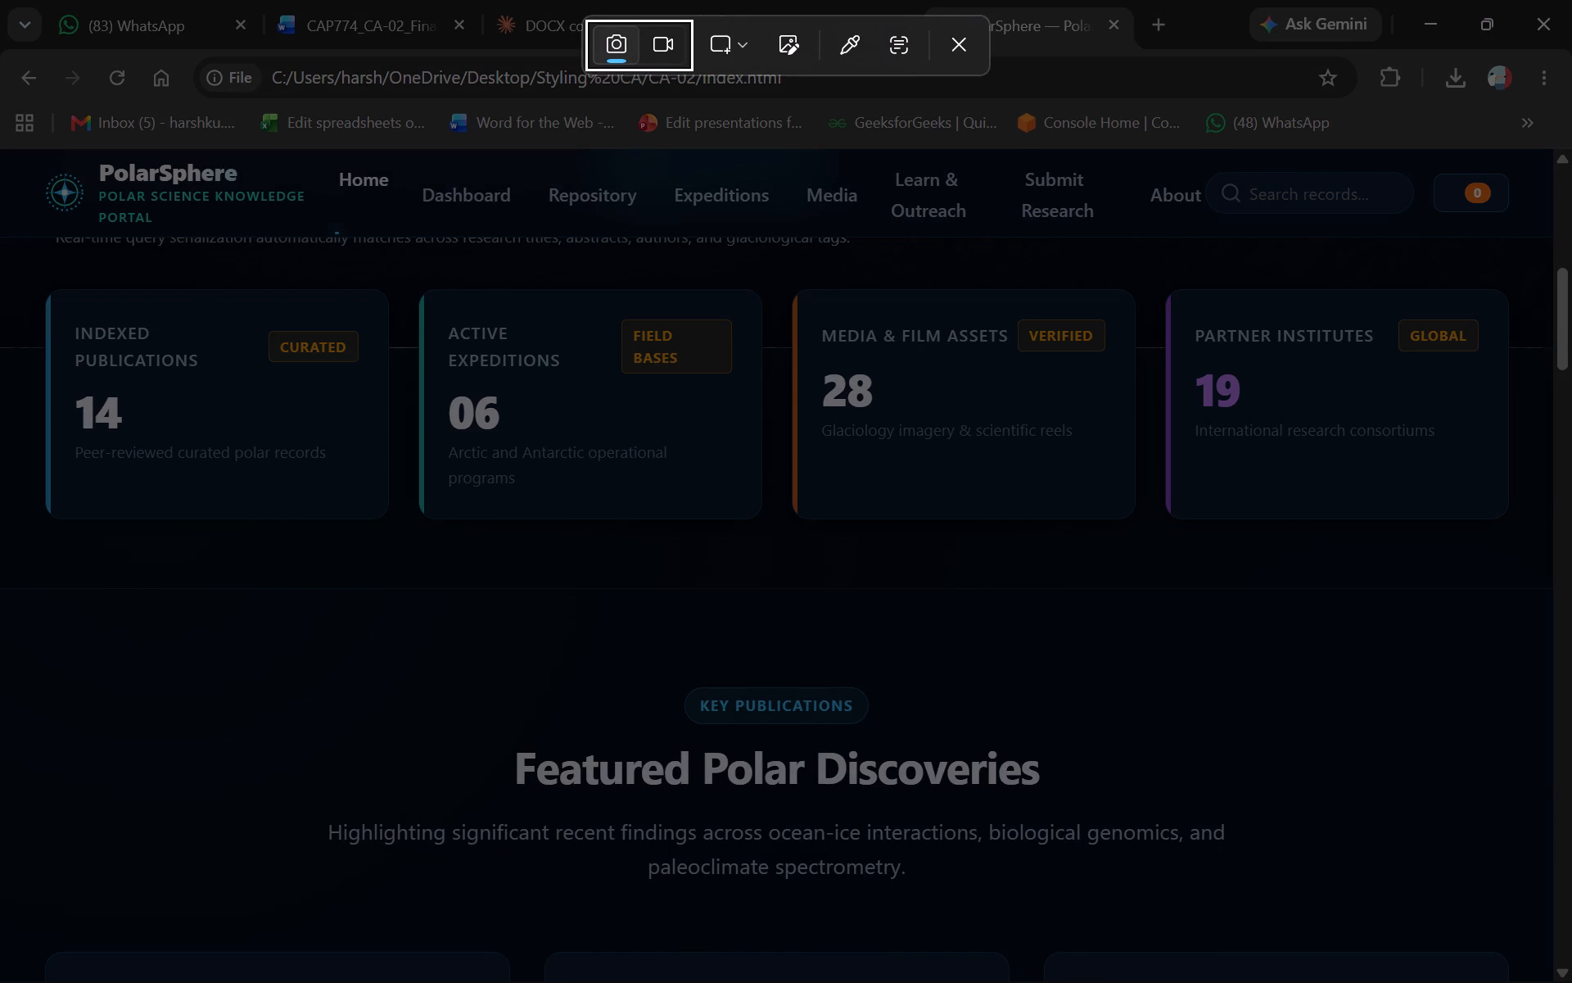
drag(0, 146, 1141, 558)
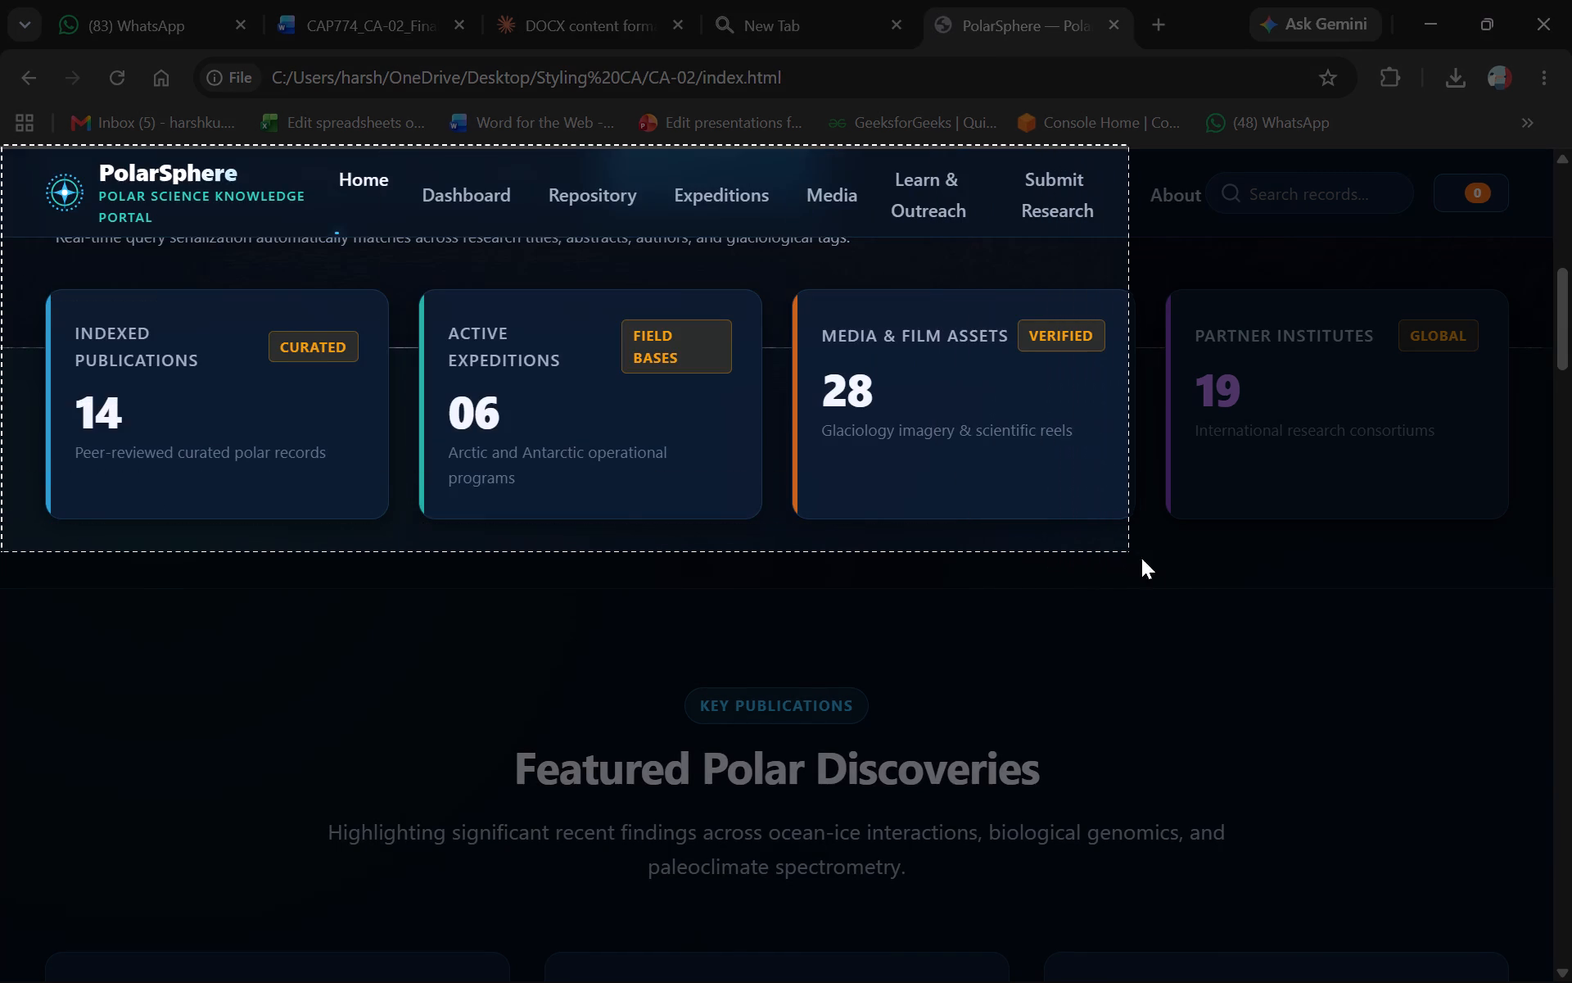
drag(1141, 558, 1563, 970)
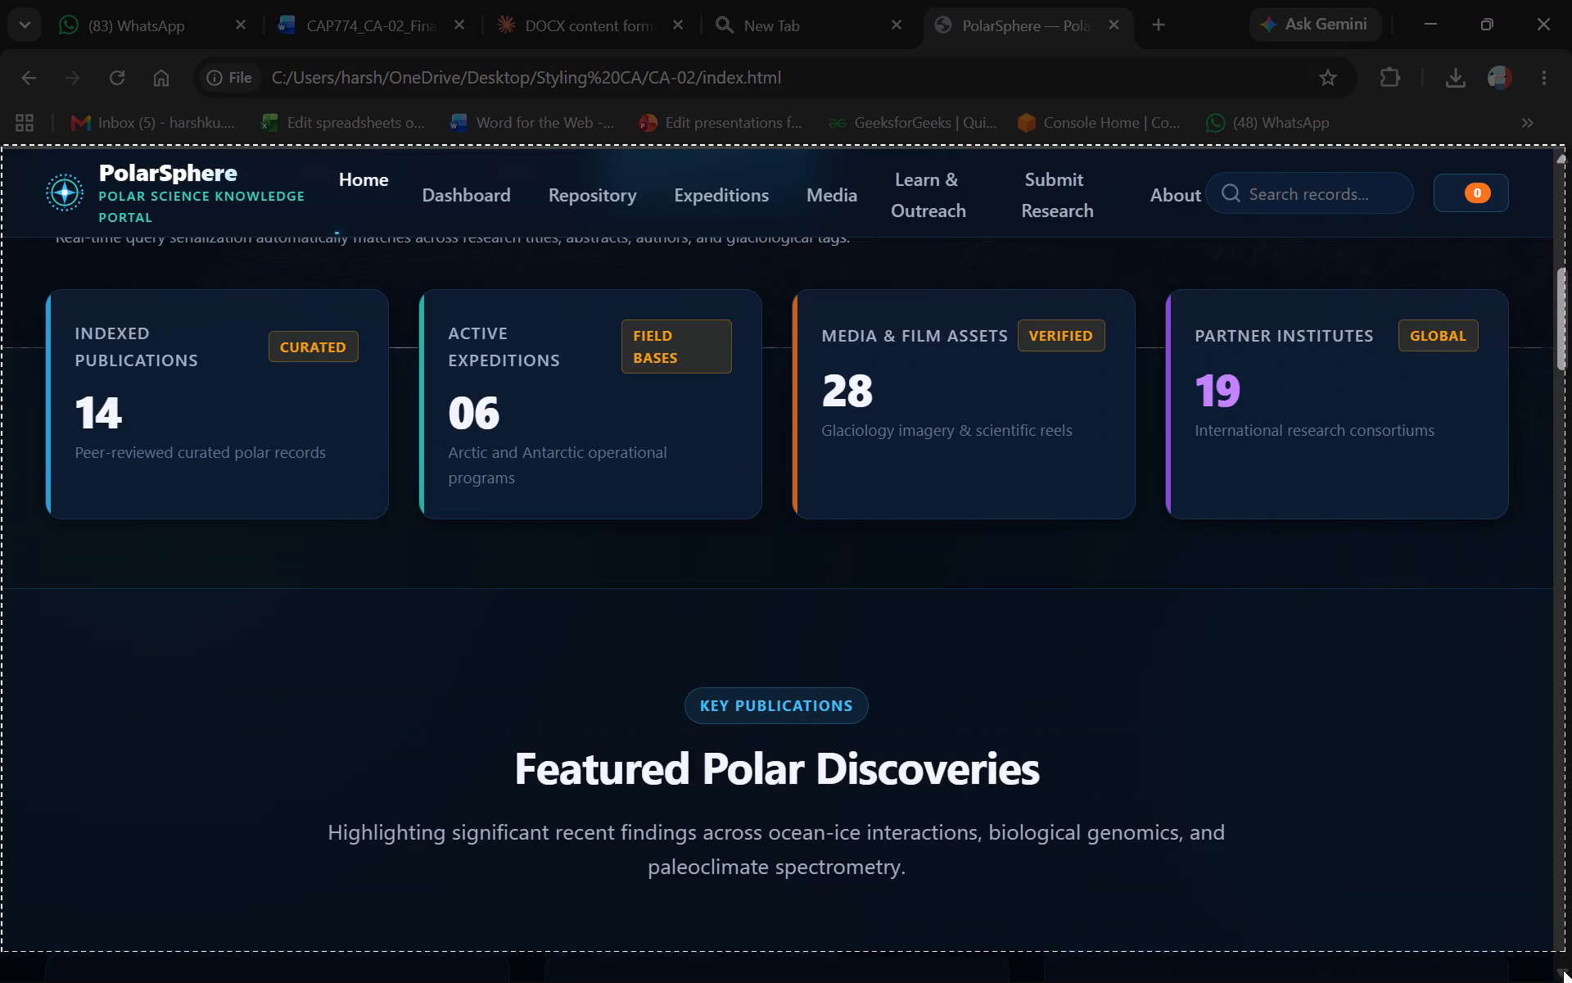
drag(1563, 970, 1564, 982)
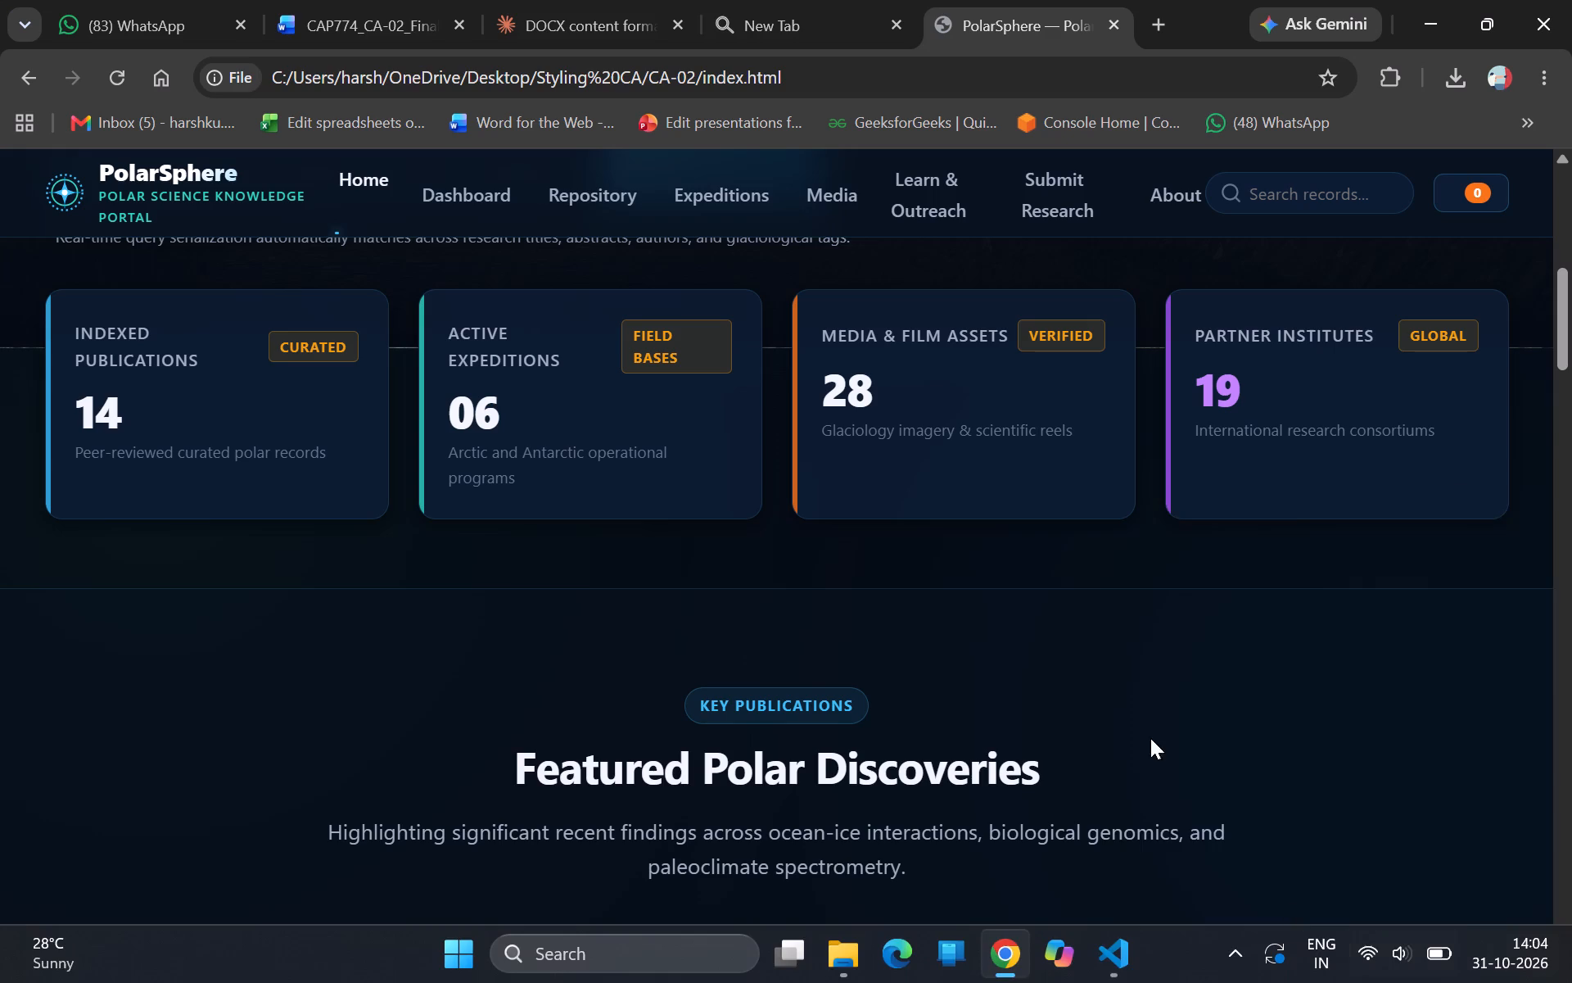
Paste the Home page screenshot into the report two line breaks below item 5.3, Grid, in section 5.
click(344, 12)
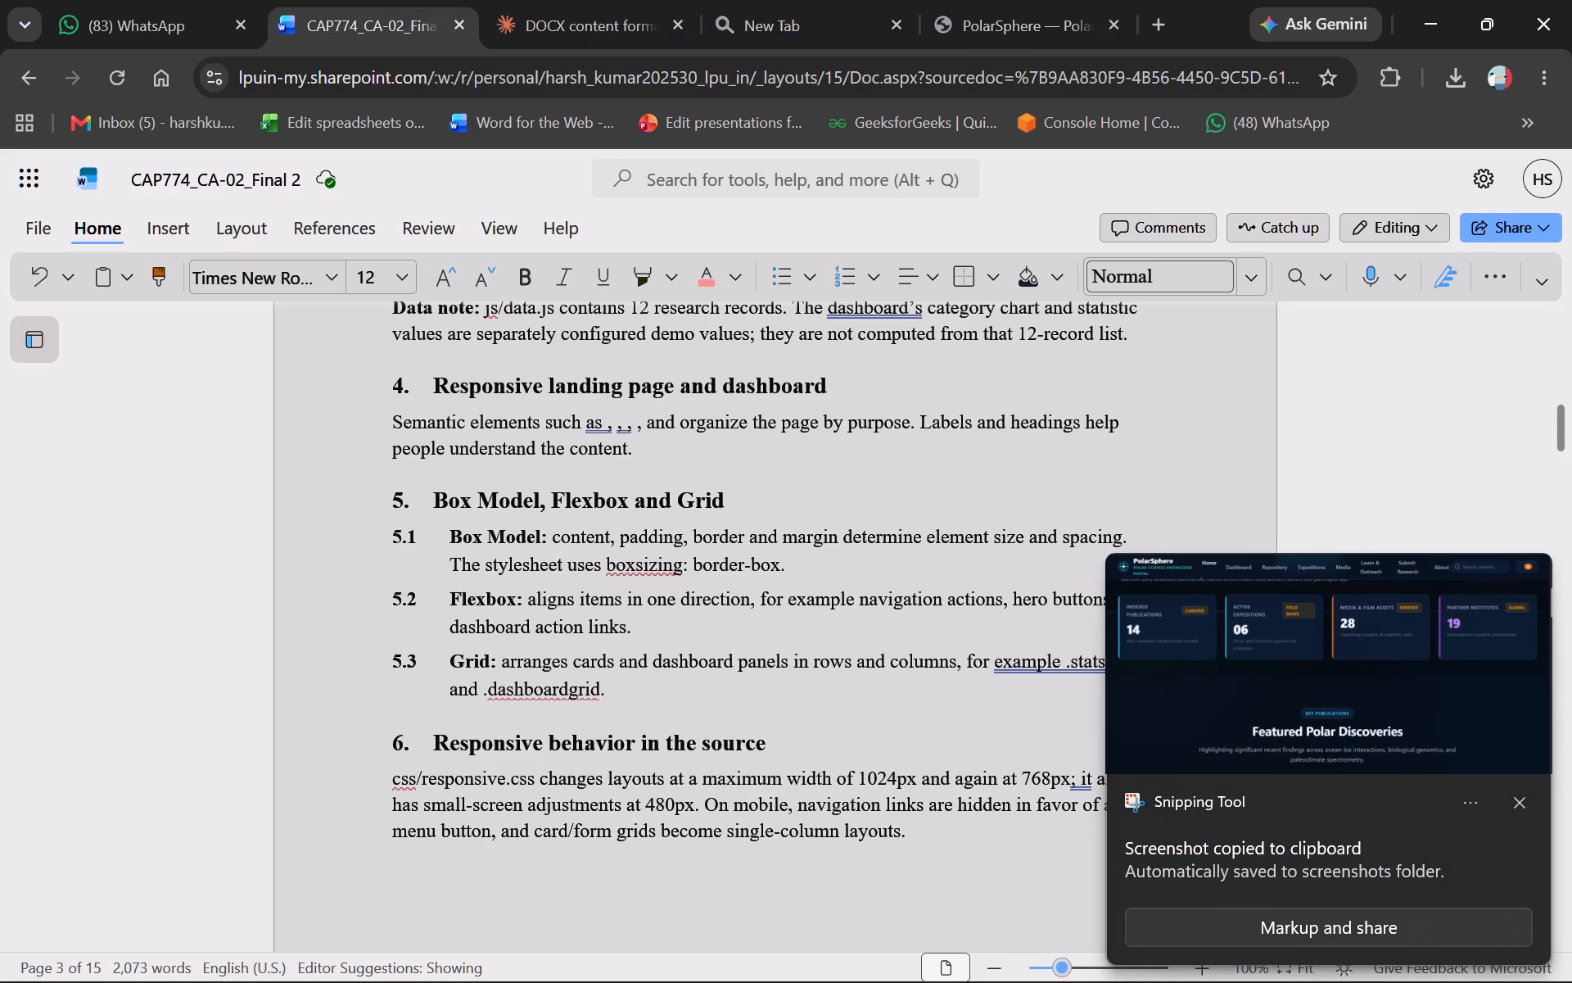
click(624, 692)
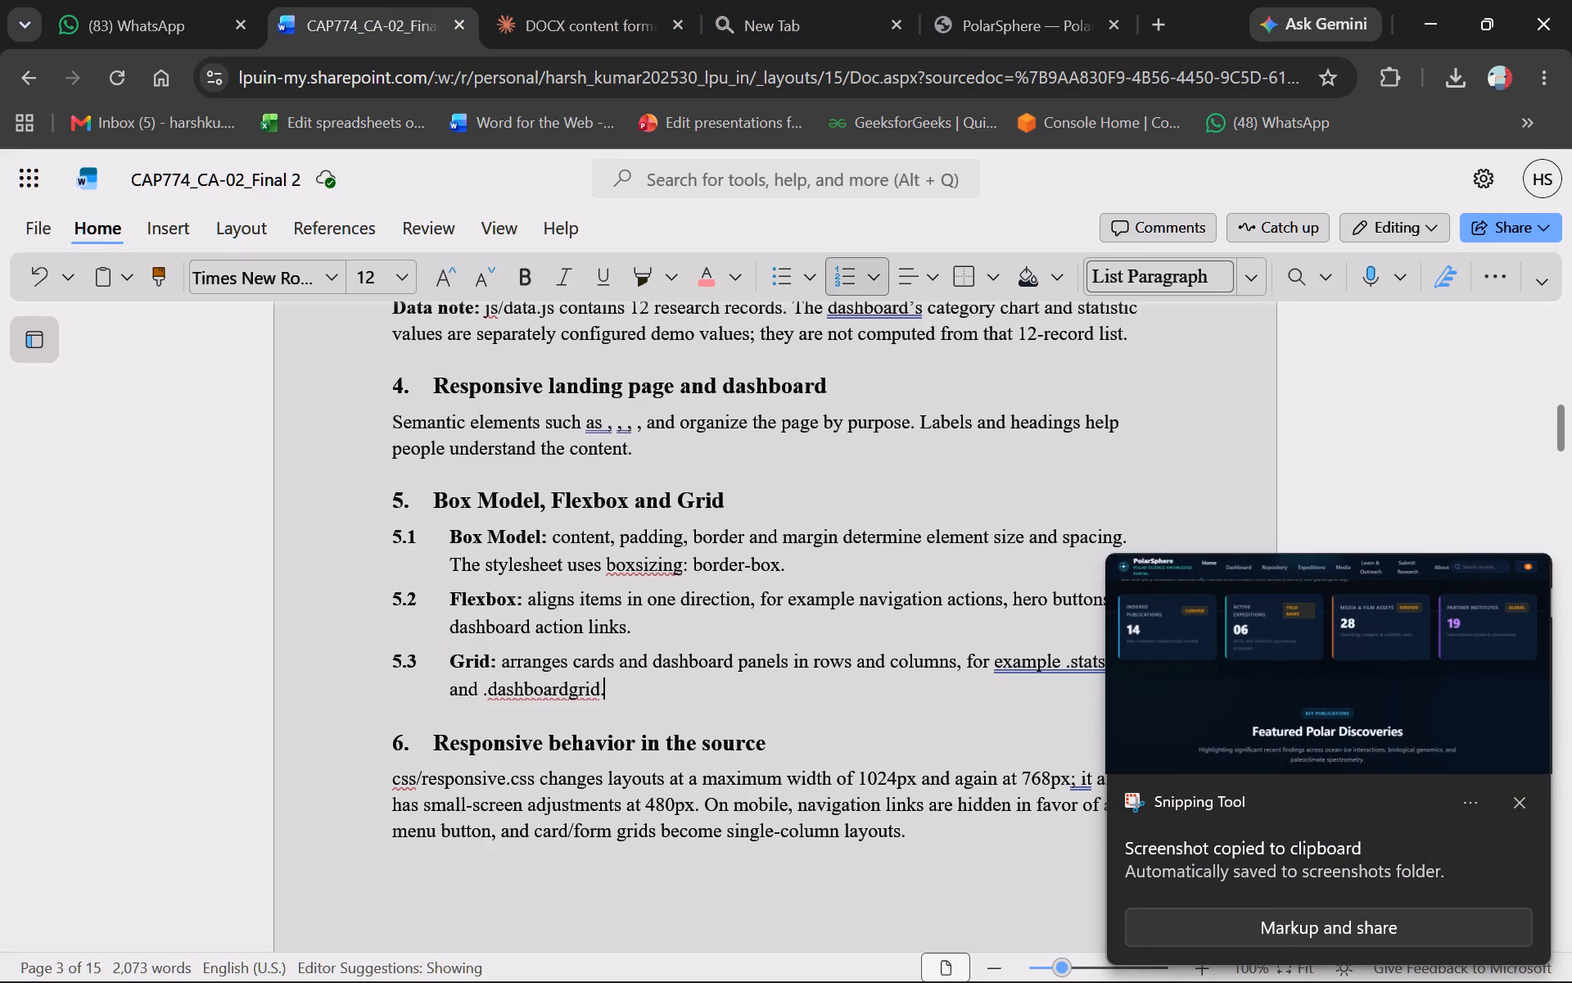
key(shift+Return)
key(shift+Return)
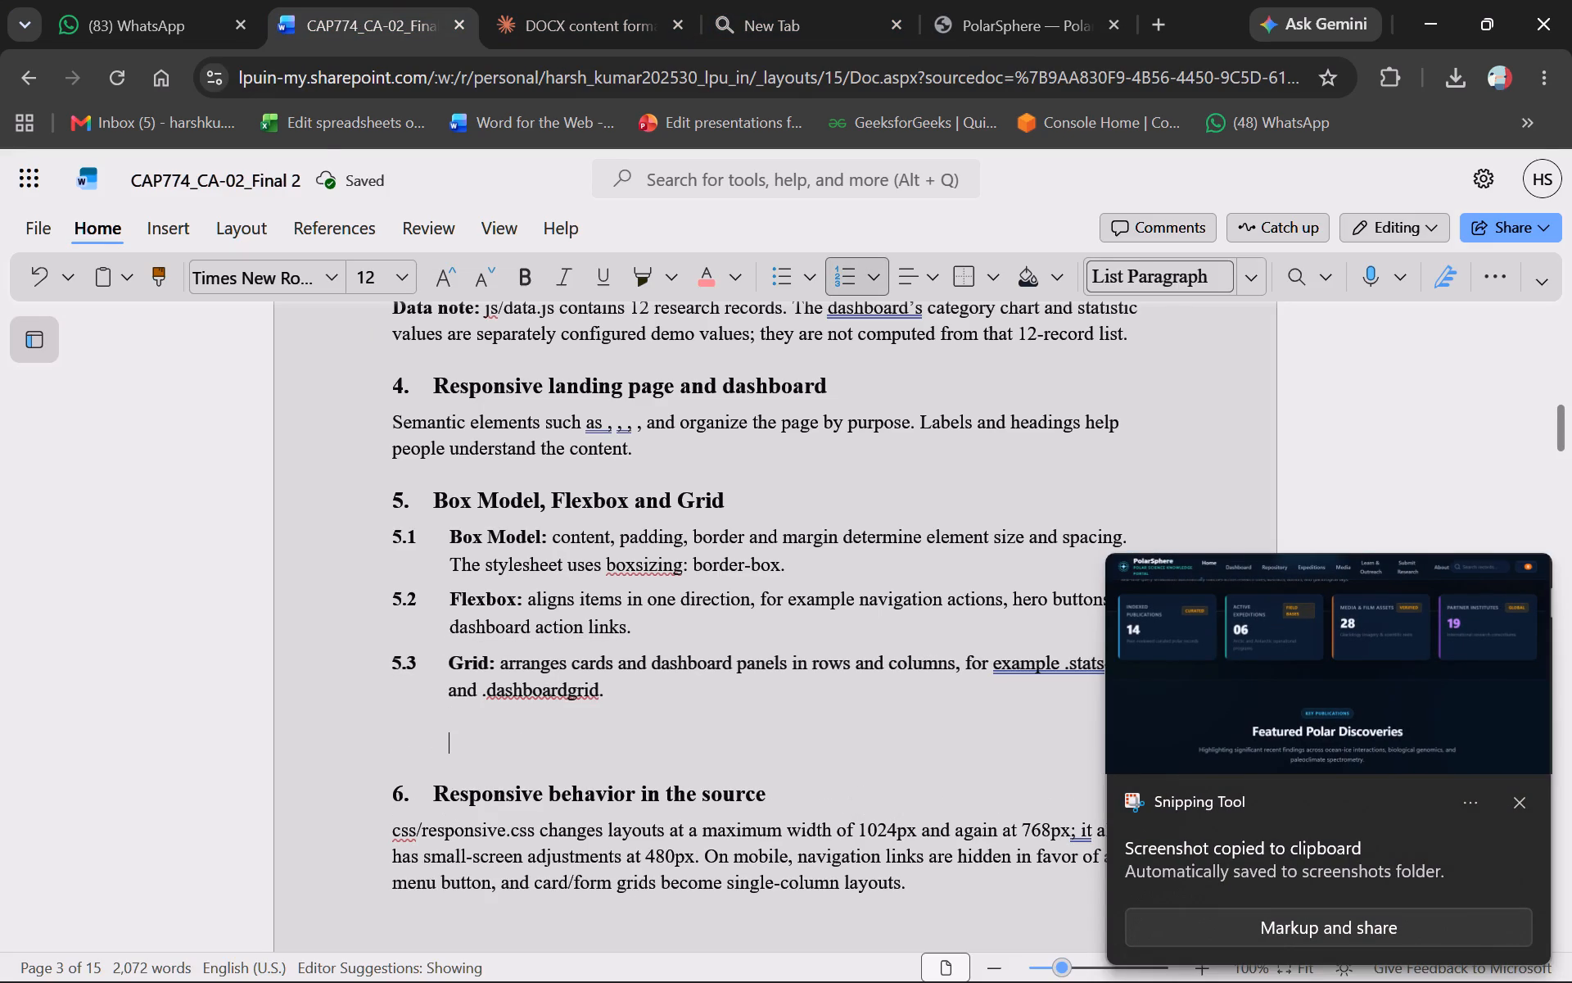
key(Left)
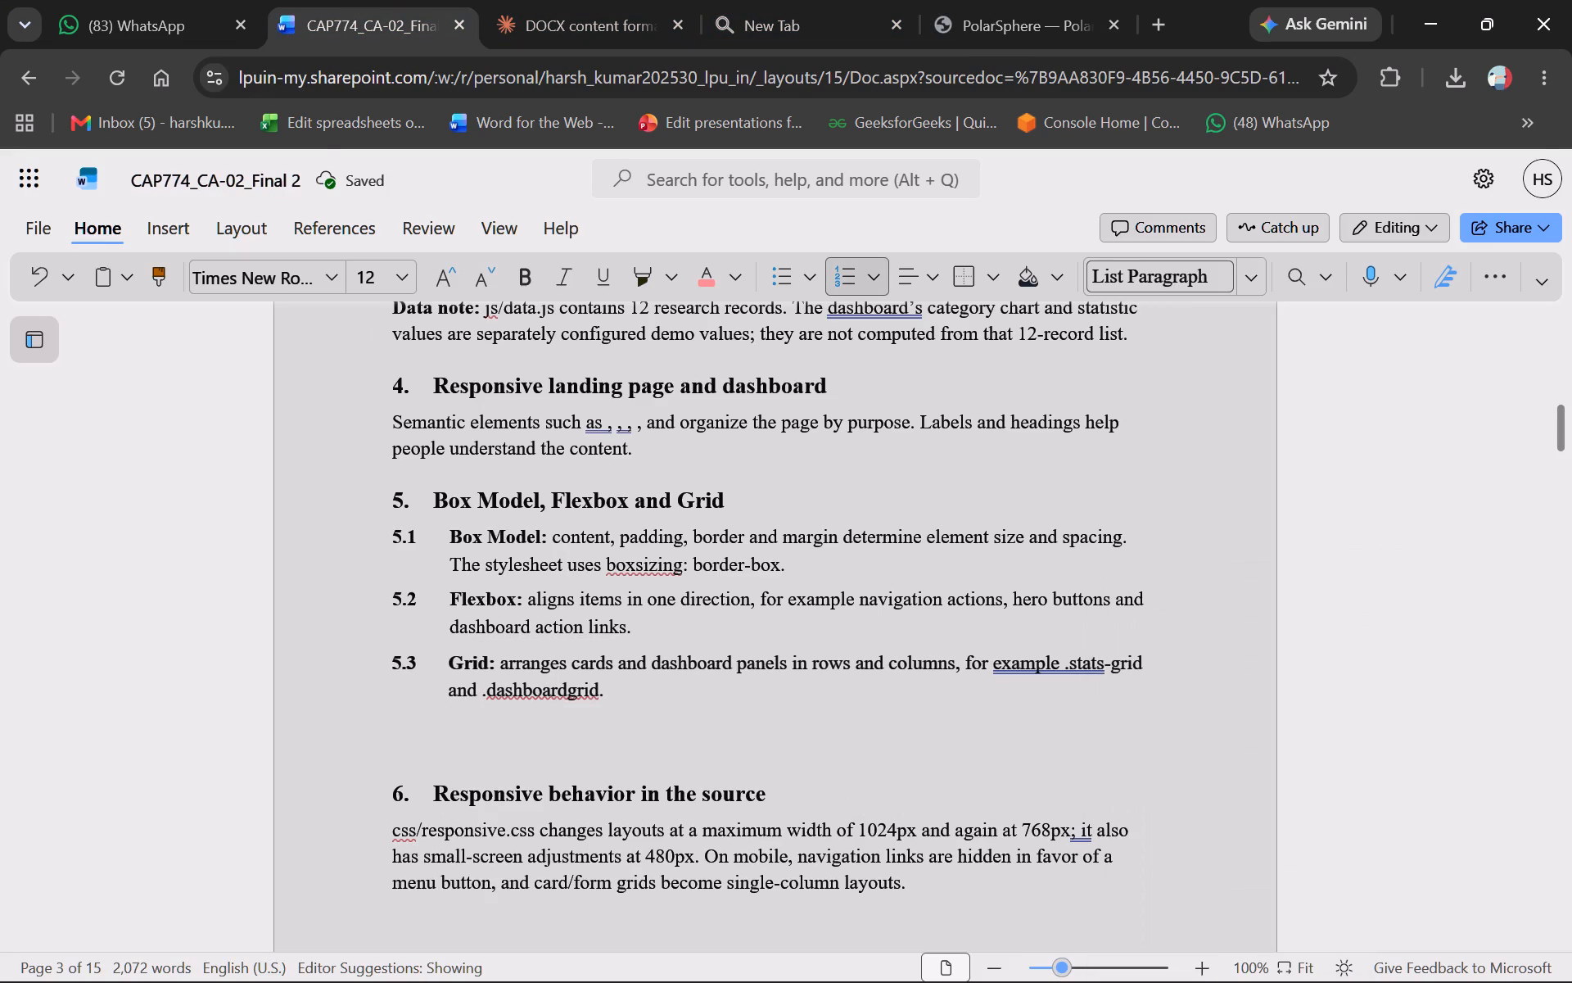
key(BackSpace)
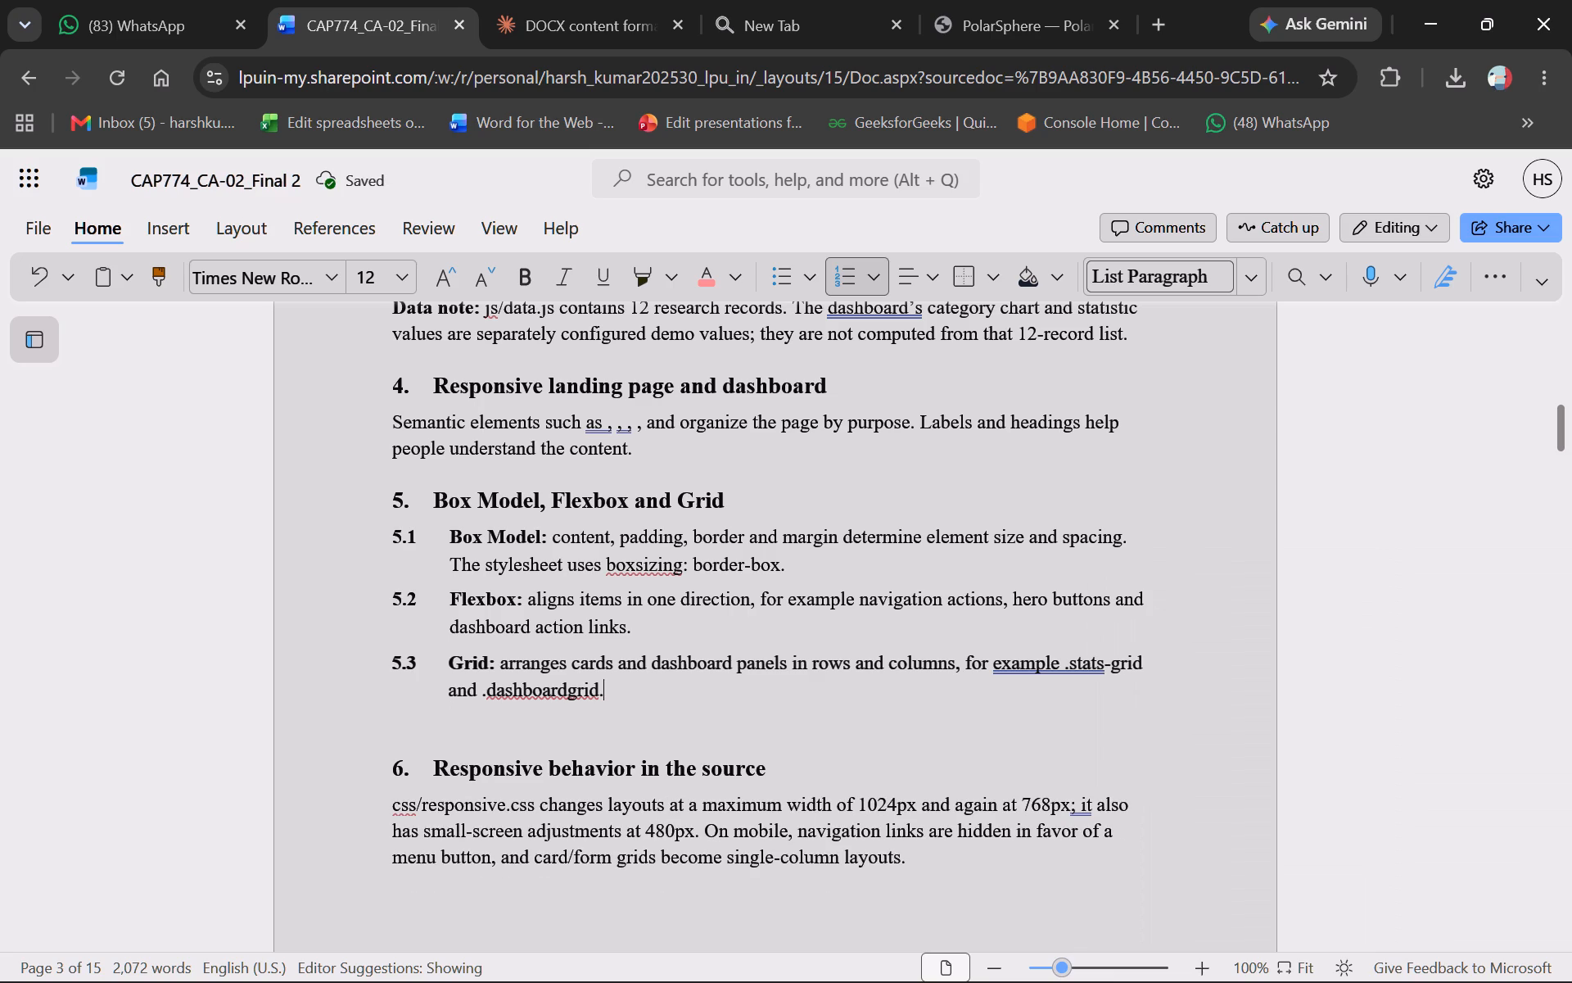
key(shift+Return)
key(shift+Return)
key(ctrl+v)
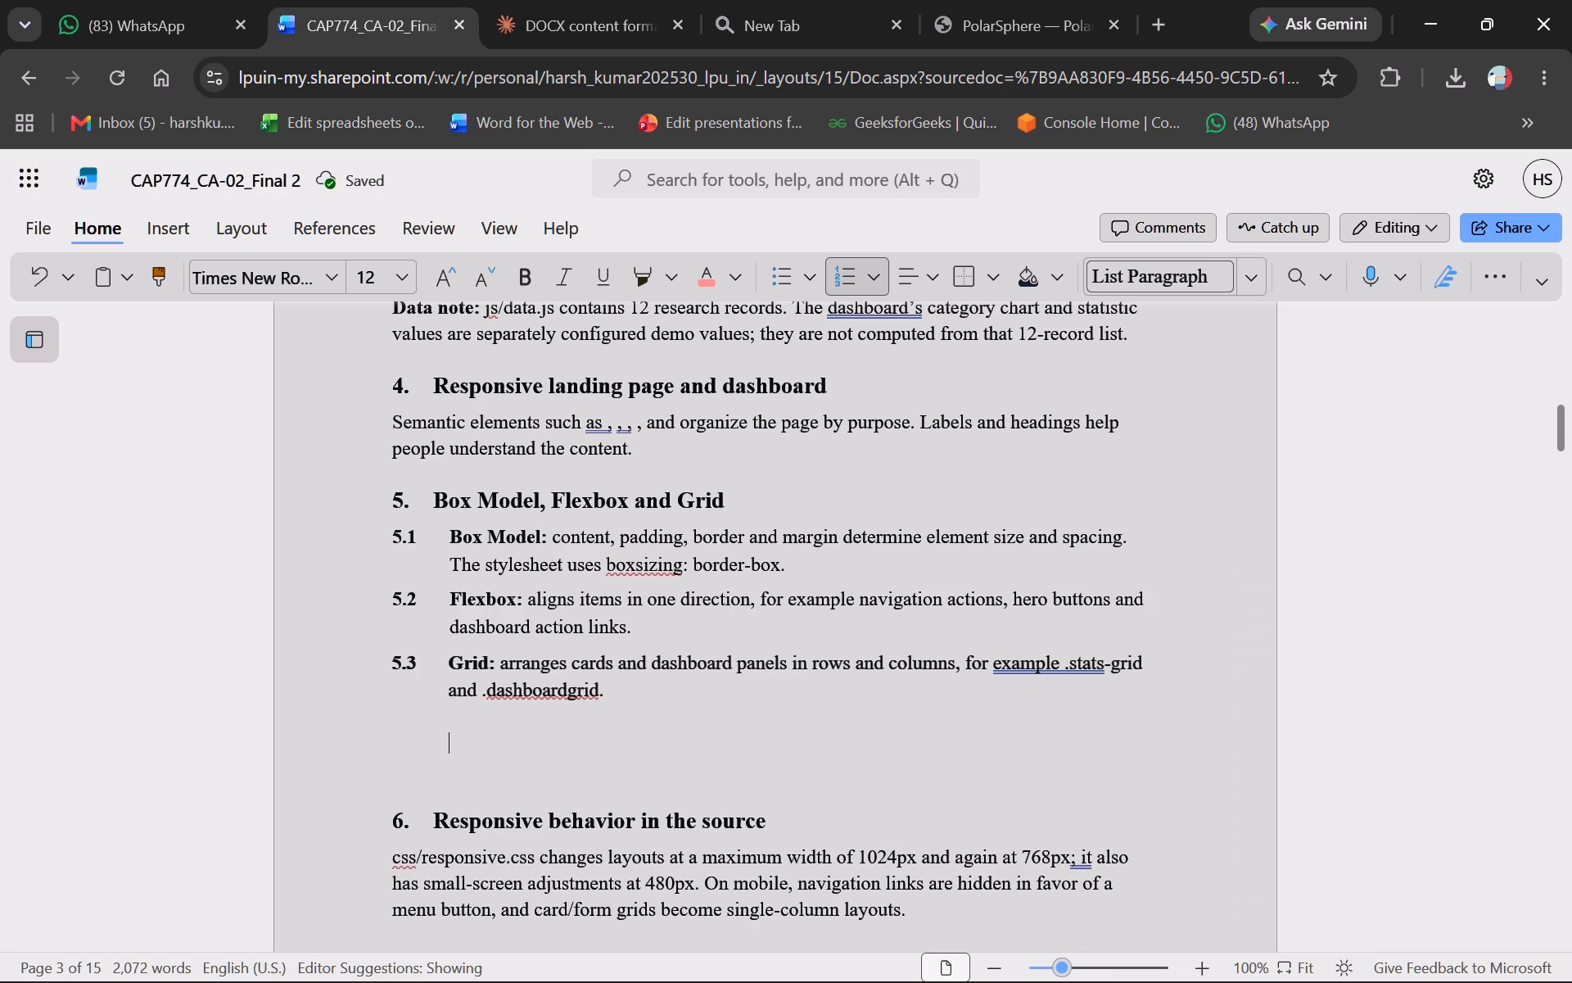
Narrow the pasted Home page screenshot to about 5.59 inches wide, leaving its height as it is.
scroll(686, 519, up, 1)
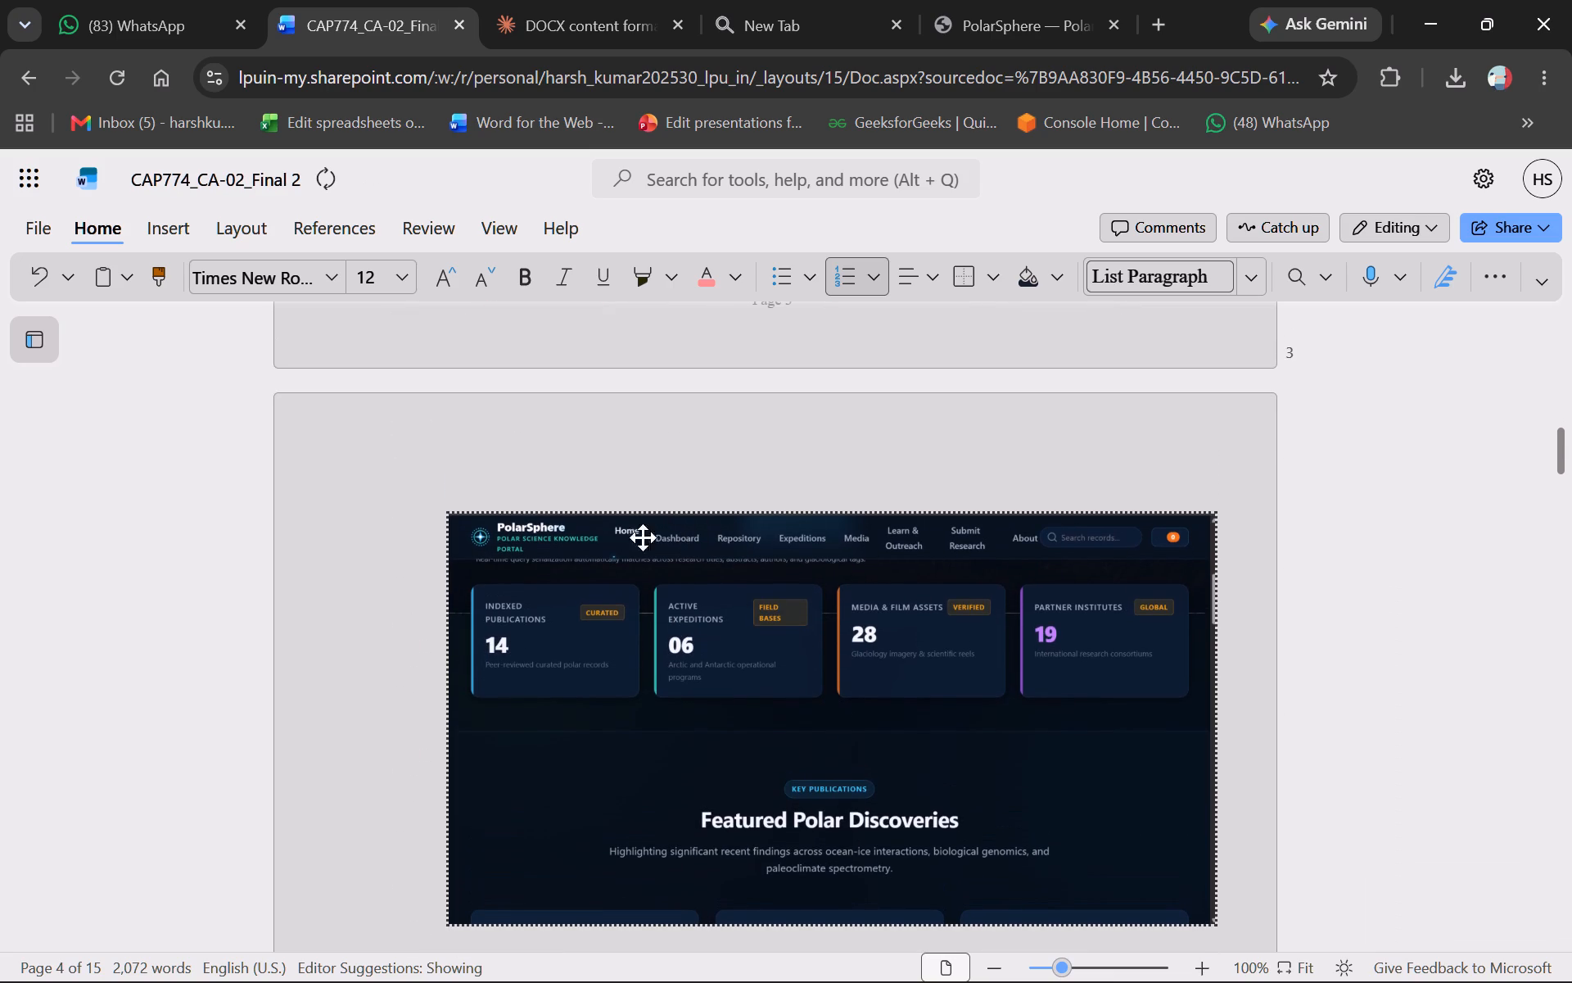
click(1213, 672)
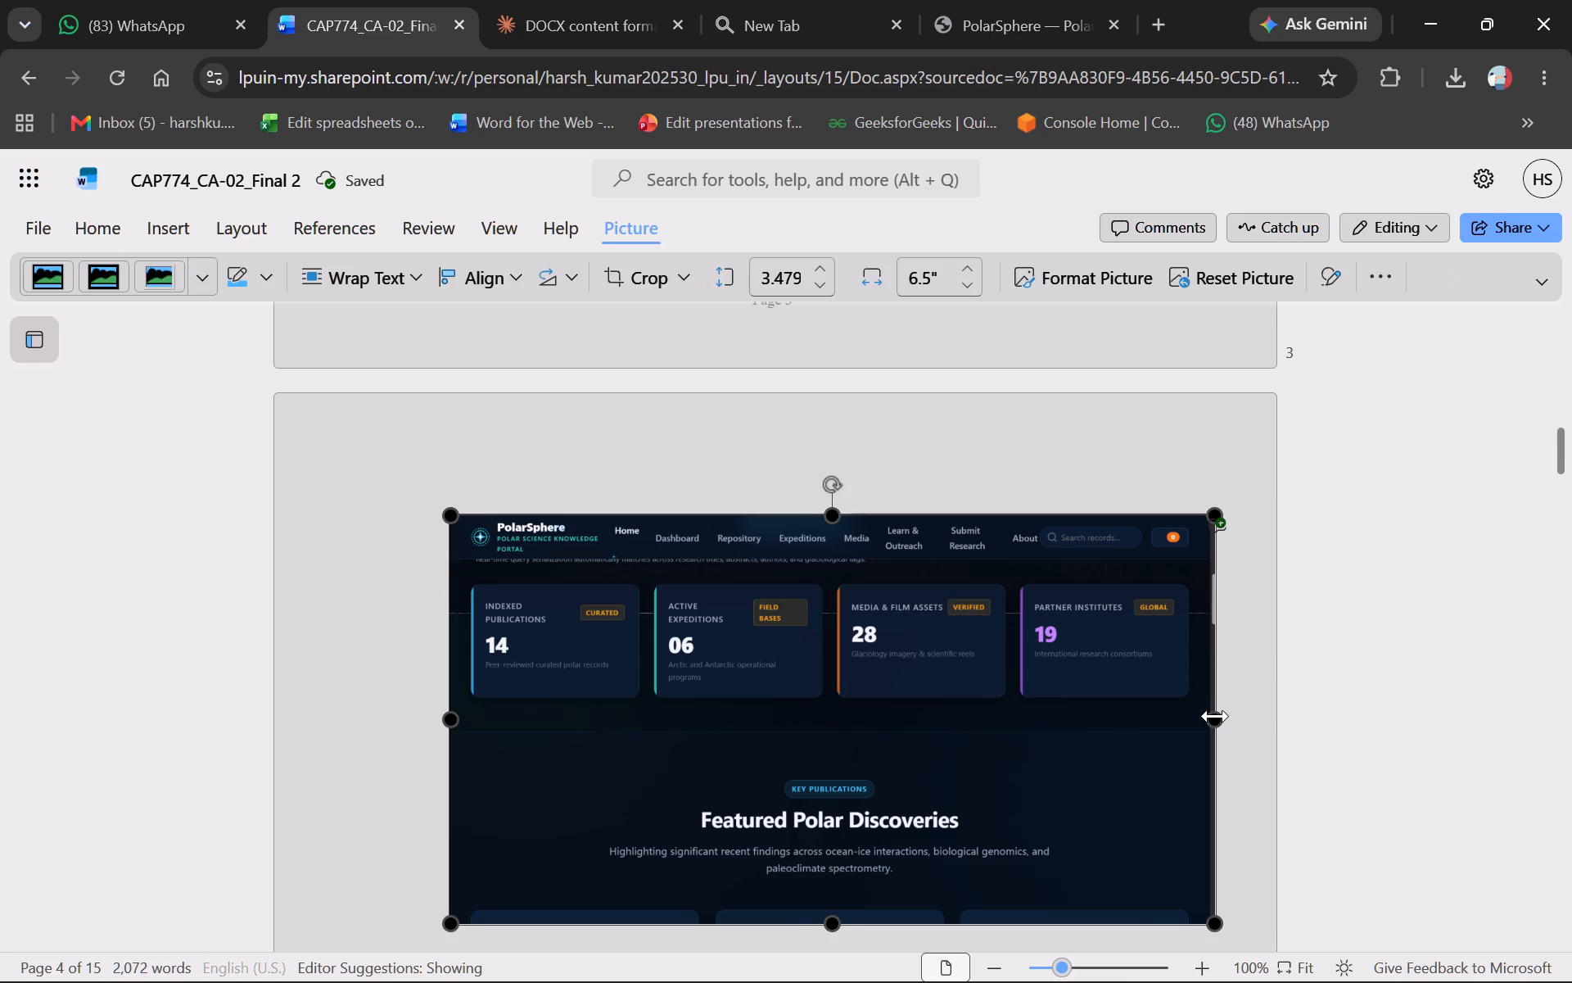
drag(1215, 716, 1128, 728)
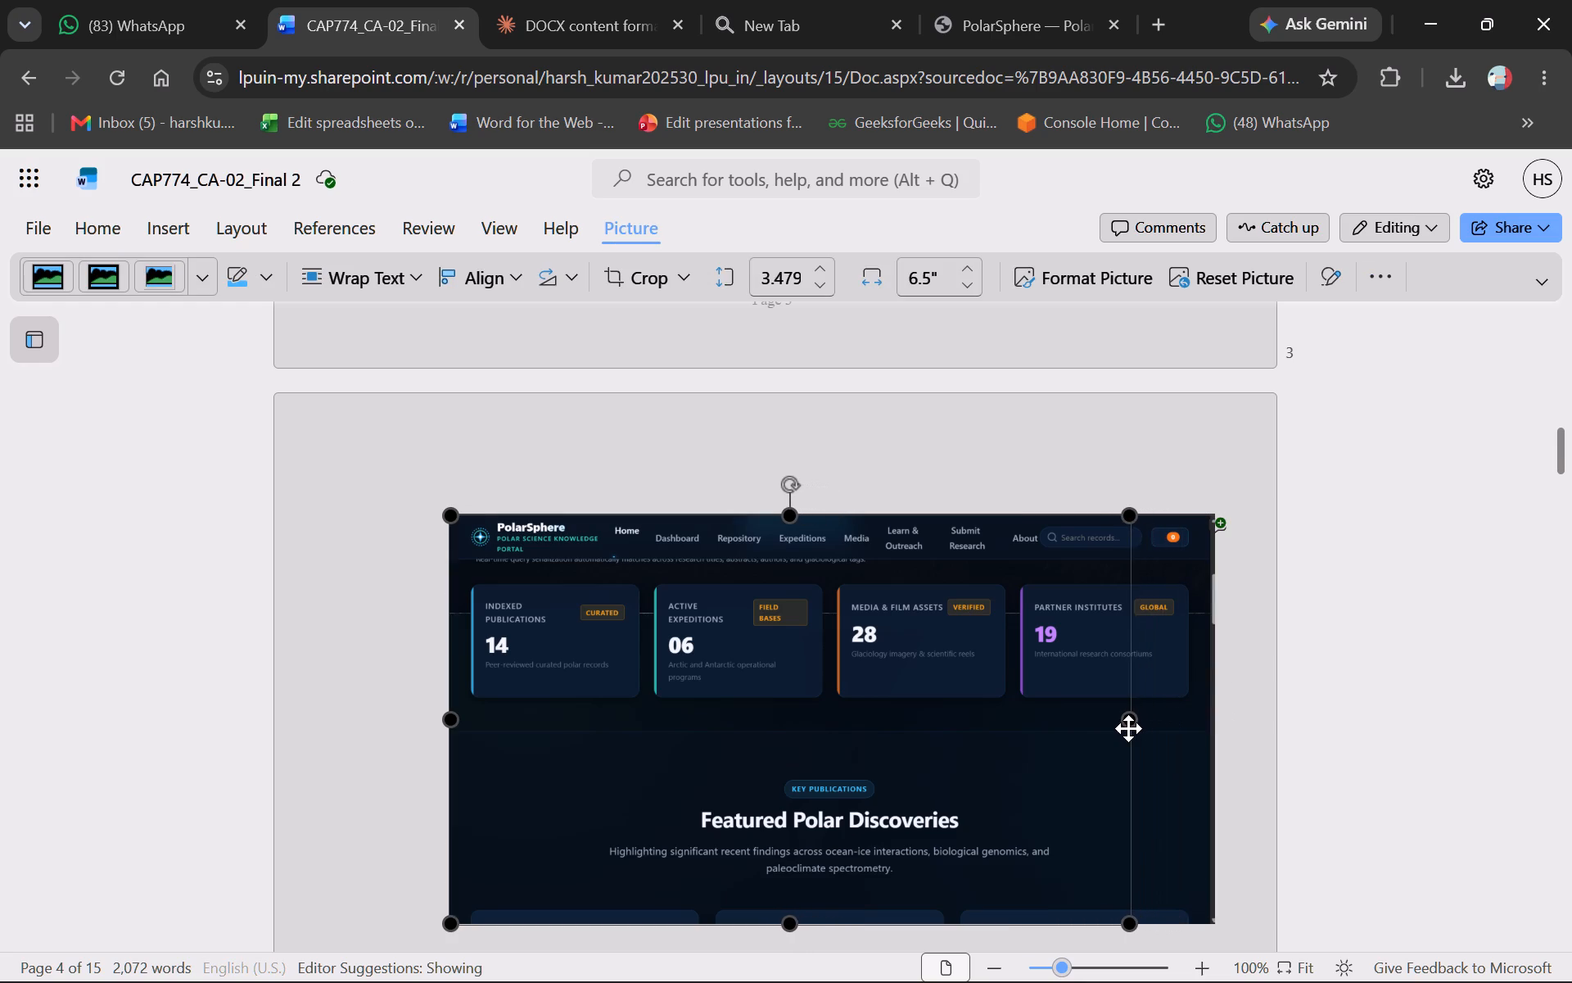
drag(1128, 728, 1108, 733)
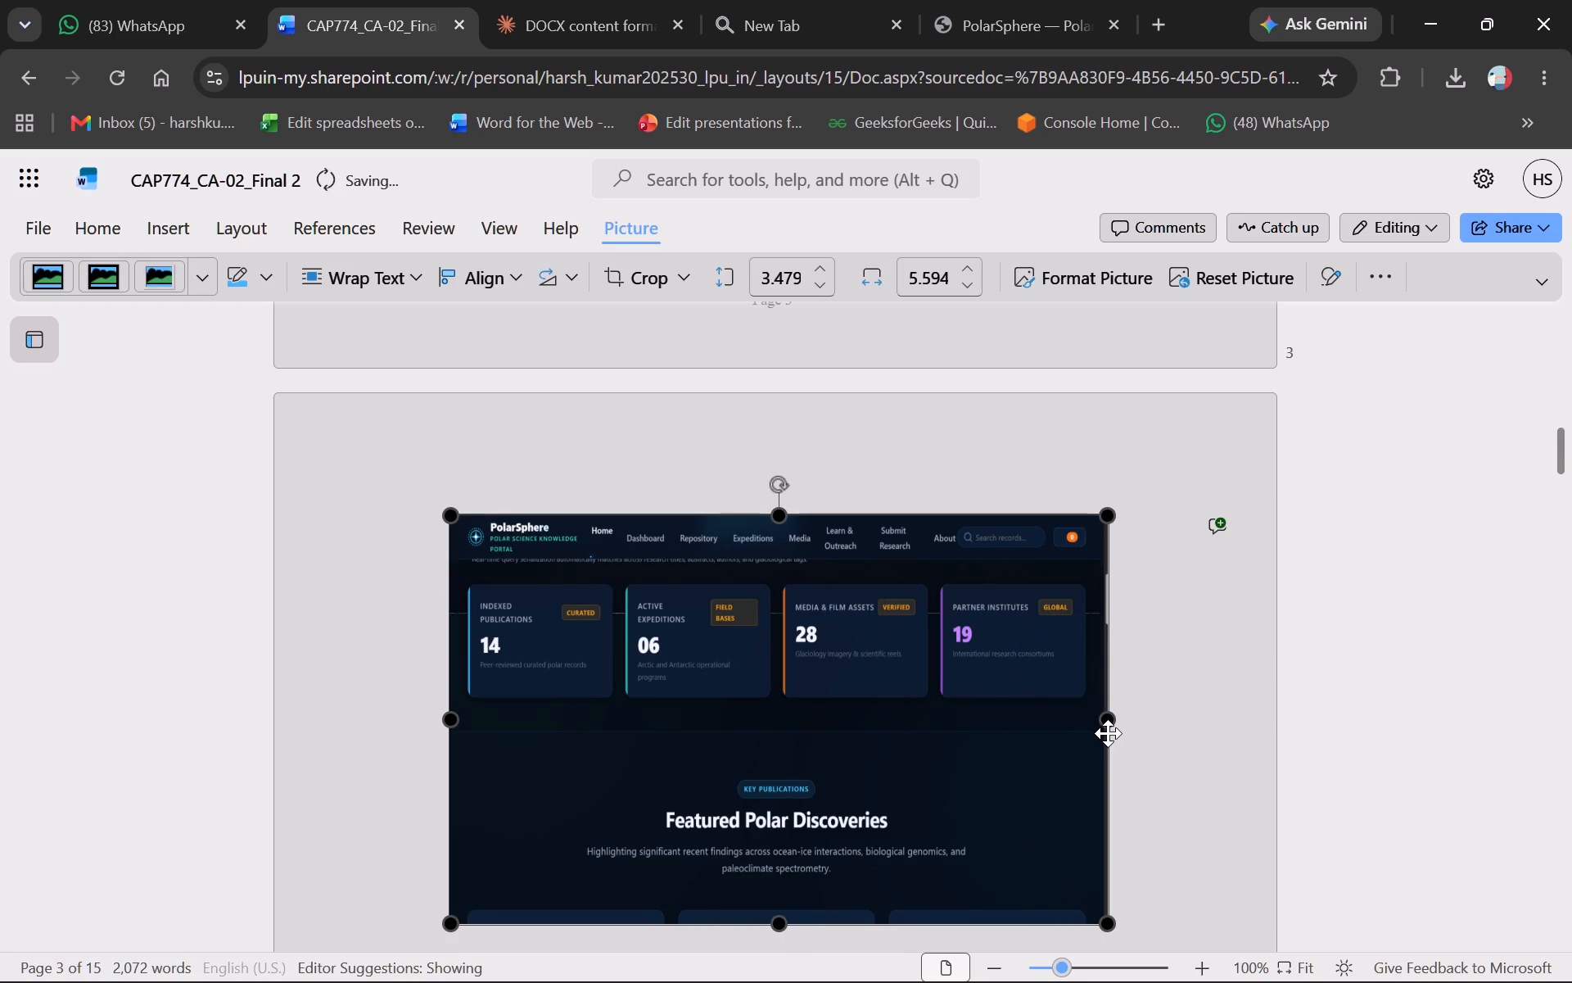
click(960, 473)
Check how the Home page screenshot sits across the break between pages 3 and 4, above section 6.
scroll(960, 473, up, 2)
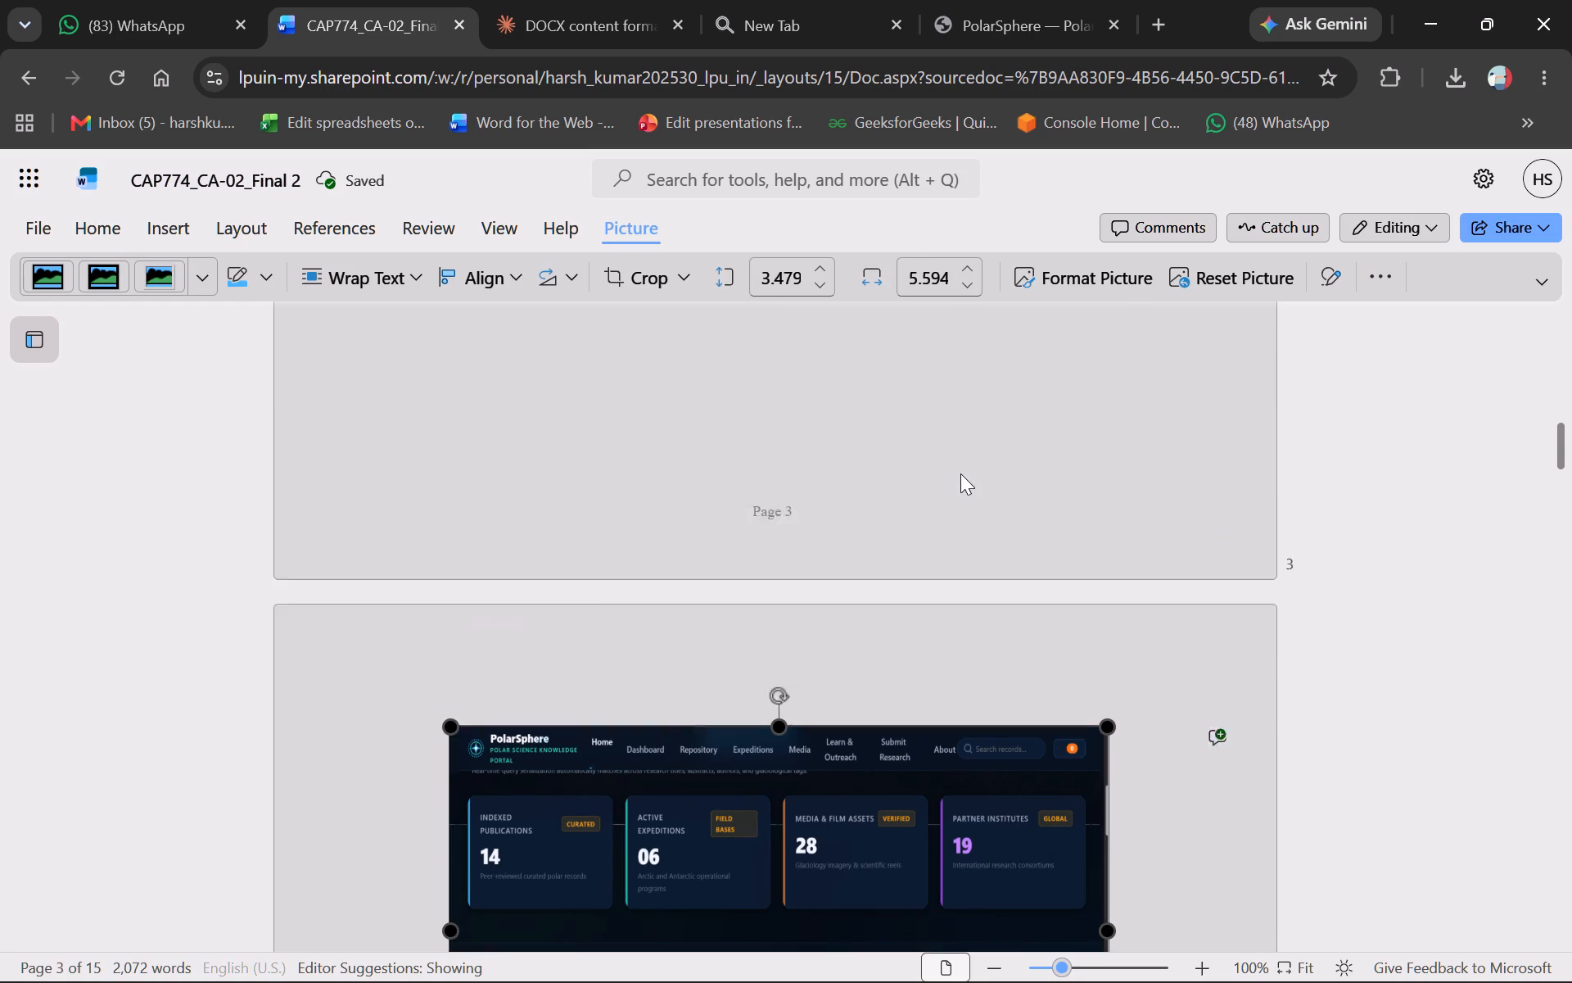
scroll(960, 473, up, 5)
scroll(960, 473, down, 2)
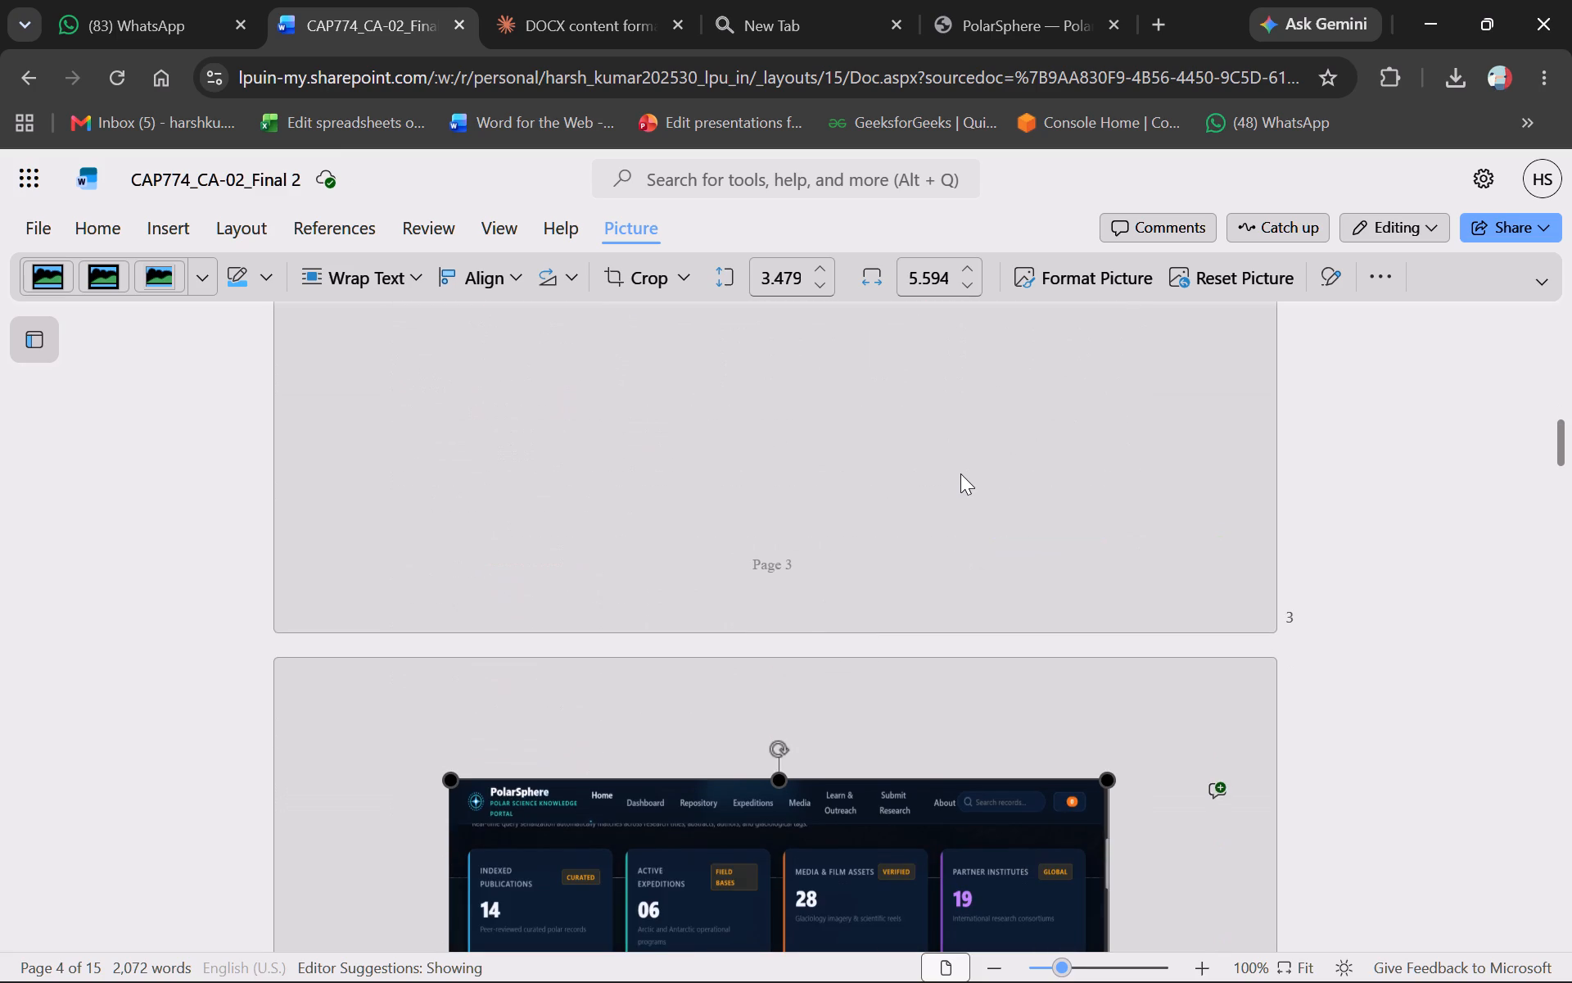
scroll(960, 473, down, 5)
scroll(960, 473, up, 3)
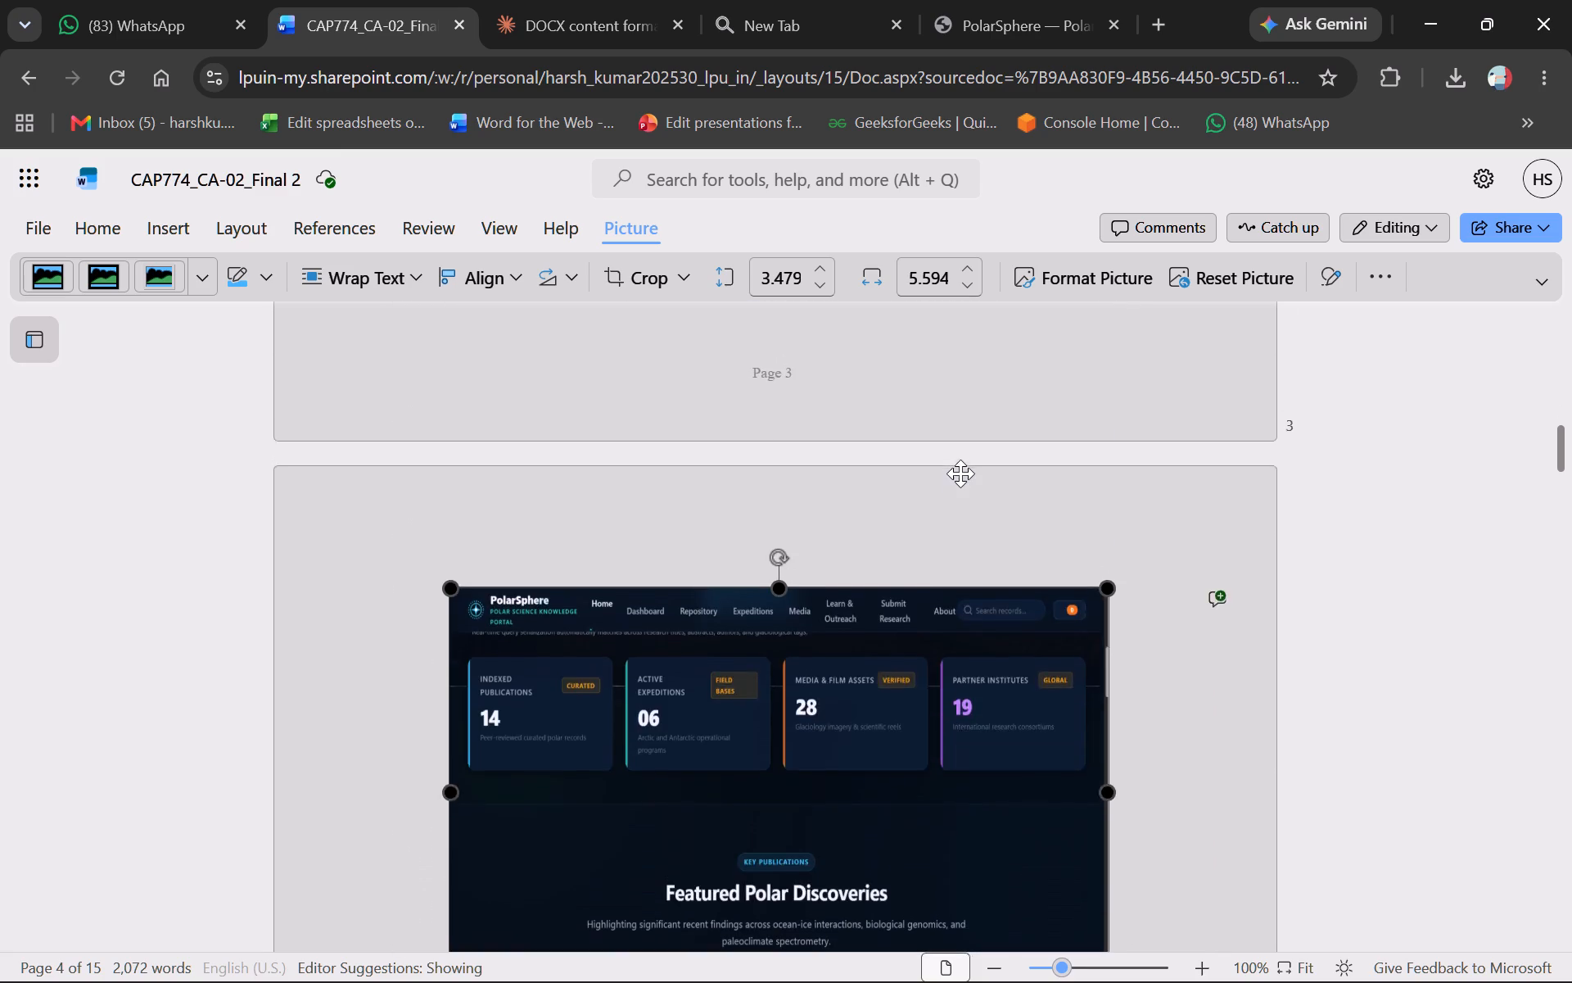
scroll(960, 473, up, 5)
scroll(960, 473, down, 4)
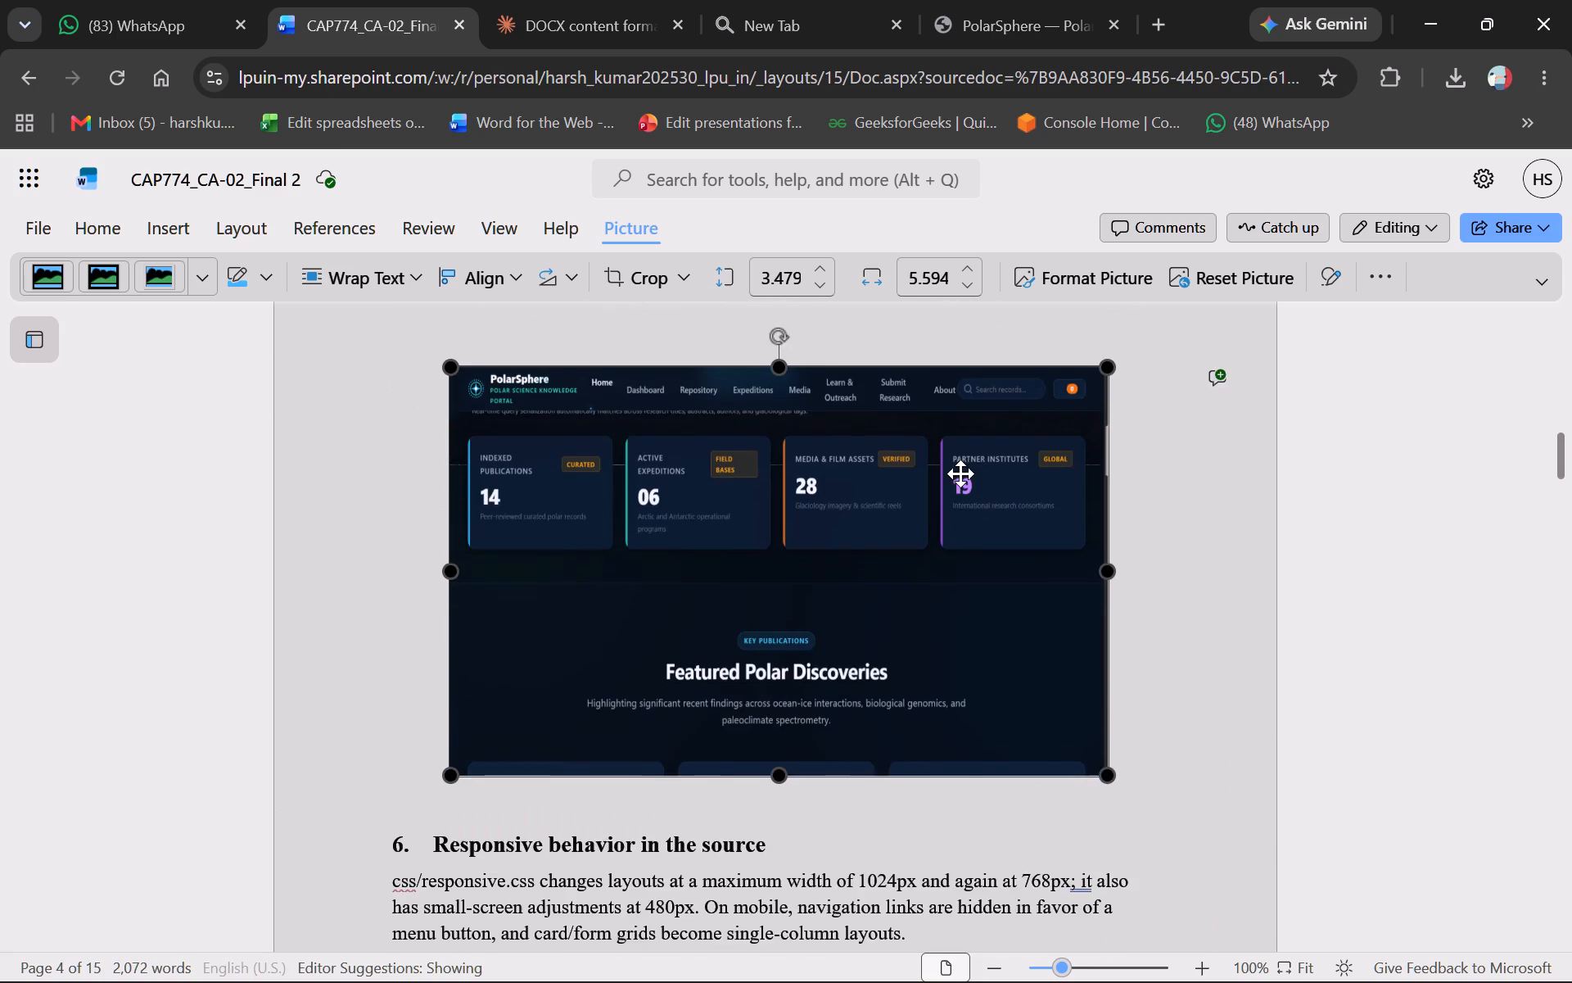
Review the report from section 6 on page 4 through section 14 on page 9 for another place needing a screenshot.
scroll(960, 473, down, 19)
scroll(960, 473, up, 2)
scroll(960, 473, down, 3)
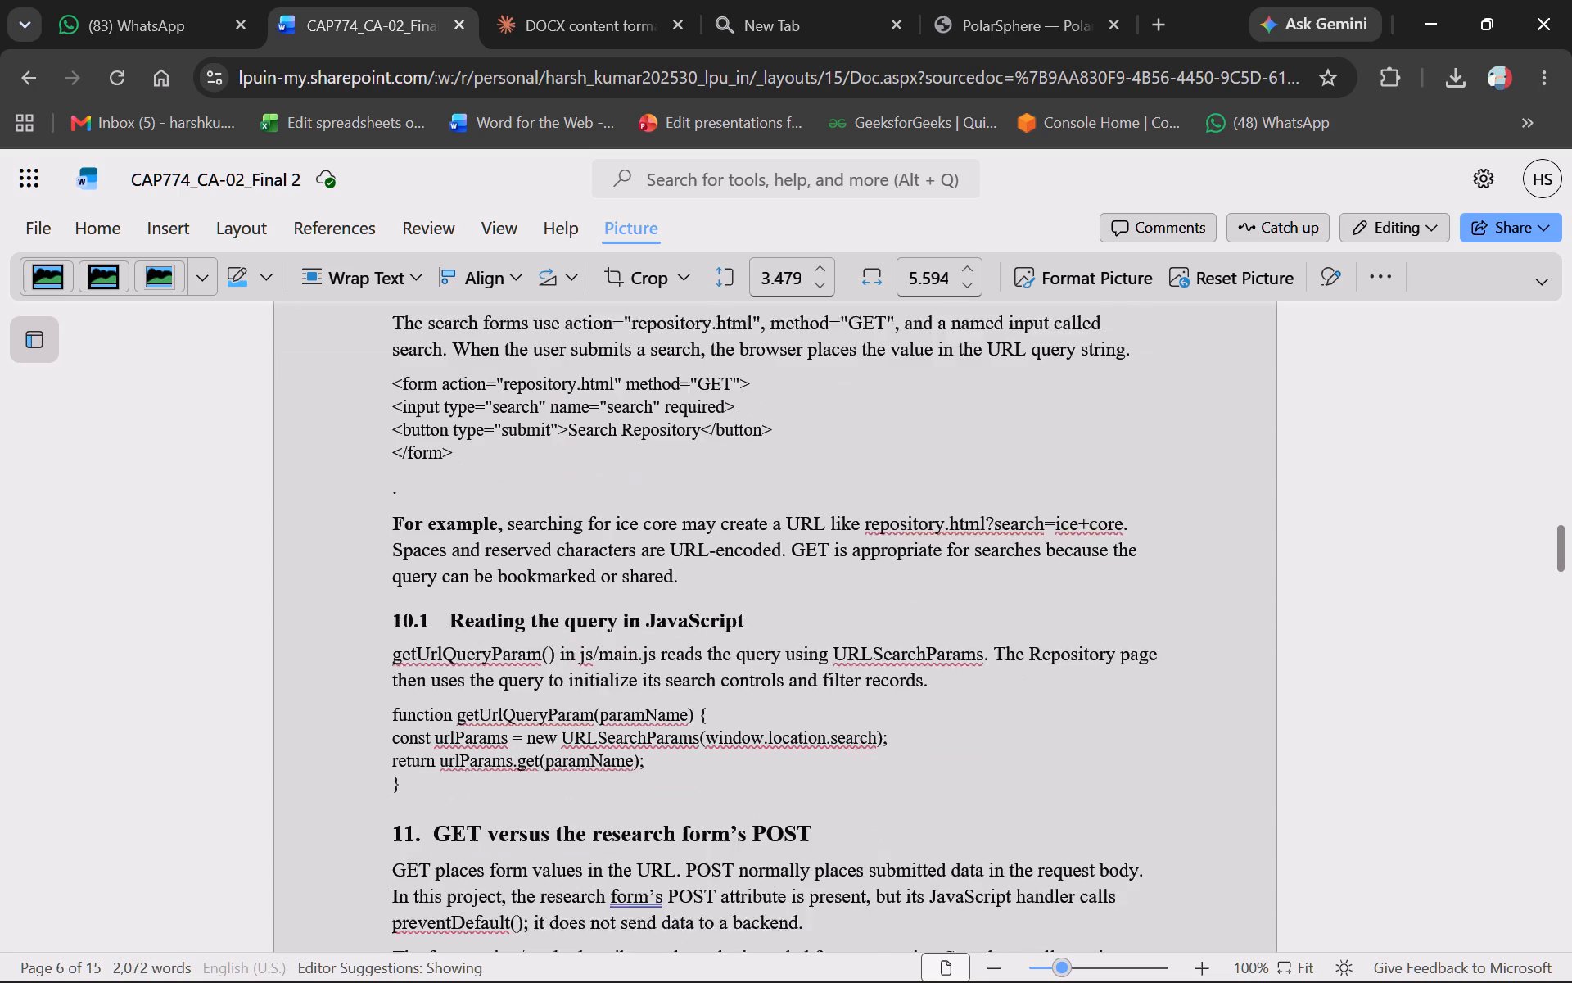
scroll(960, 473, down, 12)
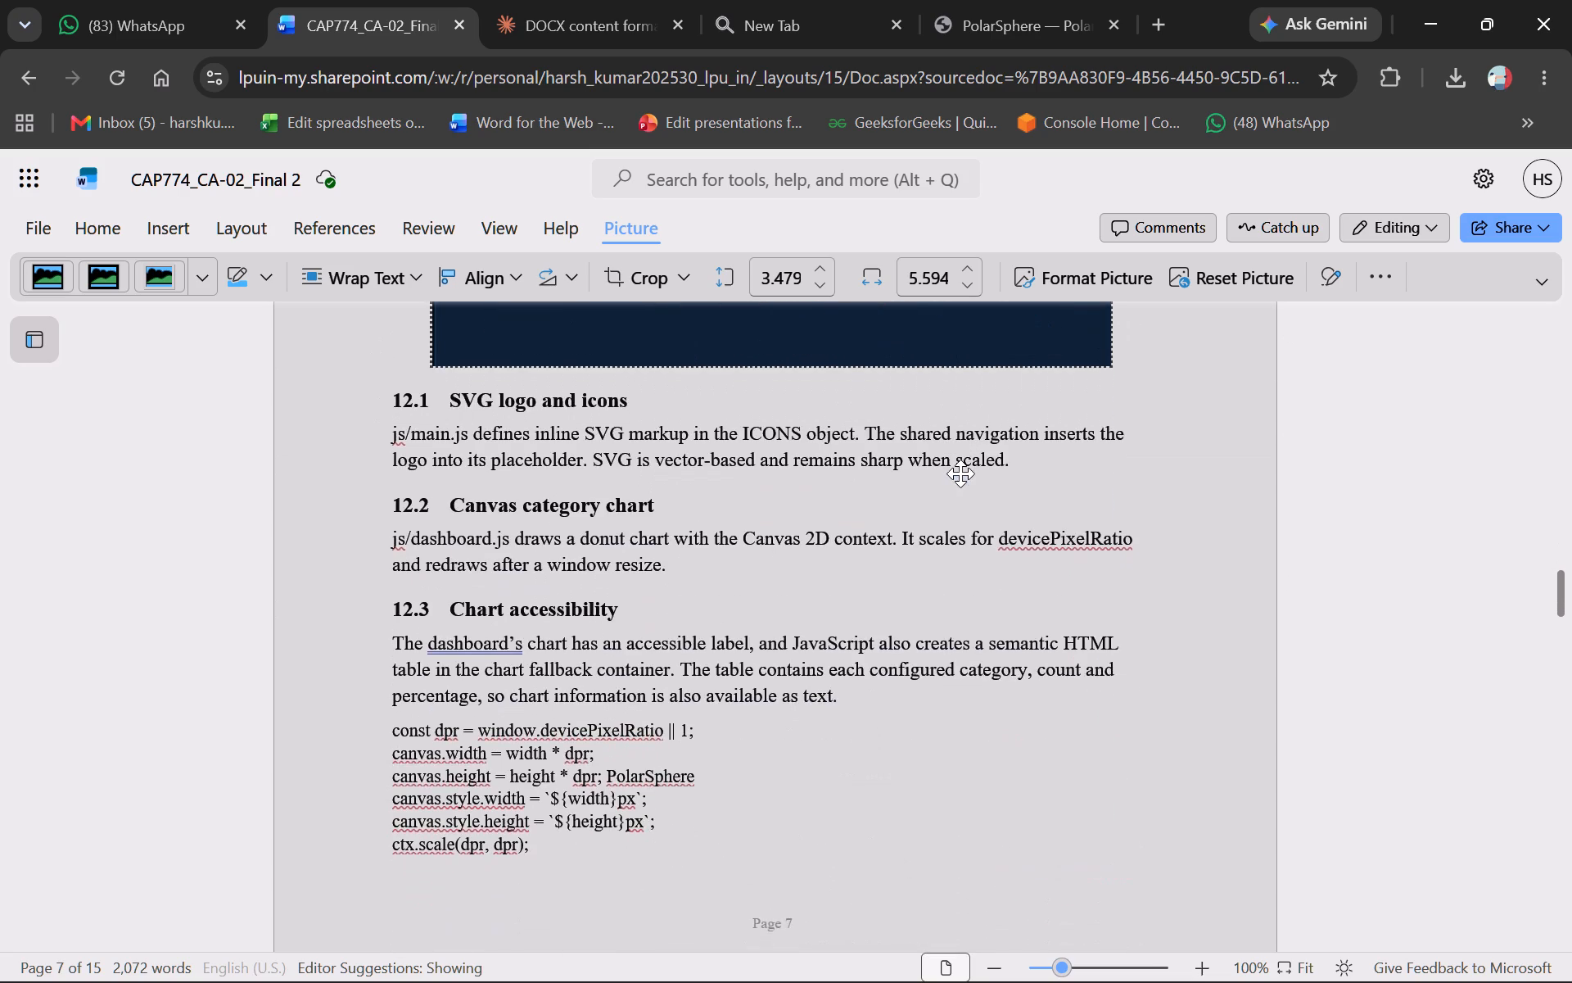
scroll(960, 473, down, 13)
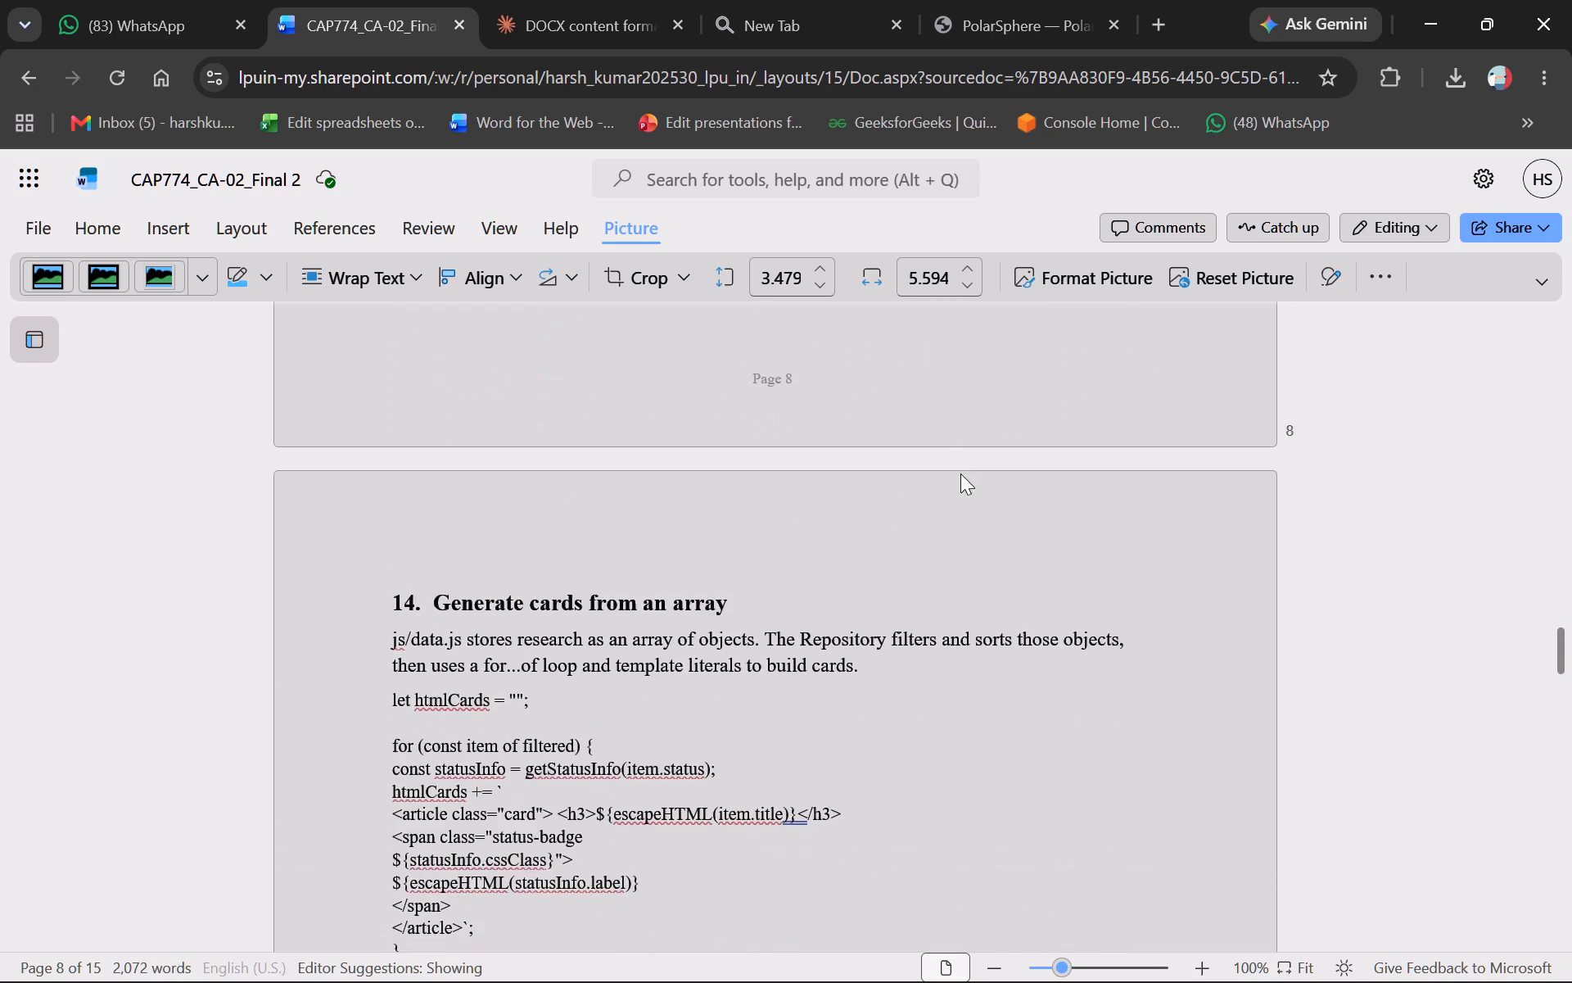
scroll(960, 473, down, 4)
scroll(960, 473, up, 1)
scroll(960, 473, down, 1)
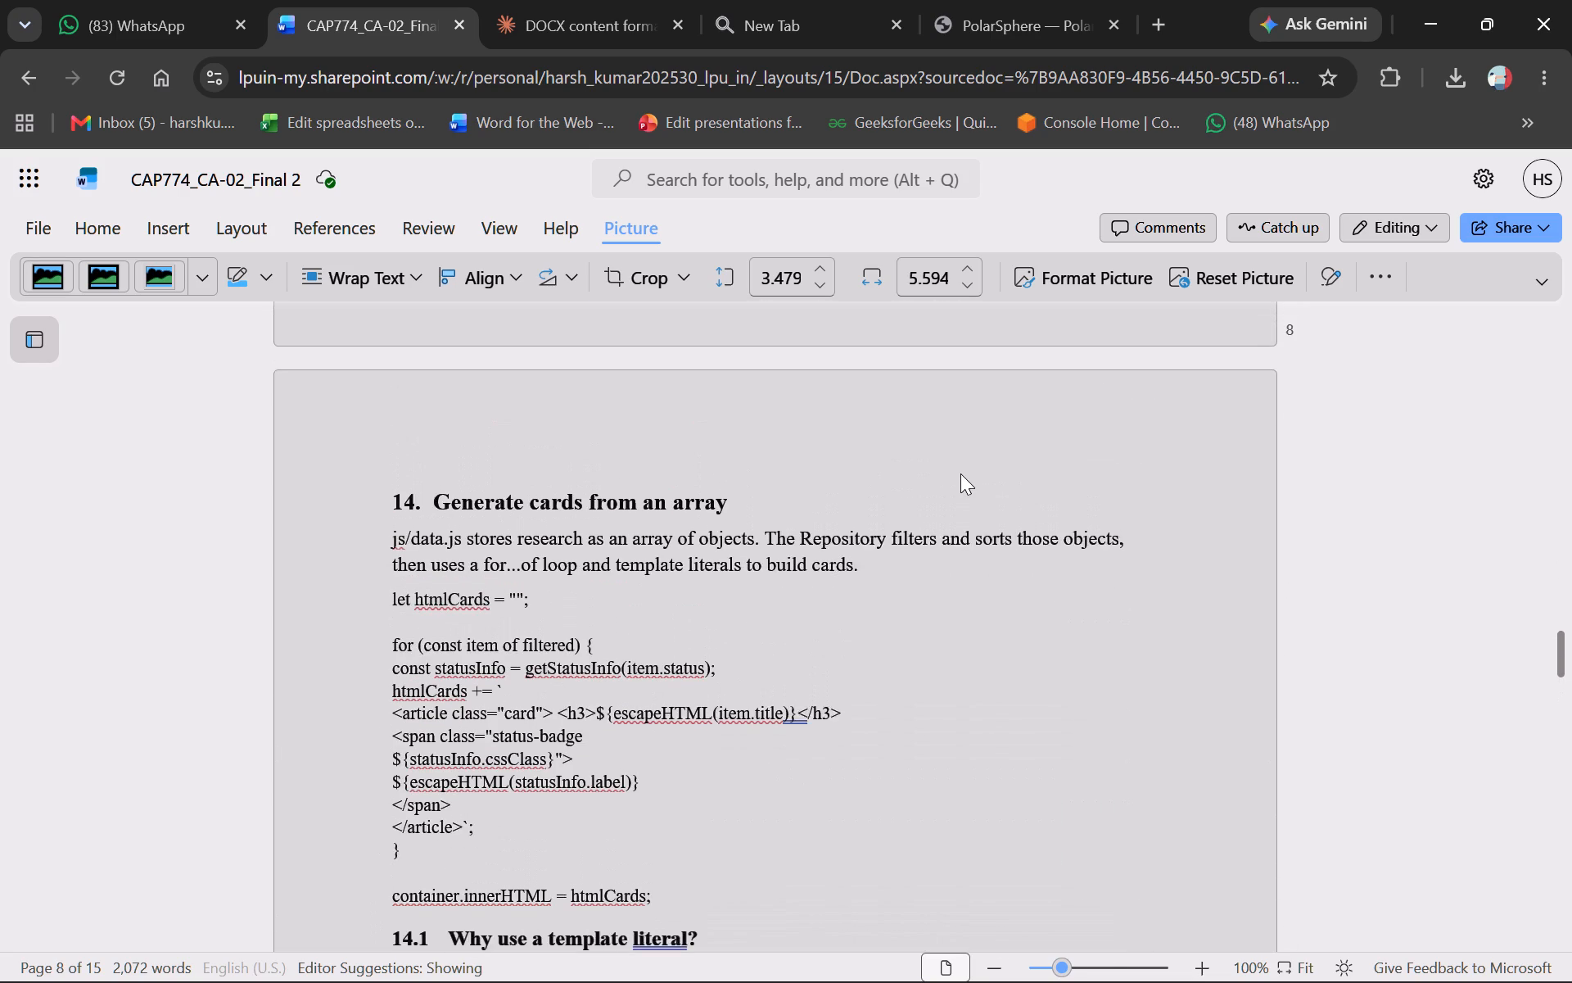
scroll(960, 473, down, 1)
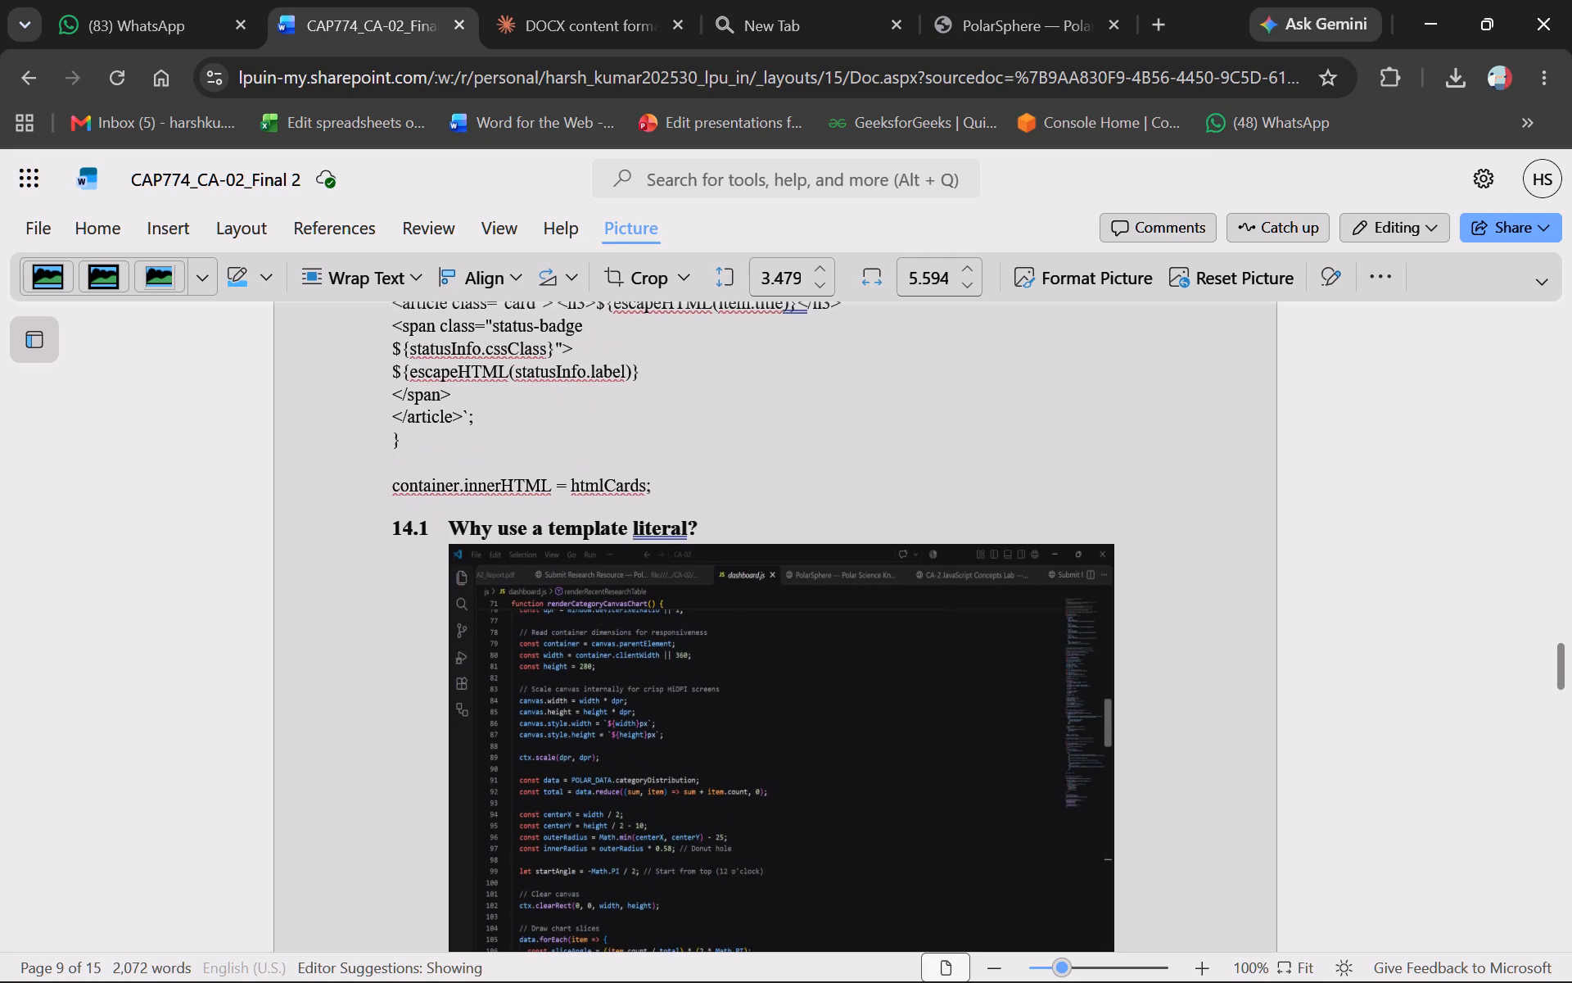
scroll(960, 473, up, 5)
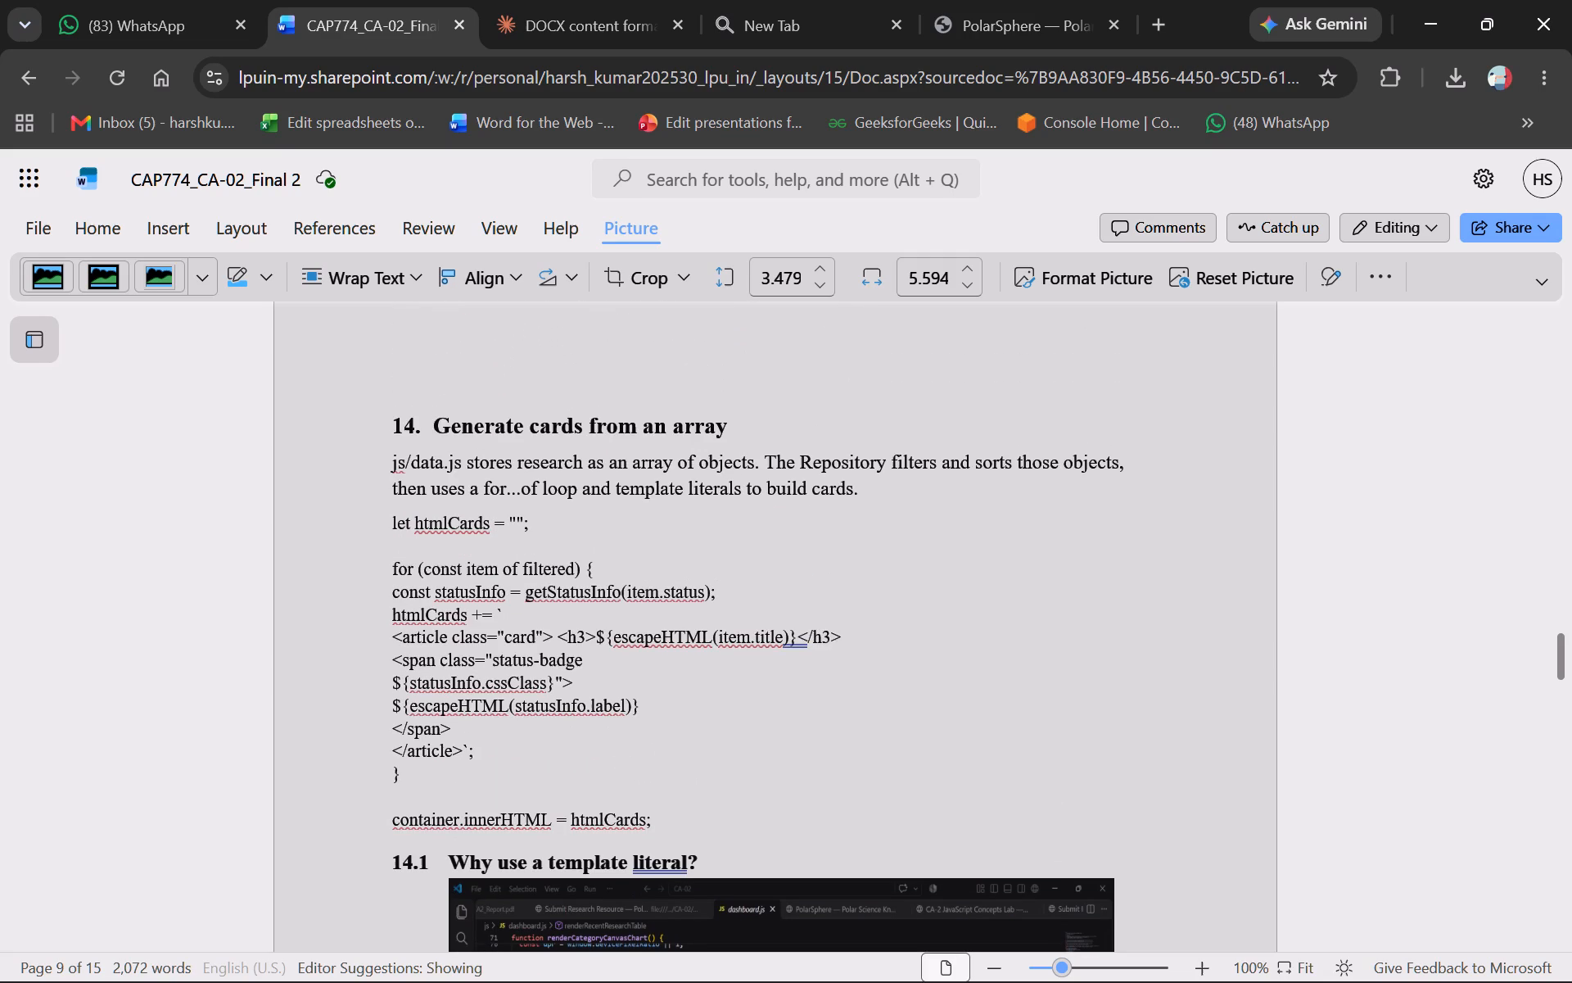
scroll(960, 473, up, 1)
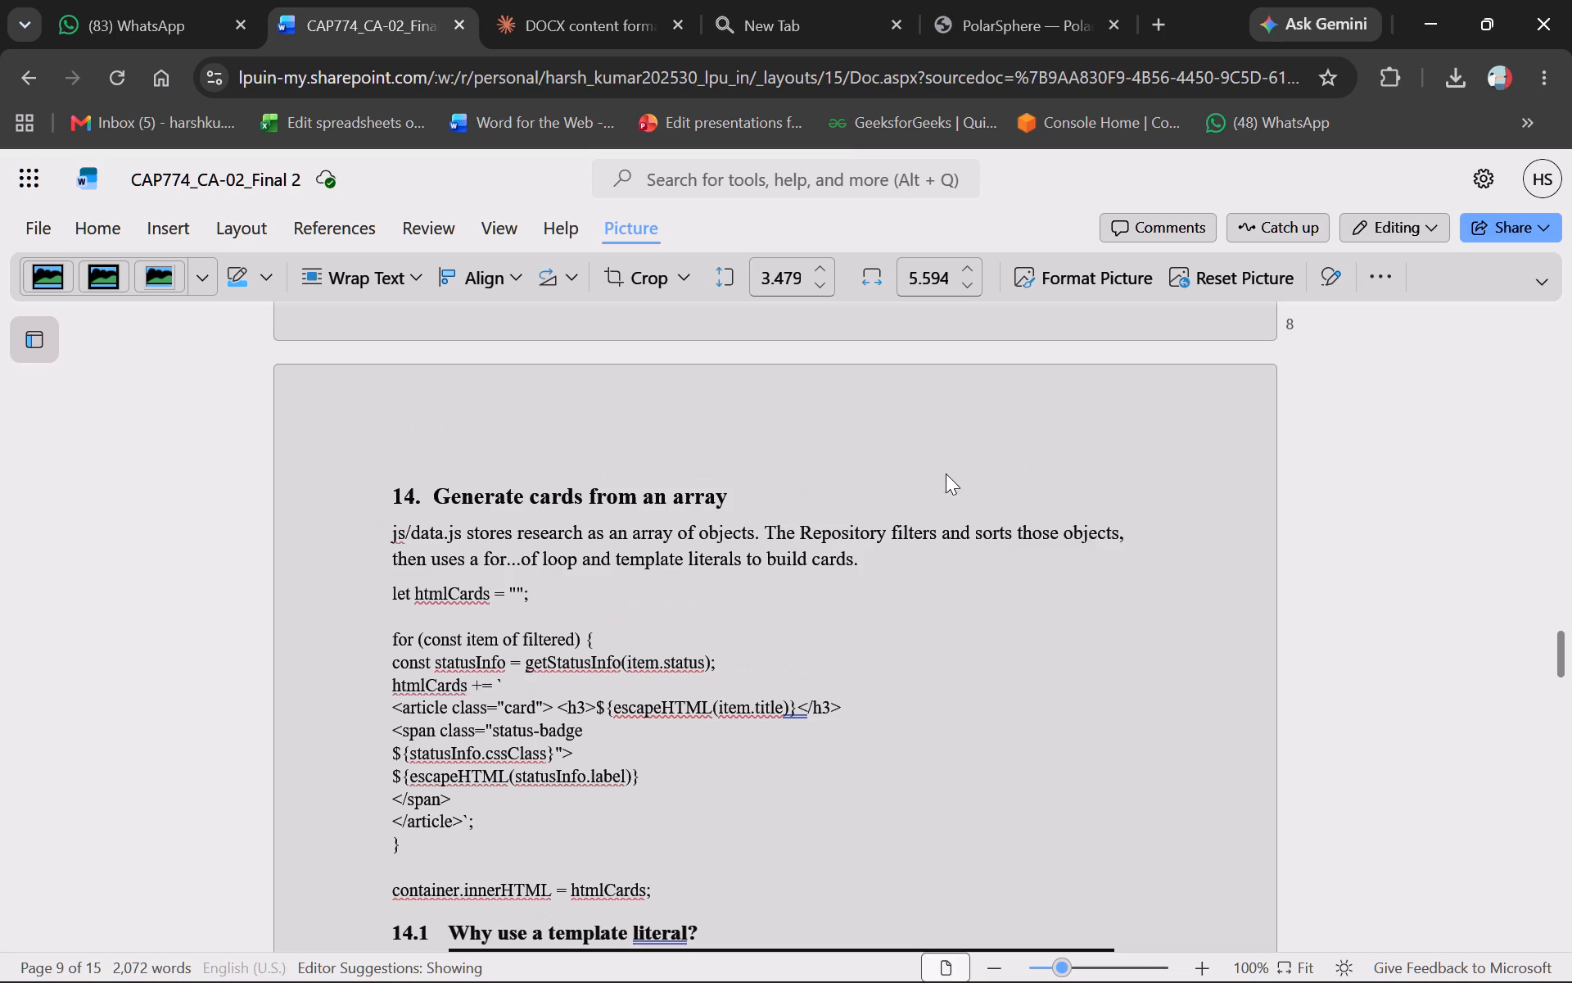
Capture a full-width screenshot of PolarSphere's Repository page, from the navigation bar down past the search and filter controls.
click(1029, 4)
click(582, 198)
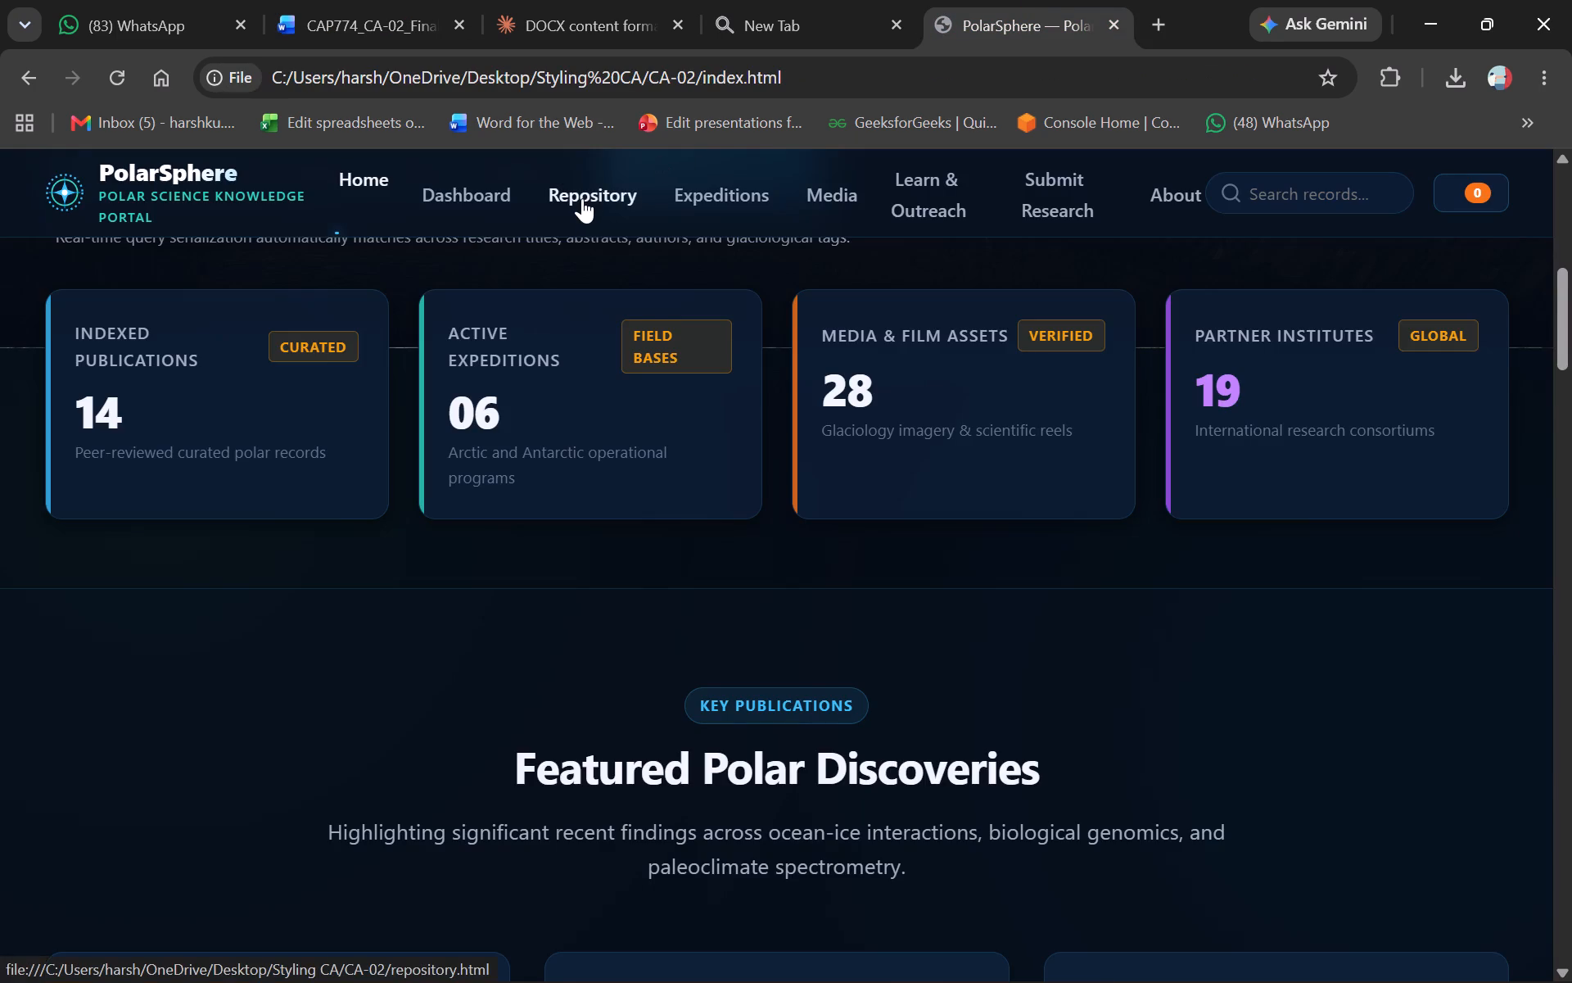
scroll(622, 610, down, 3)
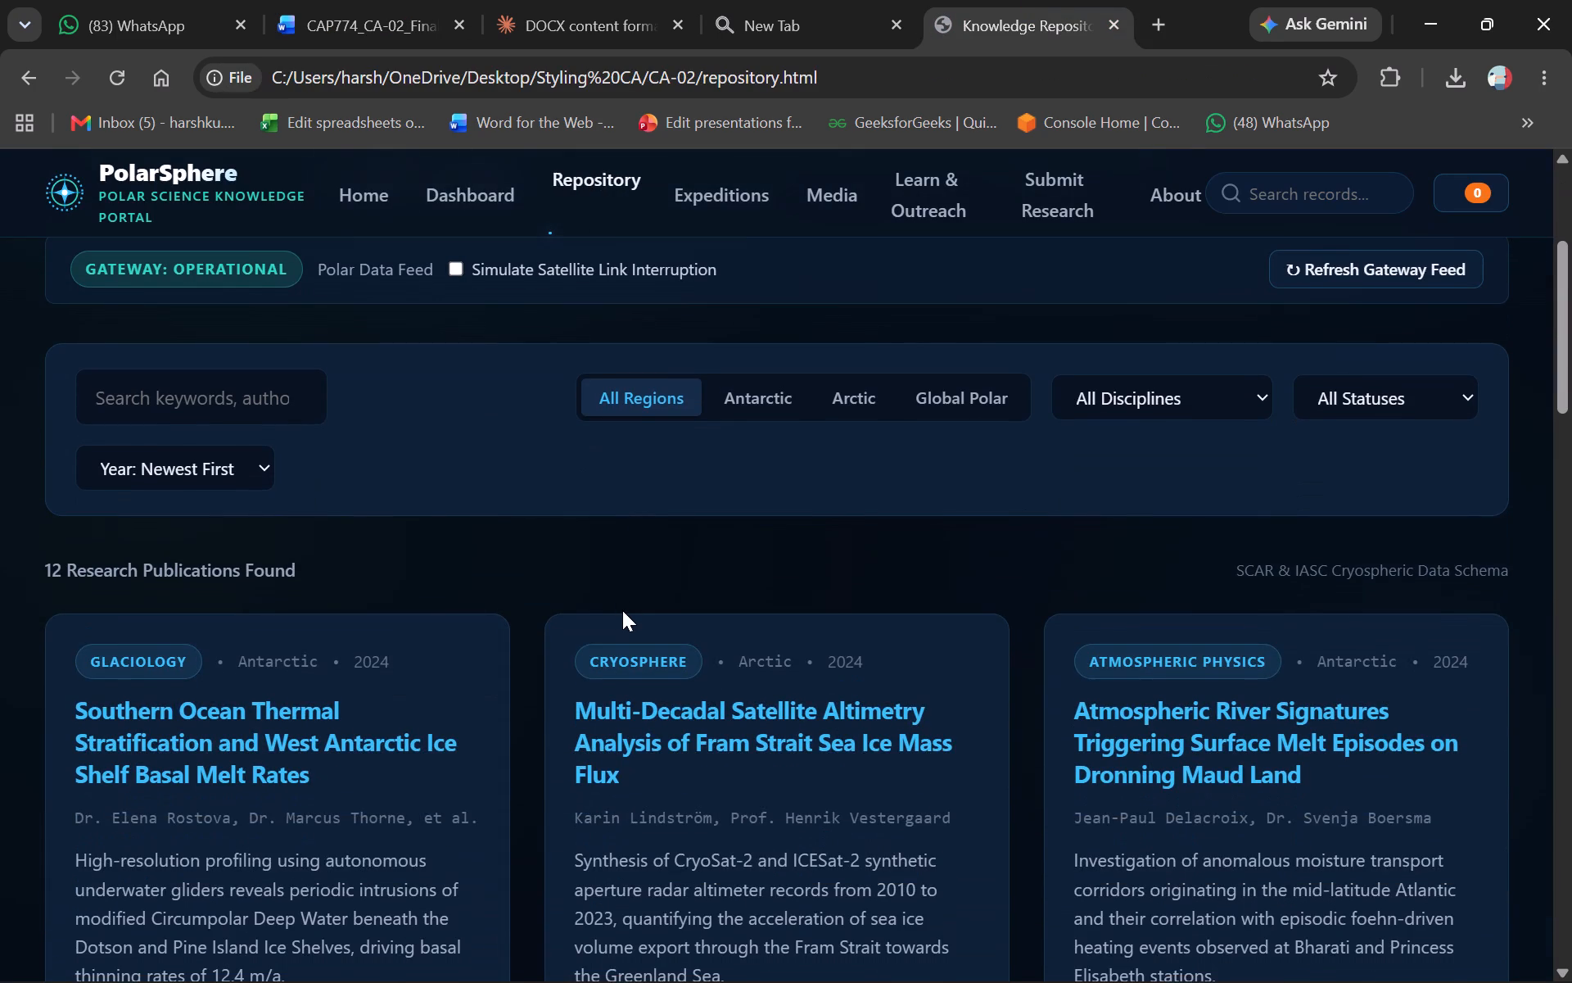
scroll(622, 610, up, 1)
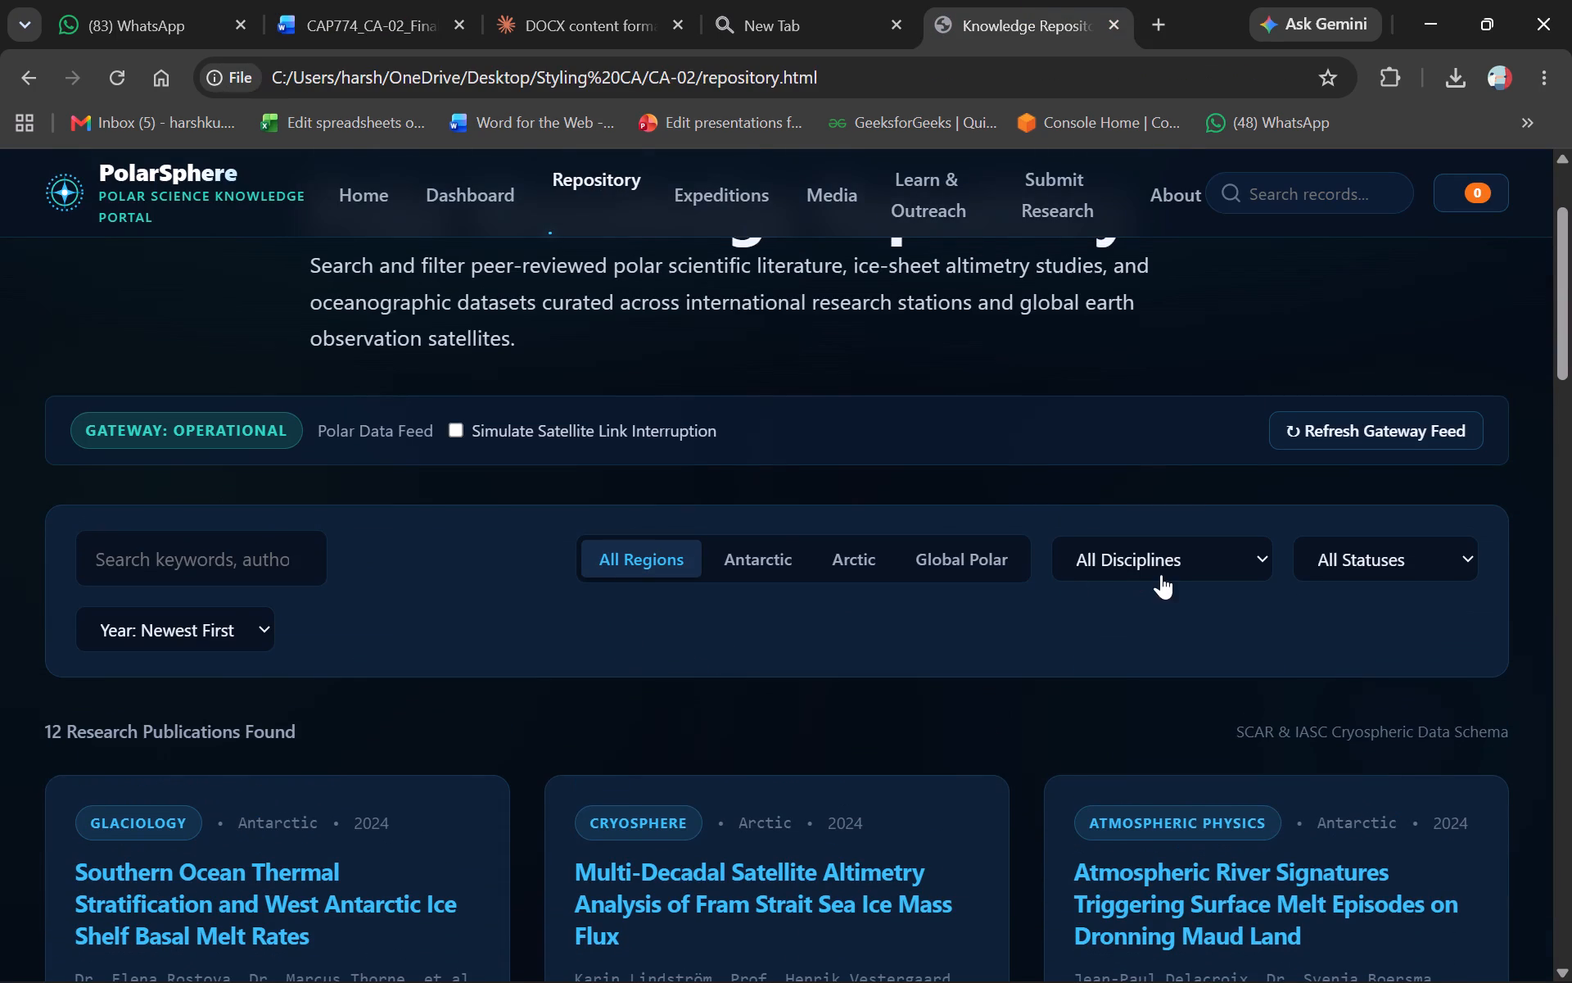
scroll(1288, 591, down, 13)
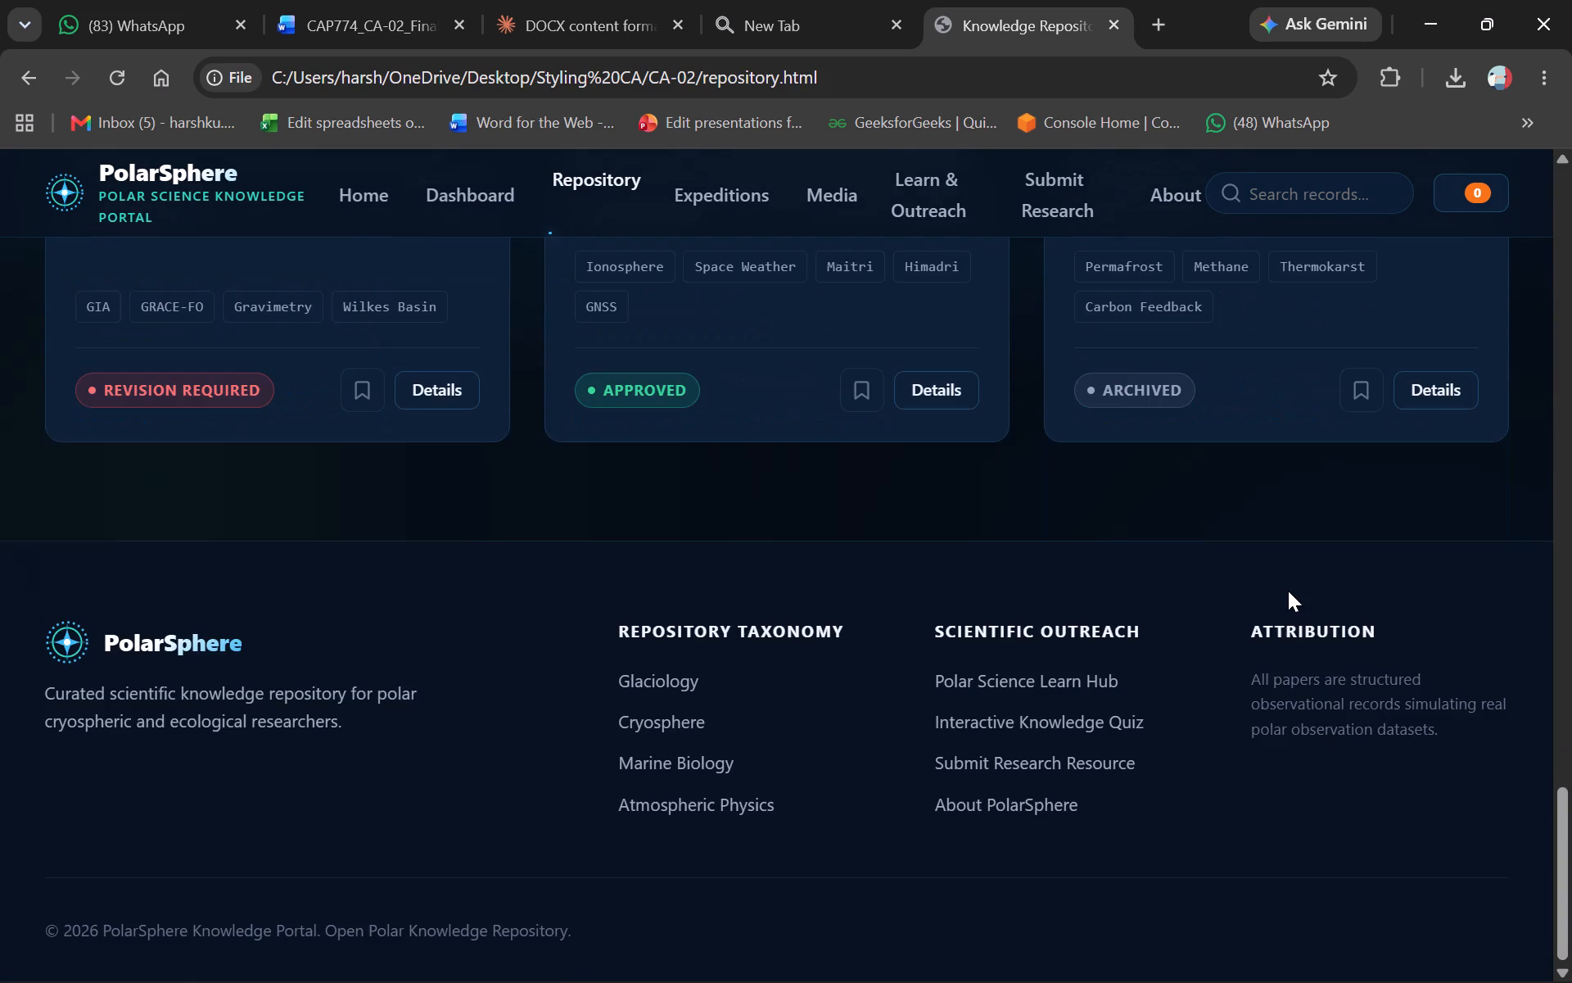
scroll(1288, 591, up, 15)
scroll(1288, 591, down, 1)
scroll(915, 877, down, 1)
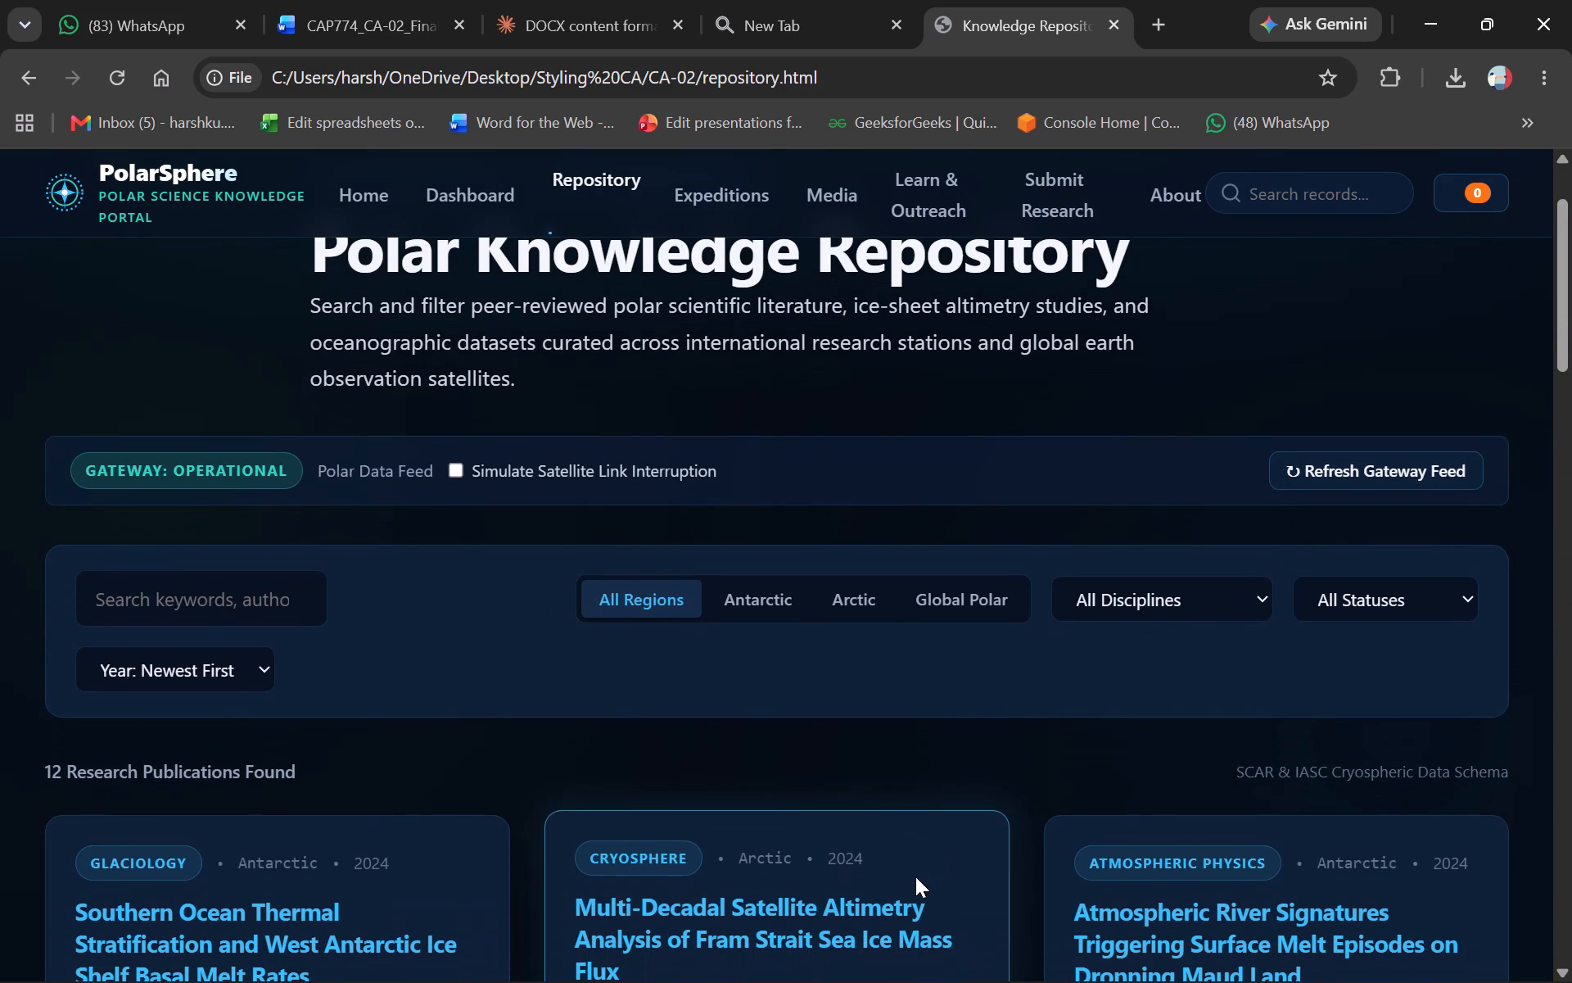
scroll(1041, 750, up, 1)
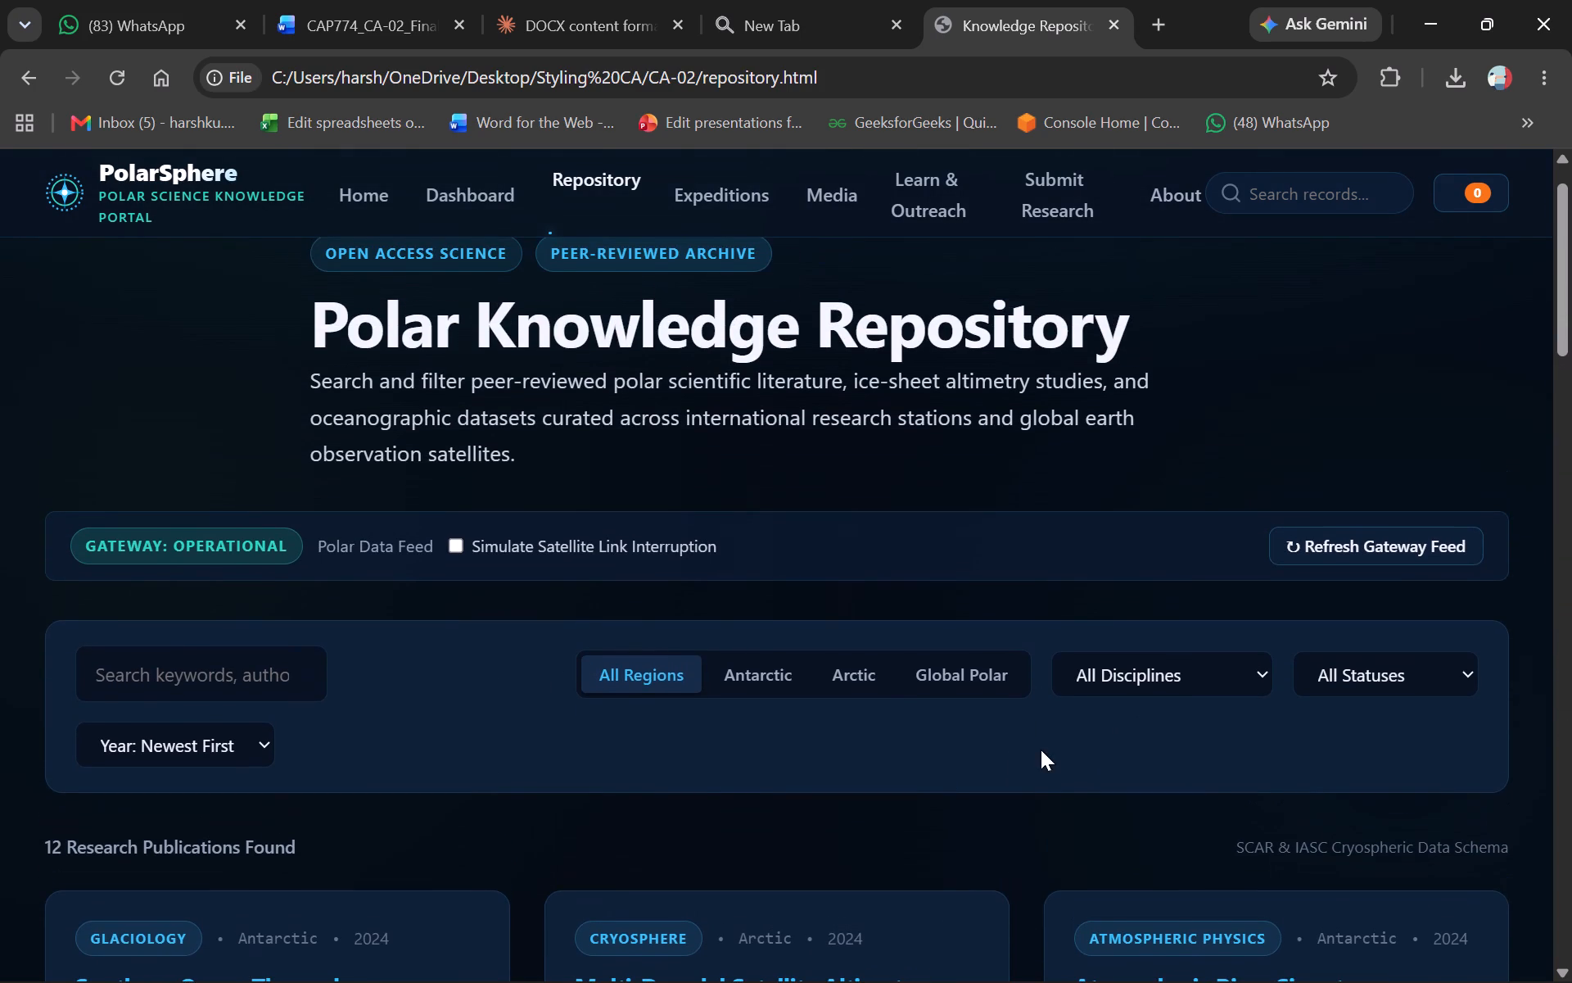
scroll(1041, 750, up, 1)
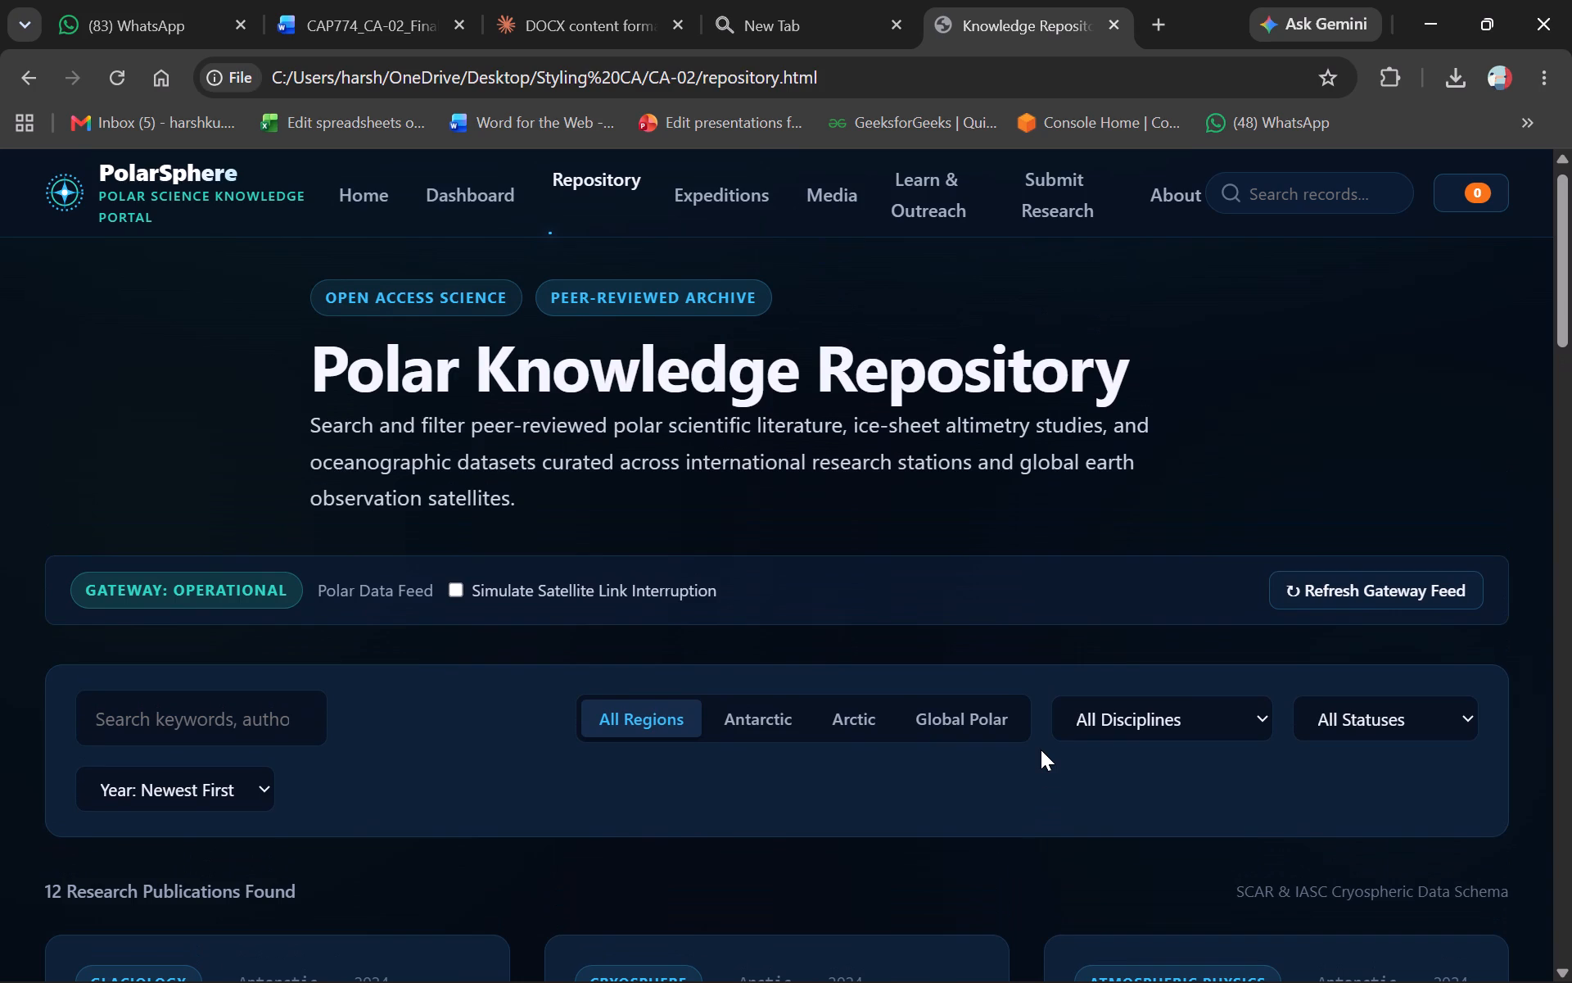
key(Print)
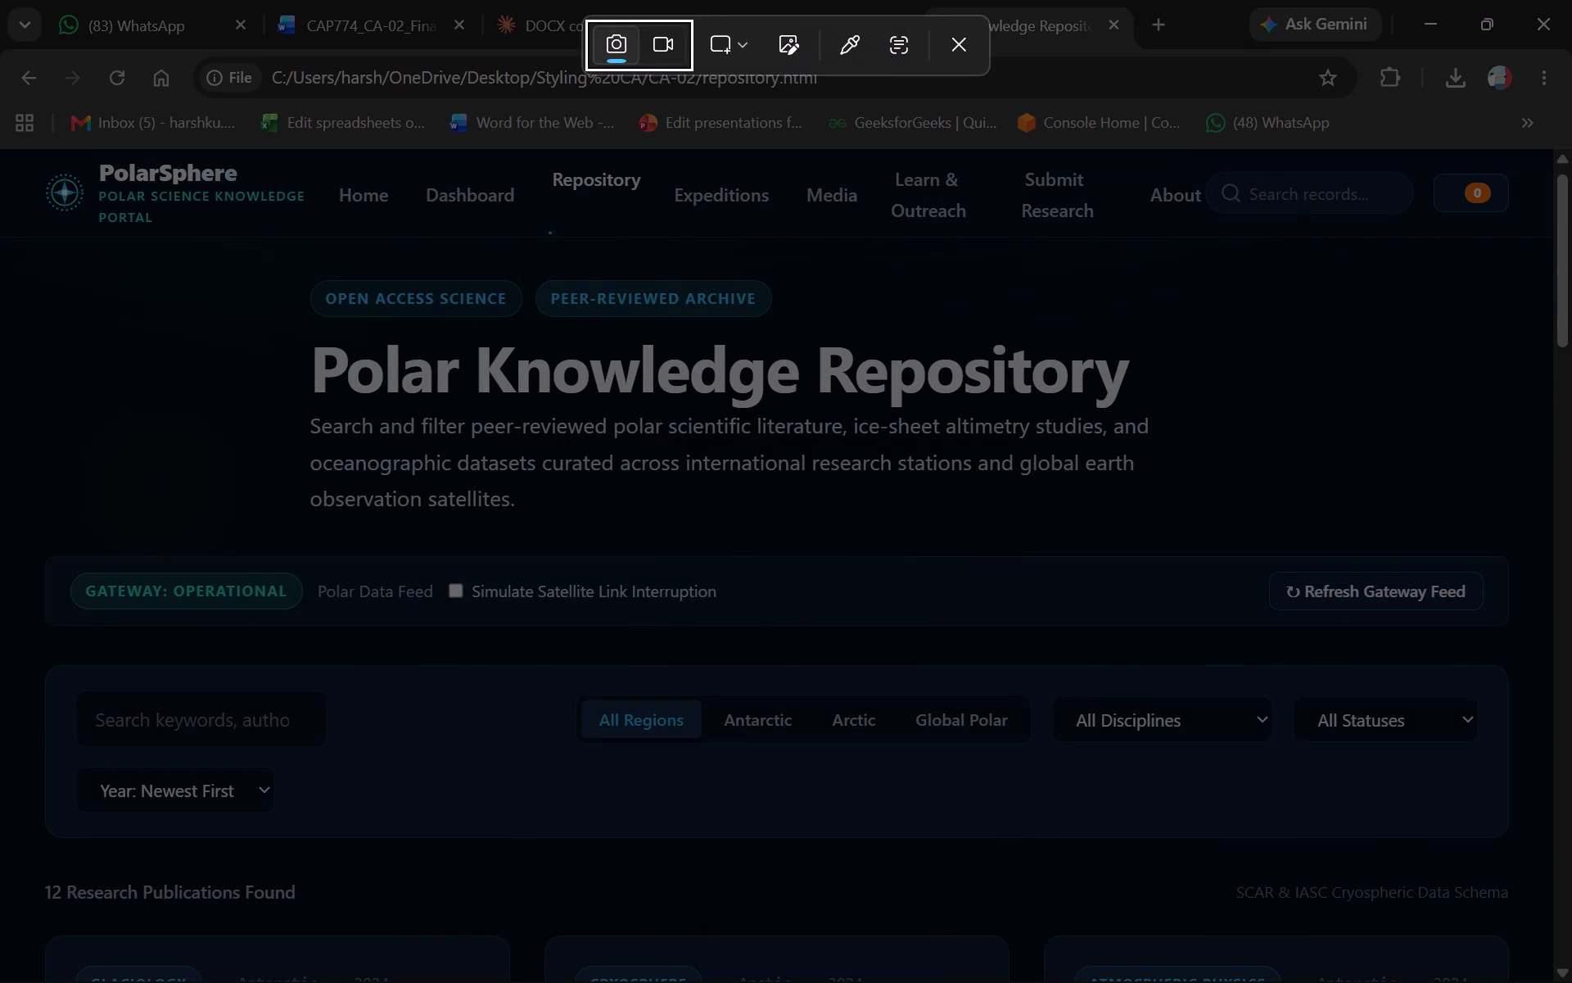
drag(0, 146, 1570, 716)
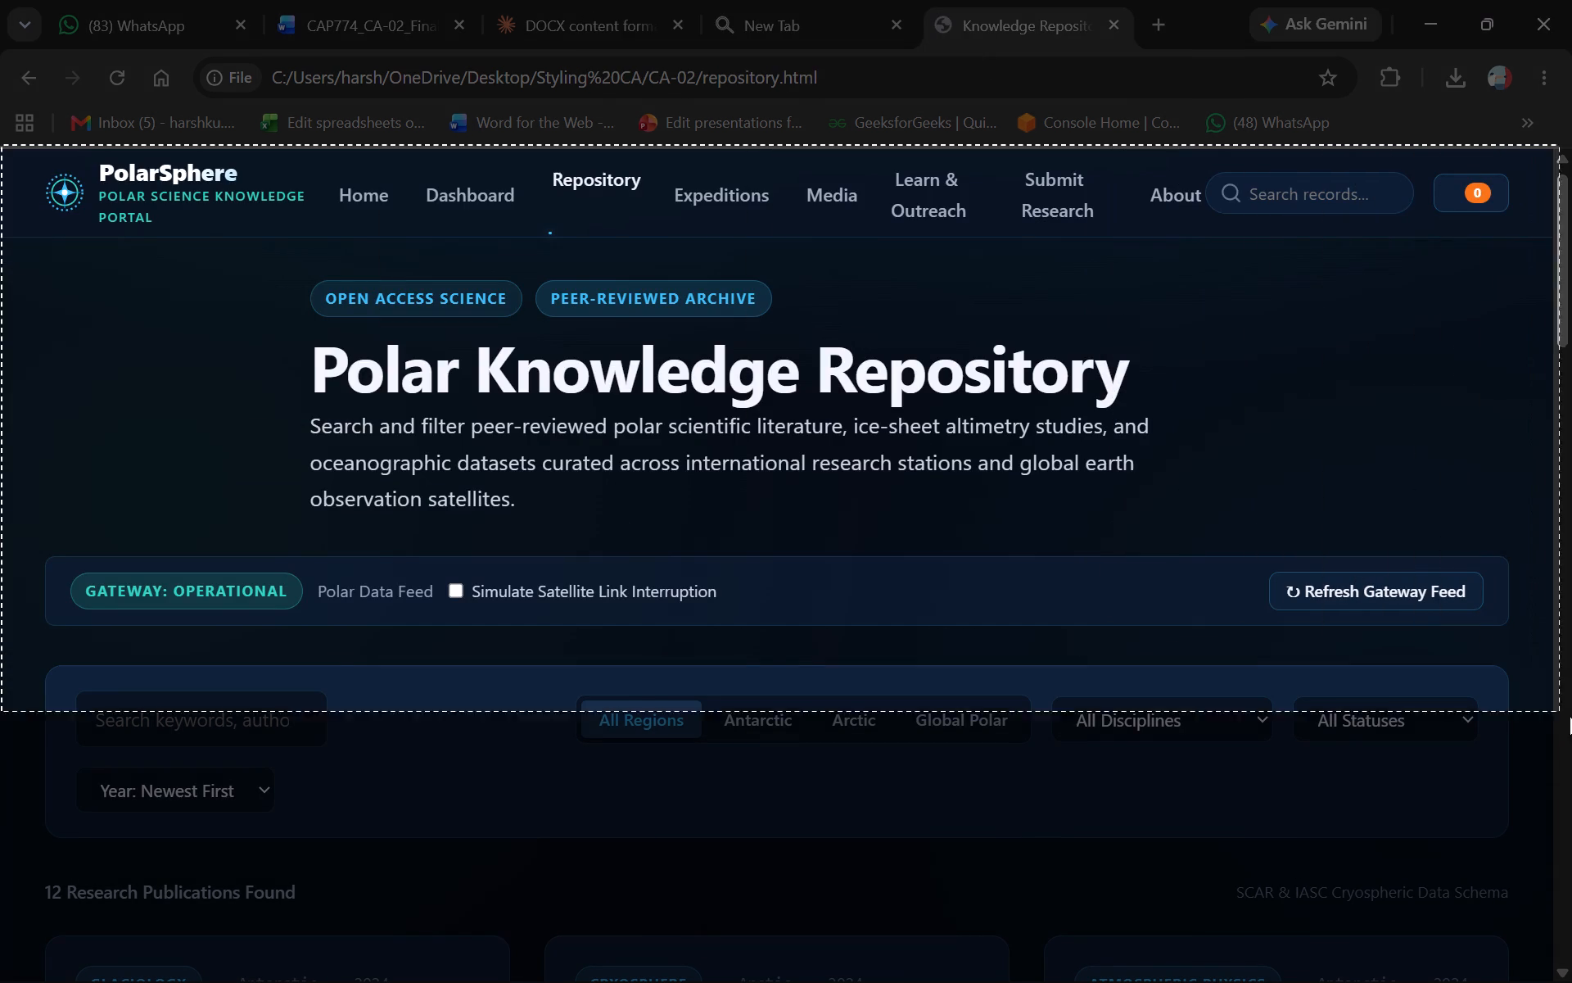
drag(1570, 716, 1571, 982)
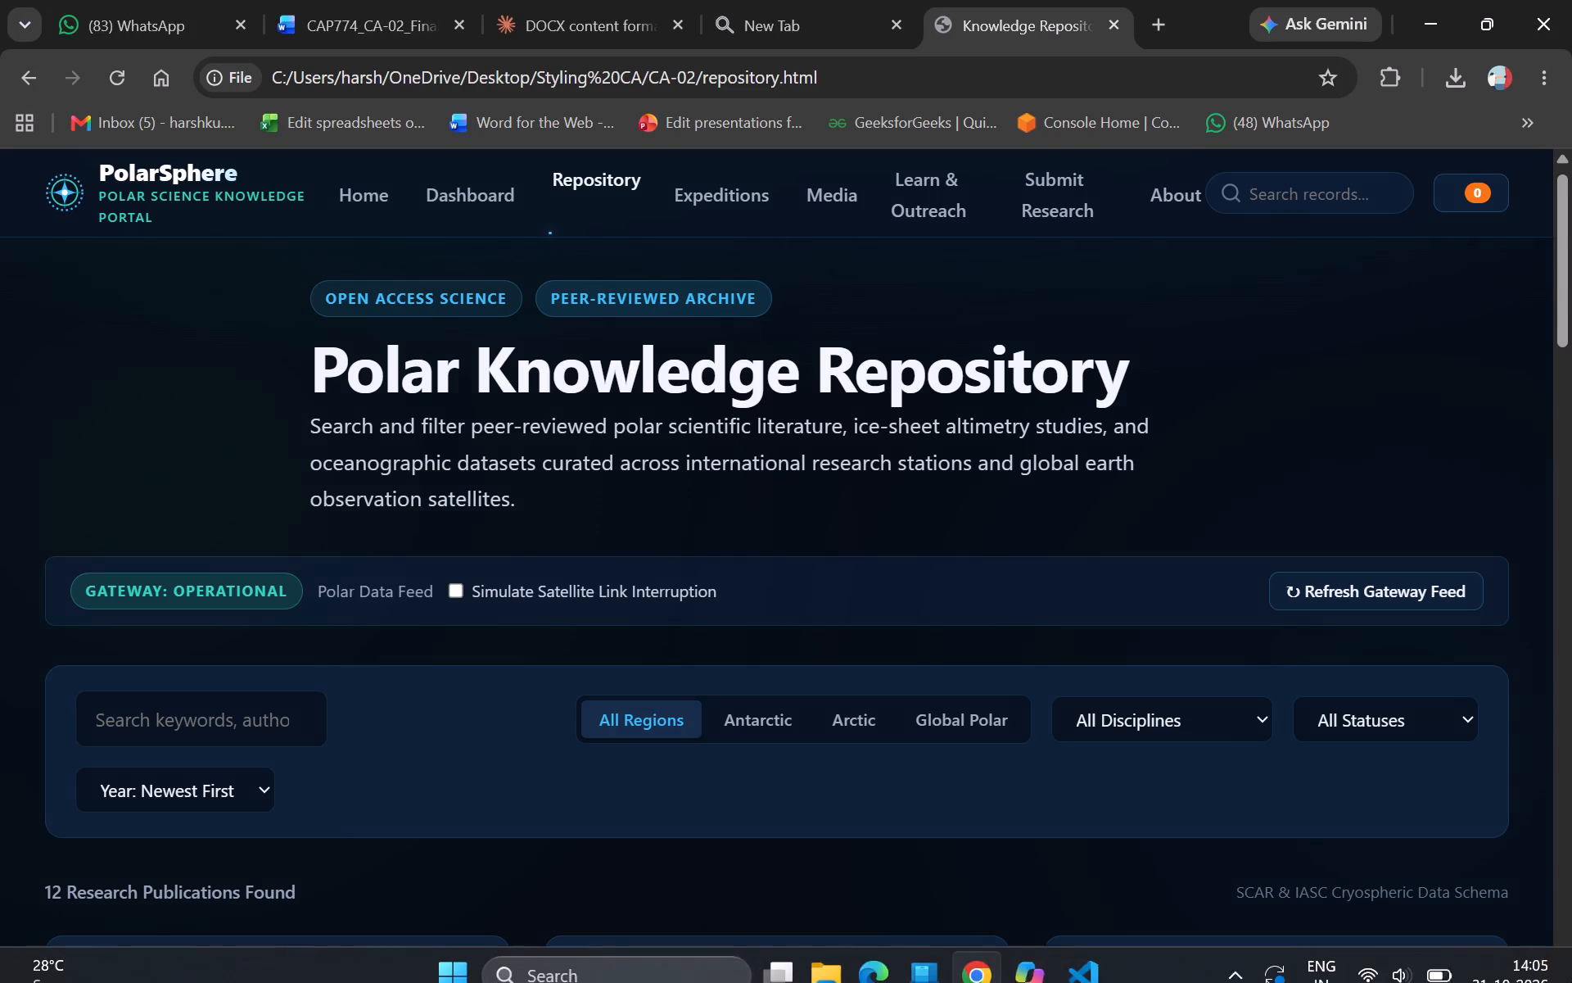
Switch to the CAP774_CA-02_Final 2 report, add four line breaks before the section 14 heading, and paste the Repository page screenshot there.
click(345, 0)
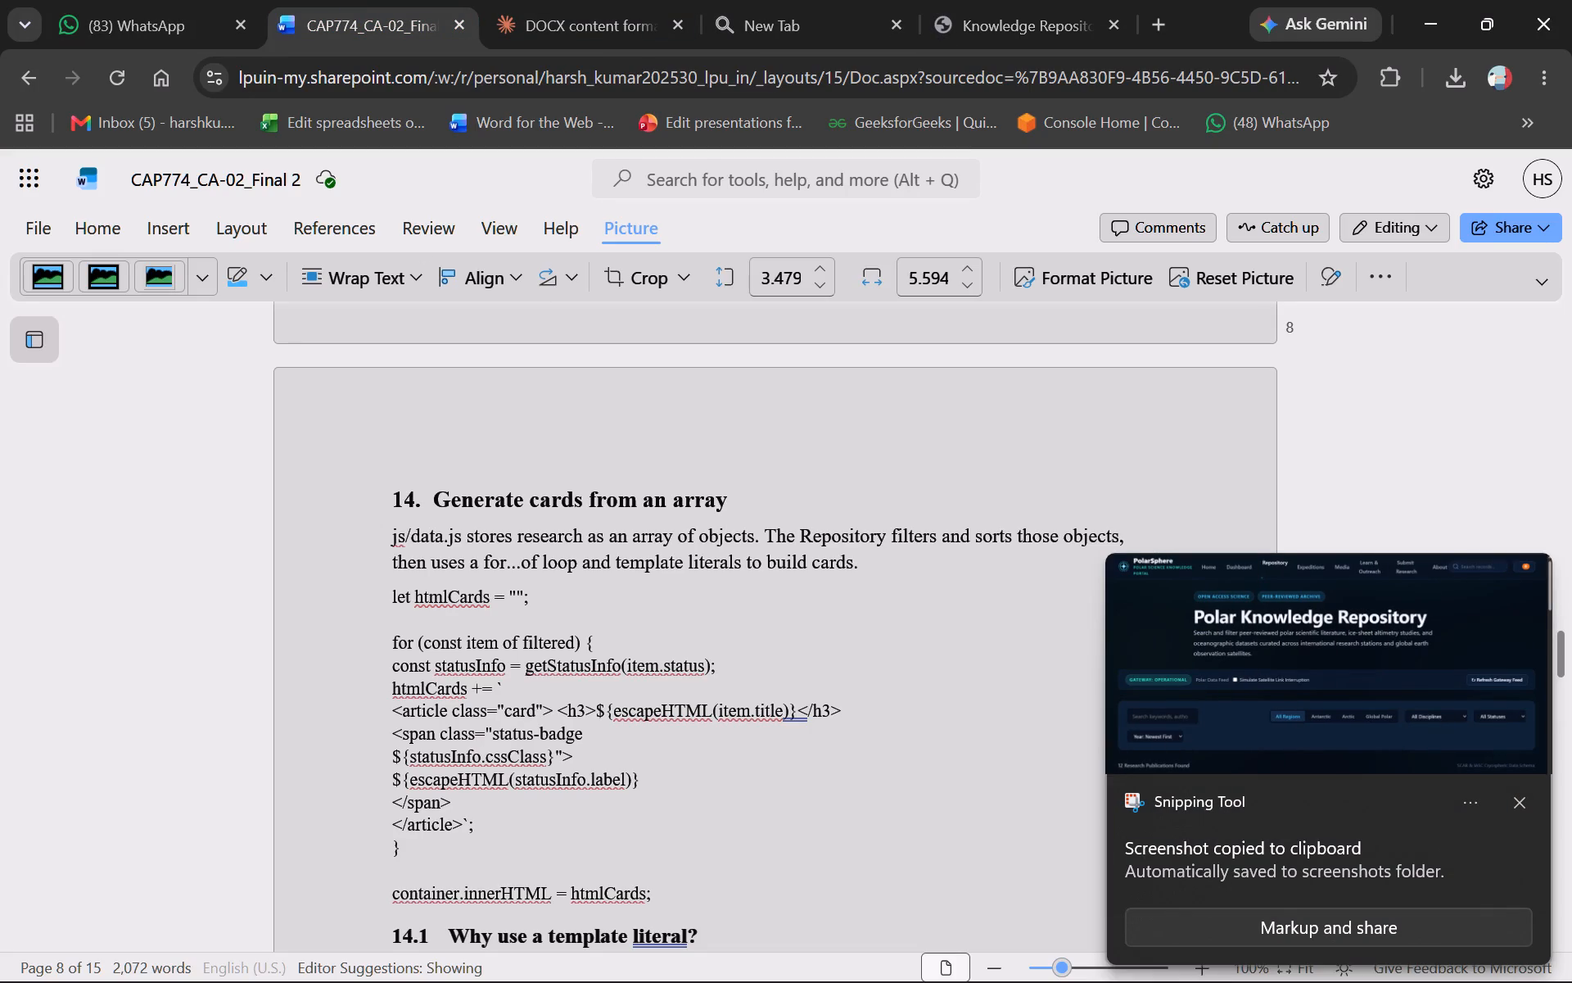
scroll(421, 857, down, 1)
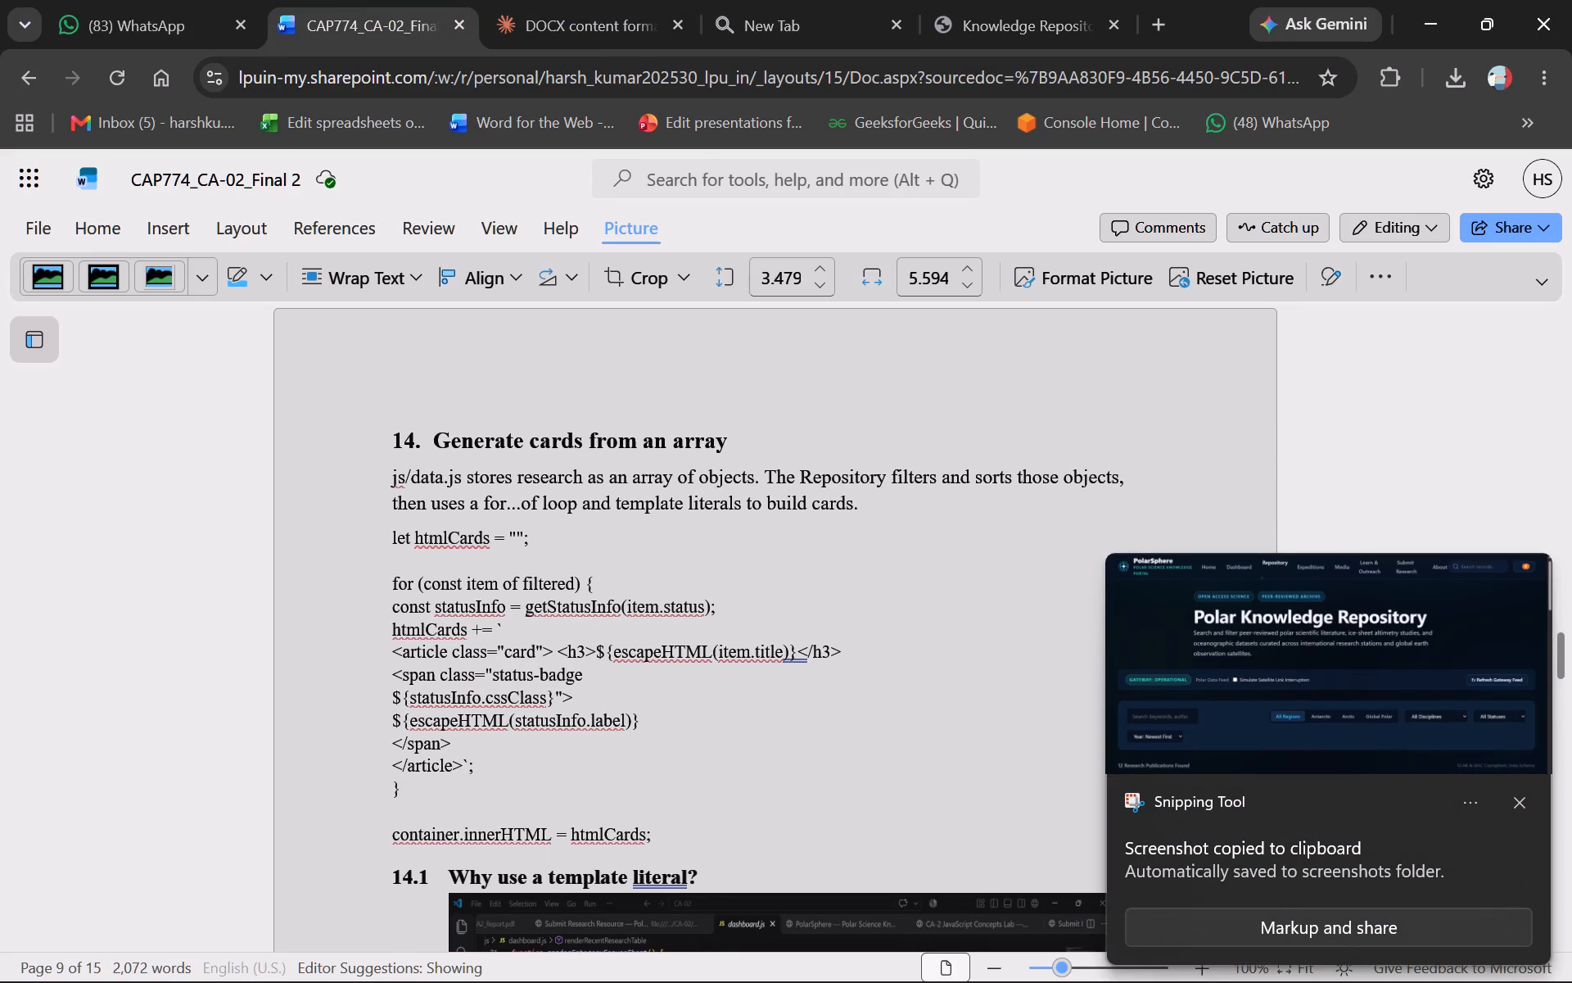
scroll(513, 462, up, 2)
scroll(513, 462, right, 1)
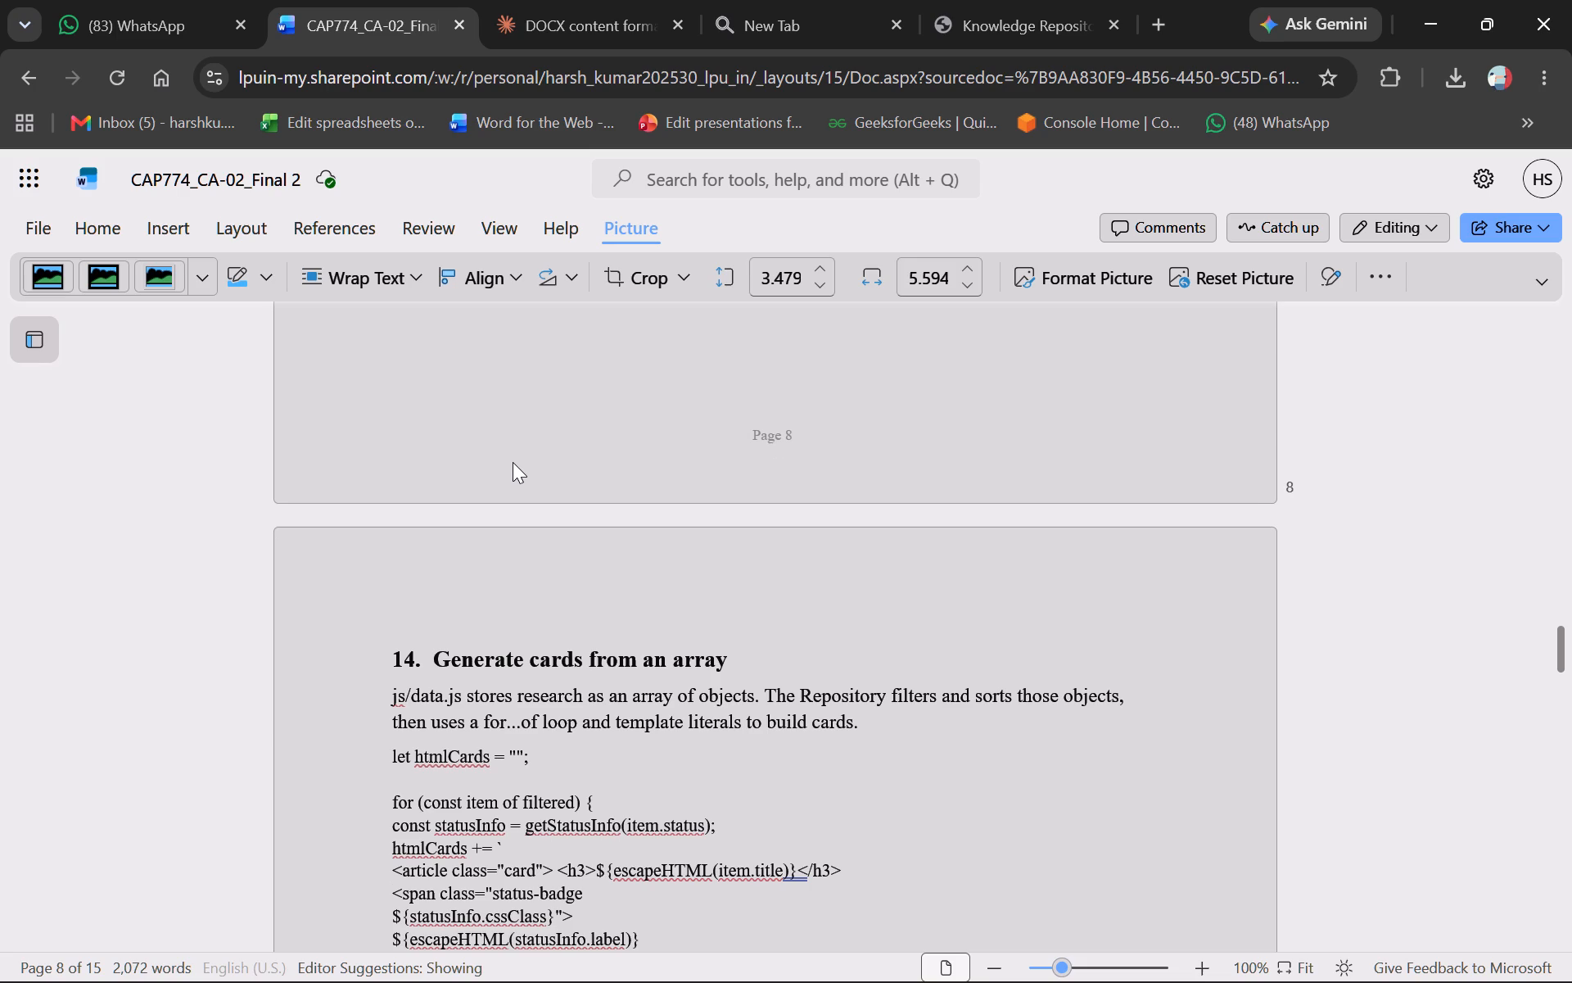
click(412, 639)
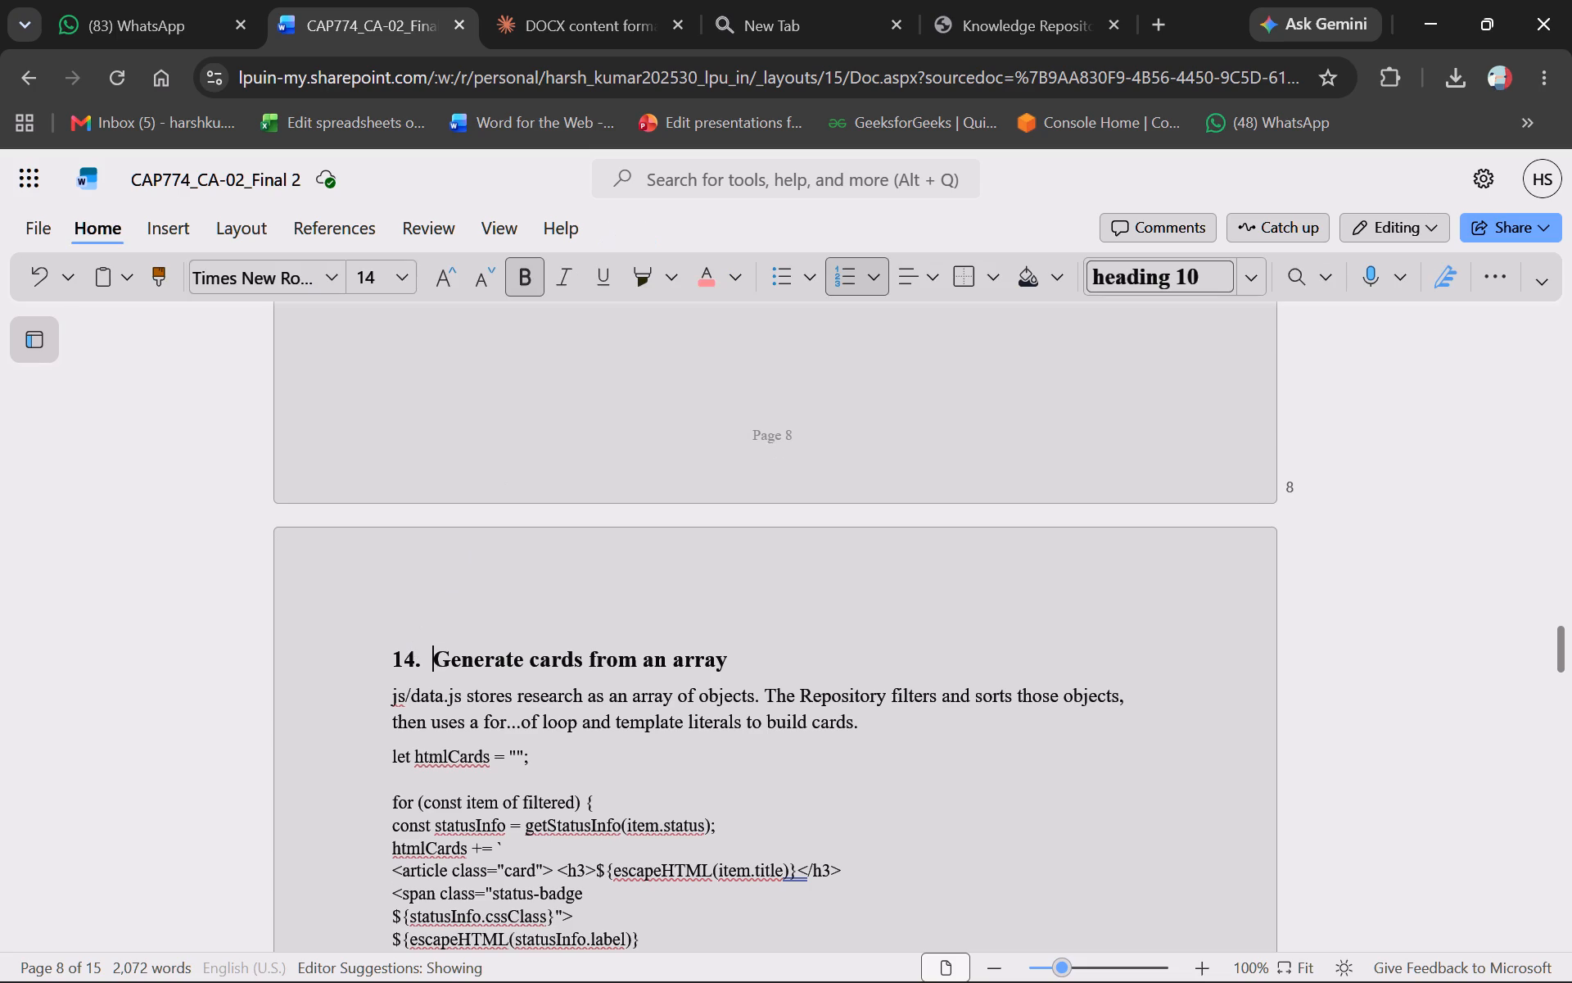
key(Left)
key(Left)
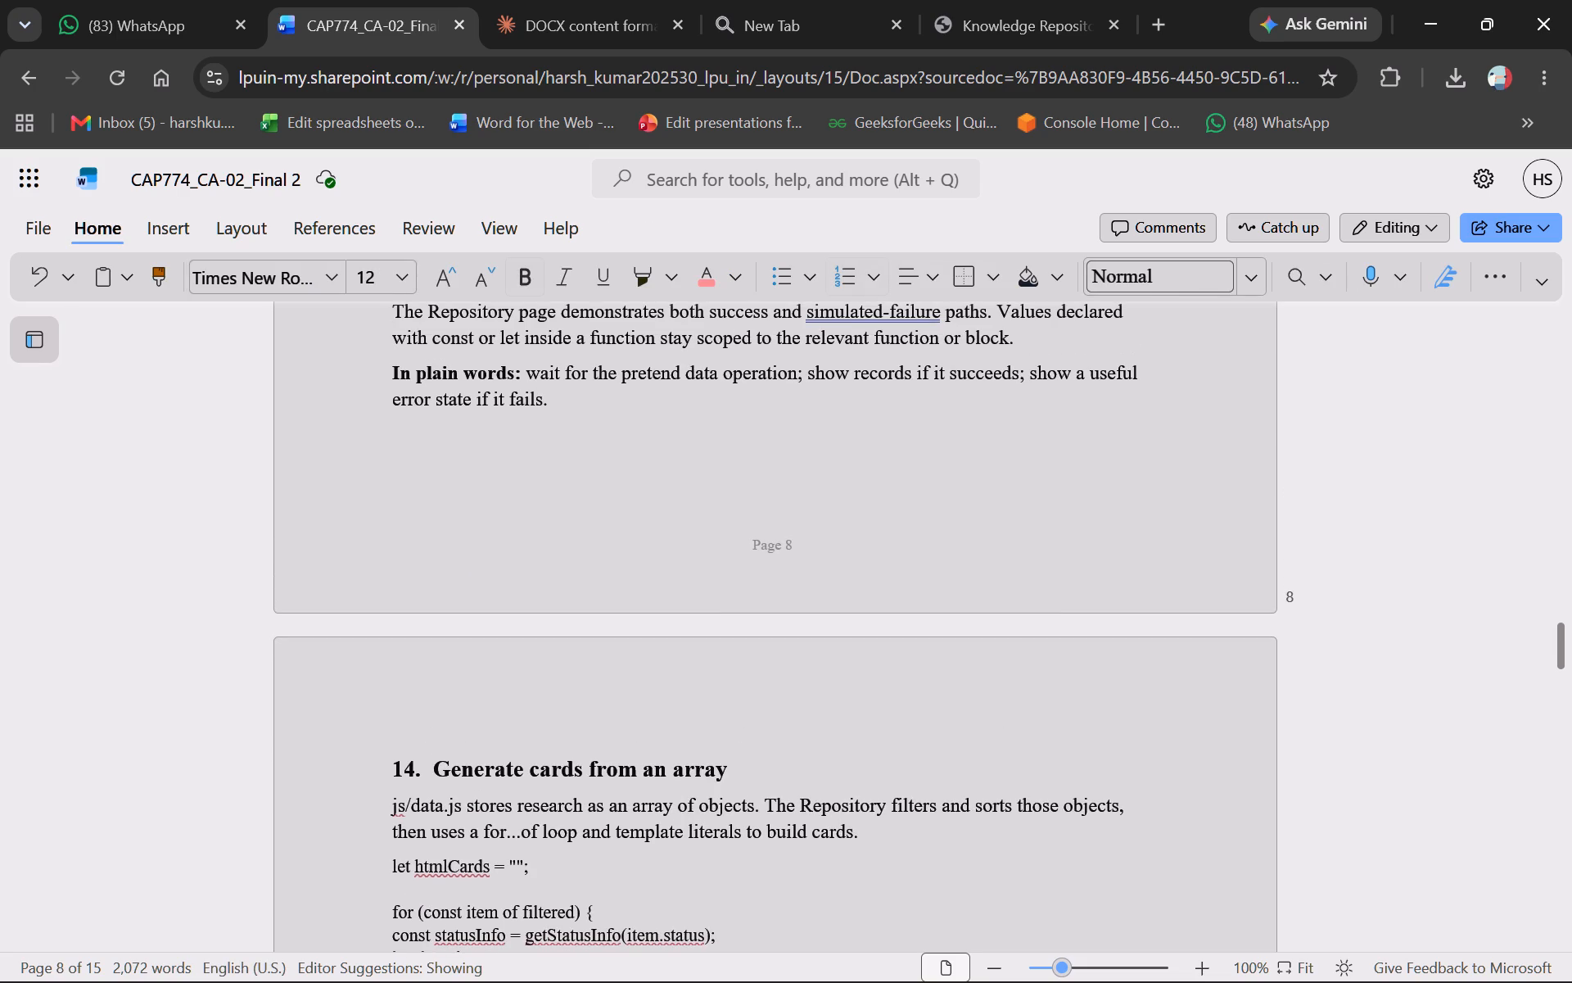
key(Right)
key(Right)
key(shift+Return)
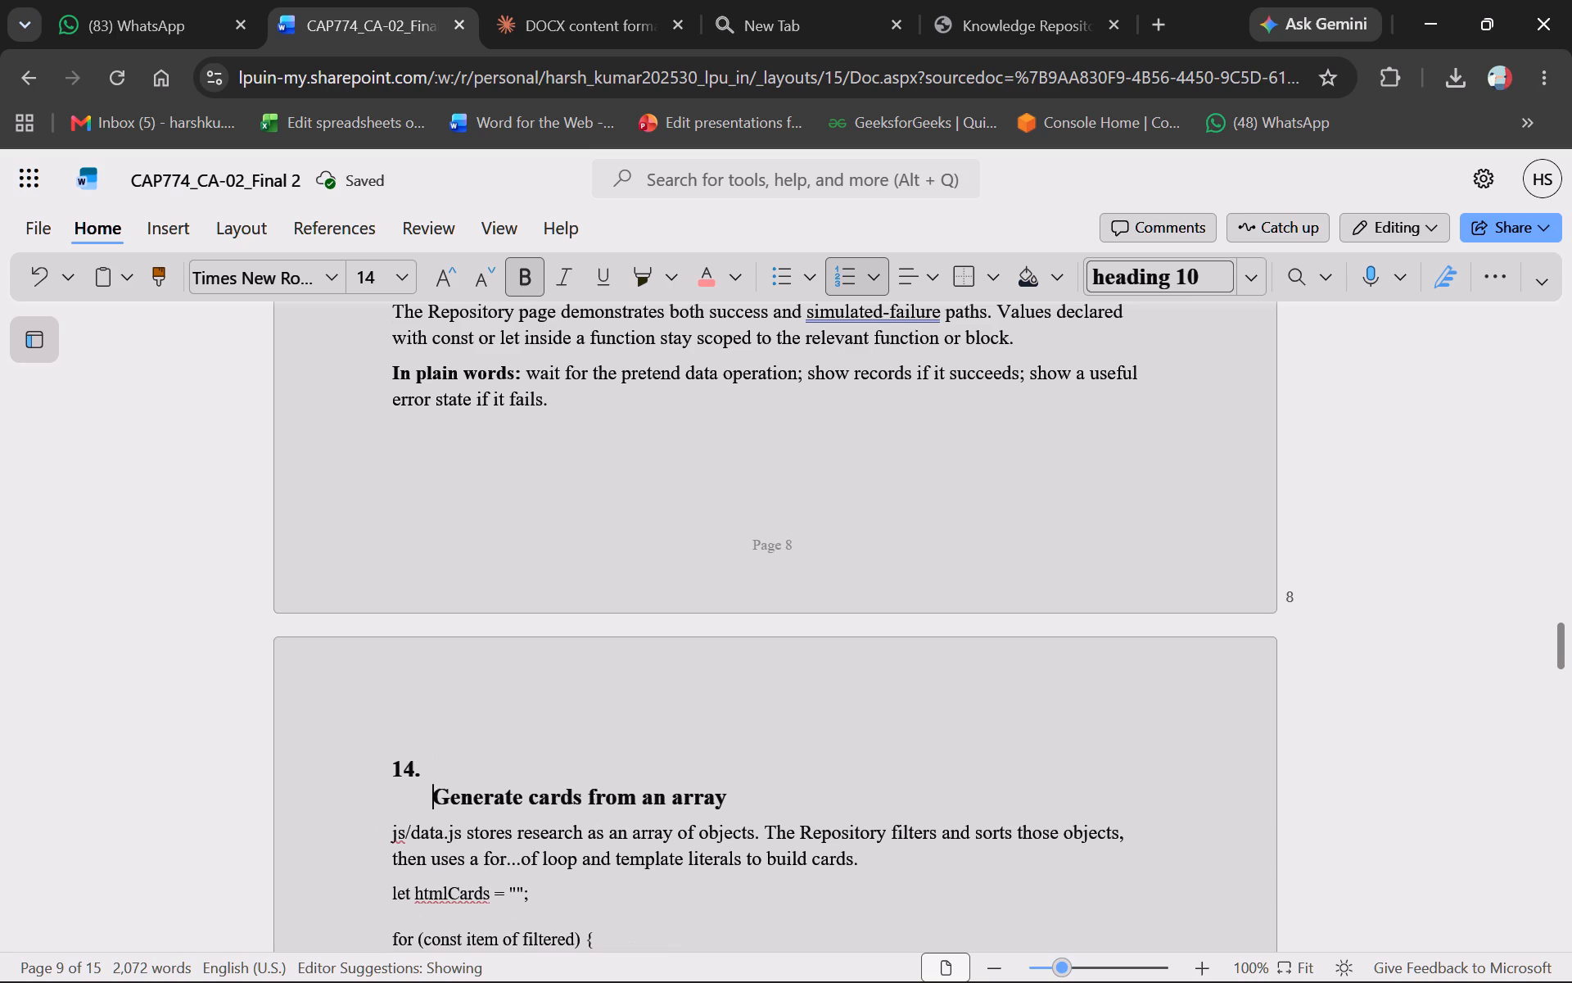
key(ctrl+z)
key(Left)
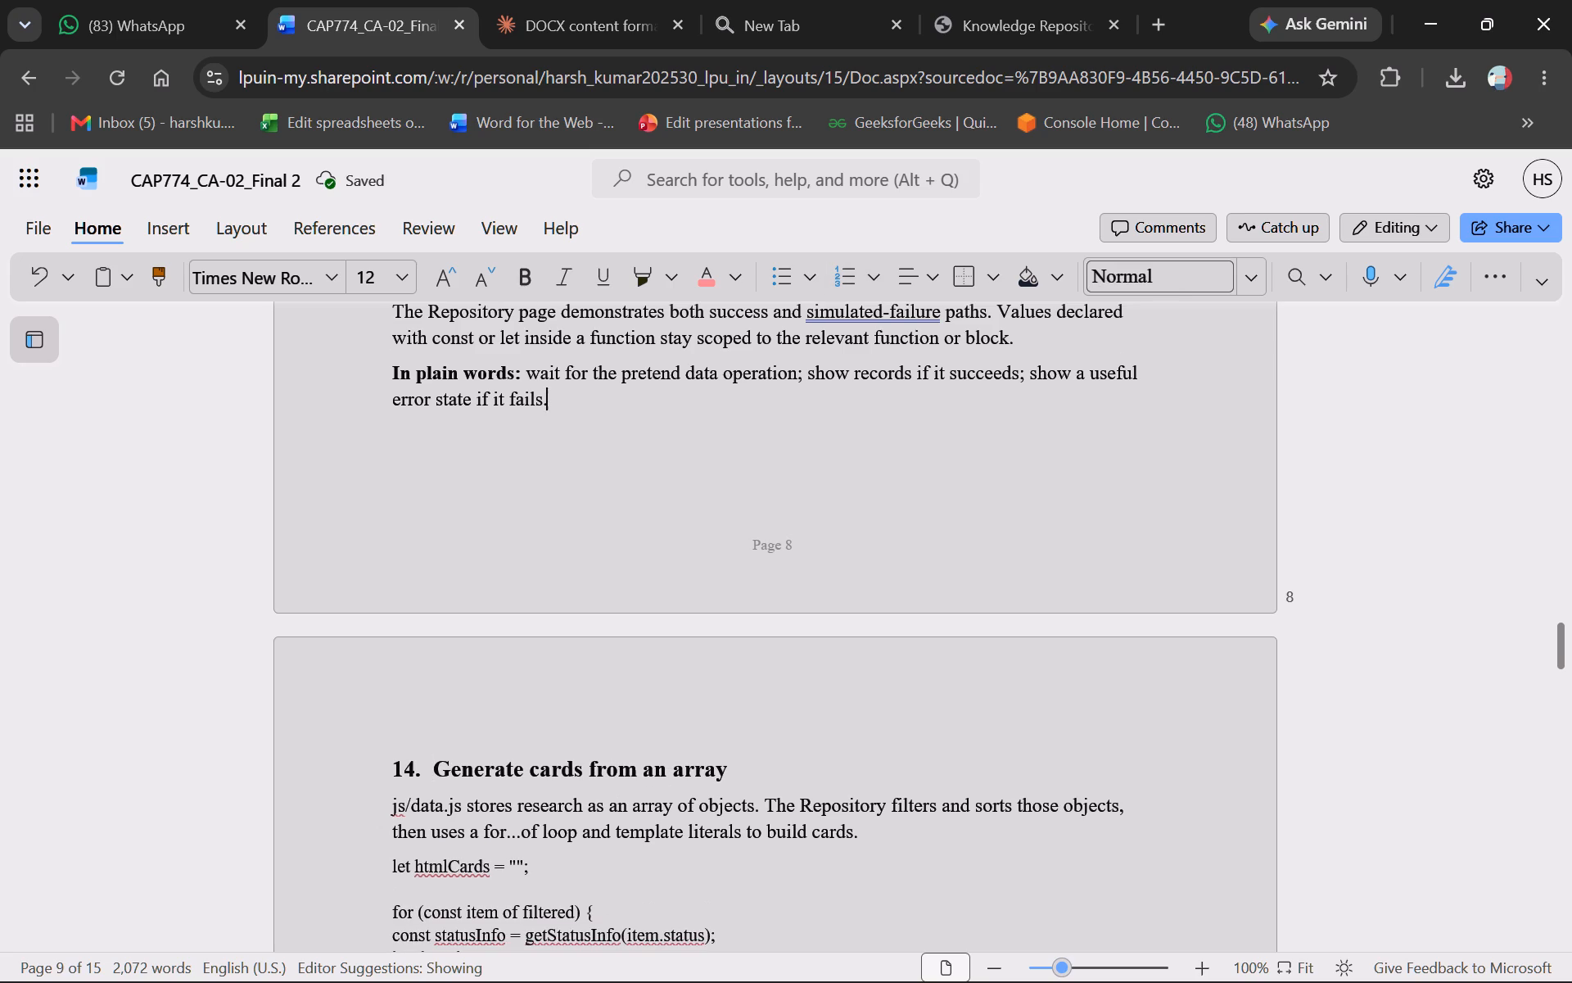
key(shift+Return)
key(shift+Return)
key(shift+Return)
key(shift+Return)
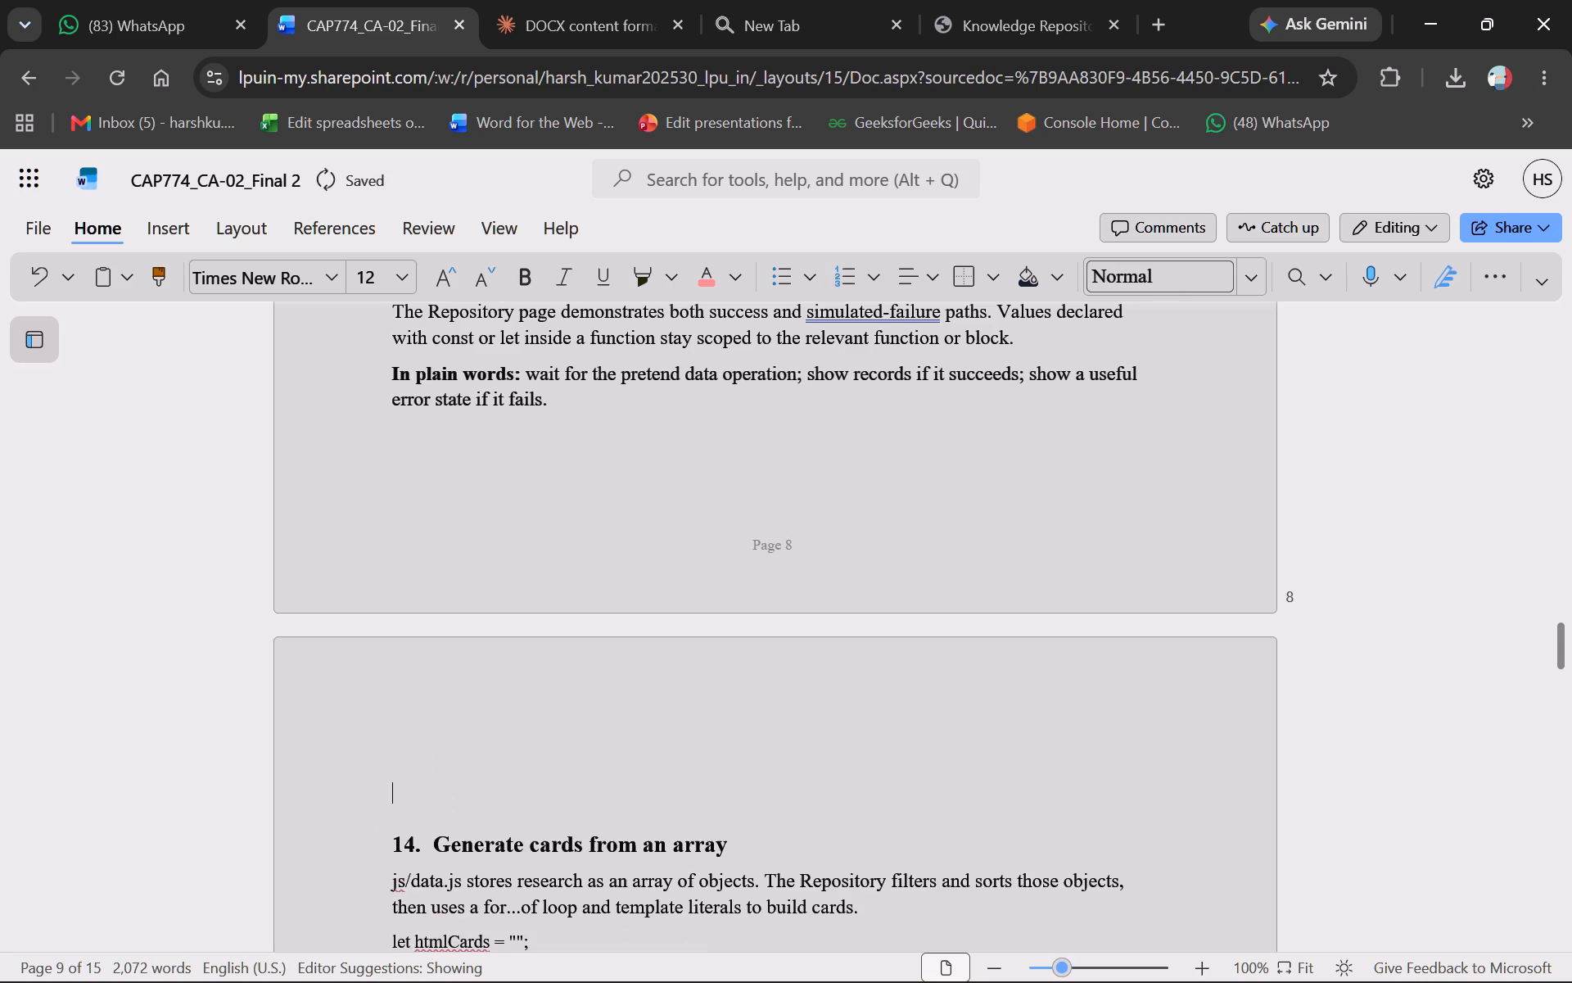
key(ctrl+v)
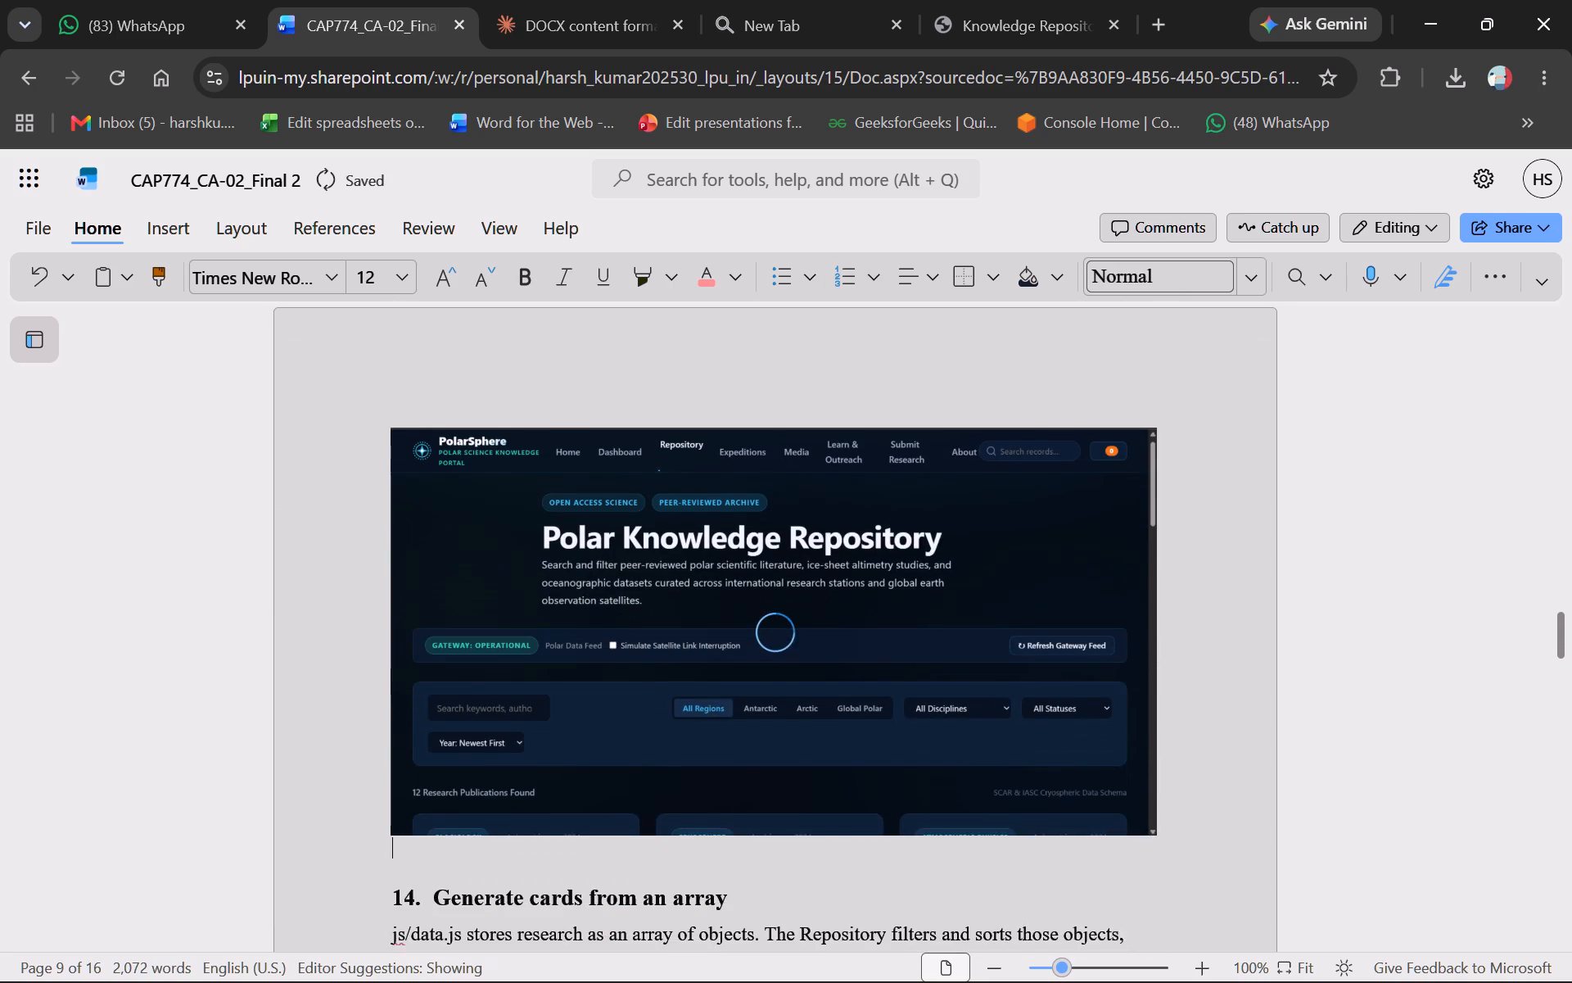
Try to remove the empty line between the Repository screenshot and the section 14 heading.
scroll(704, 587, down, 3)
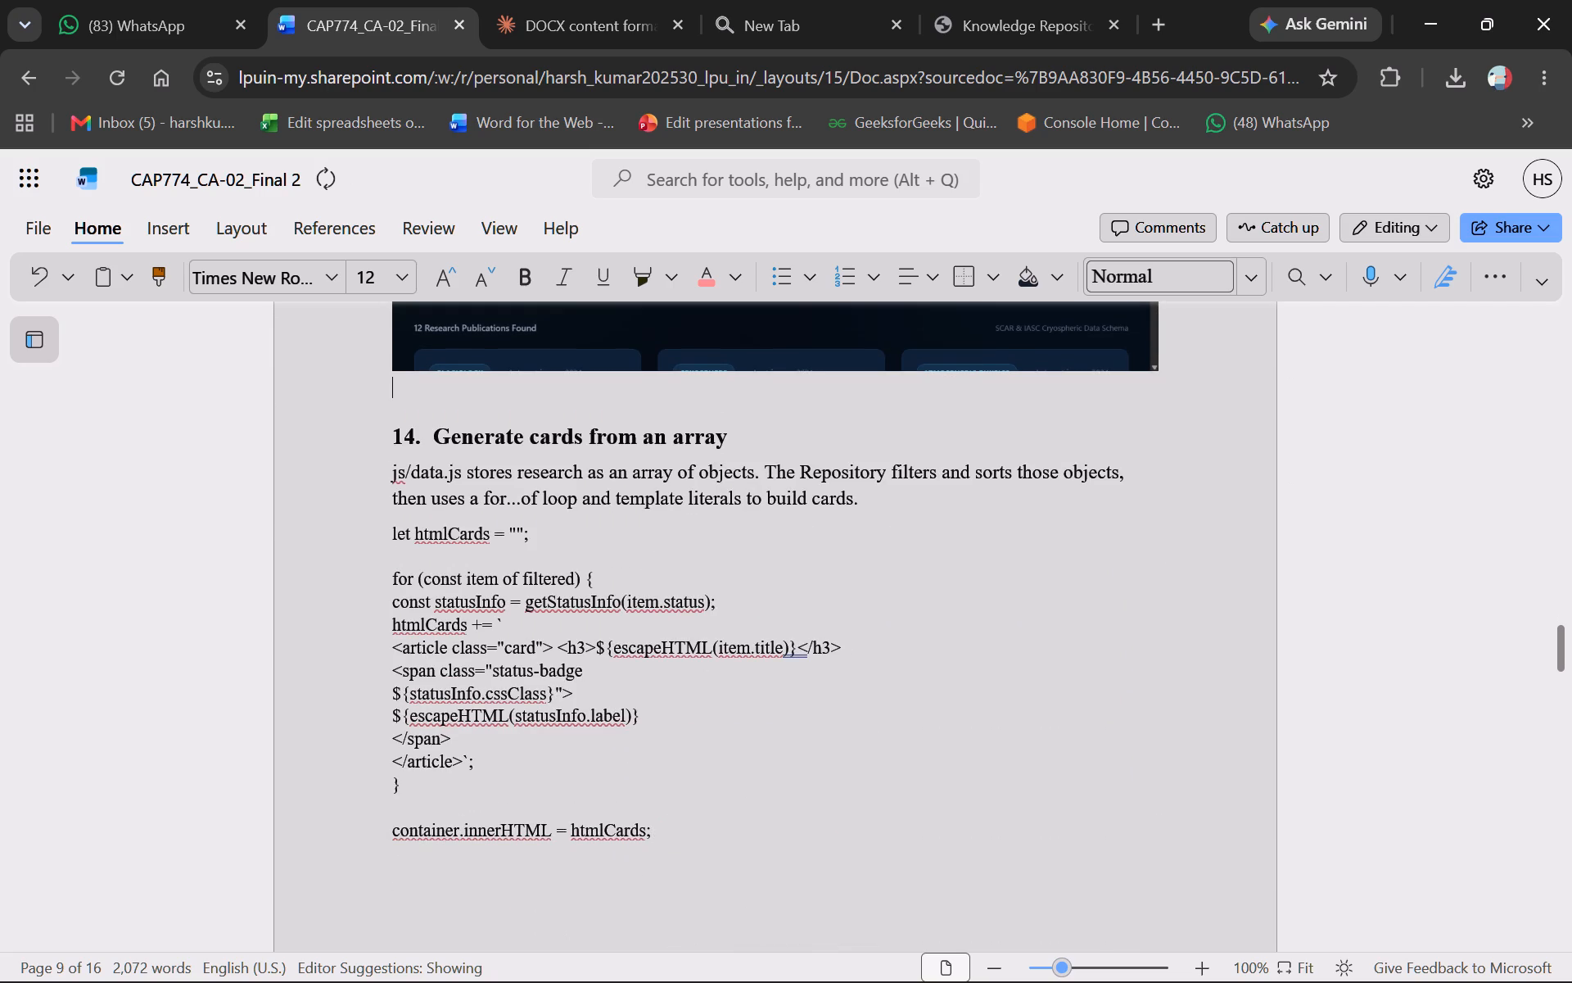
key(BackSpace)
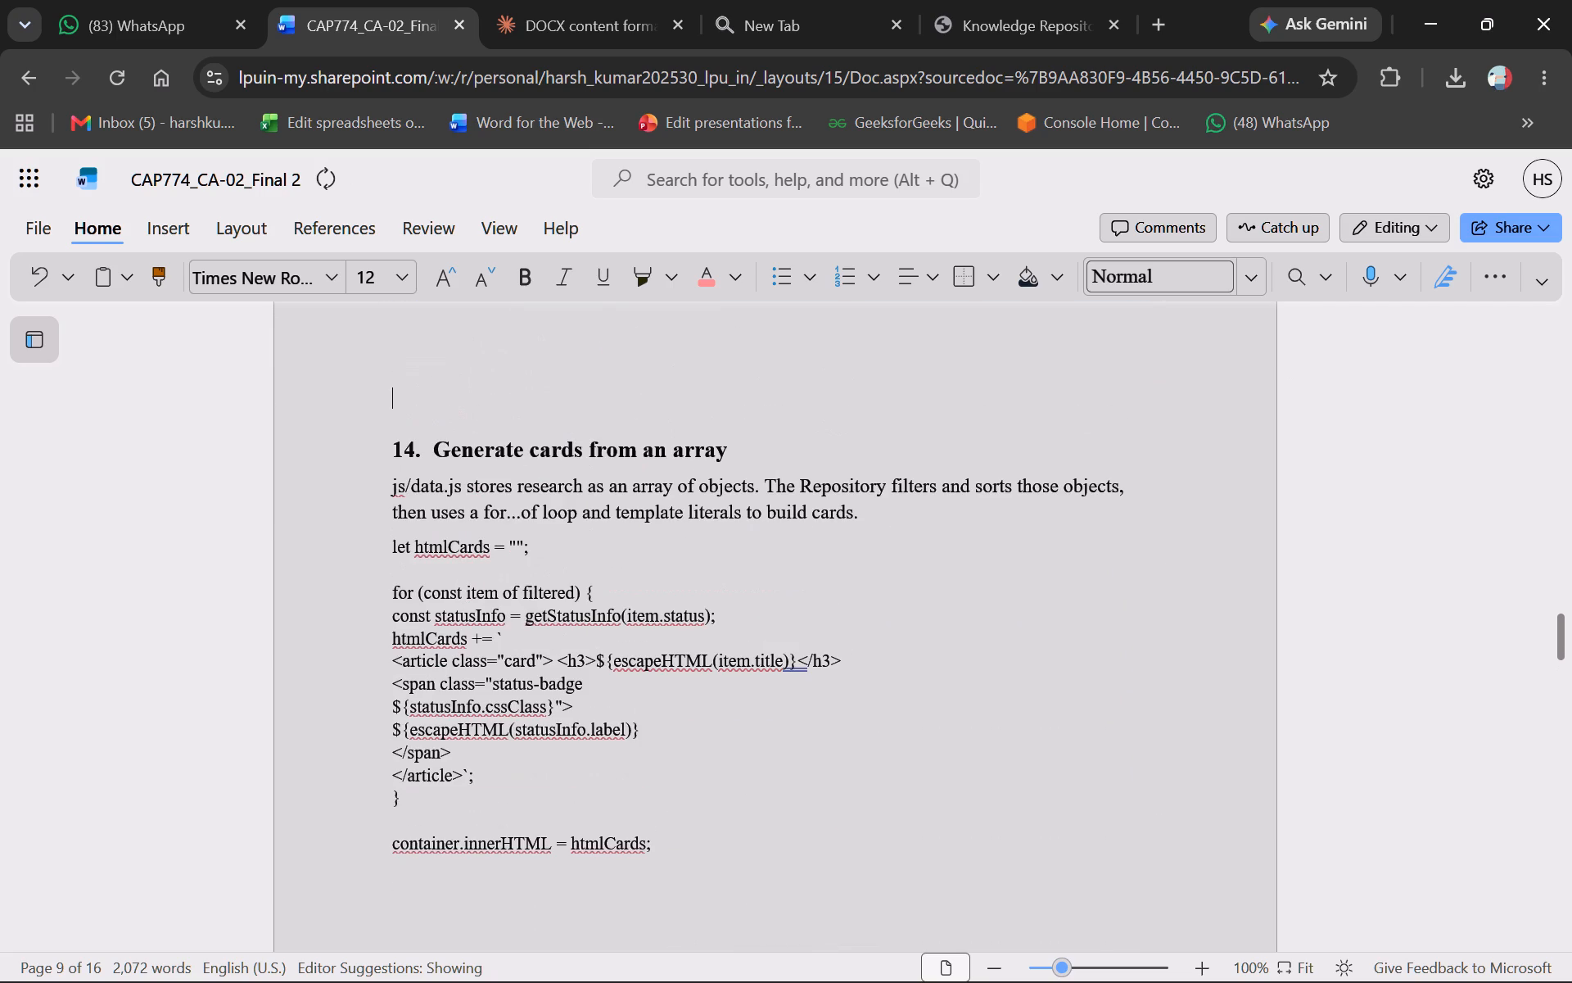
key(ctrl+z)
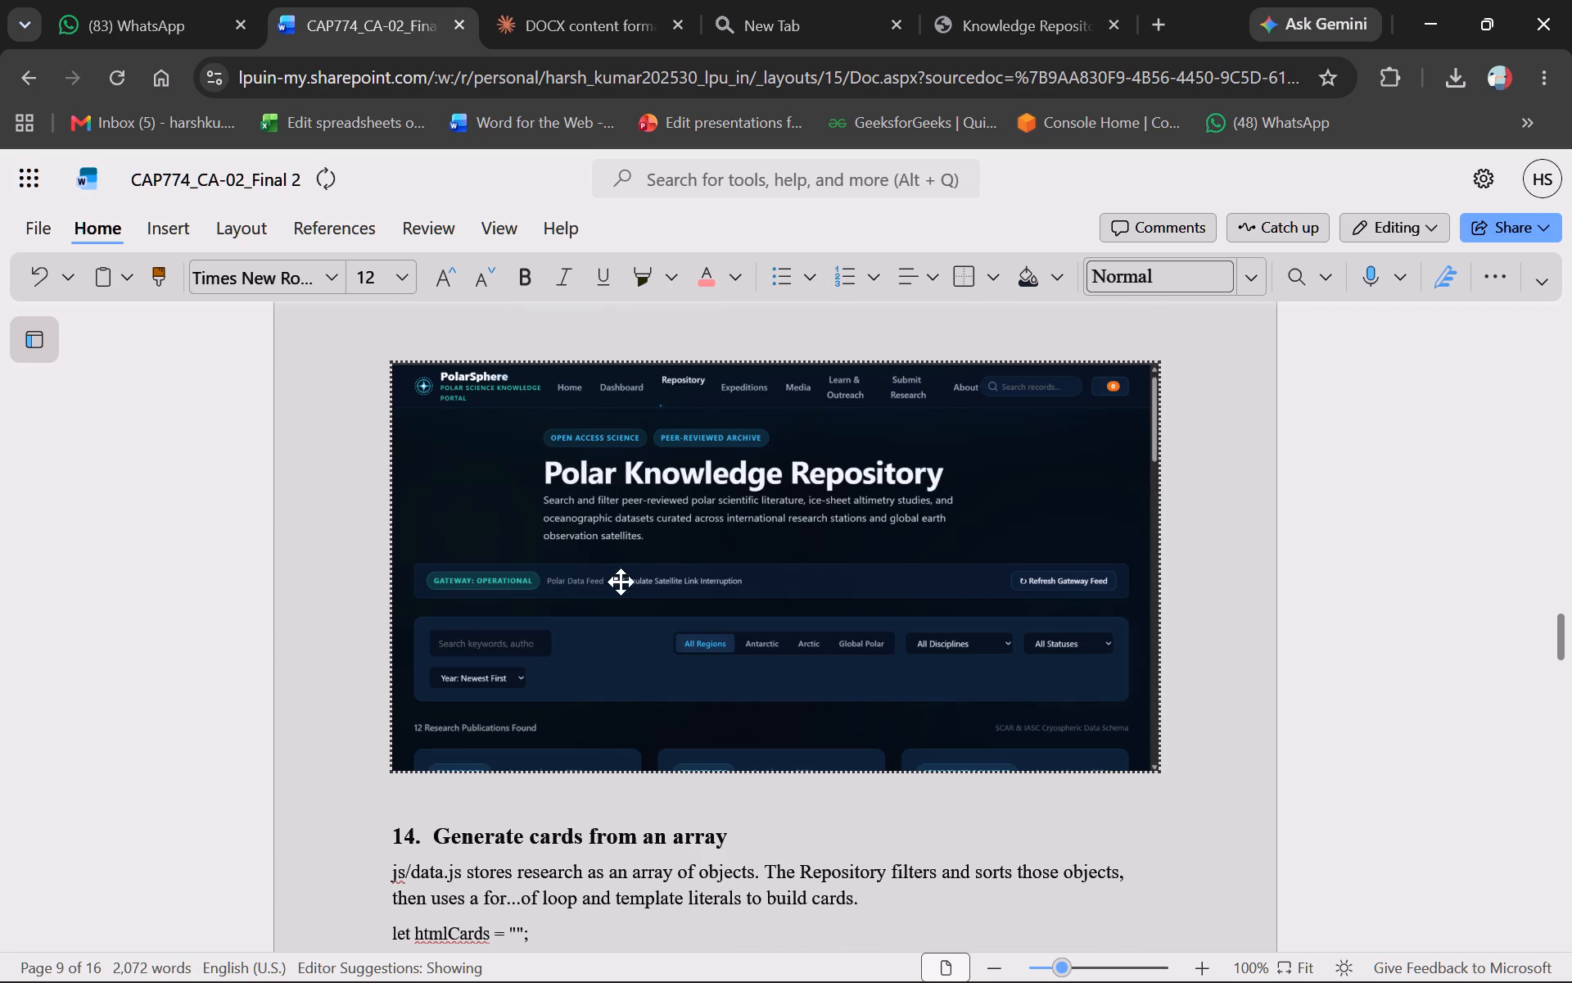
Check how sections 14.1 and 14.2 and the main.js code screenshot fall across pages 10 and 11, up to section 15.
scroll(695, 609, down, 6)
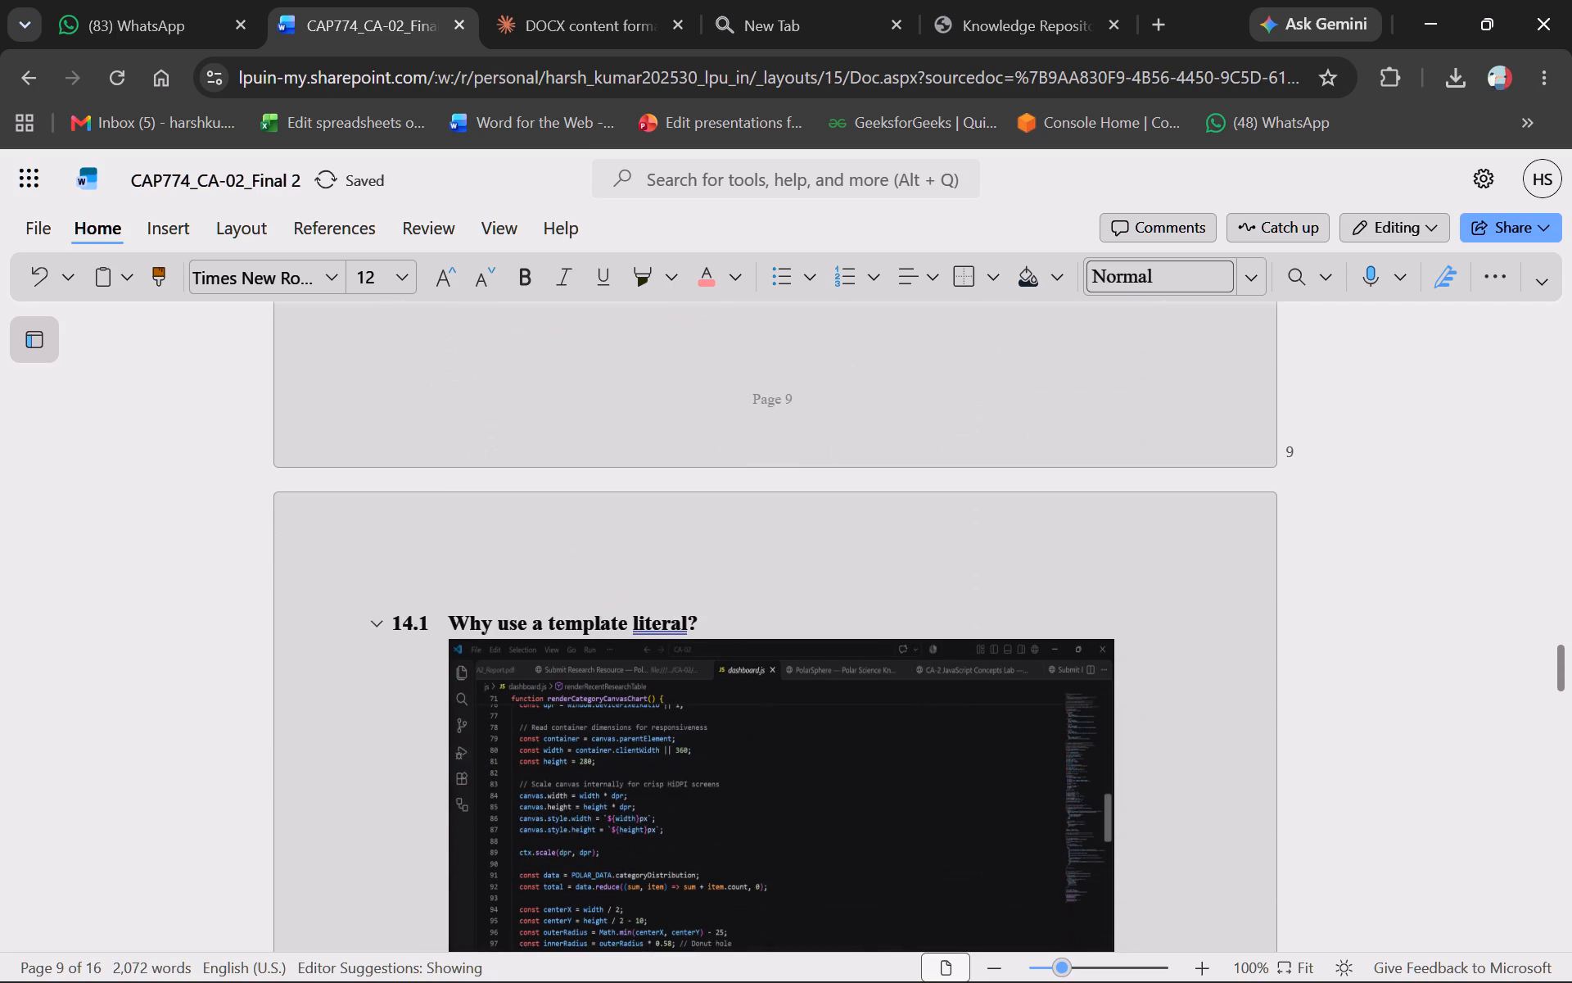
scroll(695, 609, down, 6)
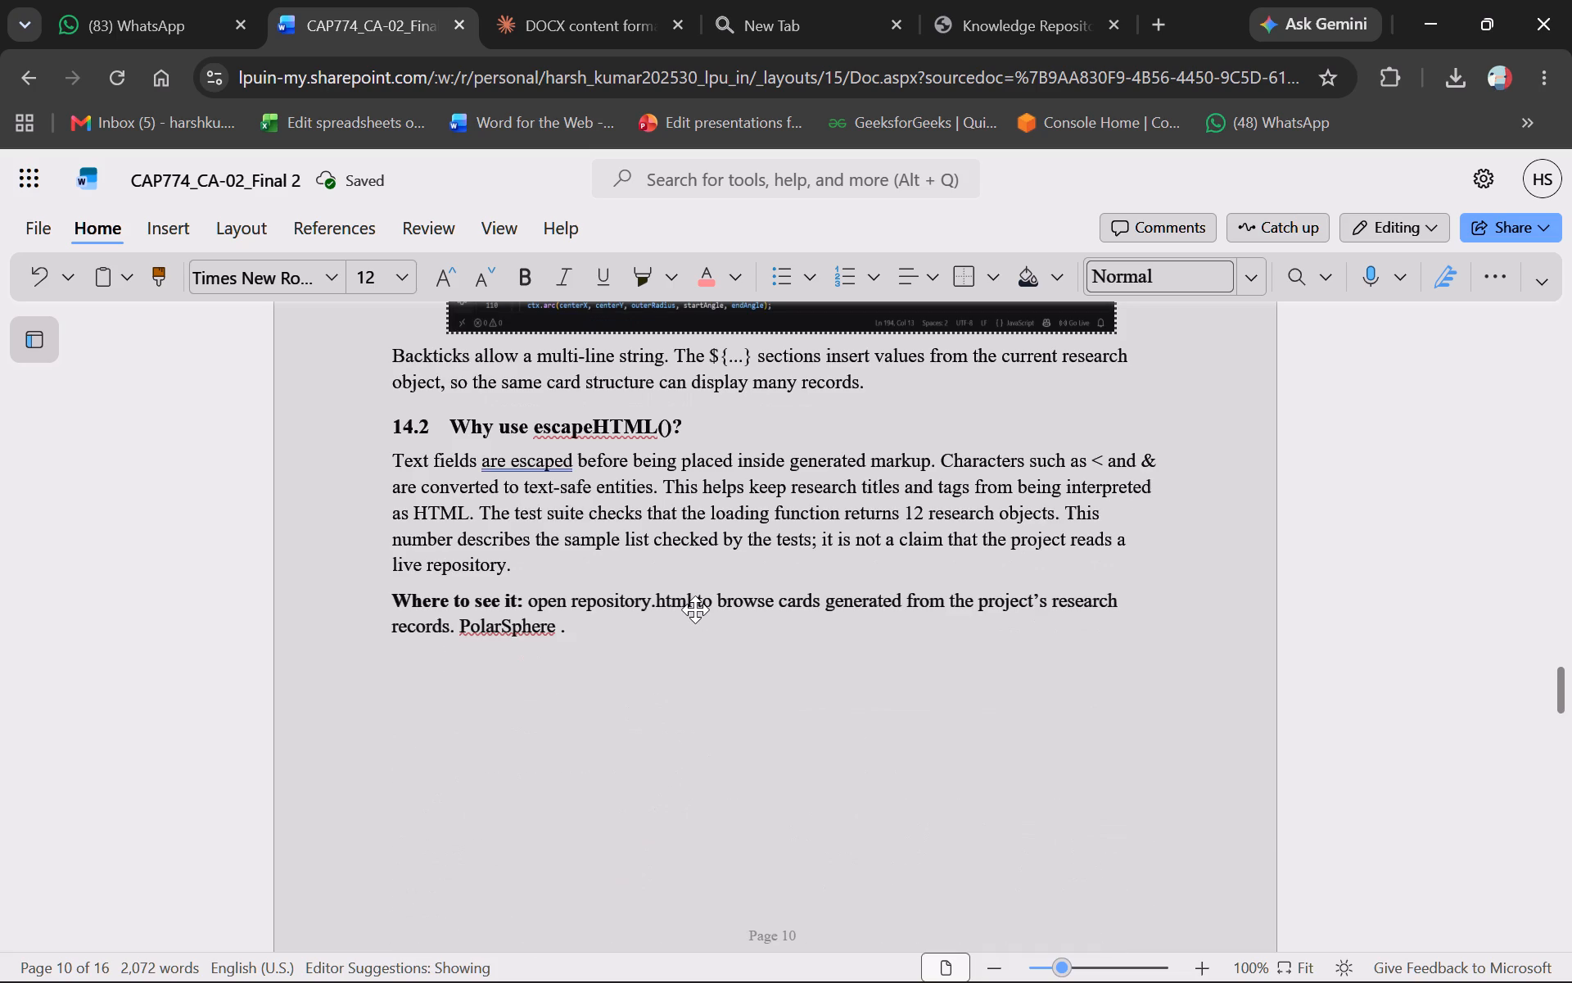
scroll(695, 609, down, 8)
scroll(695, 609, up, 5)
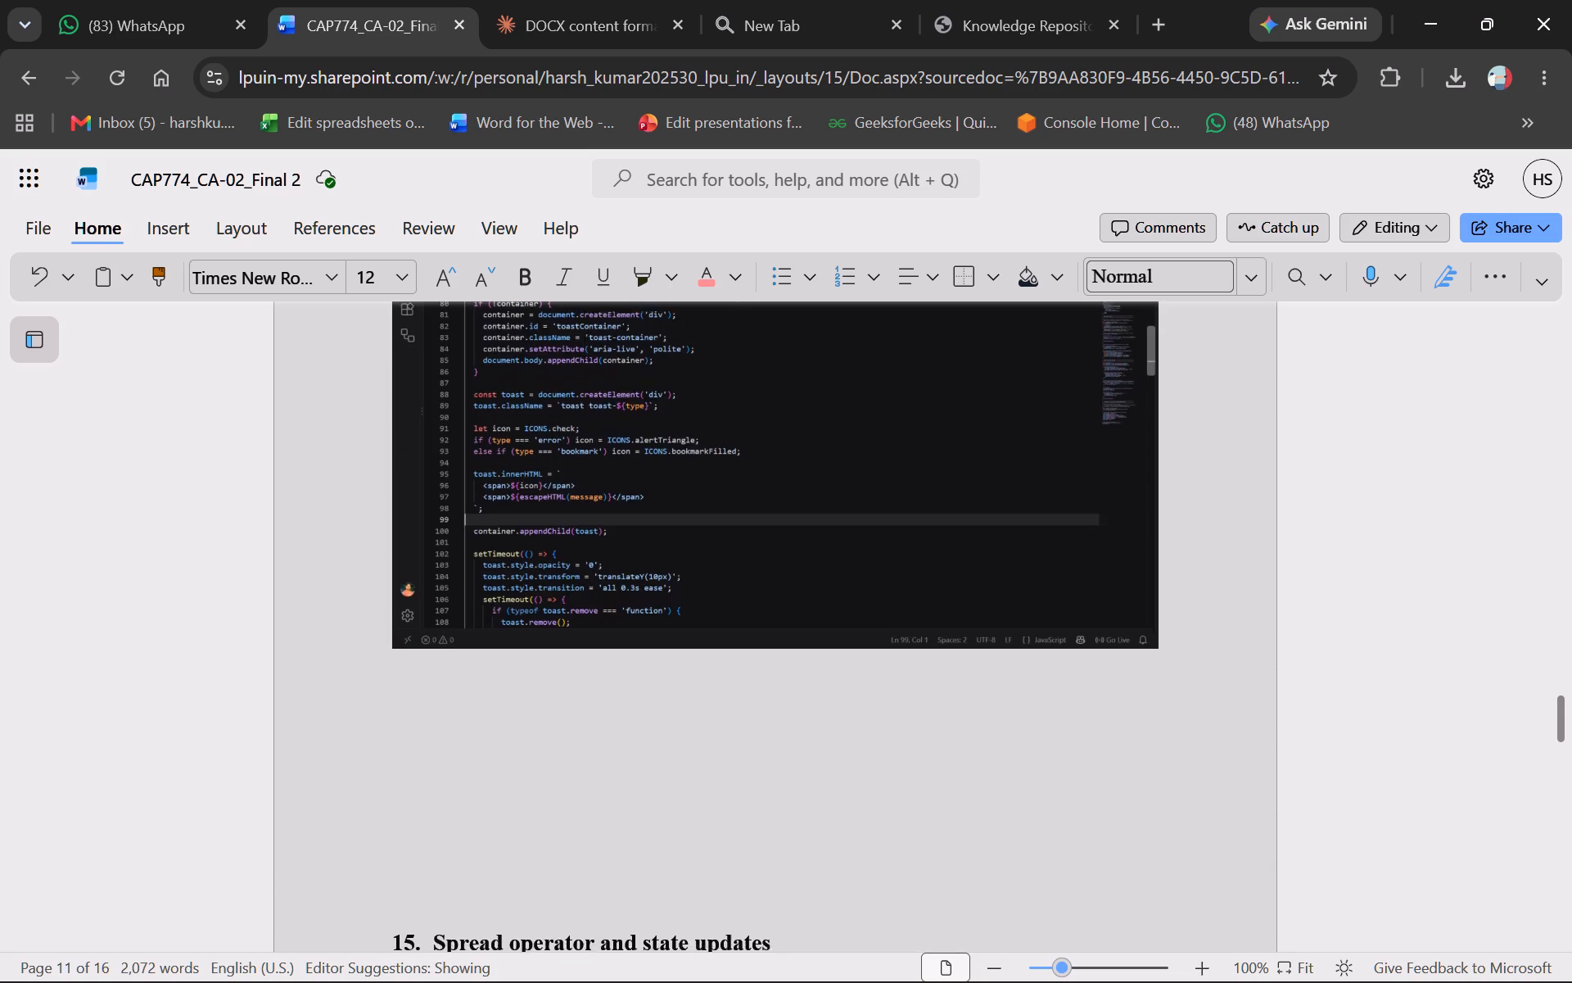
scroll(695, 609, up, 1)
scroll(695, 609, down, 4)
scroll(695, 609, up, 7)
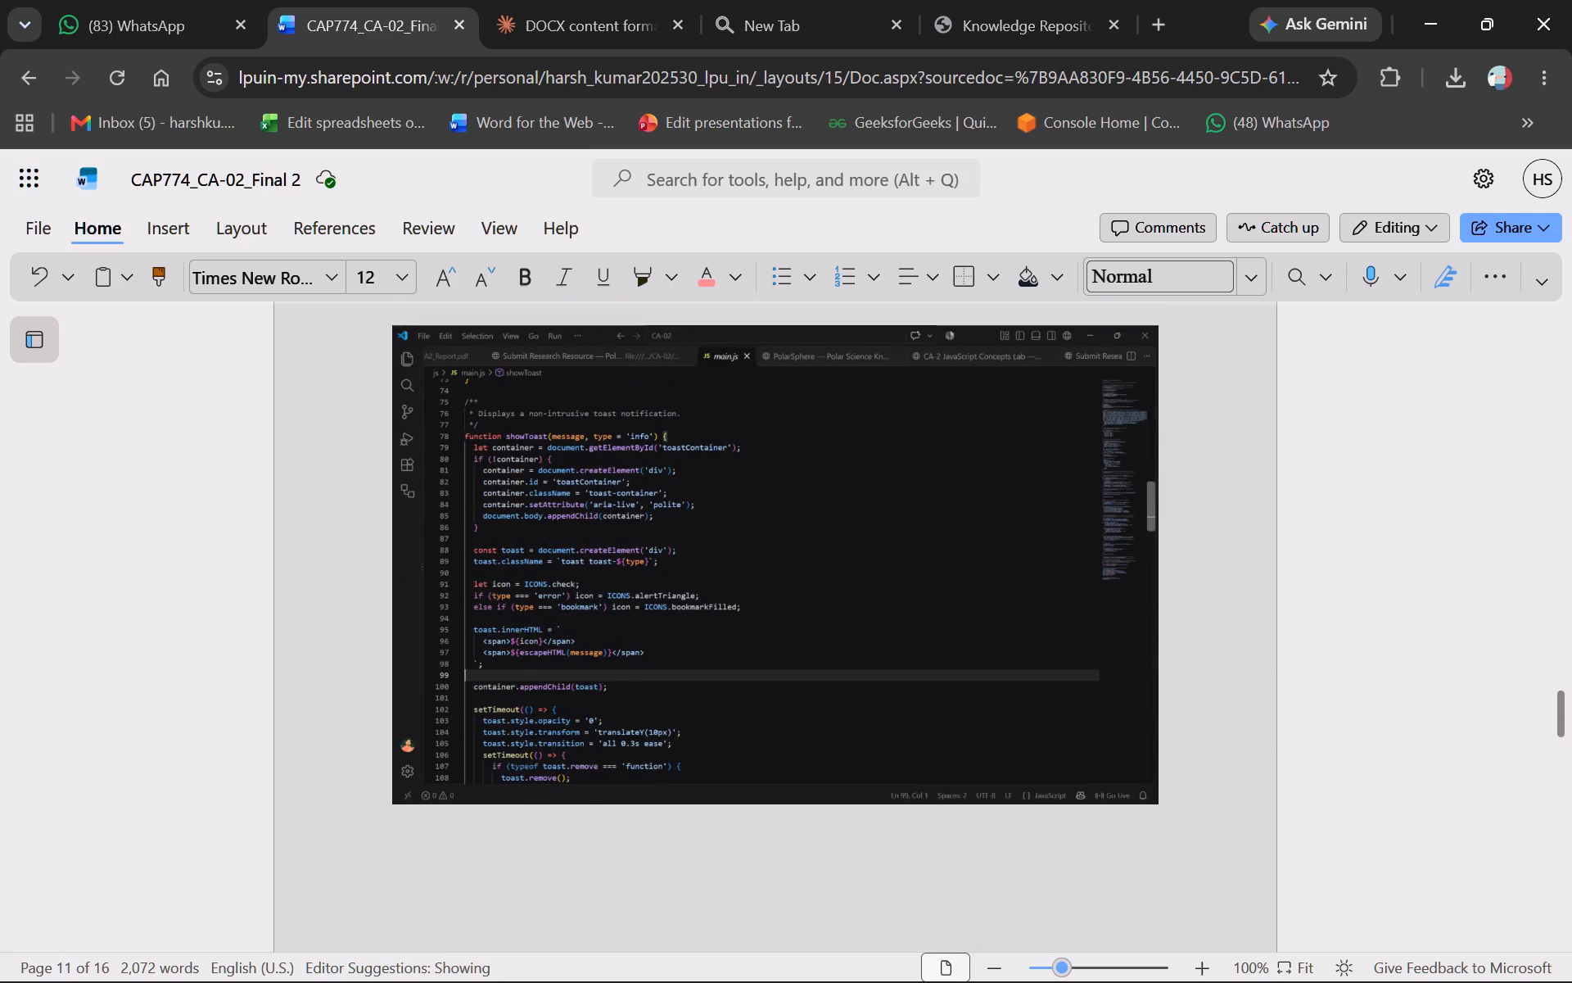
scroll(695, 609, up, 4)
scroll(695, 609, down, 2)
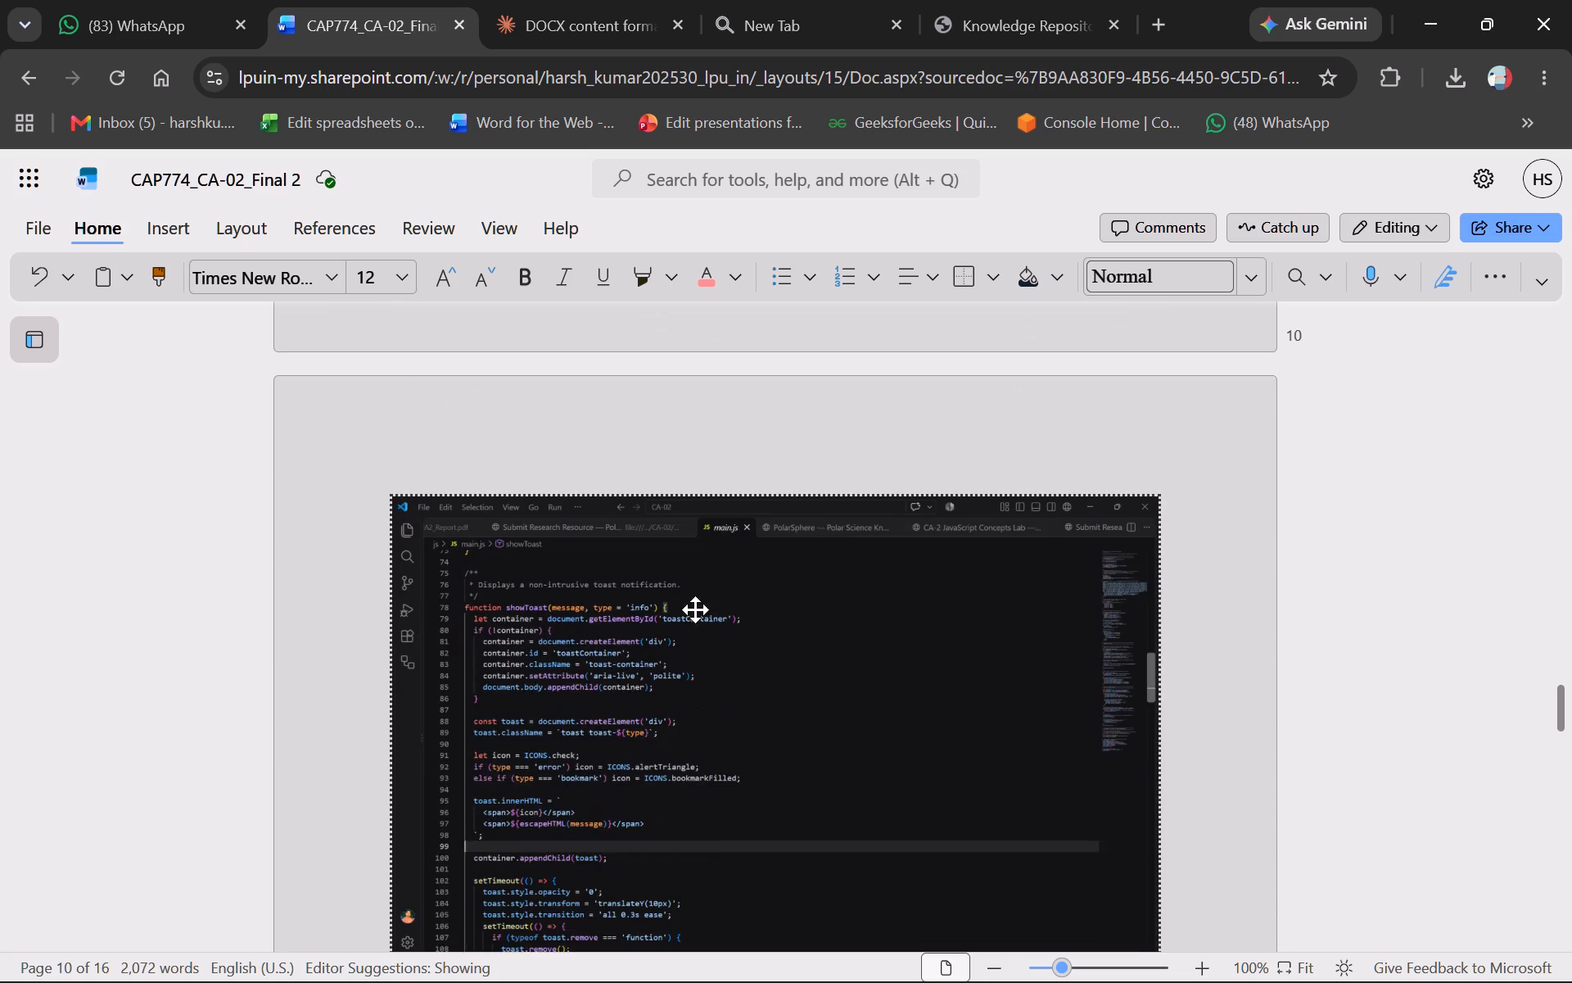
scroll(695, 609, down, 1)
scroll(695, 609, up, 5)
scroll(695, 609, down, 1)
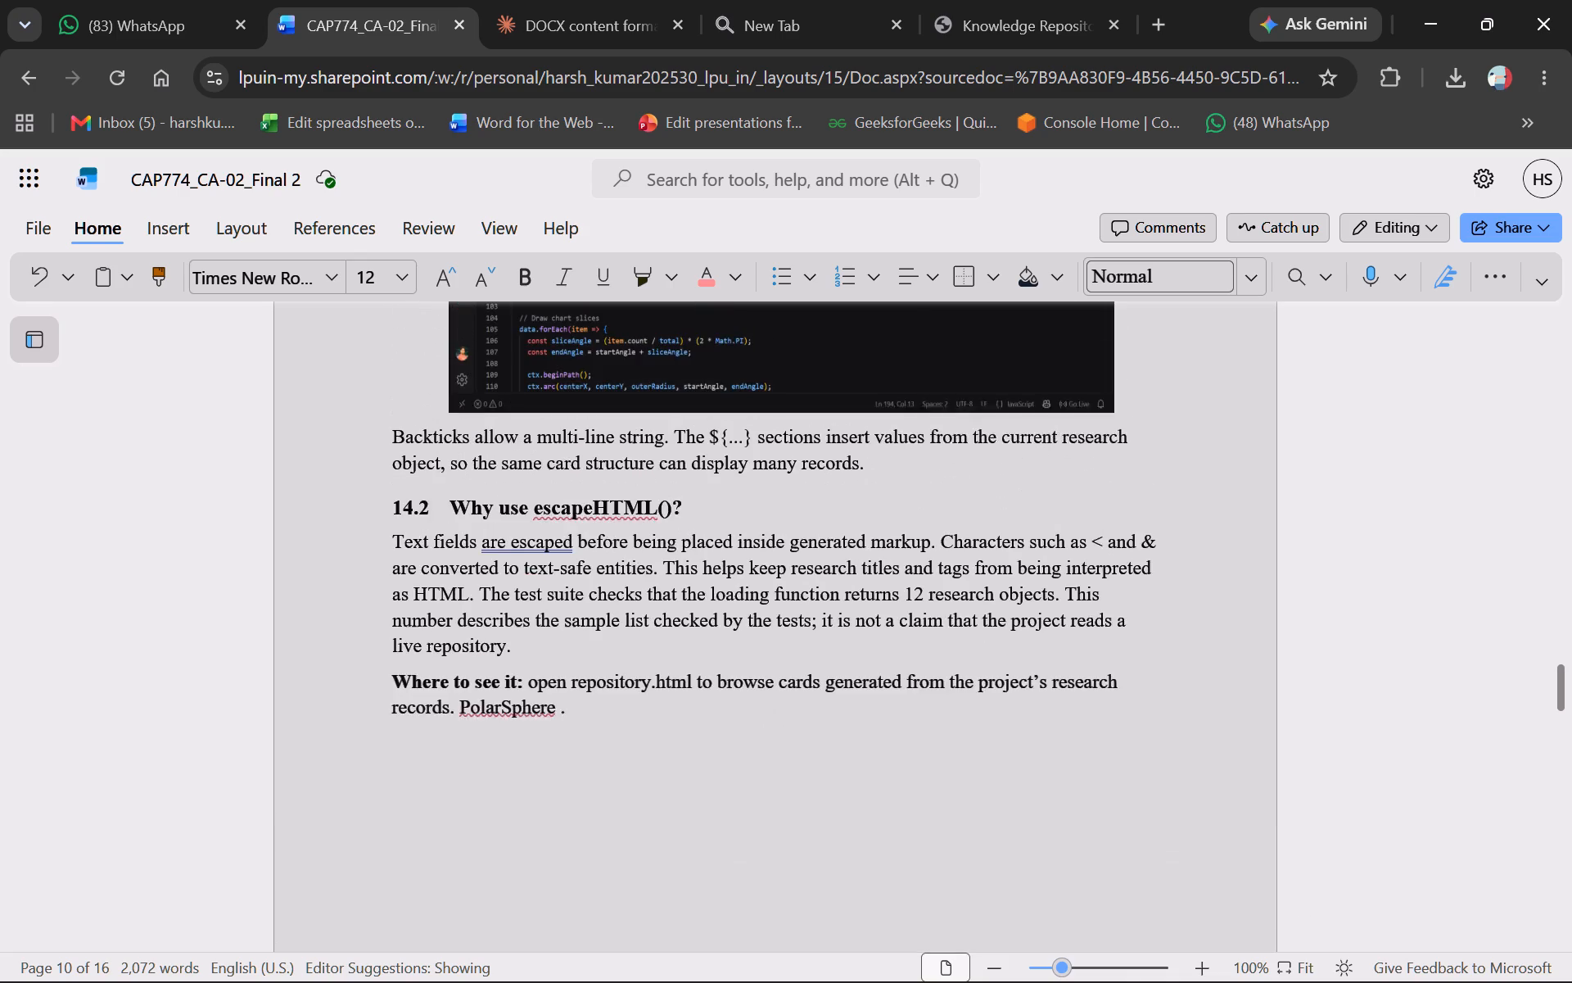
scroll(695, 609, down, 2)
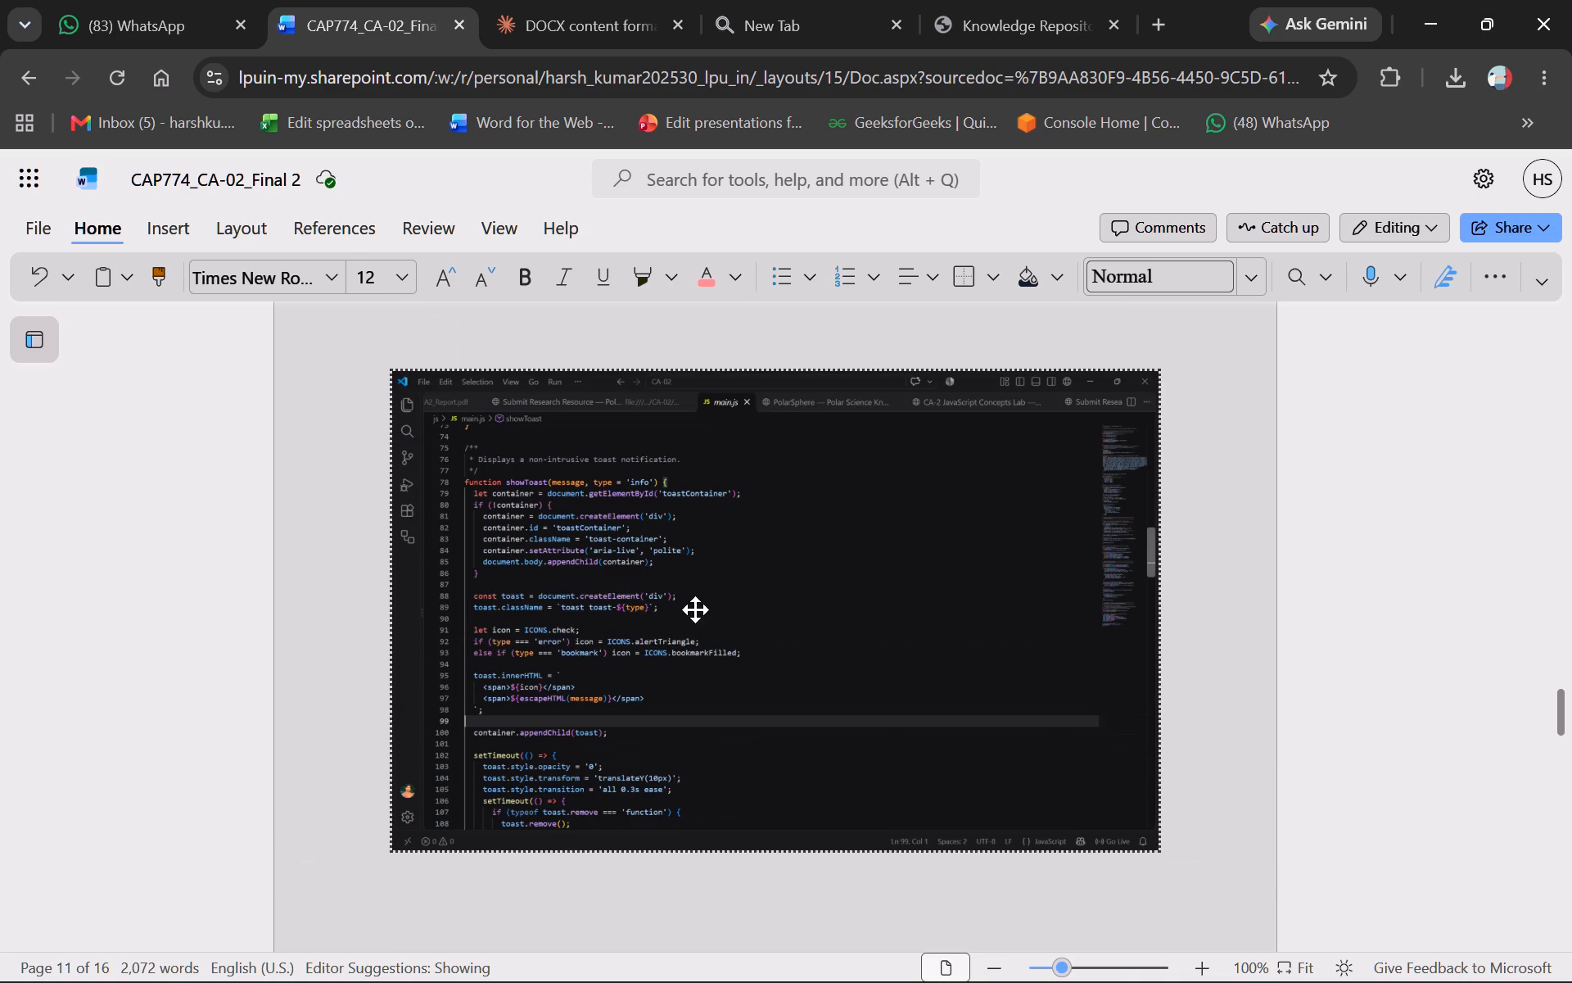
scroll(695, 609, up, 7)
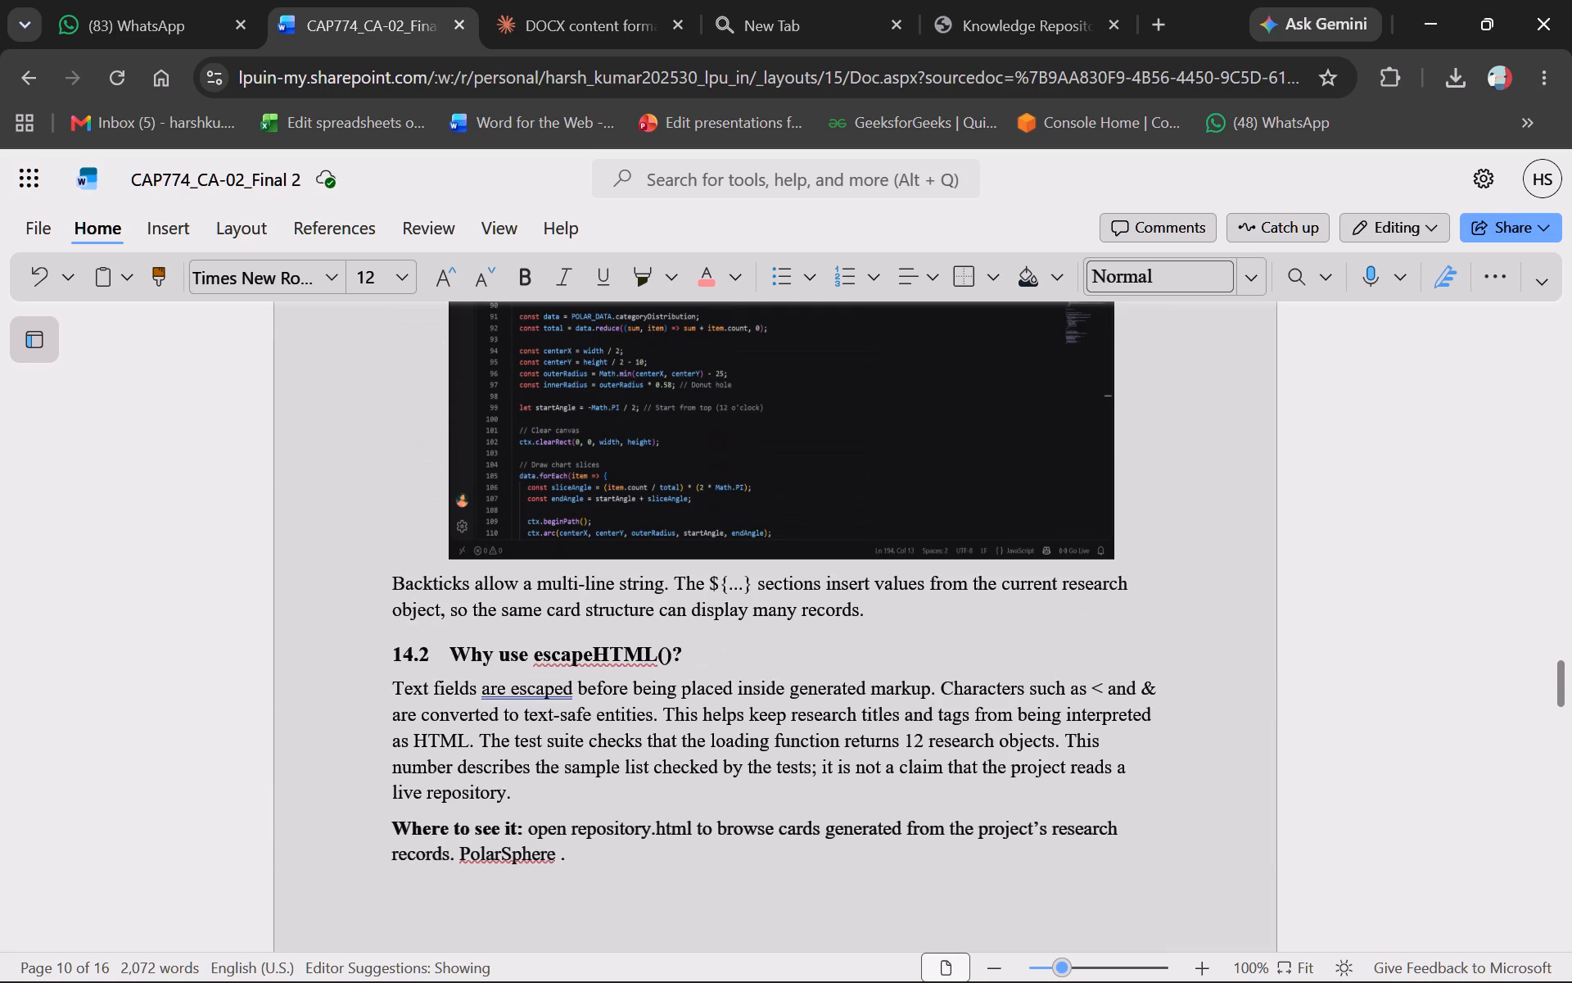
Insert 16 line breaks after the section 14.1 paragraph ending "can display many records" to push heading 14.2 onto page 11.
click(920, 635)
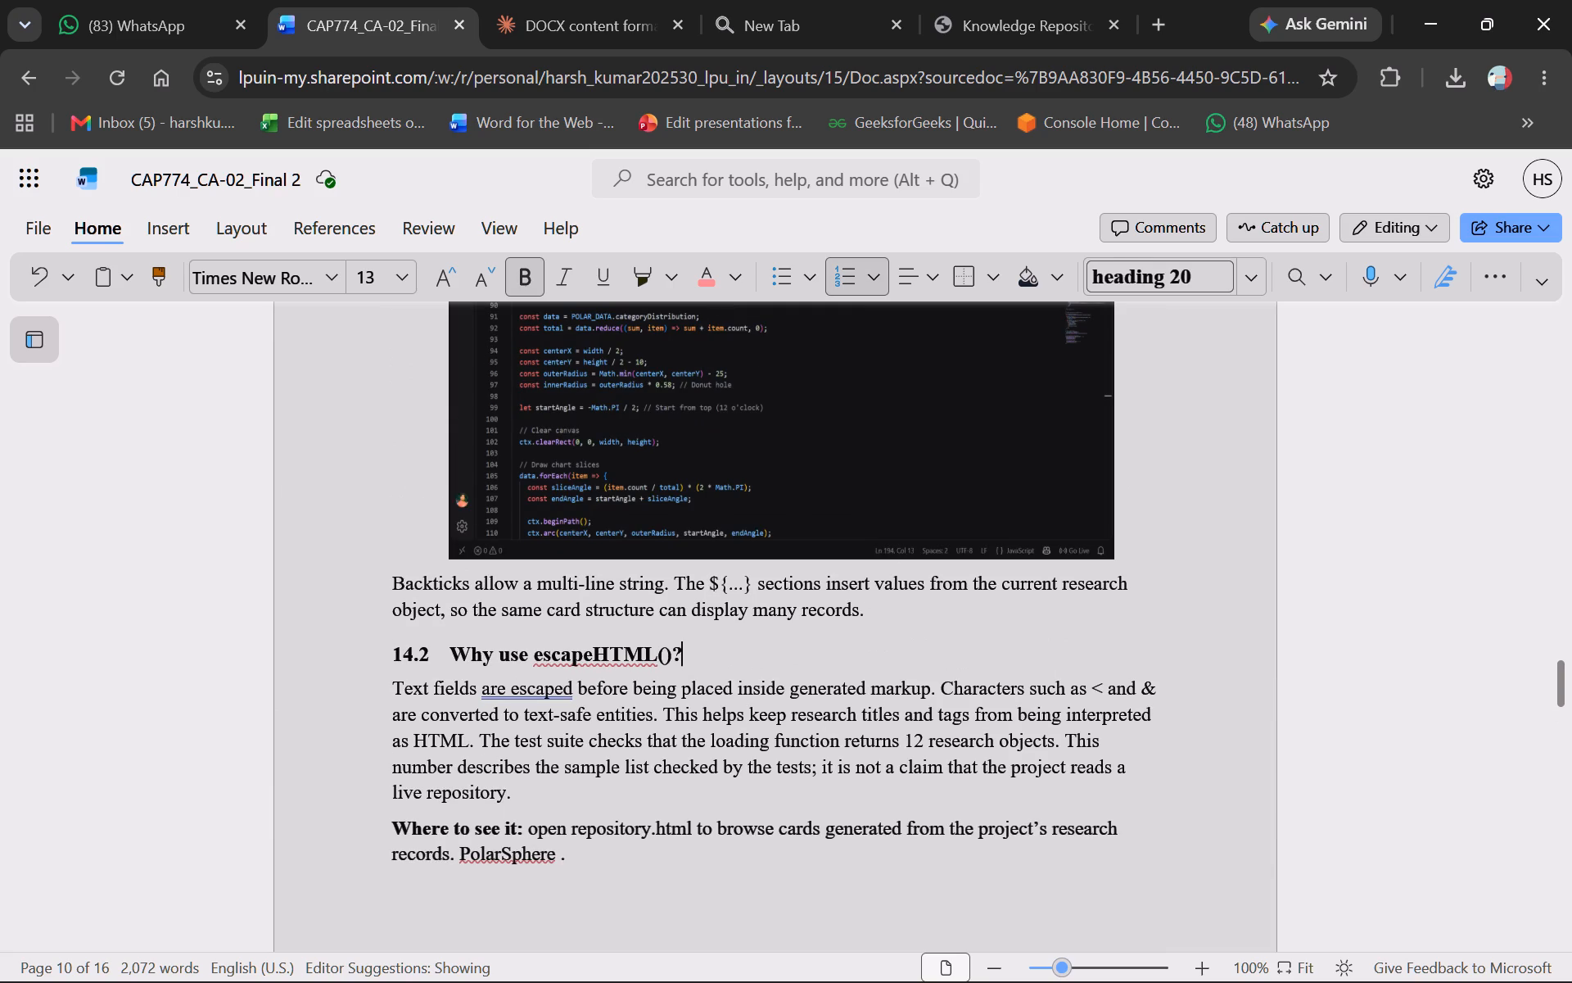
click(857, 609)
key(Right)
key(shift+Return)
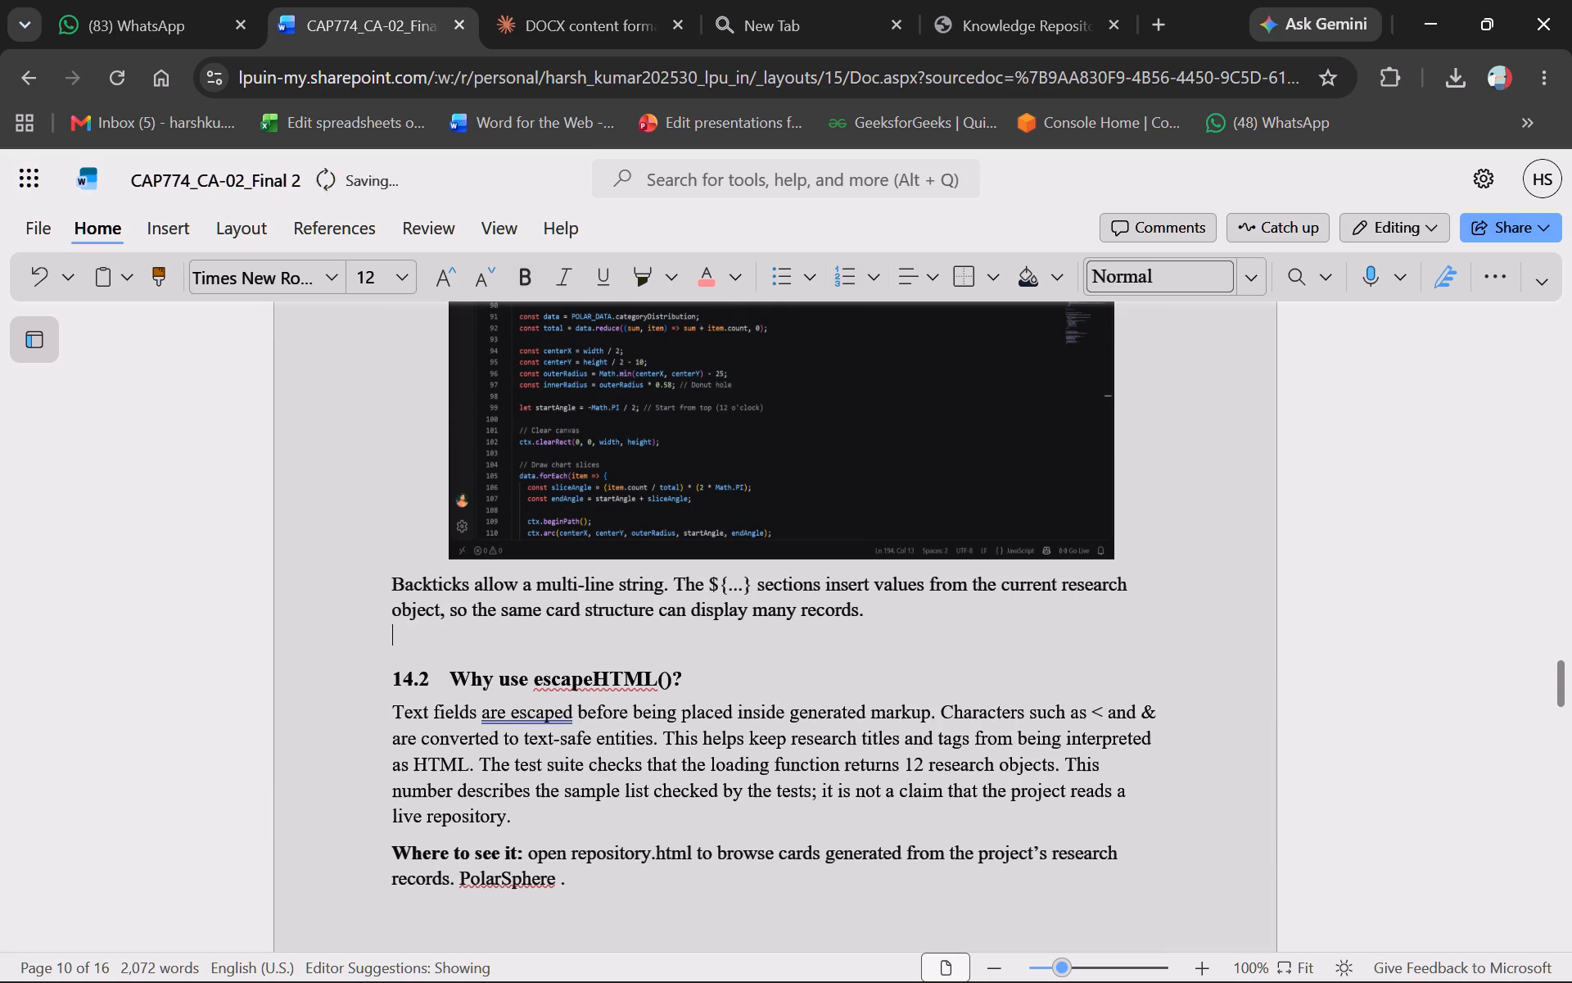
key(shift+Return)
key(shift+Return)
key(shift+Return)
scroll(857, 609, down, 2)
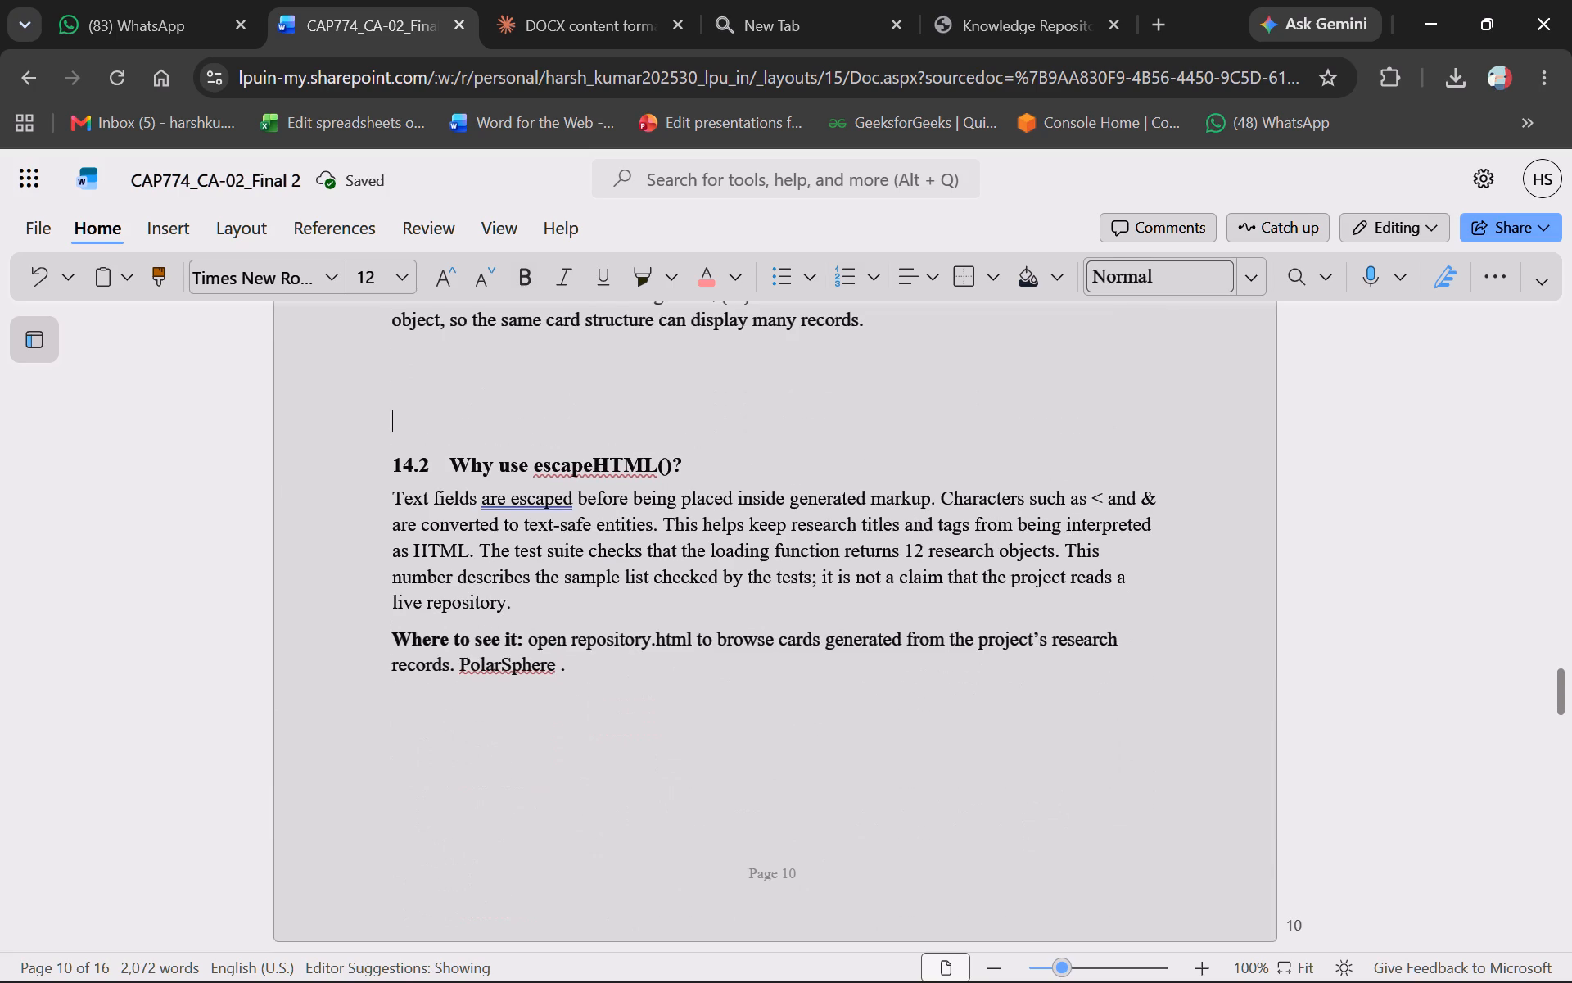
key(shift+Return)
key(shift+Return)
key(shift+Return)
key(shift+Return)
scroll(857, 609, down, 1)
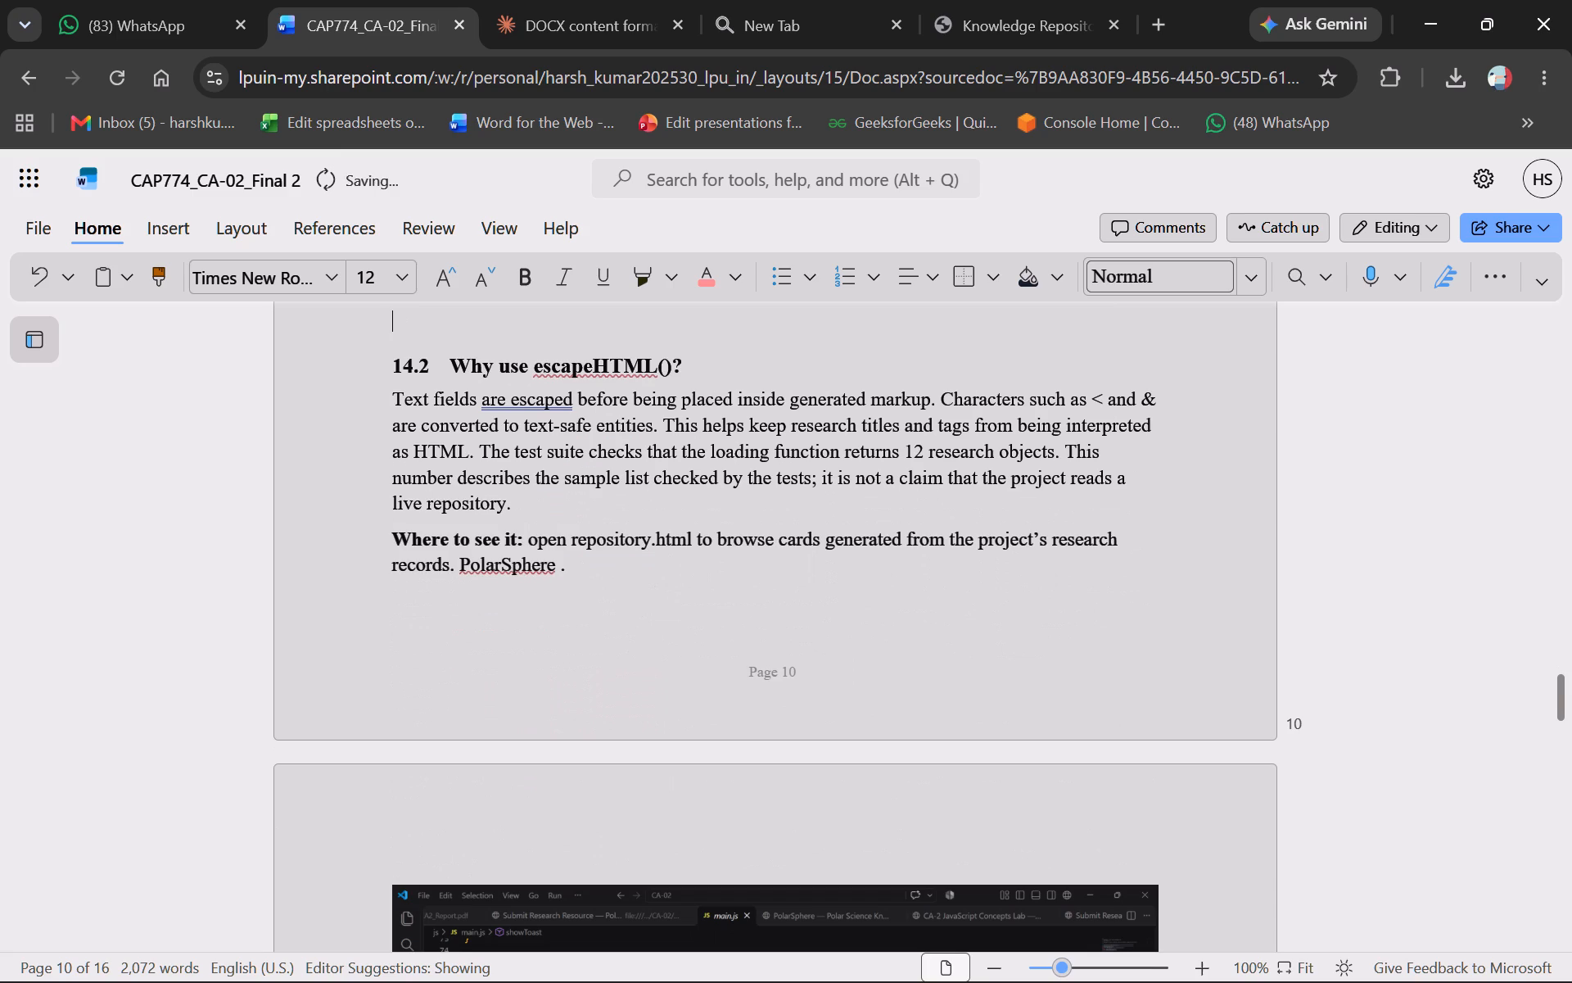
key(shift+Return)
key(shift+Return)
key(shift+Return)
key(shift+Return)
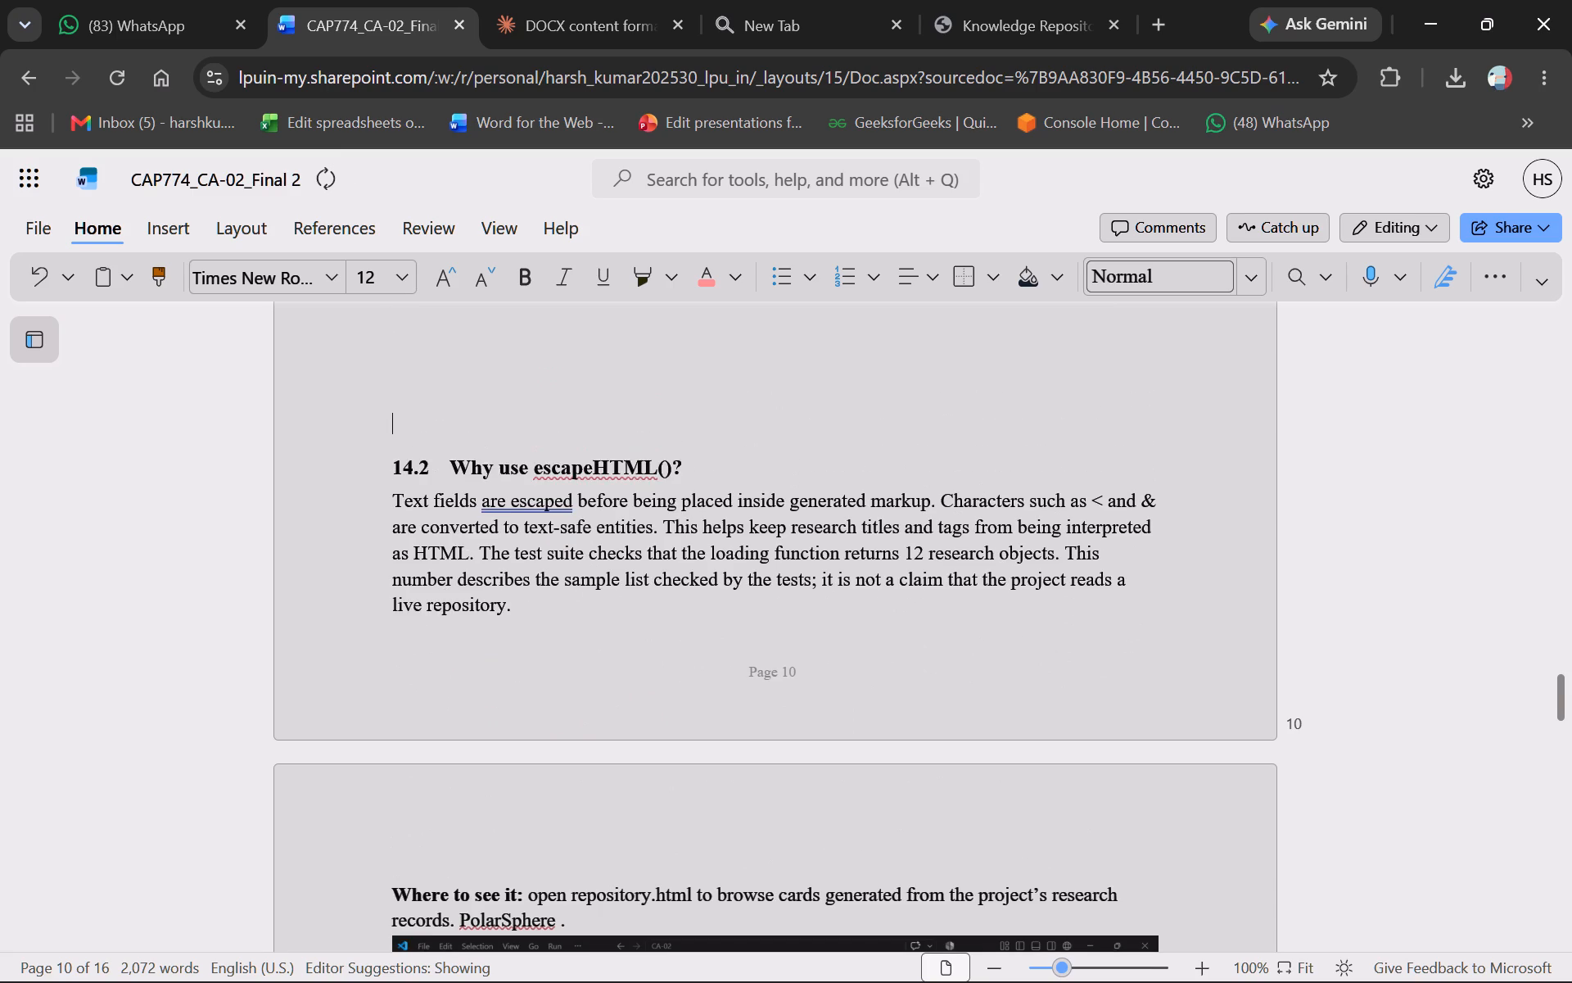
key(shift+Return)
key(shift+Return)
key(shift+Return)
key(shift+Return)
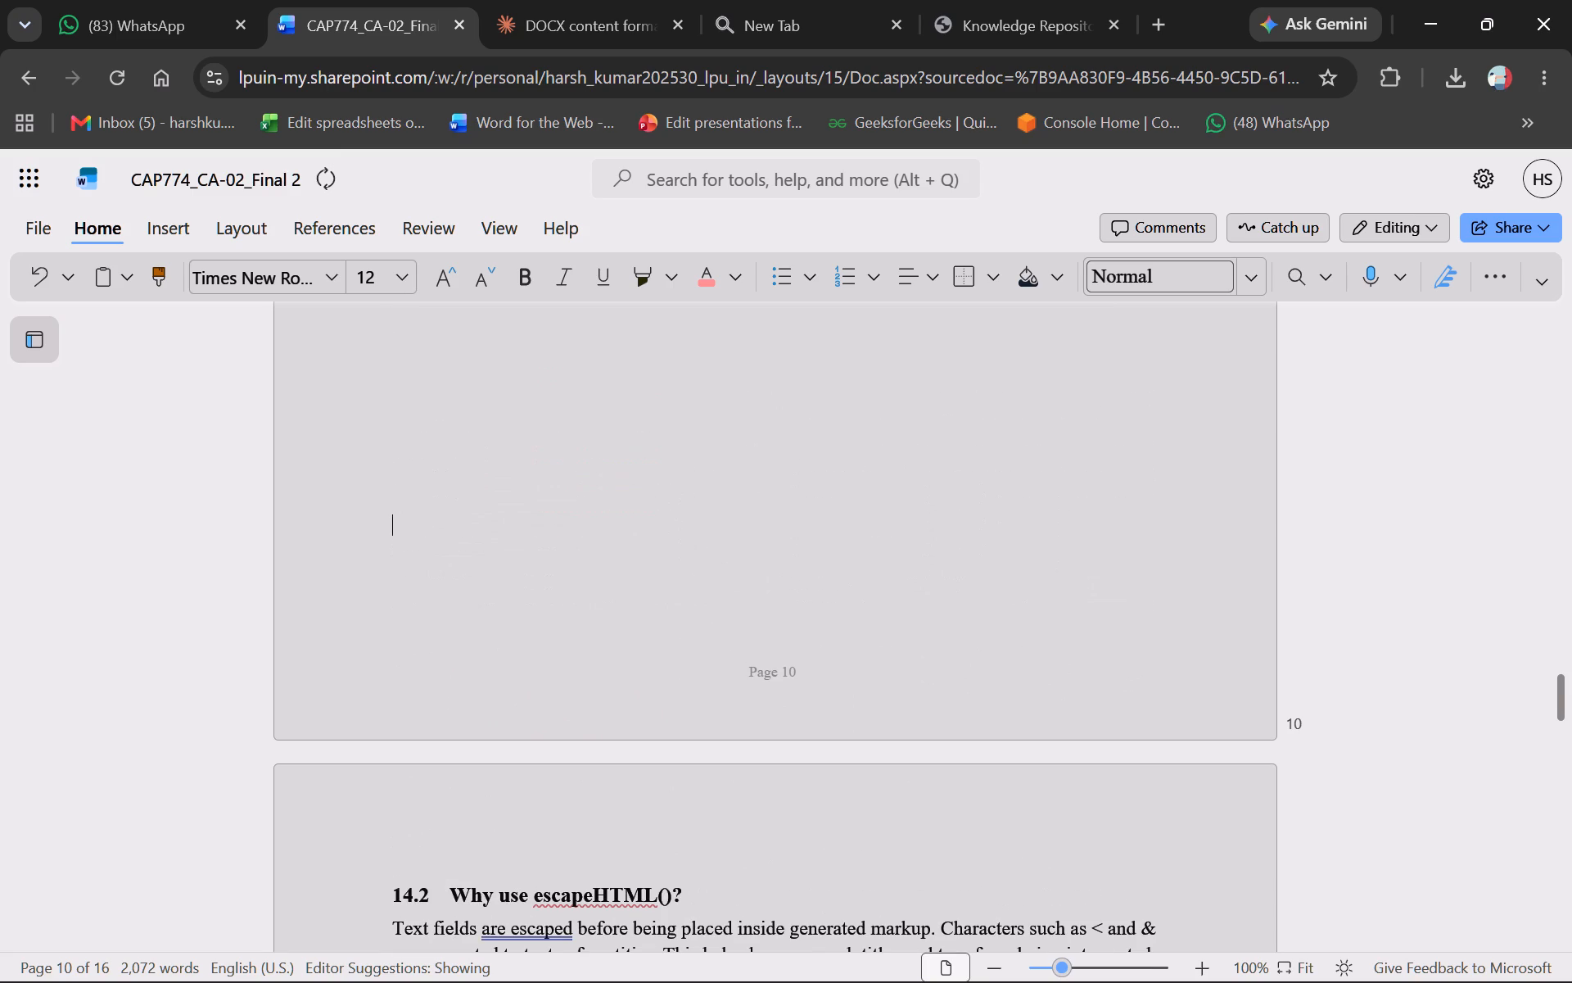
Review the rest of the report from page 11 through sections 15 to 19 and the conclusion on page 16.
scroll(857, 609, down, 9)
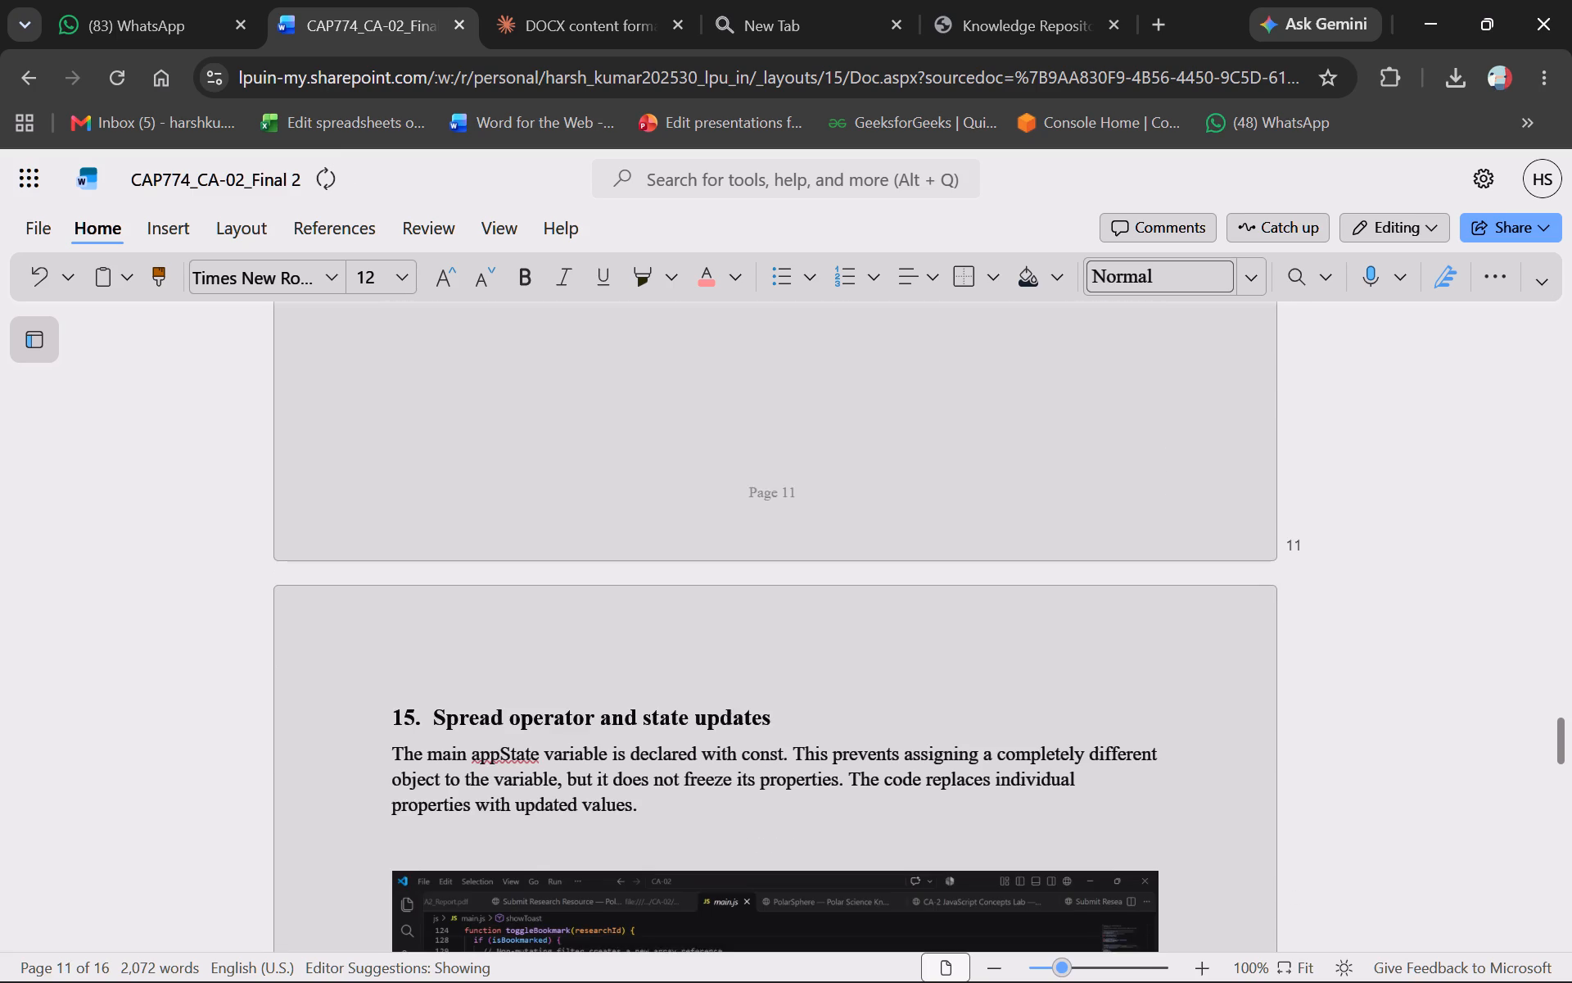
scroll(857, 609, down, 7)
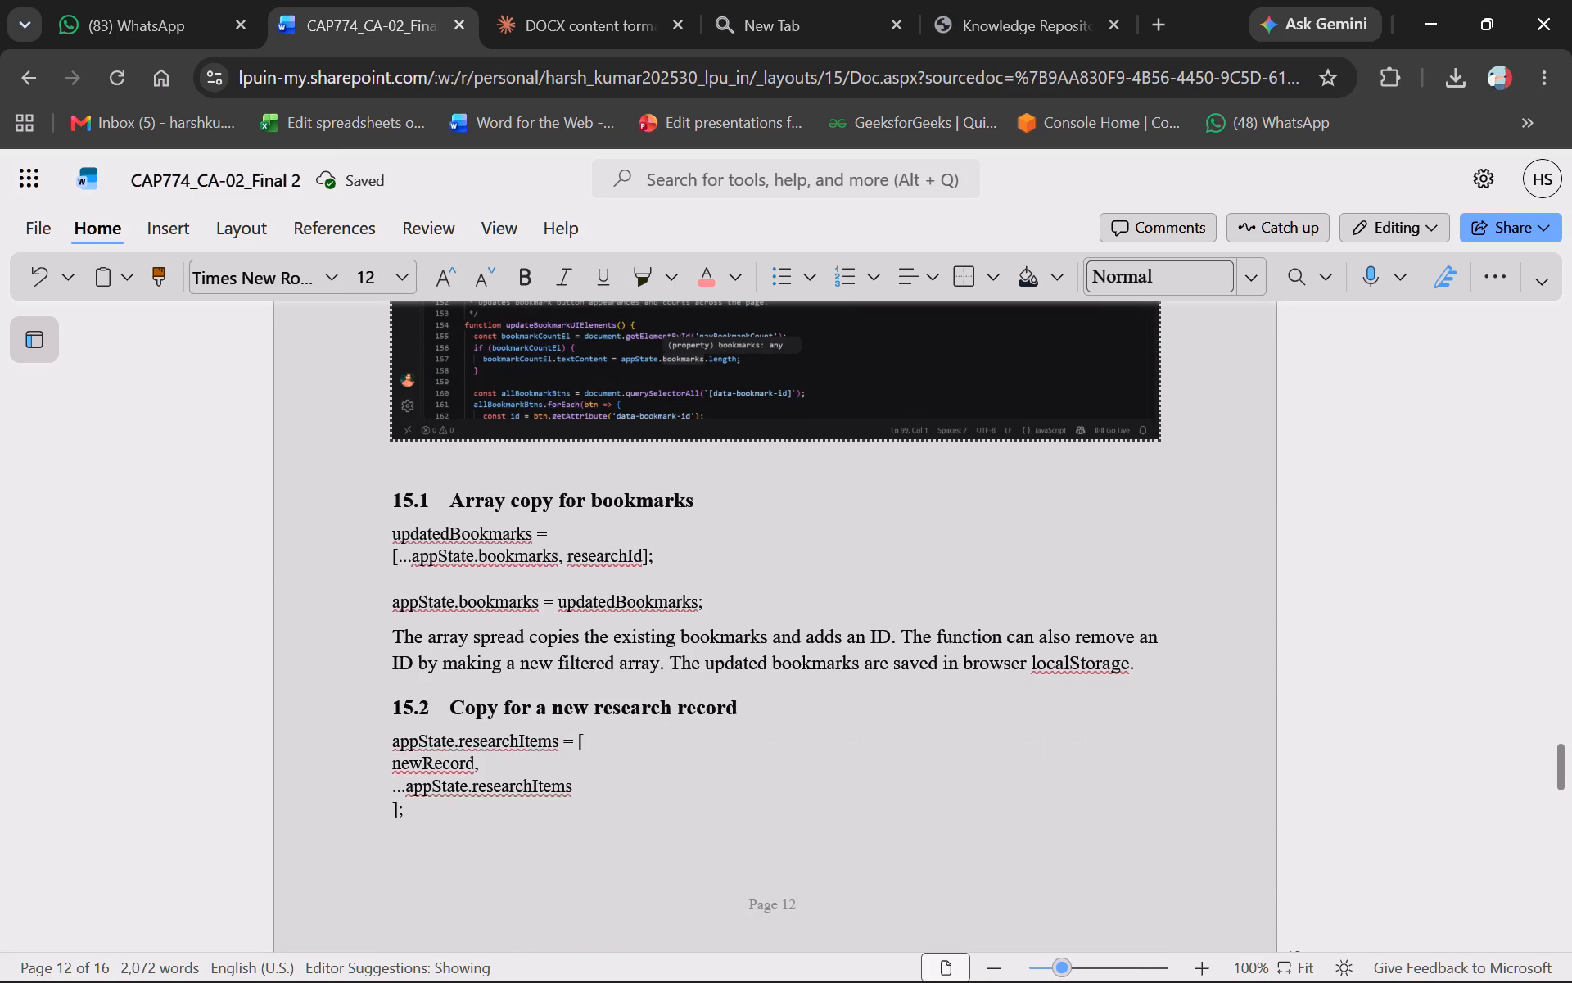
scroll(857, 609, down, 12)
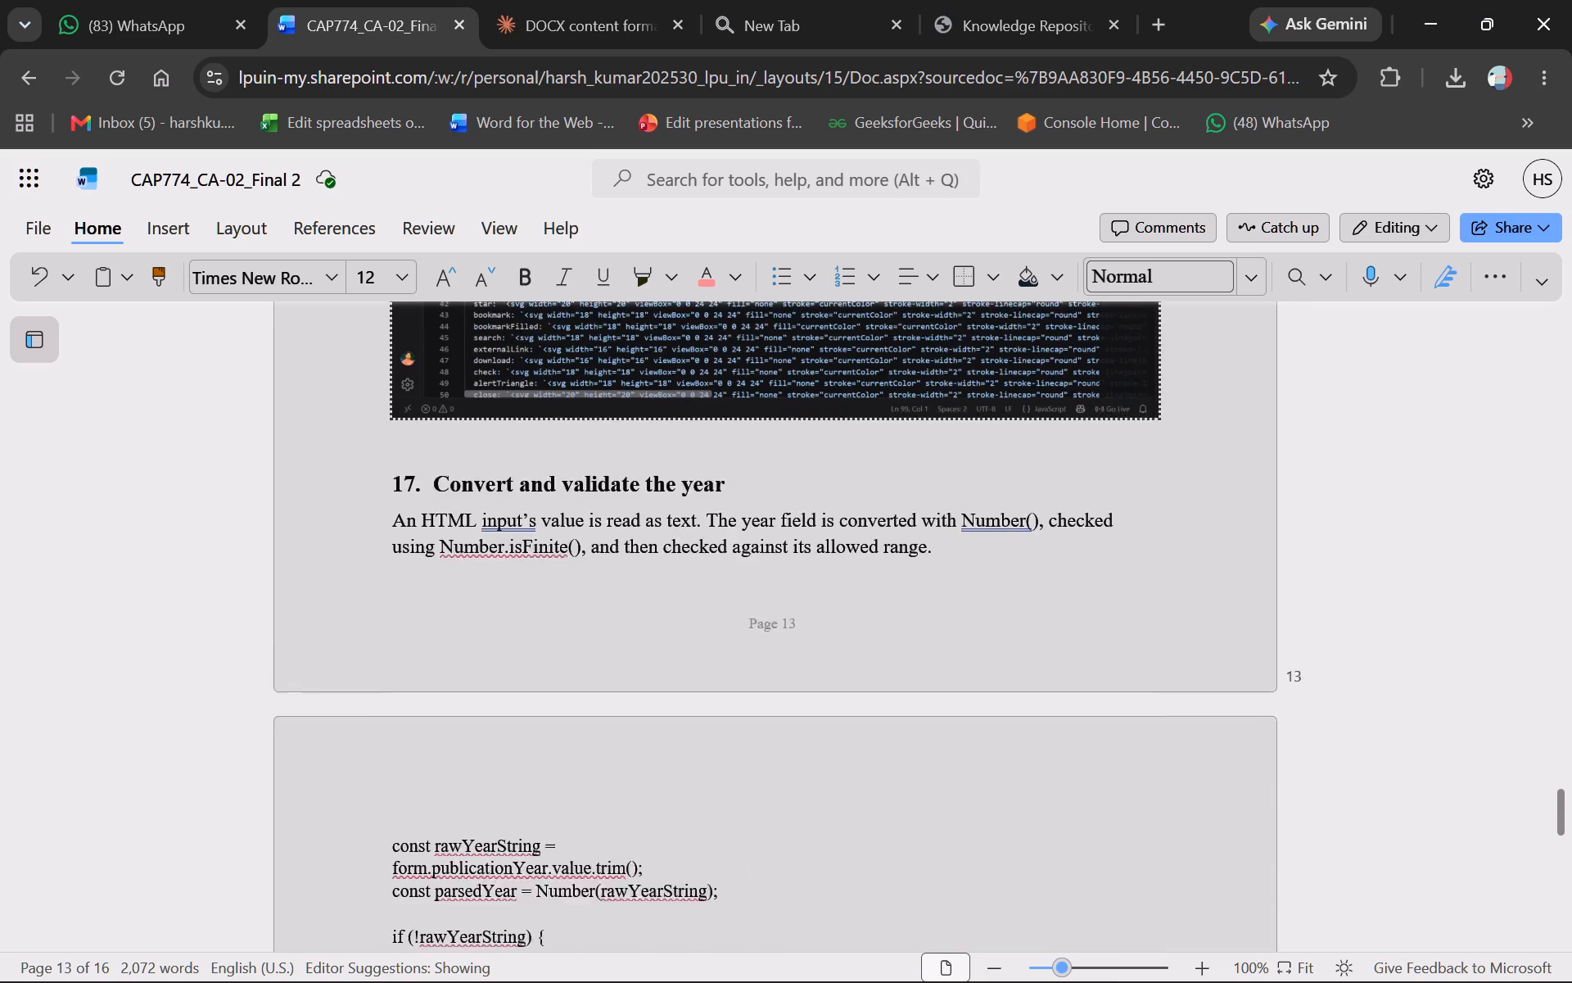
scroll(857, 609, down, 15)
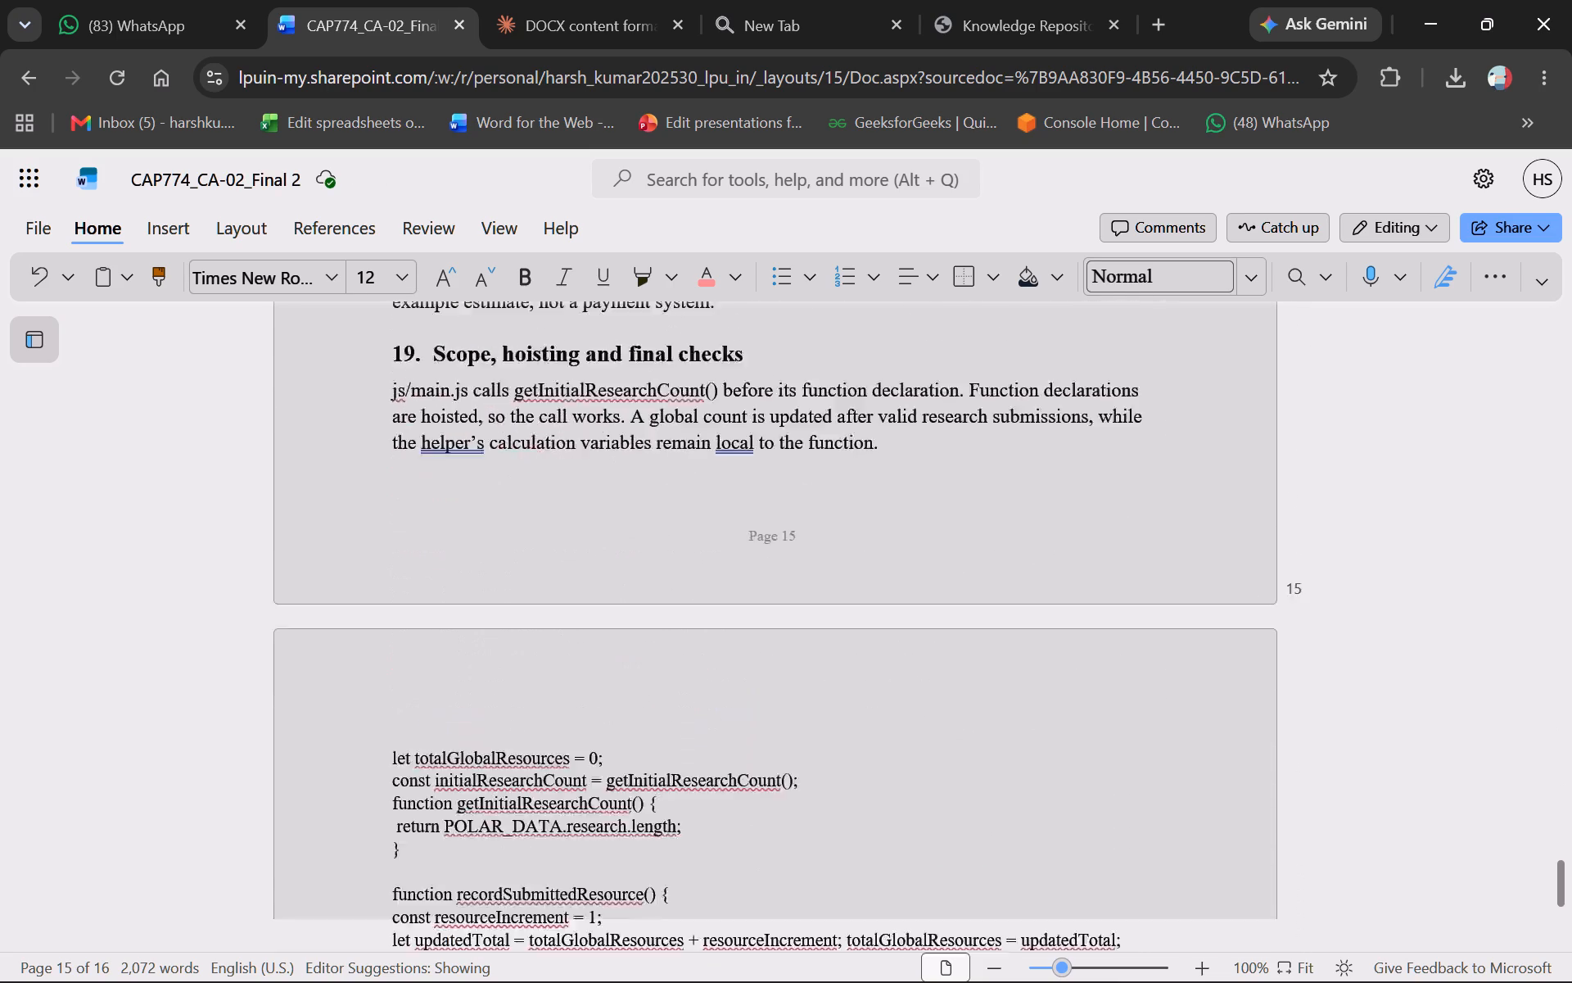
scroll(857, 609, down, 2)
scroll(857, 609, up, 3)
scroll(857, 609, down, 1)
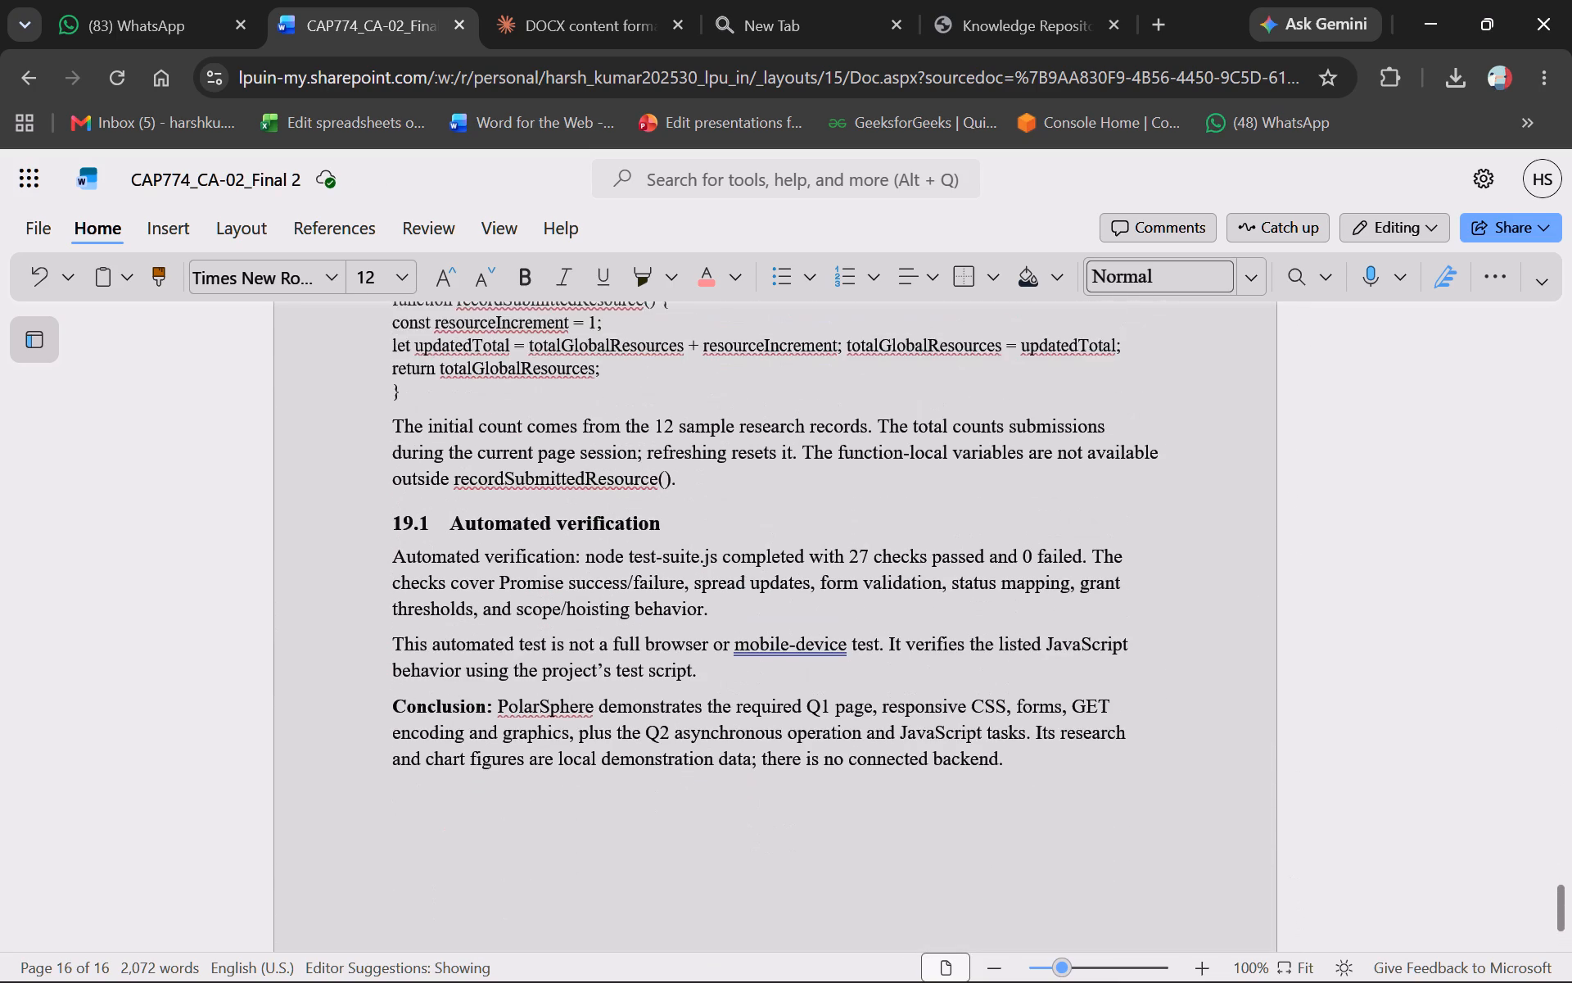
scroll(857, 609, down, 2)
scroll(857, 609, up, 2)
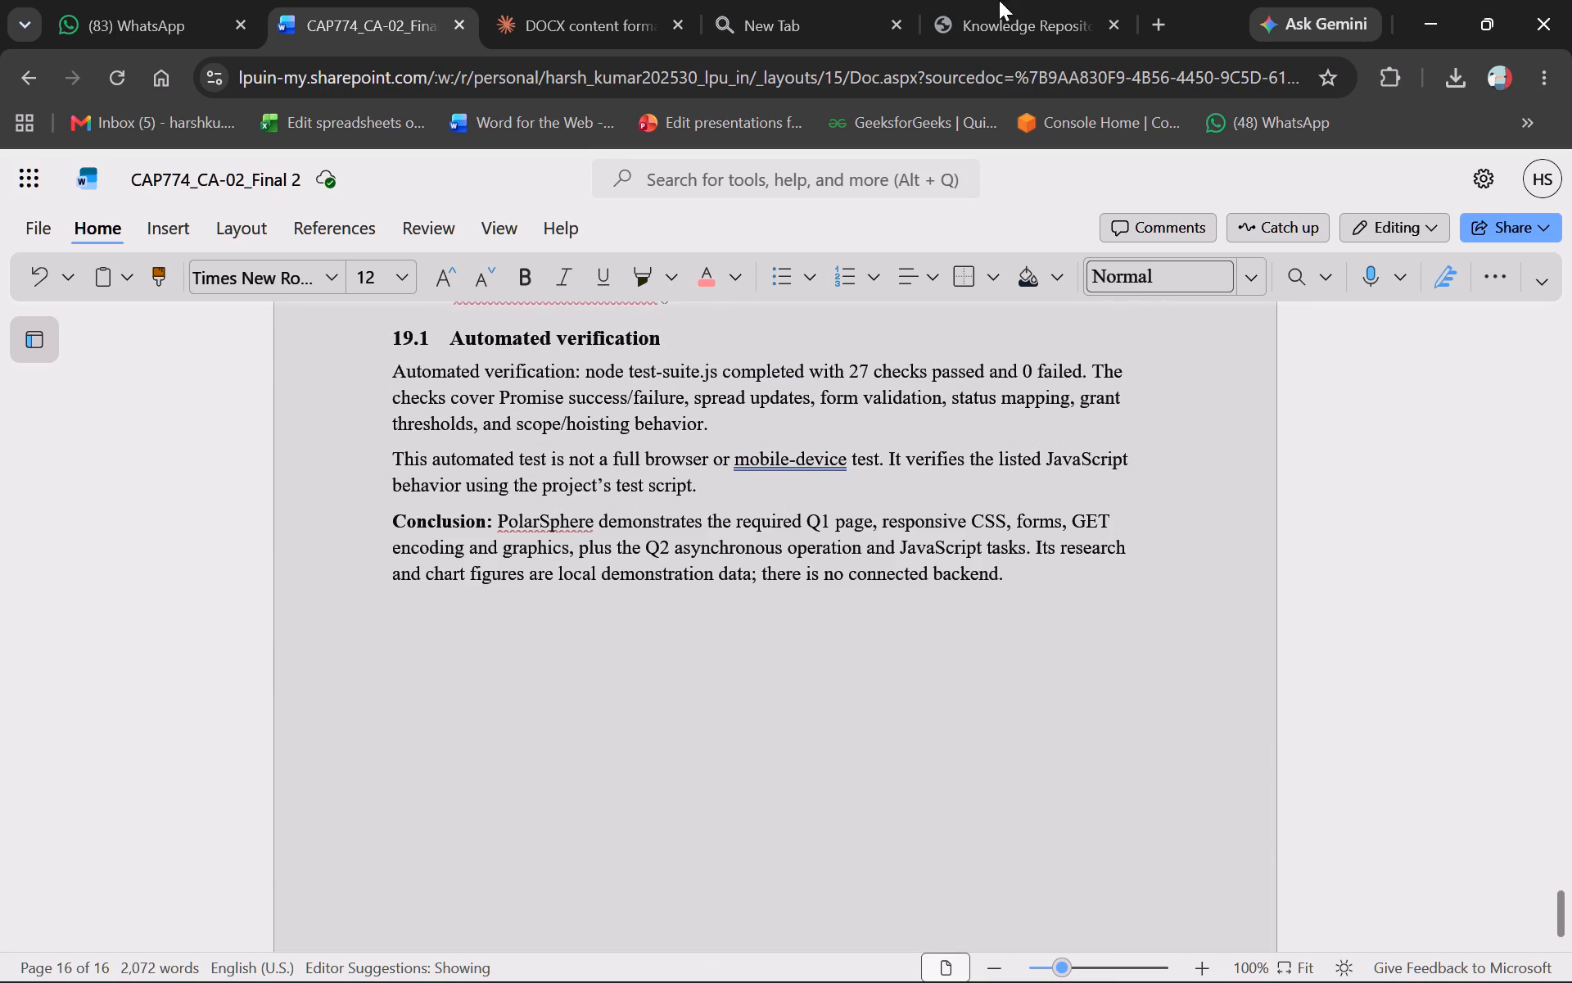
Capture a screenshot of the PolarSphere About page, from the site header down to the three core mission pillar cards.
click(974, 0)
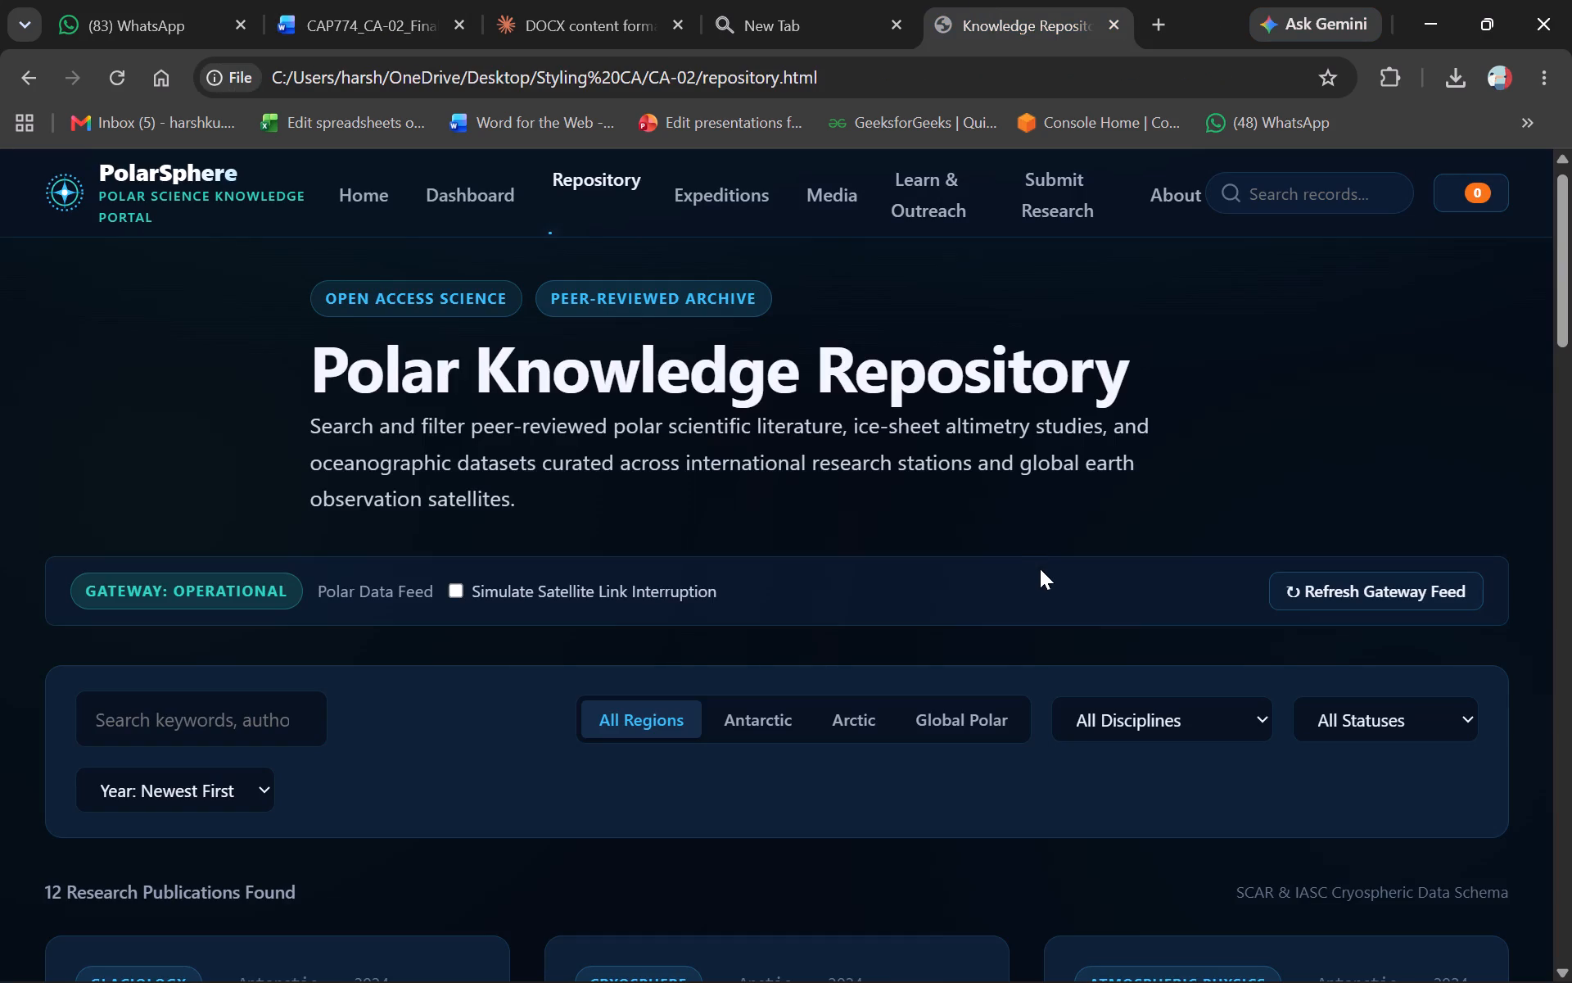
click(1172, 185)
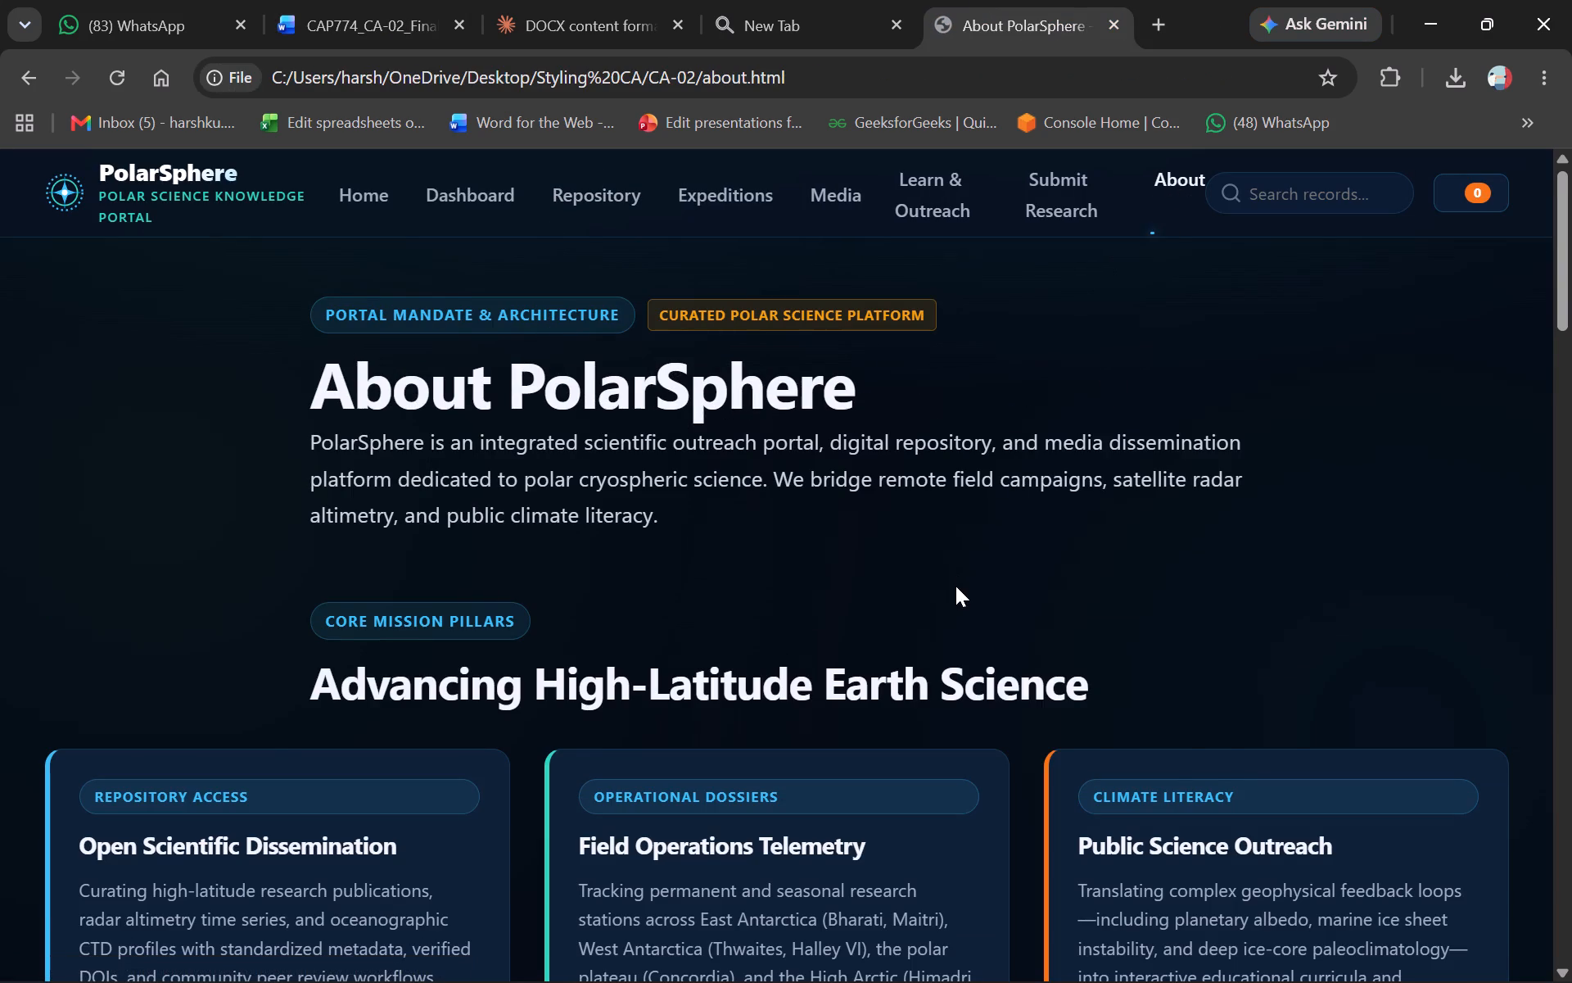
scroll(955, 586, down, 1)
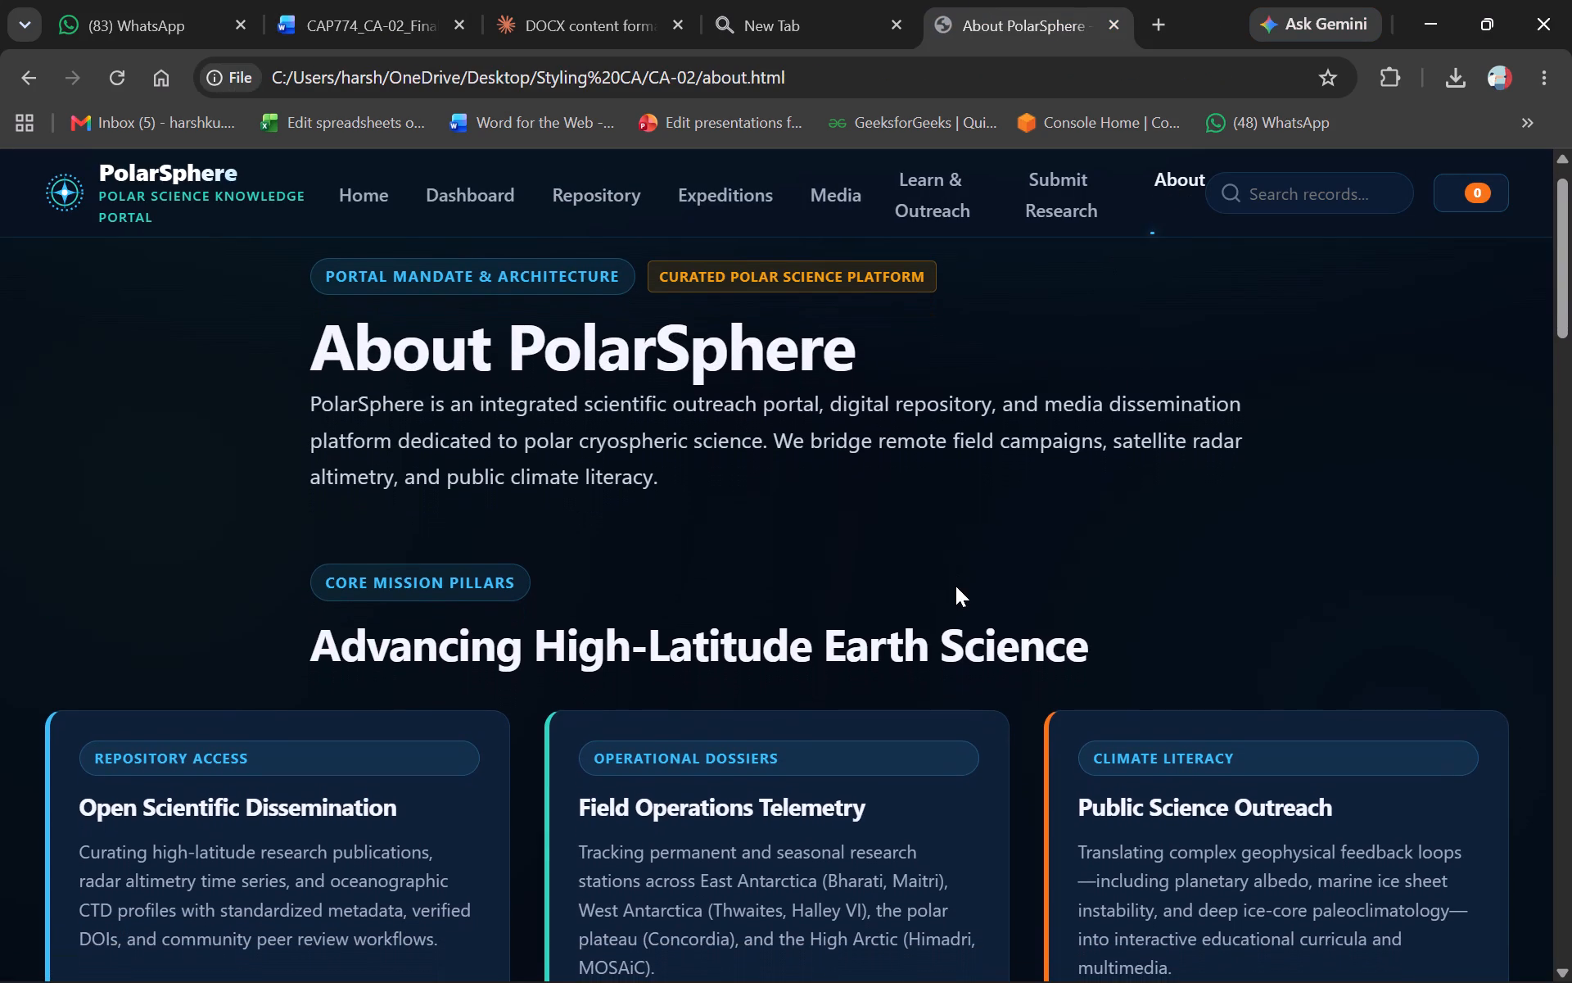
scroll(955, 586, down, 1)
scroll(955, 586, up, 1)
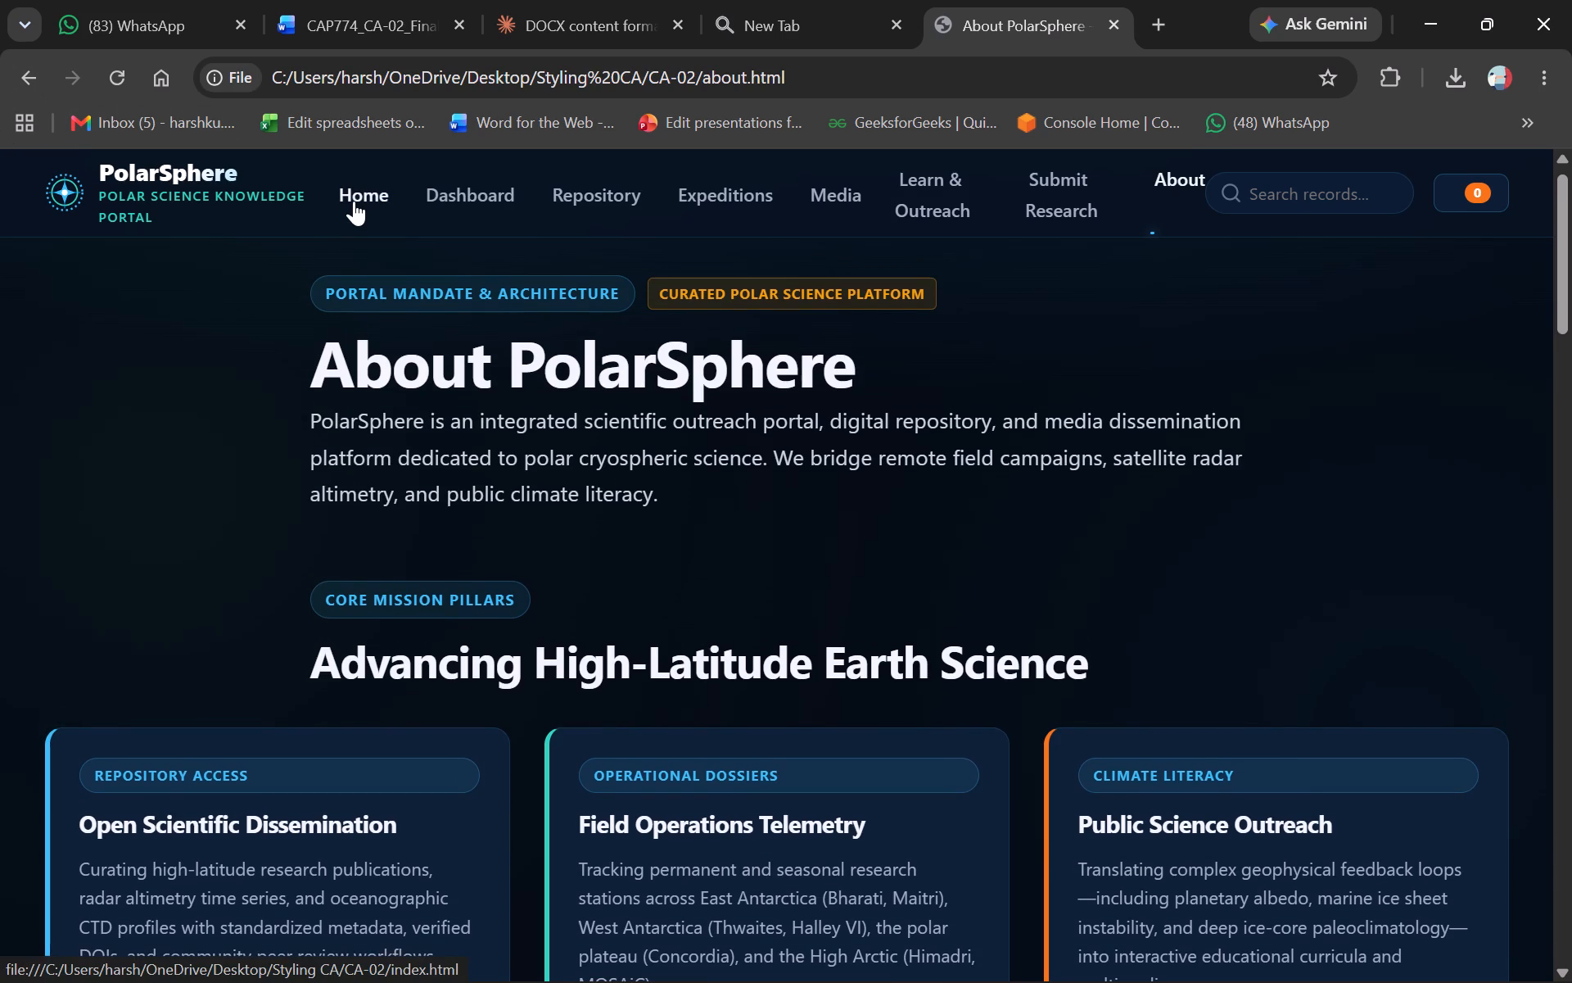
key(Print)
drag(1, 147, 159, 265)
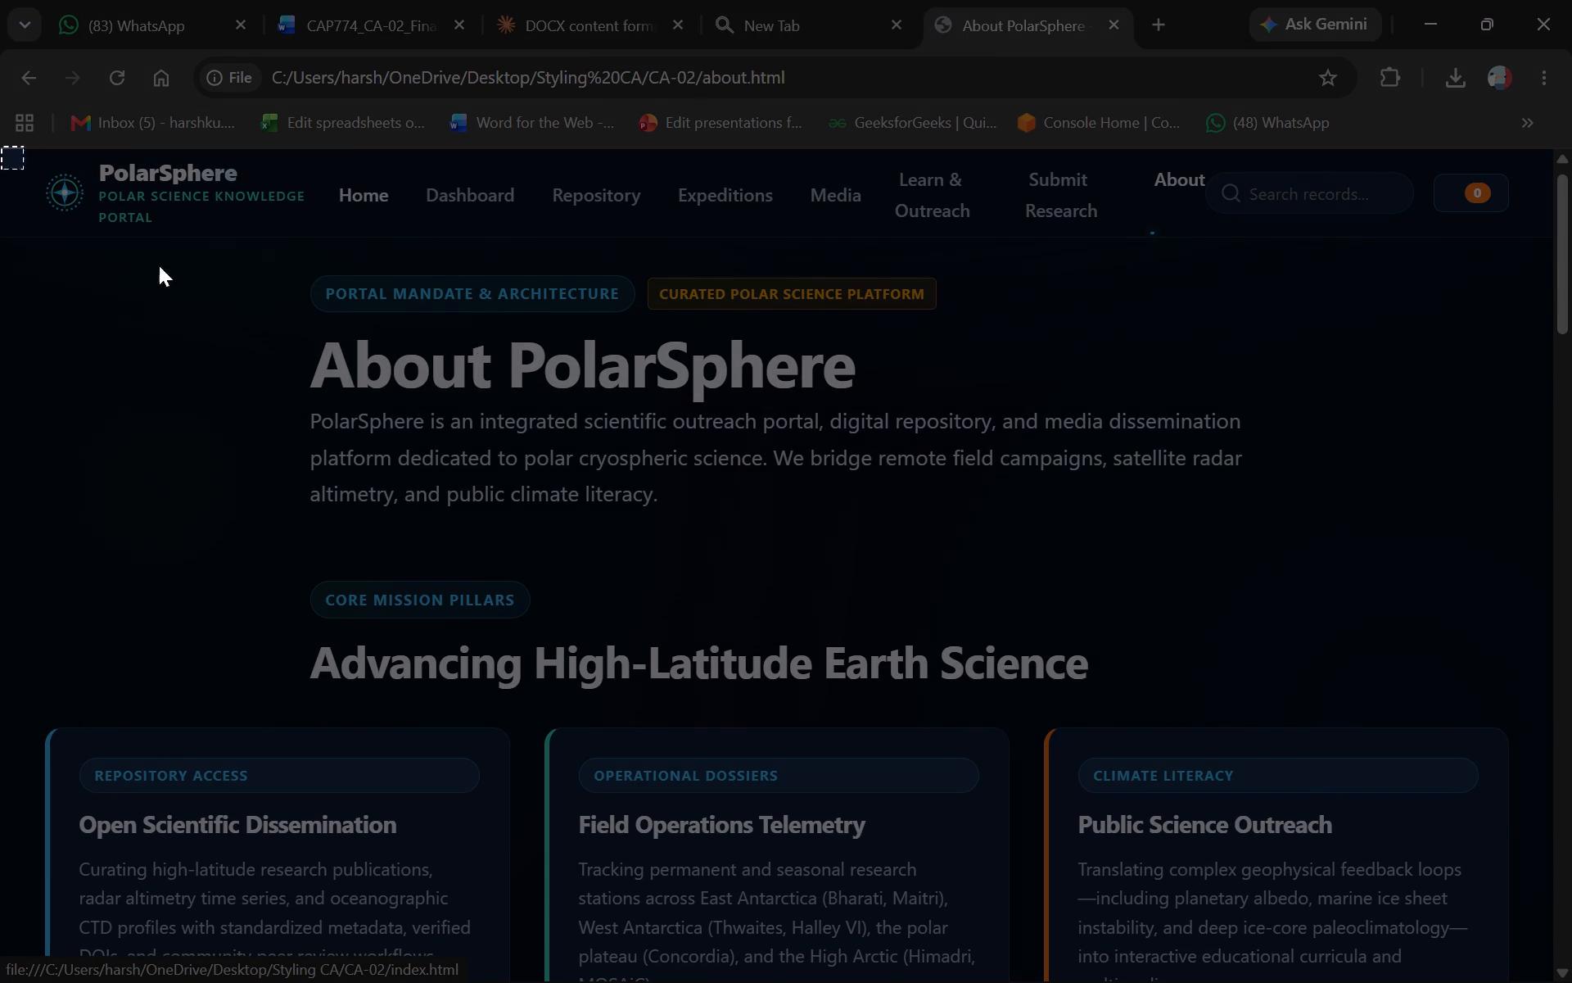
drag(159, 265, 1571, 982)
Paste the About page screenshot on a new line below the Conclusion paragraph on page 16 of the Word report.
click(381, 0)
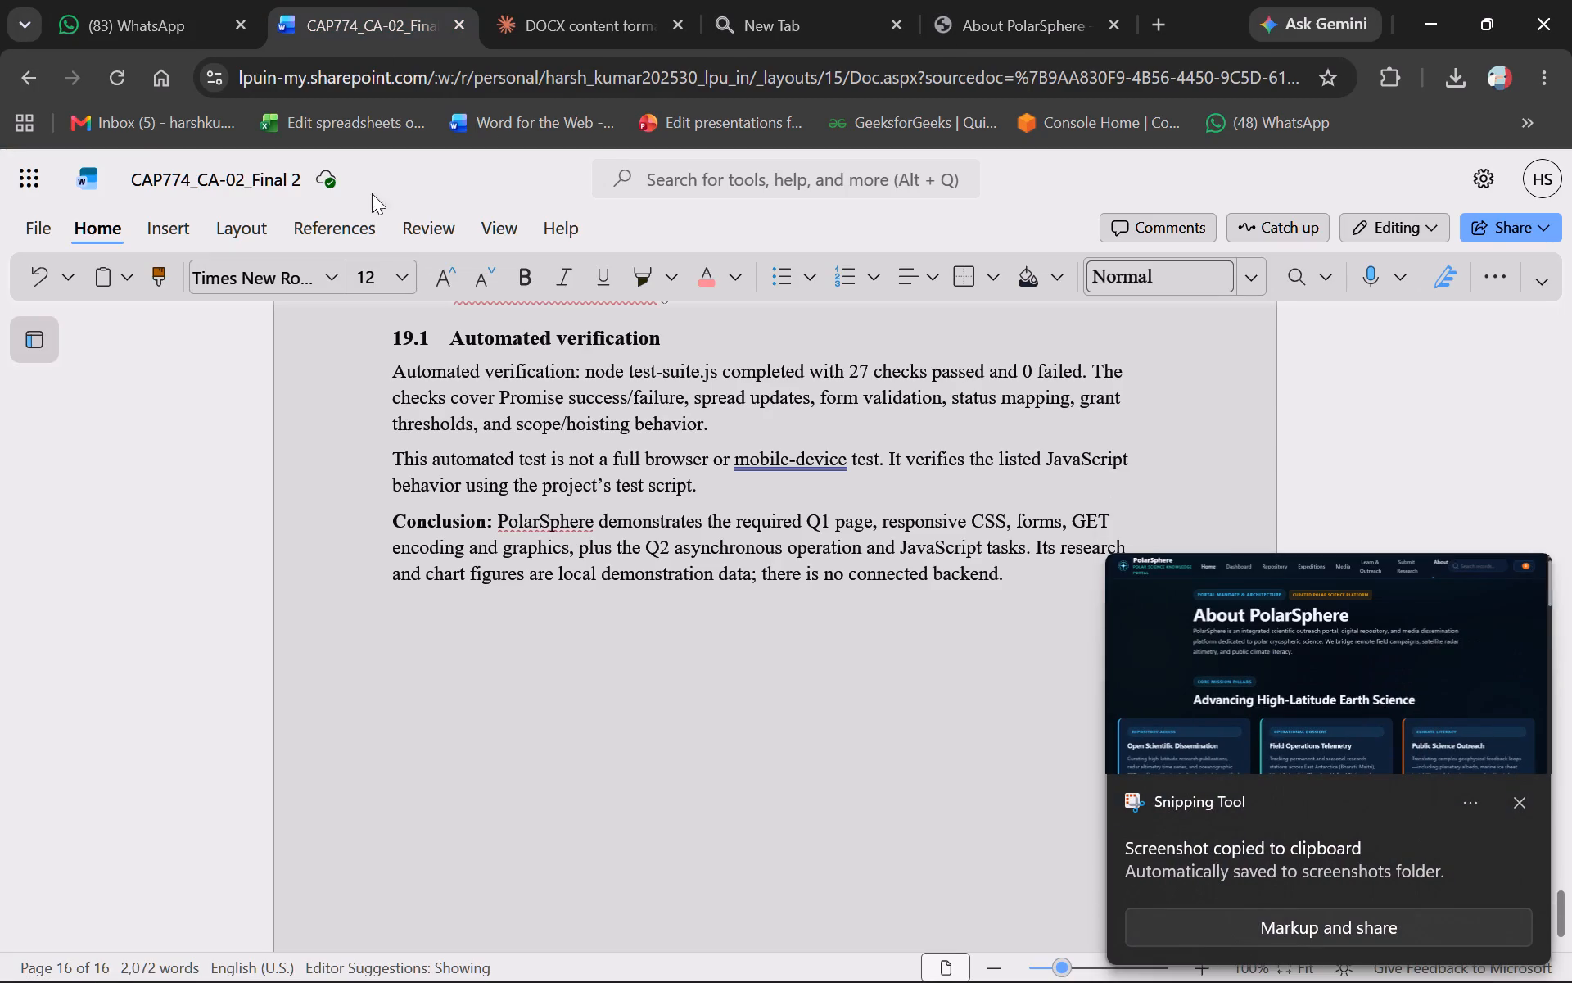
click(1026, 581)
scroll(1026, 581, down, 1)
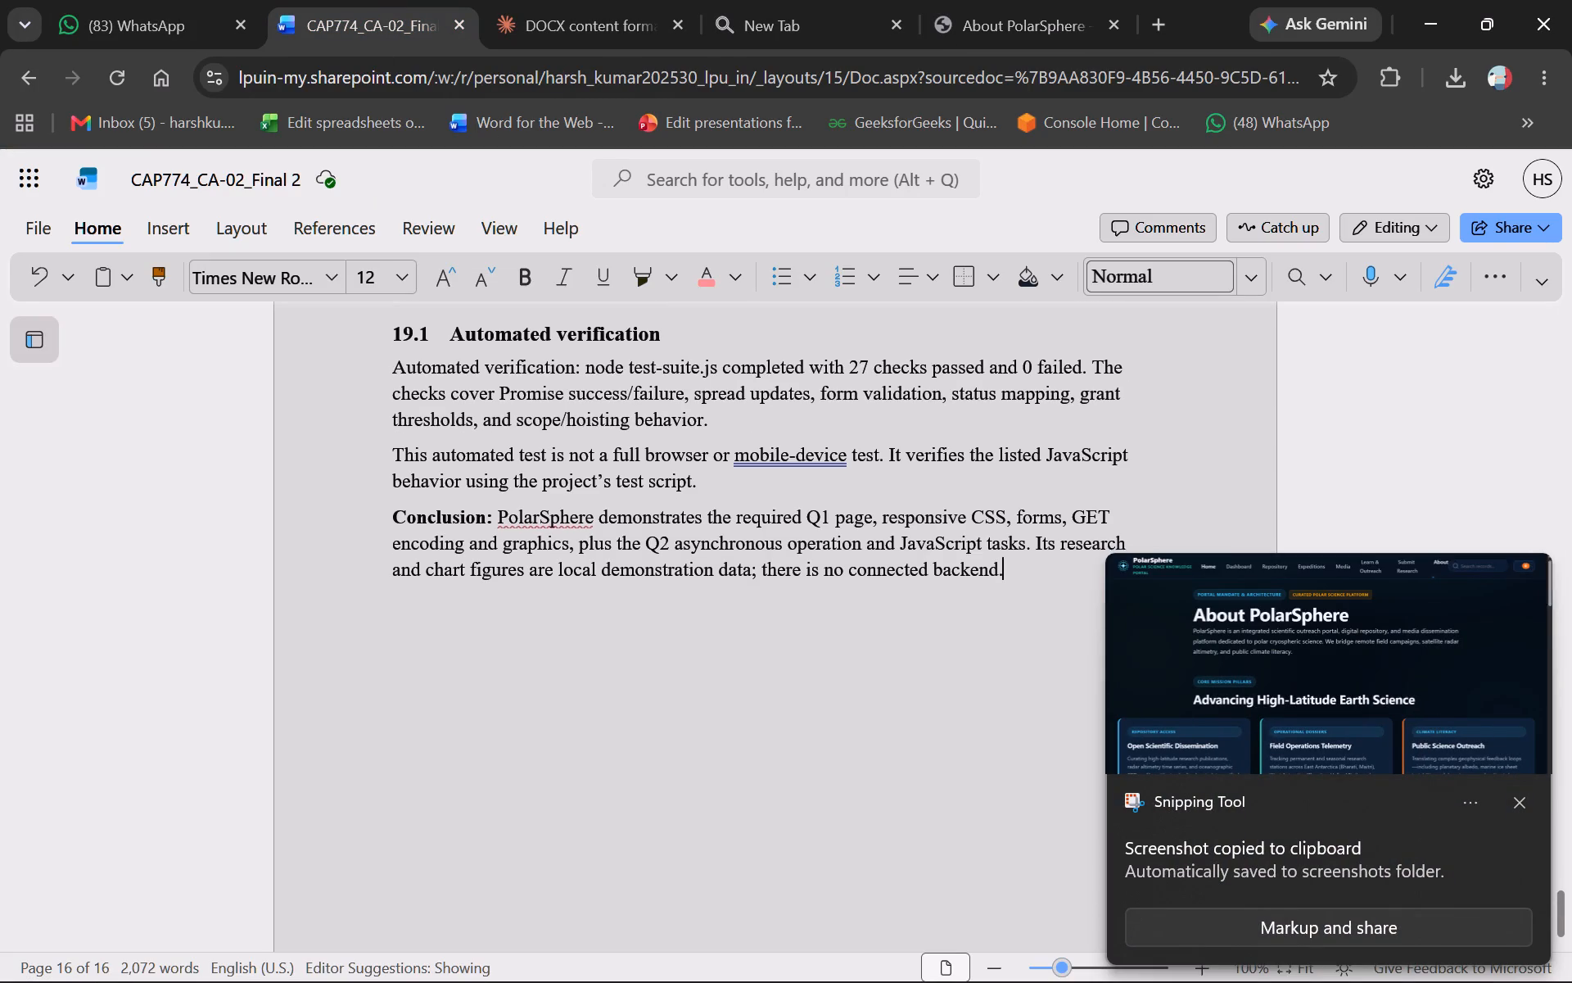
scroll(1026, 581, down, 2)
key(shift+Return)
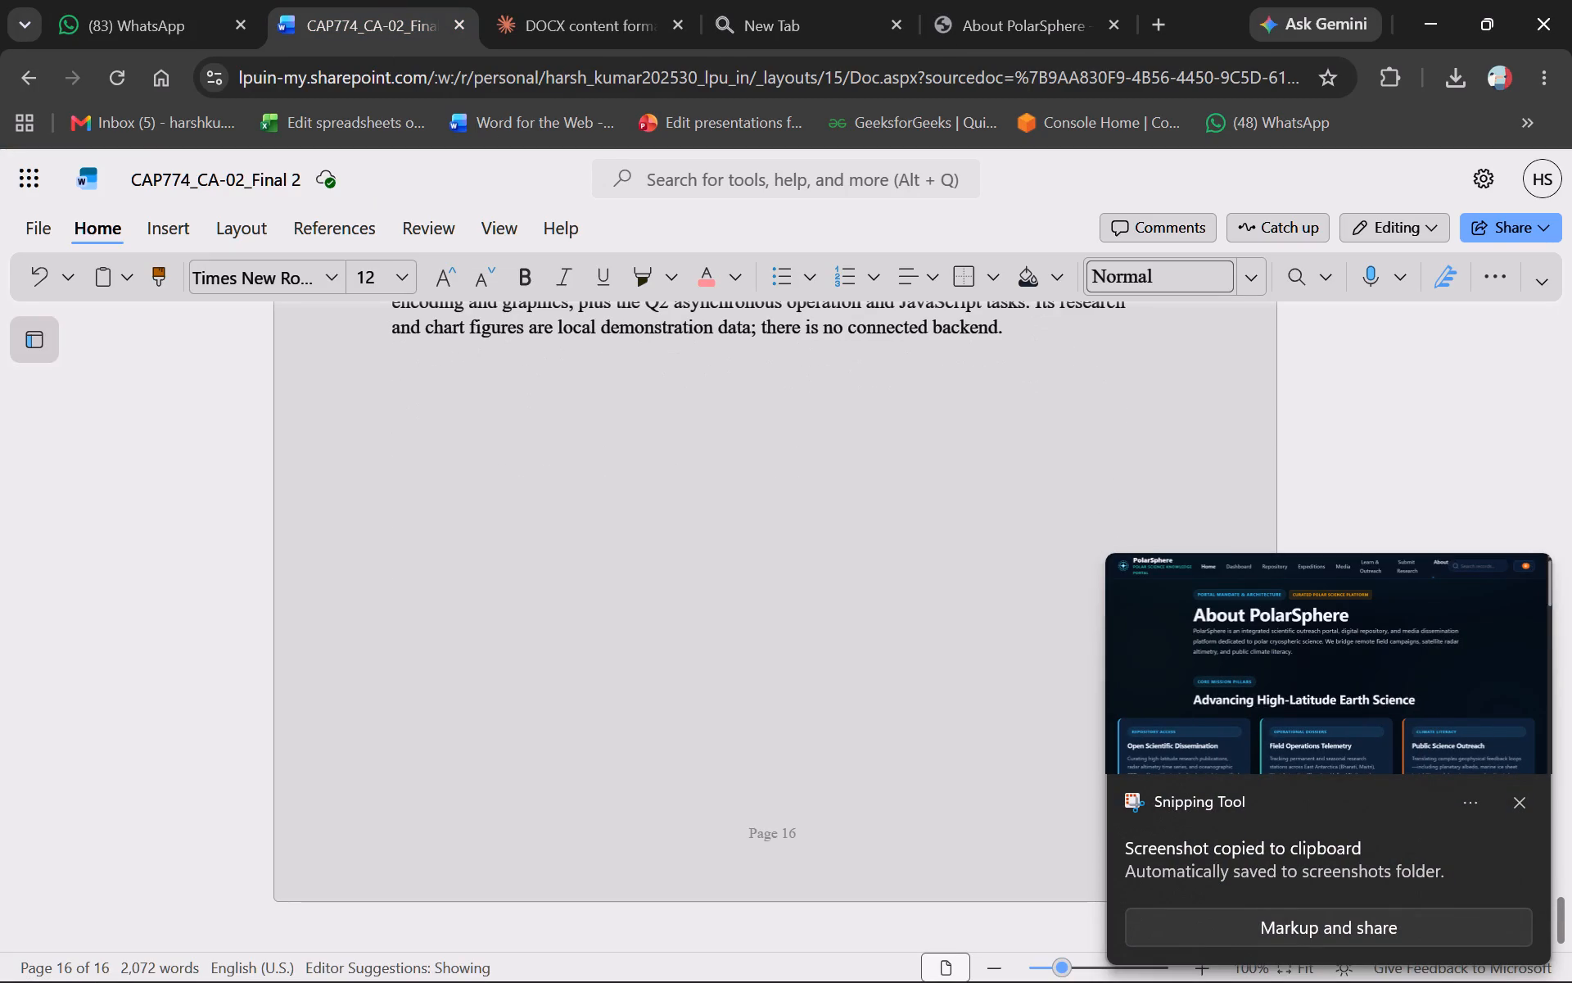
key(ctrl+v)
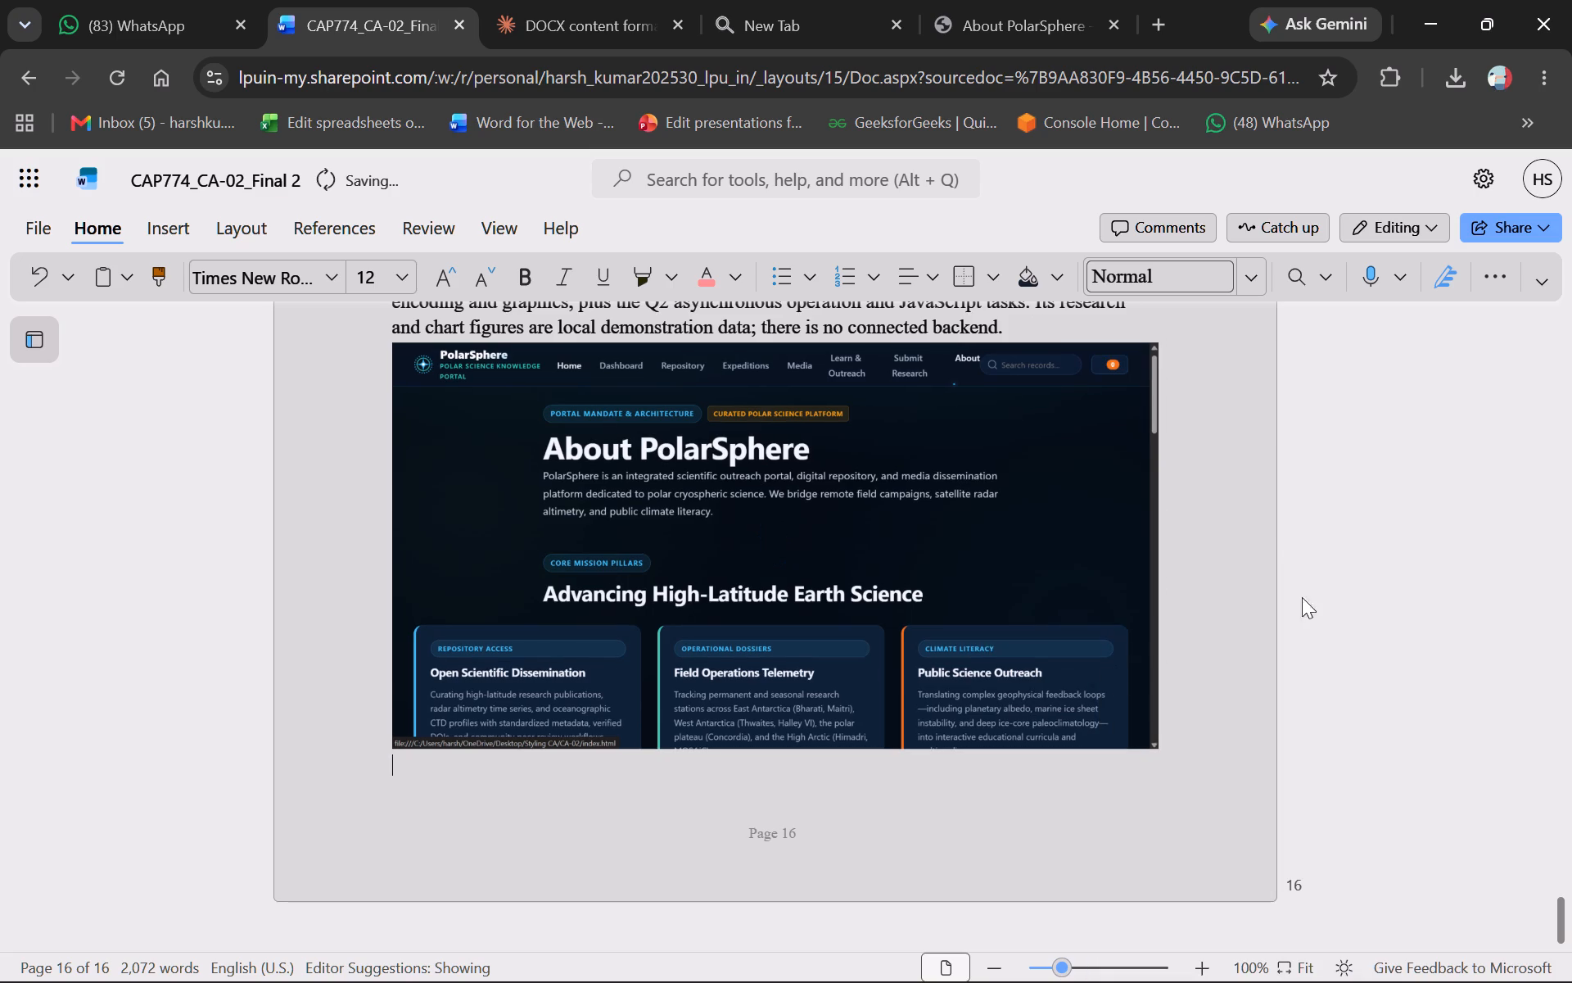
click(1231, 578)
Check the layout of the pages before the new About screenshot, back to the falsy-value code section on page 13.
scroll(1231, 578, up, 4)
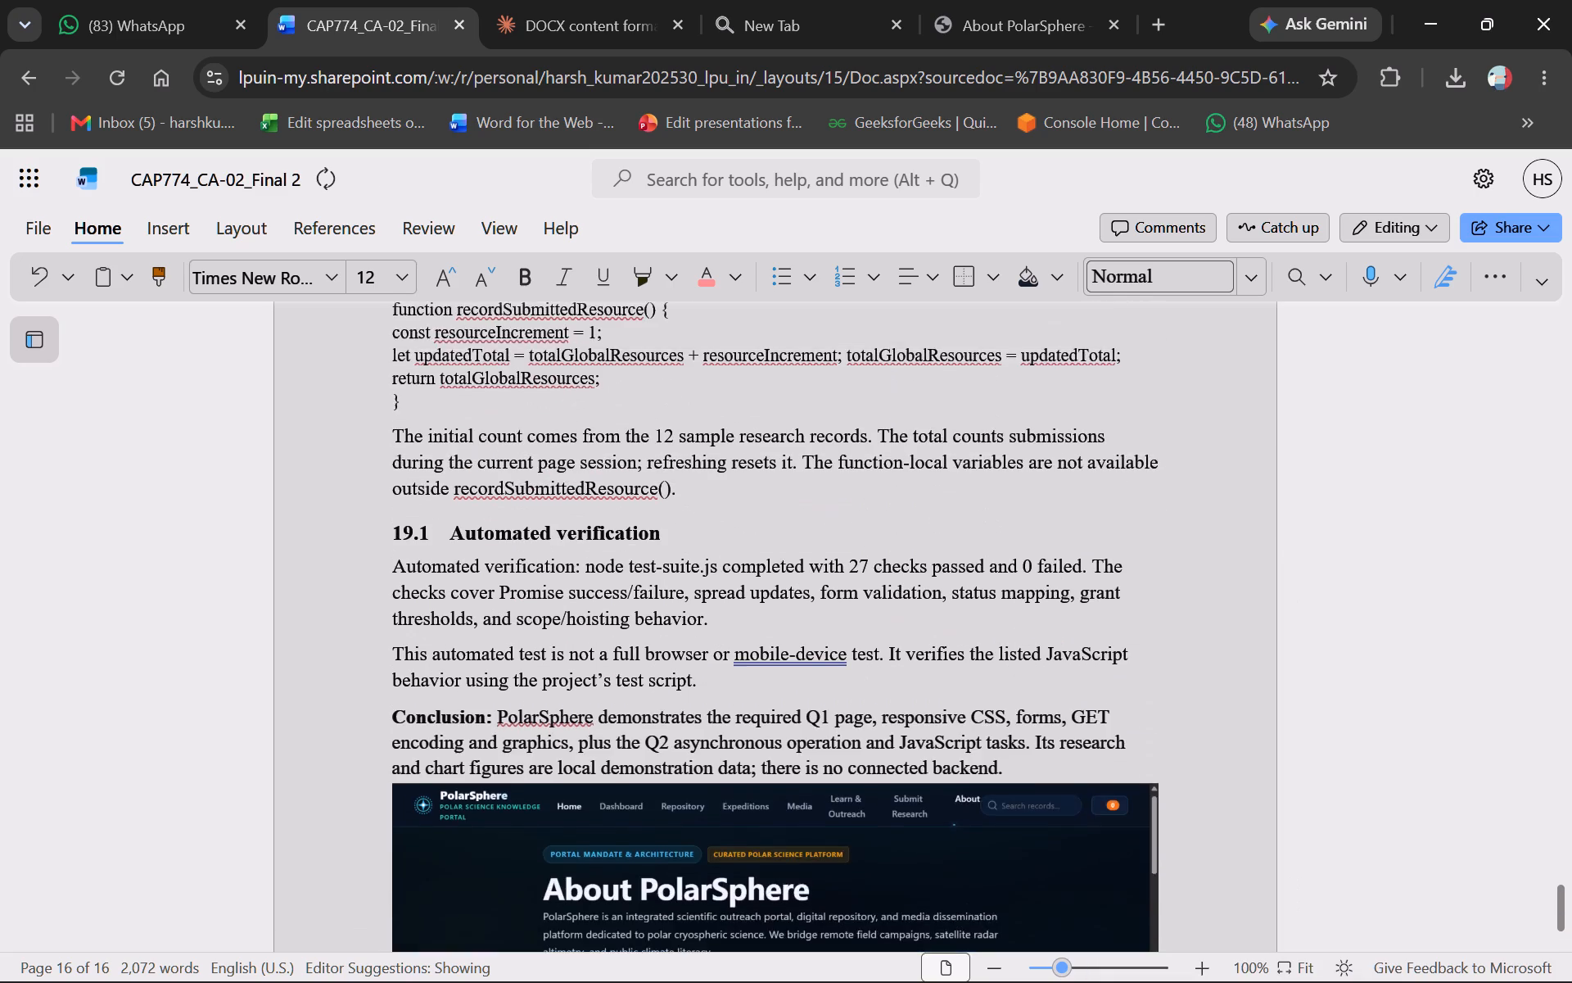
scroll(1231, 578, up, 8)
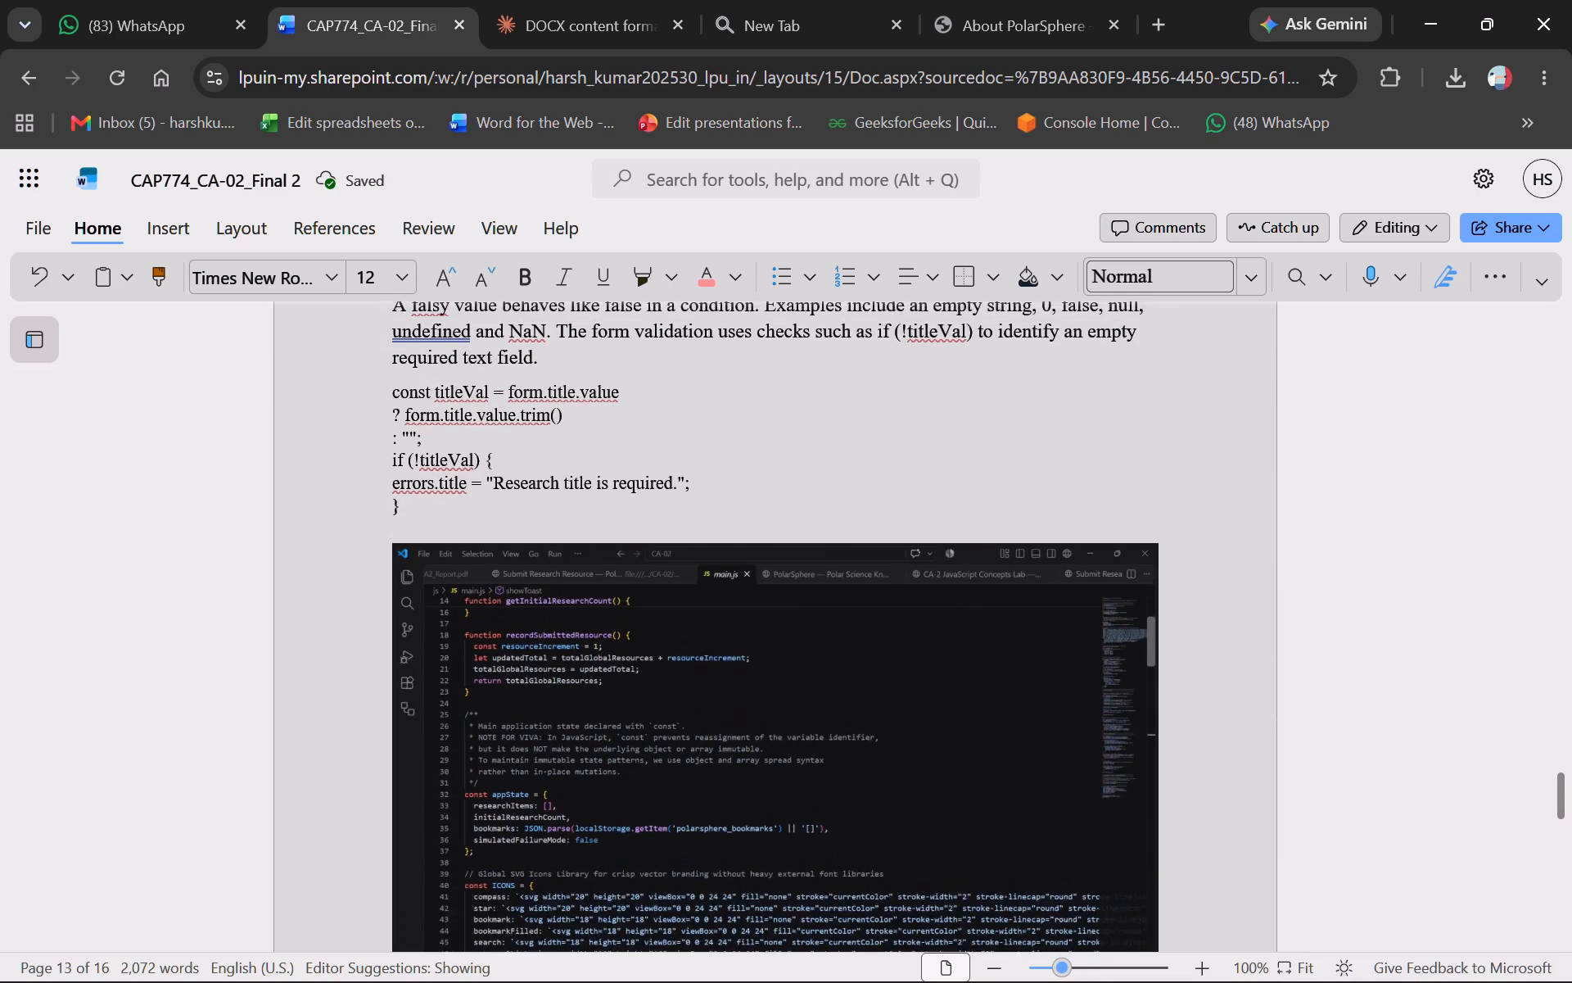
scroll(1231, 578, up, 5)
scroll(1231, 578, down, 20)
Add the closing text "Thank You" on a new page 17 after the About page screenshot.
click(1174, 739)
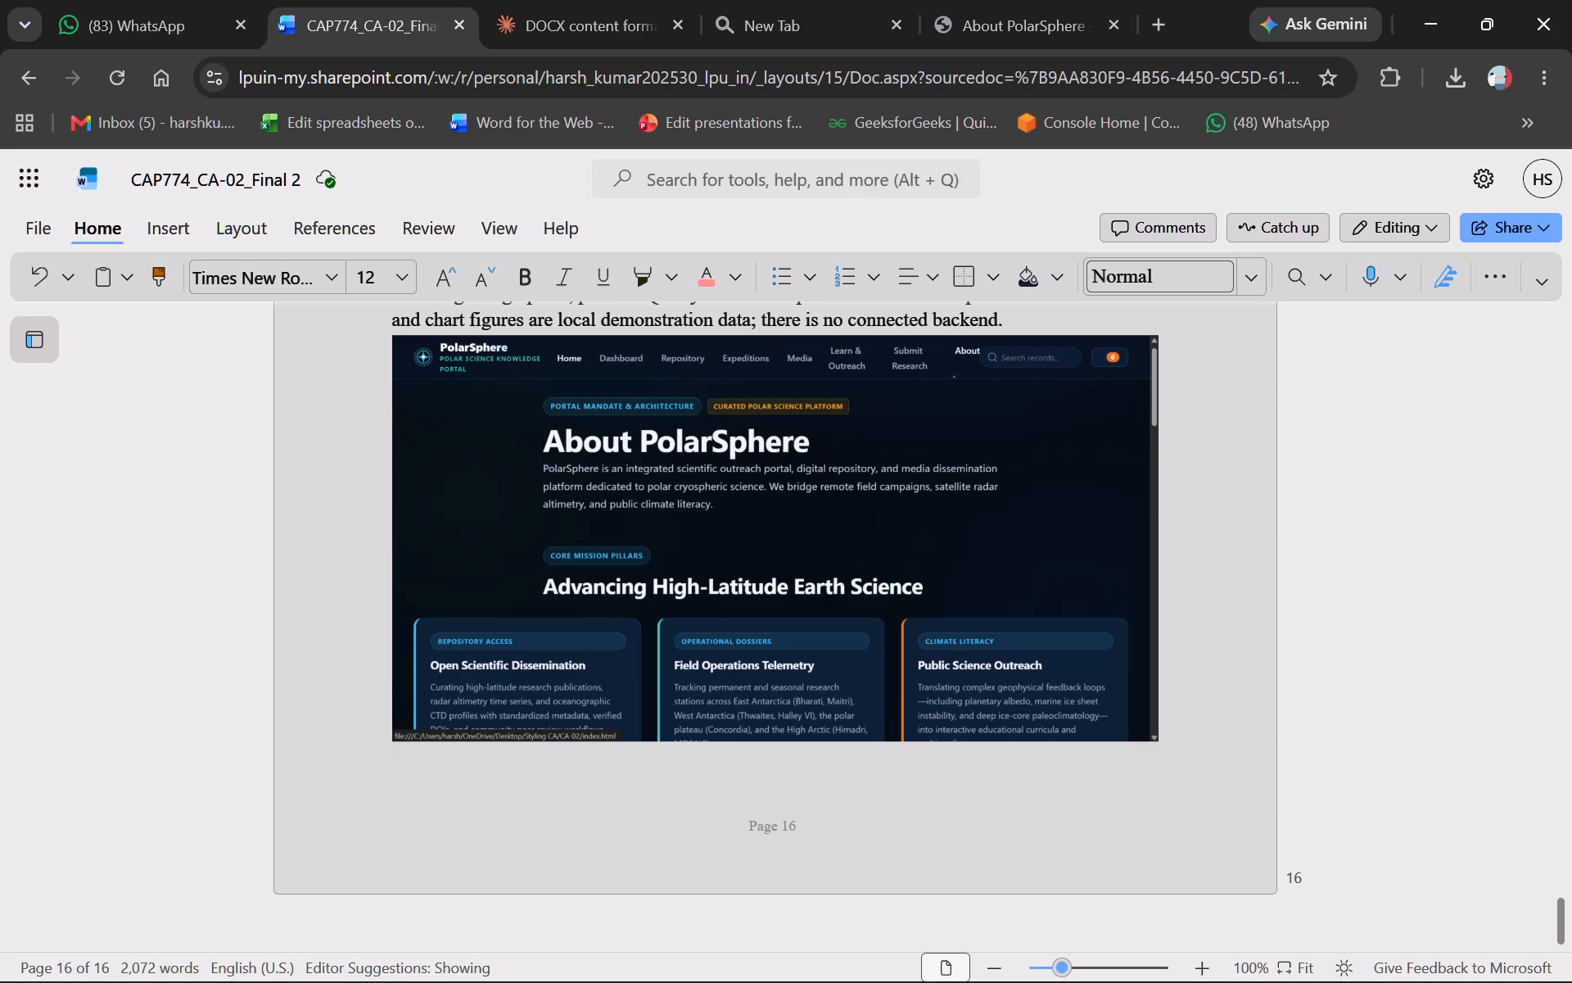
click(1174, 739)
key(shift+Return)
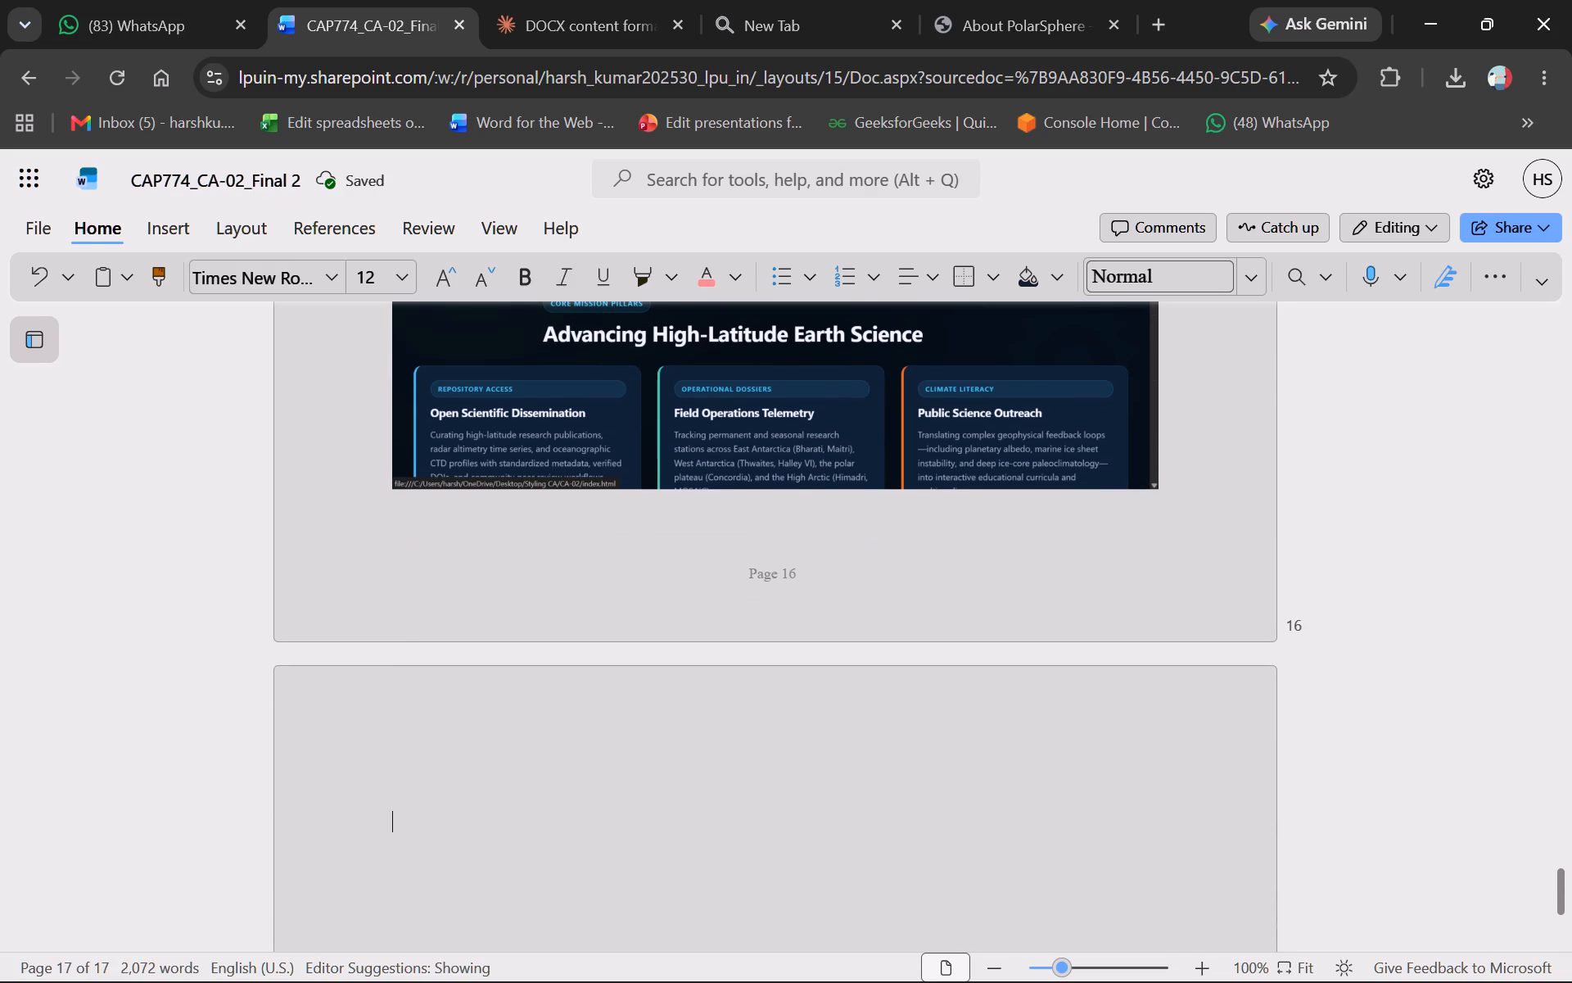
key(shift+t)
text(hank)
key(space)
text(You)
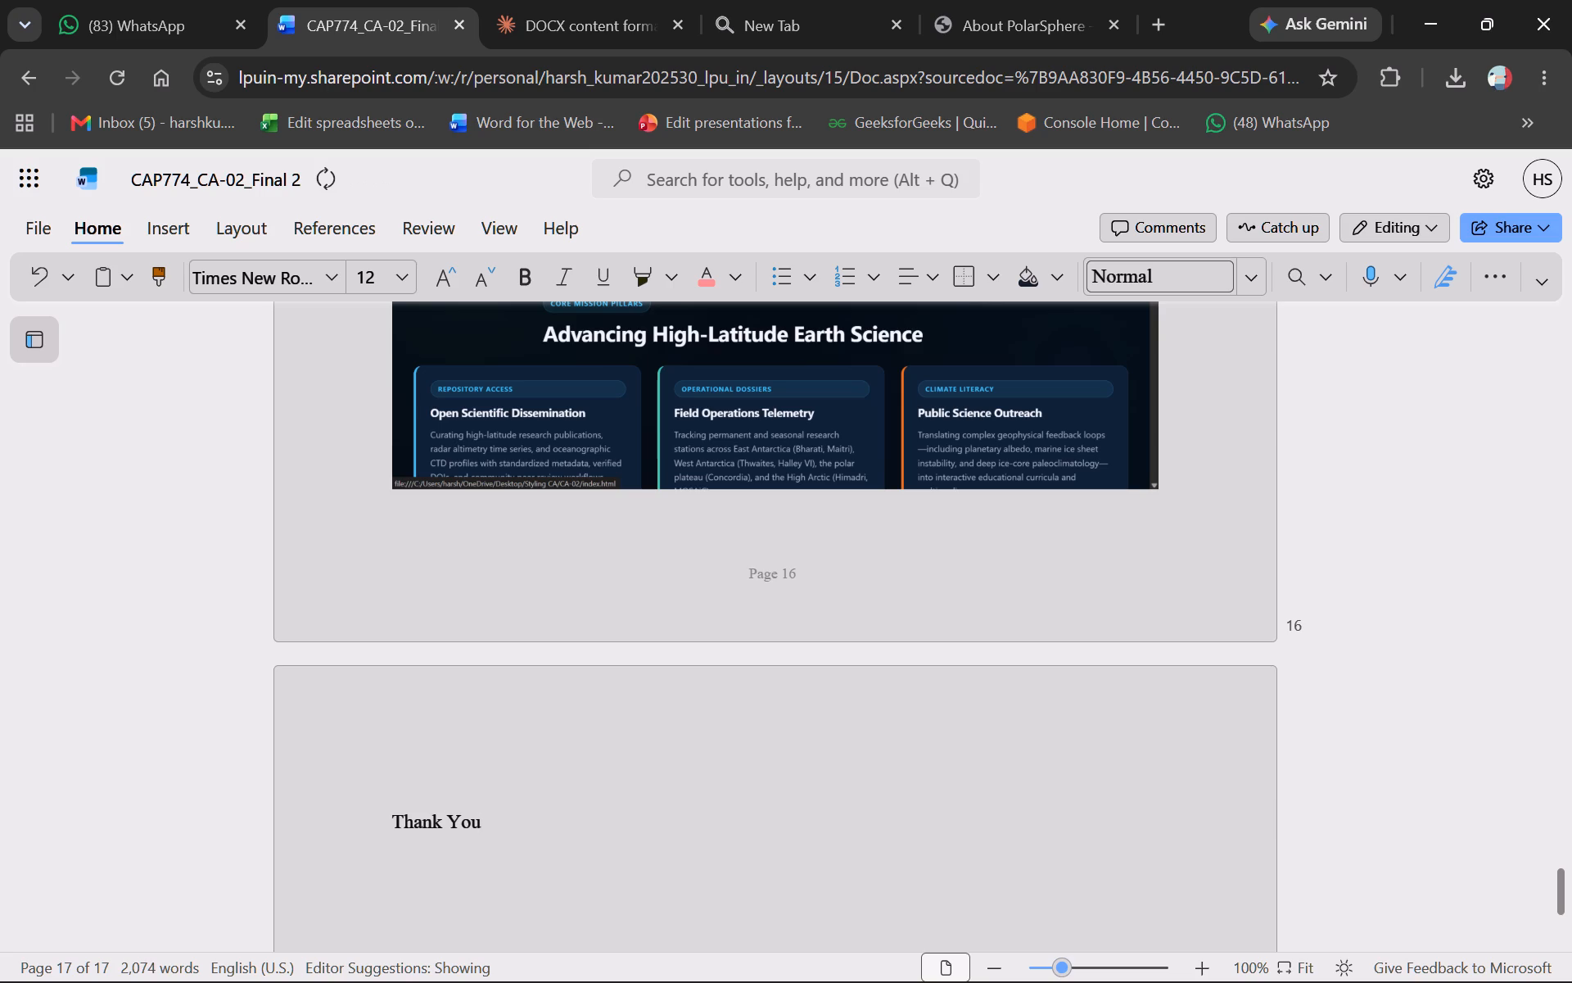
Centre the "Thank You" text on the closing page.
drag(548, 834, 337, 820)
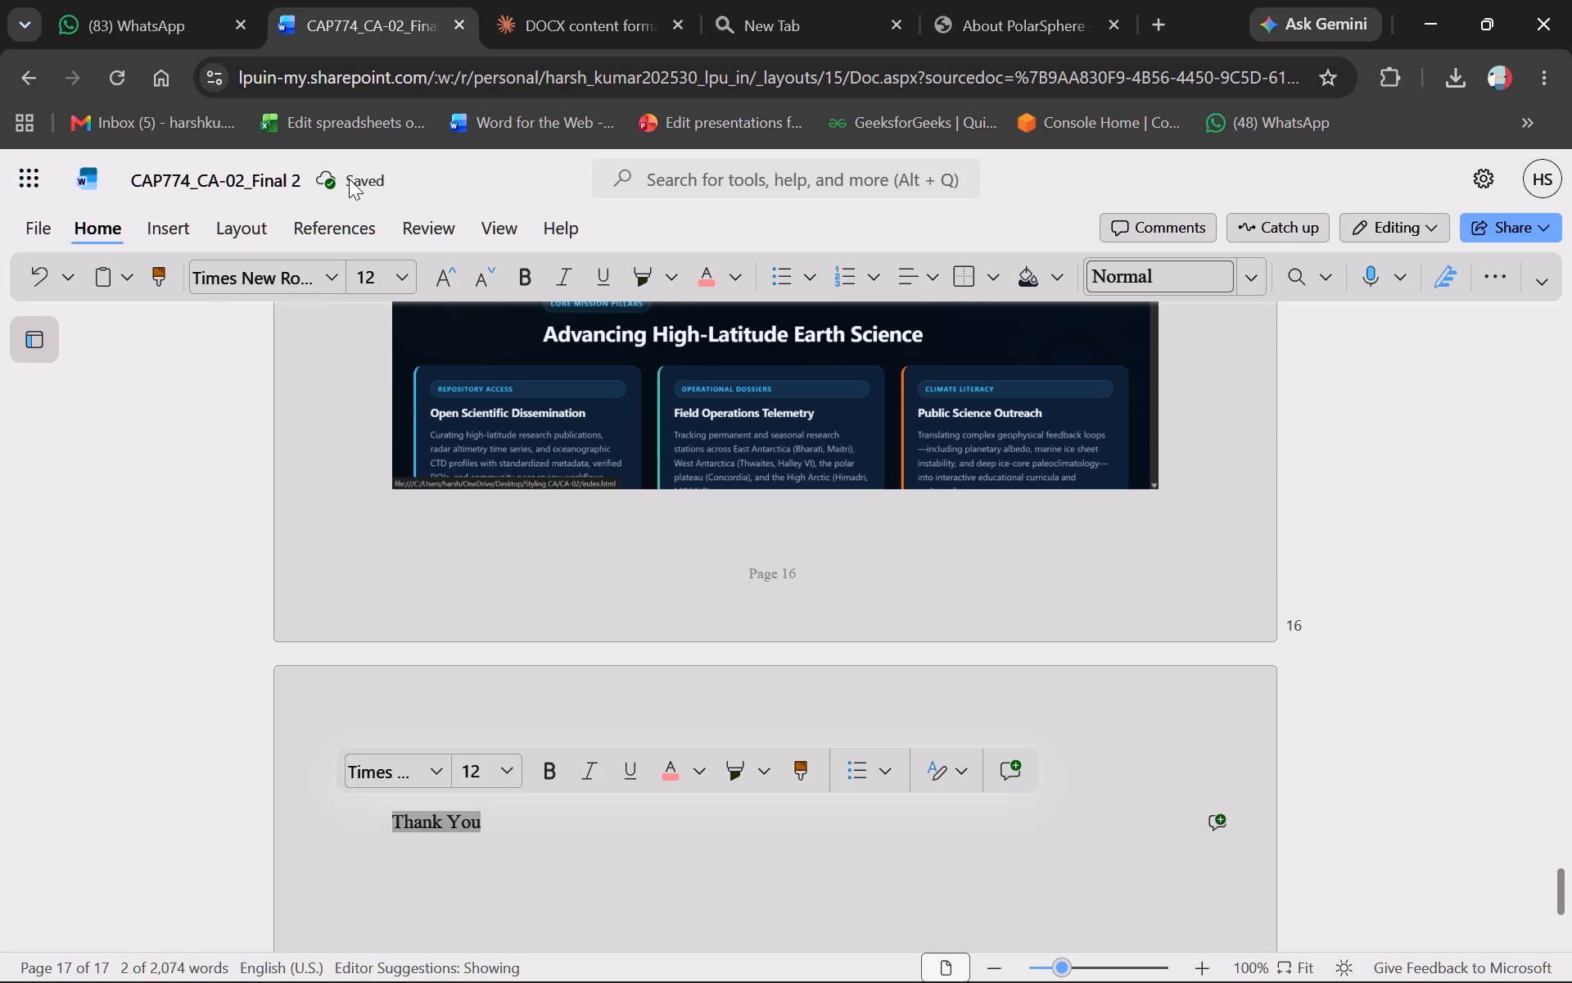
click(940, 267)
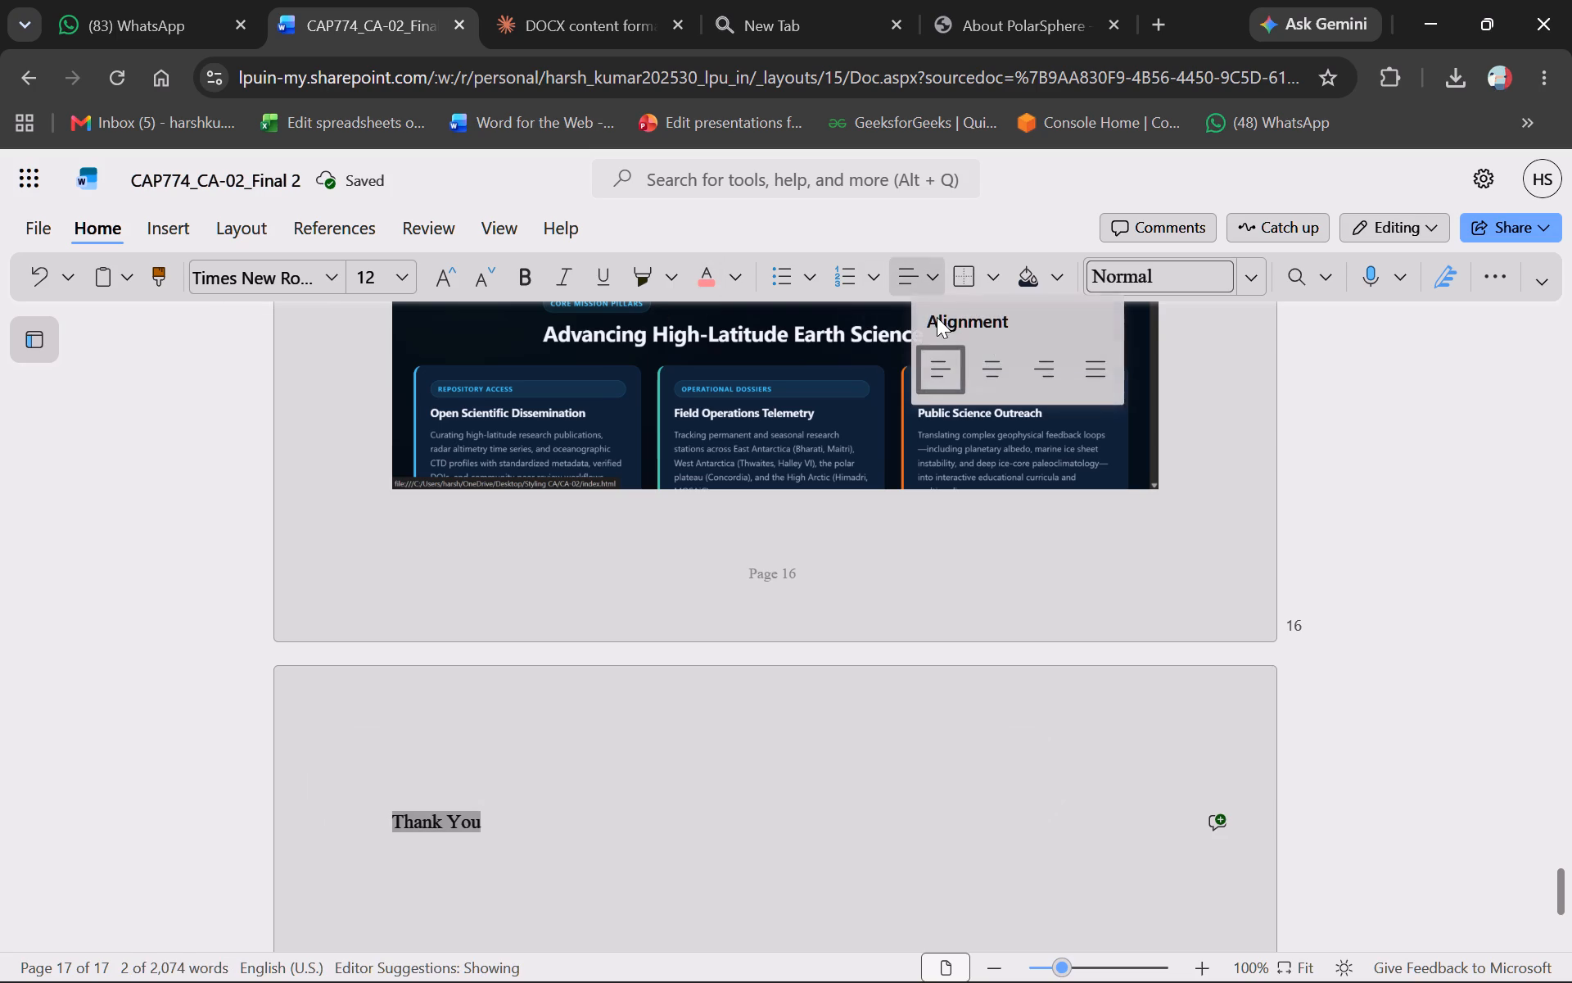
click(987, 366)
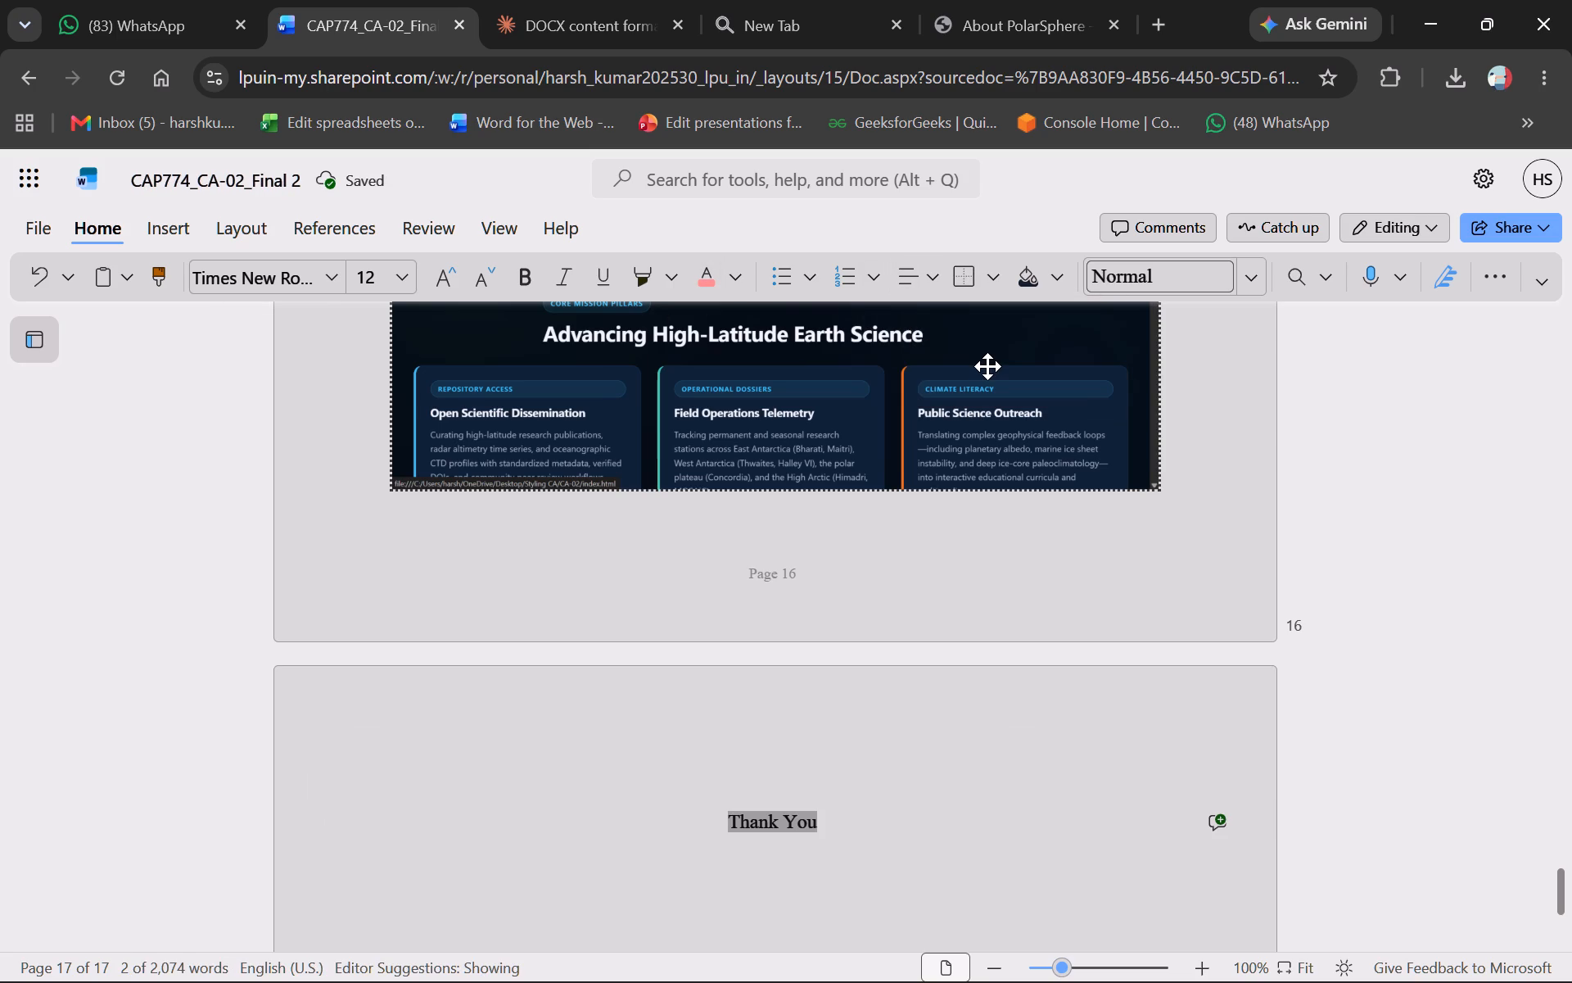
Set the "Thank You" text to the Algerian font at size 72.
click(327, 270)
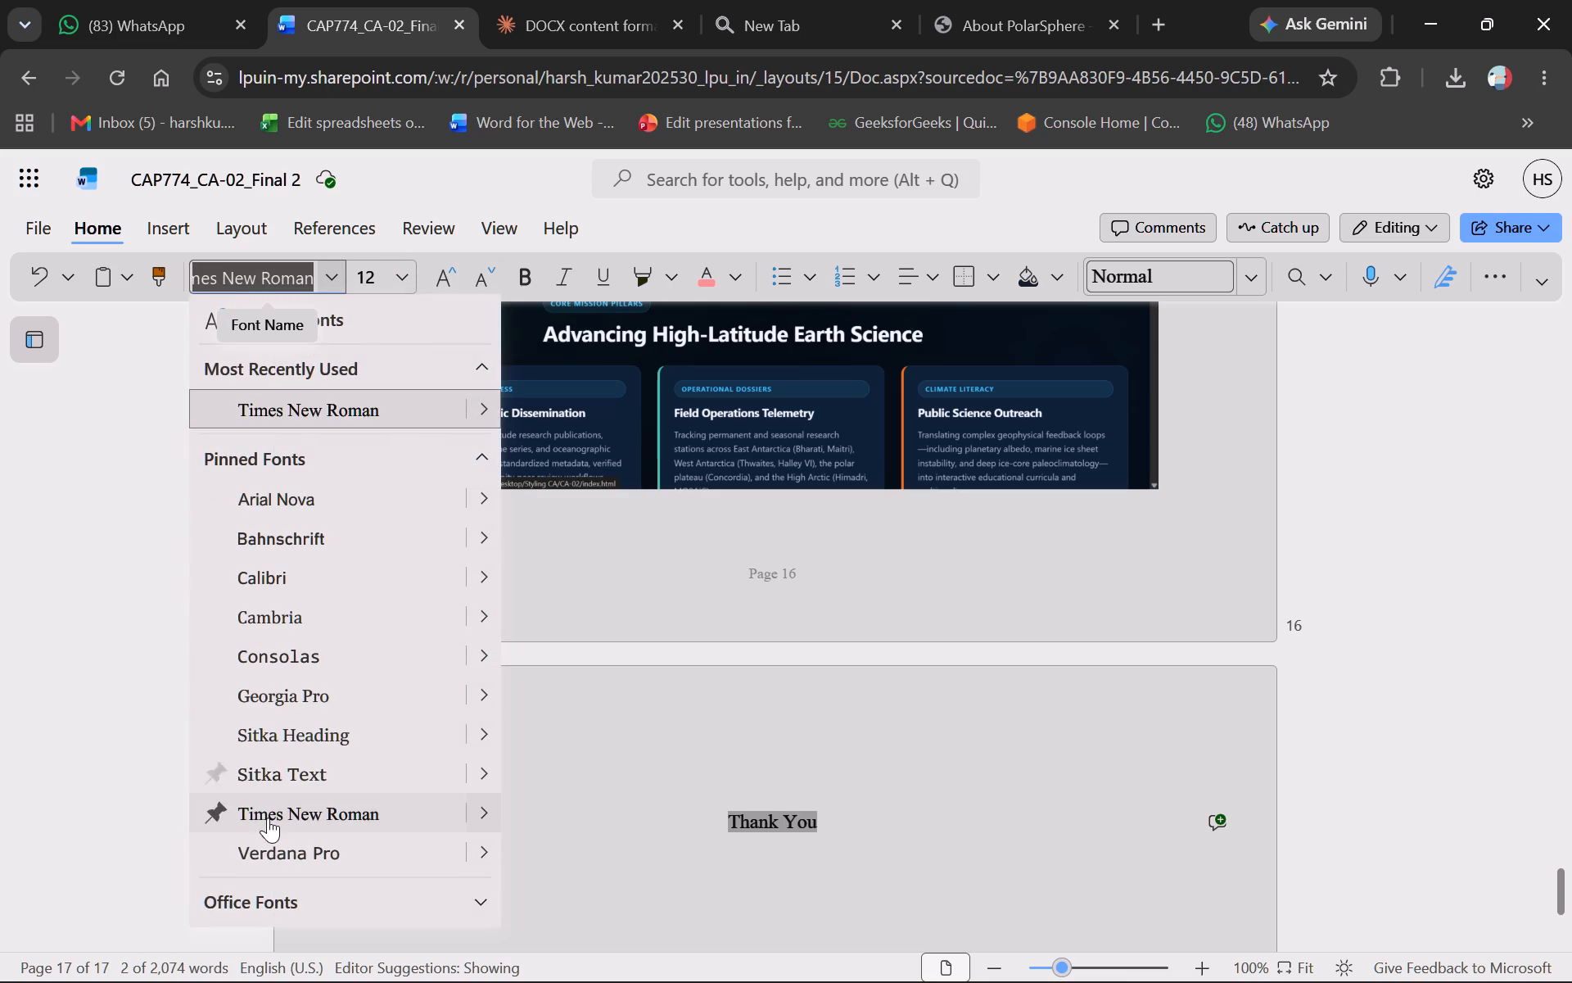
scroll(268, 817, down, 3)
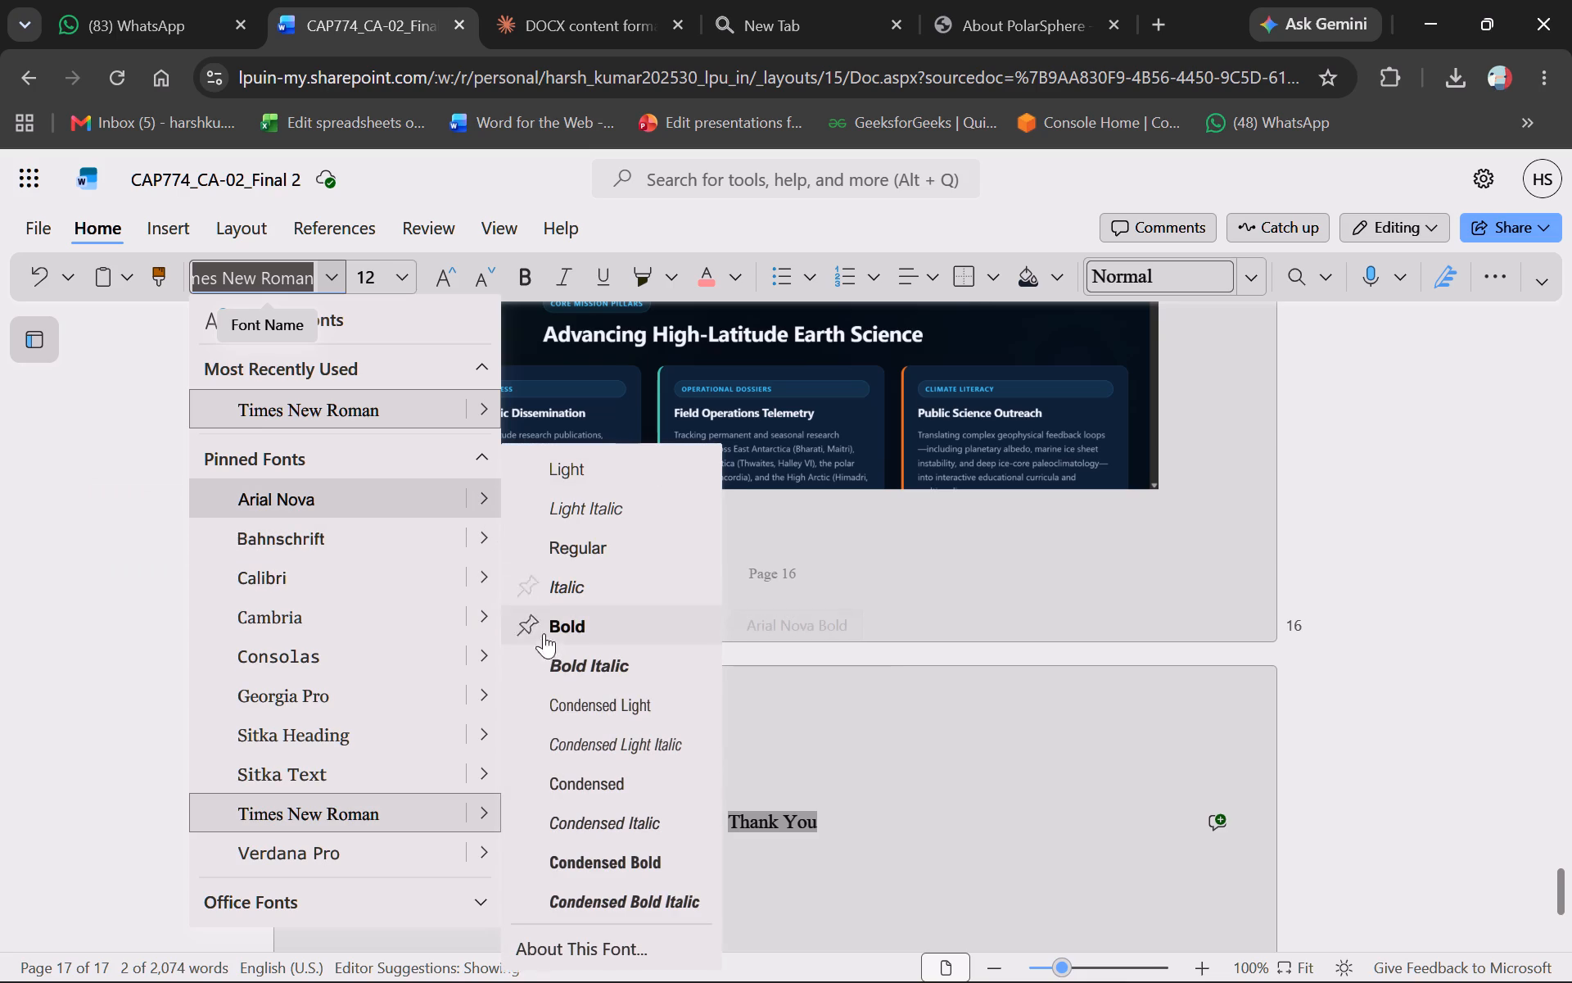
click(467, 903)
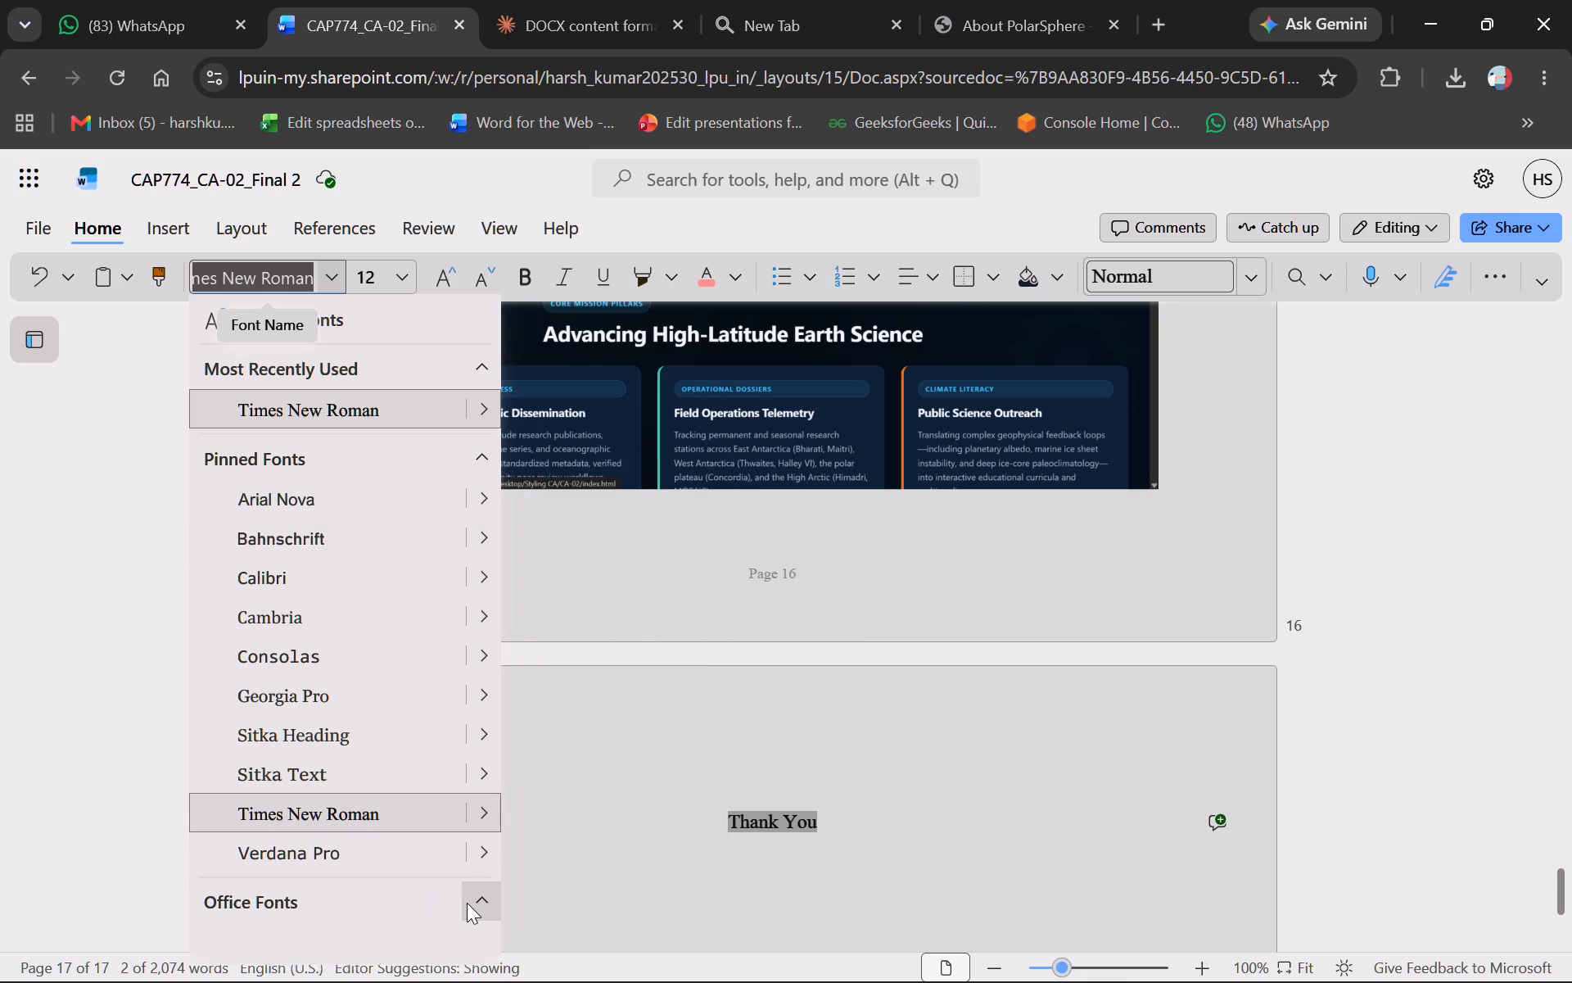
scroll(467, 903, down, 4)
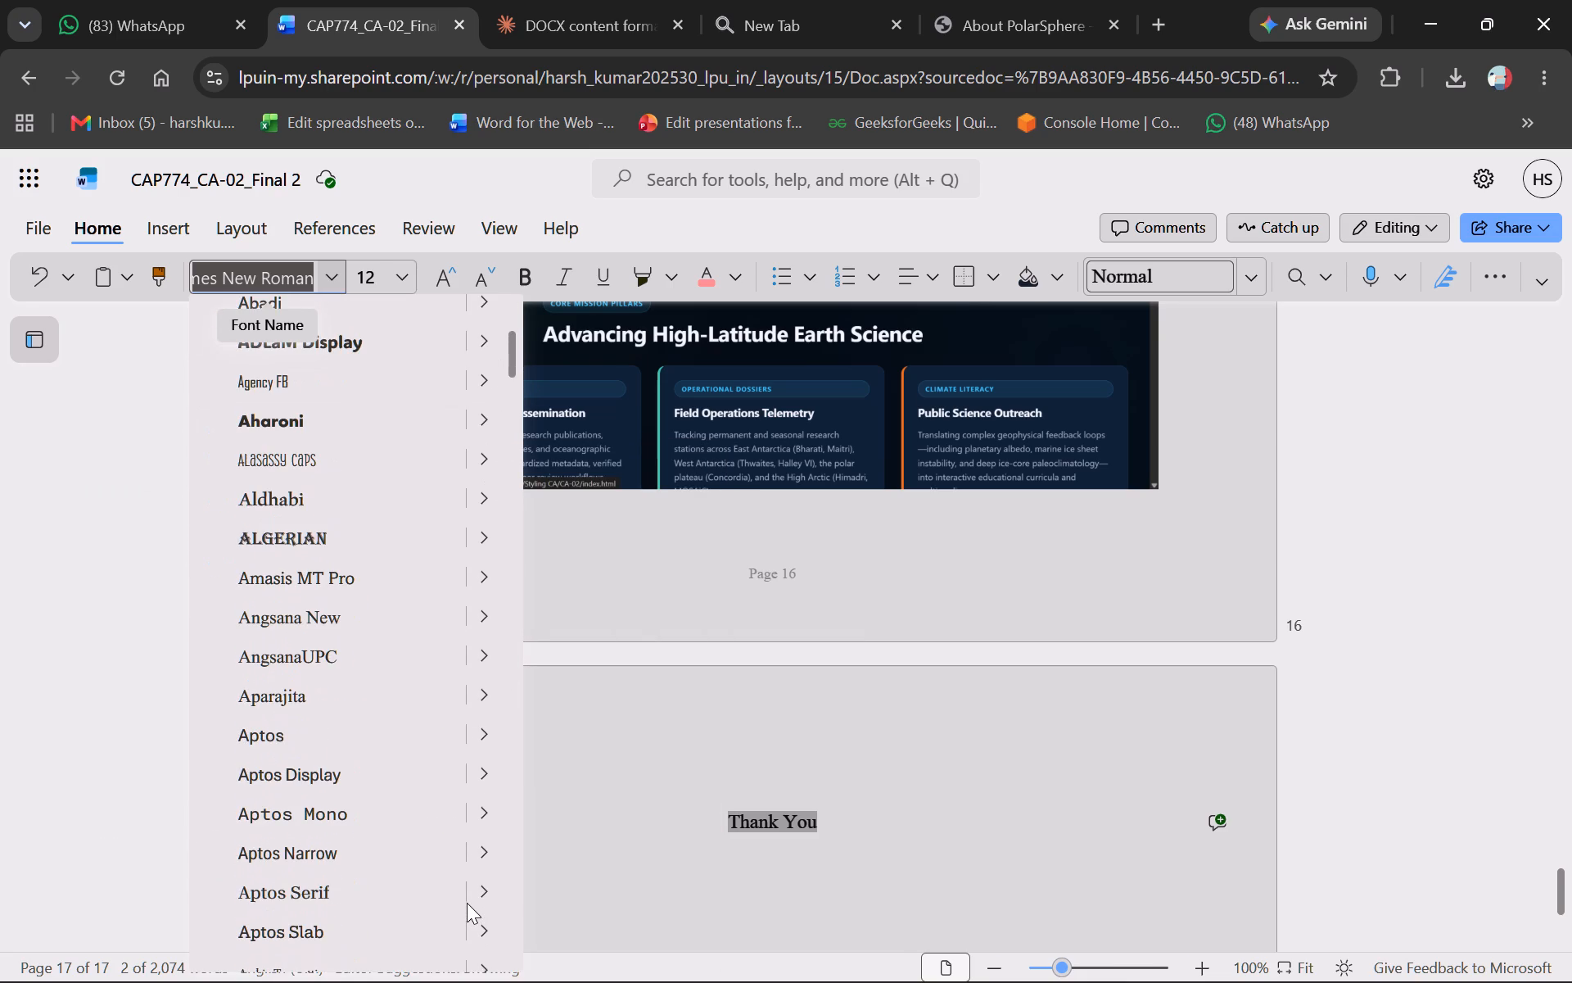
scroll(467, 903, down, 1)
click(278, 547)
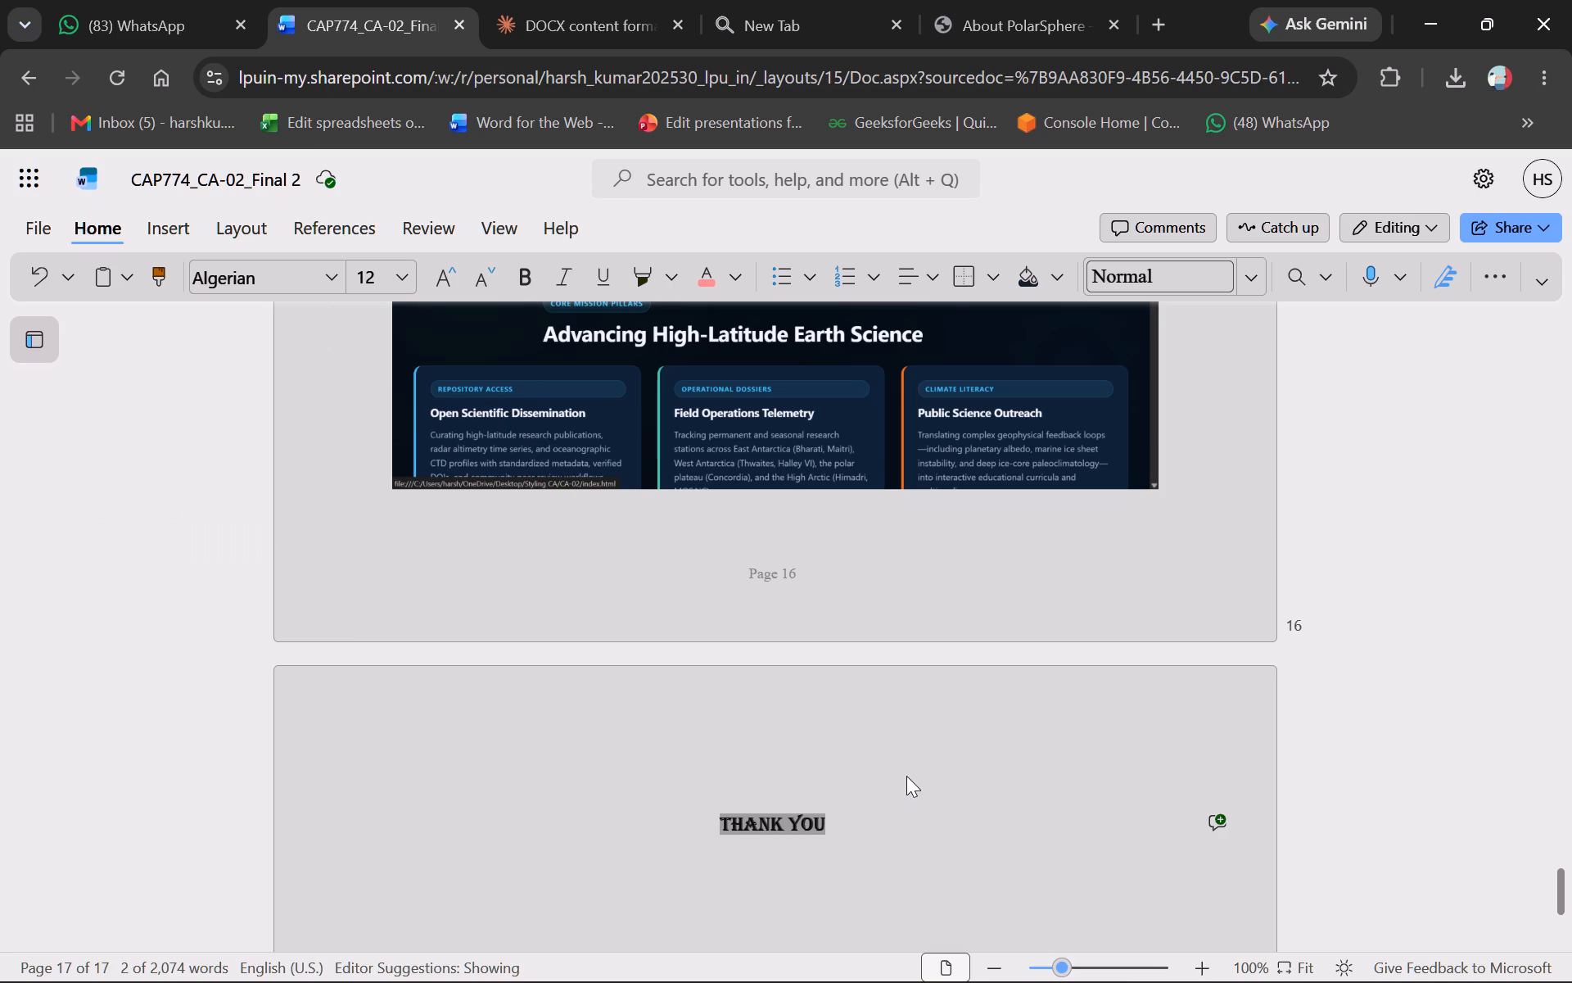
click(398, 285)
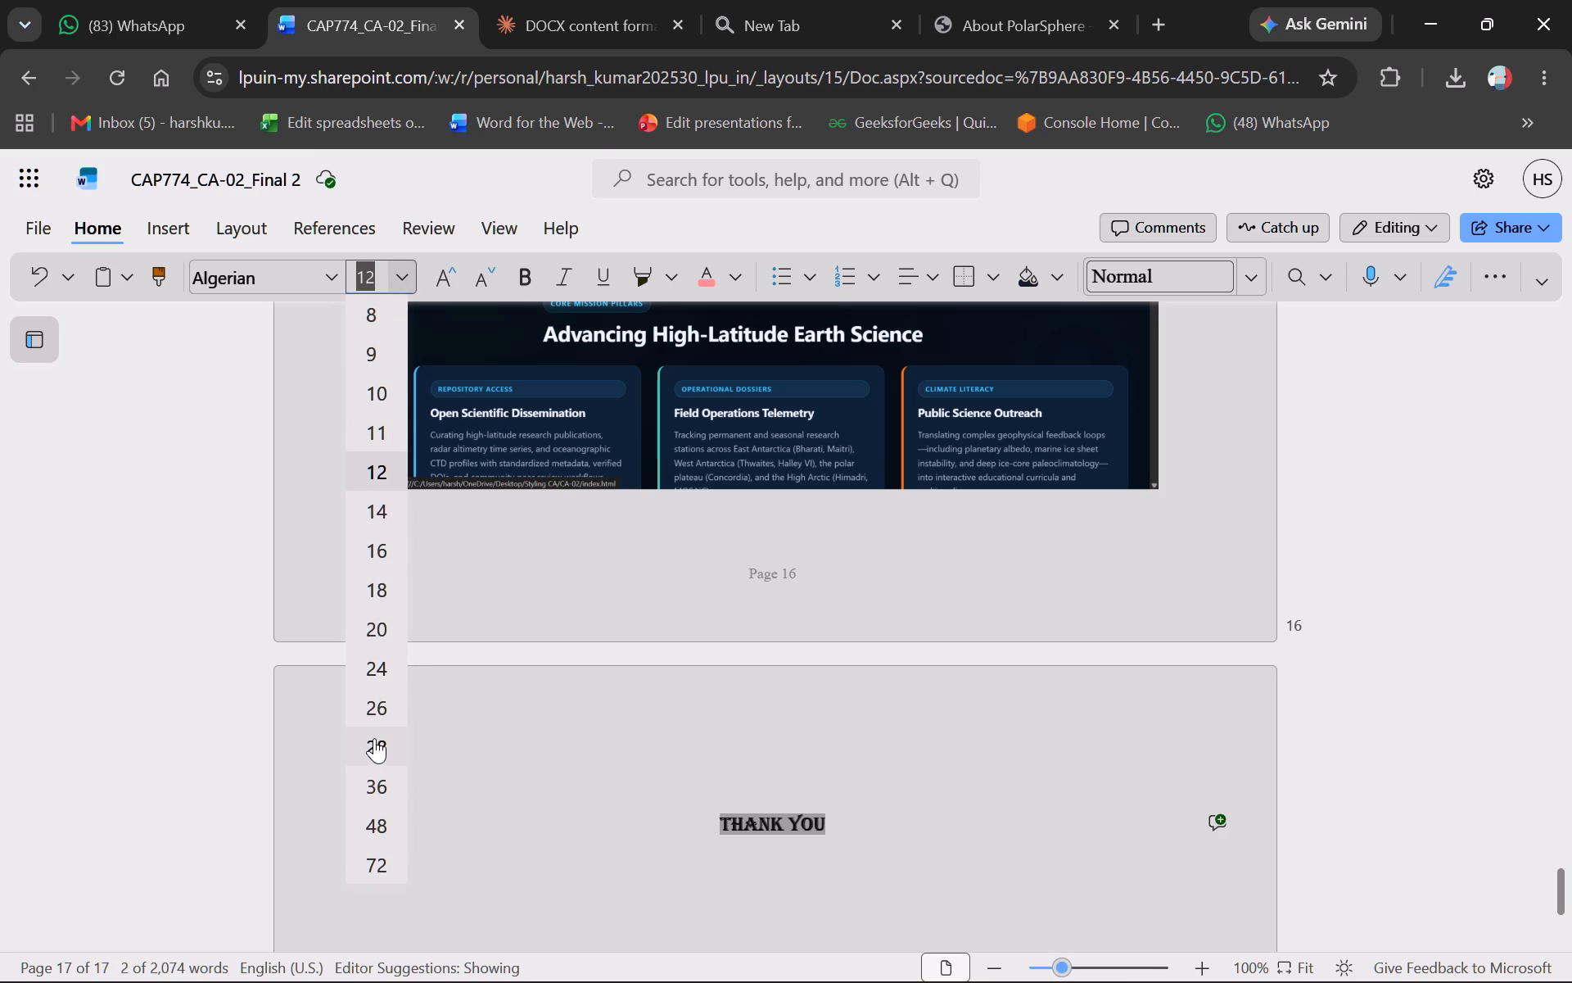
click(373, 745)
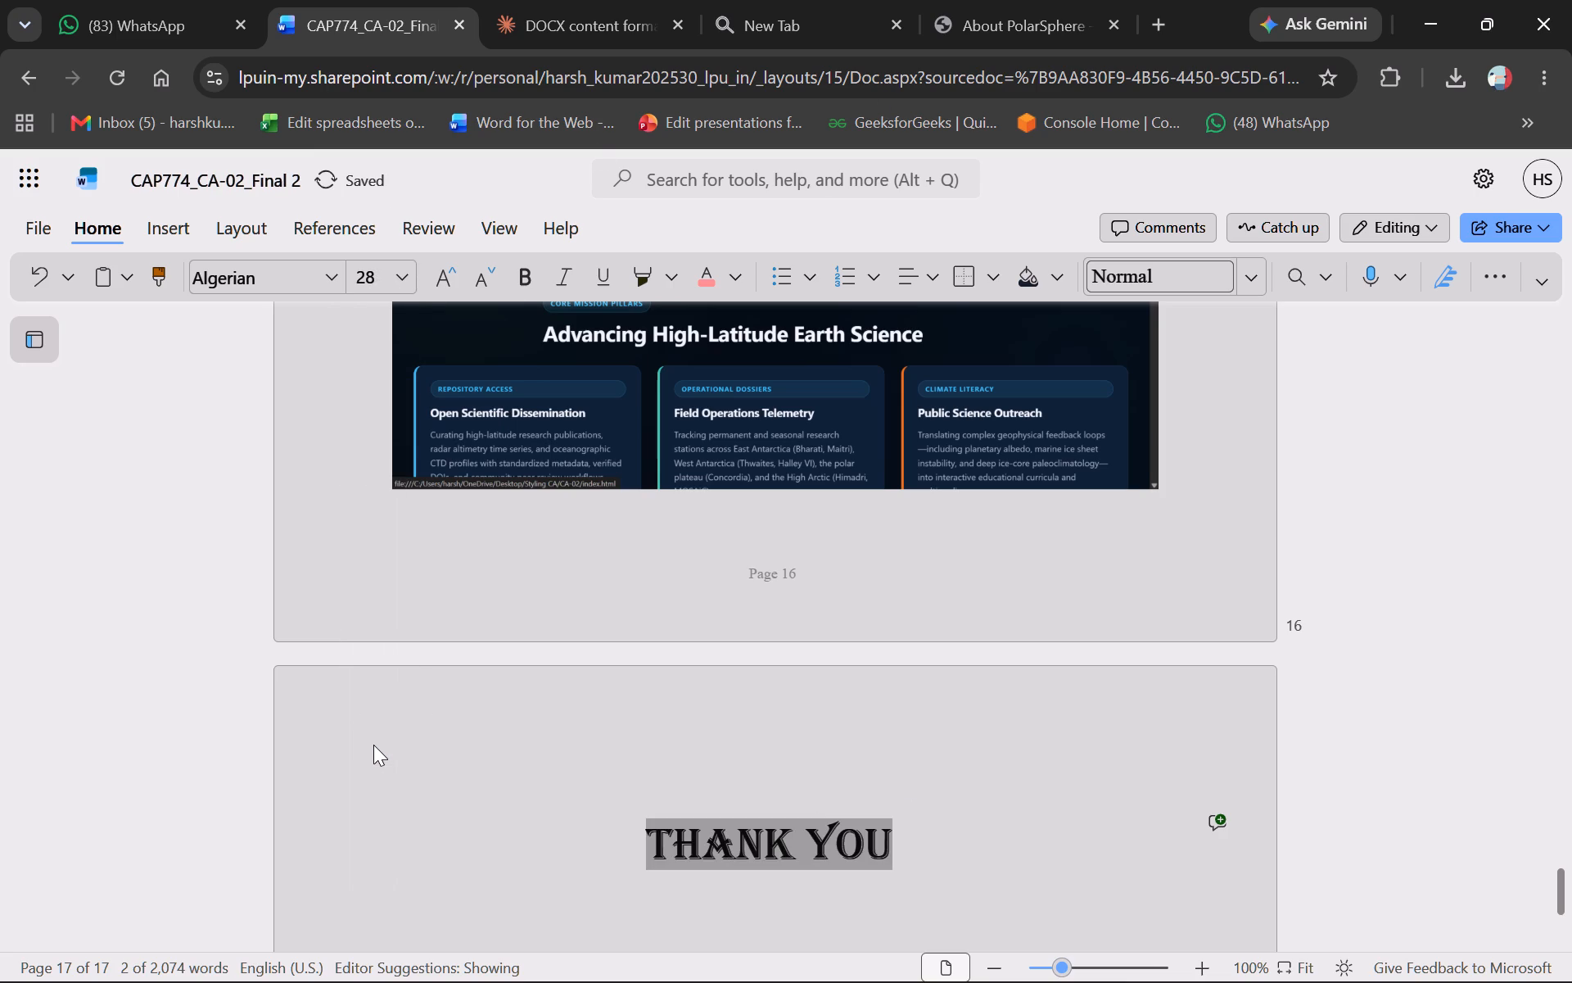
click(395, 285)
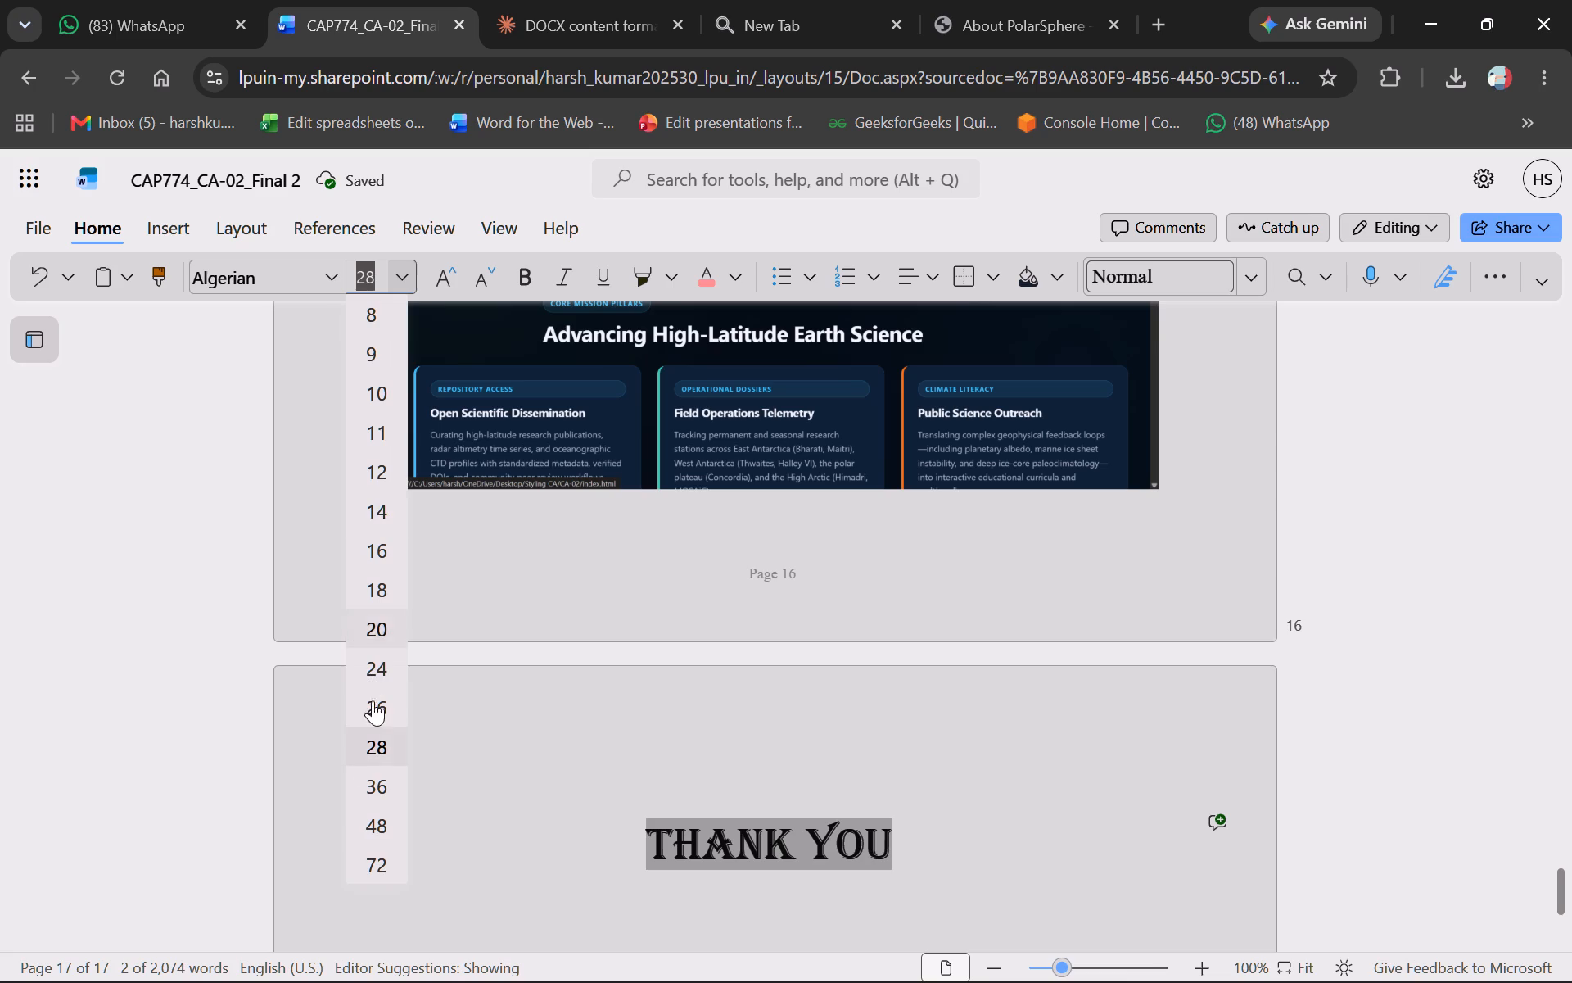
click(376, 856)
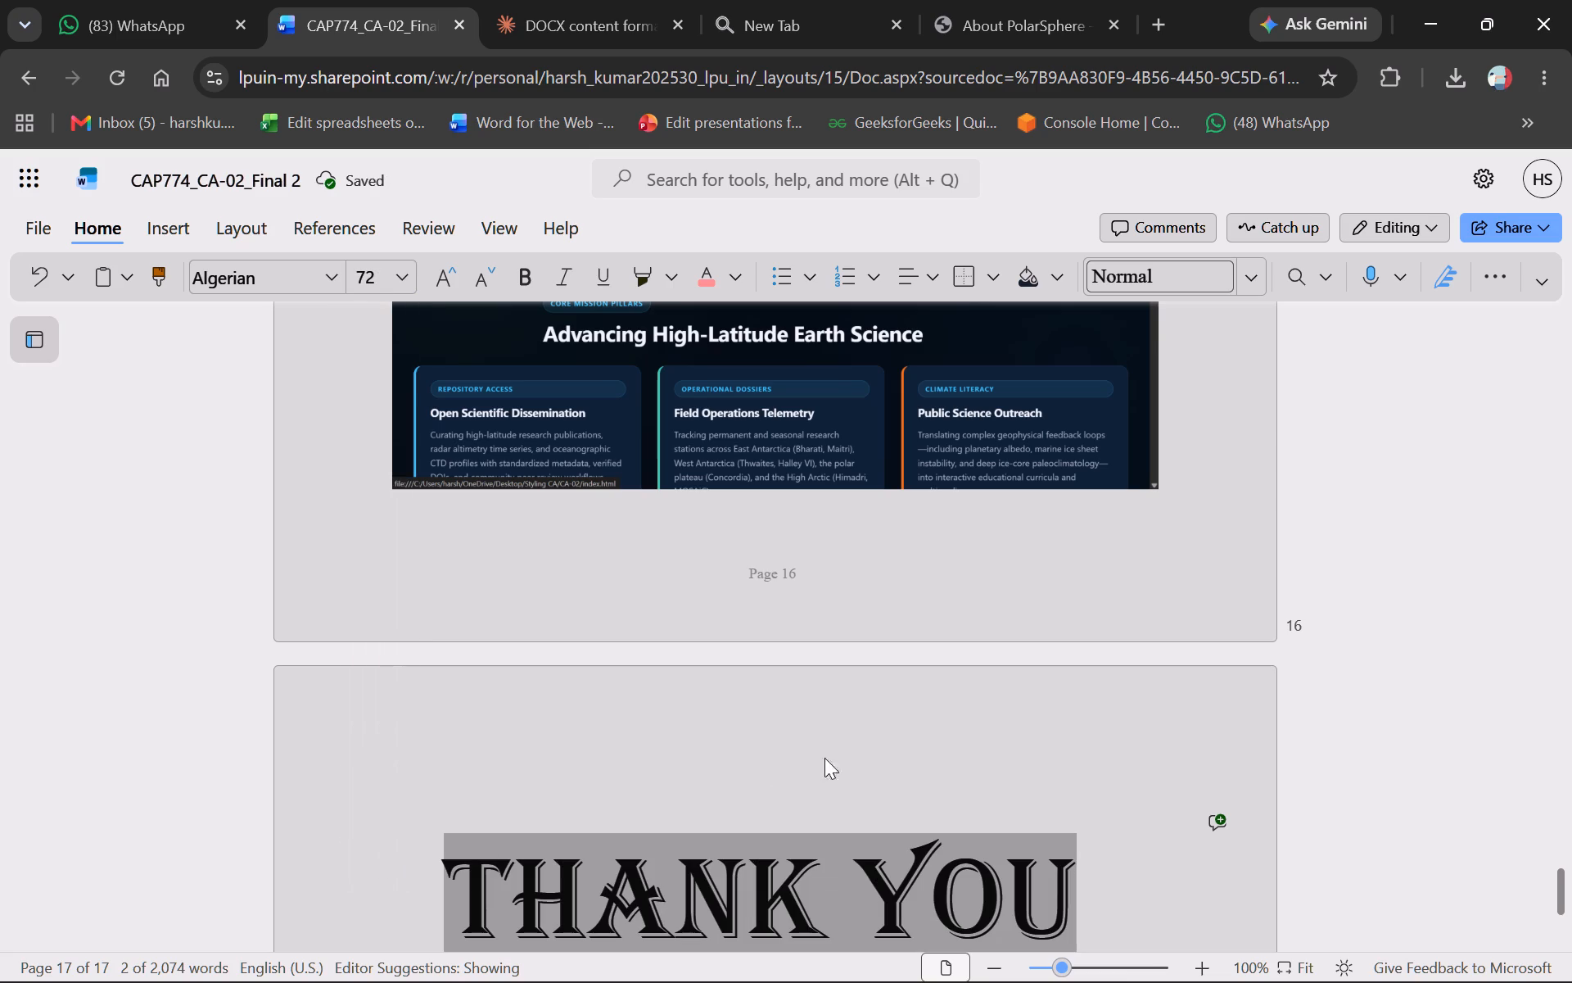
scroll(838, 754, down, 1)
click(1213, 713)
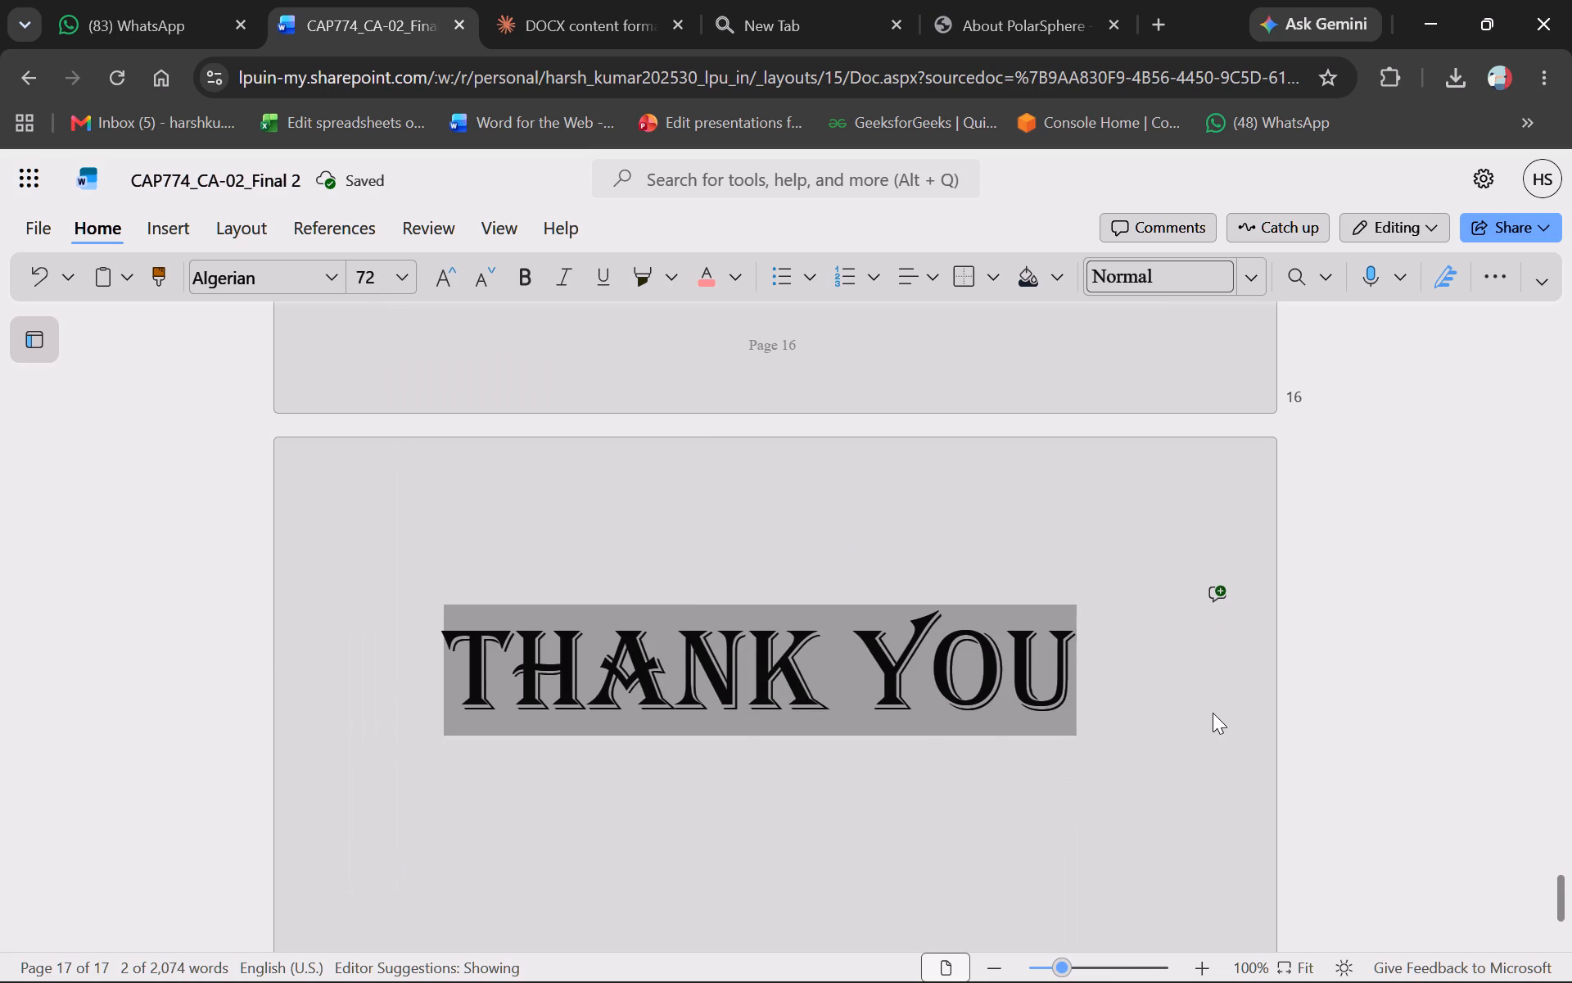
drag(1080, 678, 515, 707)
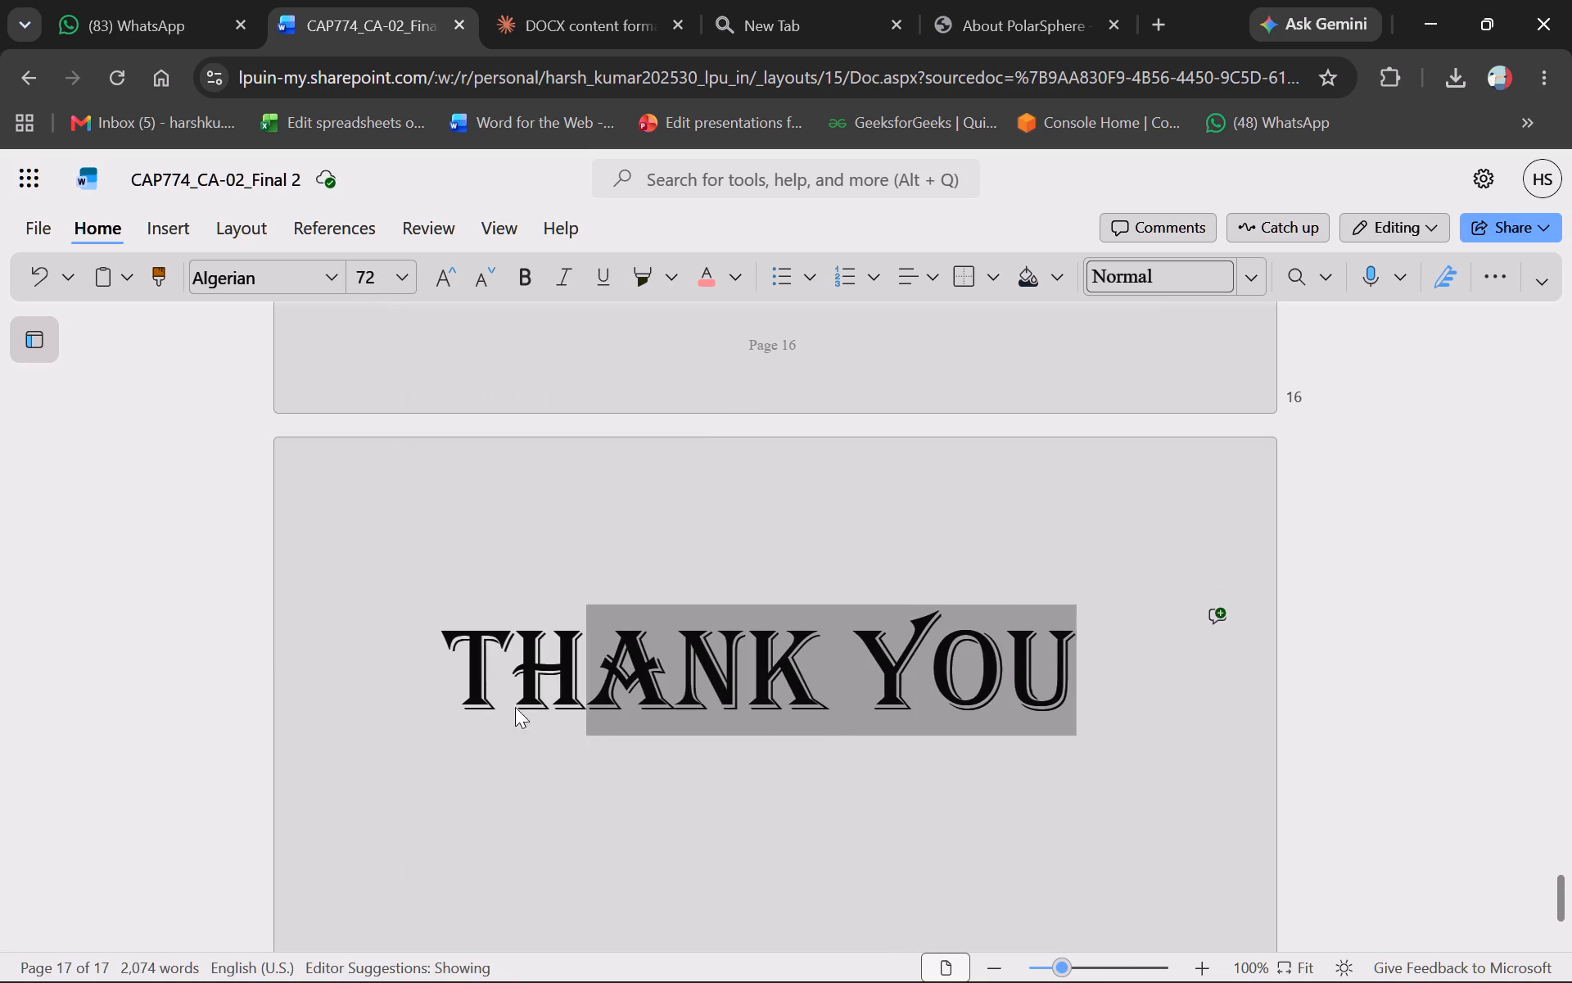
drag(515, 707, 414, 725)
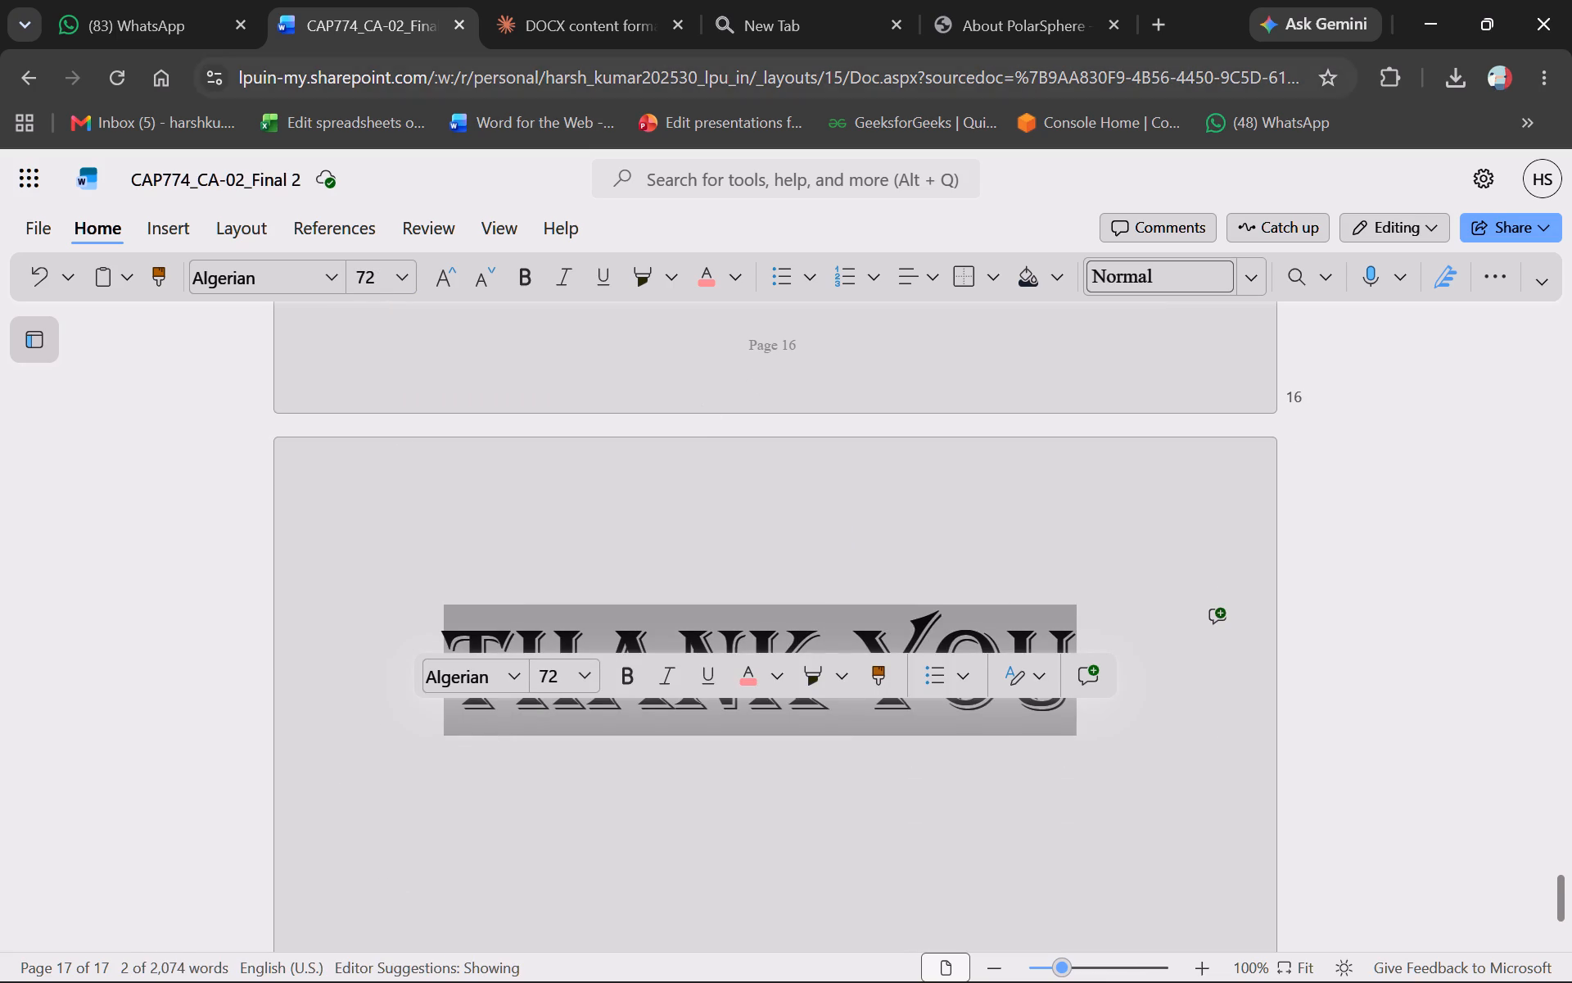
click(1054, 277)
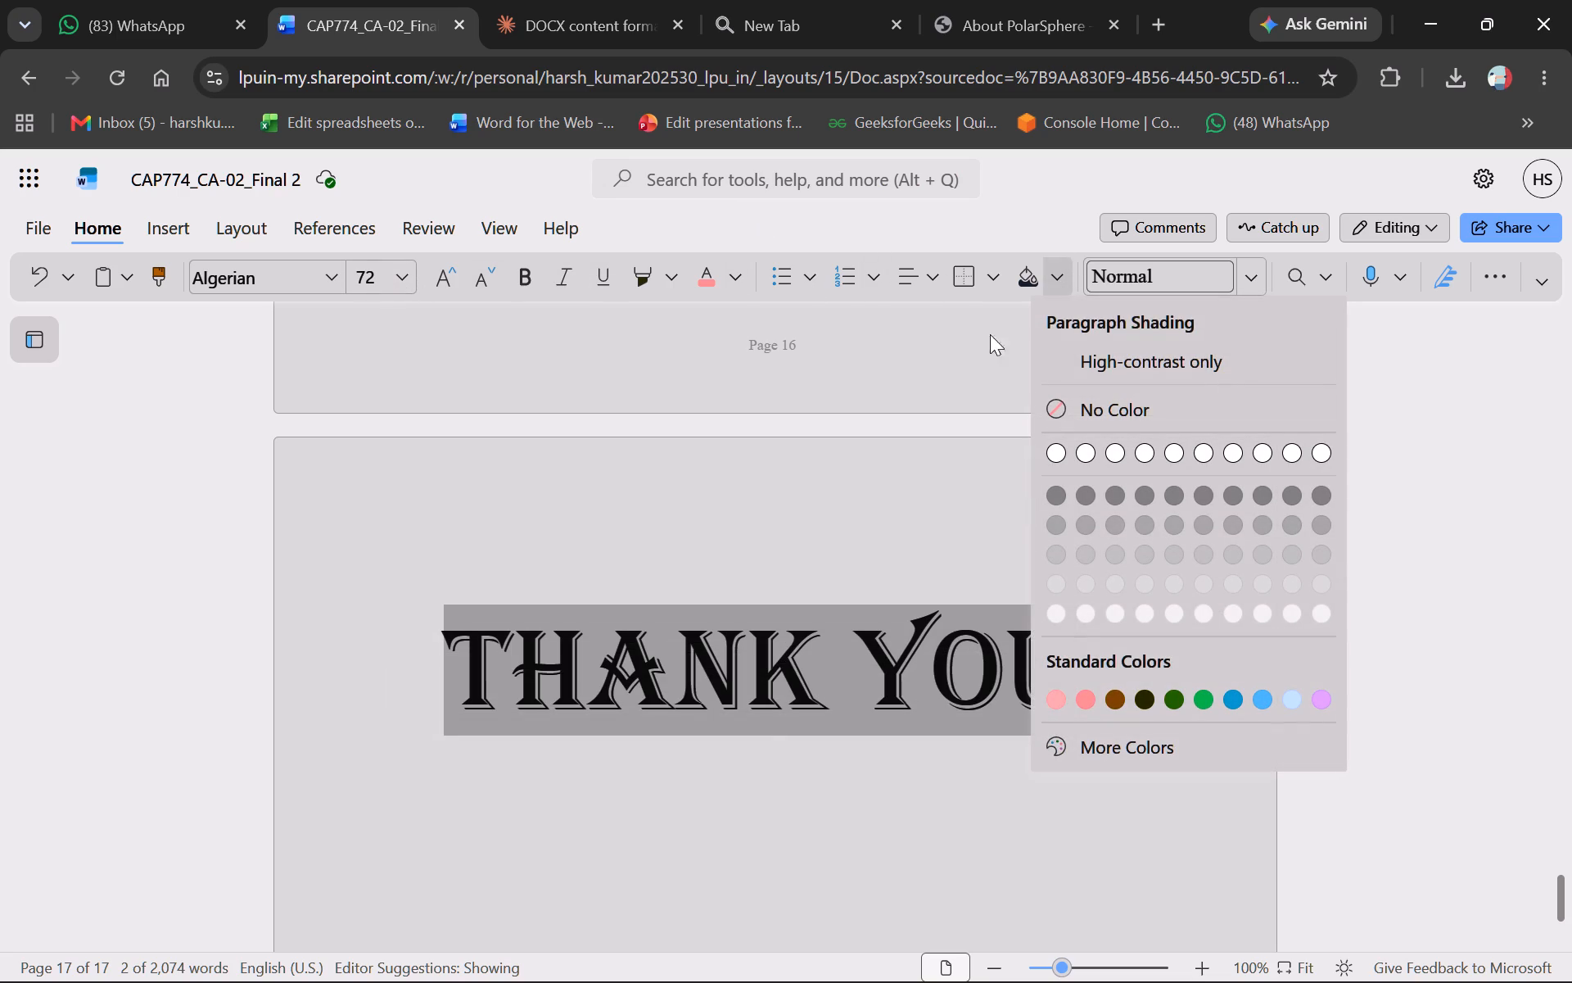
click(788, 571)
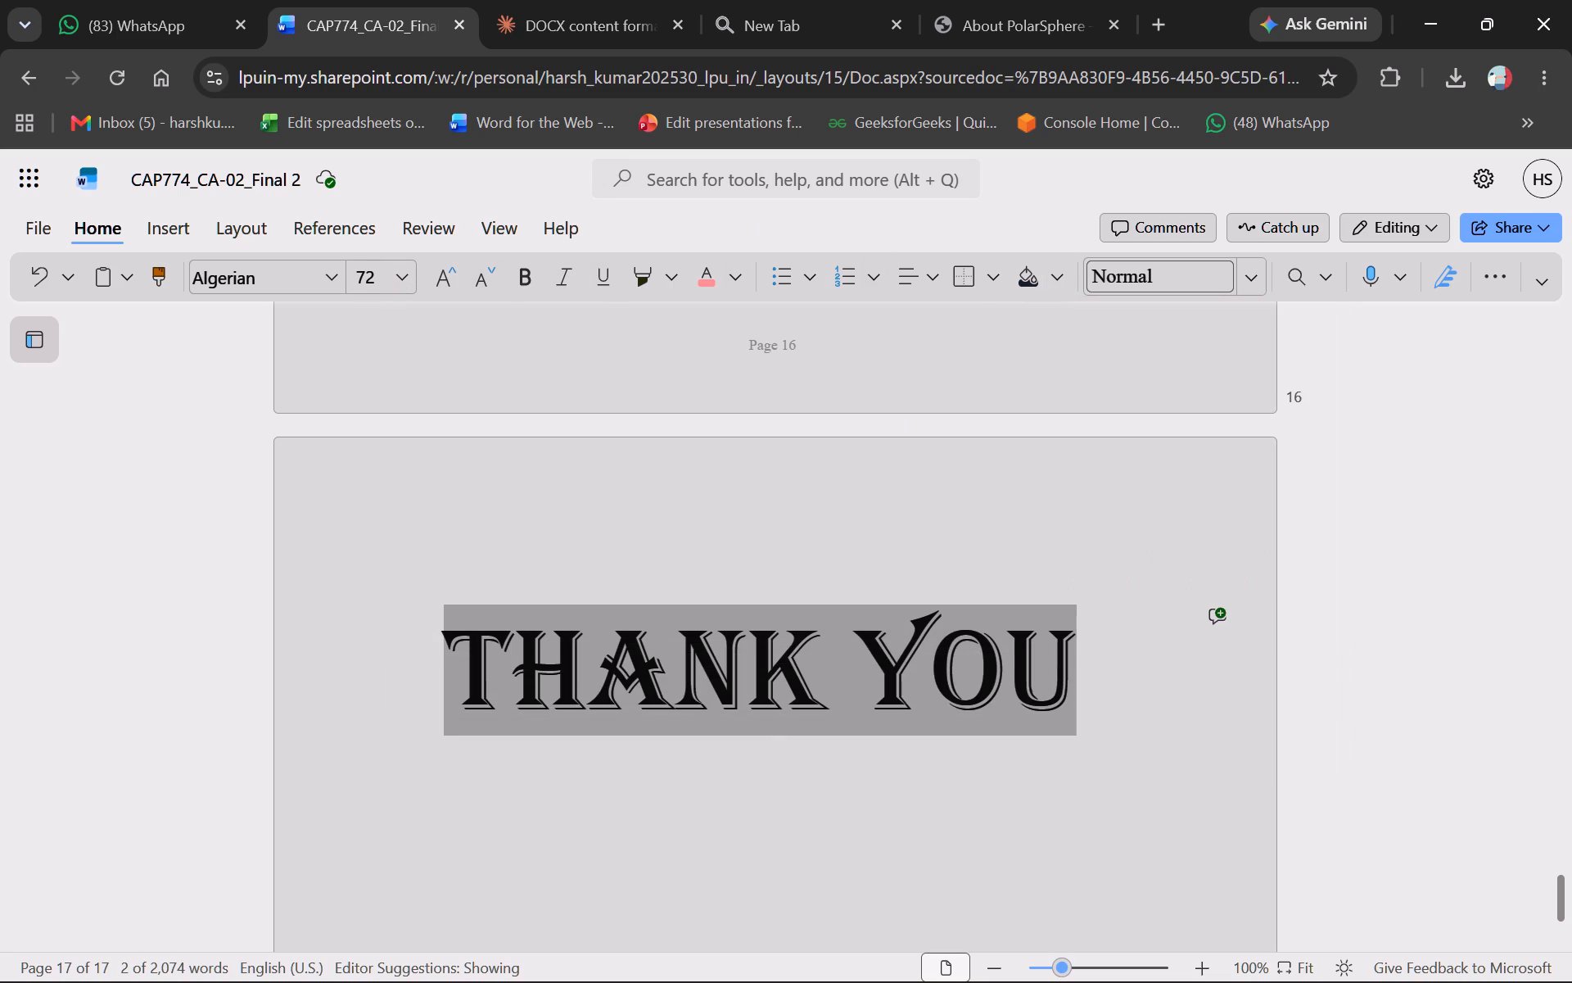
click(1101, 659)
Review the layout of the whole report, from the cover page through the numbered sections to the closing page 17.
scroll(1101, 659, up, 4)
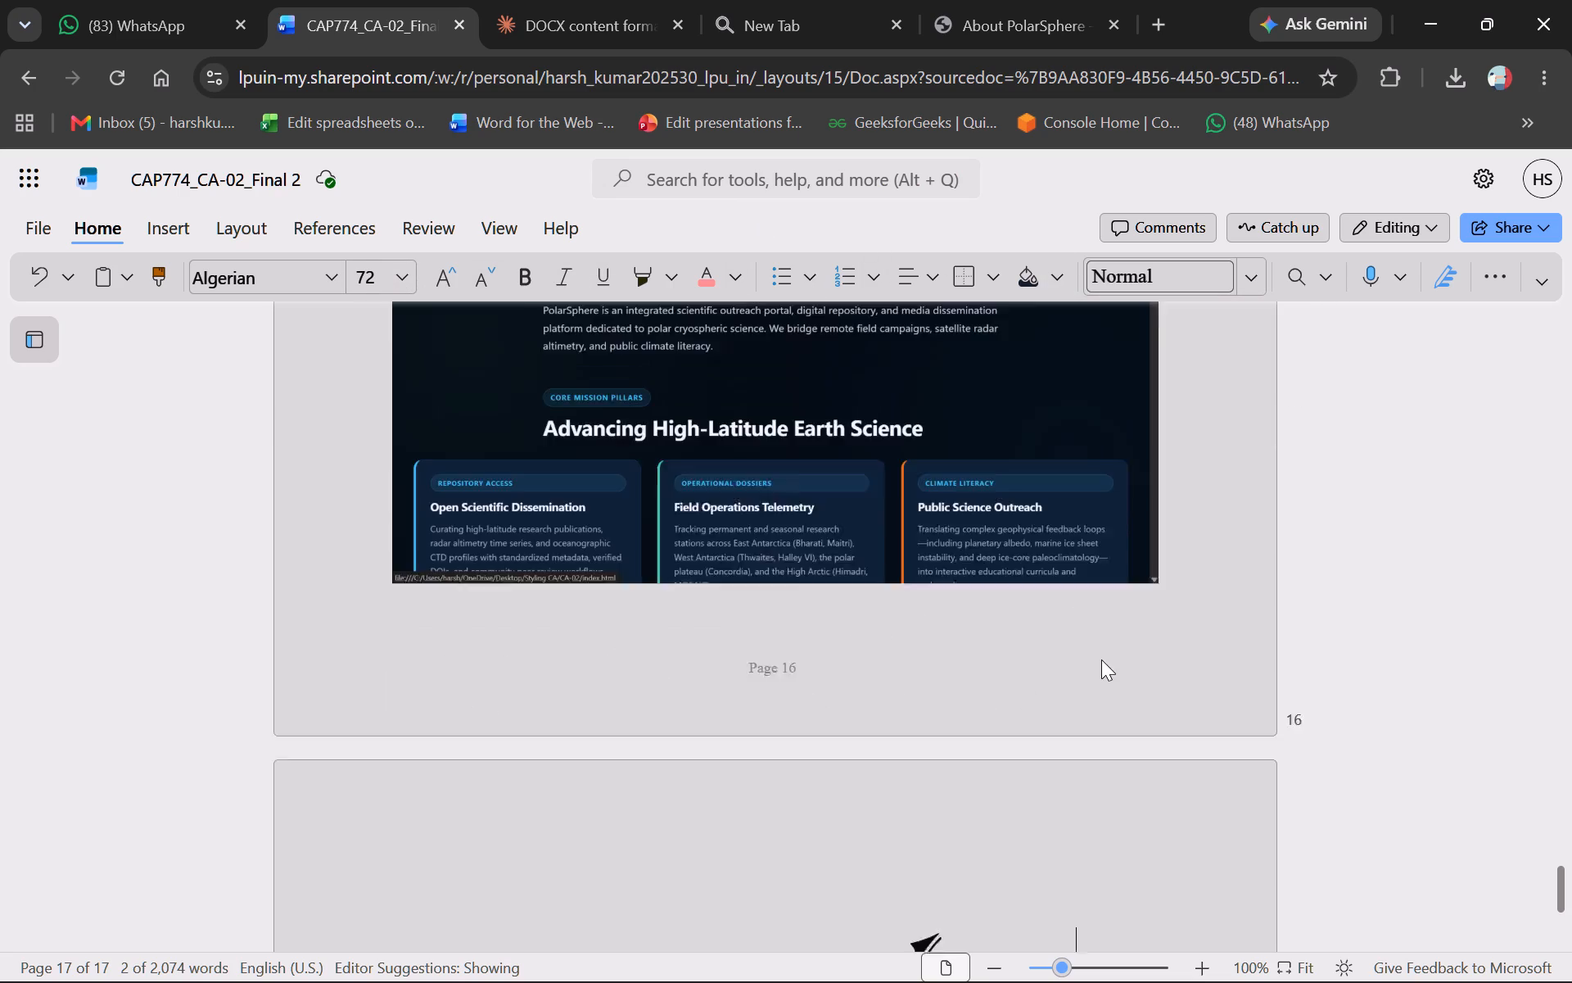
scroll(1101, 659, up, 18)
scroll(1101, 659, up, 4)
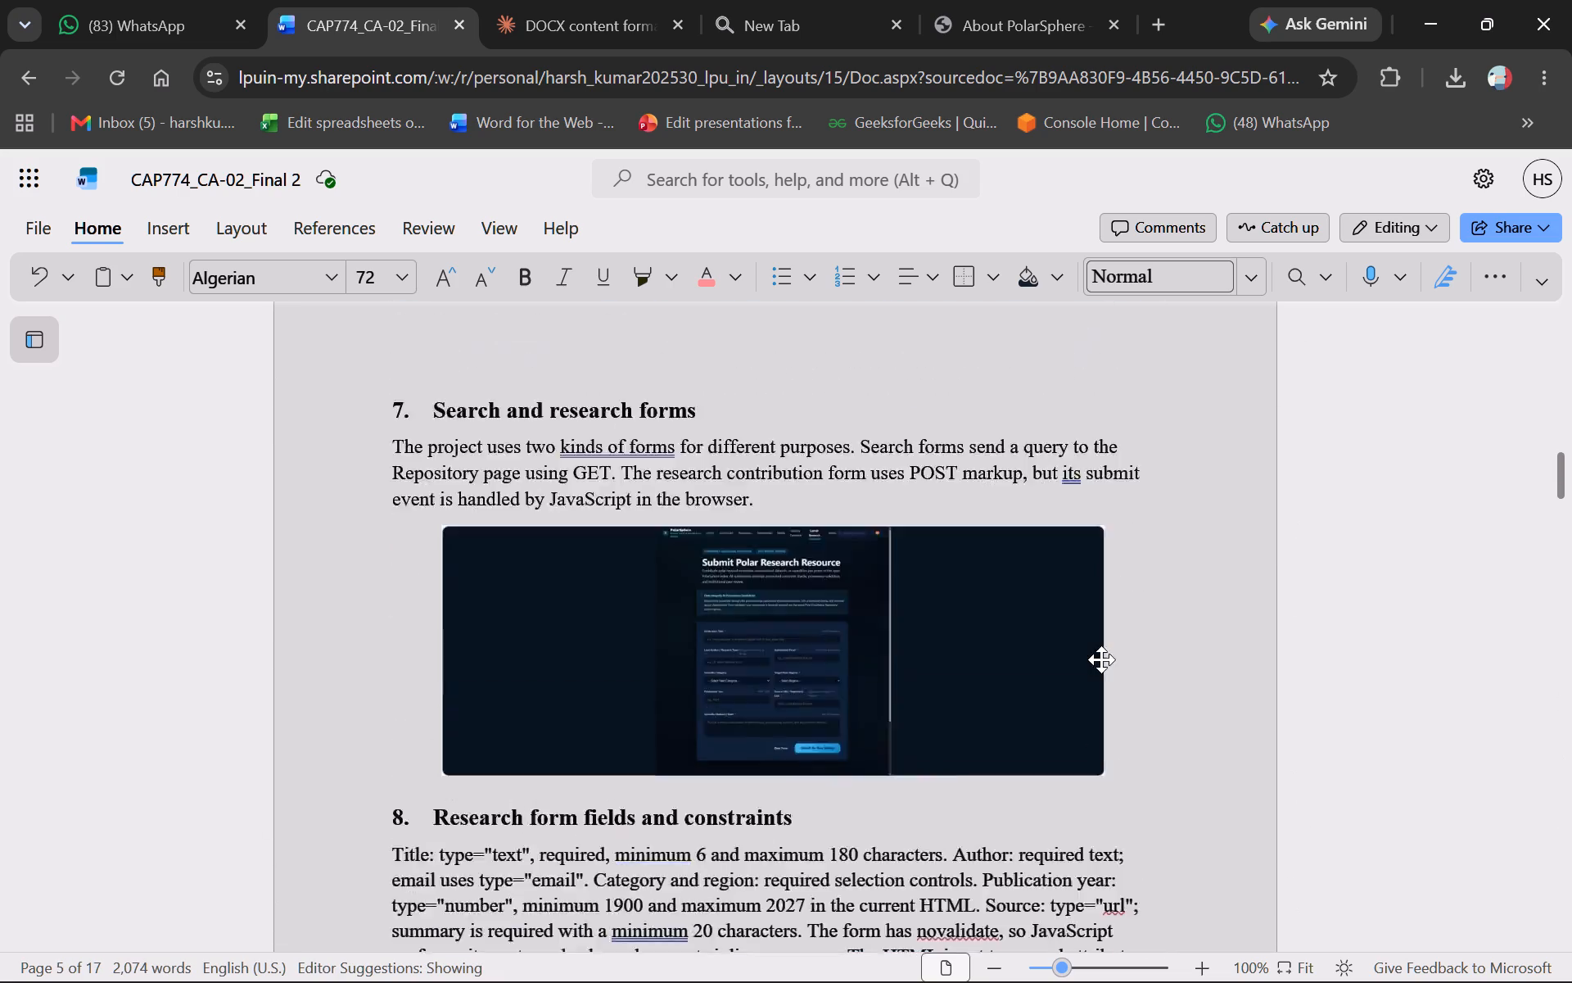
scroll(1101, 659, up, 3)
scroll(1101, 659, down, 5)
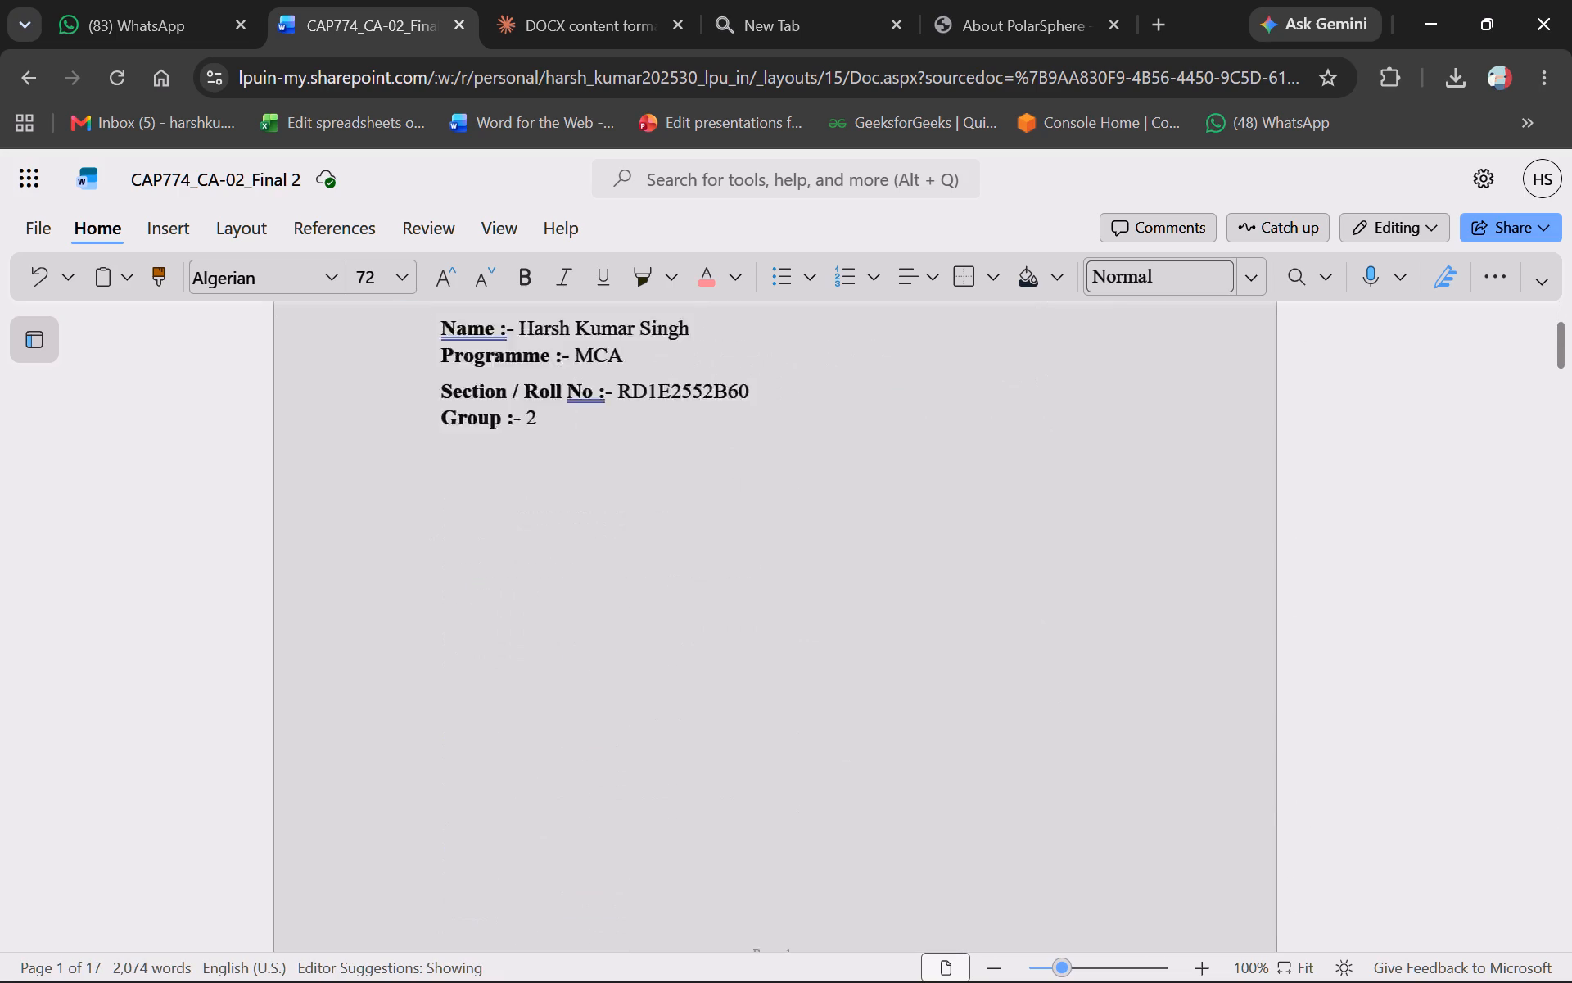
scroll(1101, 659, down, 12)
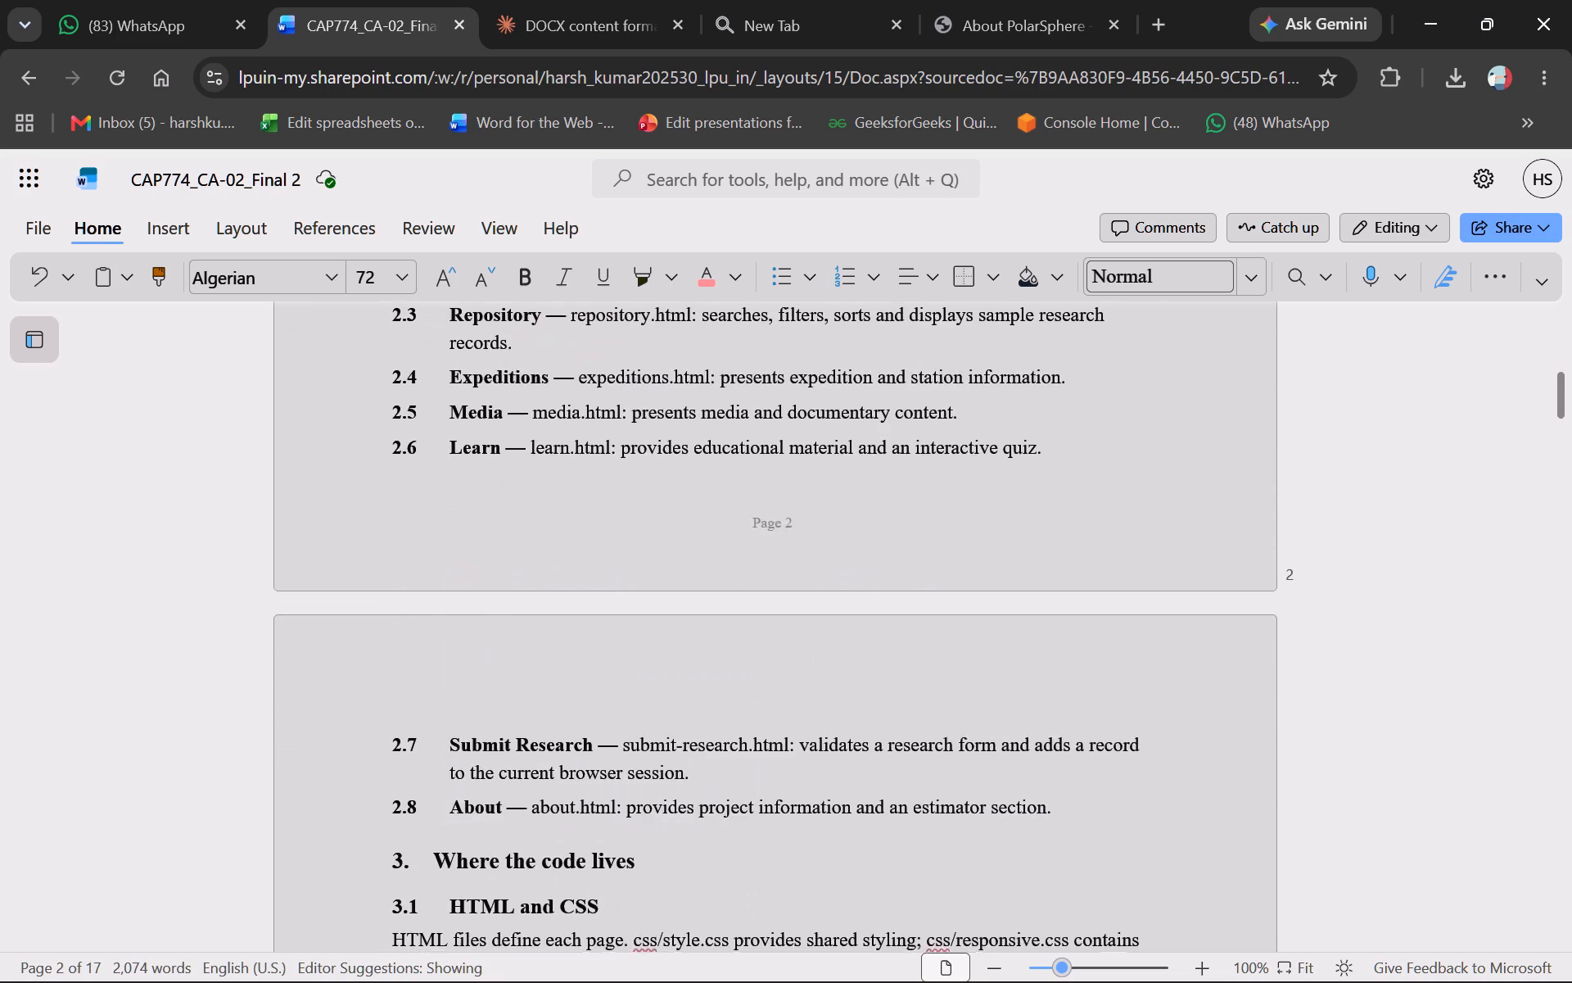
scroll(1101, 659, down, 9)
scroll(1101, 659, up, 7)
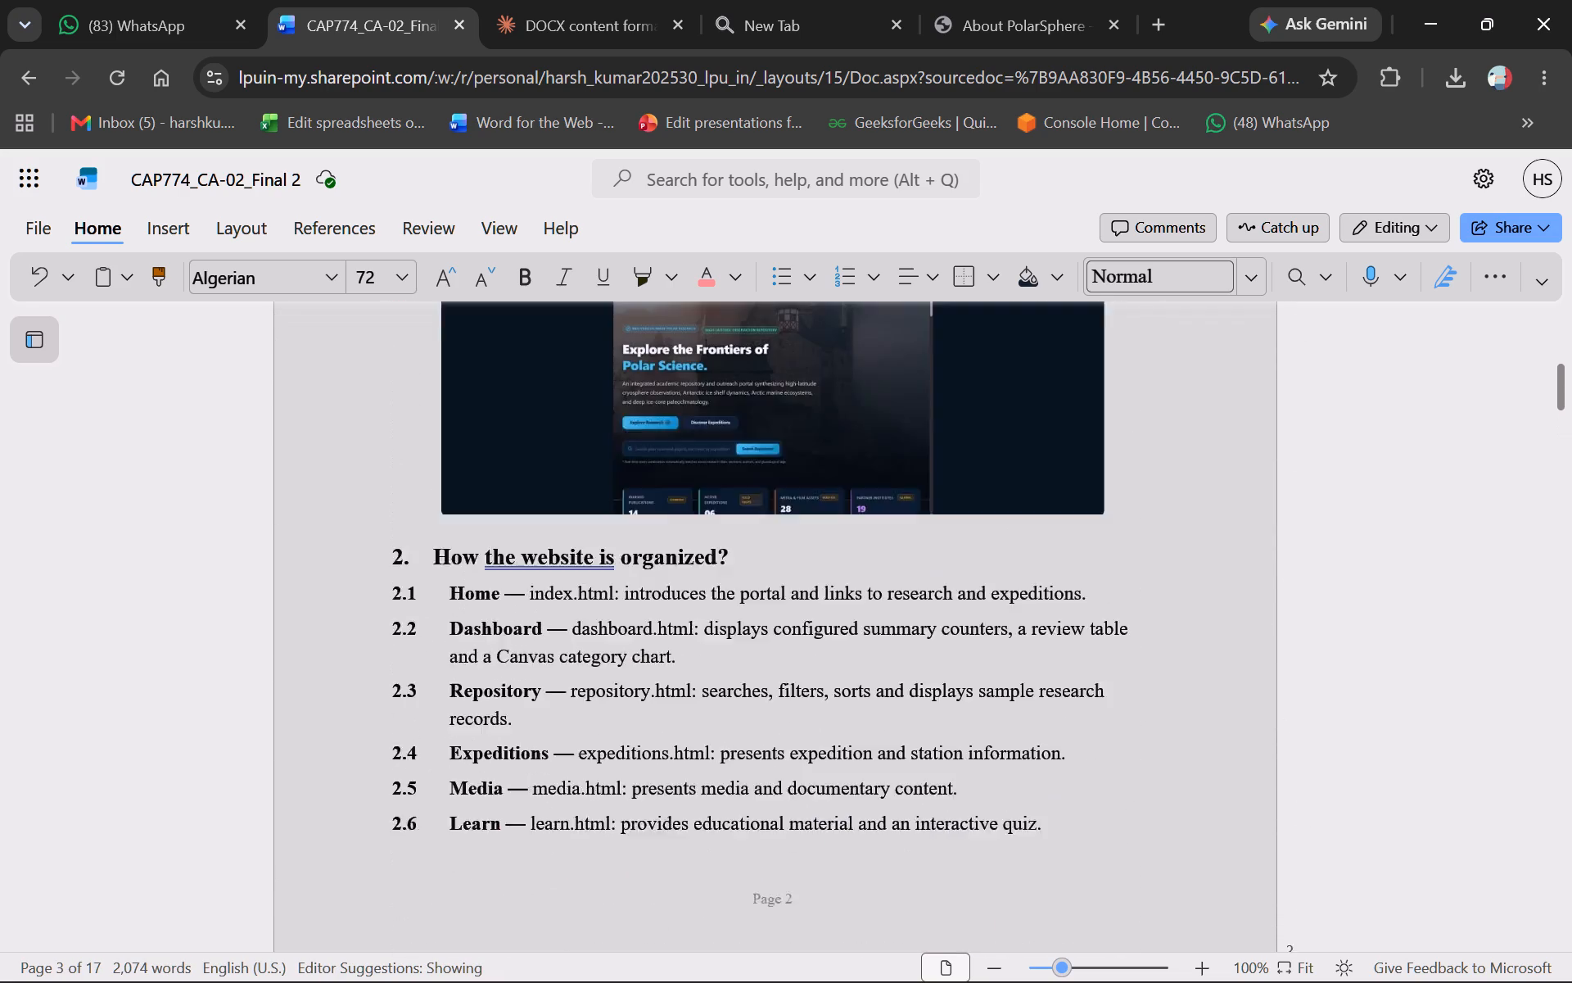
scroll(1101, 659, up, 2)
scroll(1101, 659, down, 8)
scroll(1101, 659, down, 15)
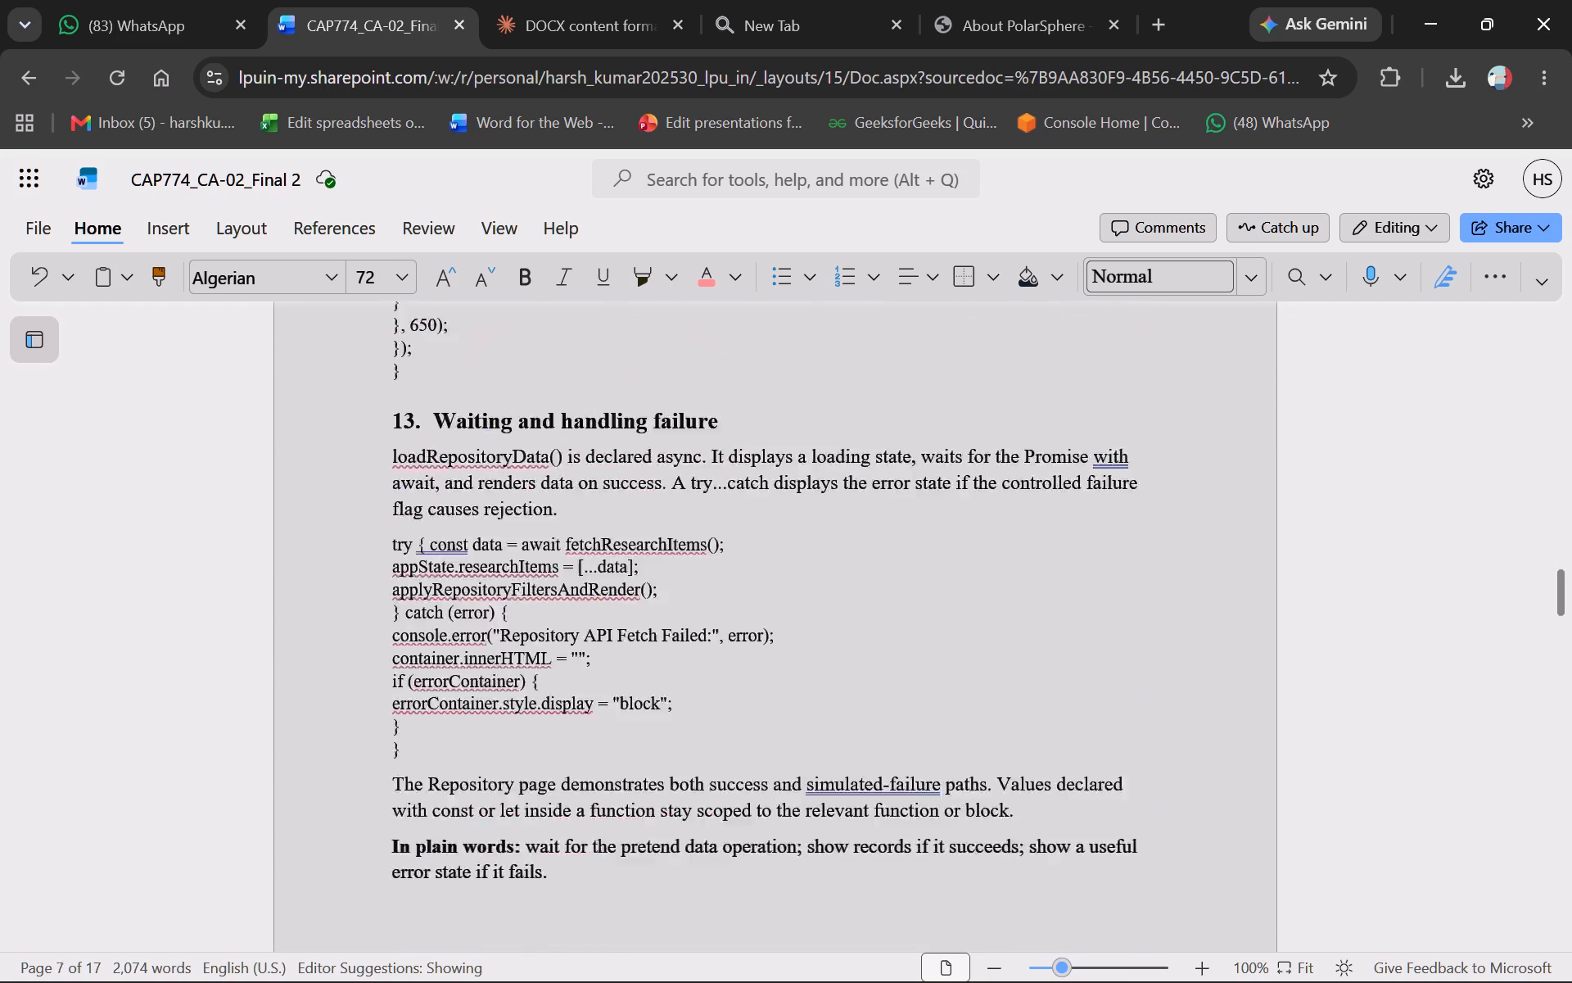
scroll(1101, 659, down, 20)
scroll(1101, 659, down, 6)
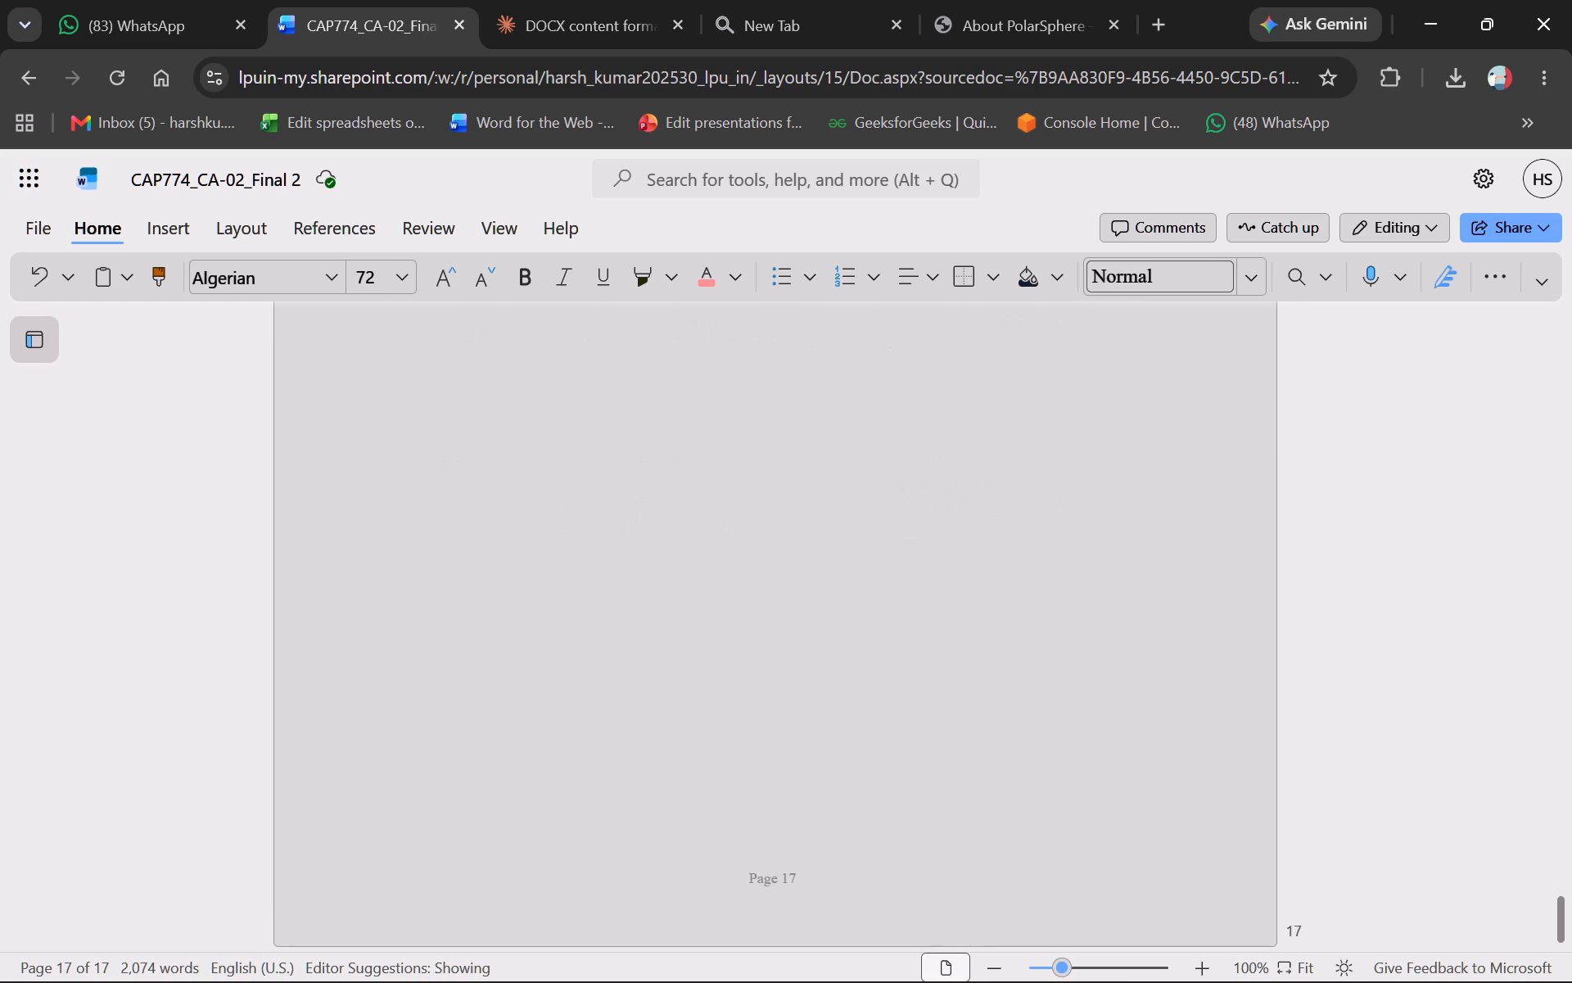
Save the finished report document.
key(ctrl+s)
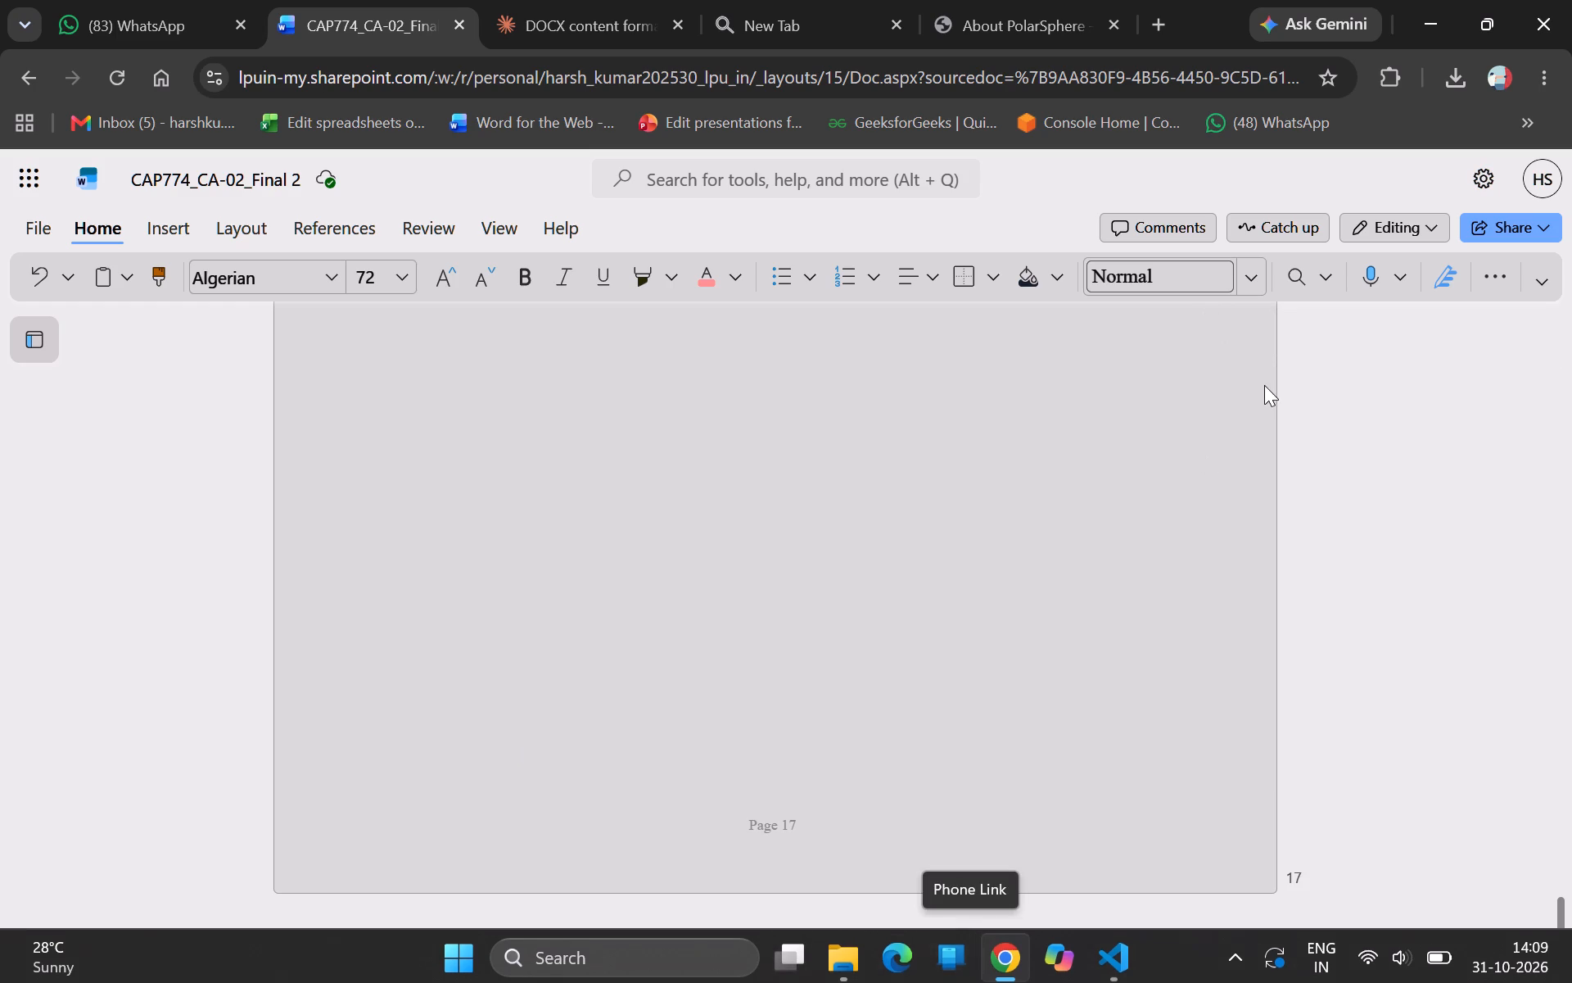
Search the web for "word to pdf" in a new browser tab and open the pdfaid.com Word To Pdf converter result.
click(1161, 16)
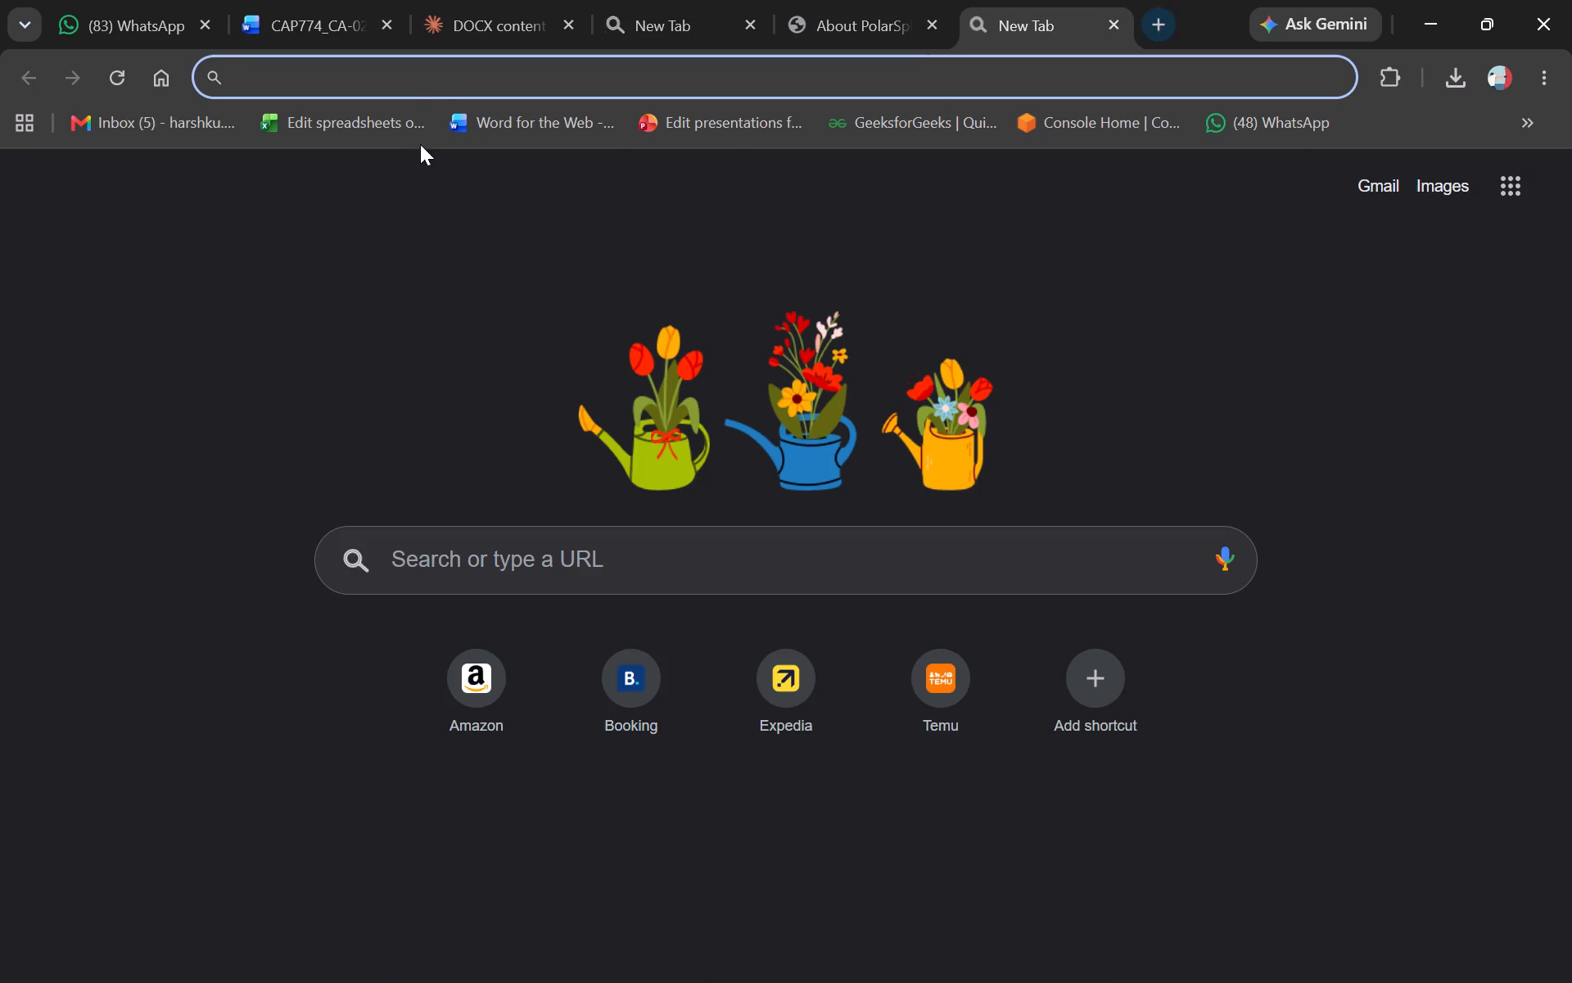
click(442, 66)
text(word to)
key(space)
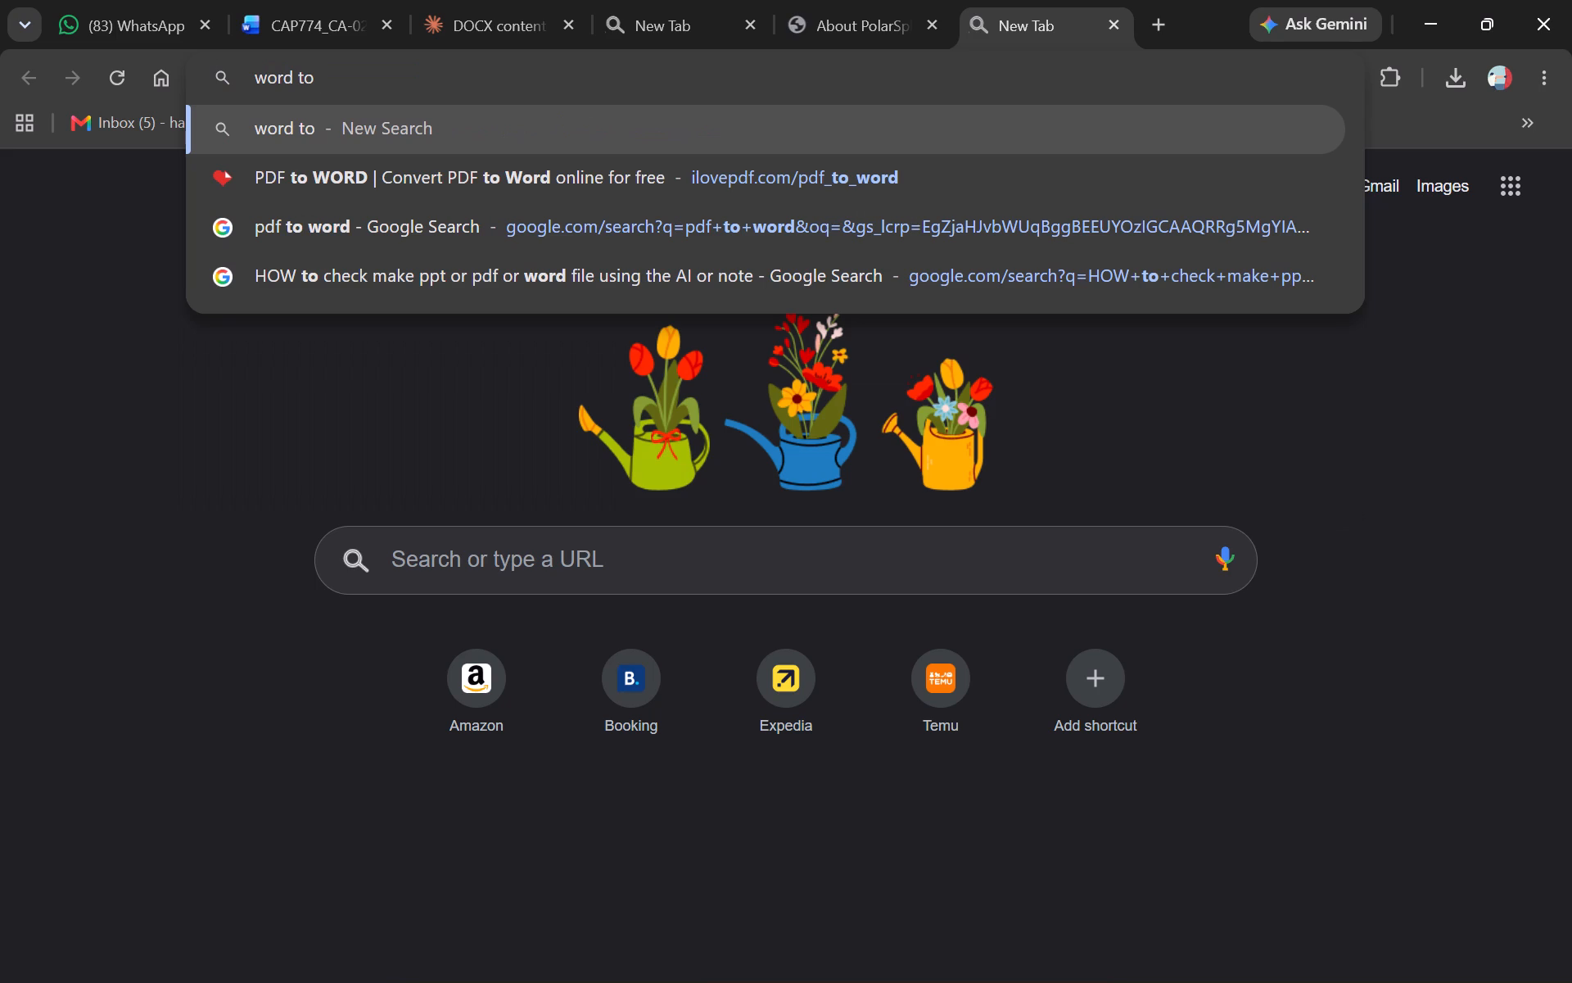
text(pdf)
key(Return)
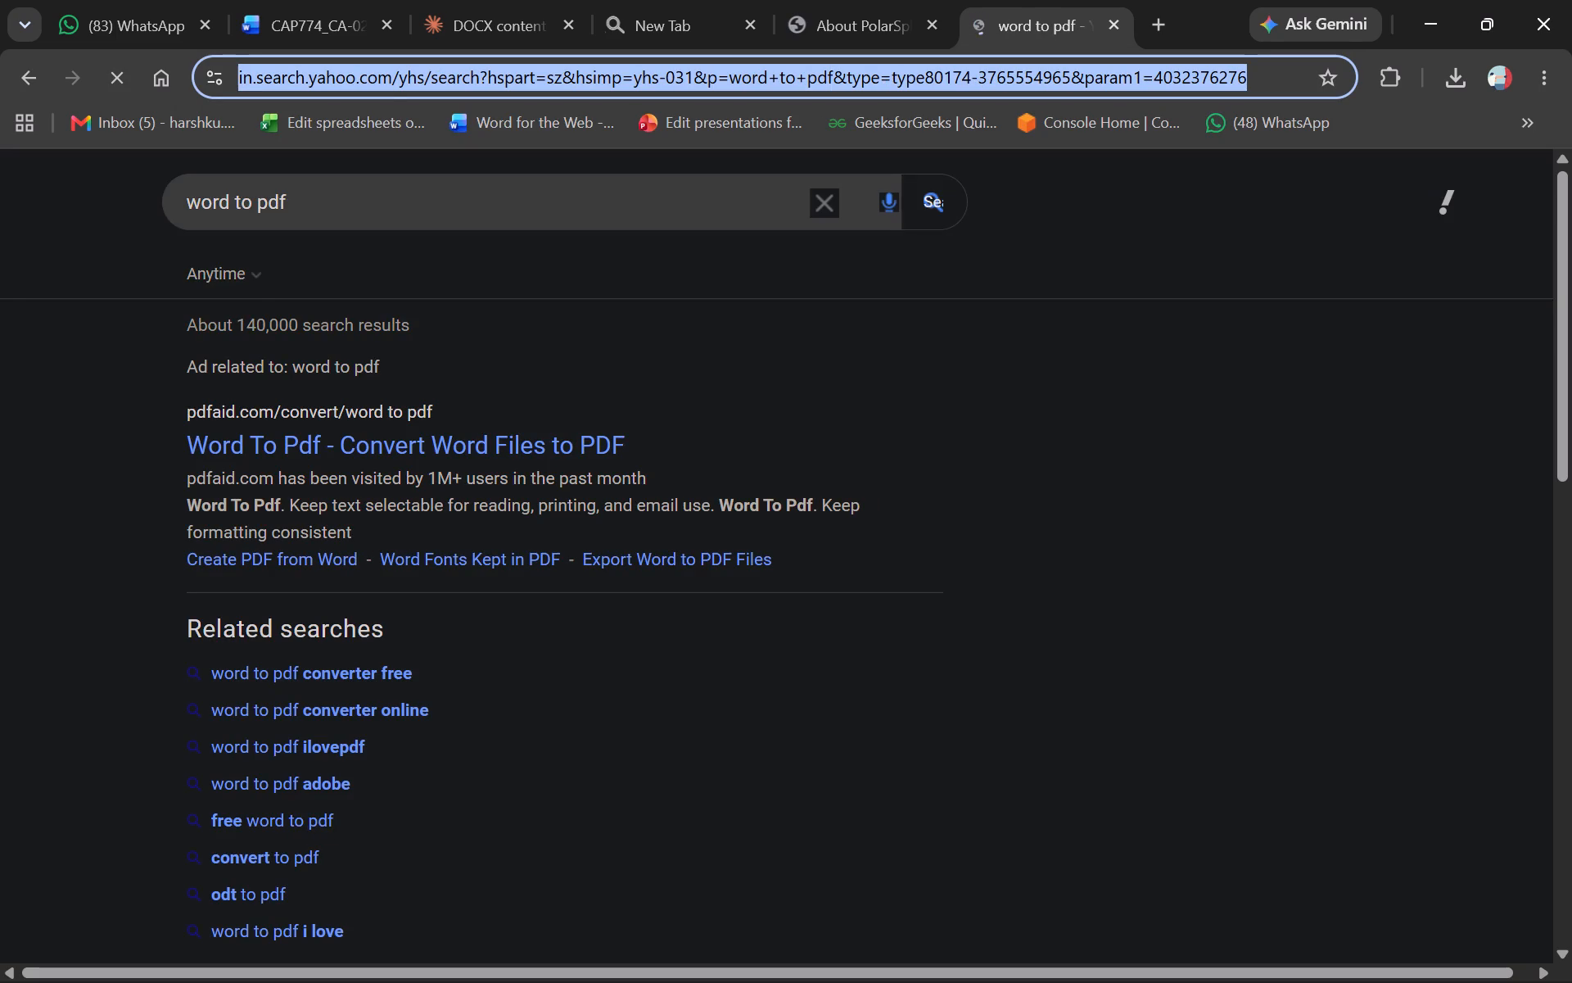
click(288, 449)
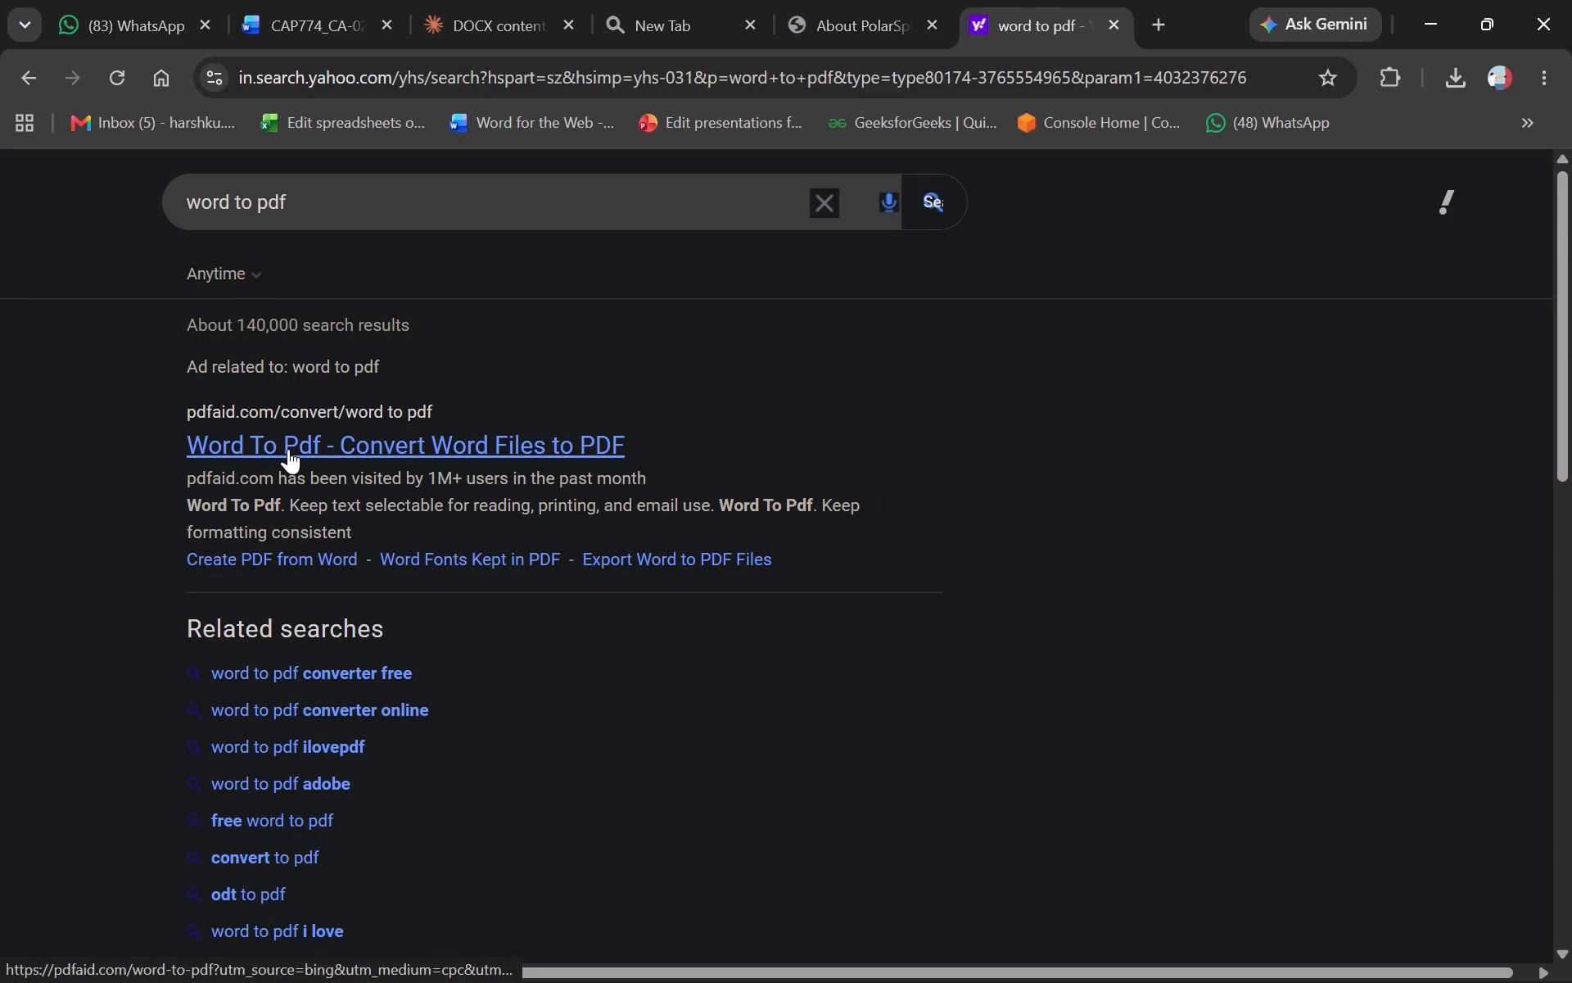
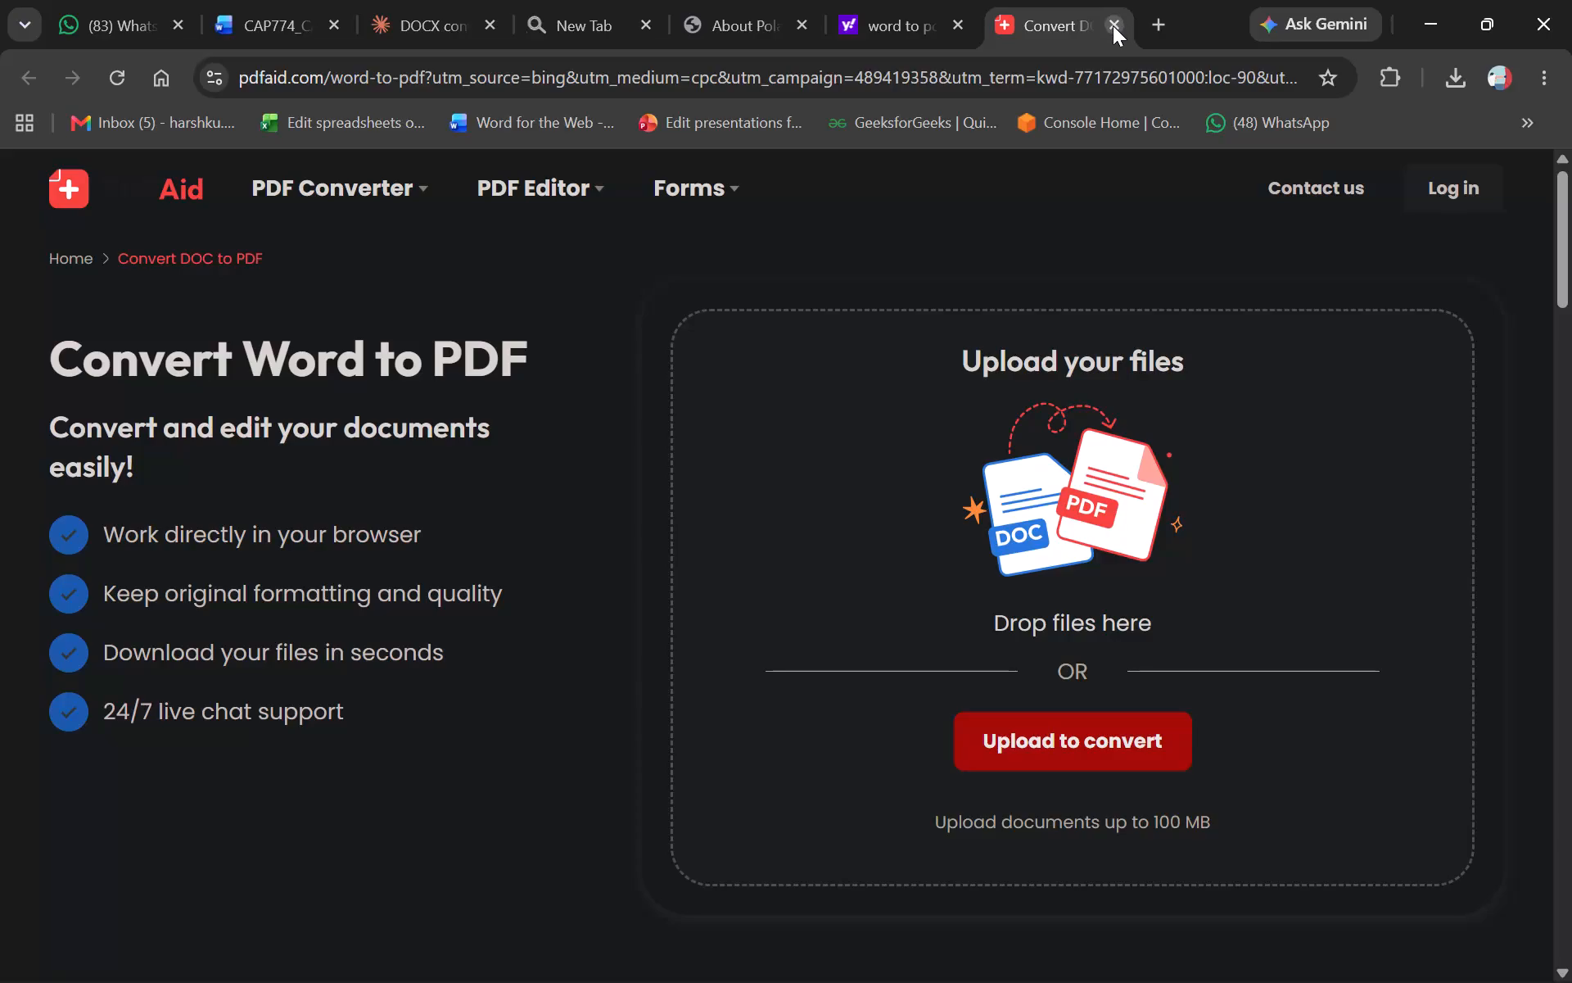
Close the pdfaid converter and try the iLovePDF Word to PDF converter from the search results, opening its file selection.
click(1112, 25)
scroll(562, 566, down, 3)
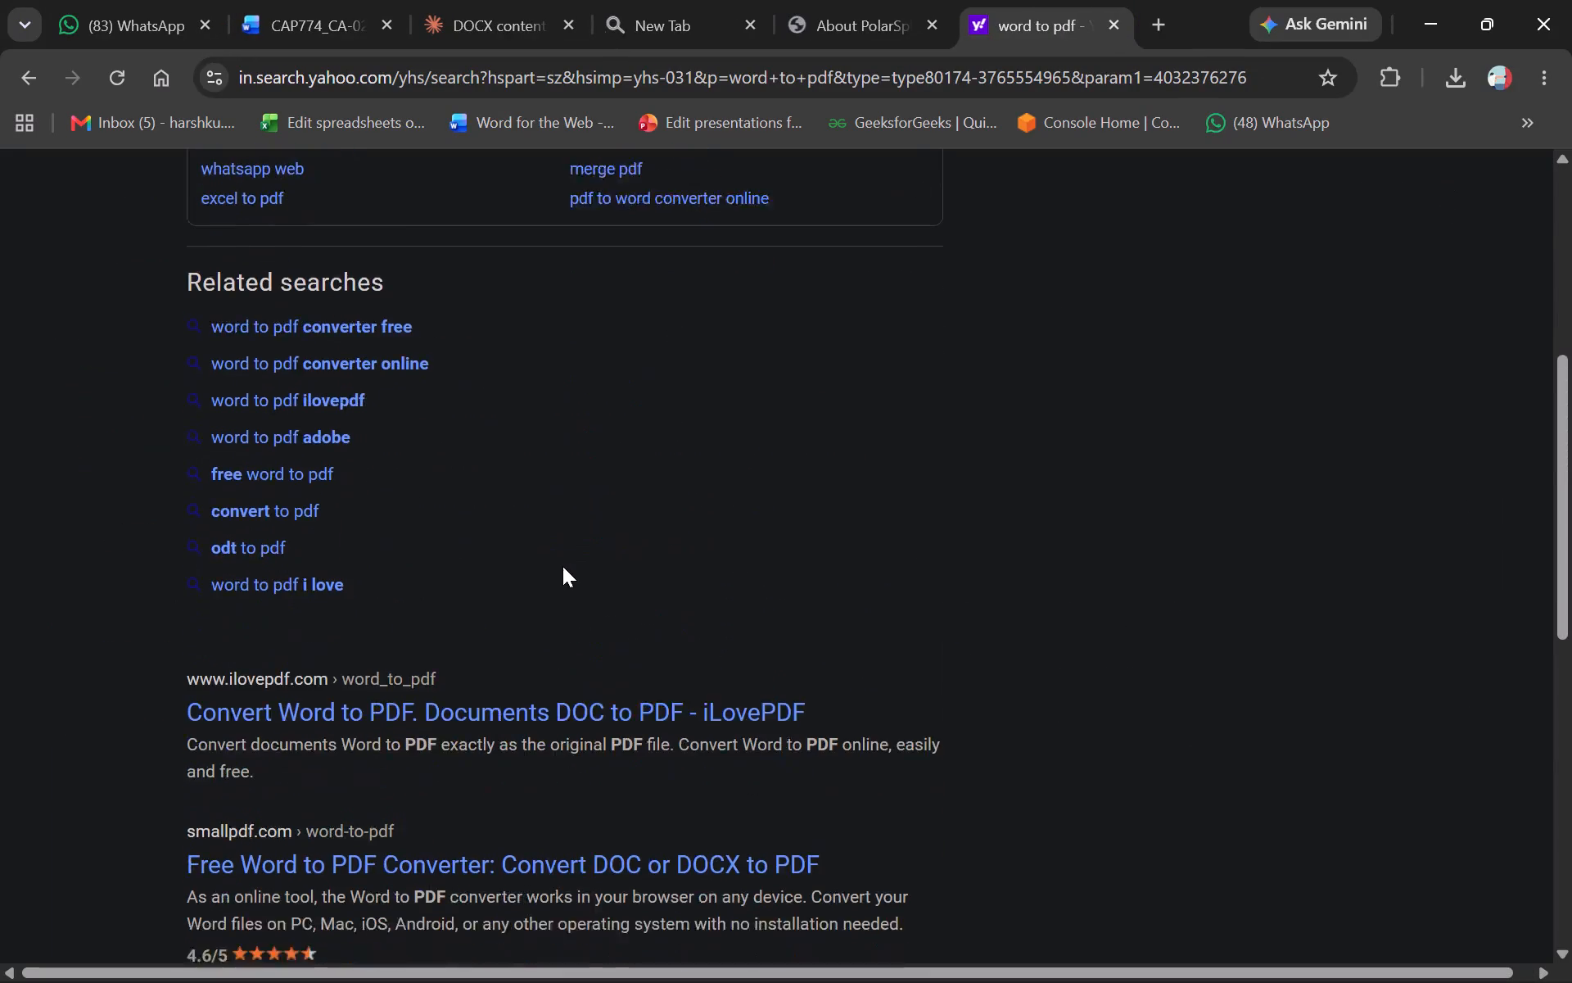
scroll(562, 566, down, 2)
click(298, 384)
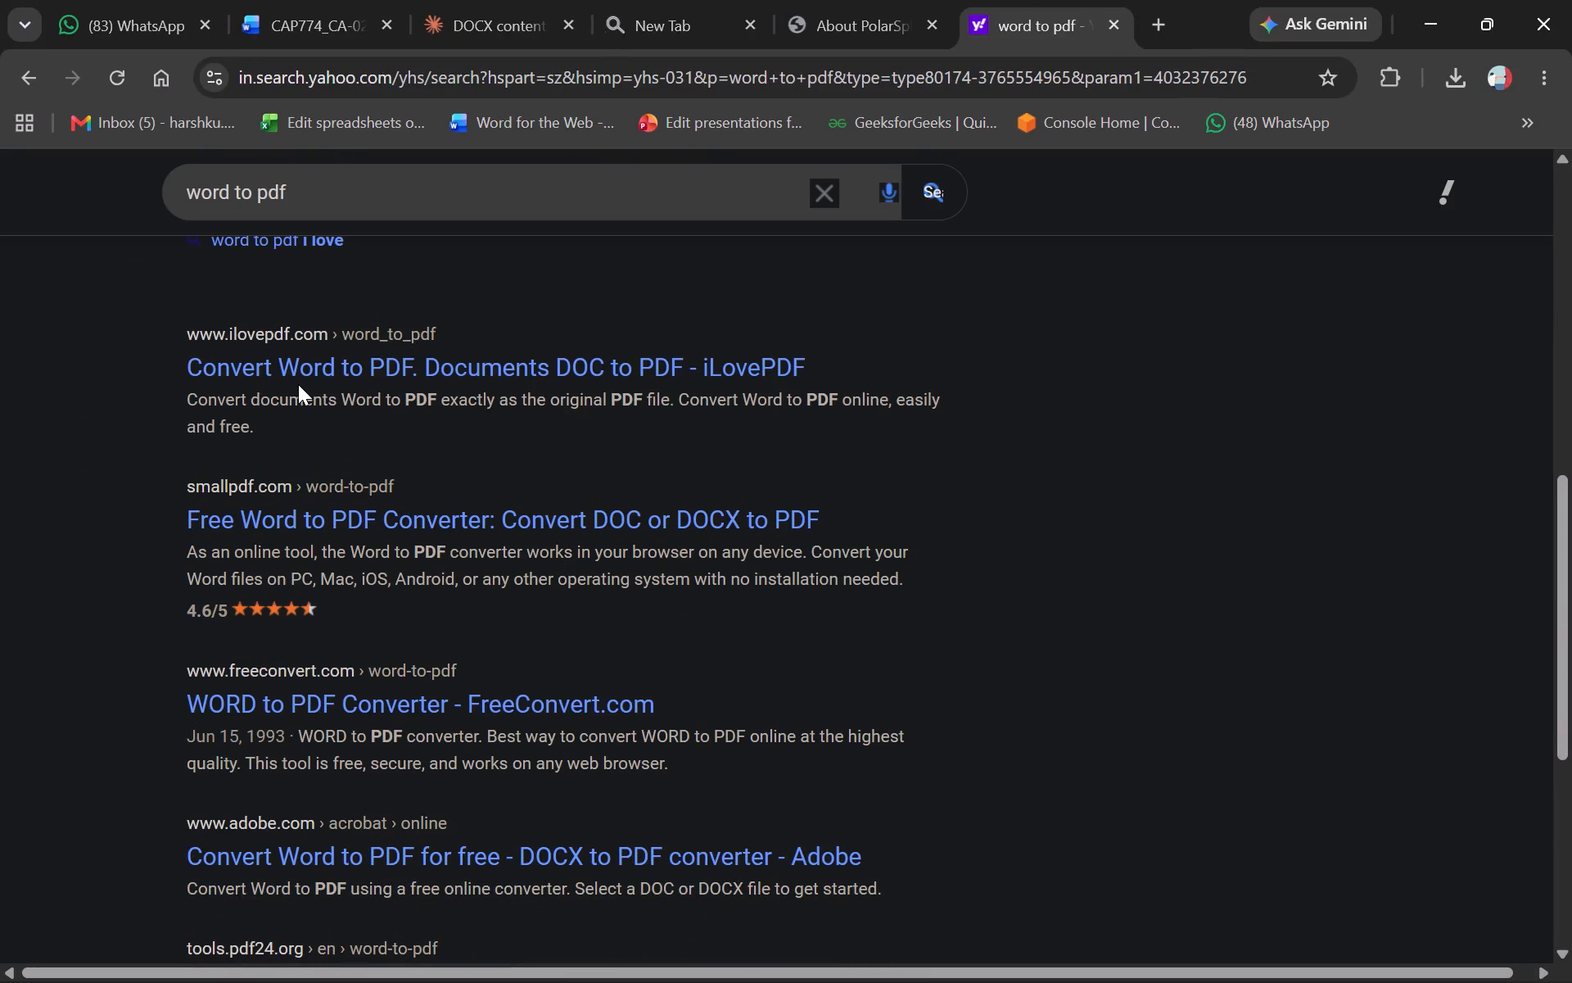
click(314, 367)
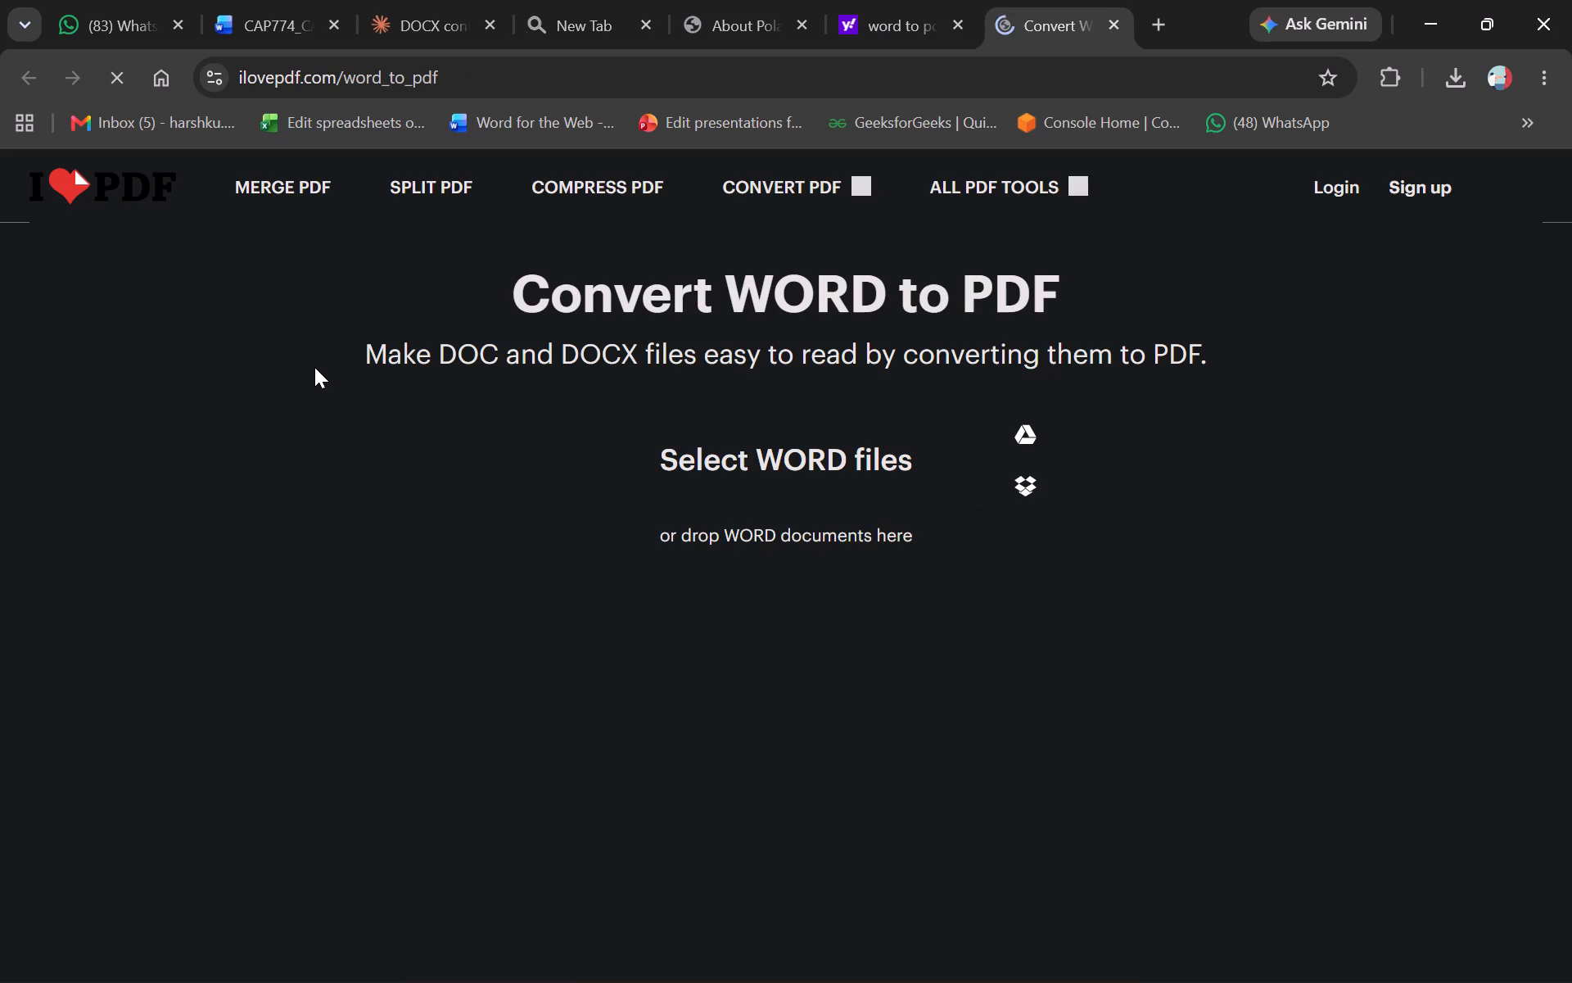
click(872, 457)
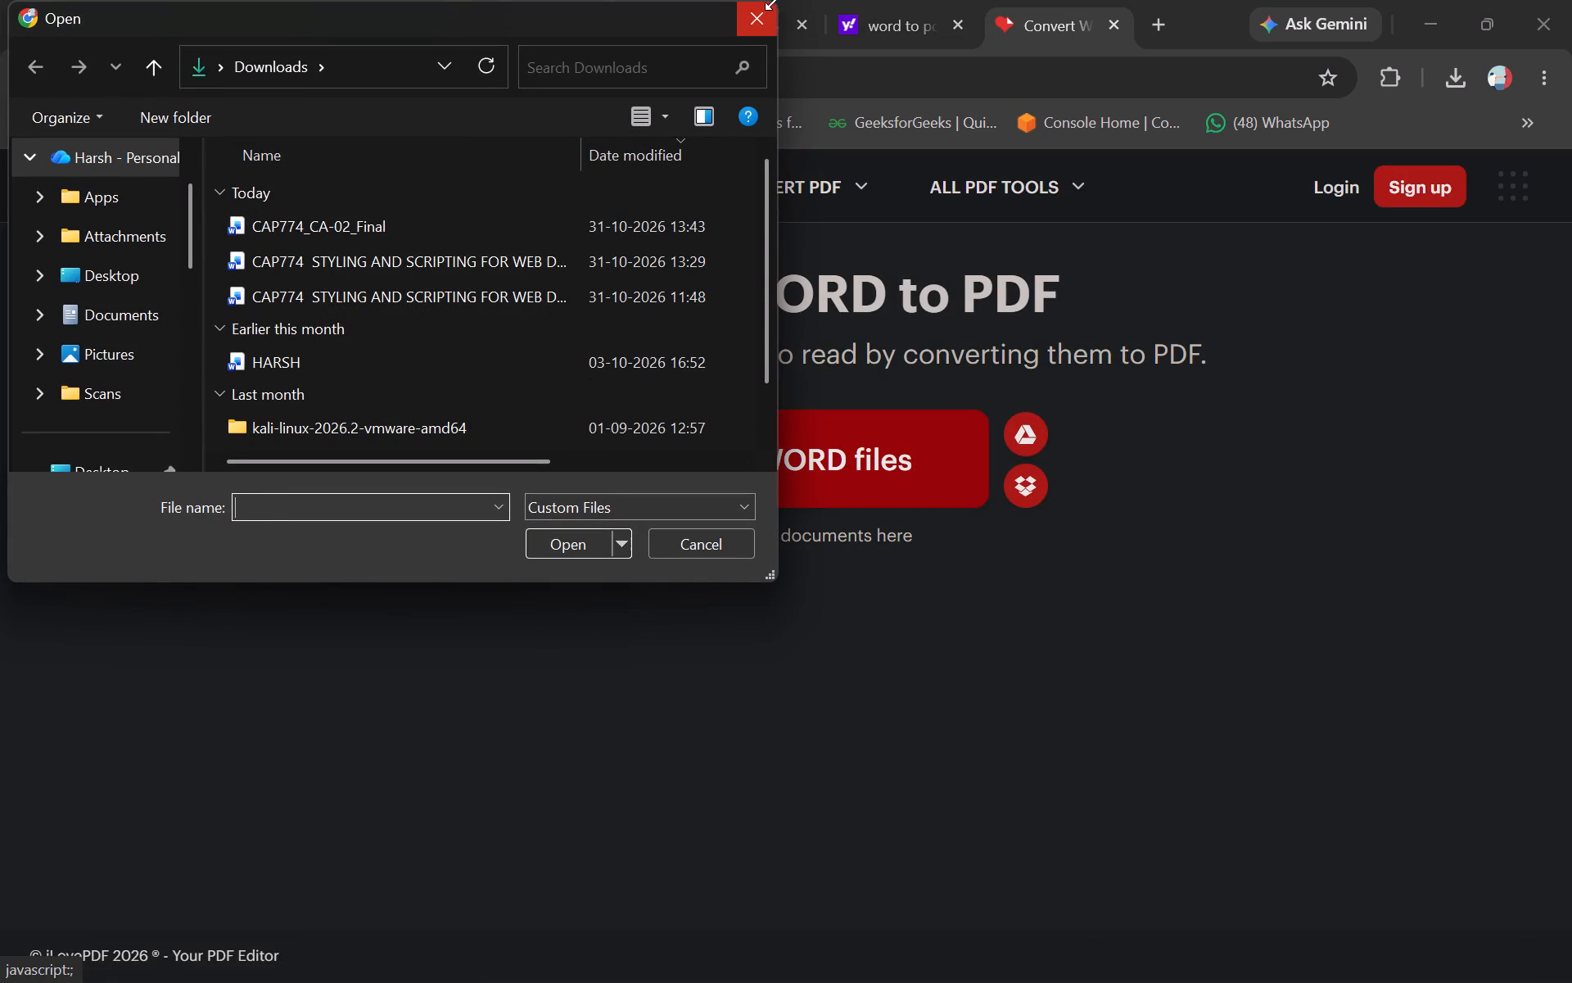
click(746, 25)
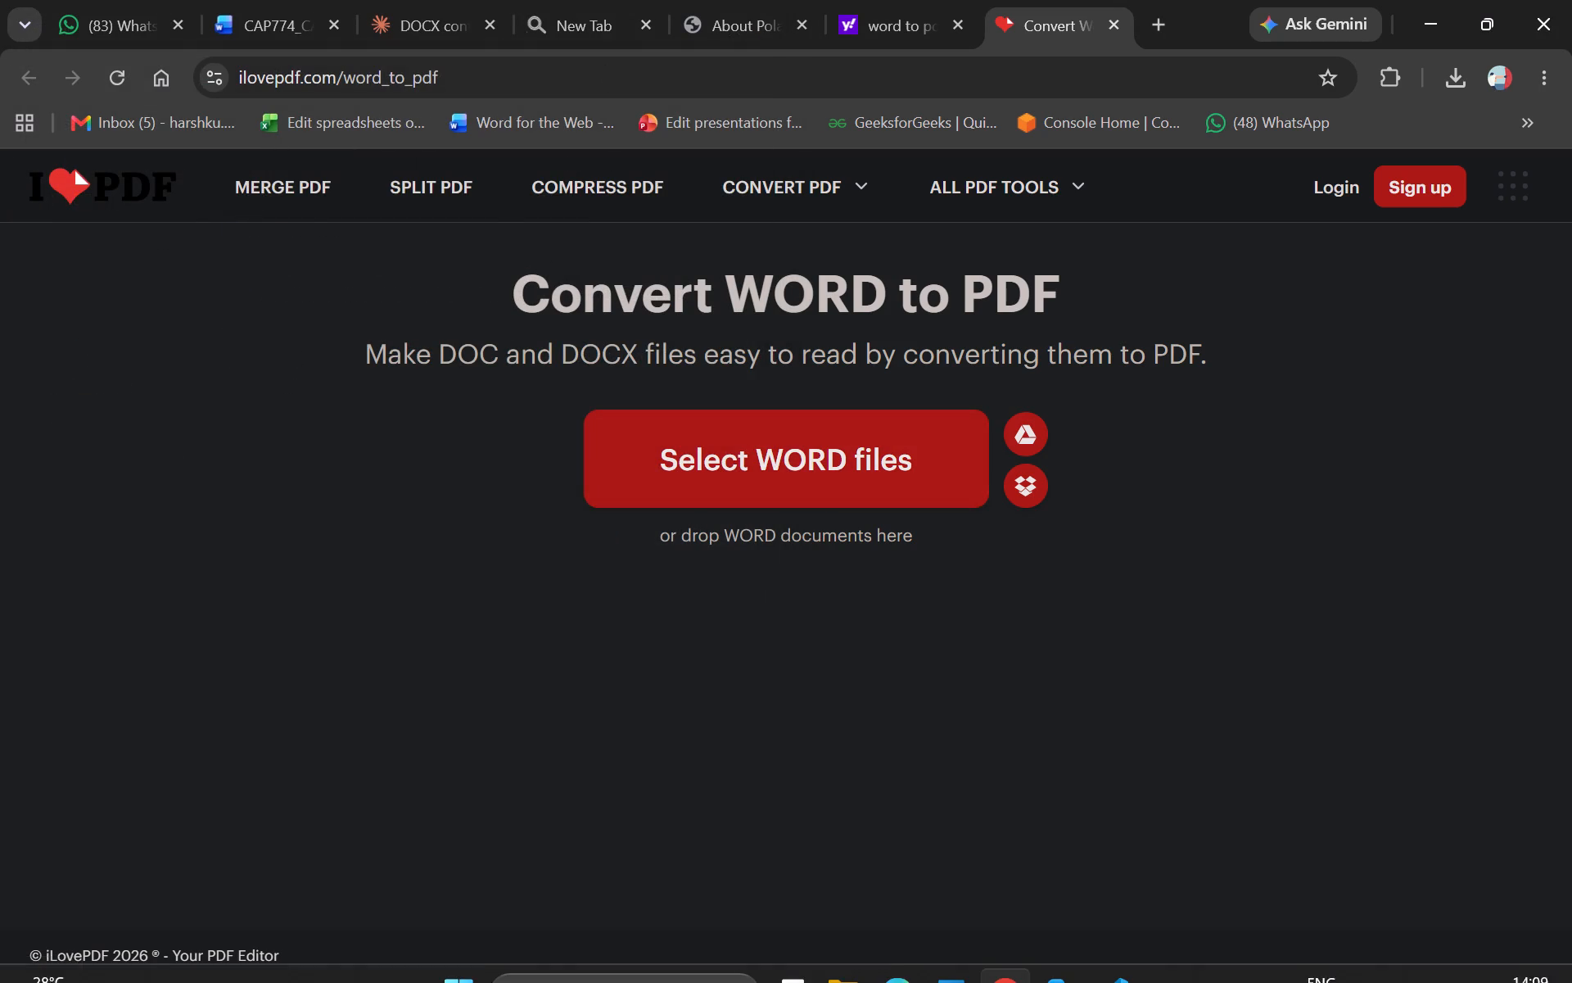
Return to the CAP774_CA-02_Final 2 report in Word online, export it as a PDF and download the file.
click(296, 16)
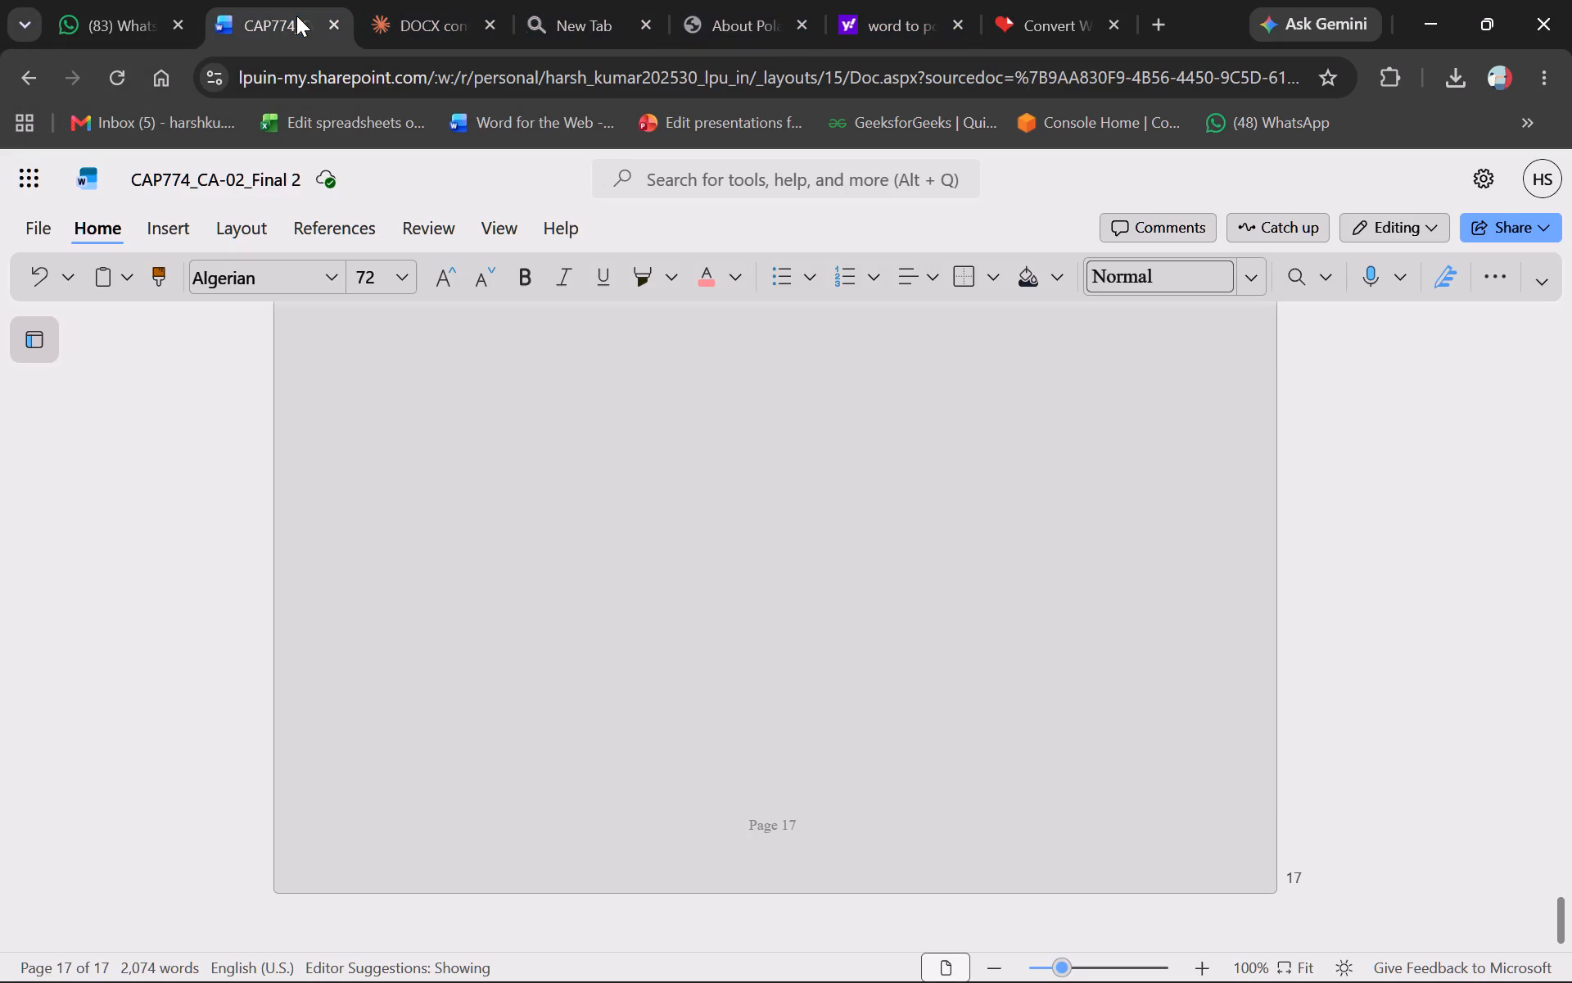
scroll(342, 516, up, 6)
scroll(510, 646, up, 12)
click(138, 621)
scroll(138, 621, up, 5)
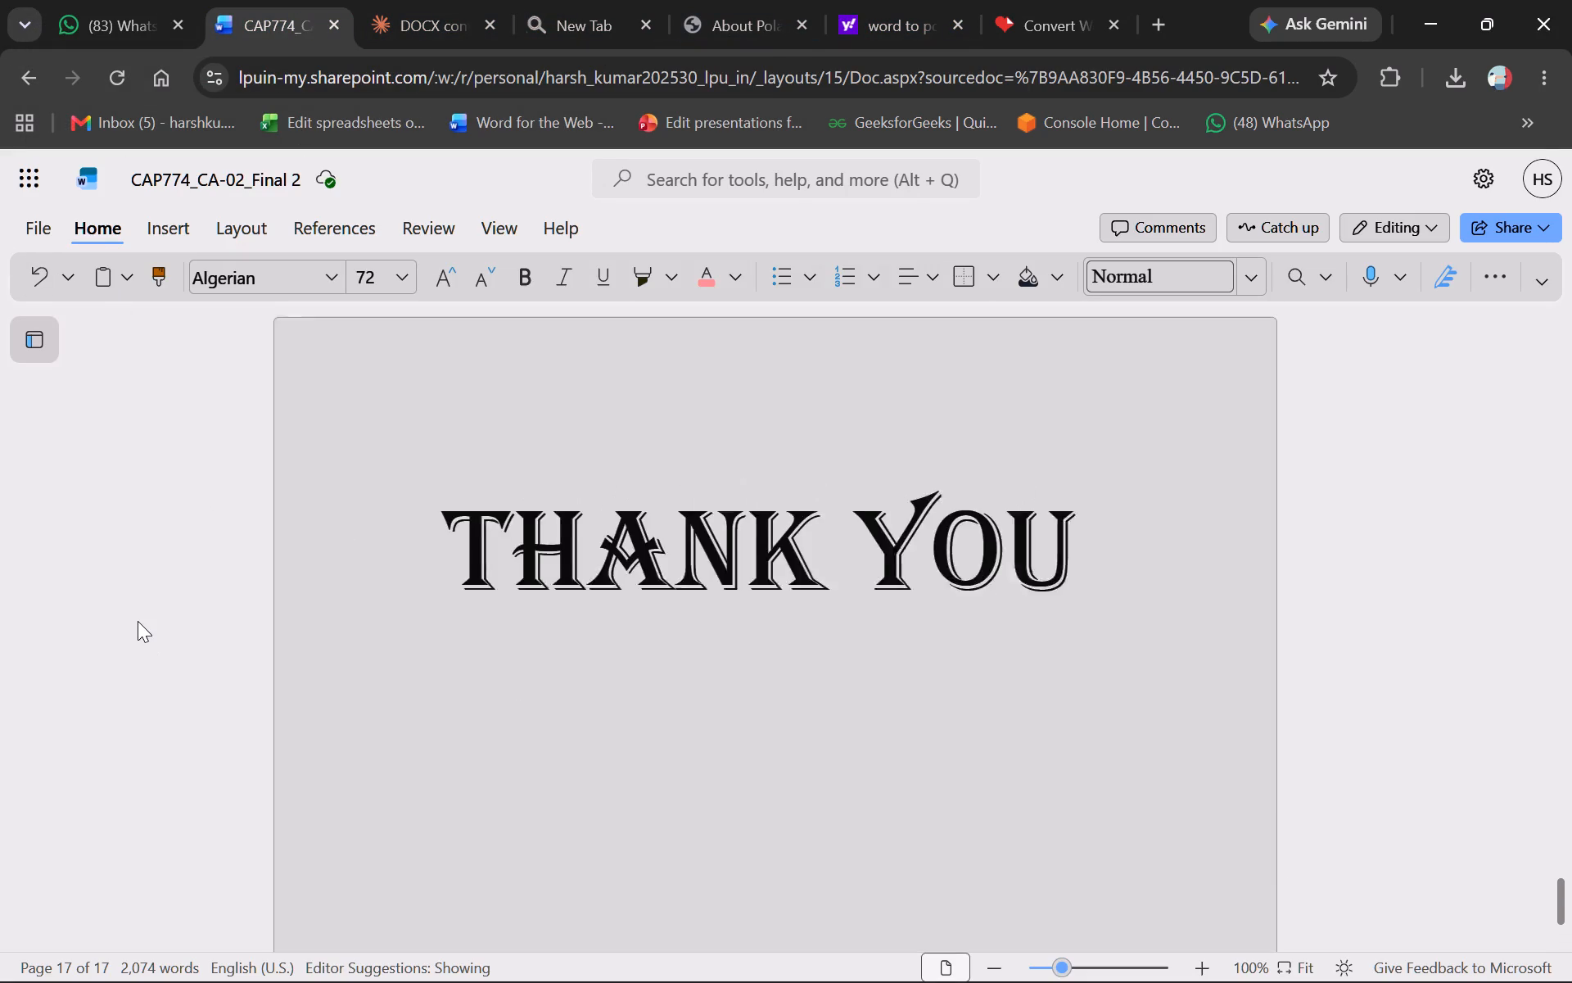
scroll(138, 621, up, 12)
click(35, 237)
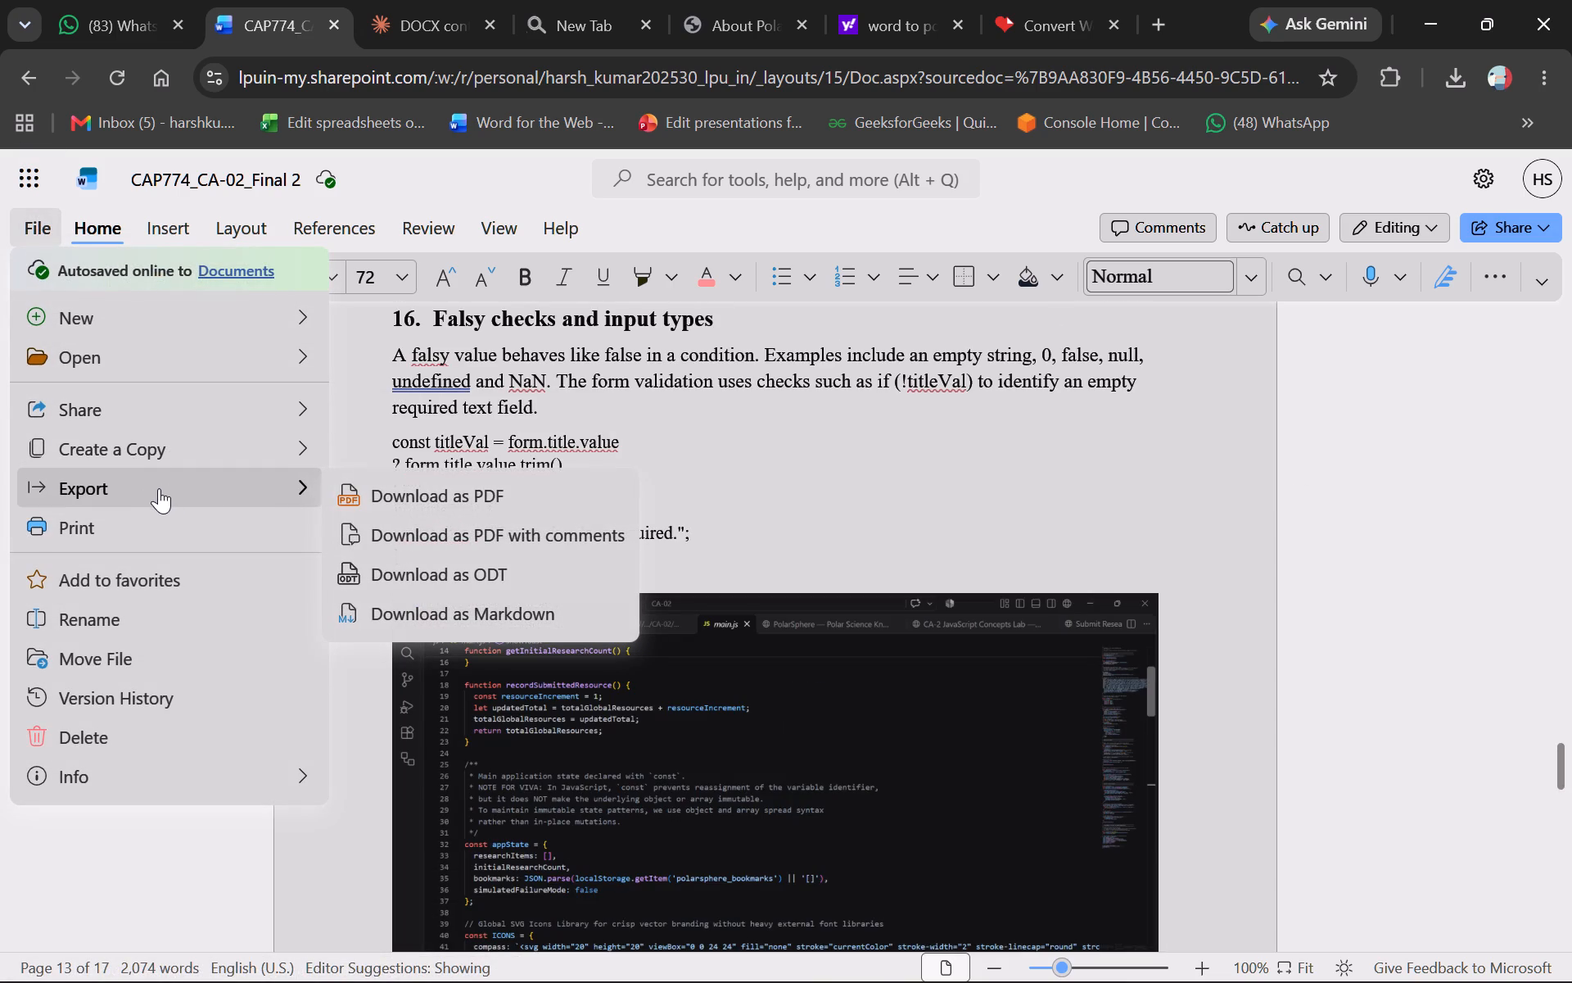
click(452, 507)
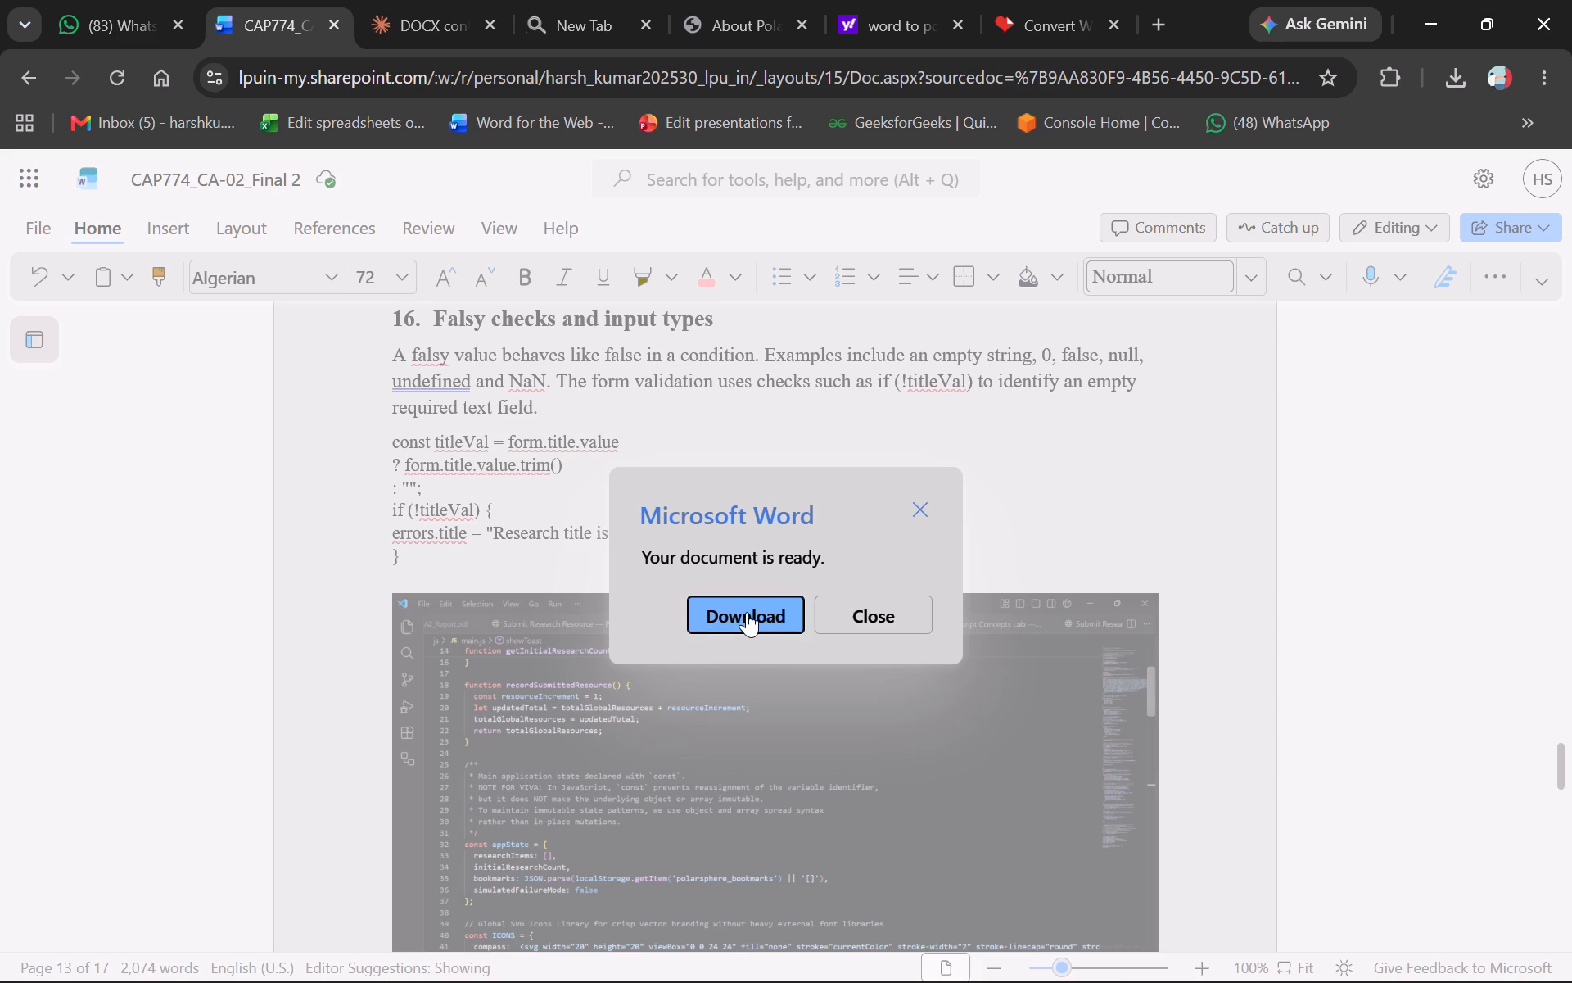
click(747, 612)
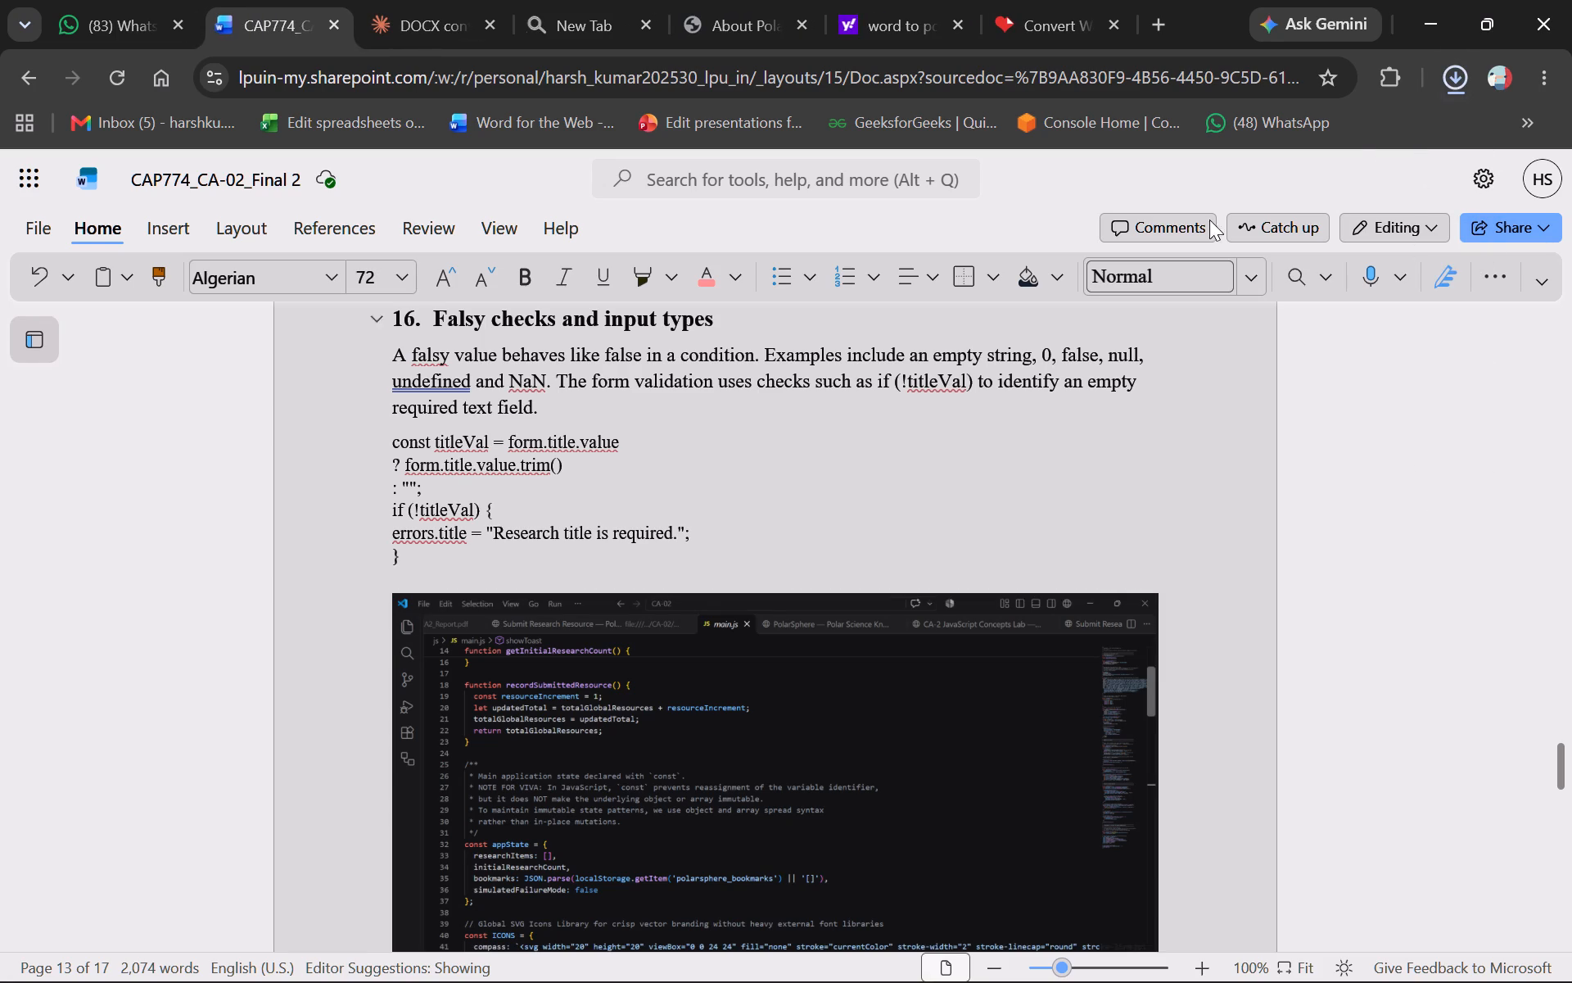
Open the downloaded CAP774_CA-02_Final 2.pdf and review its layout from the cover page through to the closing Thank You page.
click(1448, 75)
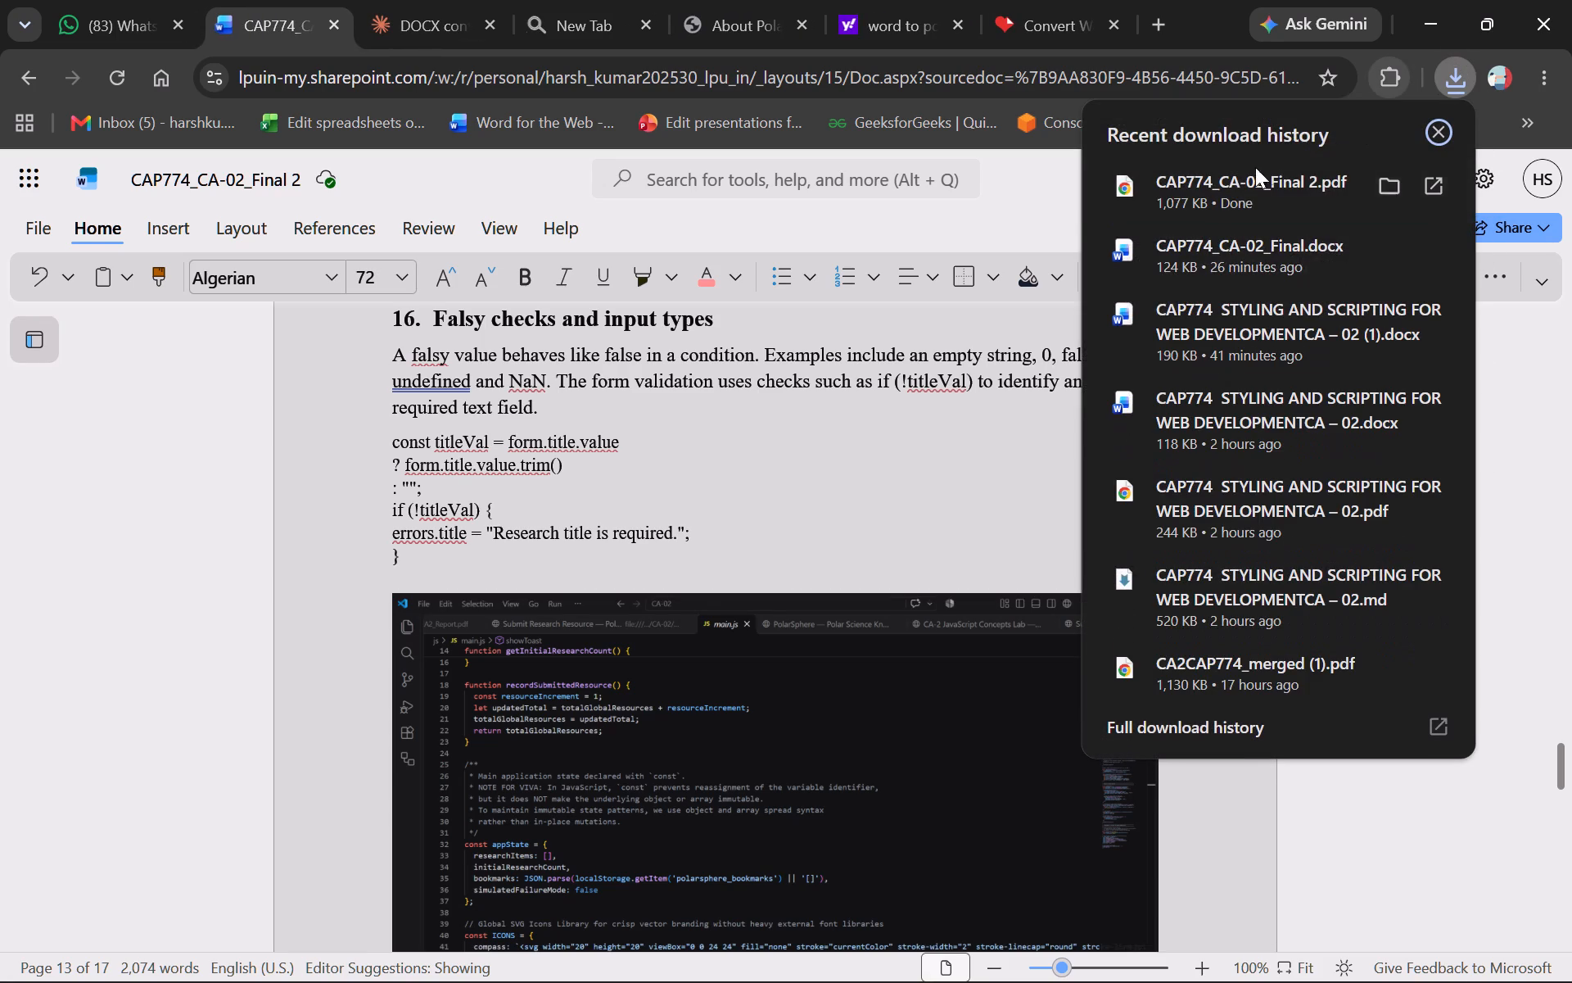
click(1230, 179)
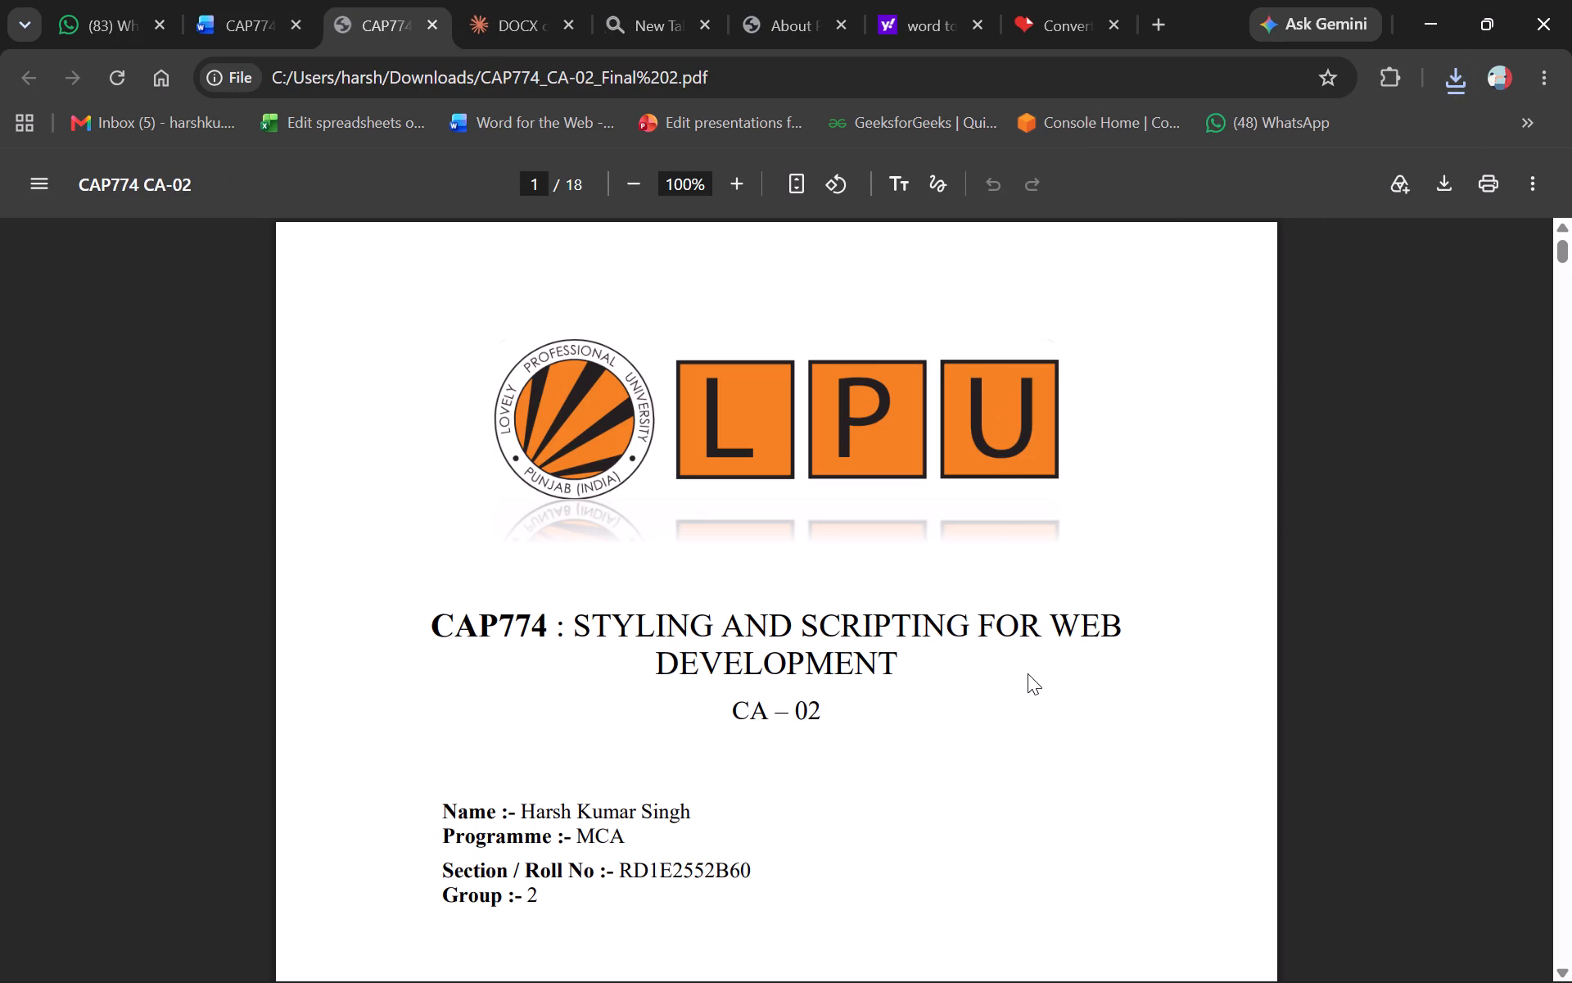
scroll(1028, 673, down, 10)
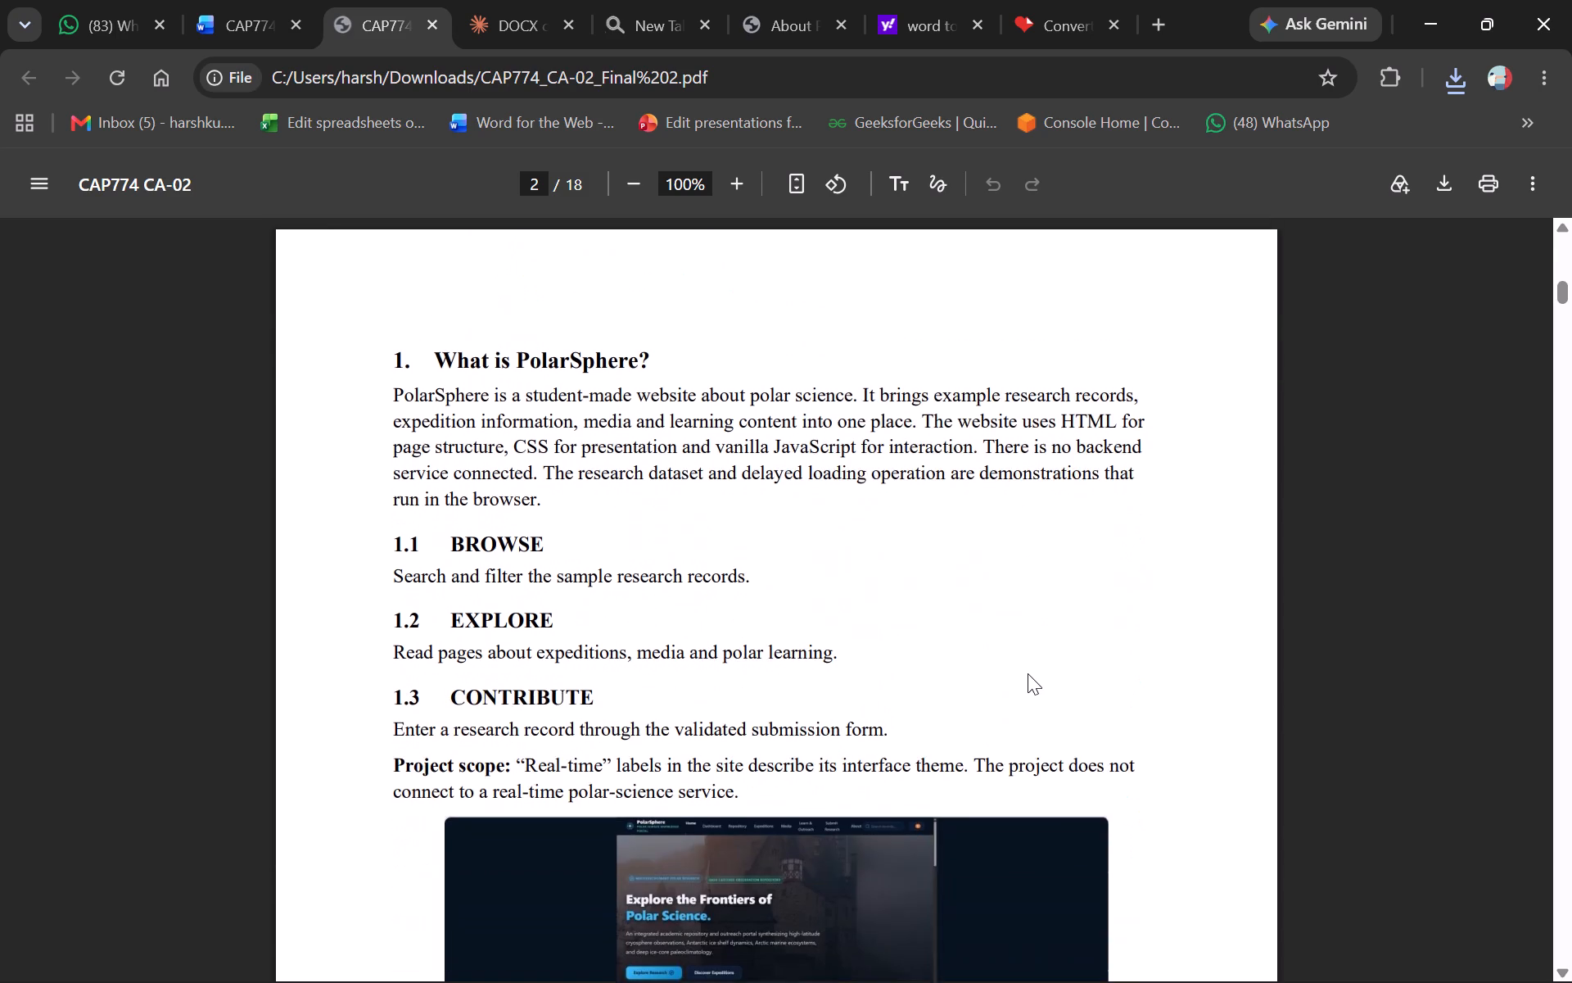
scroll(1028, 673, down, 11)
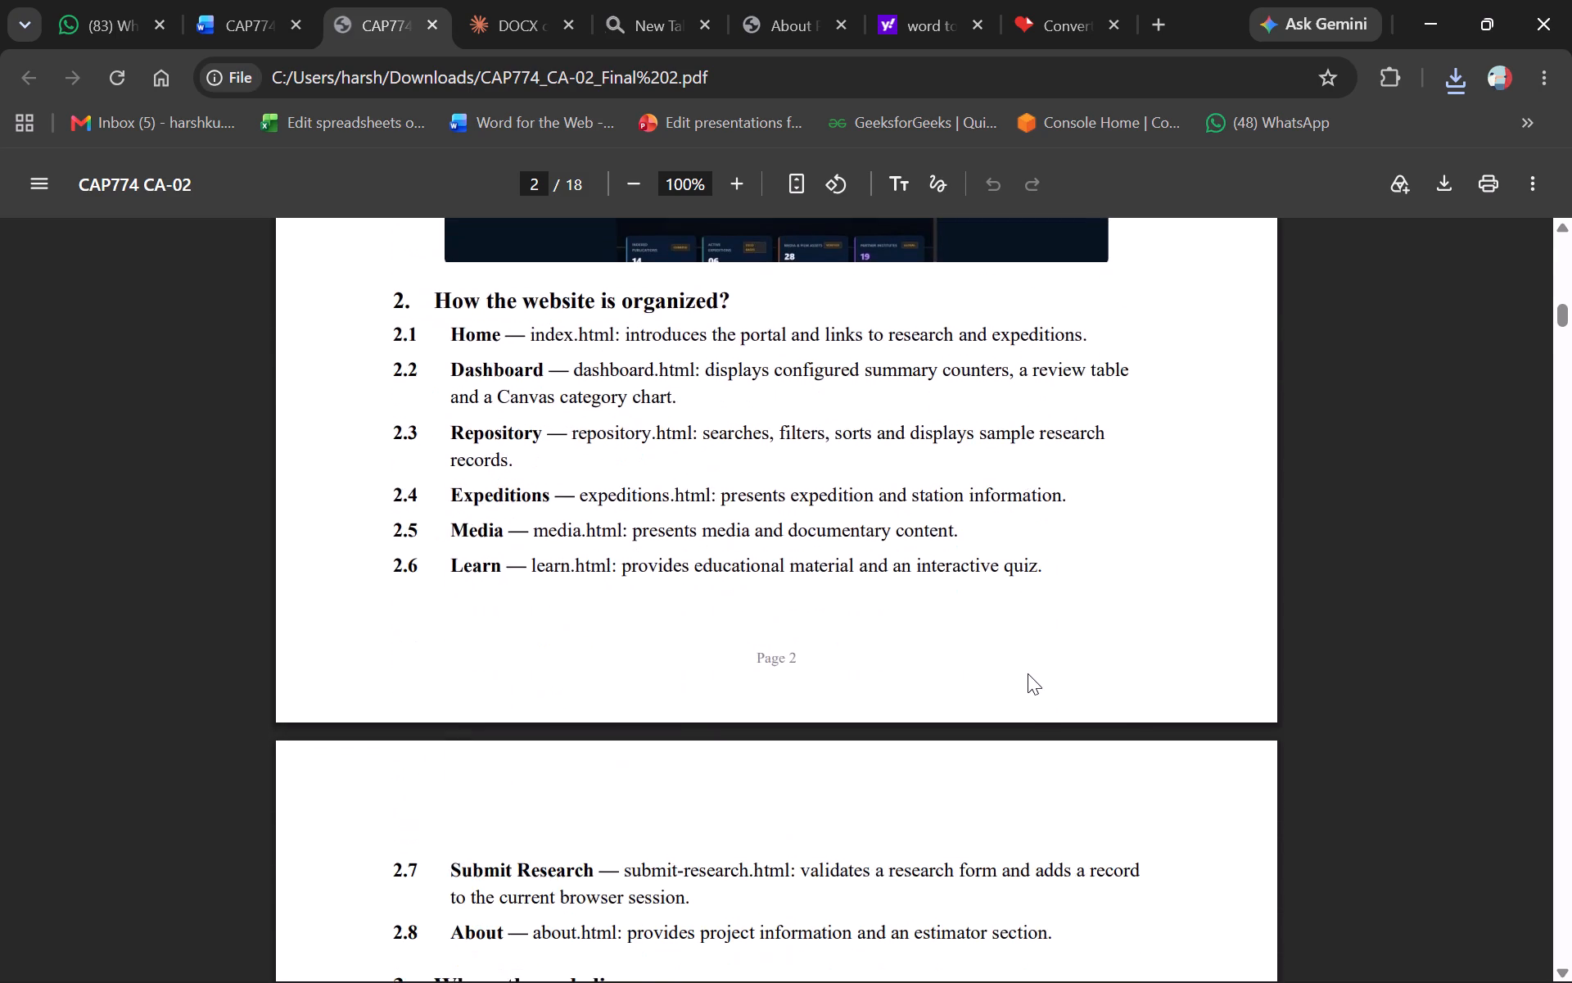
scroll(1028, 673, down, 8)
scroll(1028, 673, up, 2)
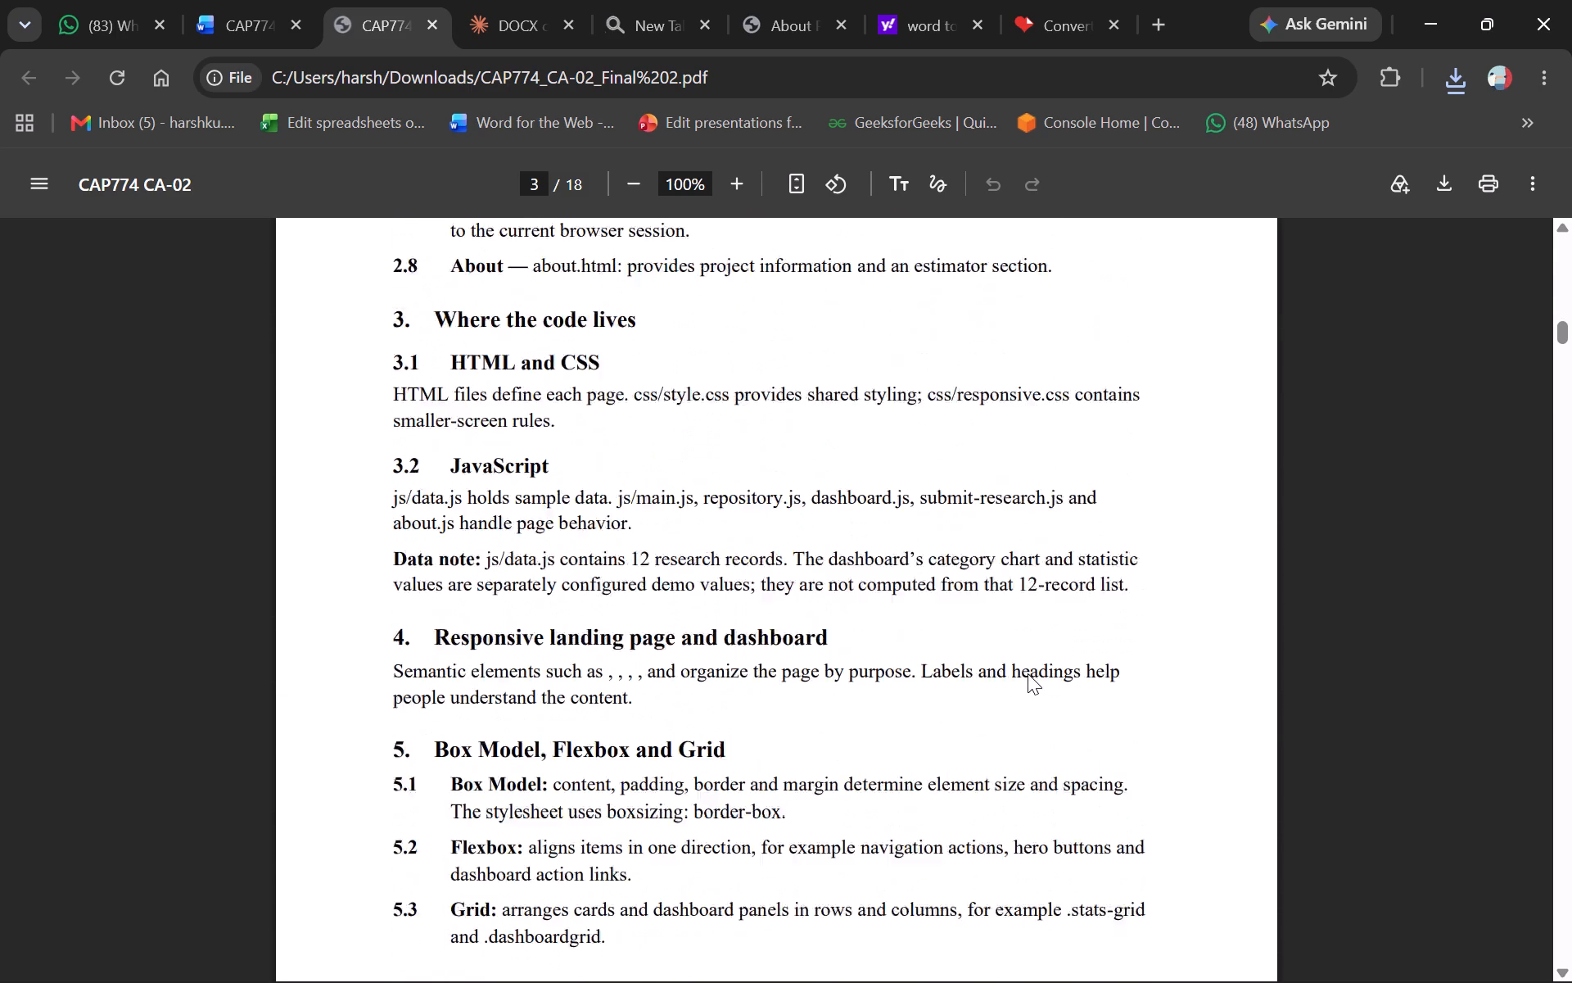
scroll(1028, 673, up, 1)
scroll(1028, 673, down, 9)
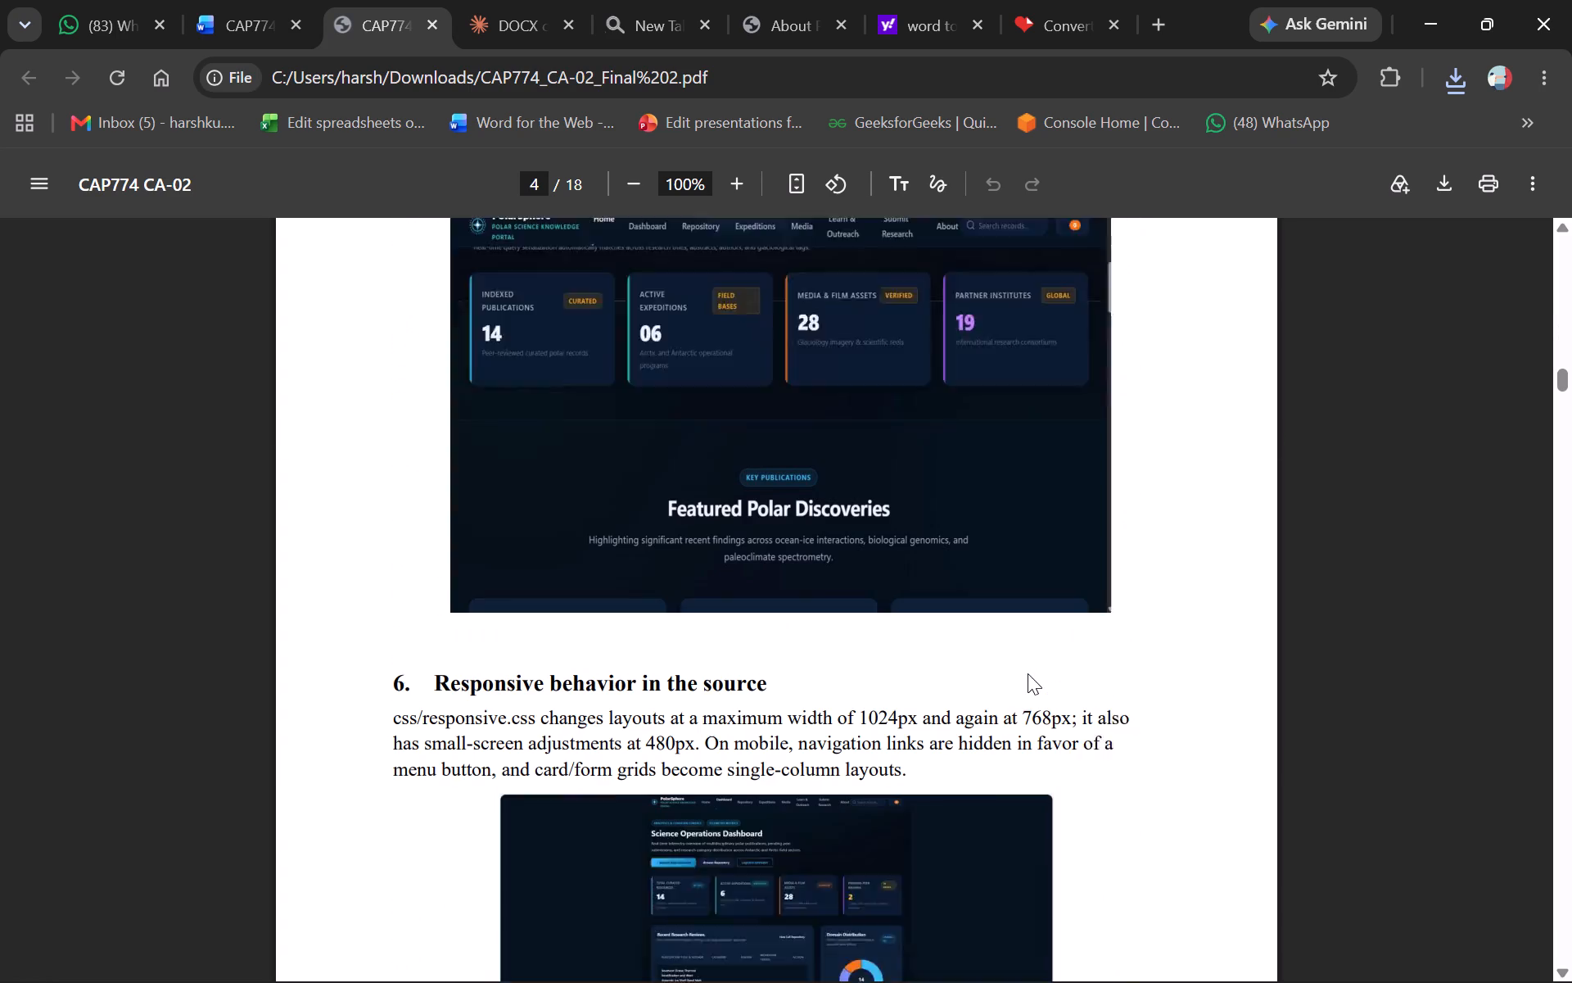
scroll(1028, 673, down, 1)
scroll(1028, 673, up, 1)
scroll(1028, 673, down, 3)
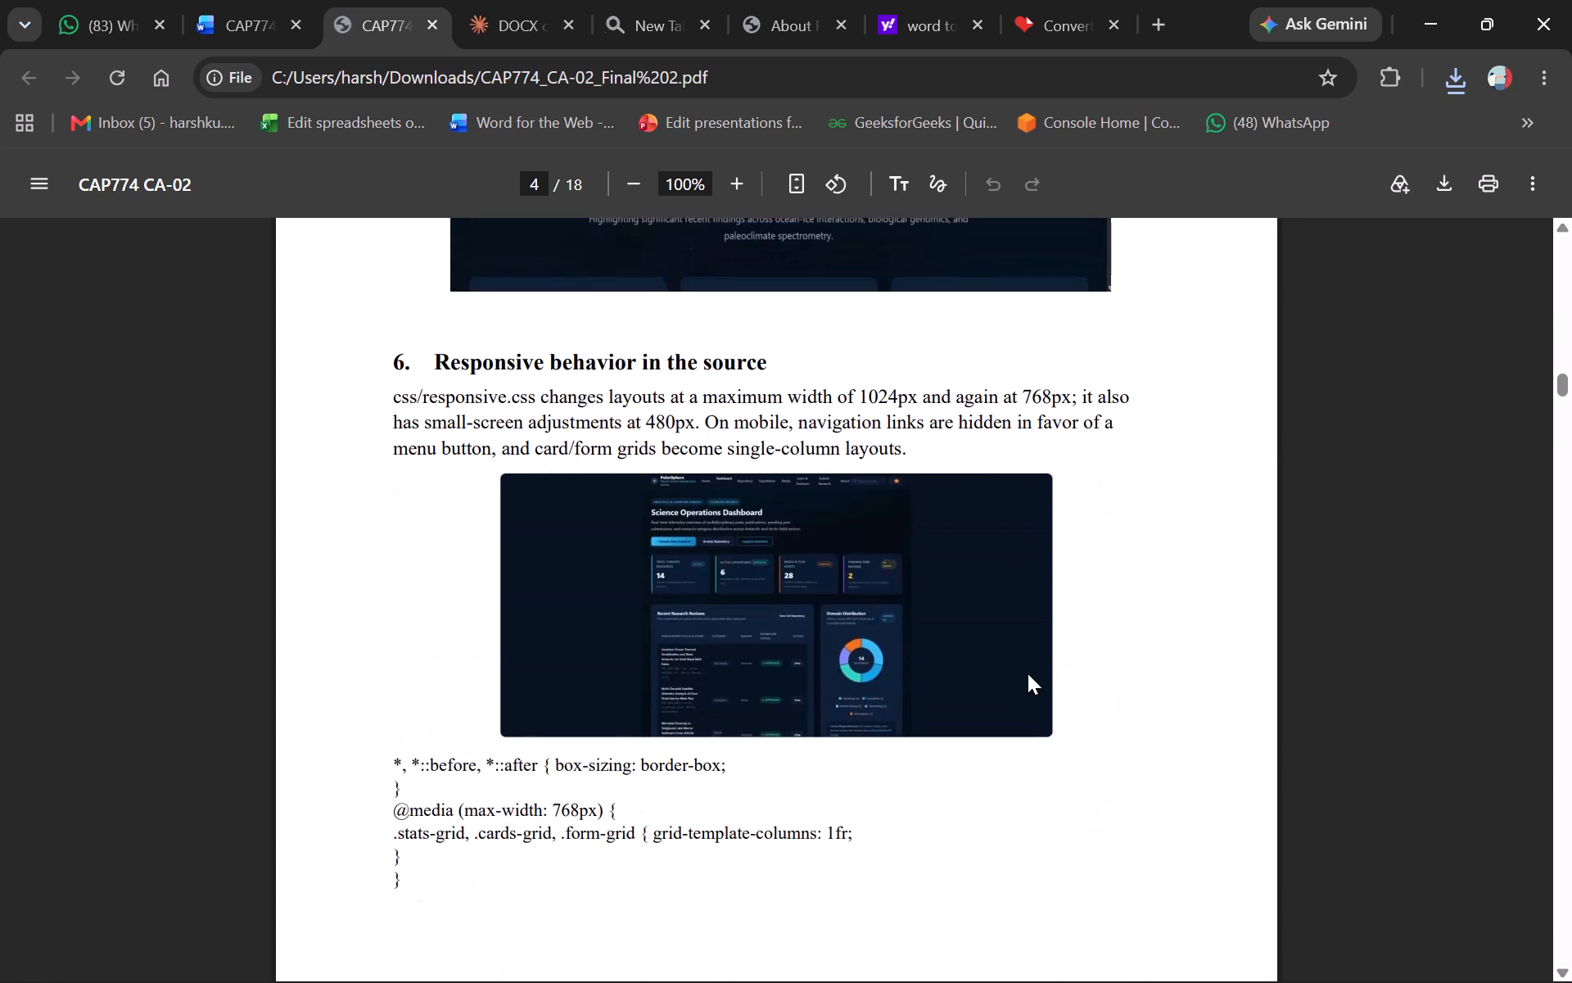
scroll(1028, 673, down, 7)
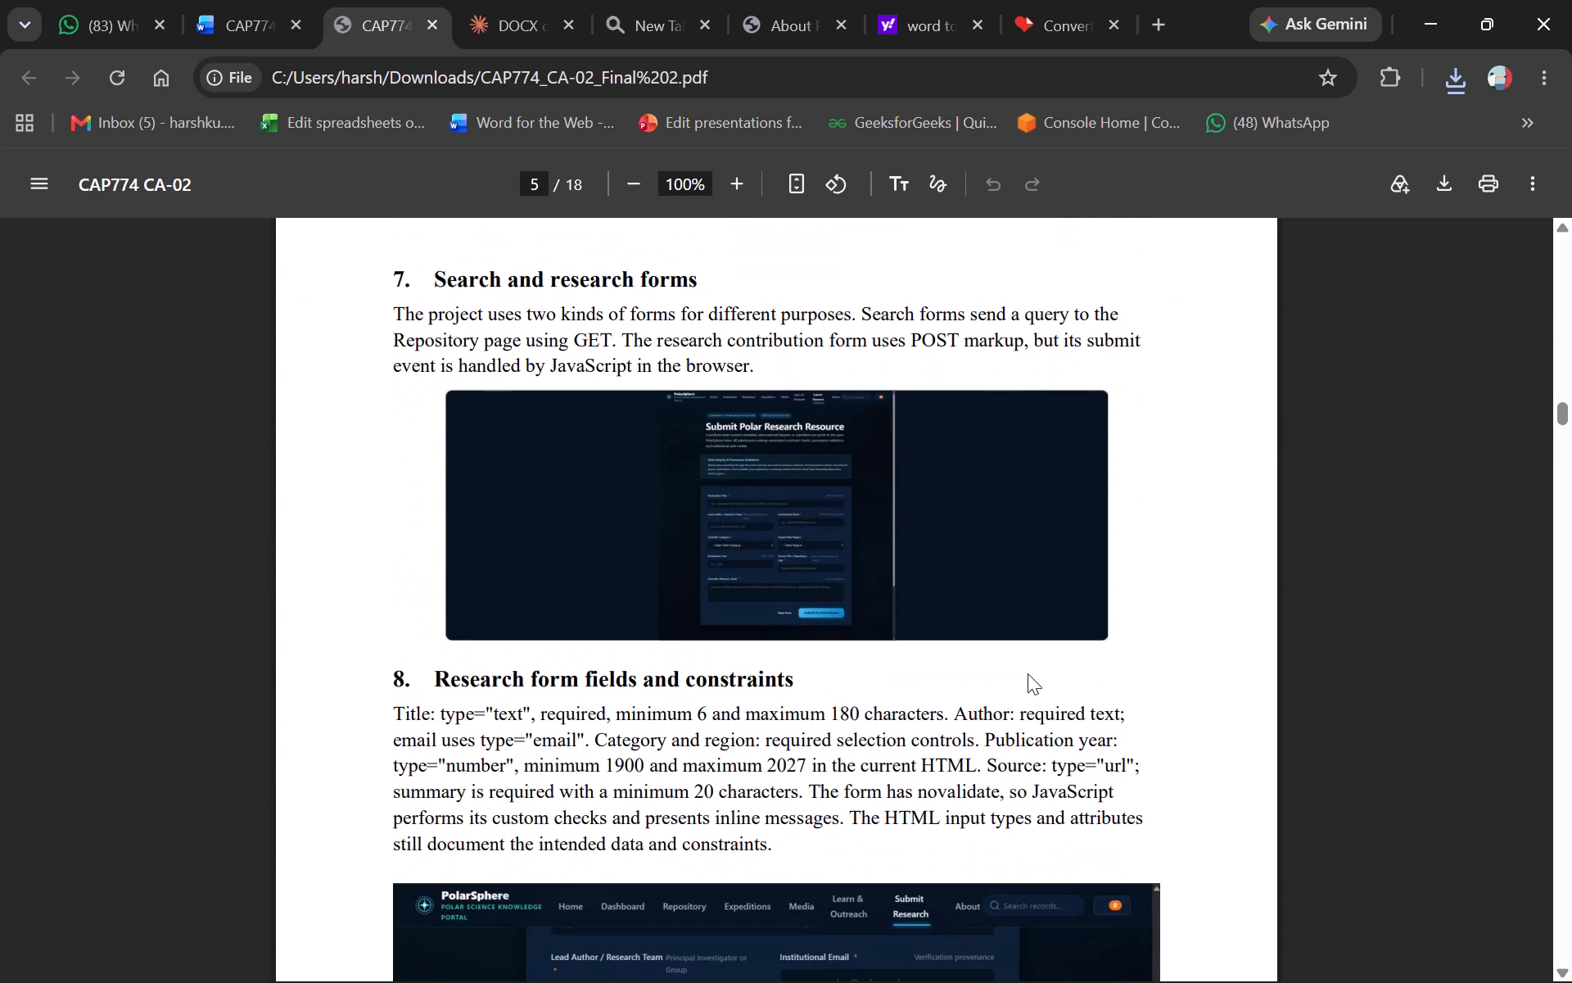
scroll(1028, 673, down, 7)
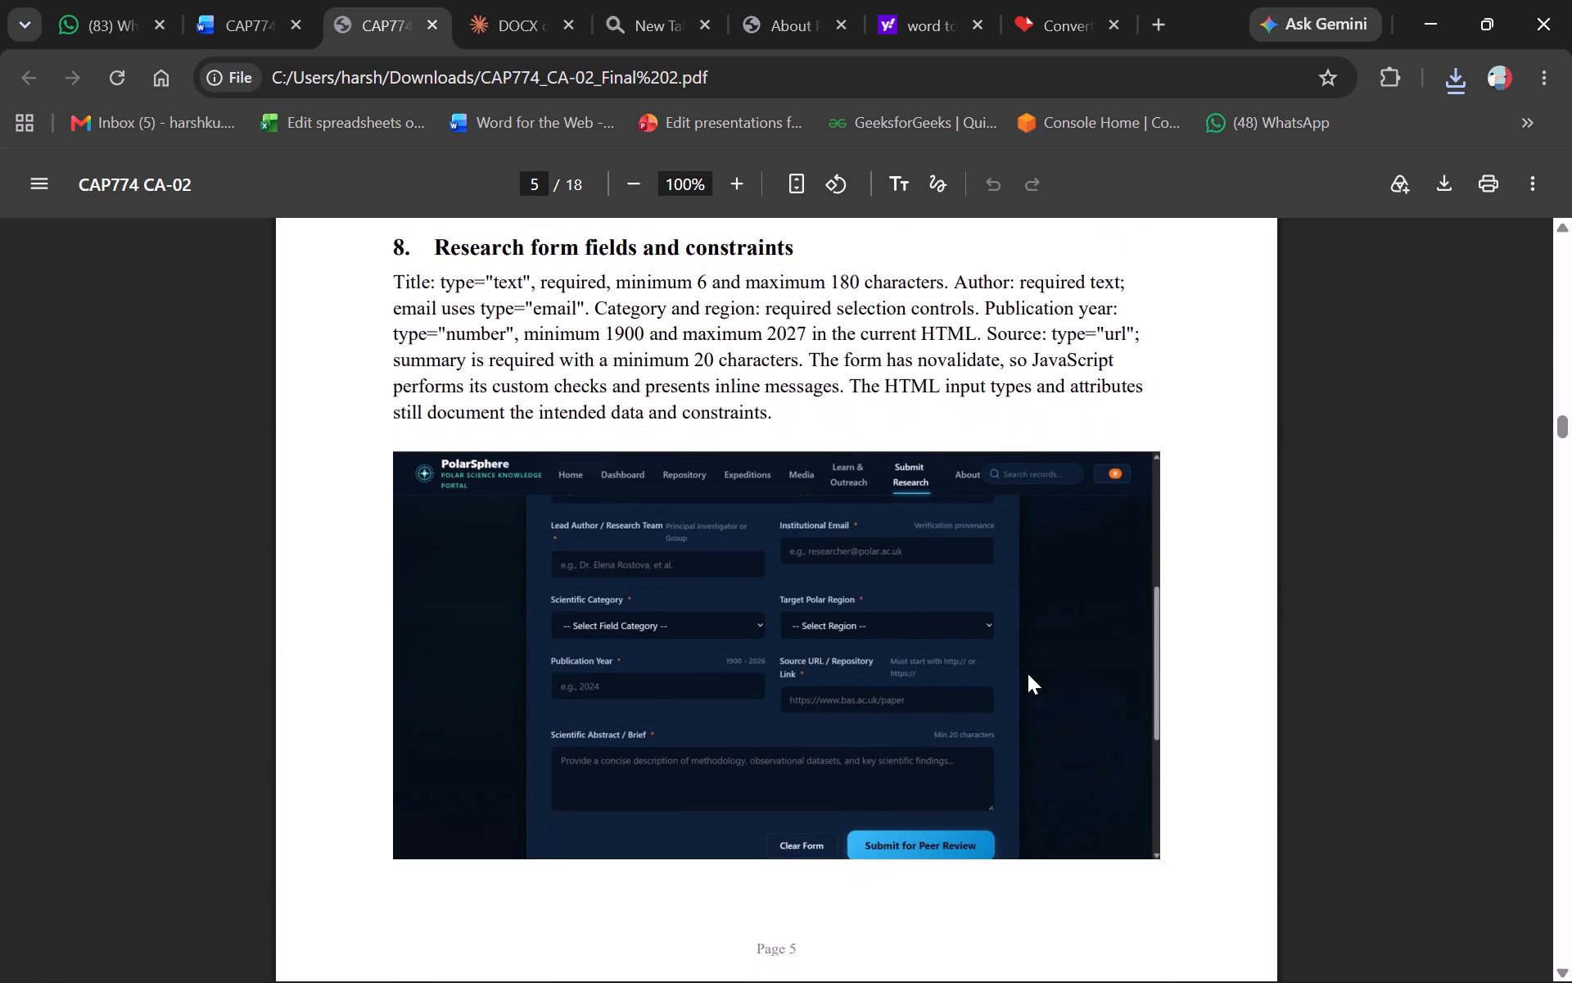
scroll(1028, 673, down, 7)
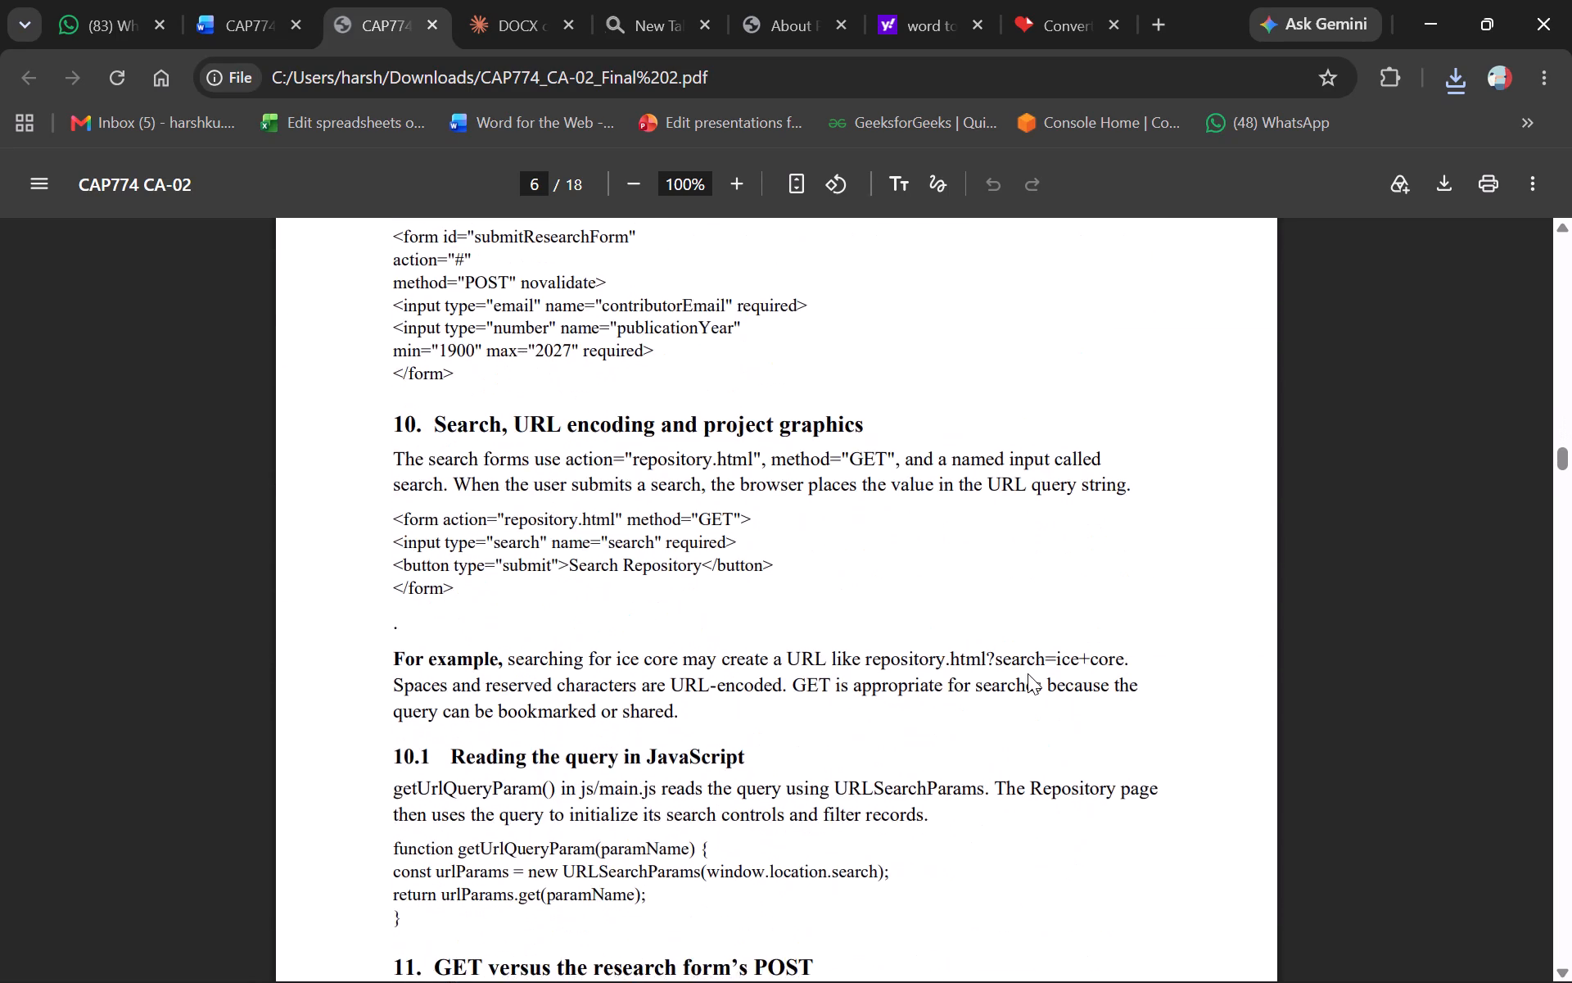
scroll(1028, 673, down, 10)
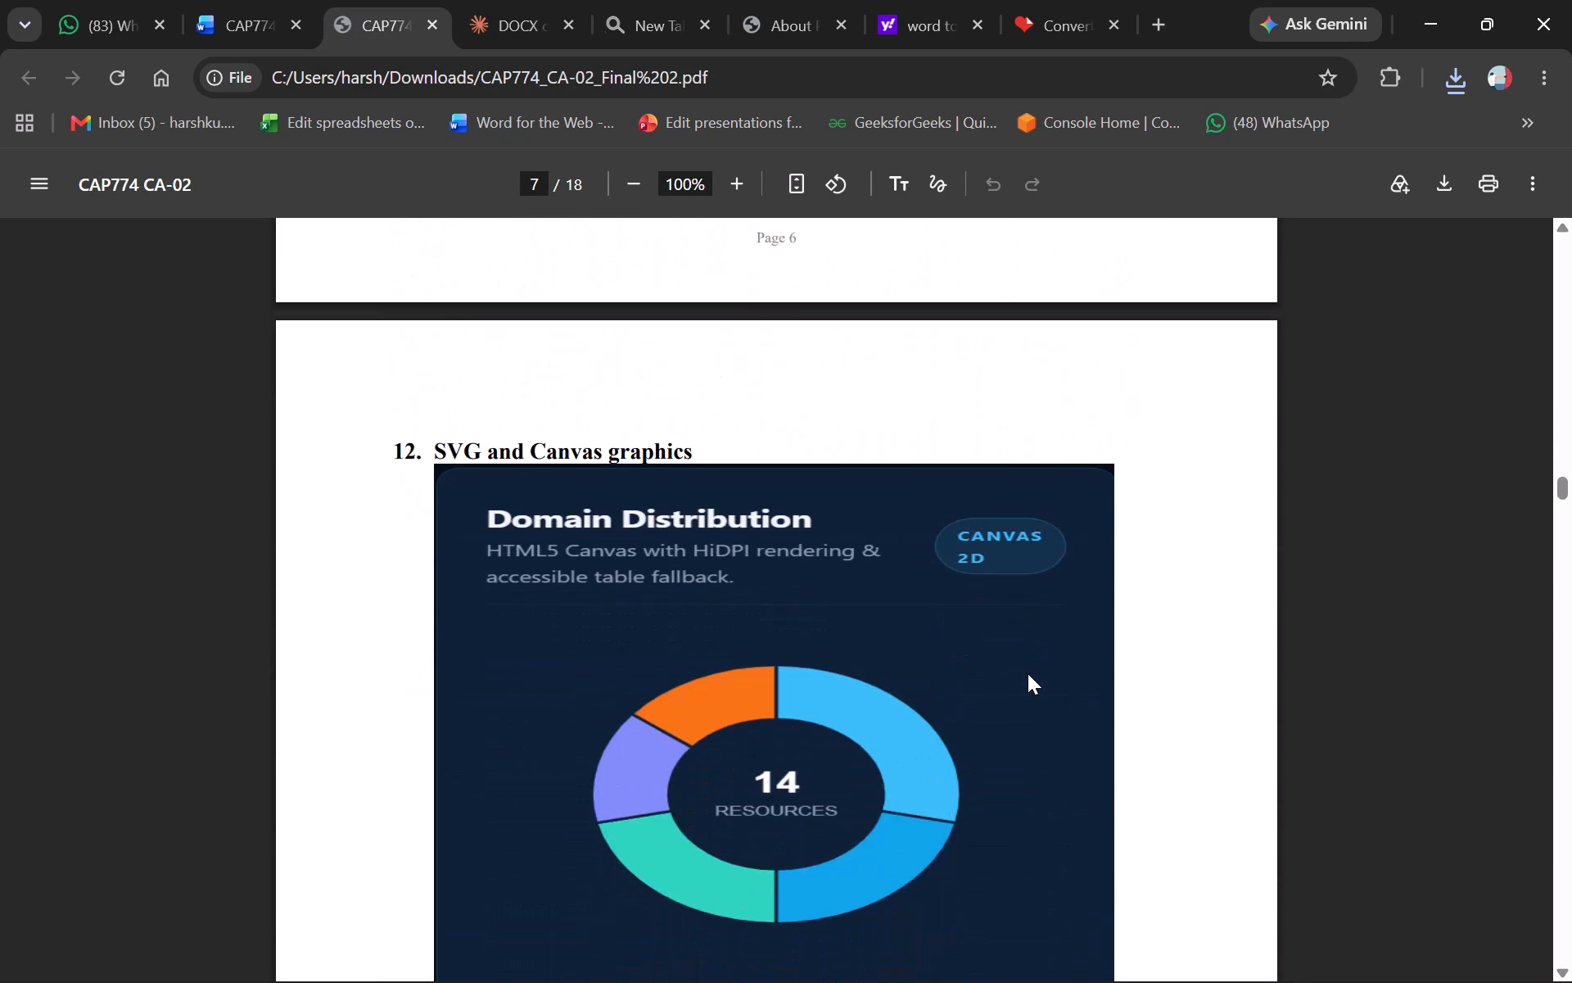
scroll(1028, 673, down, 2)
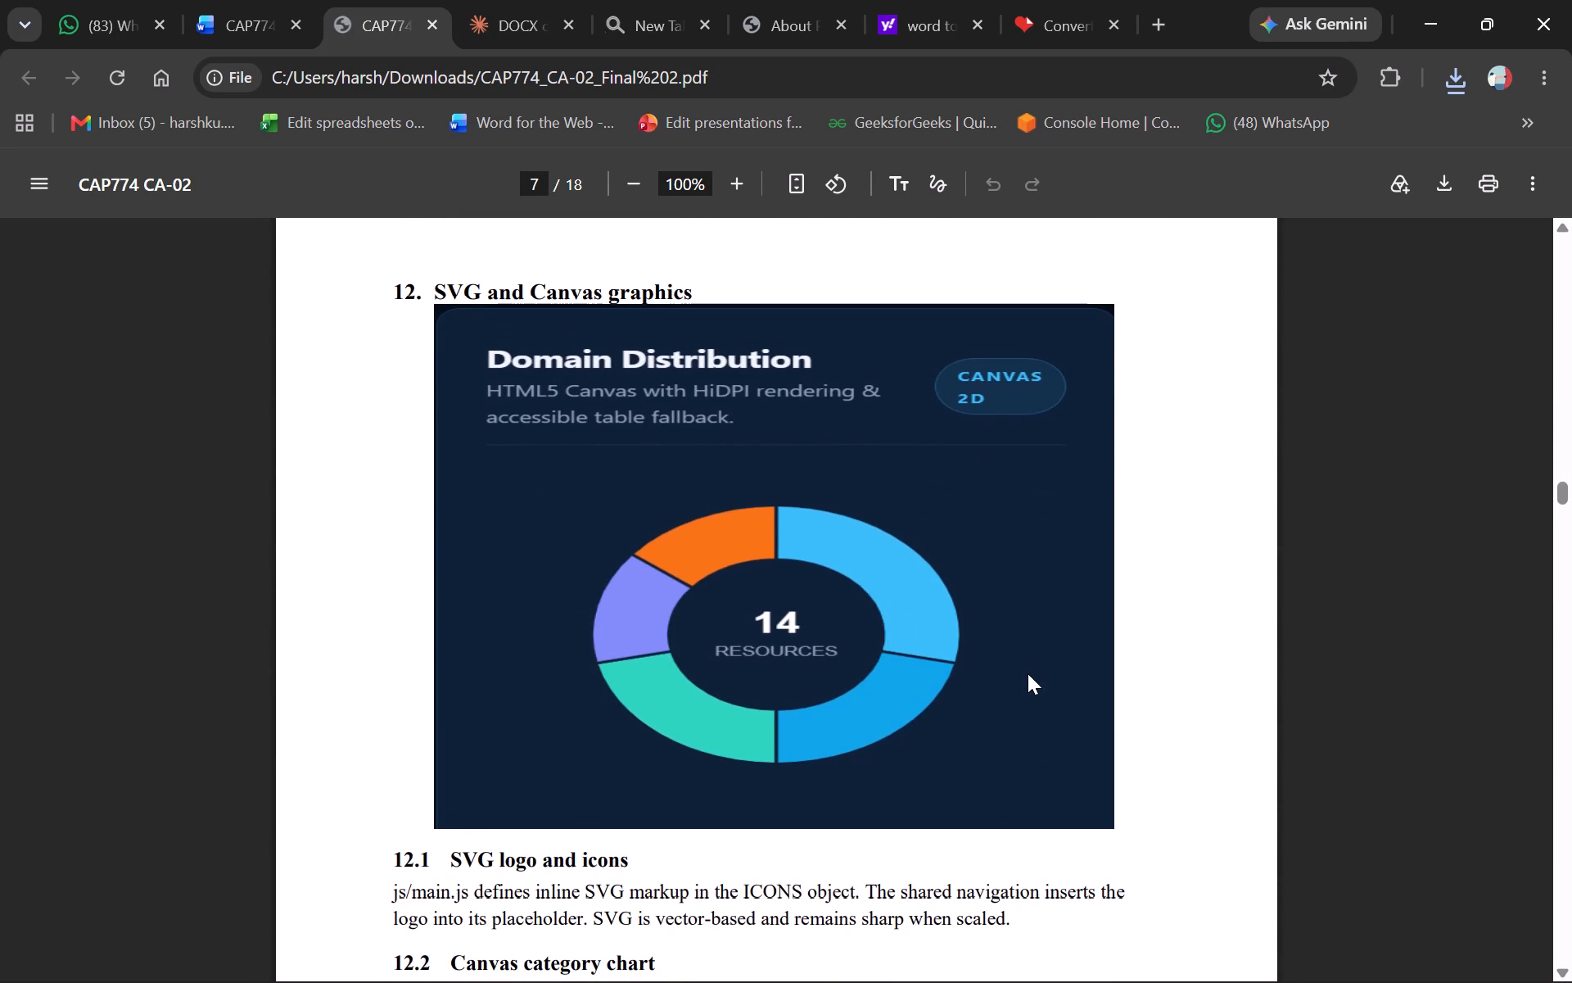
scroll(1028, 673, down, 2)
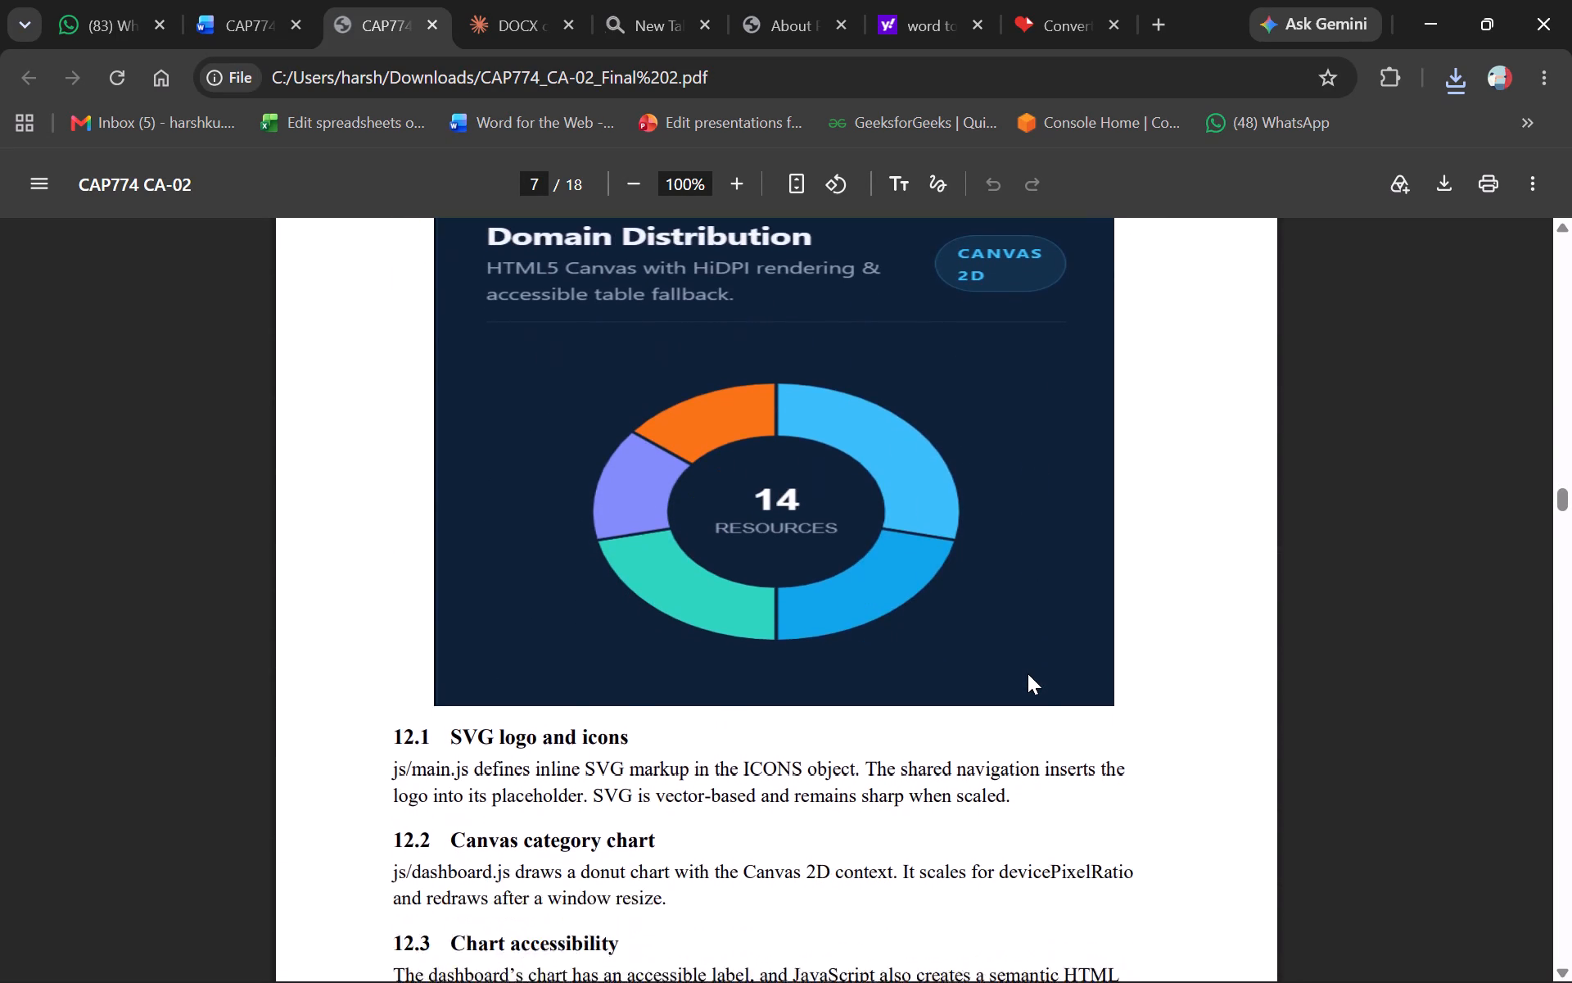
scroll(1028, 673, down, 4)
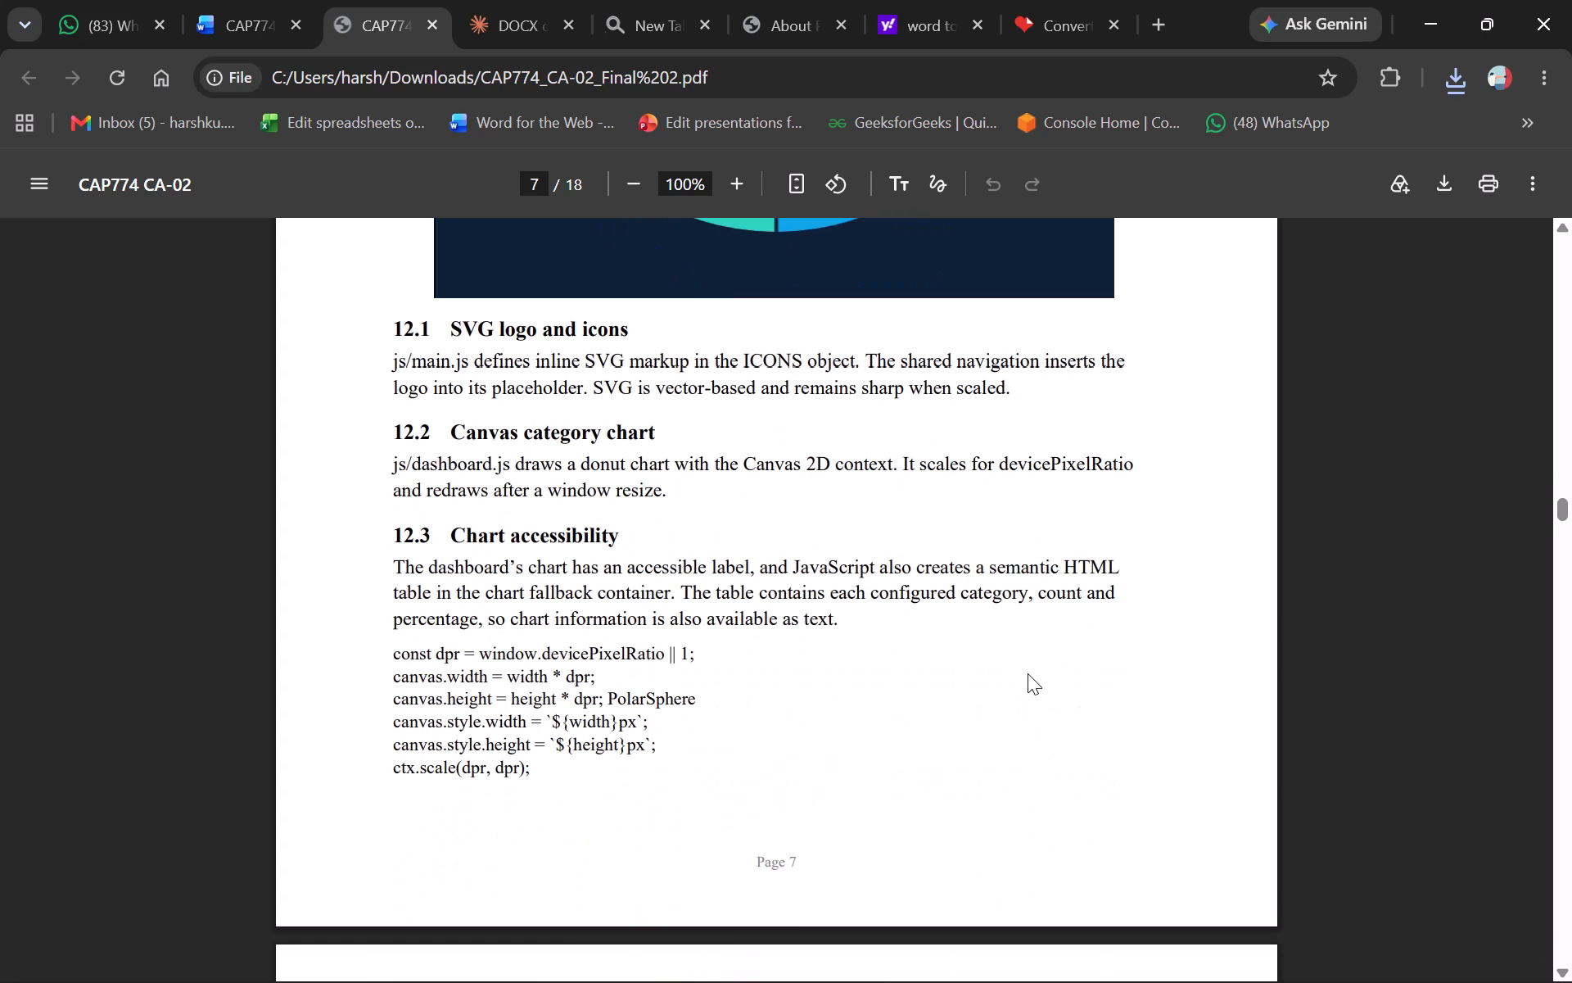
scroll(1028, 673, down, 9)
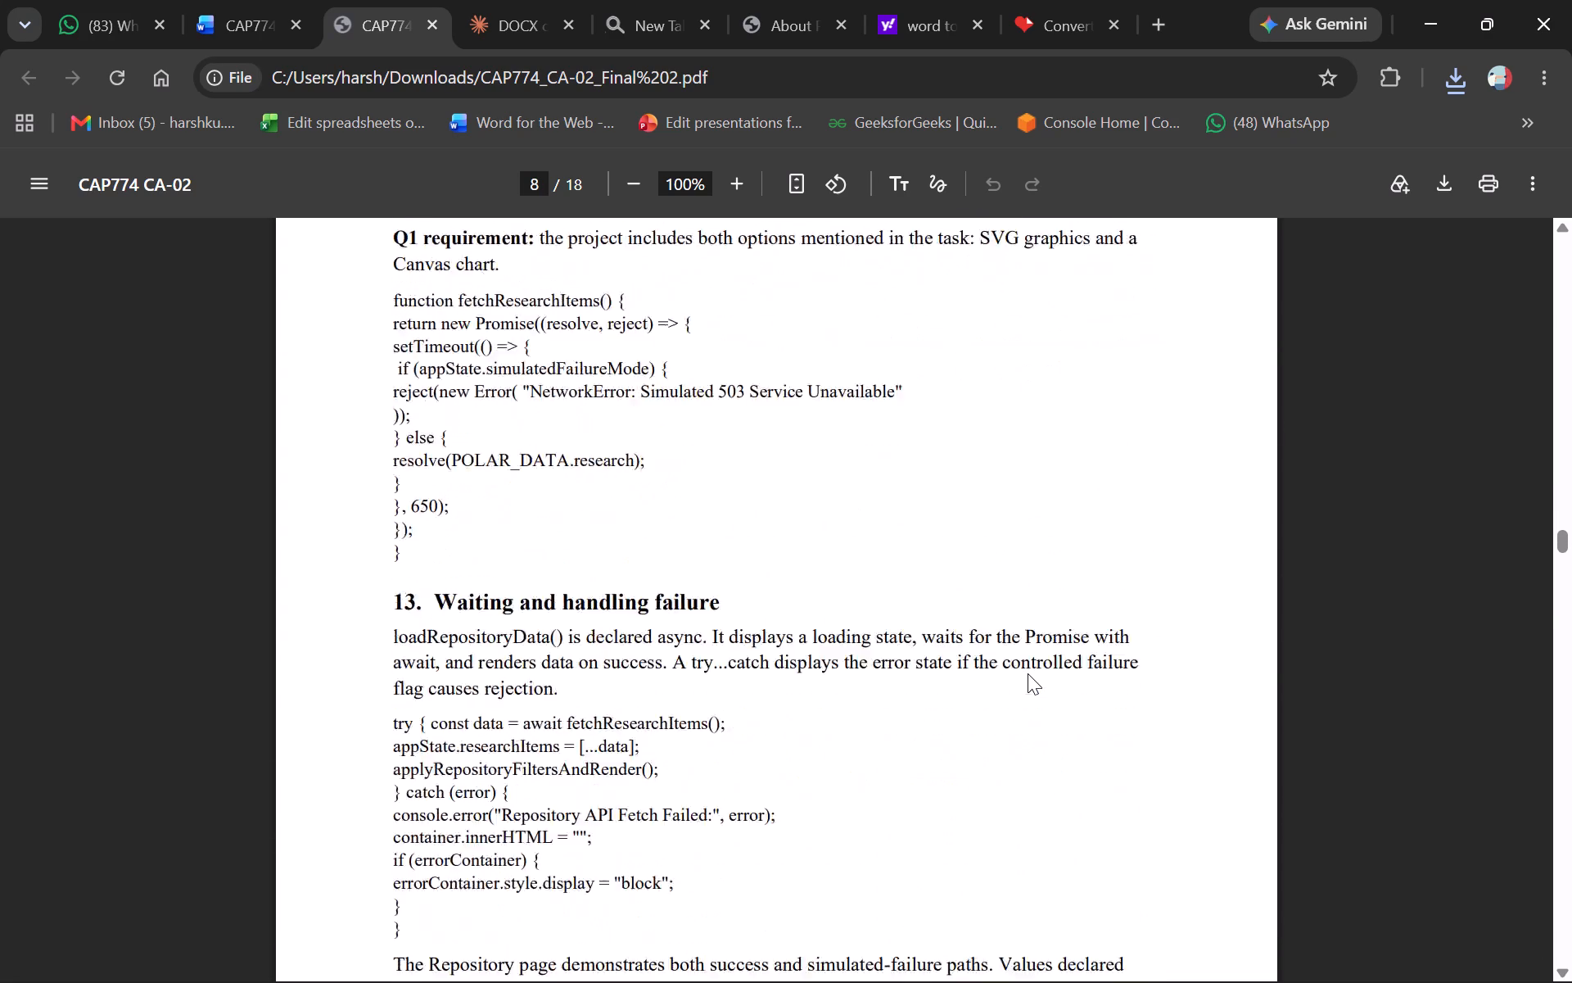
scroll(1028, 673, down, 11)
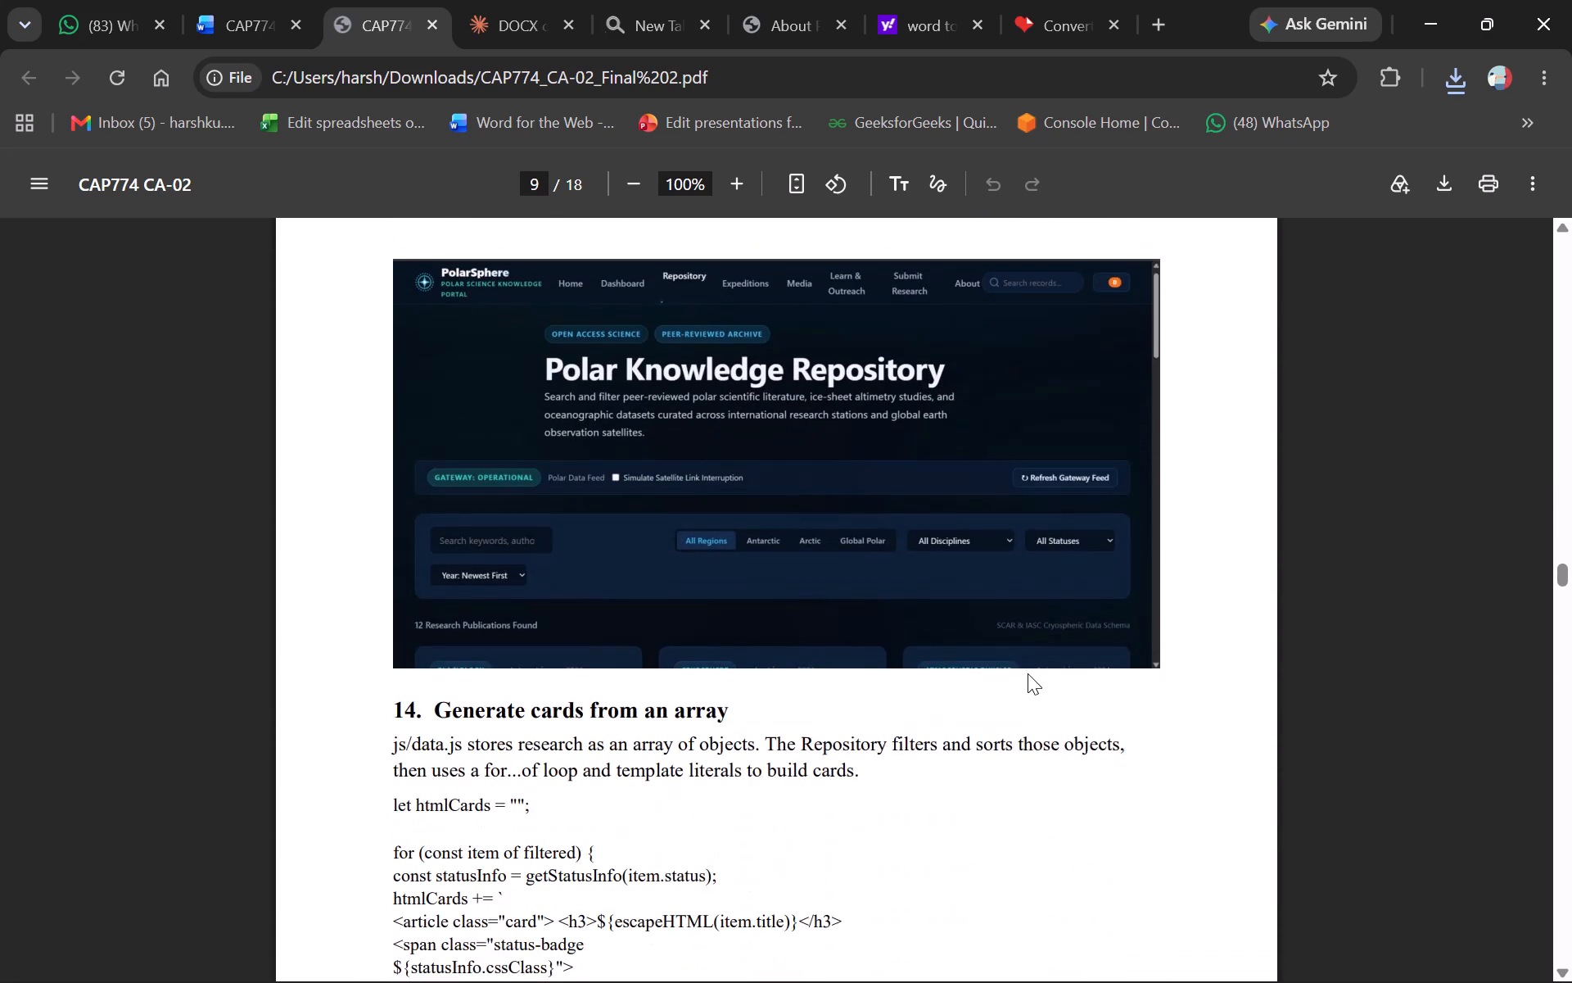
scroll(1028, 673, down, 12)
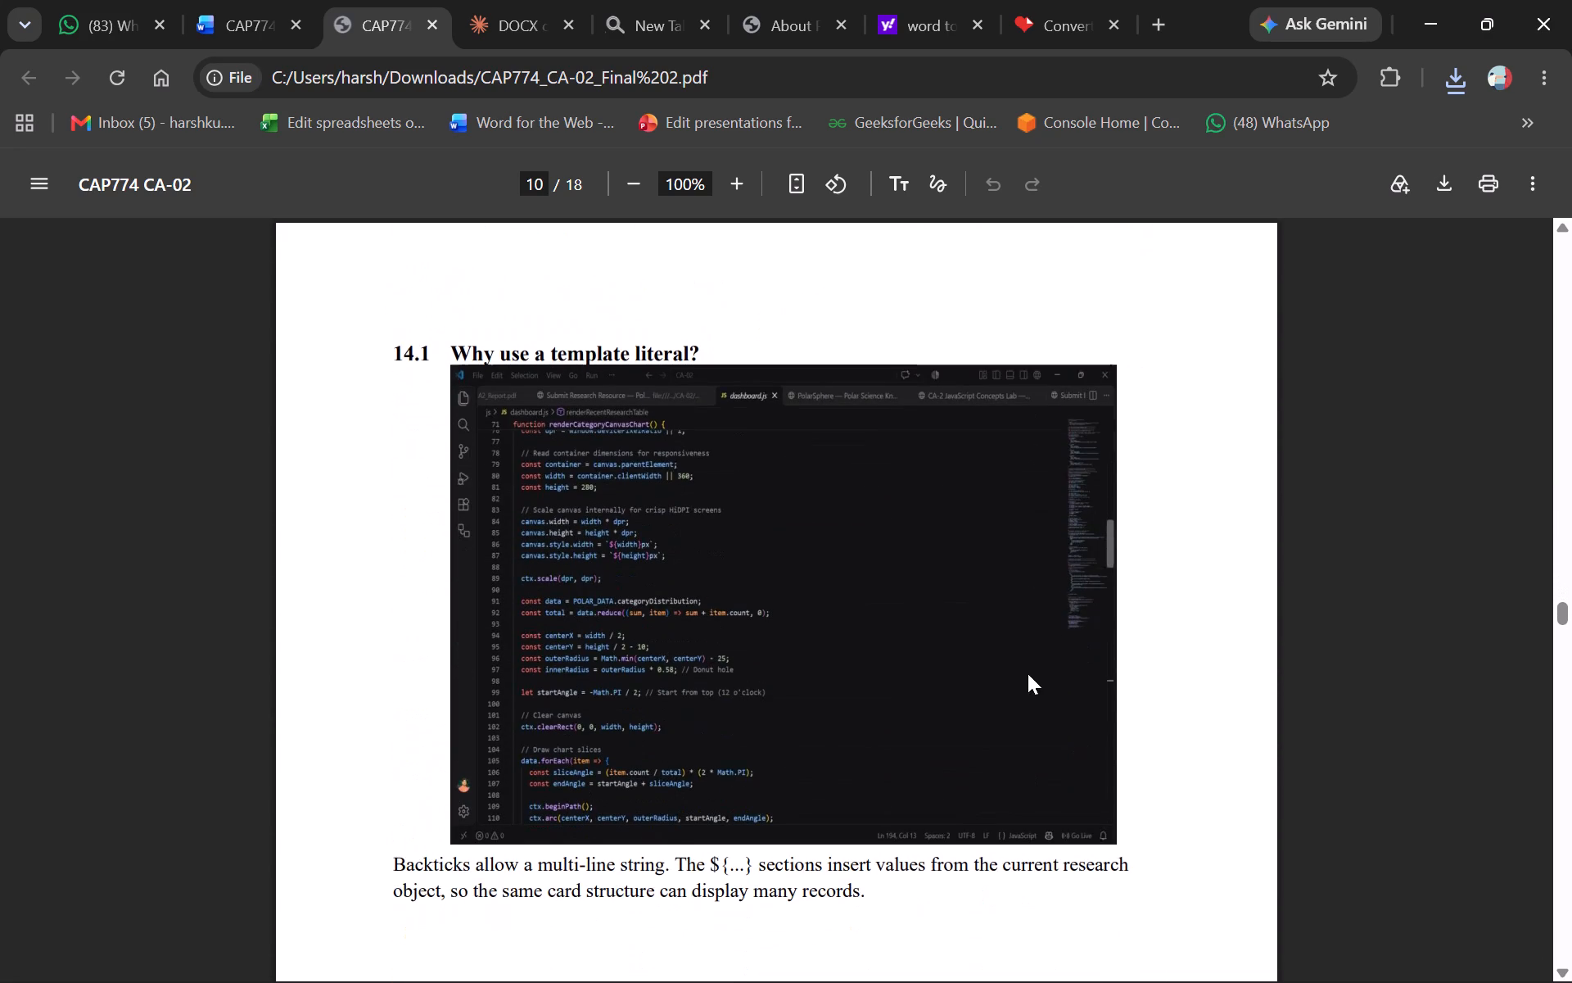
scroll(1028, 673, down, 11)
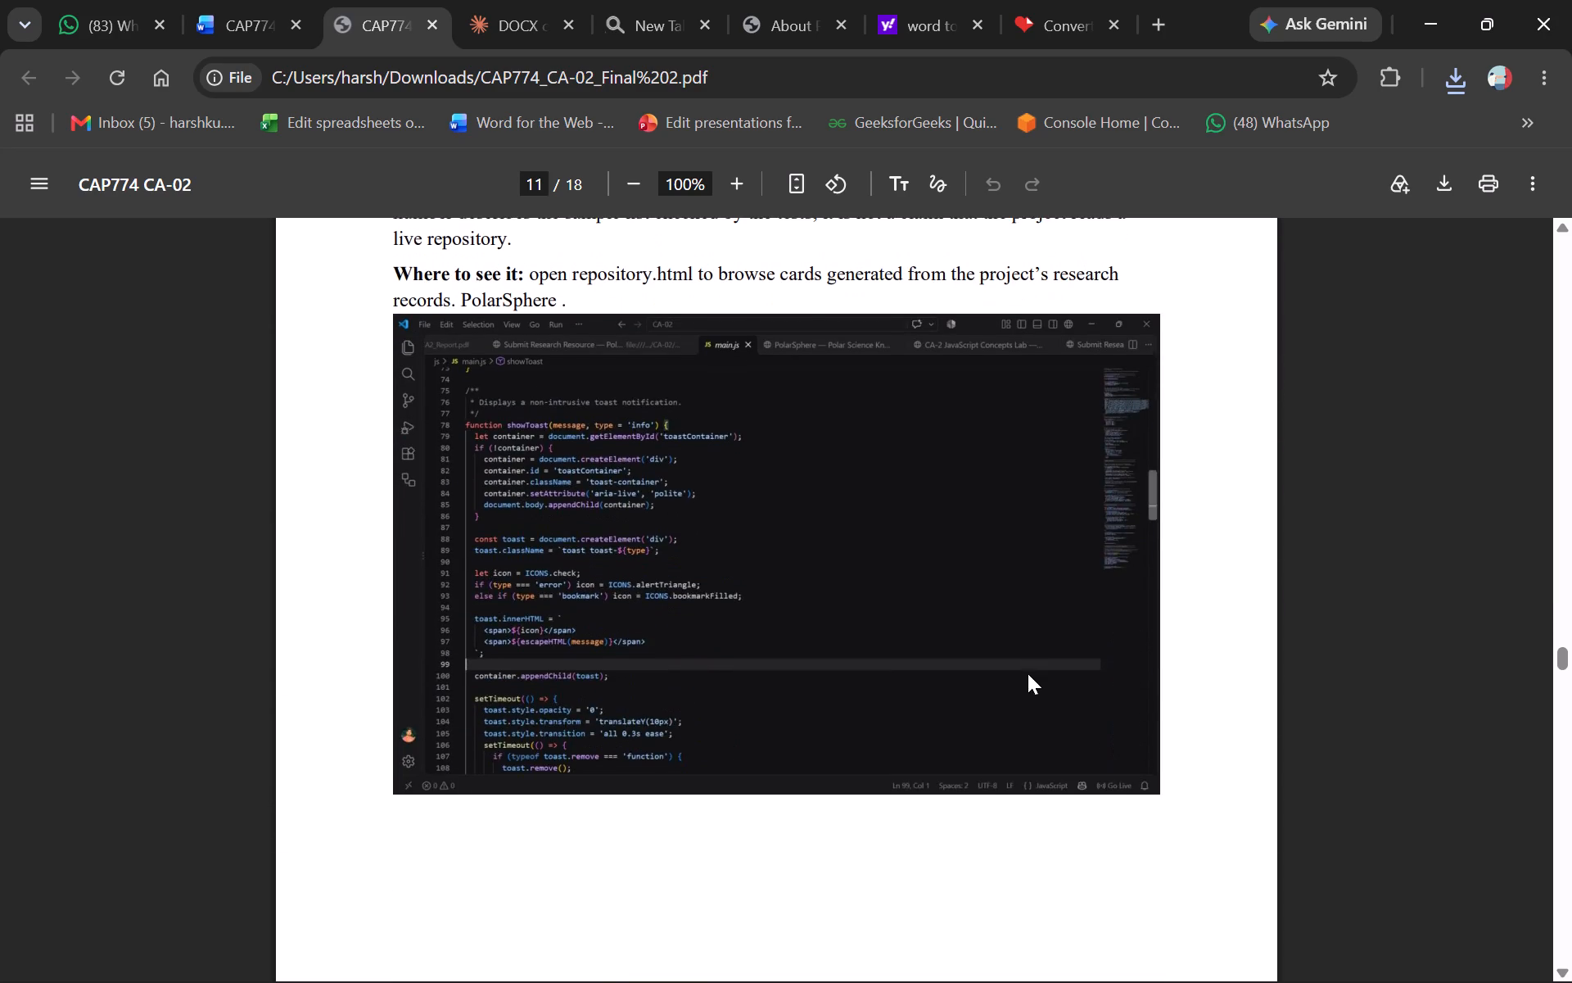
scroll(1028, 673, down, 9)
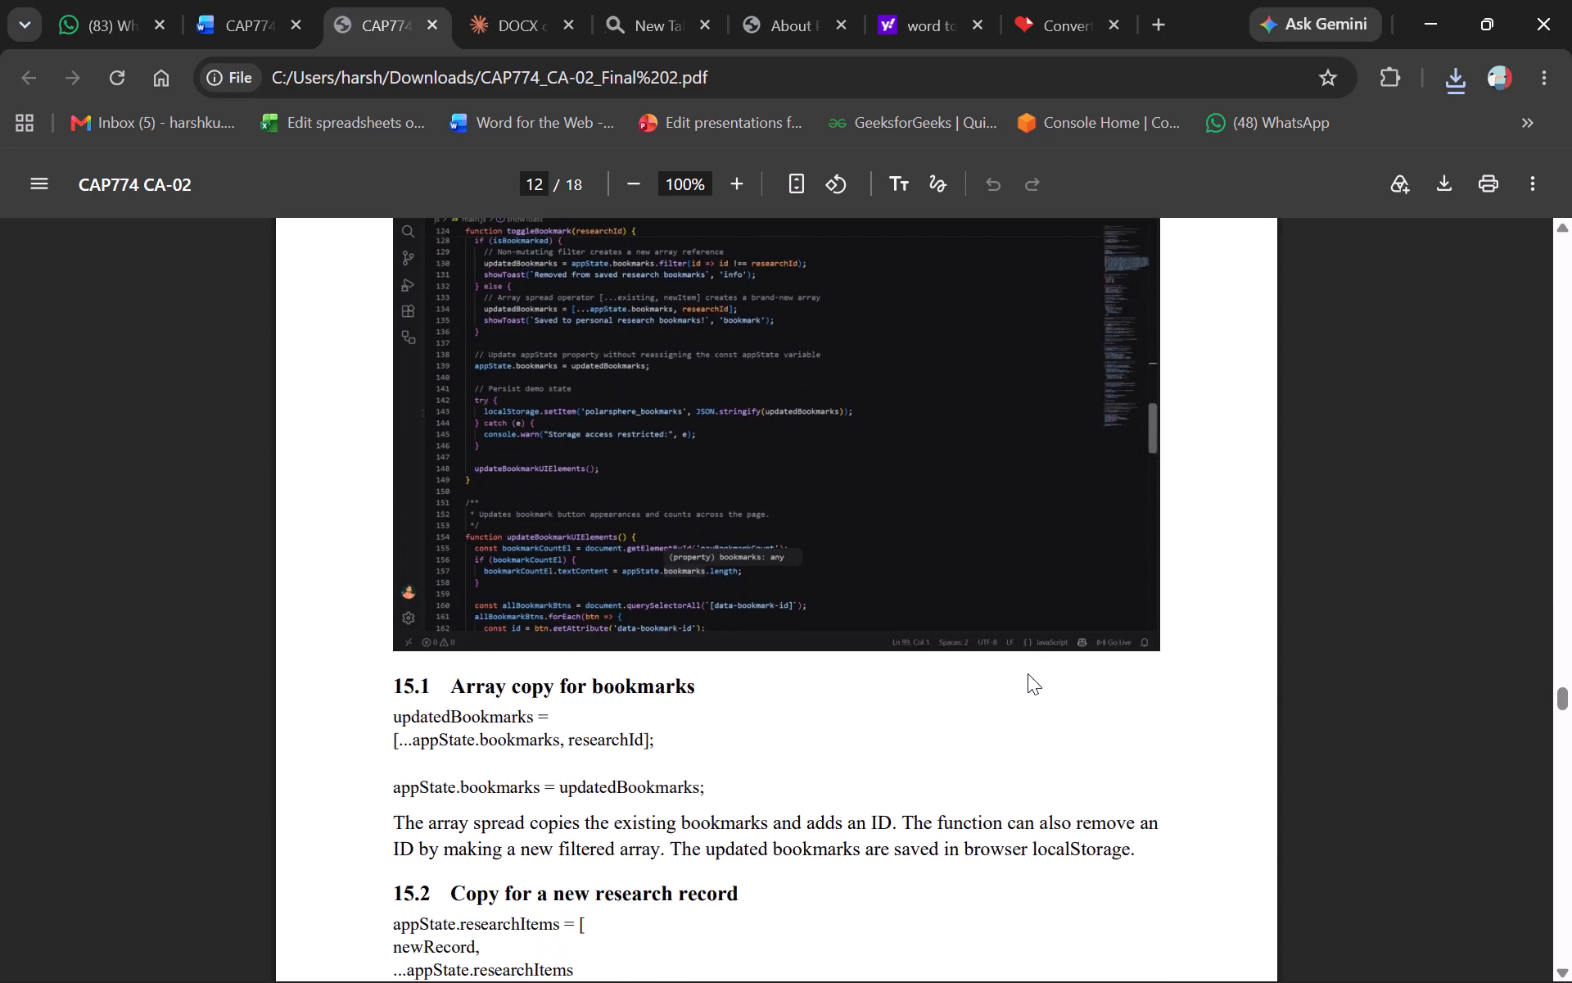
scroll(1028, 673, down, 12)
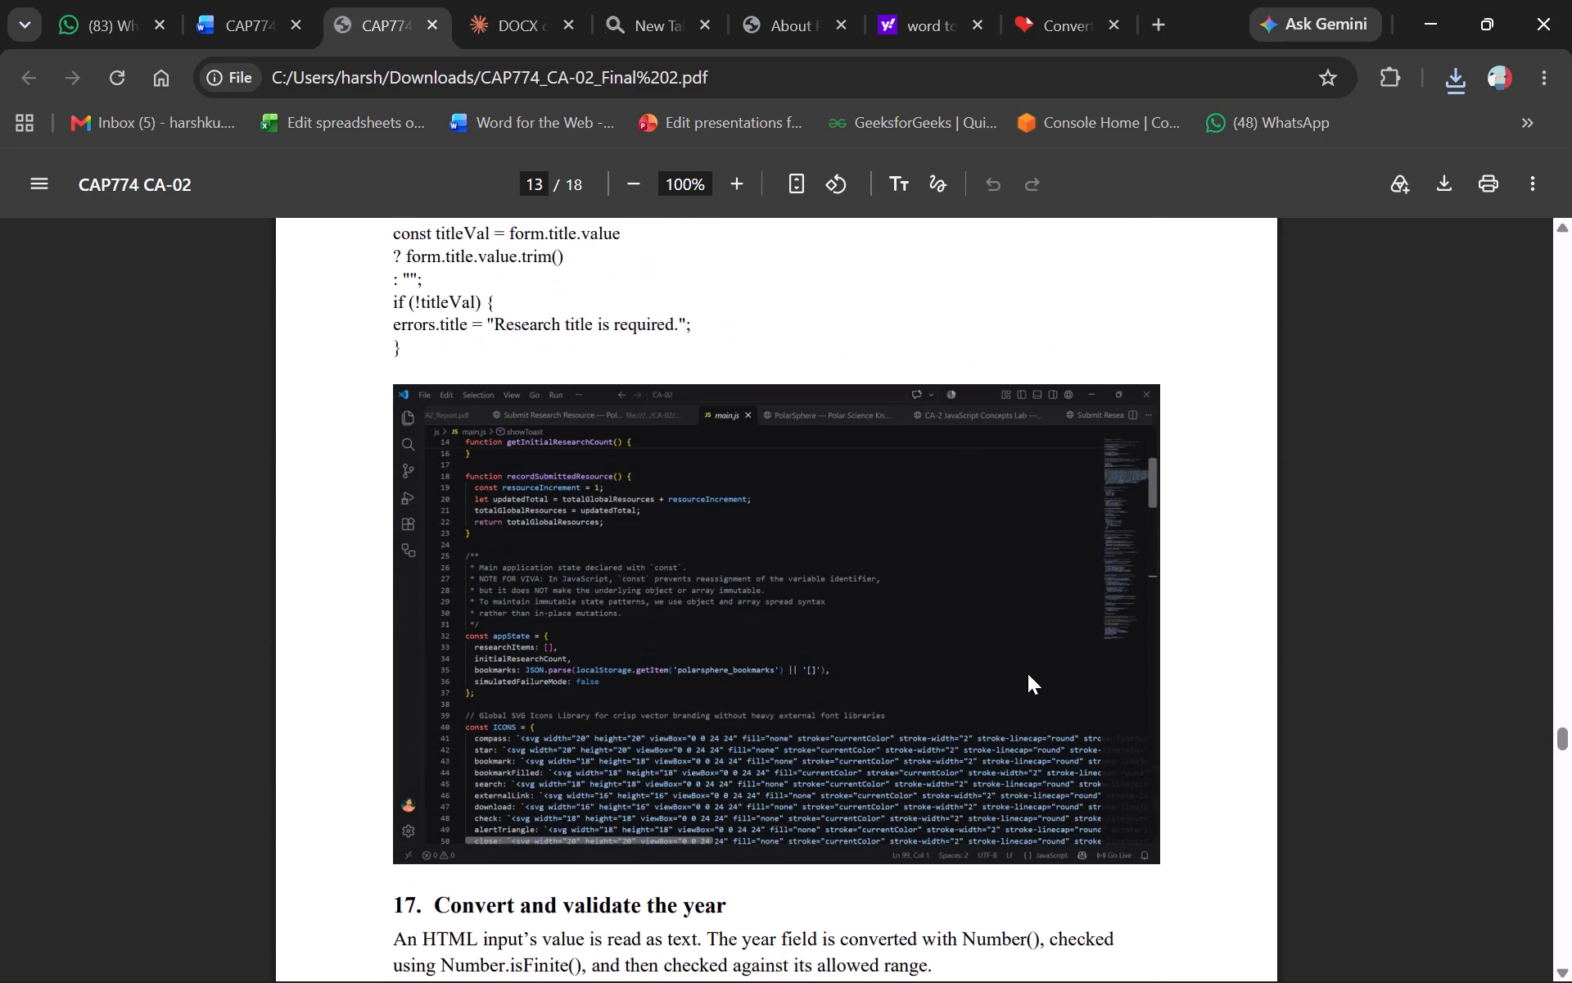
scroll(1028, 673, down, 11)
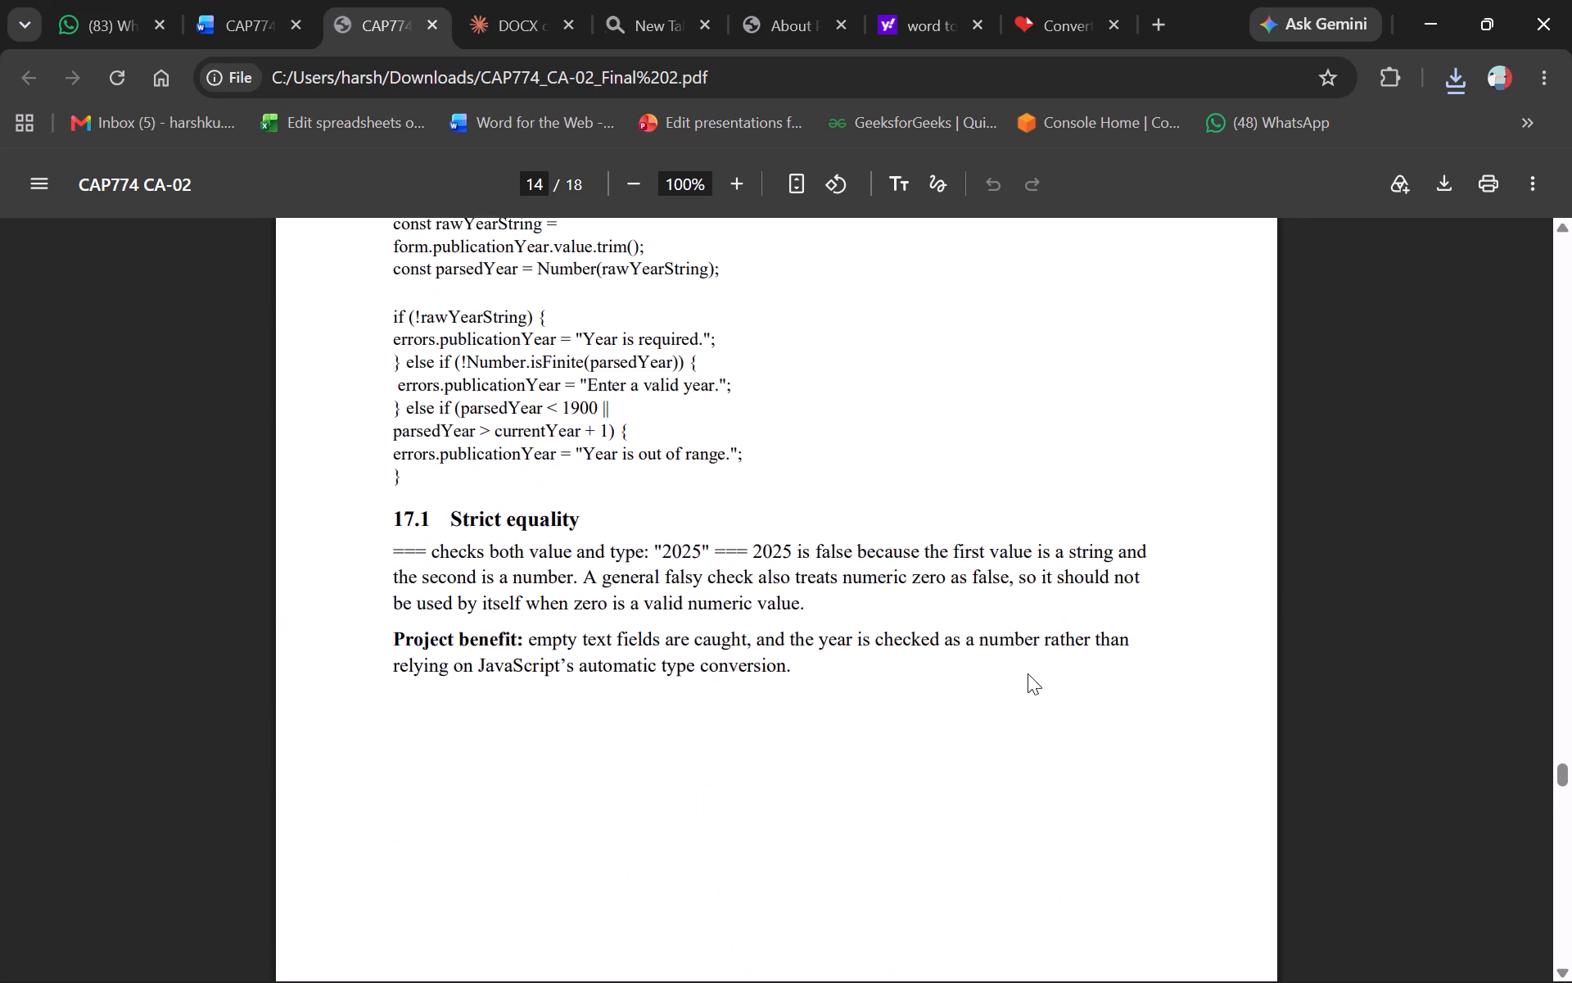
scroll(1028, 673, down, 11)
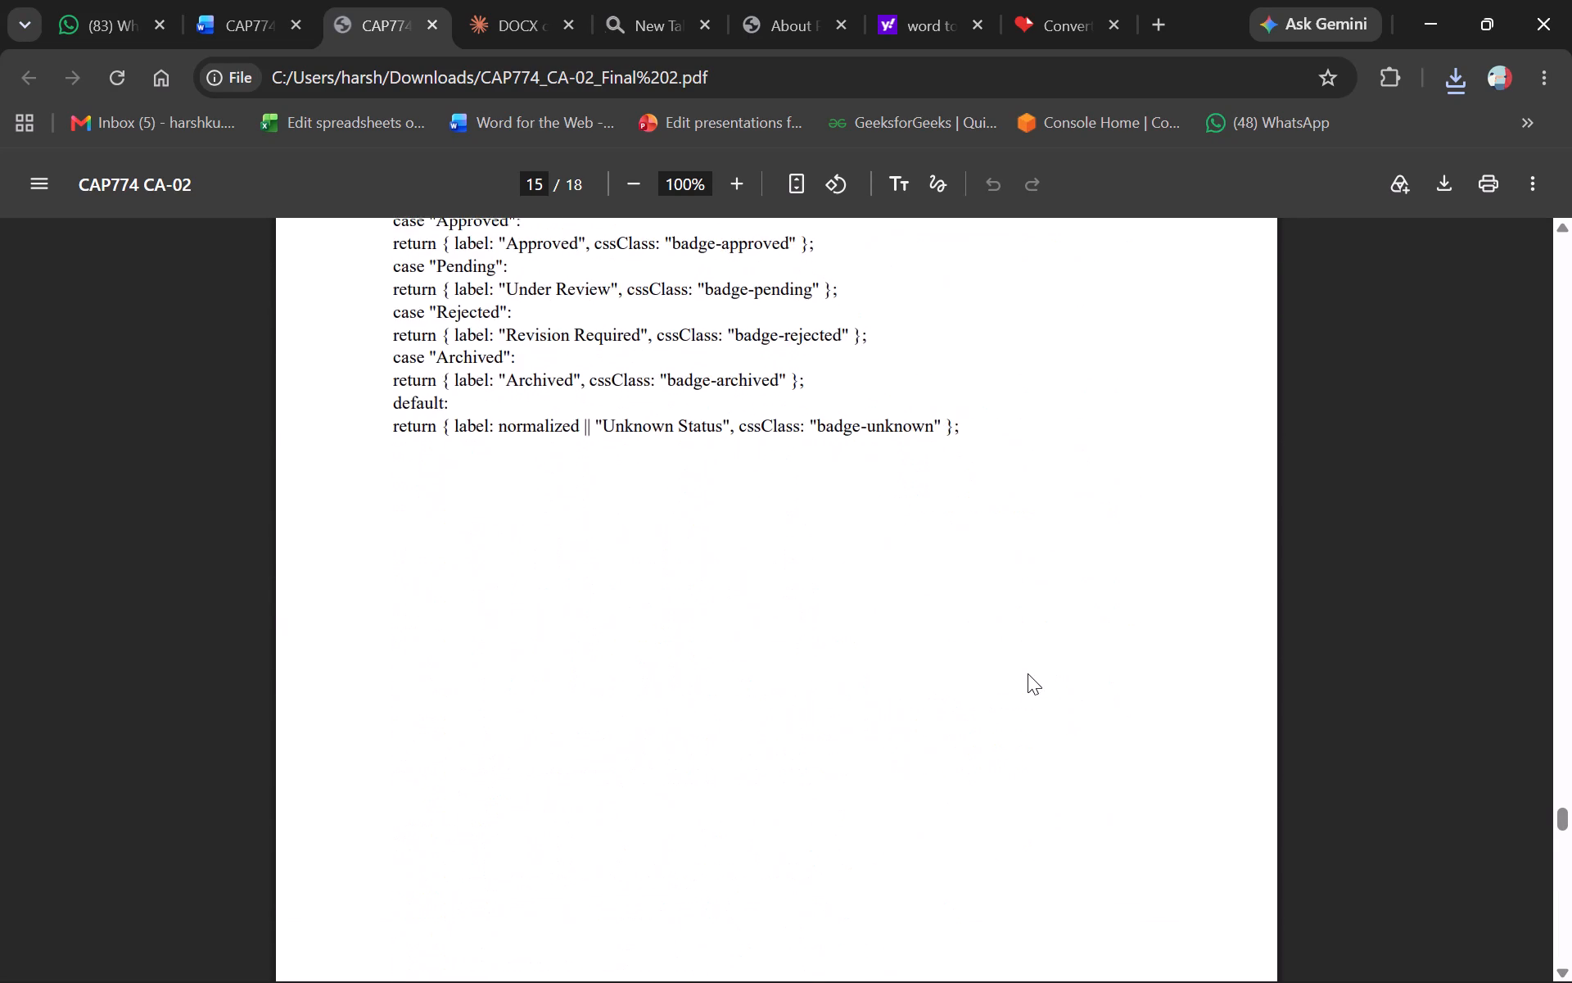
scroll(1028, 673, down, 11)
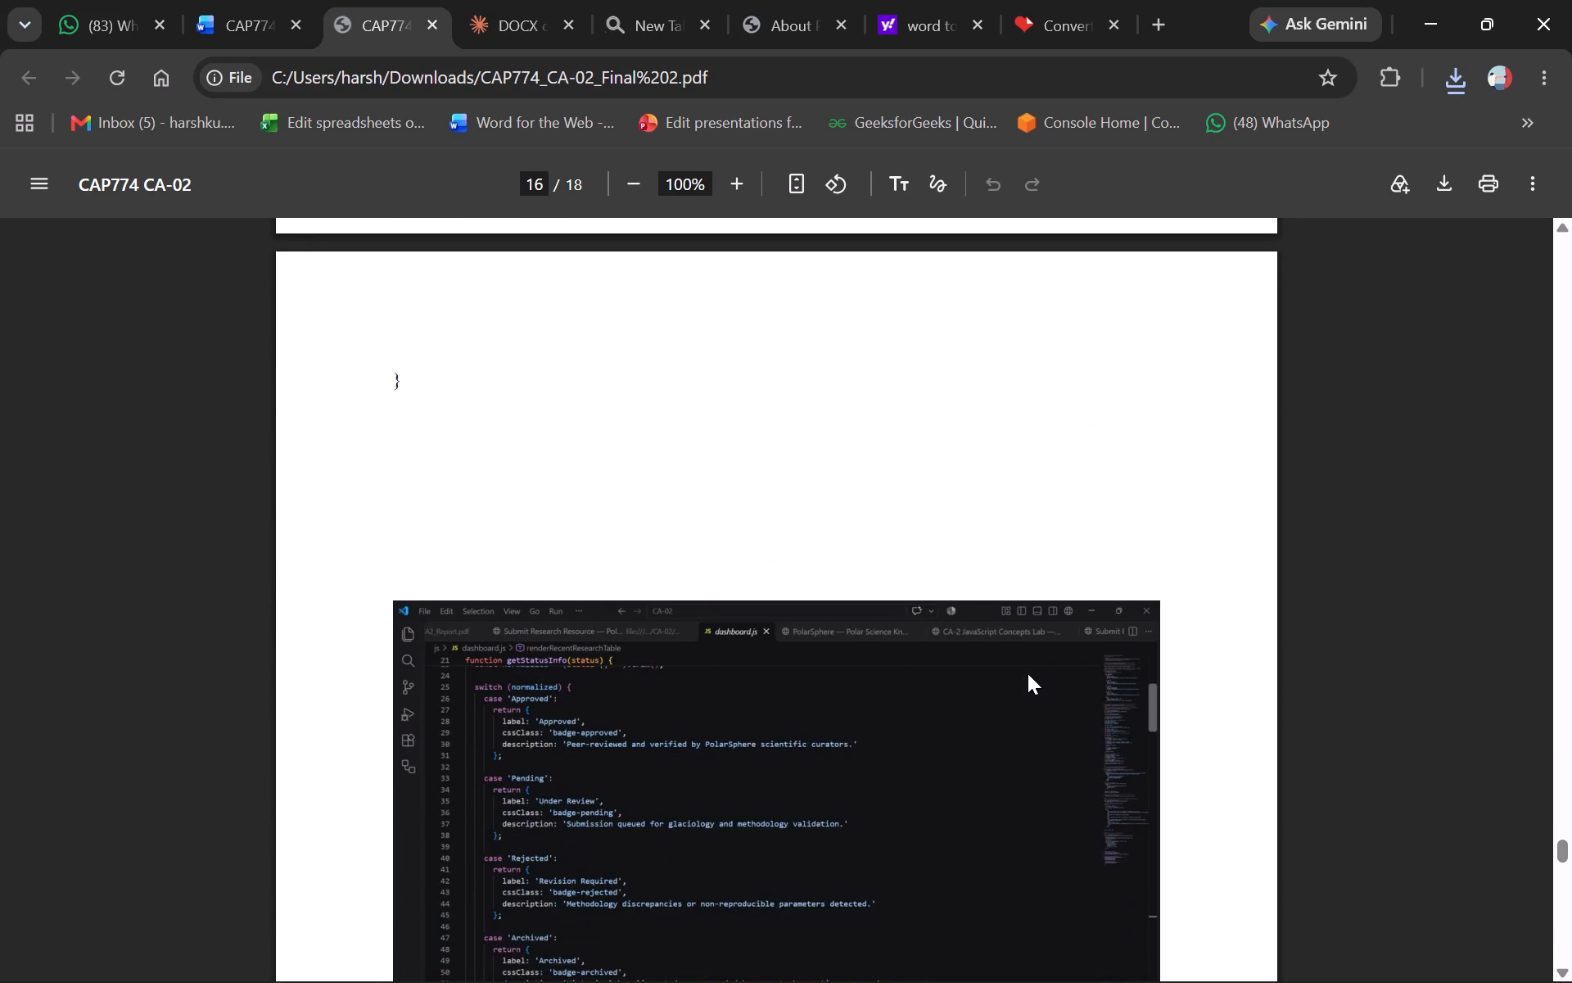
scroll(1028, 673, down, 11)
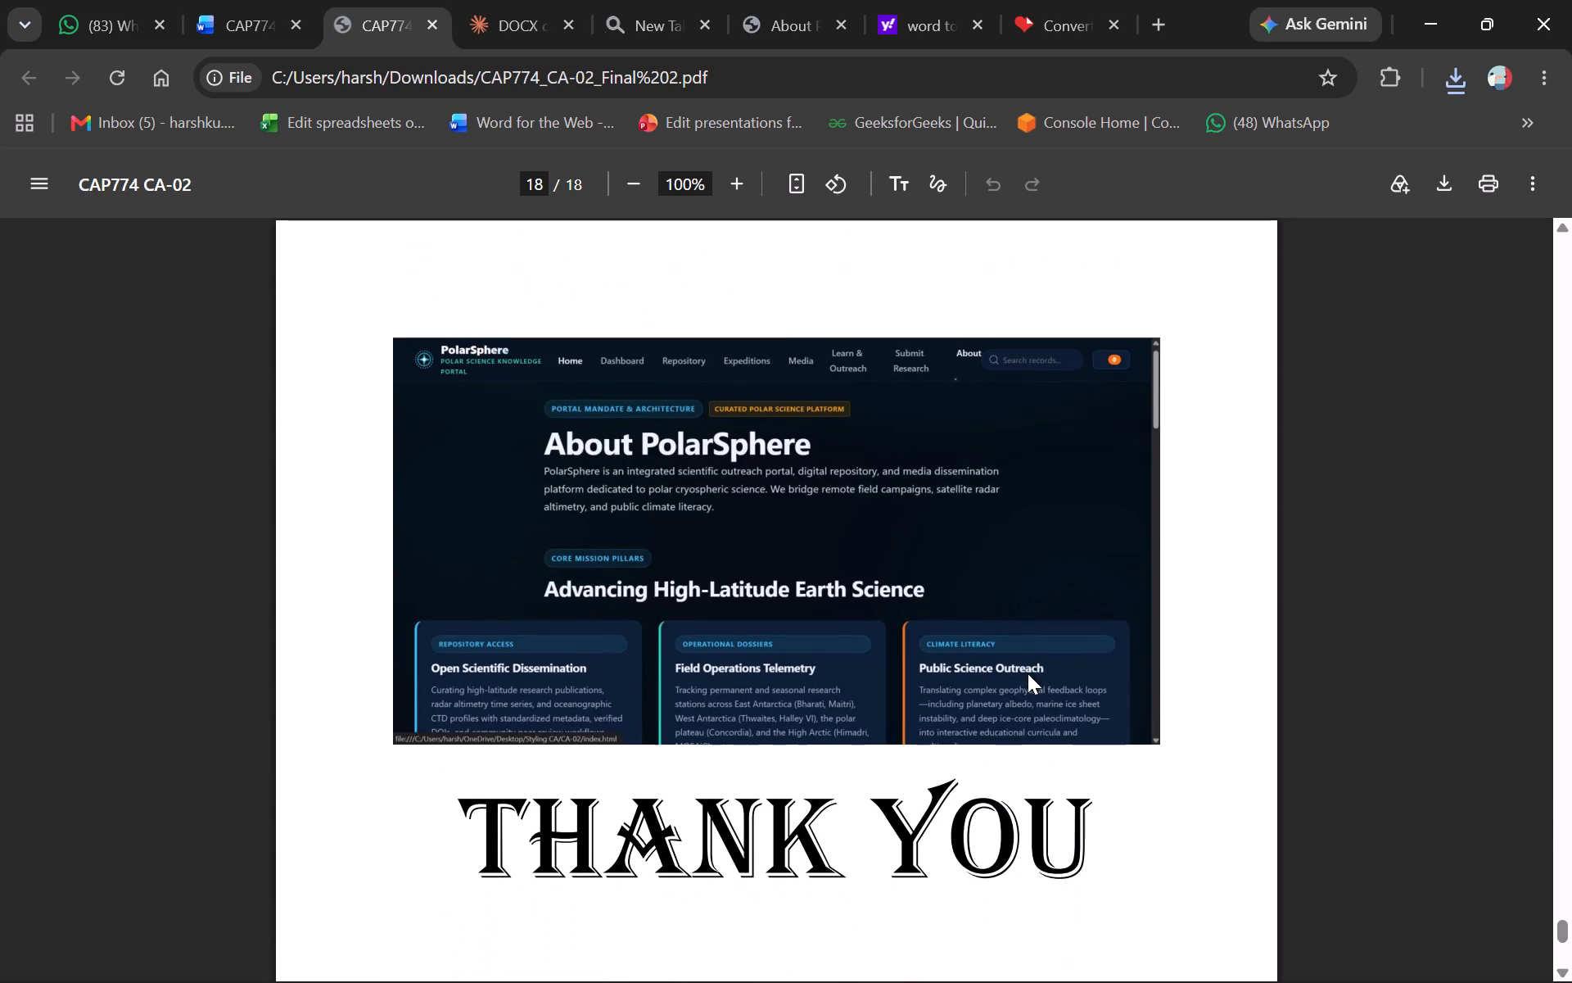
scroll(1028, 673, down, 6)
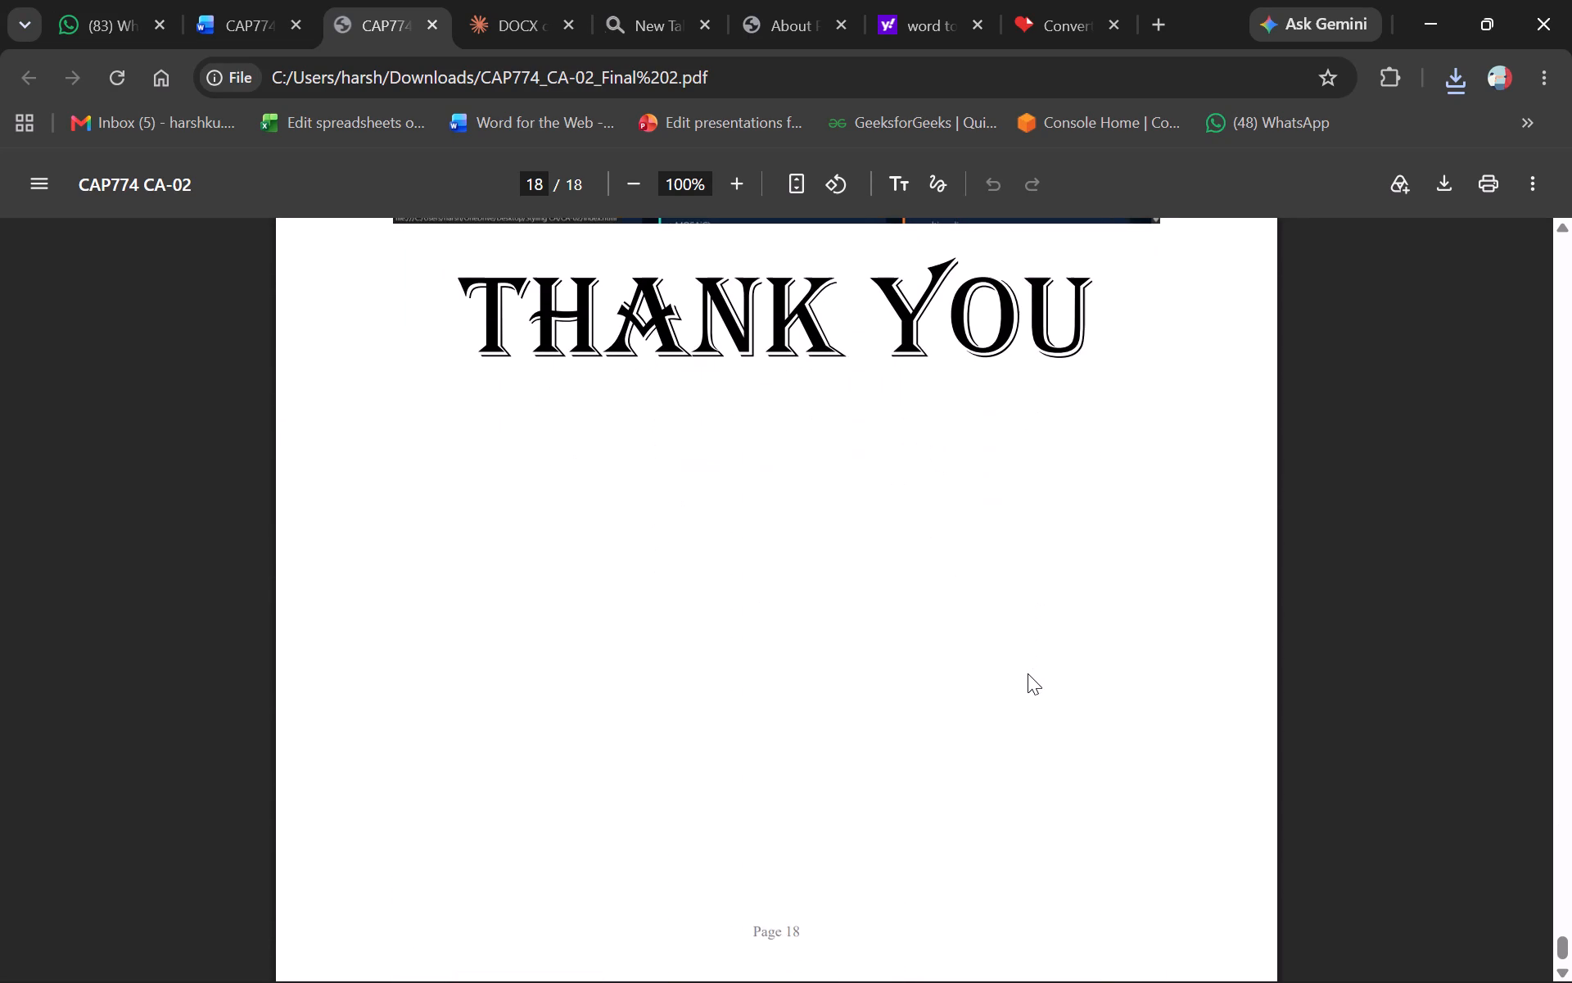
scroll(1028, 673, down, 3)
Re-examine the PDF's closing pages, going back from page 18 to the page break between pages 15 and 16.
scroll(1028, 673, up, 6)
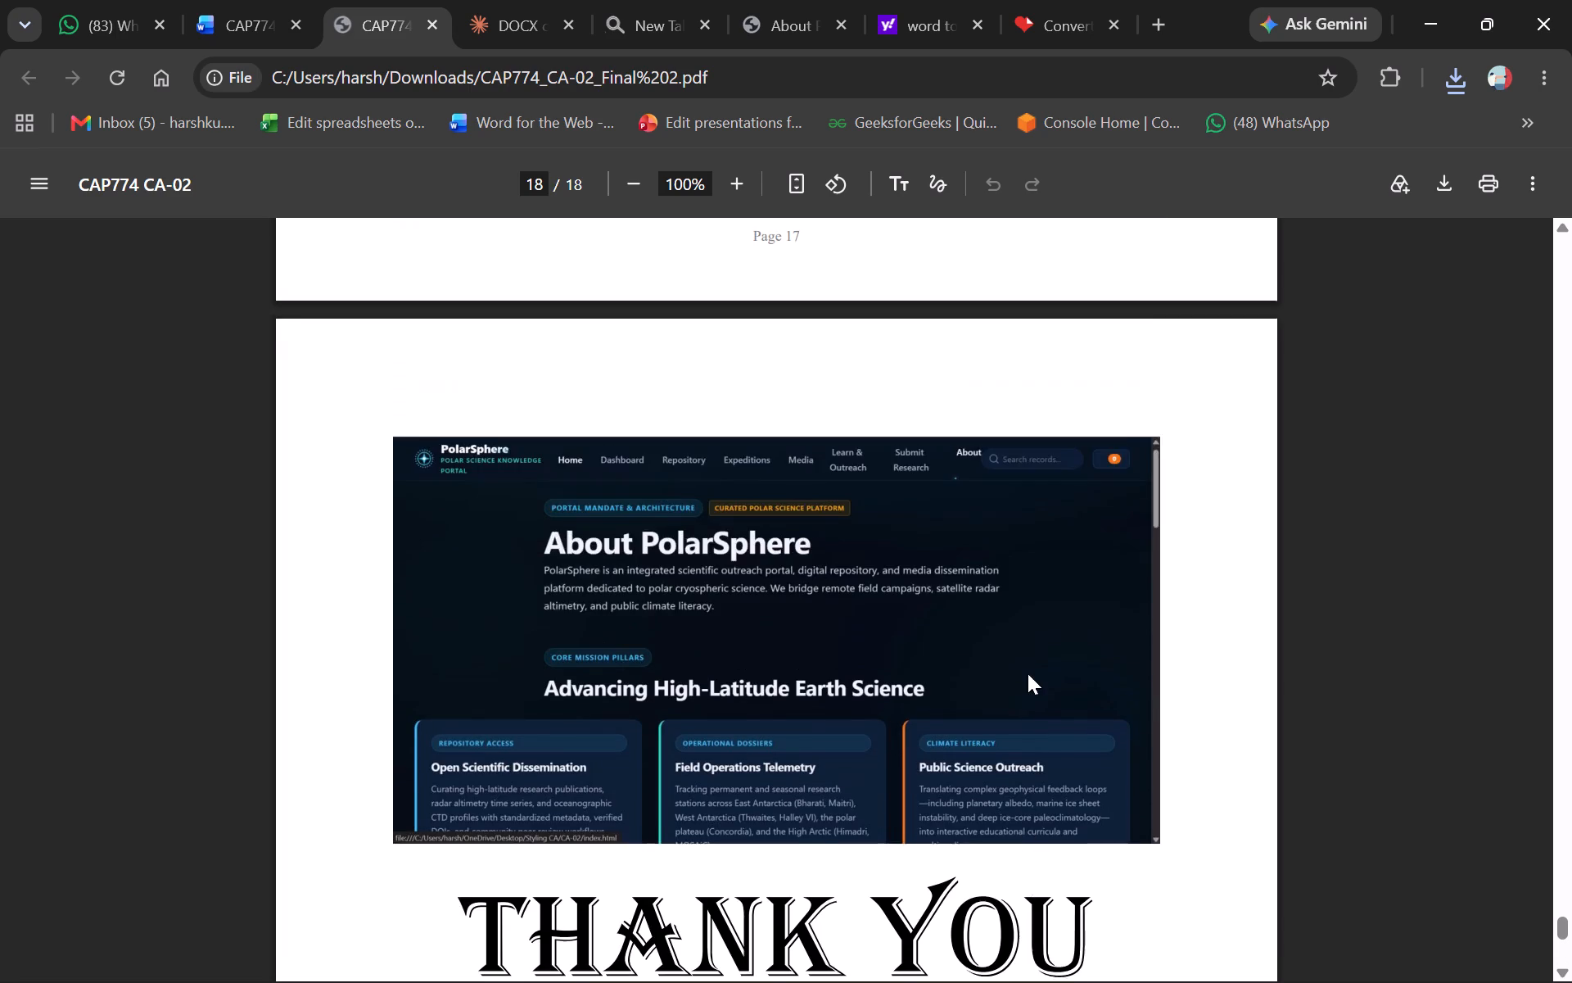
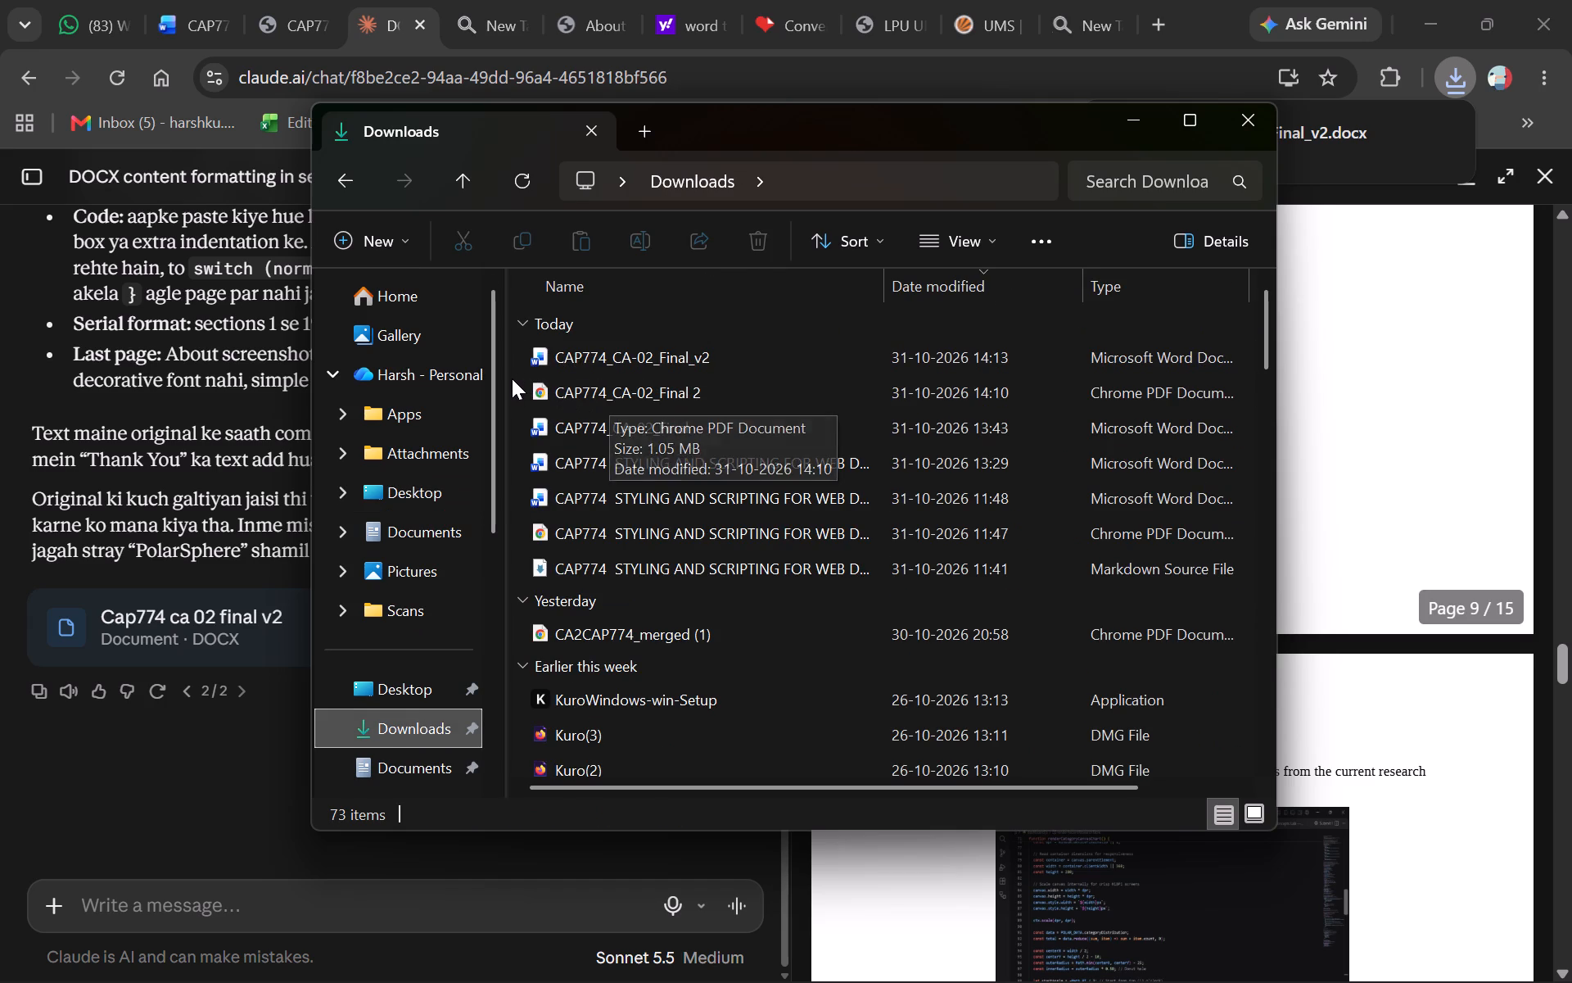
drag(512, 378, 535, 551)
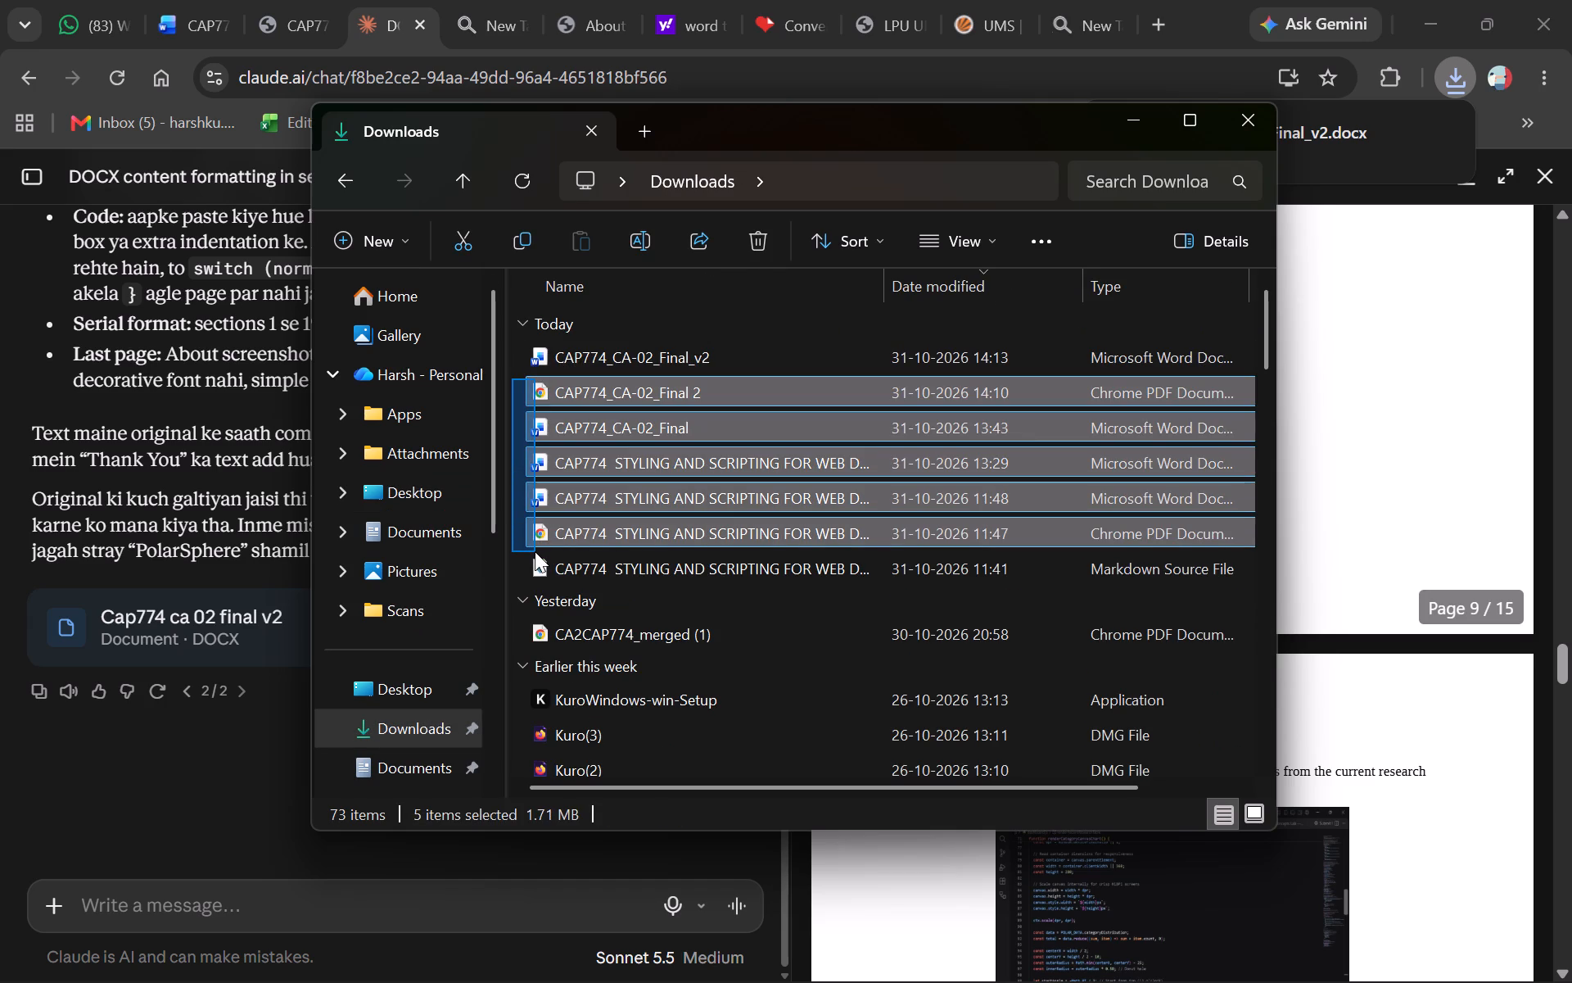
drag(535, 551, 538, 562)
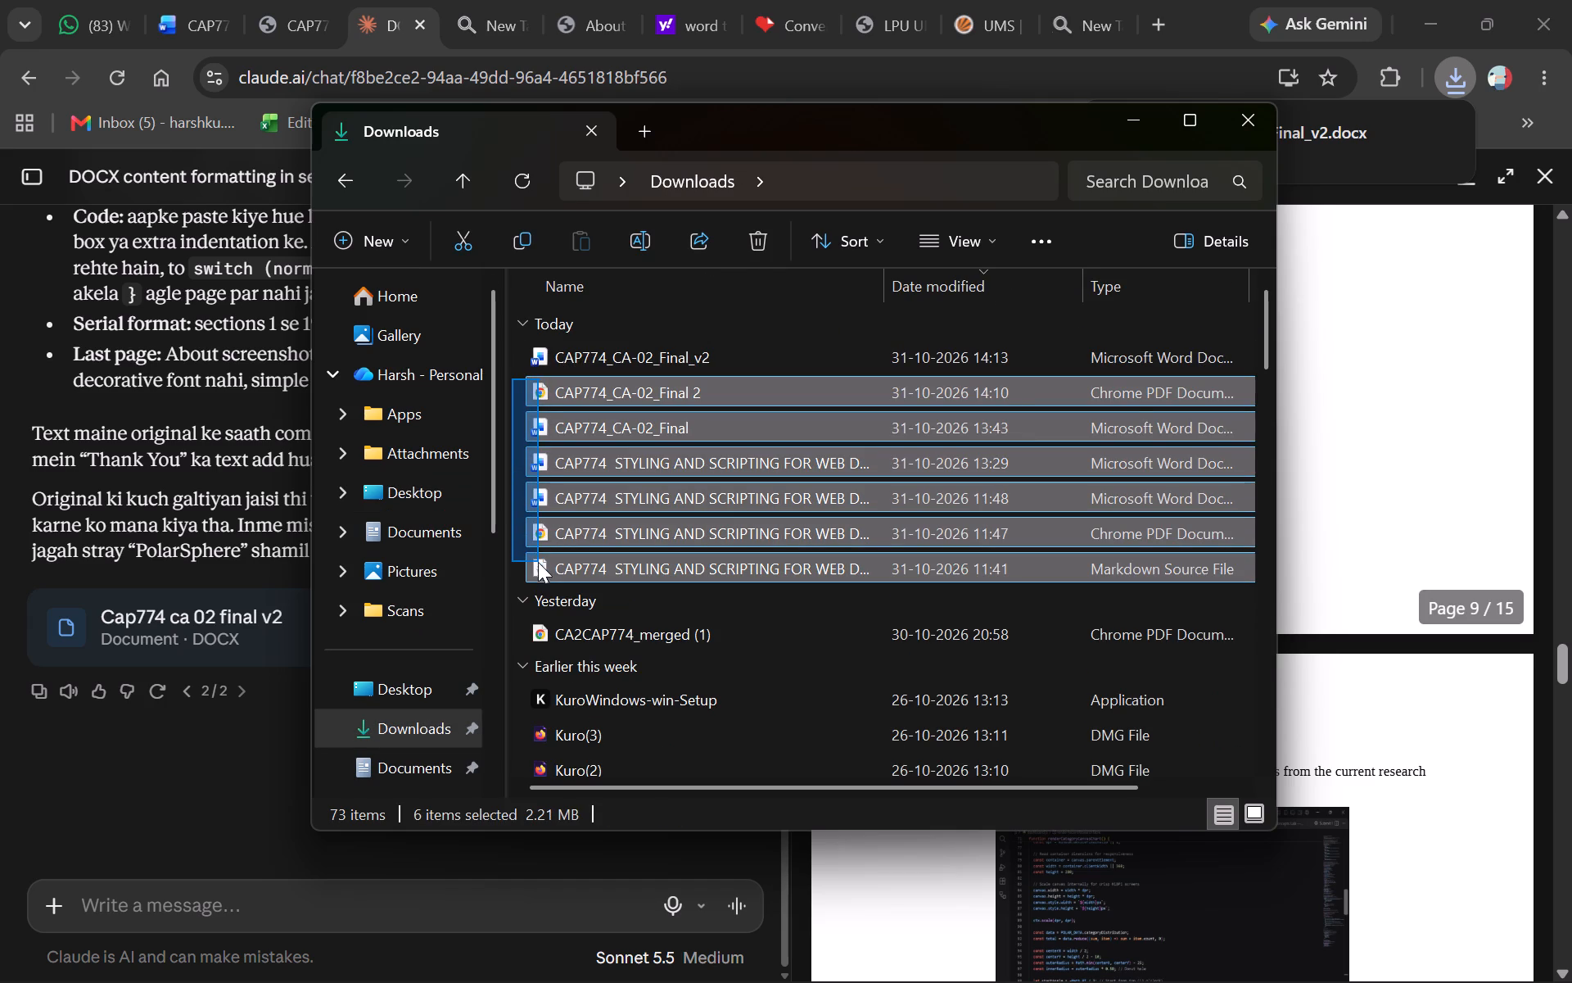
drag(538, 562, 538, 564)
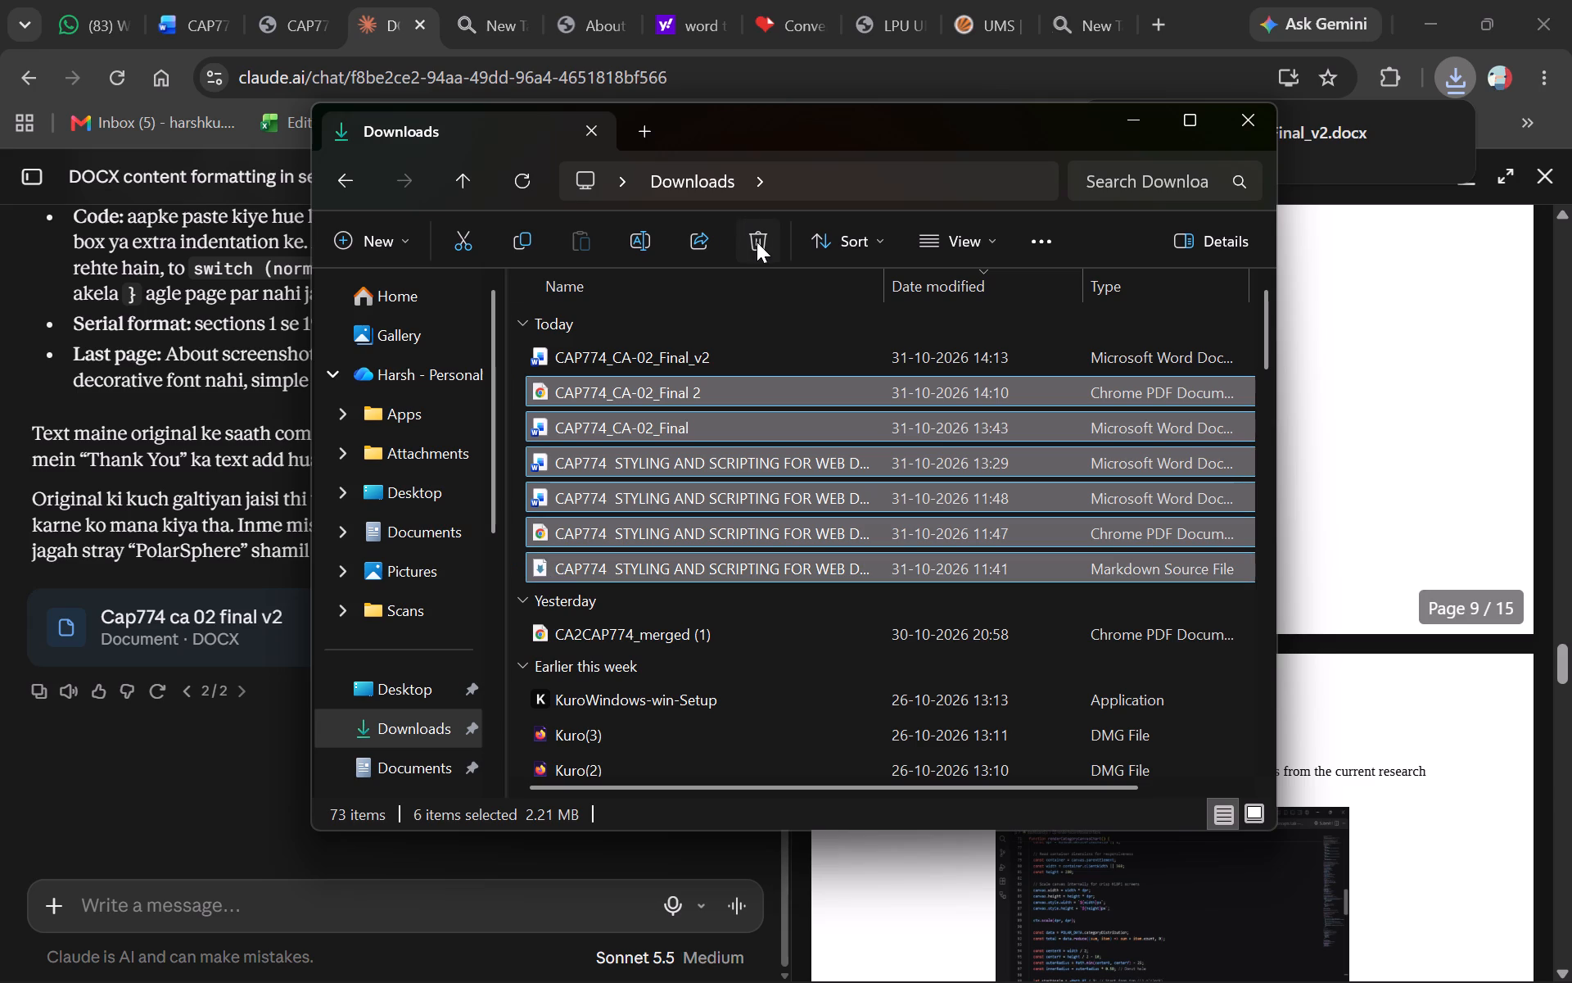
click(757, 242)
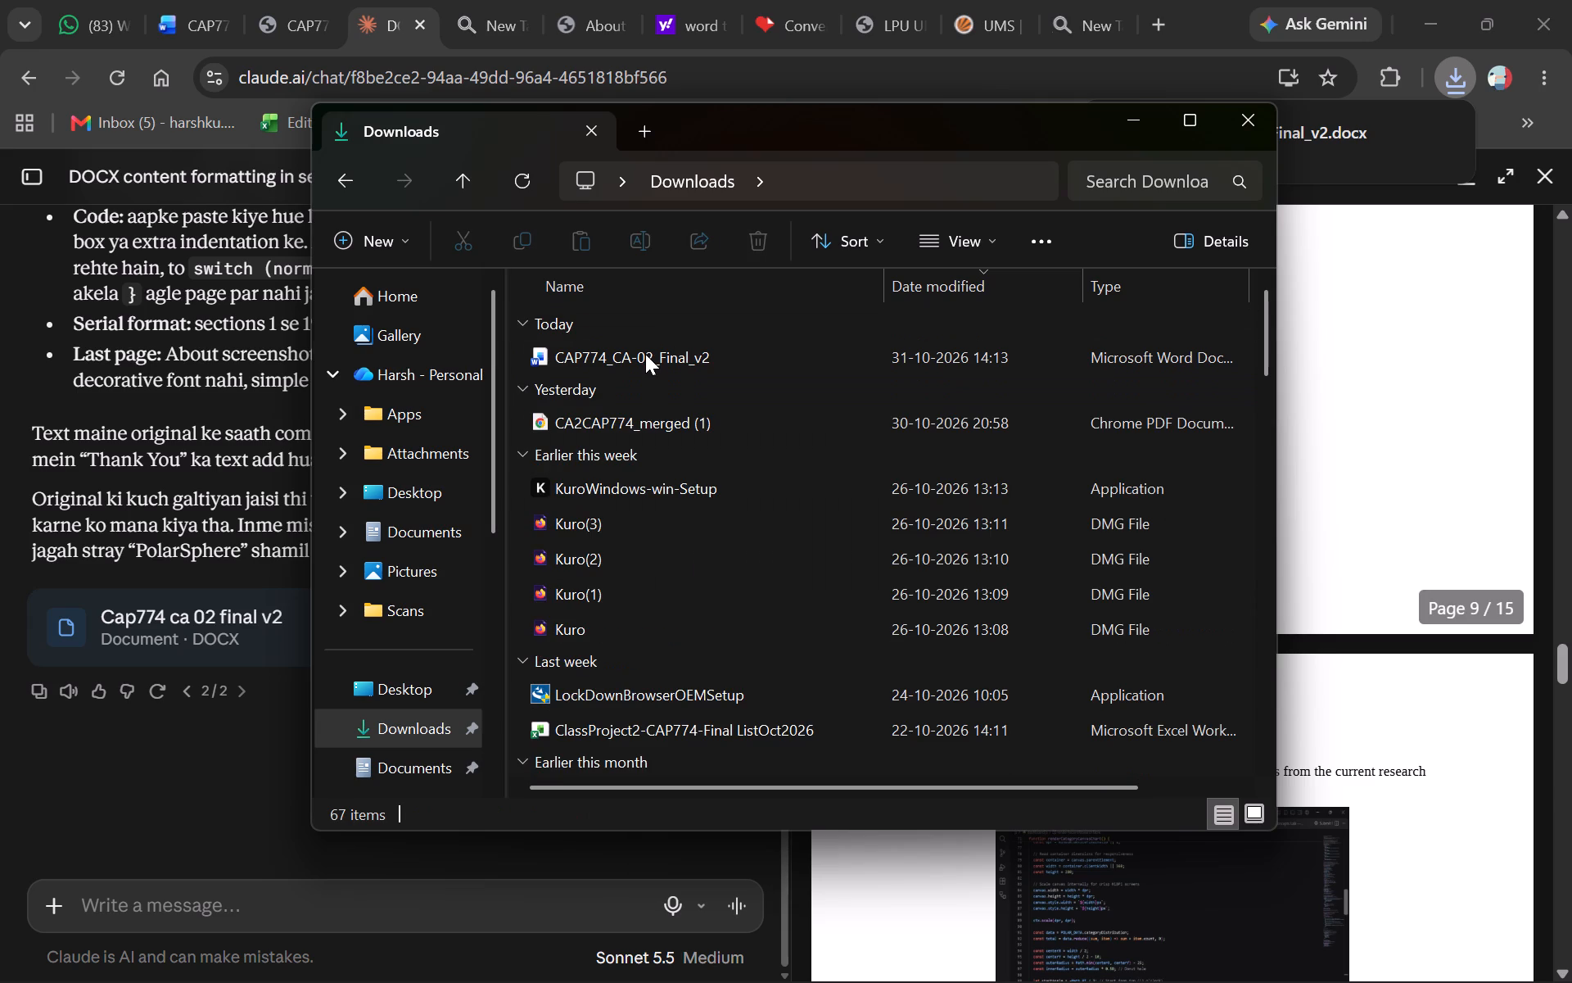
Cut CAP774_CA-02_Final_v2 from Downloads and open the CA-02 folder inside Styling CA on the Desktop.
right_click(645, 354)
right_click(645, 354)
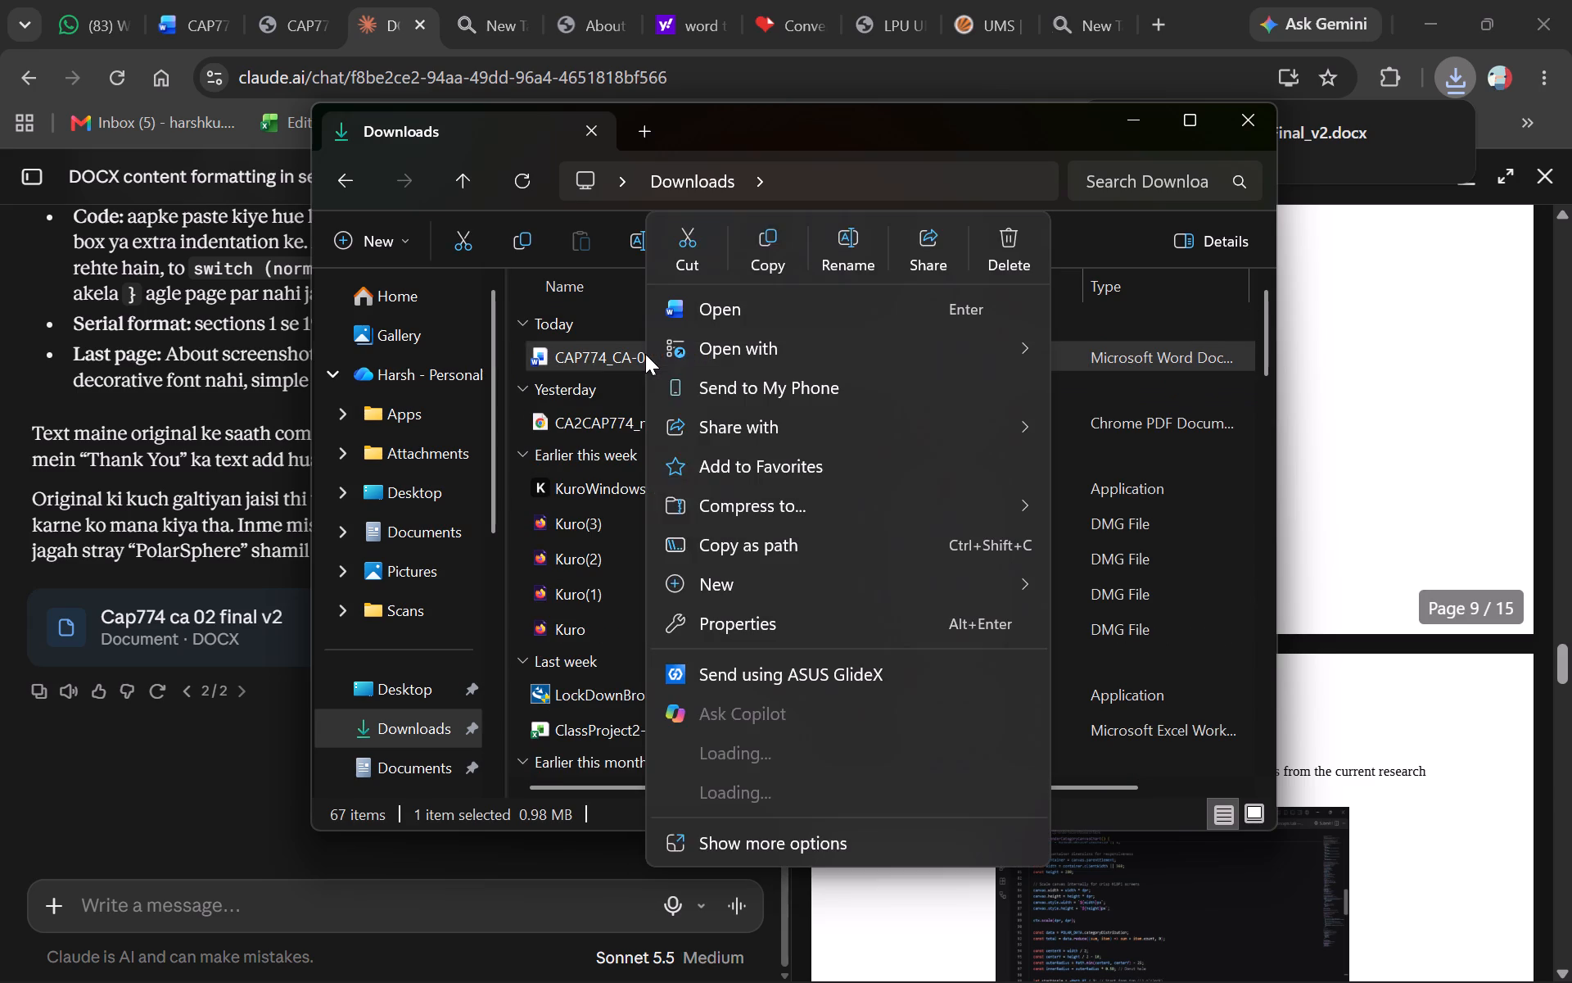
click(689, 270)
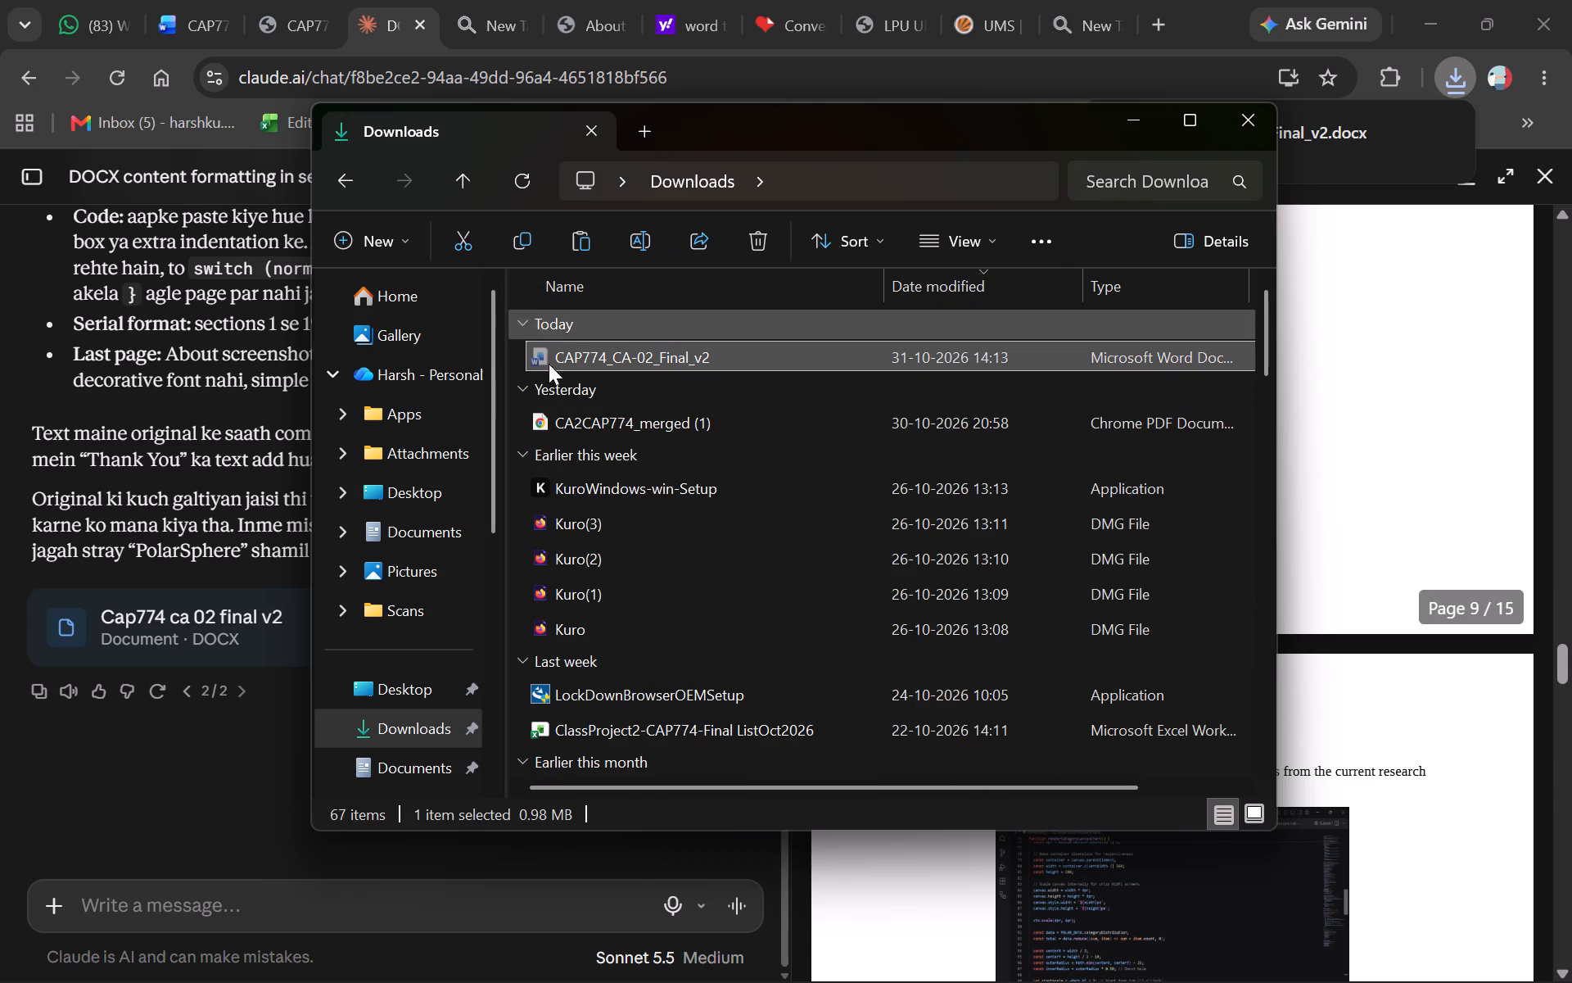
double_click(411, 492)
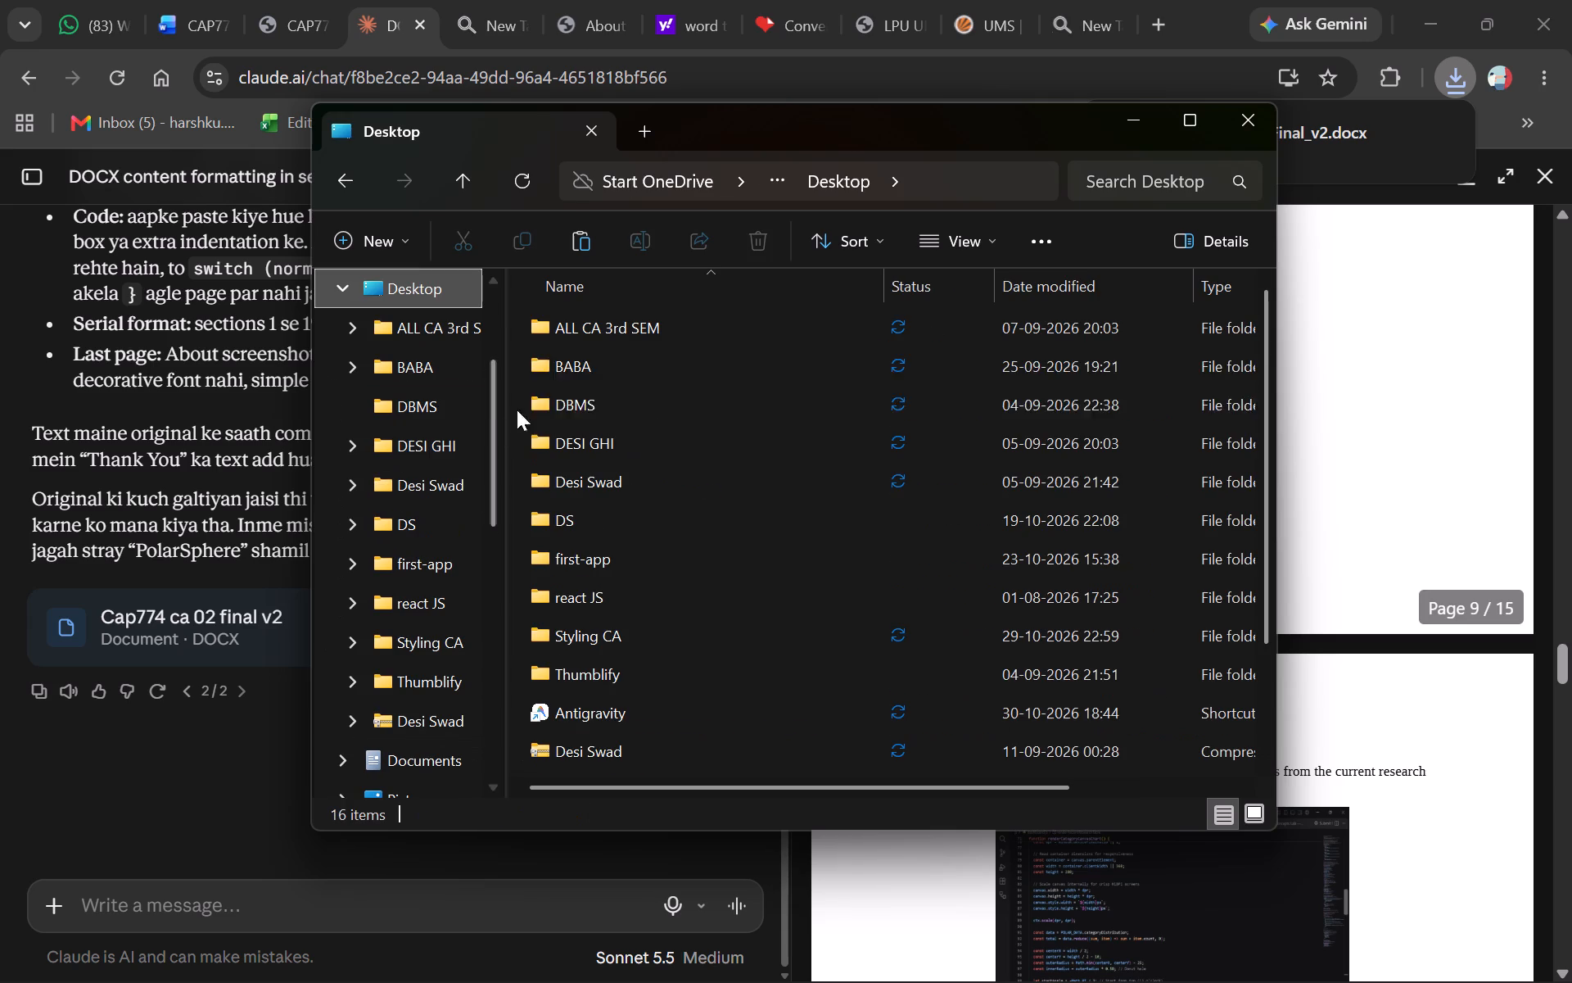
double_click(568, 649)
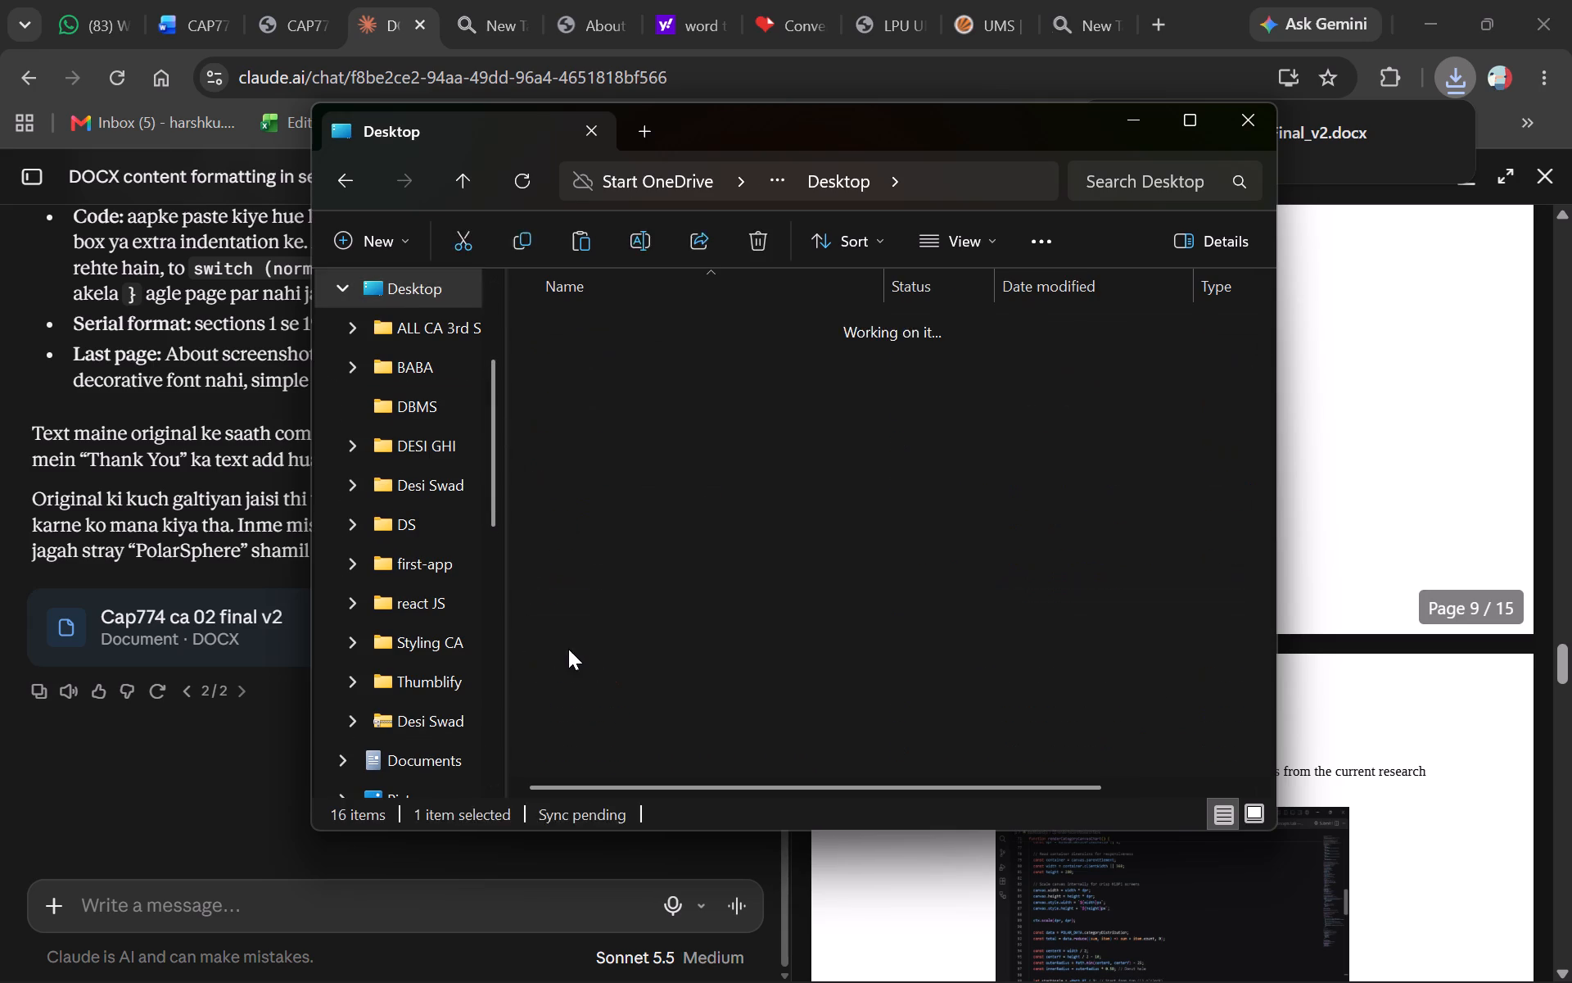
double_click(640, 333)
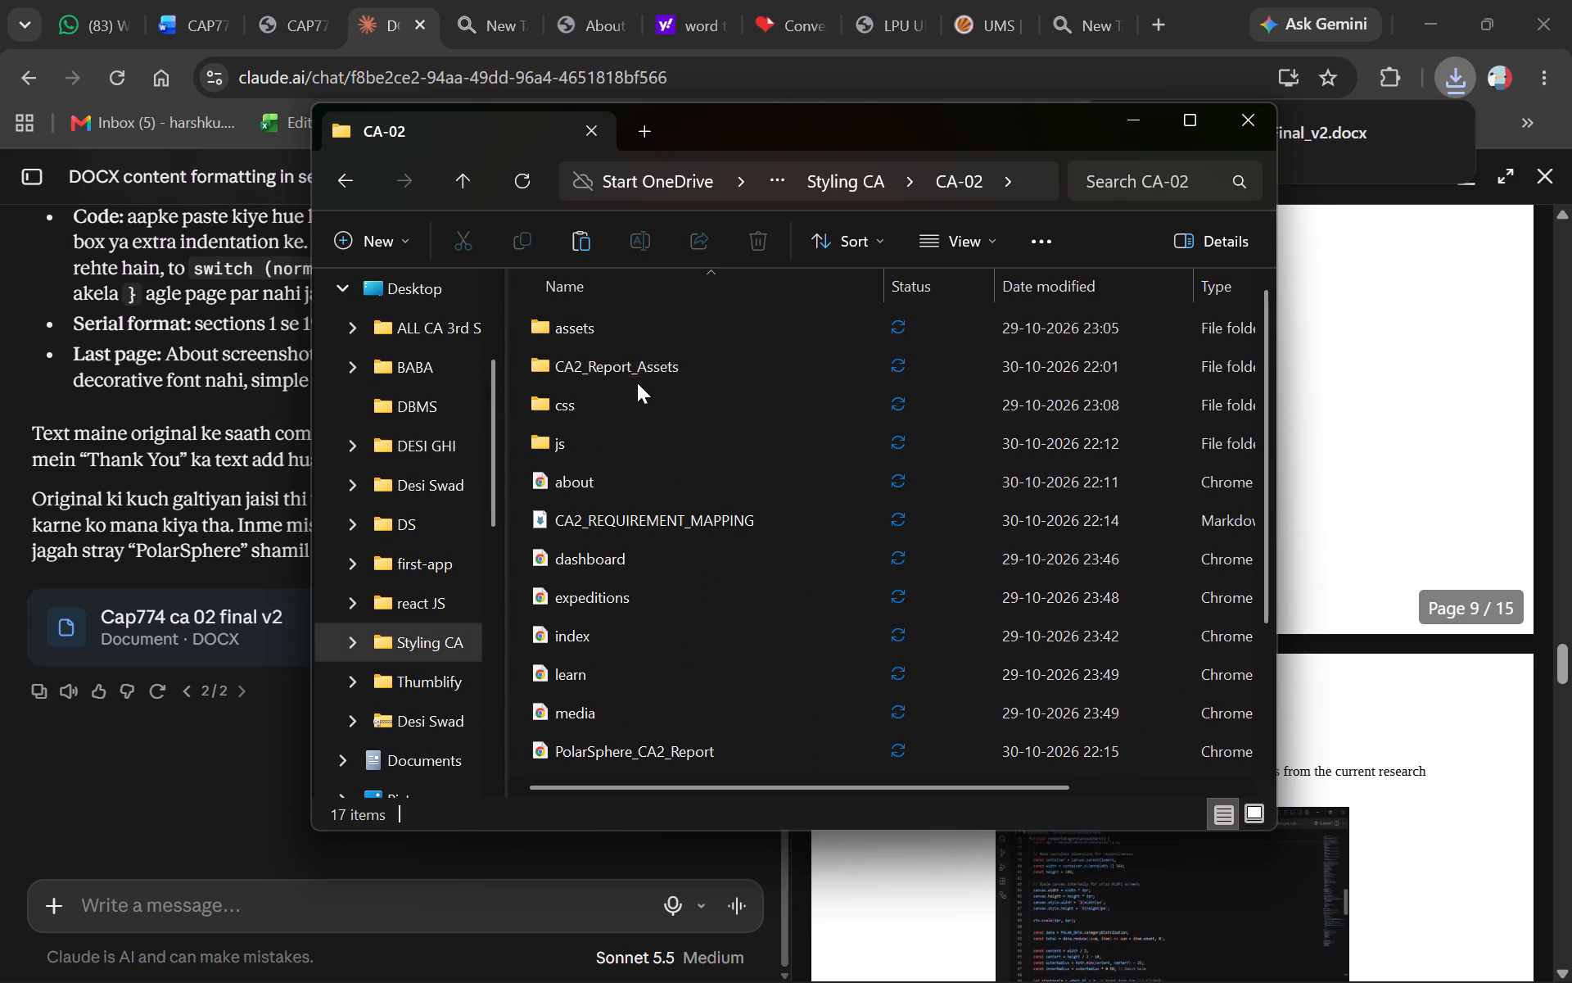
Delete the PolarSphere_CA2_Report file modified at 22:16 from the CA-02 folder.
scroll(740, 695, down, 2)
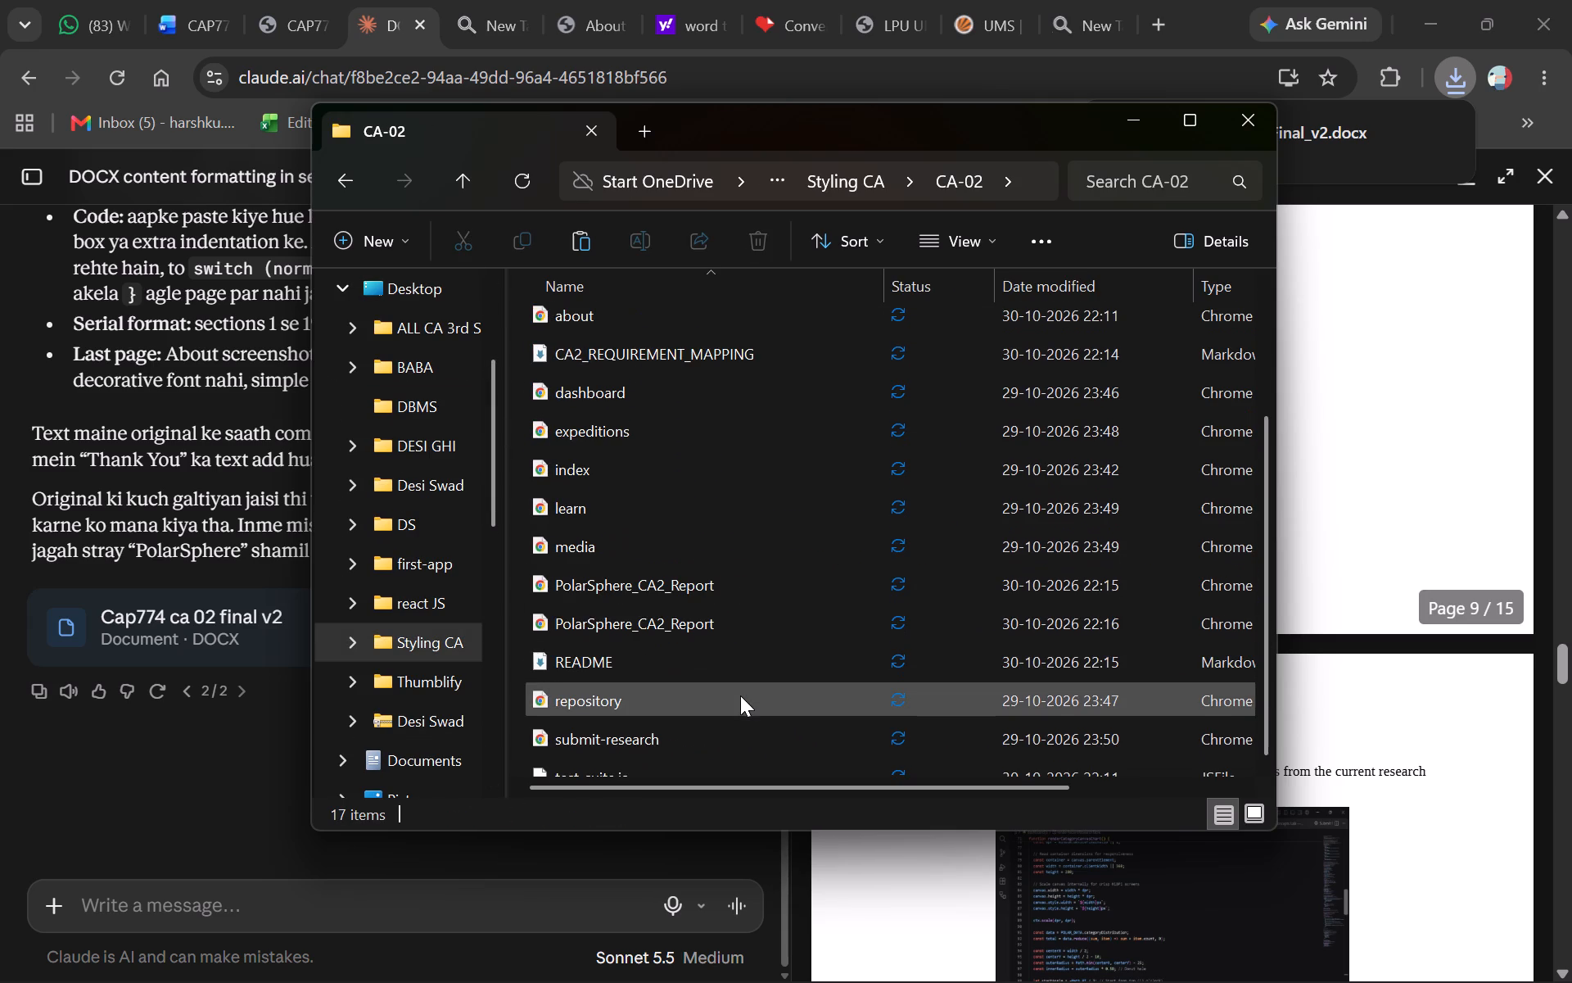
right_click(627, 598)
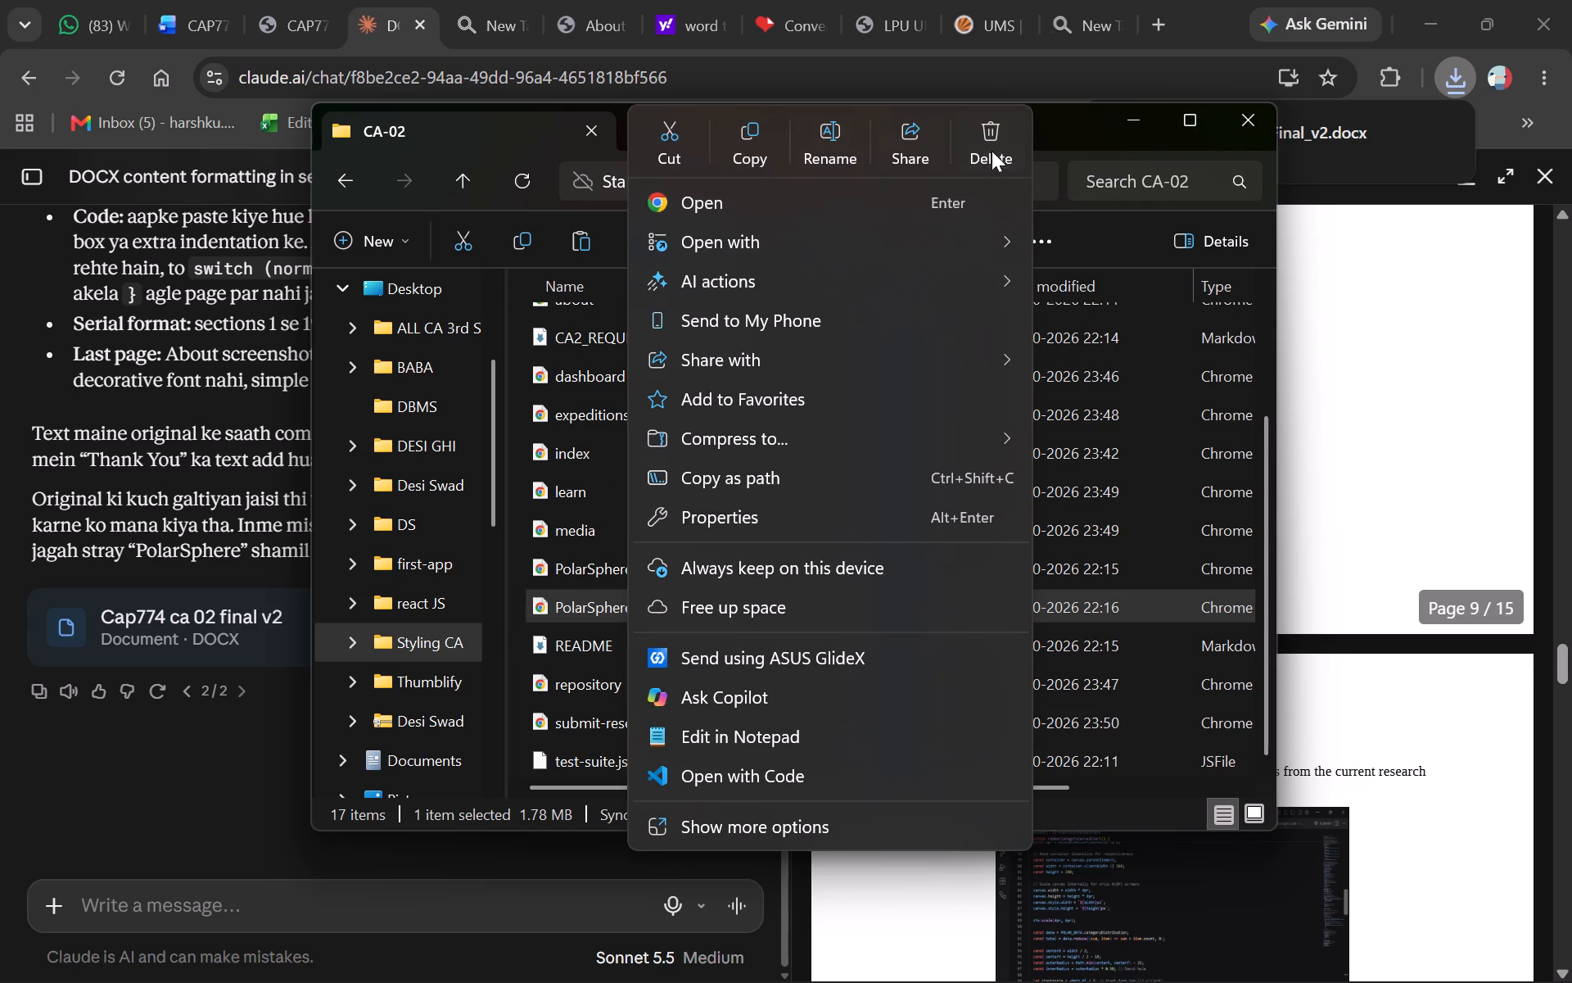
click(994, 152)
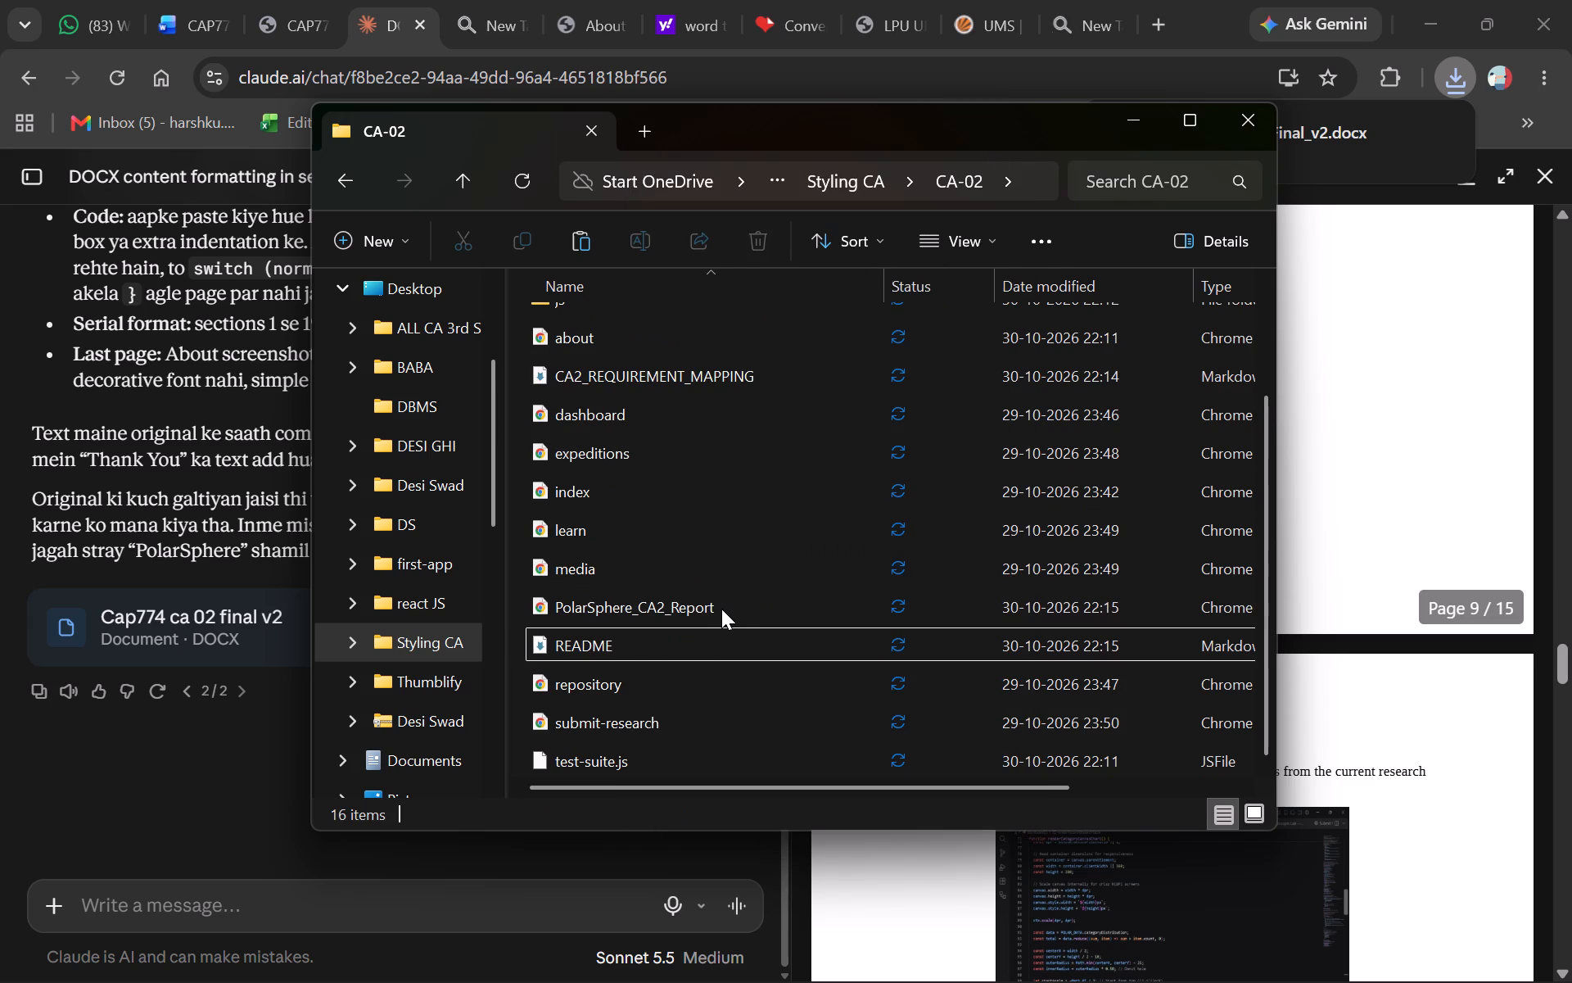
Paste the cut CAP774_CA-02_Final_v2 document into the CA-02 folder.
key(ctrl+v)
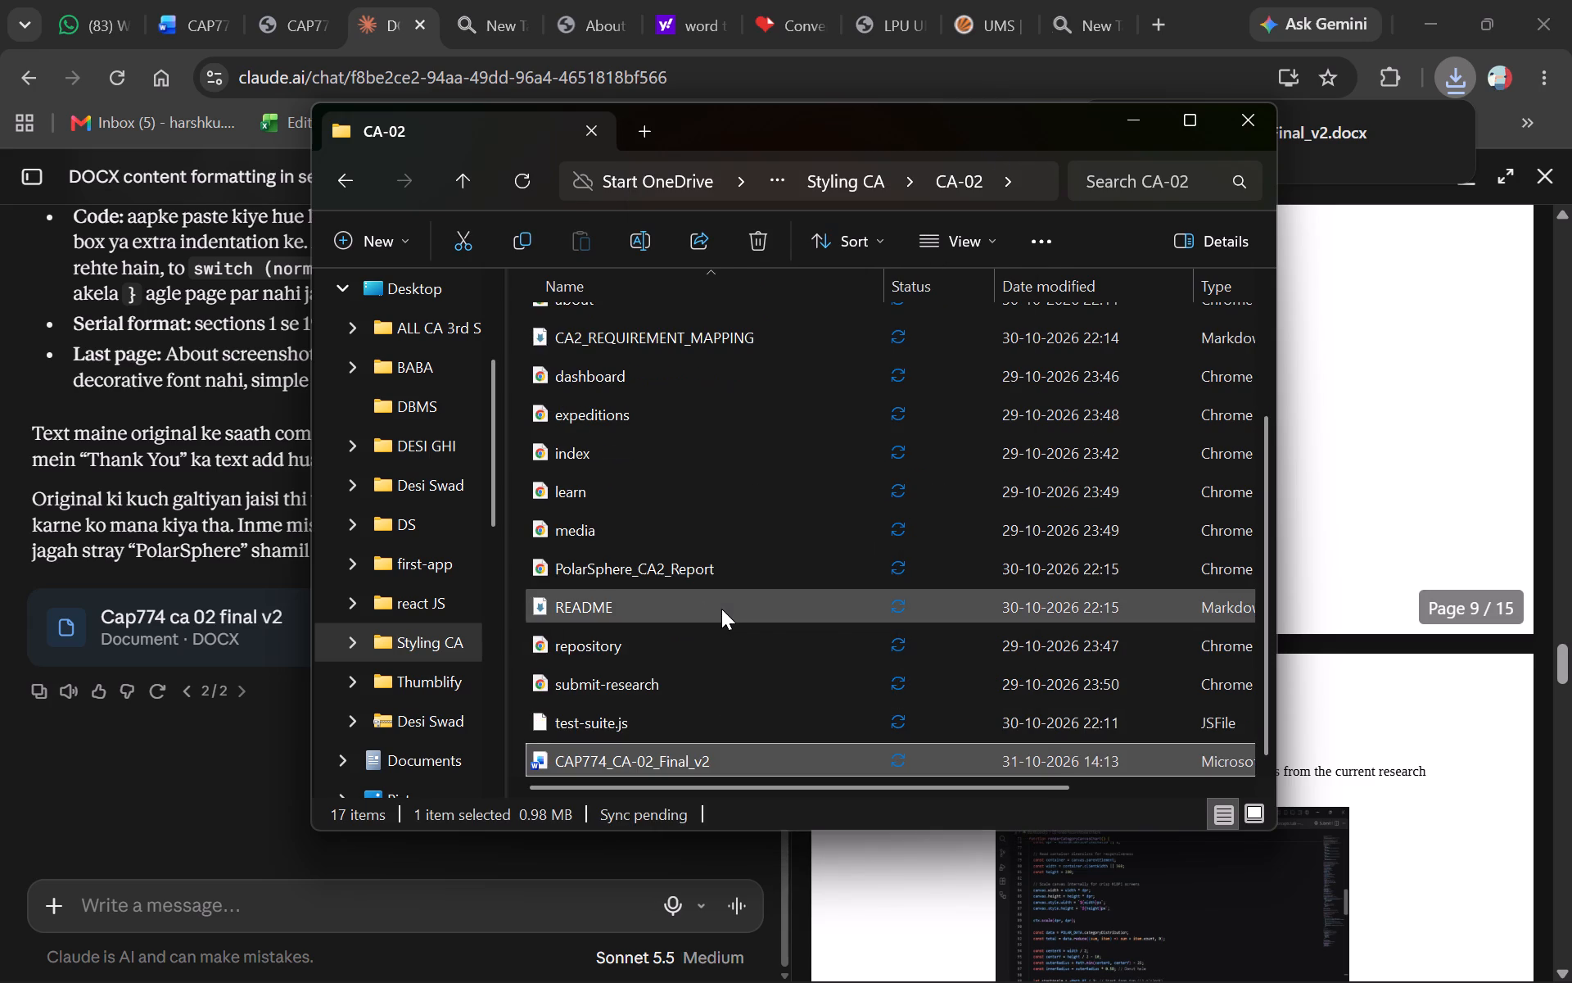
scroll(721, 609, down, 1)
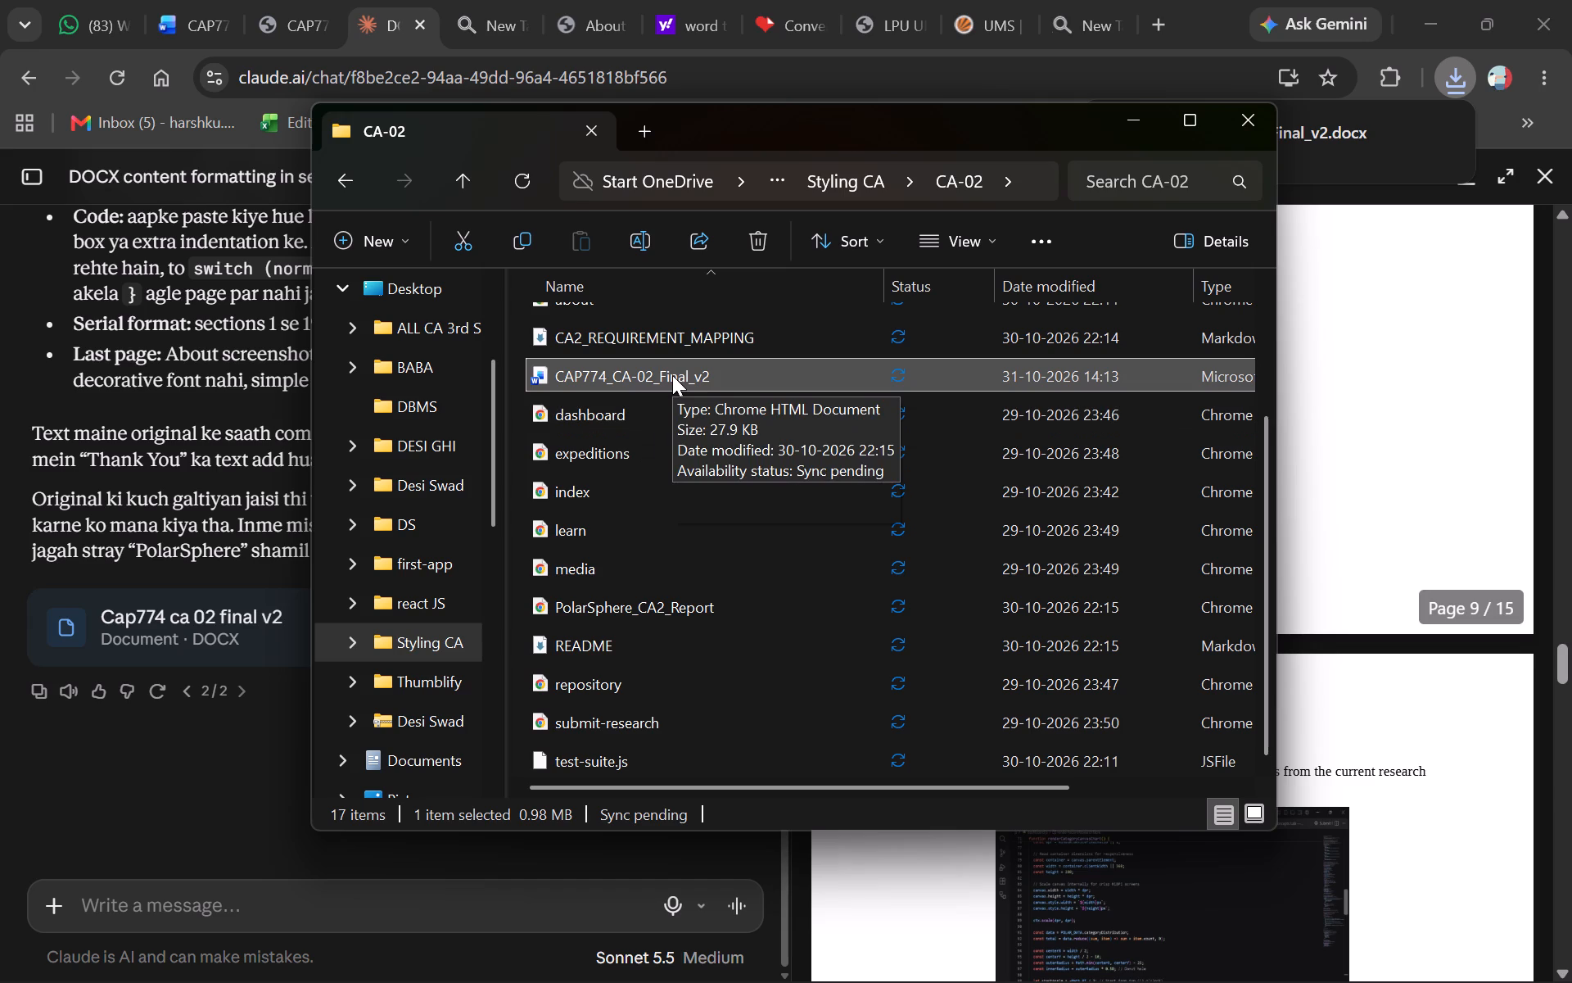
right_click(672, 375)
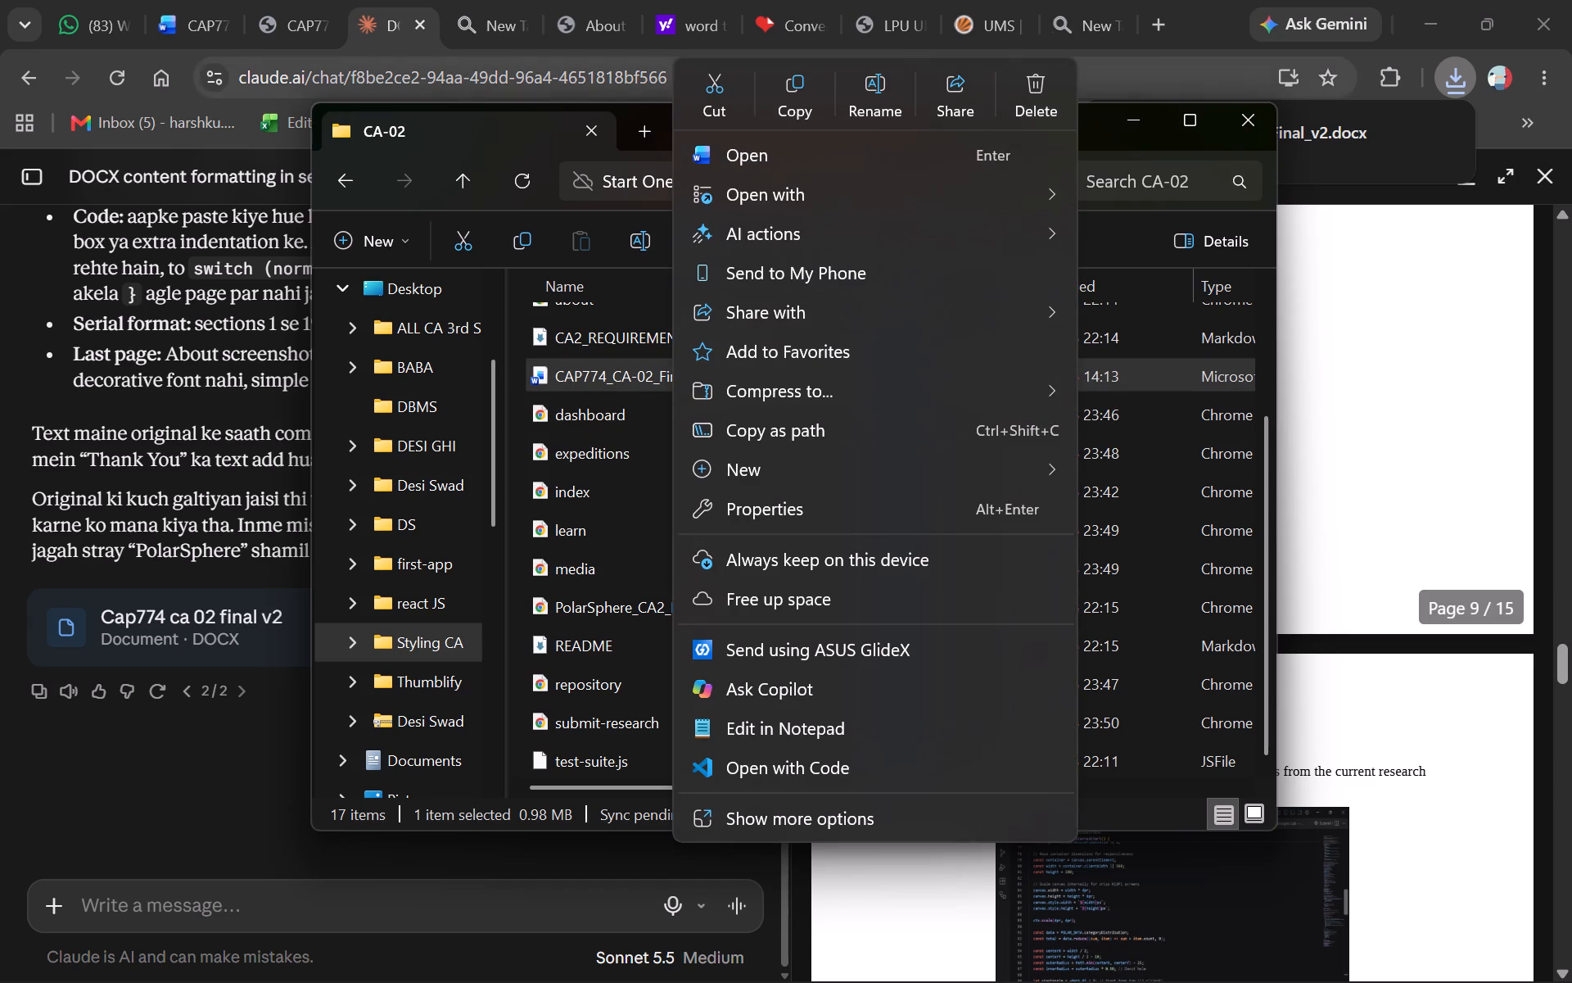
Load CAP774_CA-02_Final_v2 from Desktop > Styling CA > CA-02 into iLovePDF's Word to PDF converter in Chrome.
click(1165, 26)
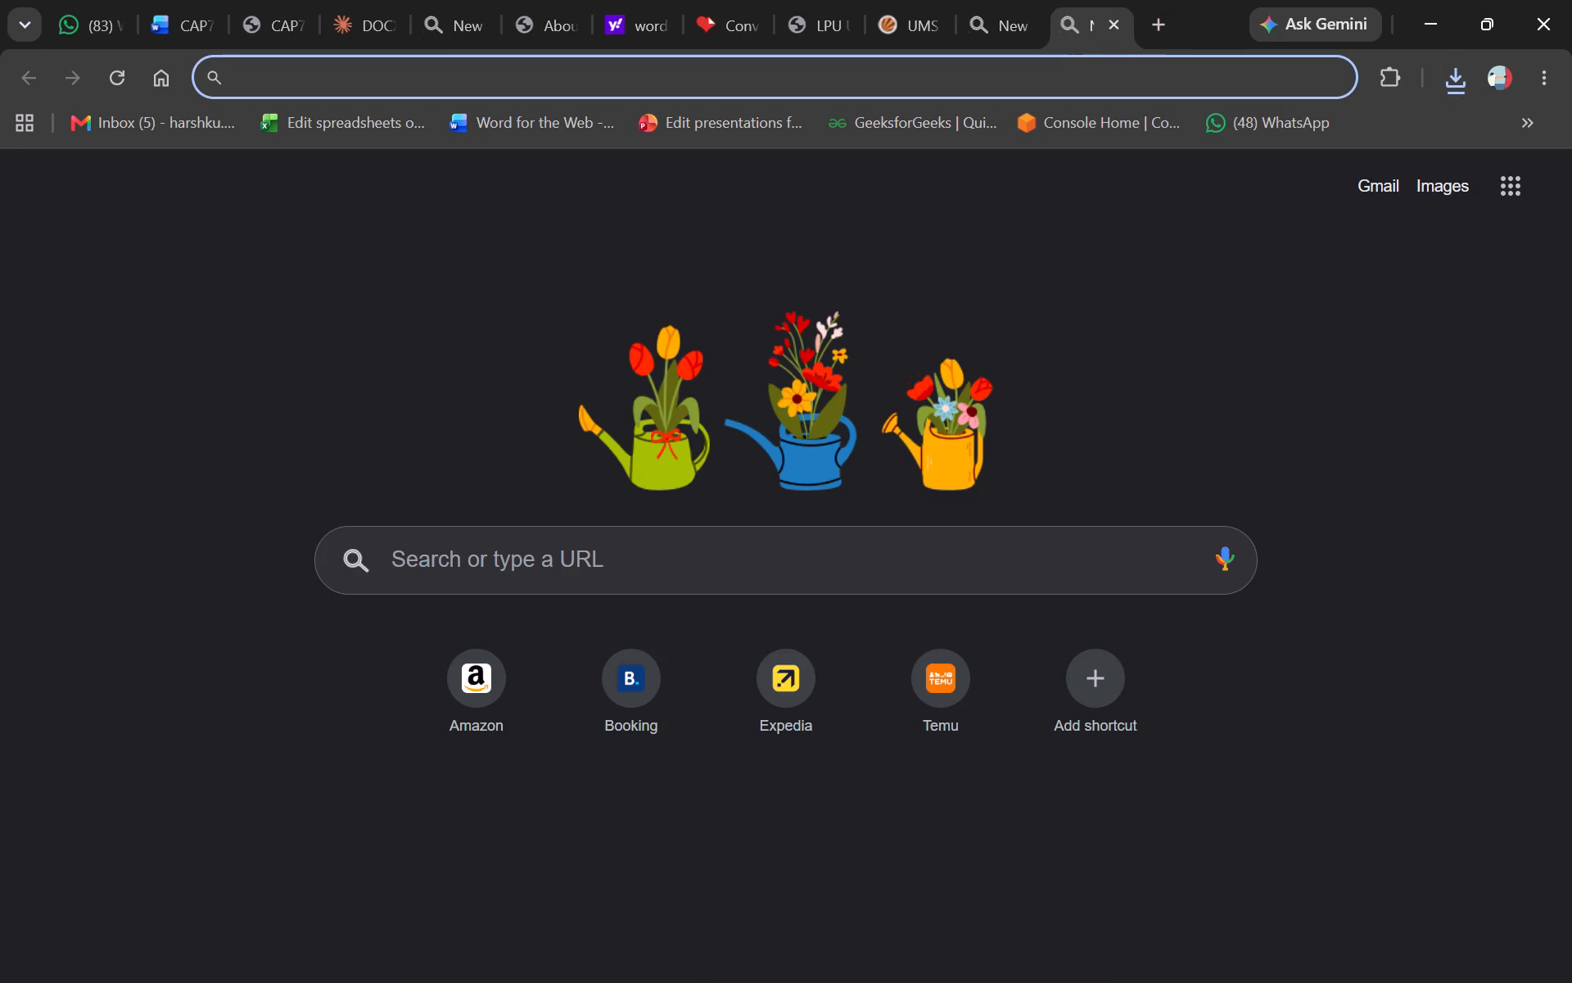
click(968, 83)
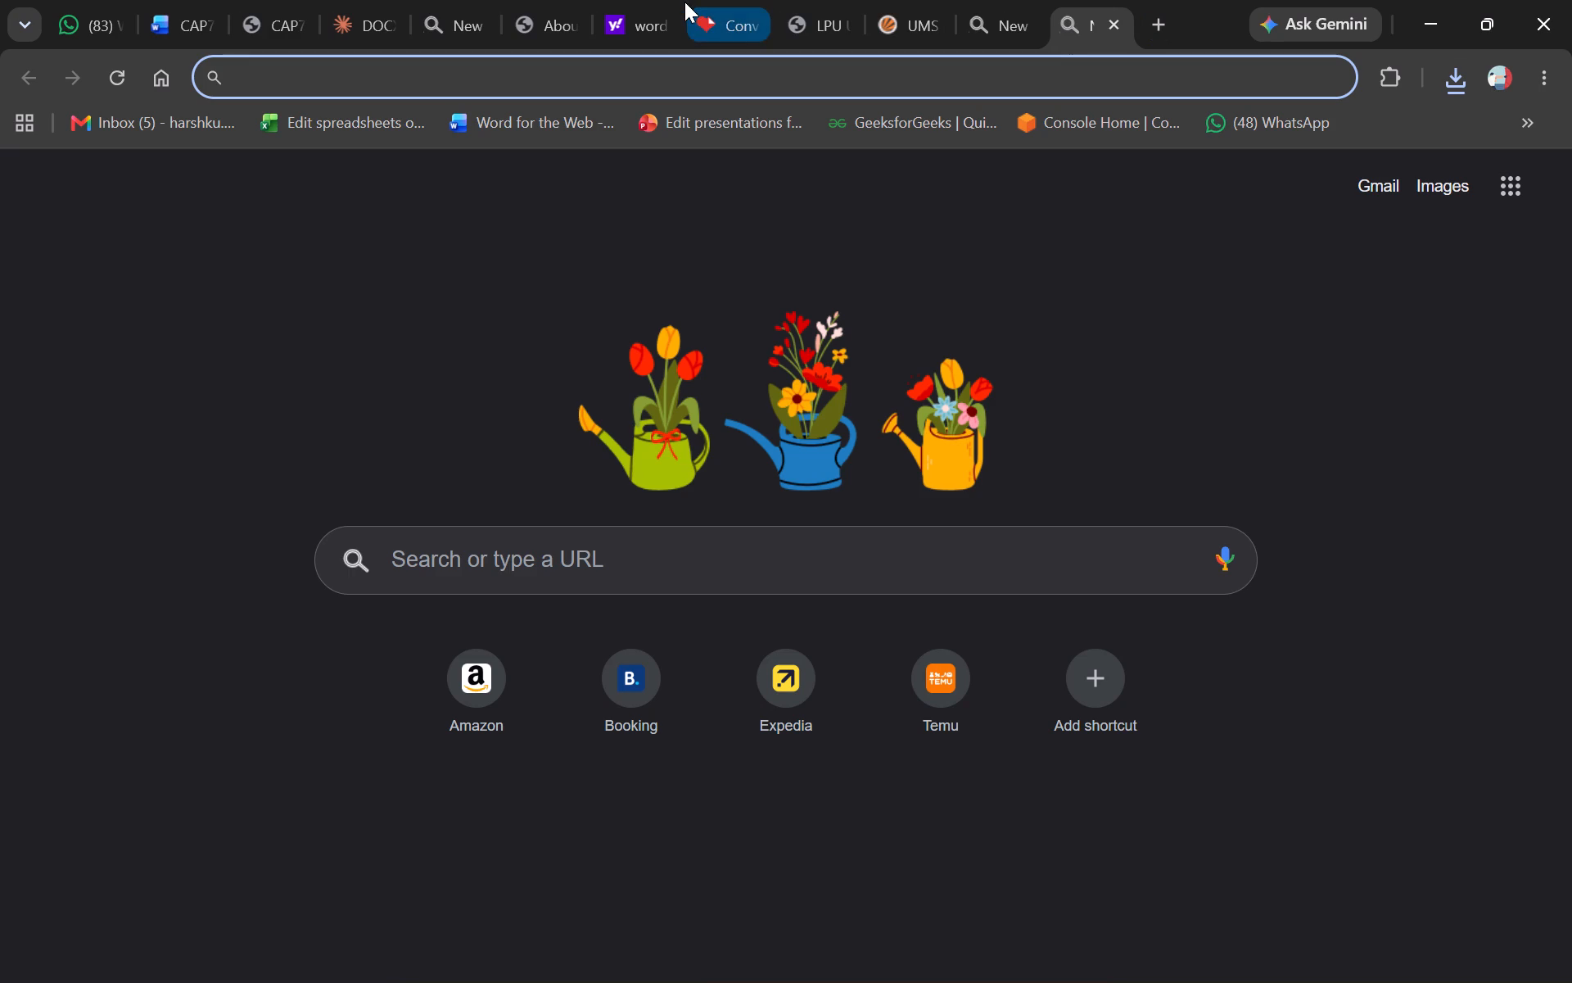
click(684, 2)
click(795, 530)
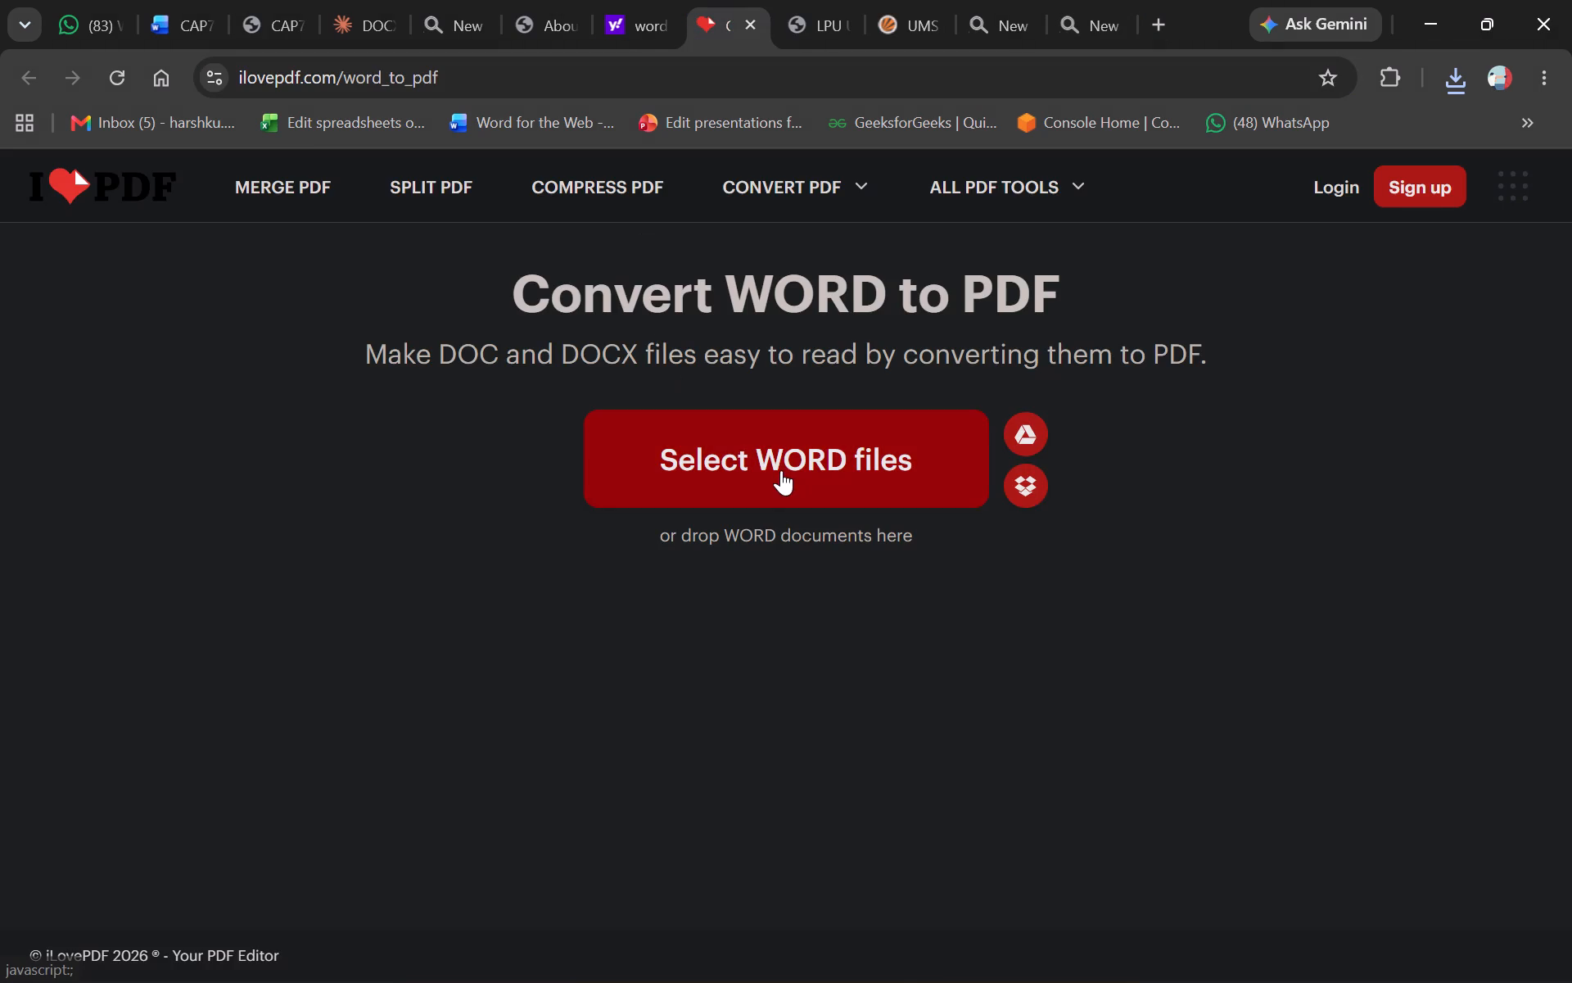
click(781, 470)
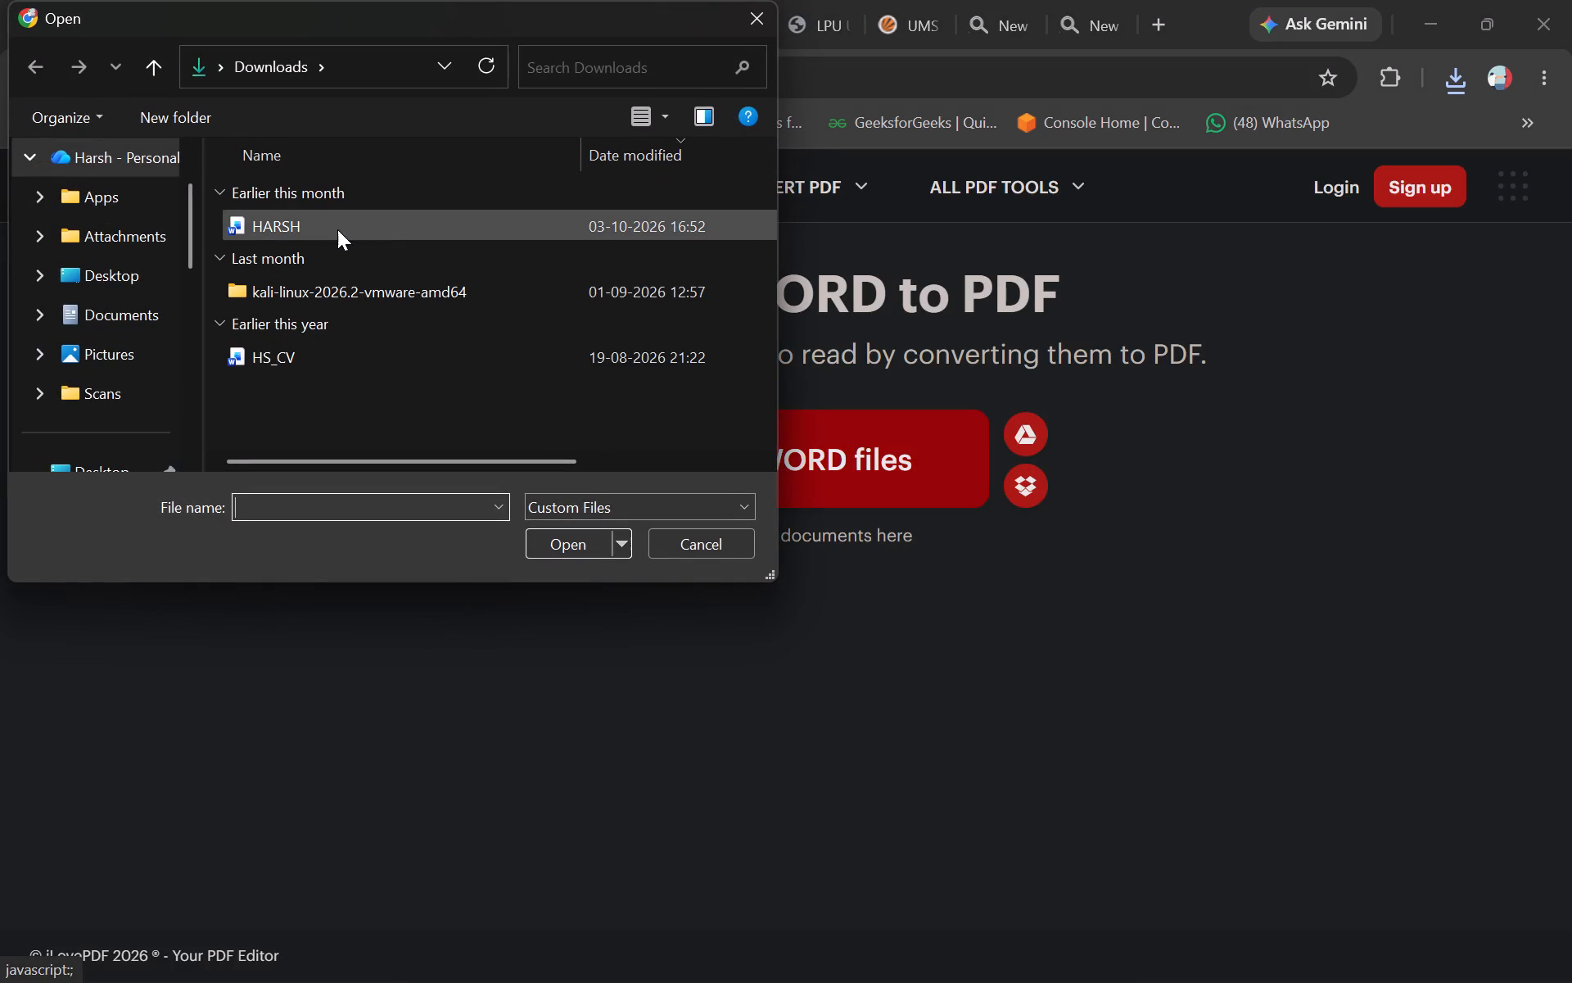
double_click(106, 269)
scroll(294, 288, down, 1)
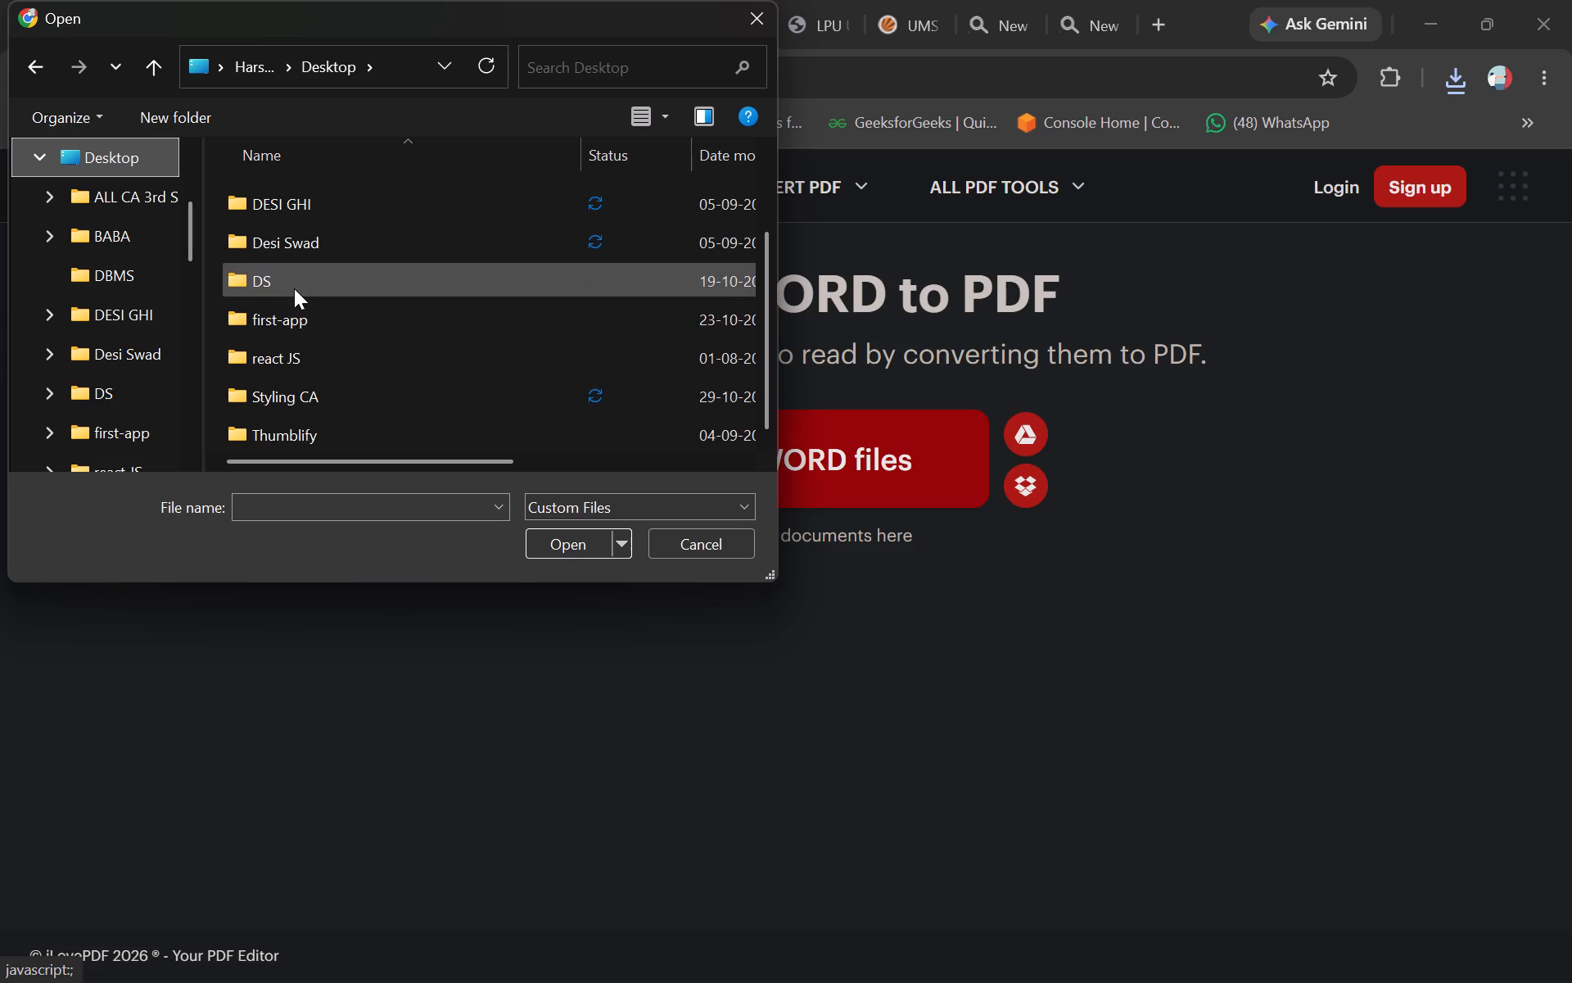
double_click(296, 394)
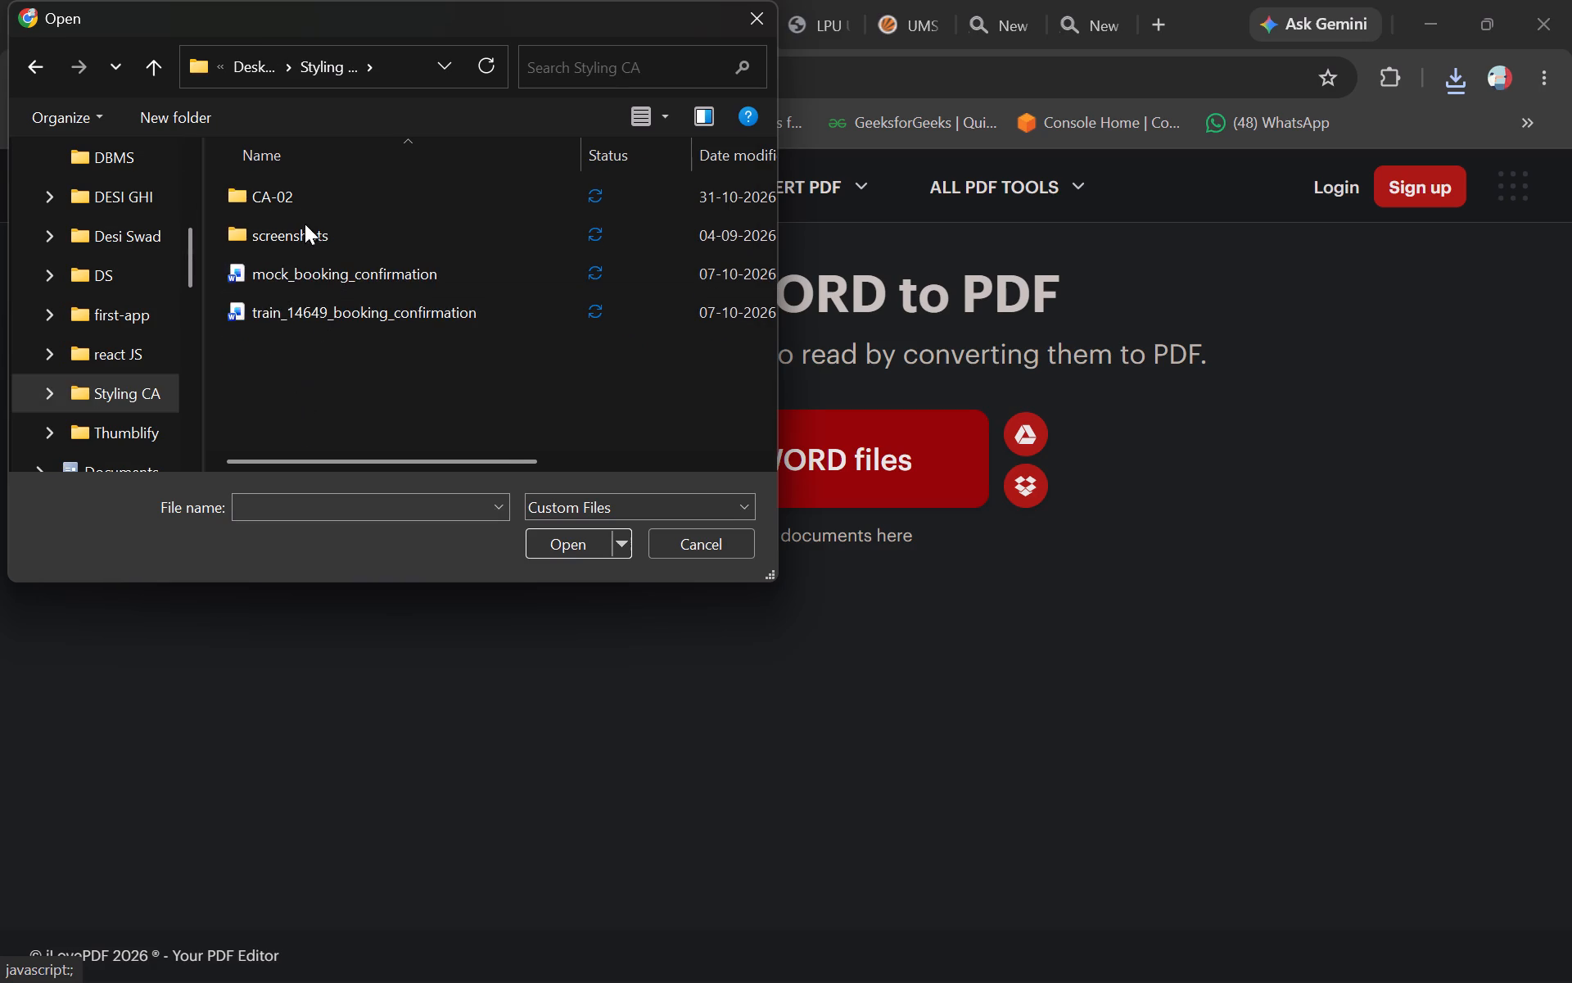
double_click(284, 191)
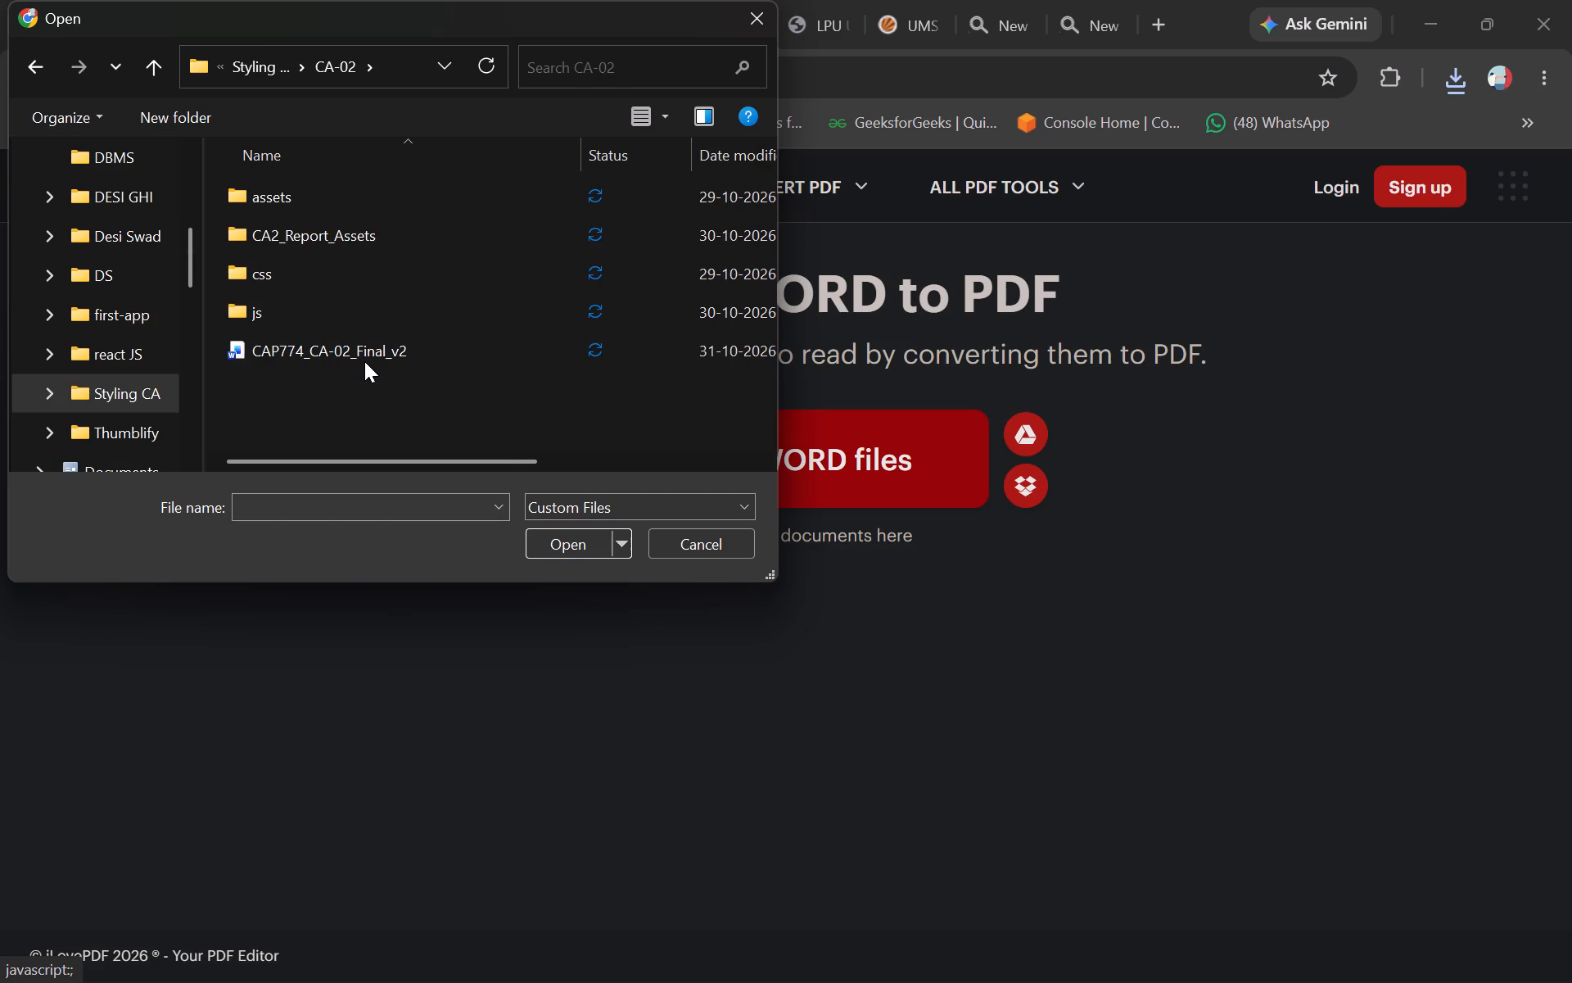
click(364, 361)
click(589, 538)
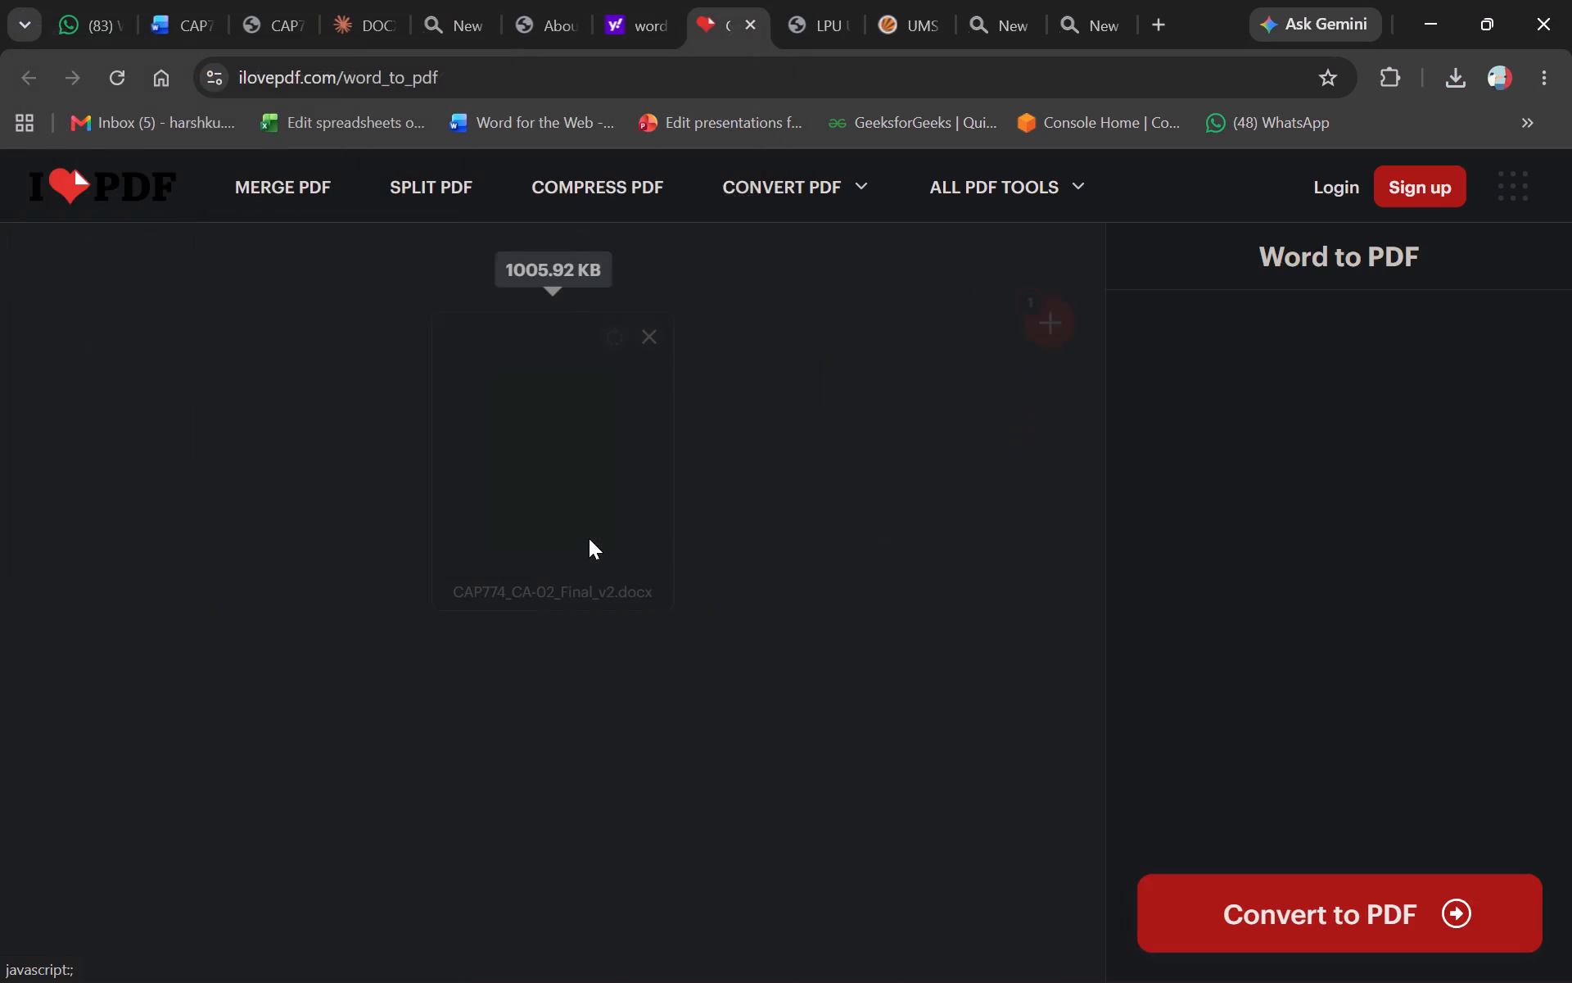
Convert the loaded Word document to PDF, download the result, and check the recent downloads.
click(1377, 895)
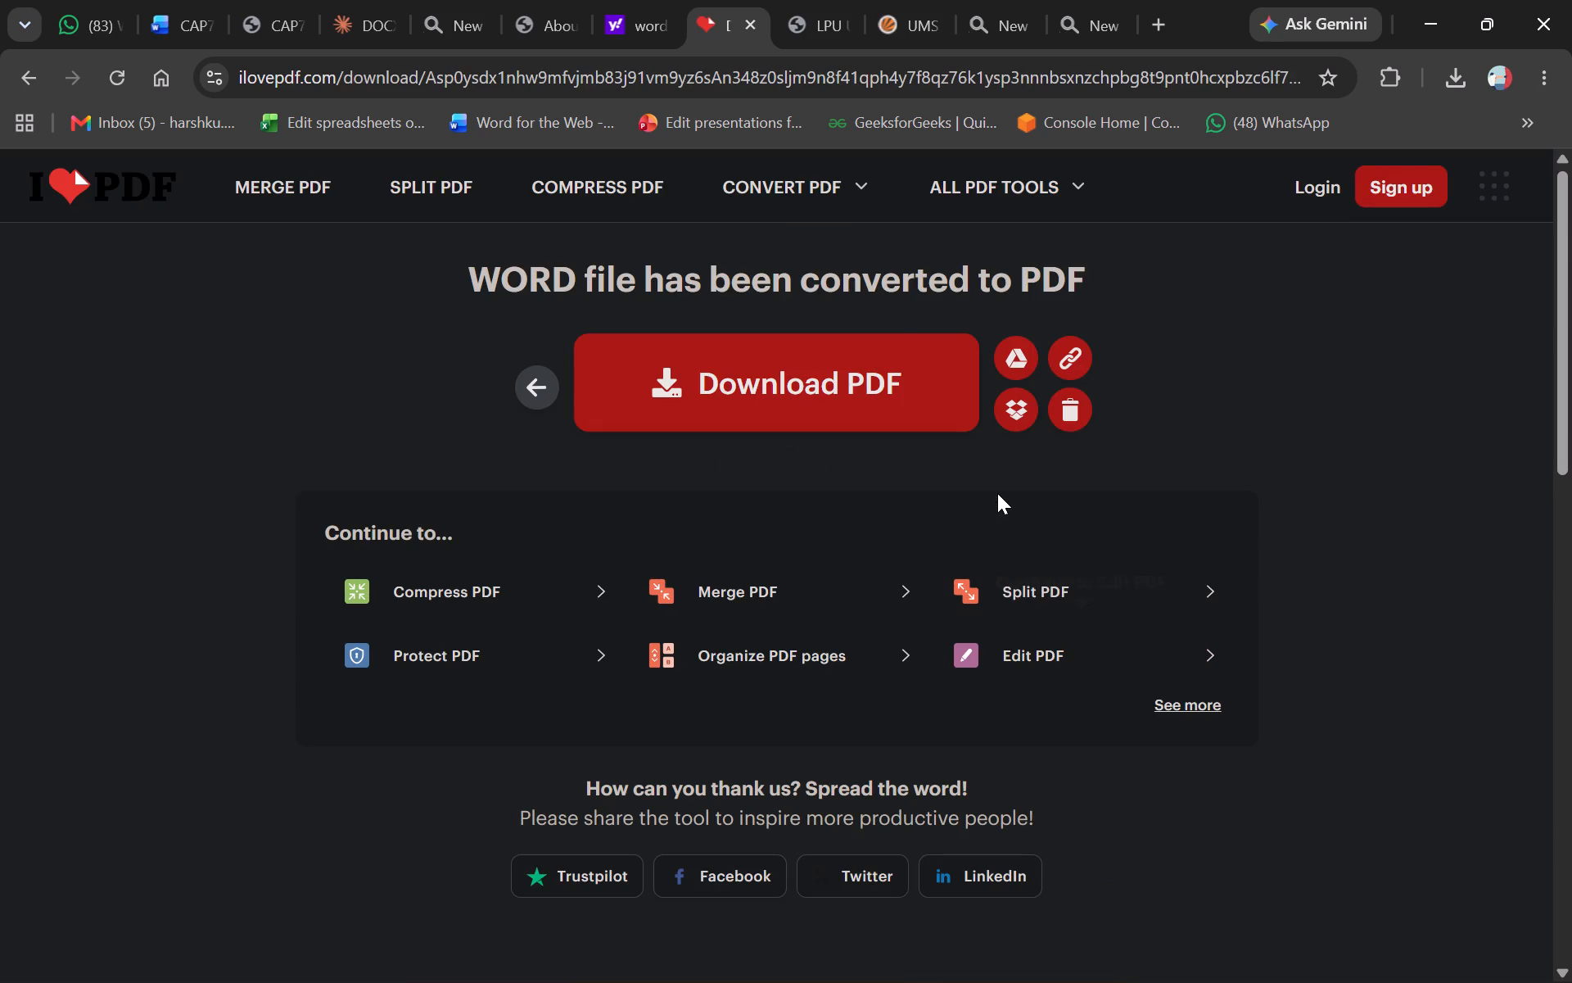
click(830, 390)
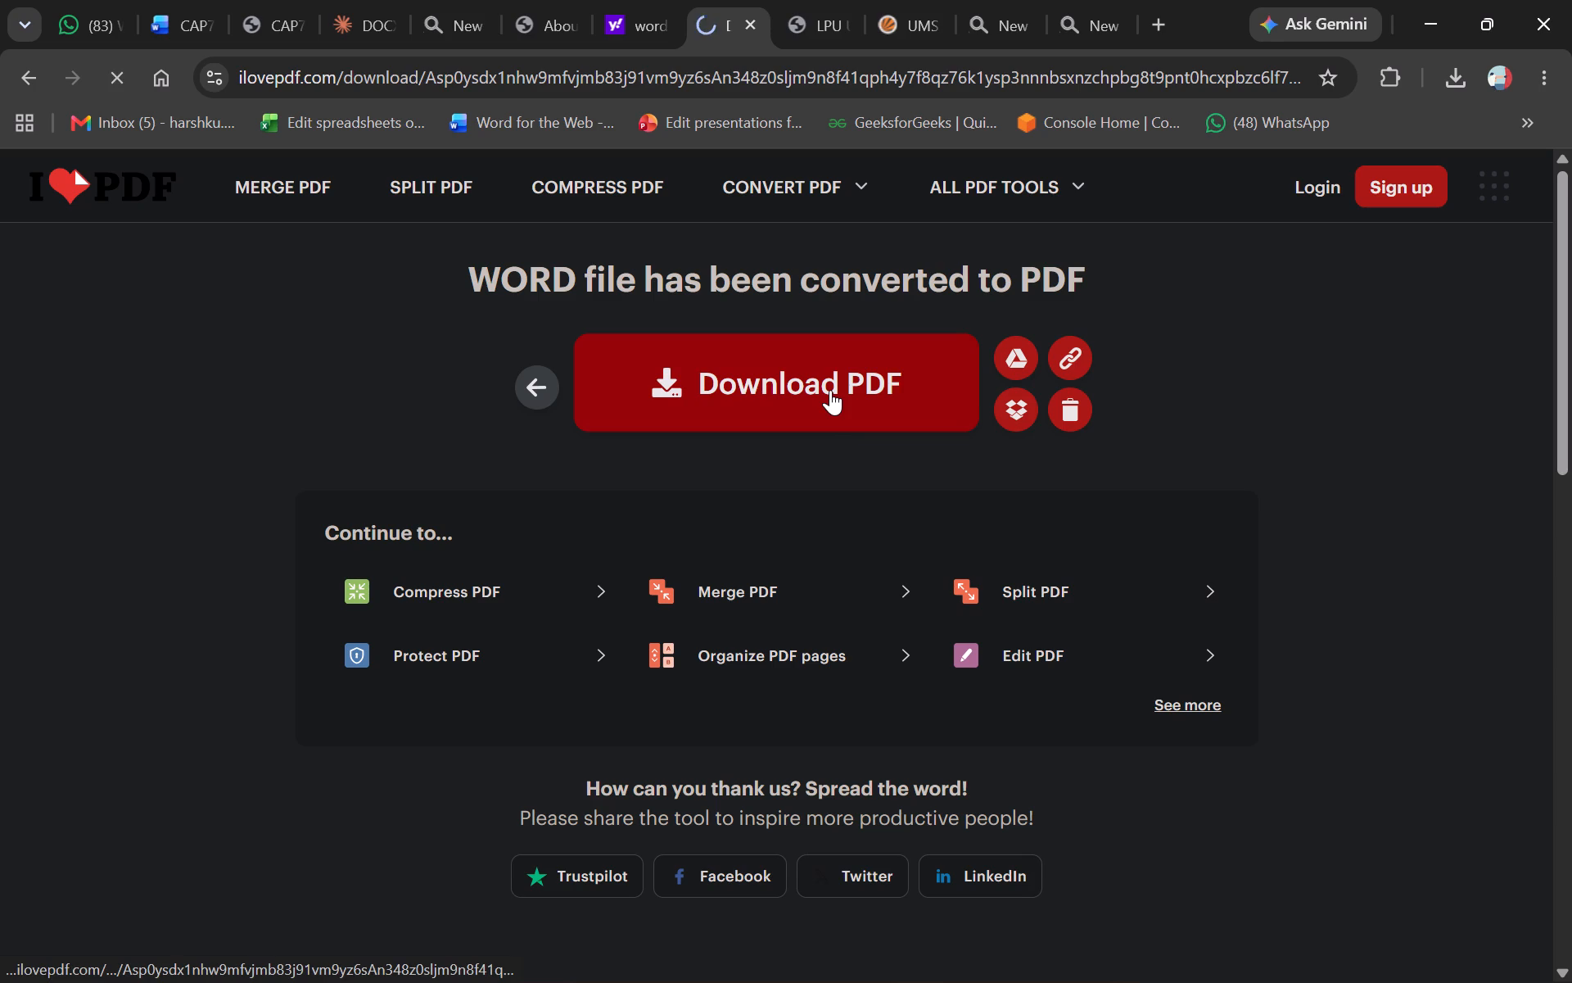
click(1453, 68)
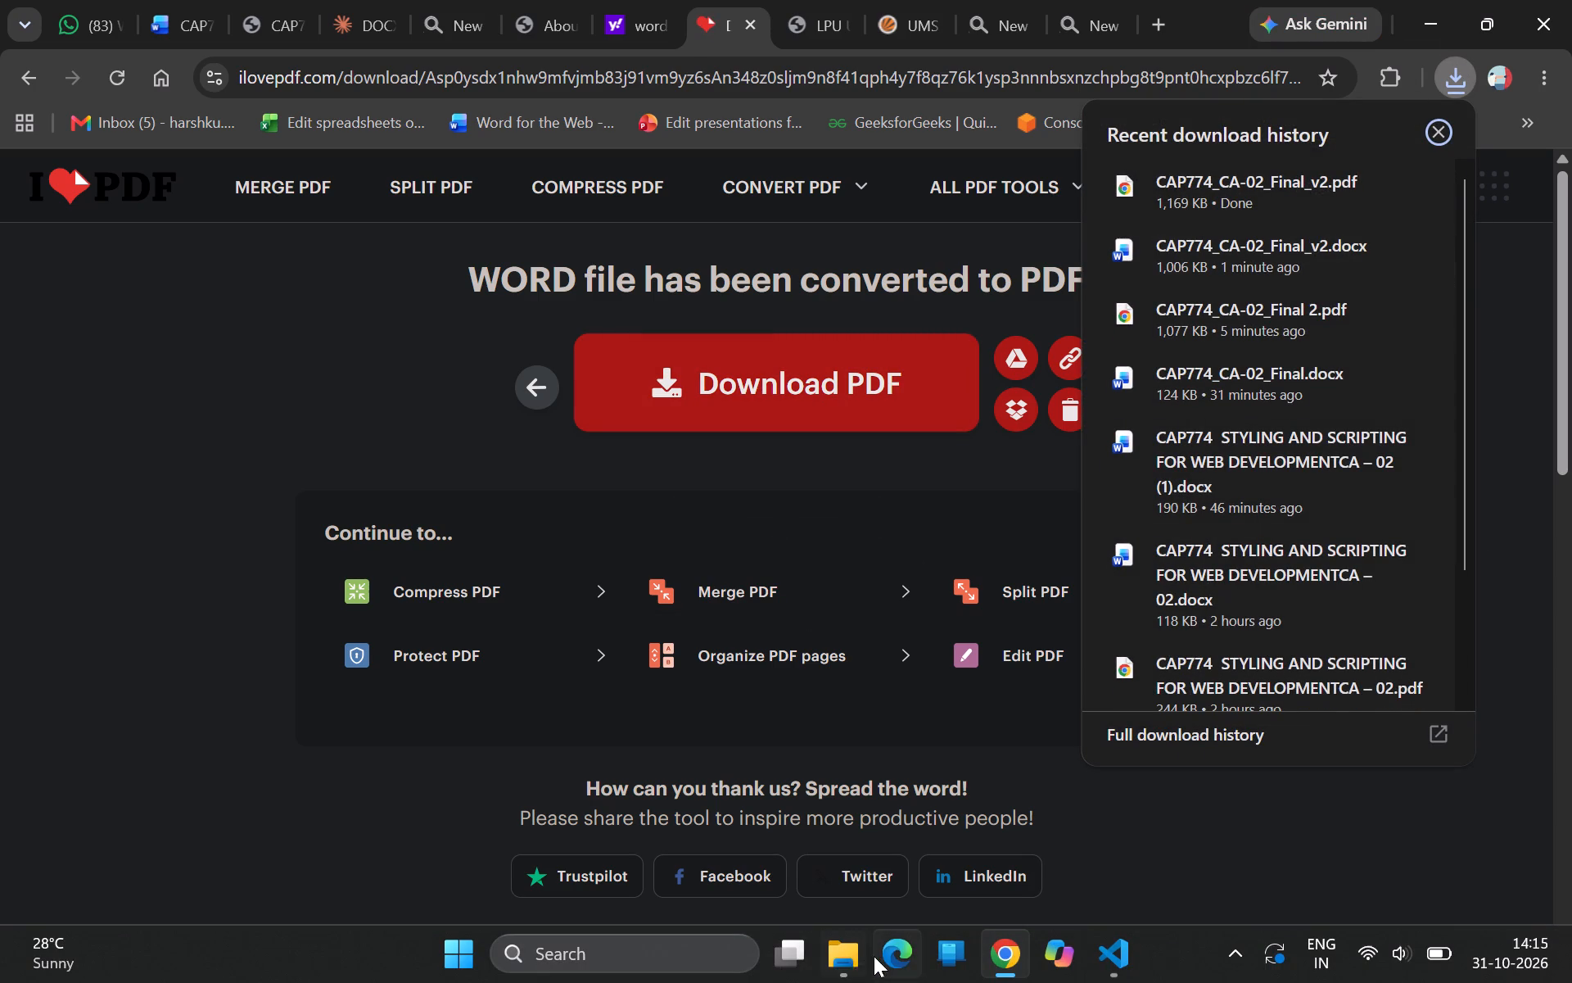
In File Explorer, move the CAP774_CA-02_Final_v2 PDF from Downloads into Desktop > Styling CA > CA-02.
click(831, 963)
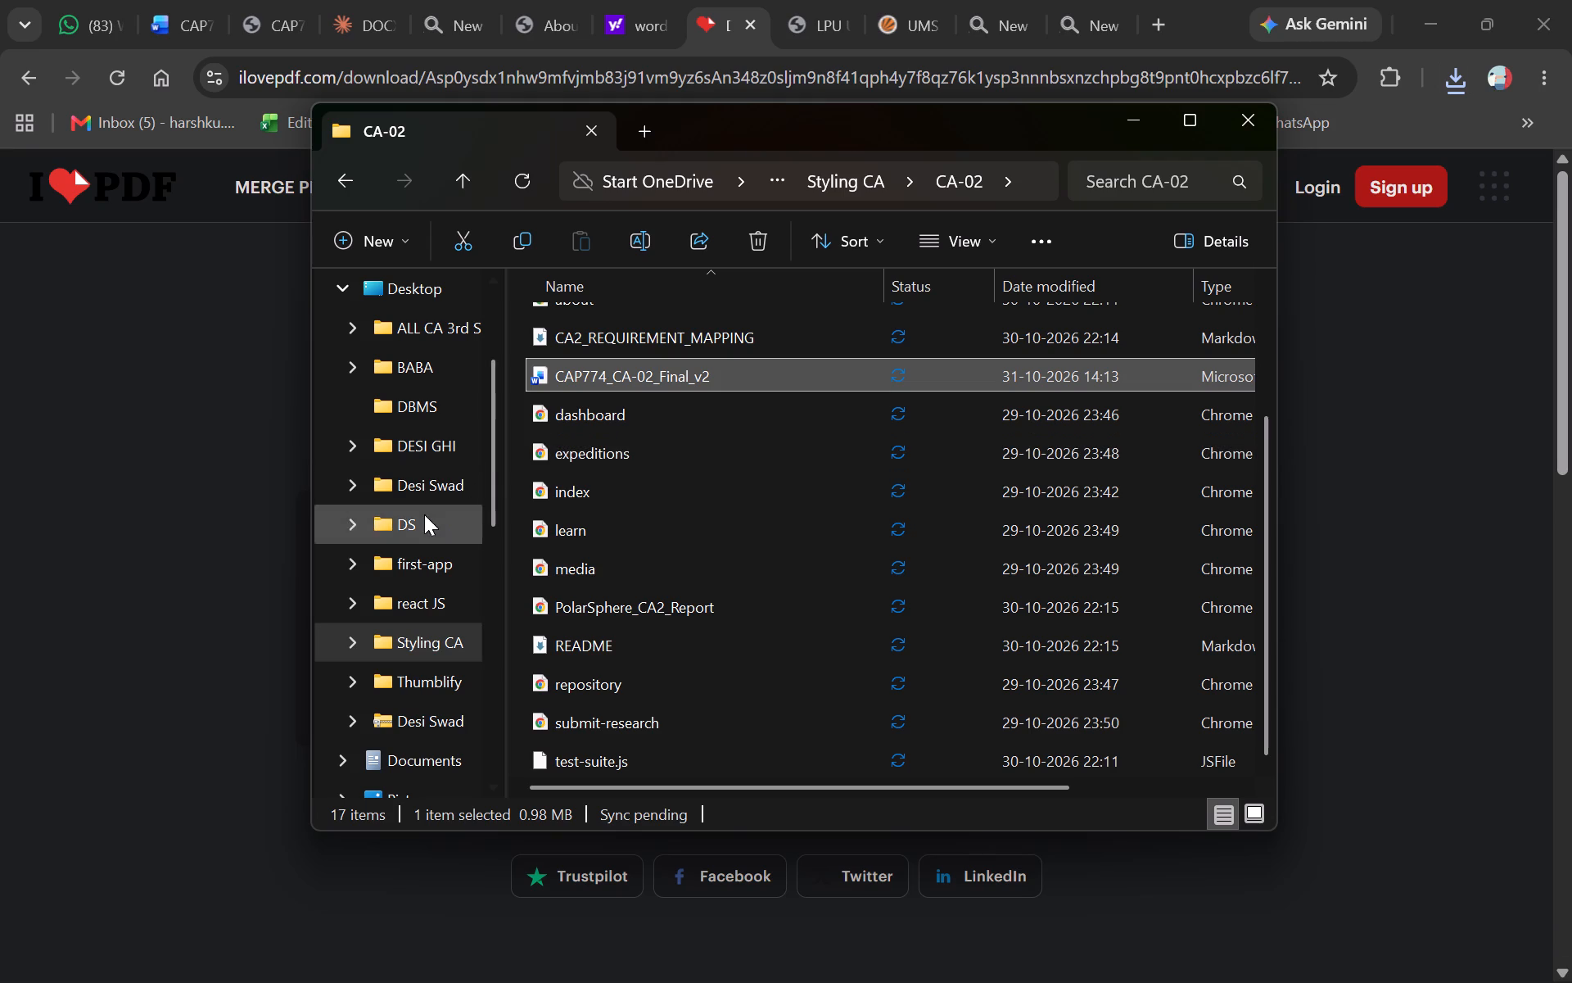
scroll(428, 695, down, 1)
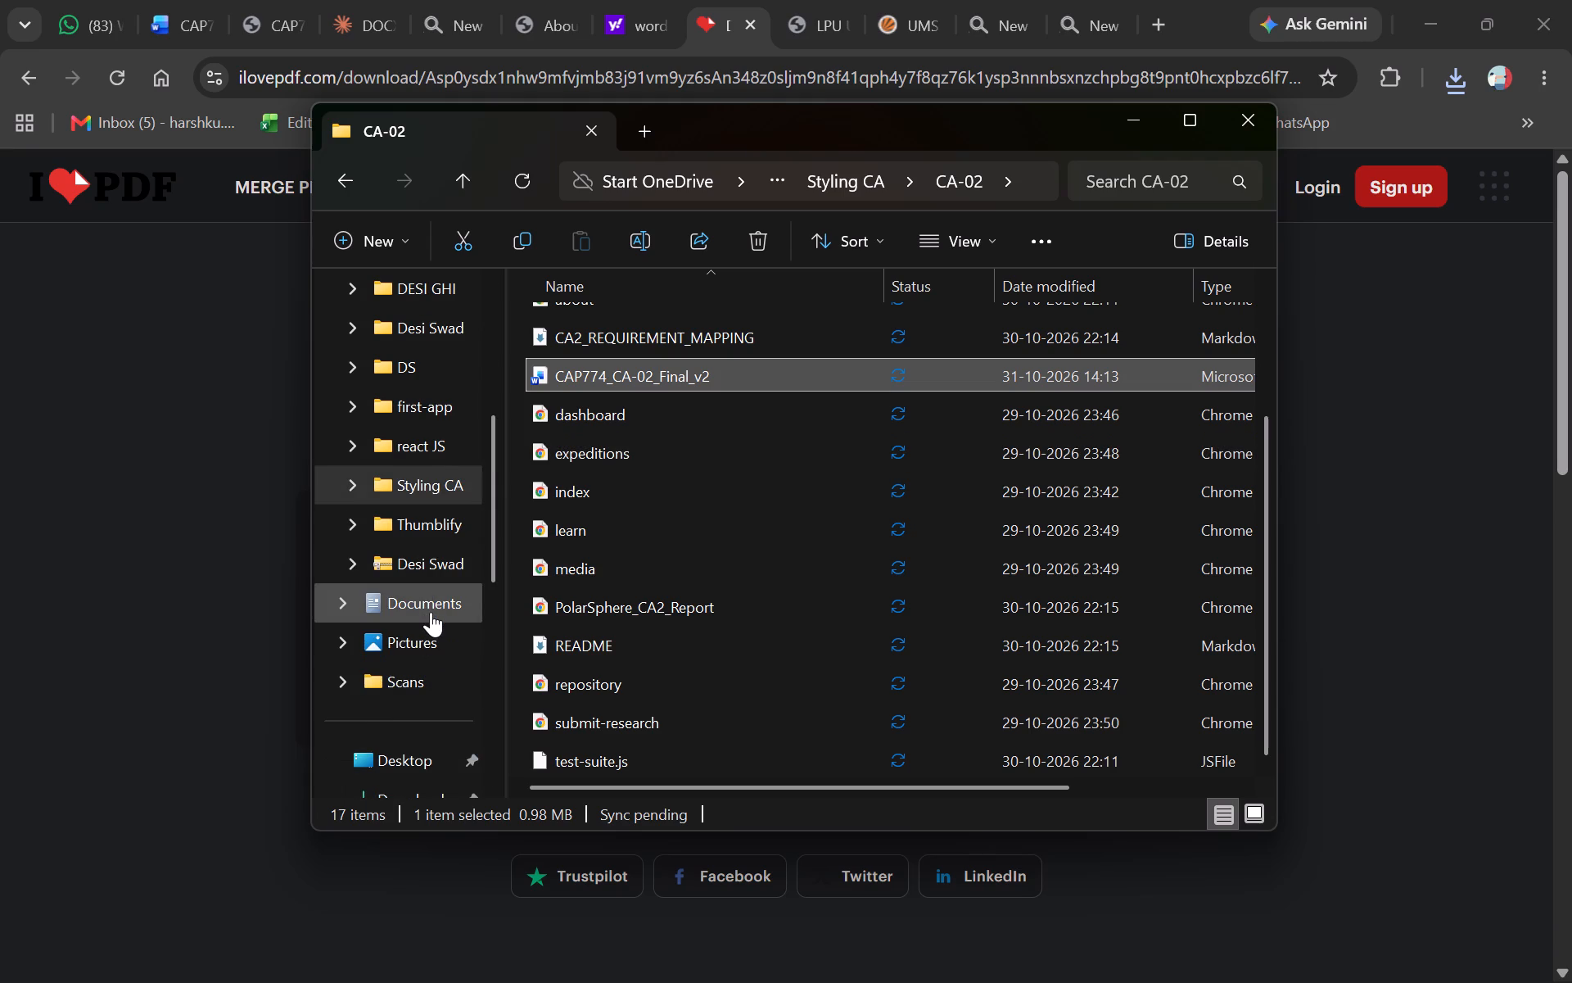
scroll(431, 612, down, 1)
double_click(412, 546)
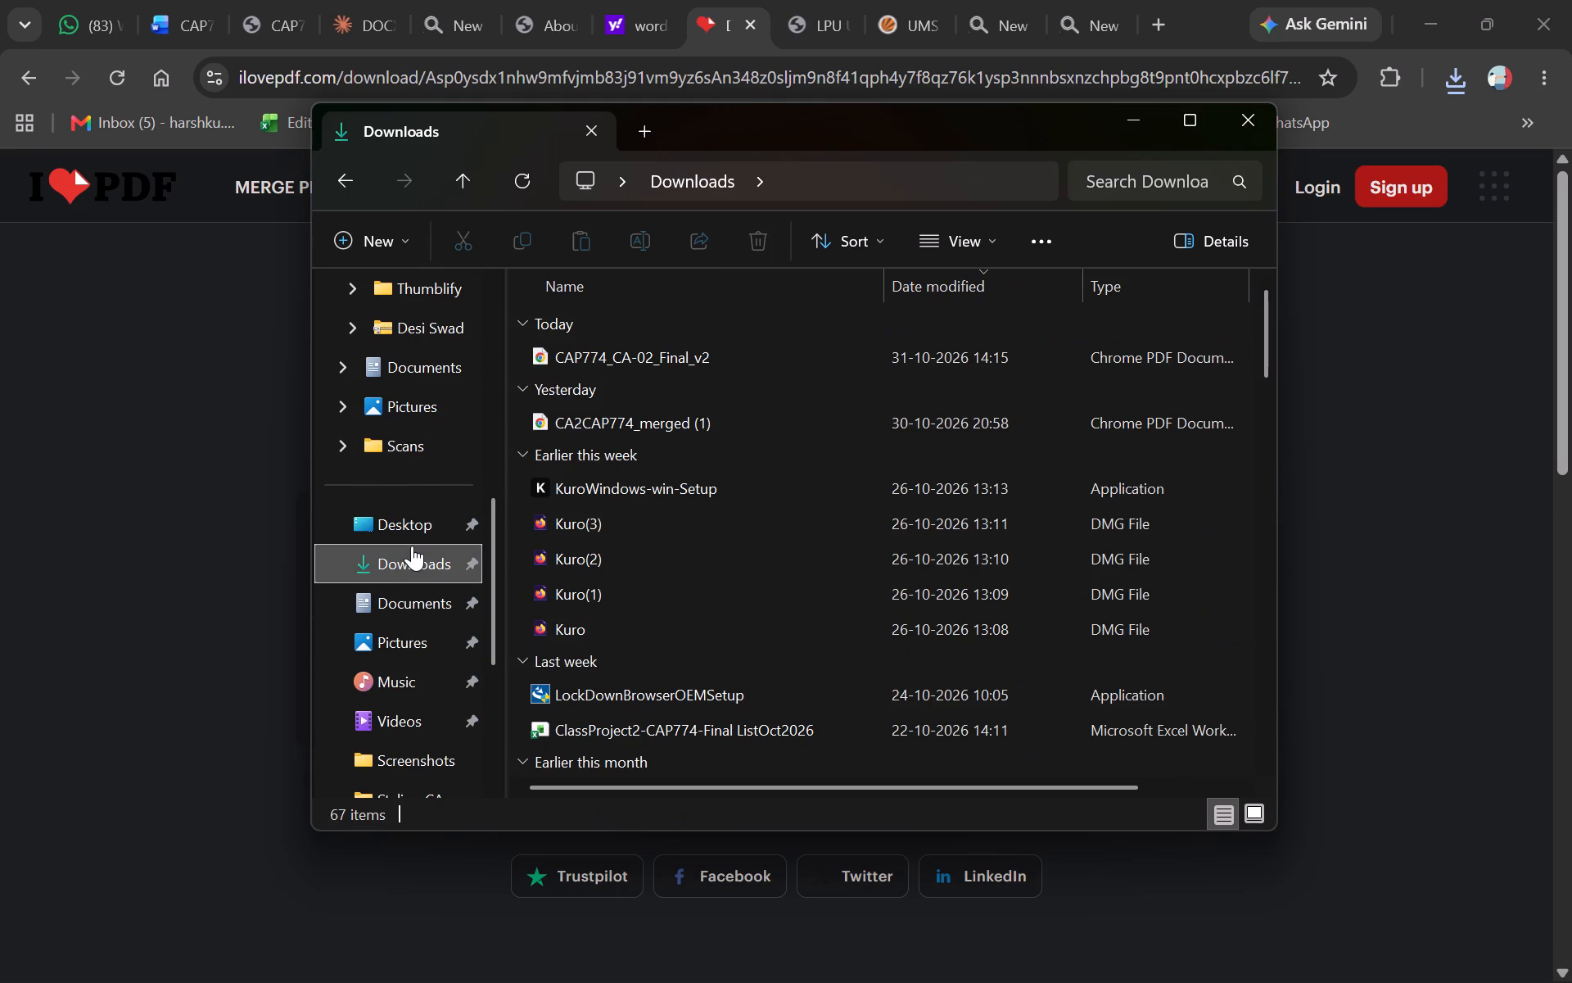
right_click(662, 359)
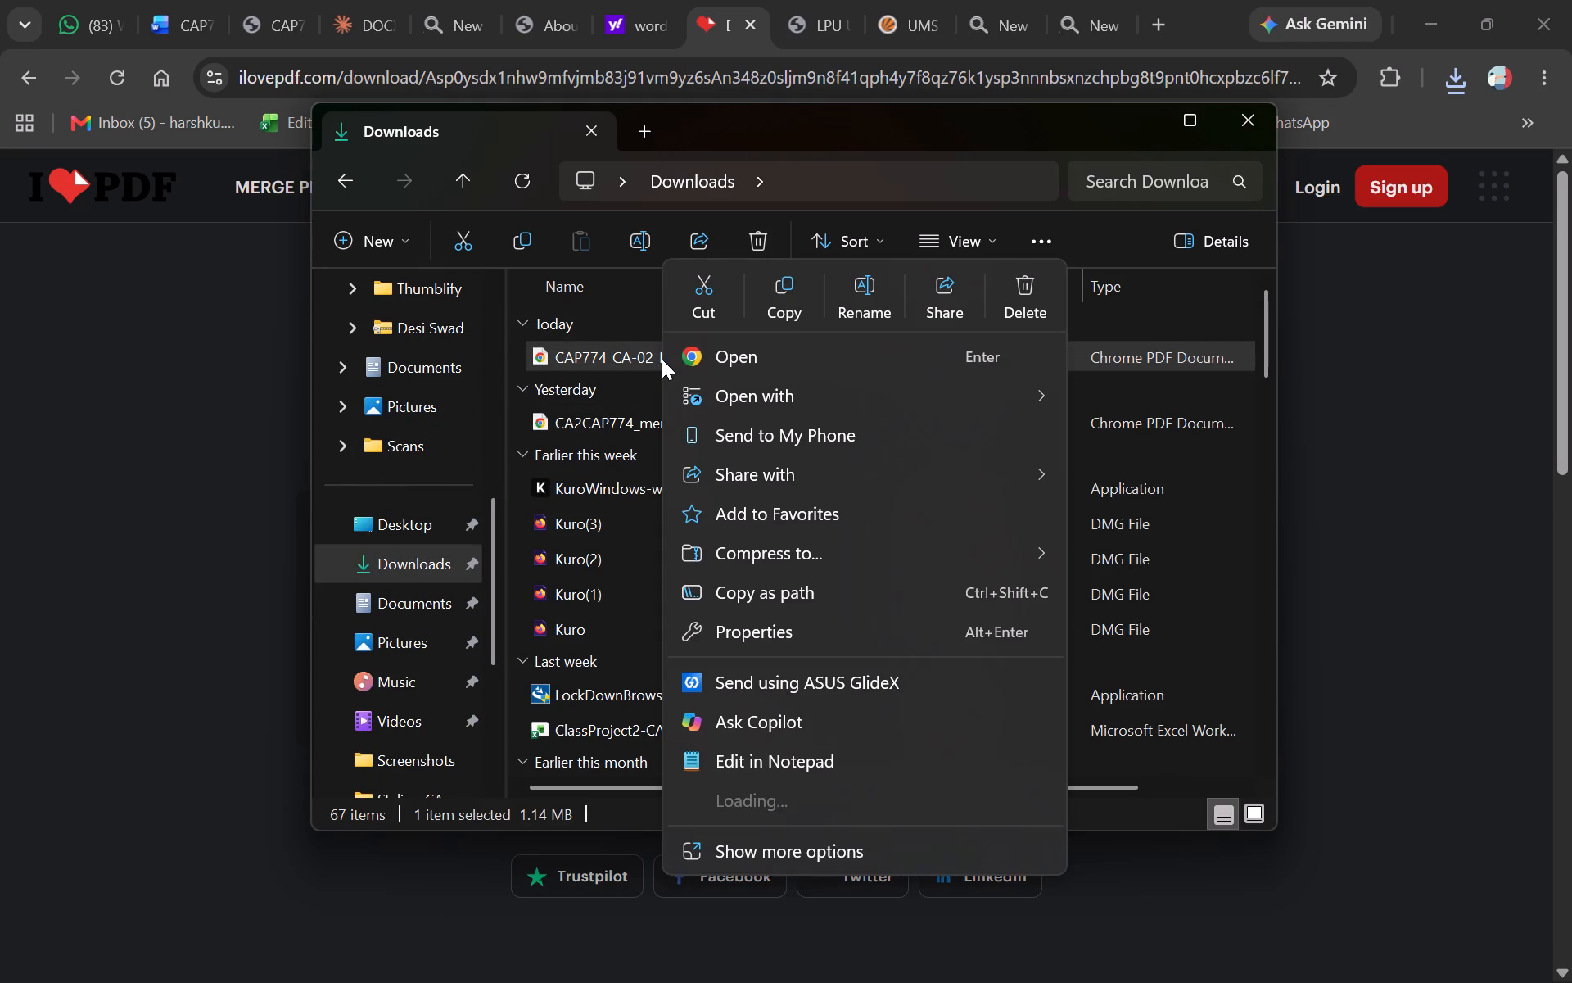
click(701, 302)
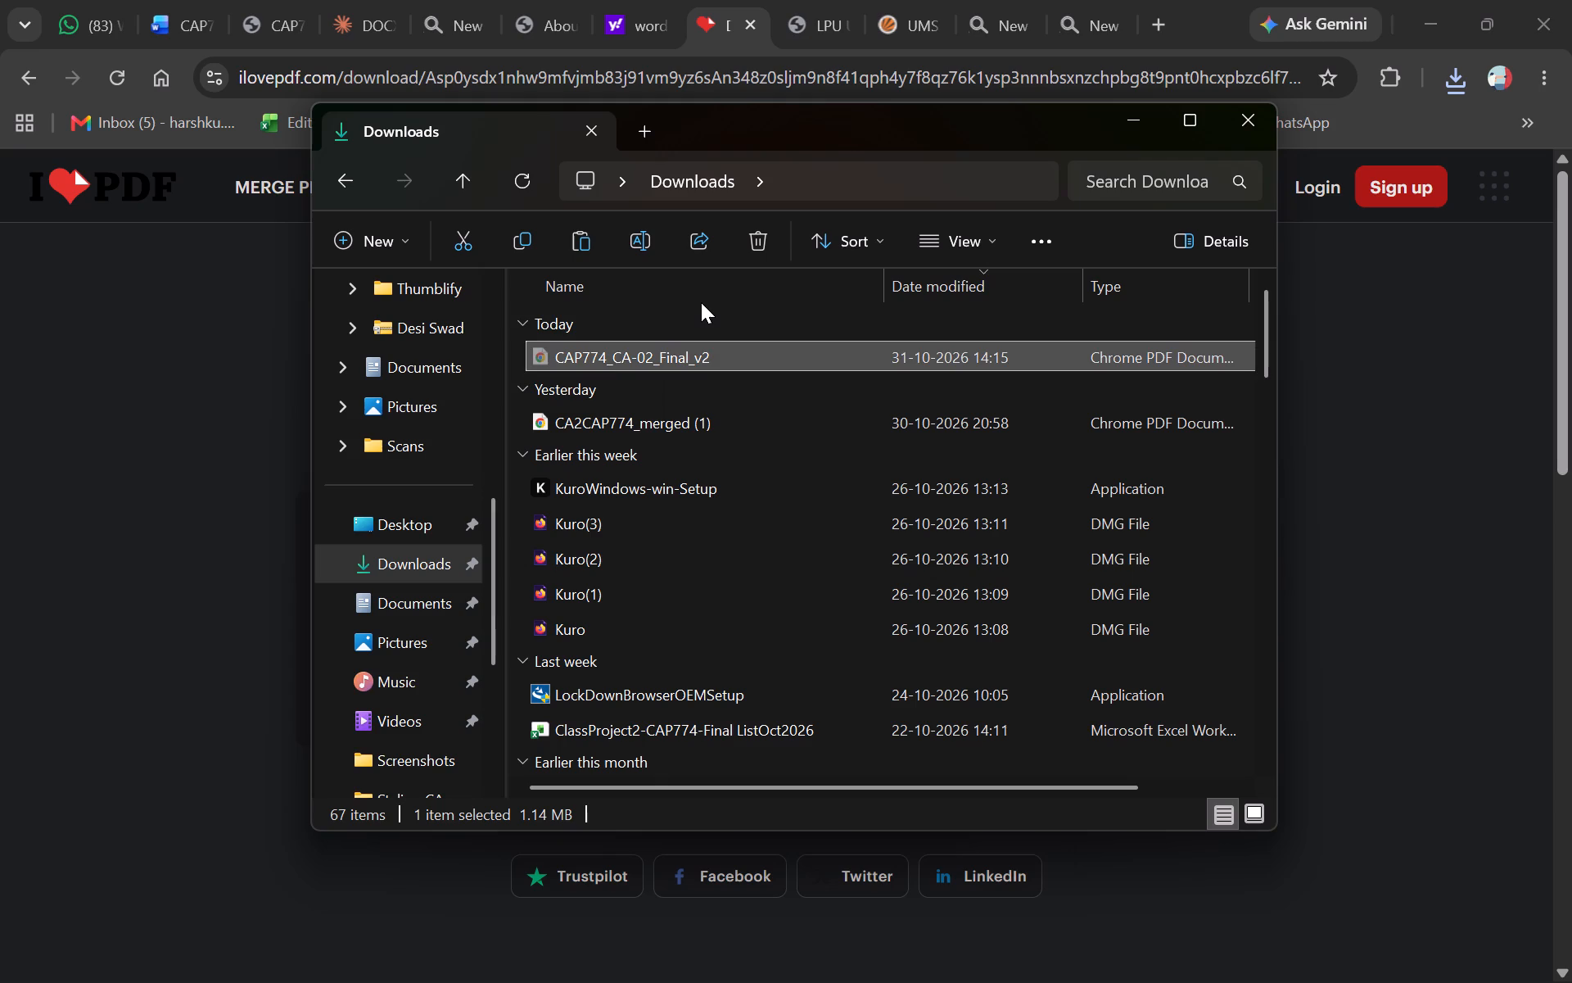
scroll(416, 510, up, 2)
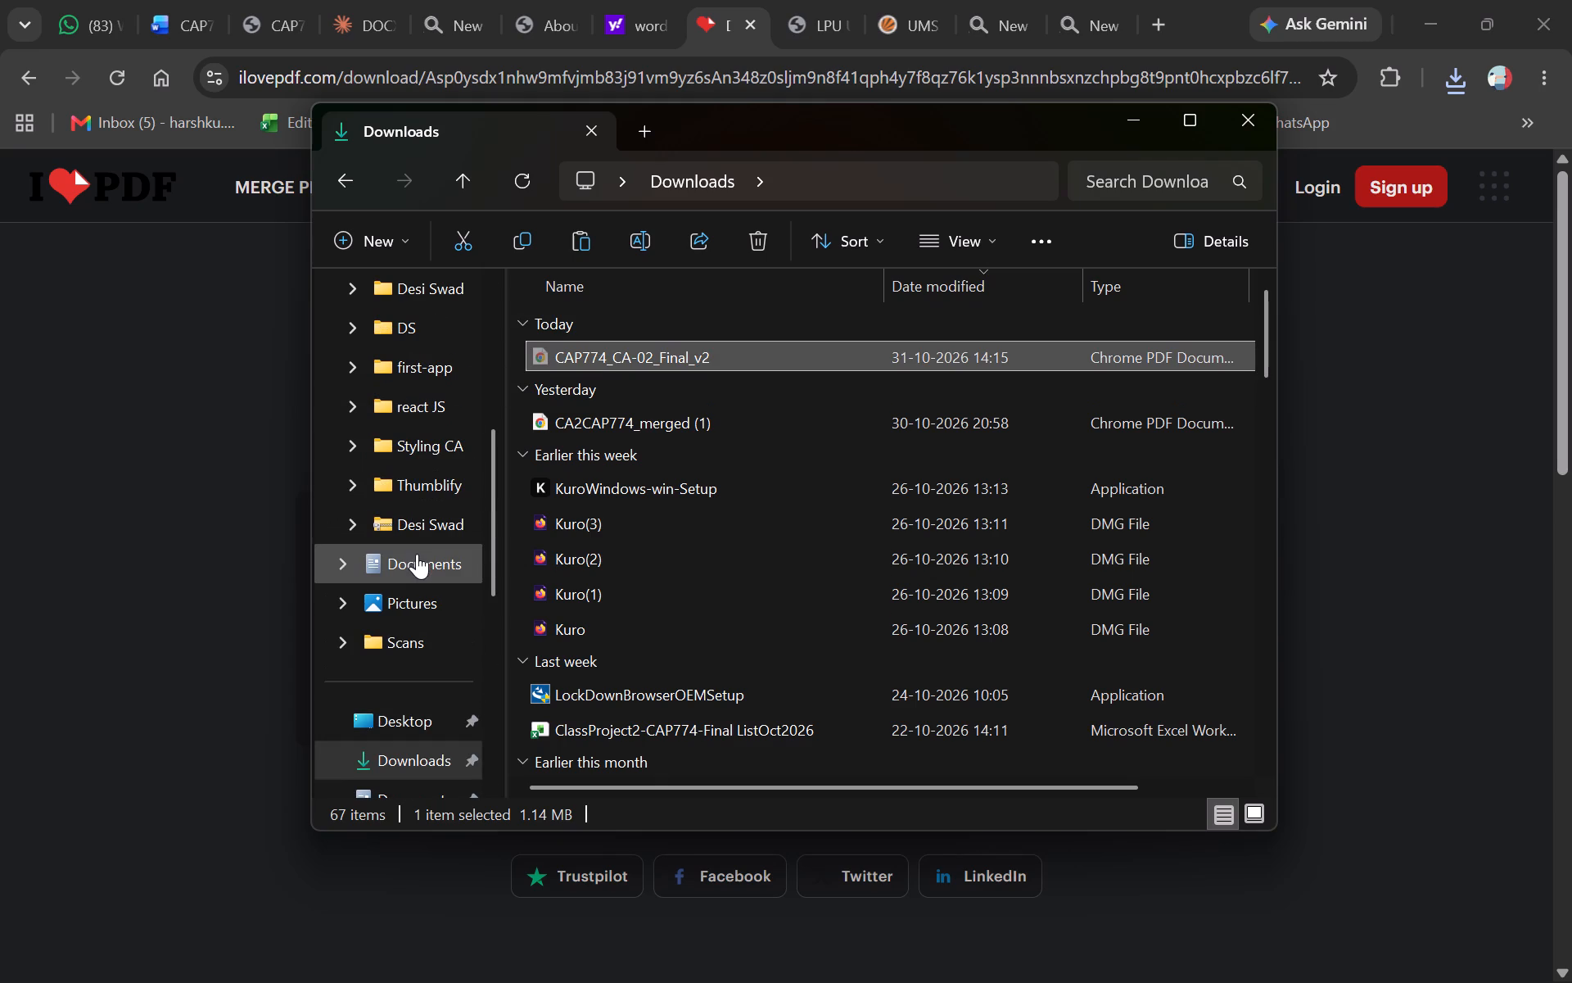
double_click(393, 712)
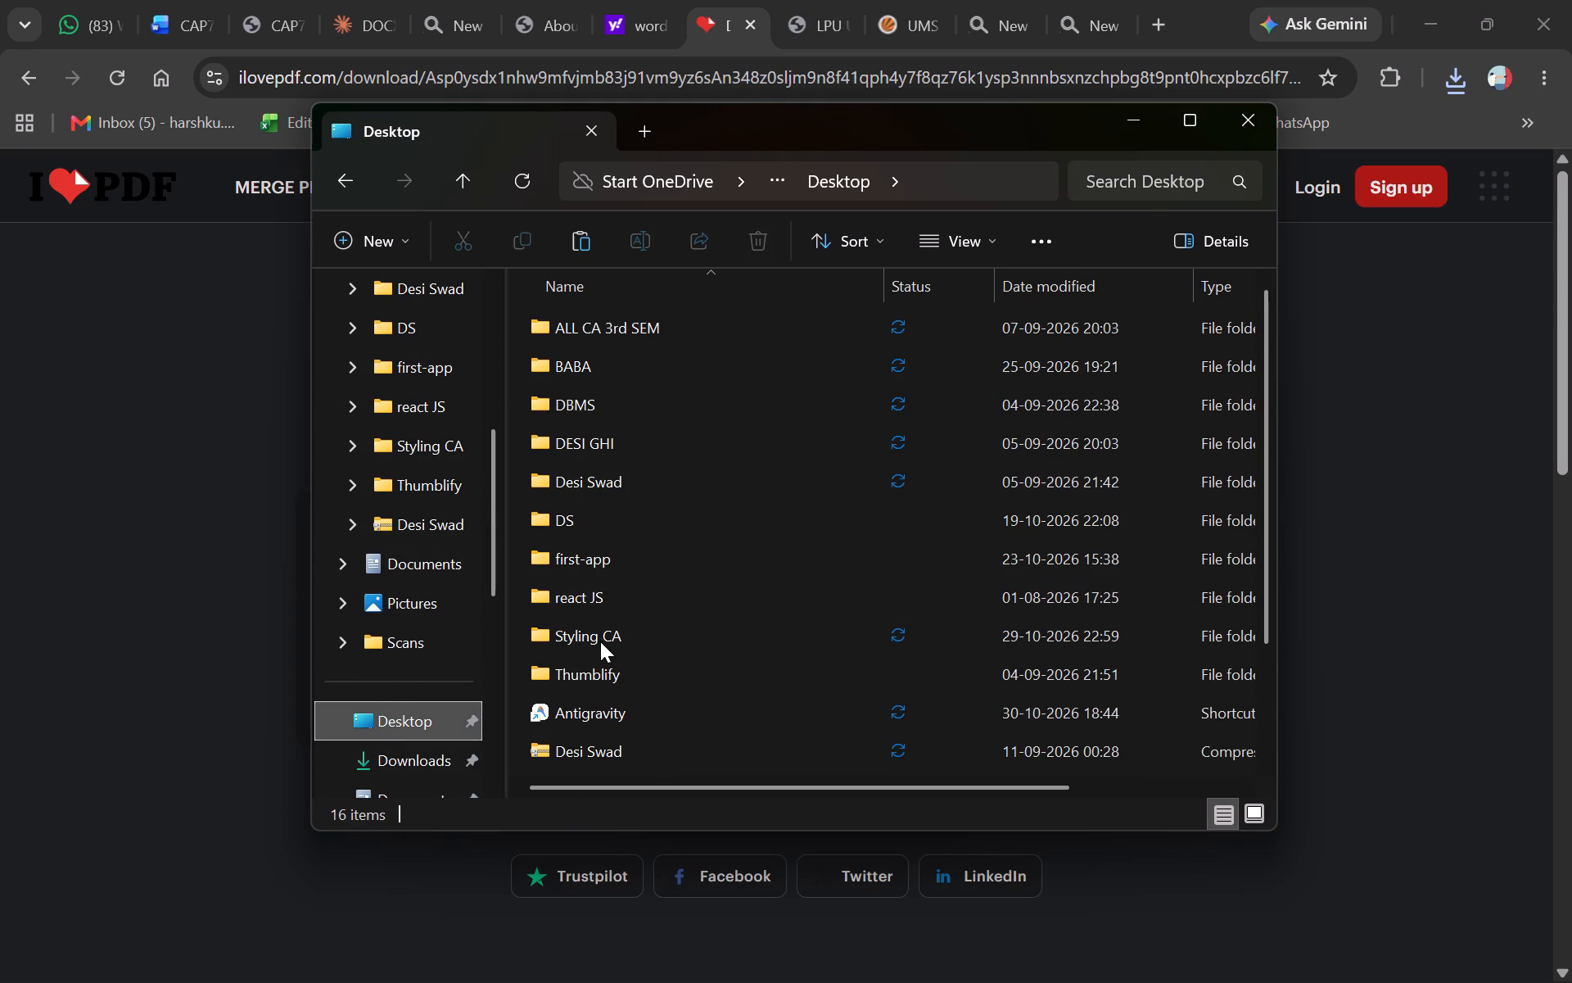
double_click(600, 641)
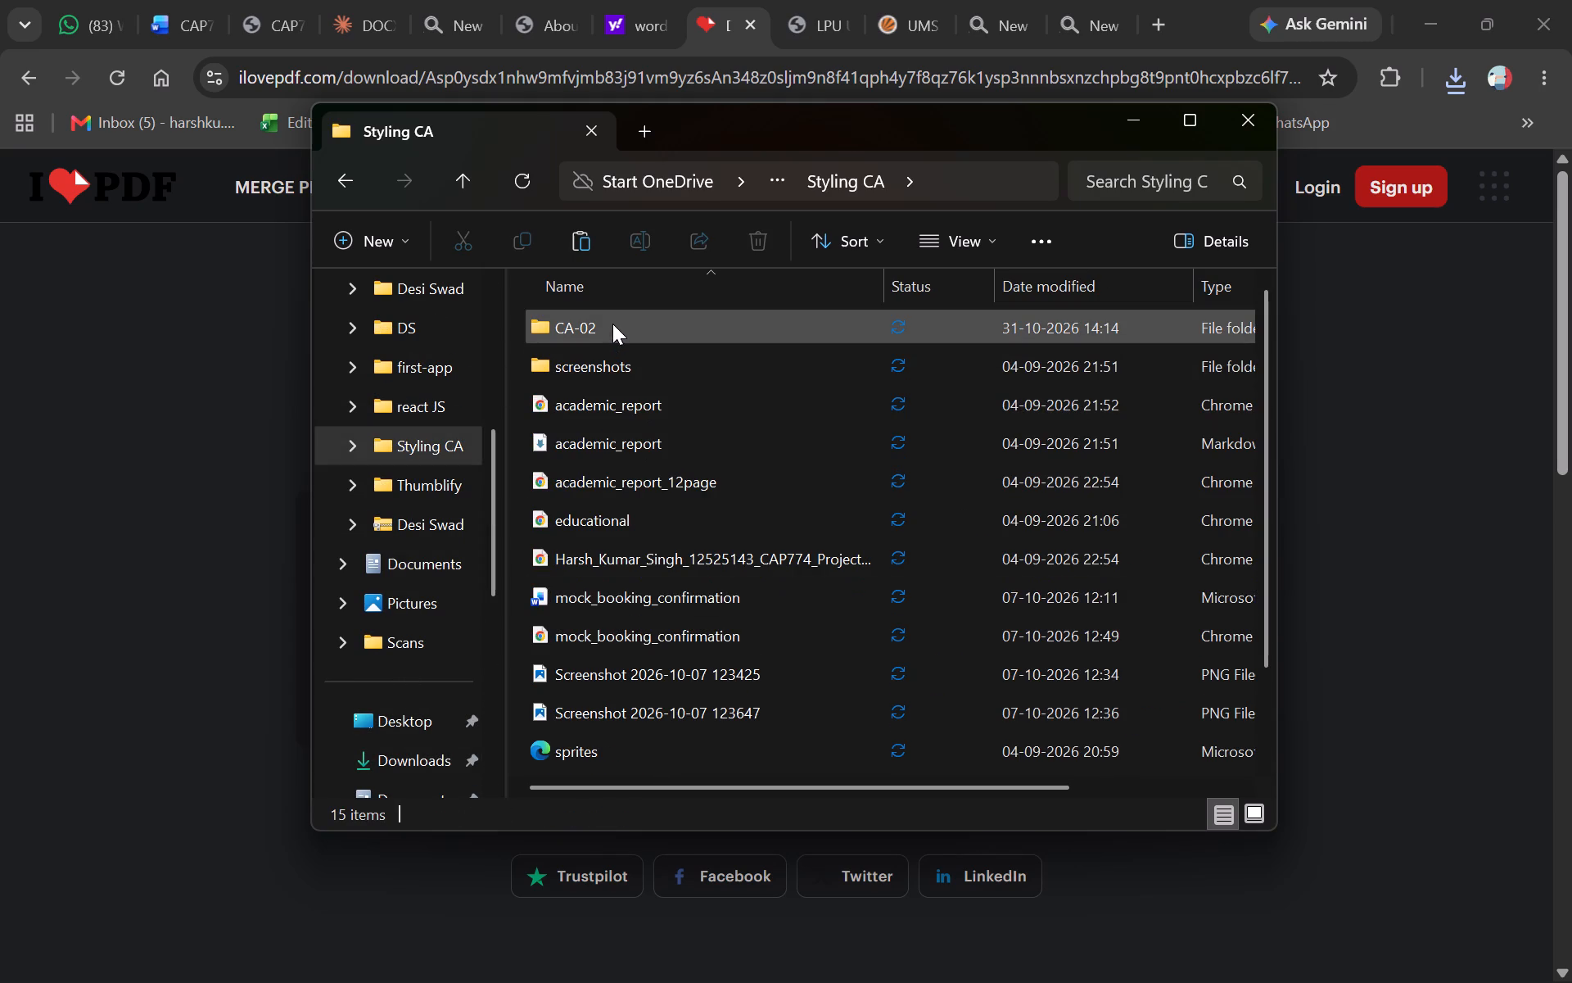
double_click(612, 324)
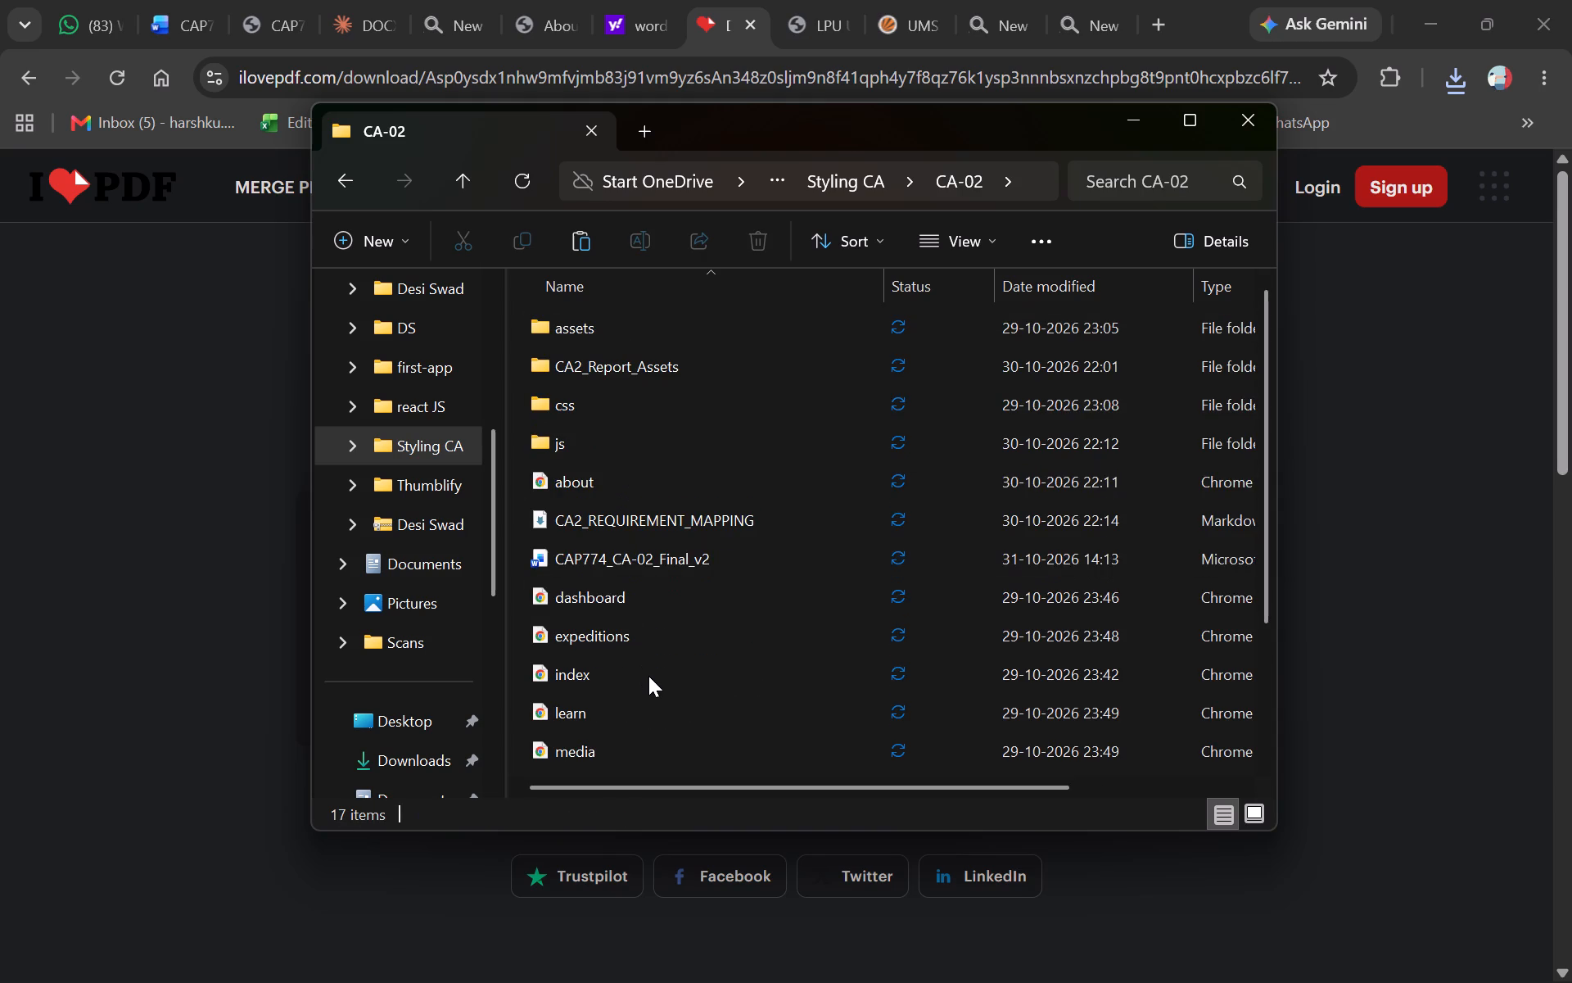
key(ctrl+v)
Rename the CAP774_CA-02_Final_v2 PDF in the CA-02 folder as CAP774_CA-02_Final.
scroll(648, 676, down, 2)
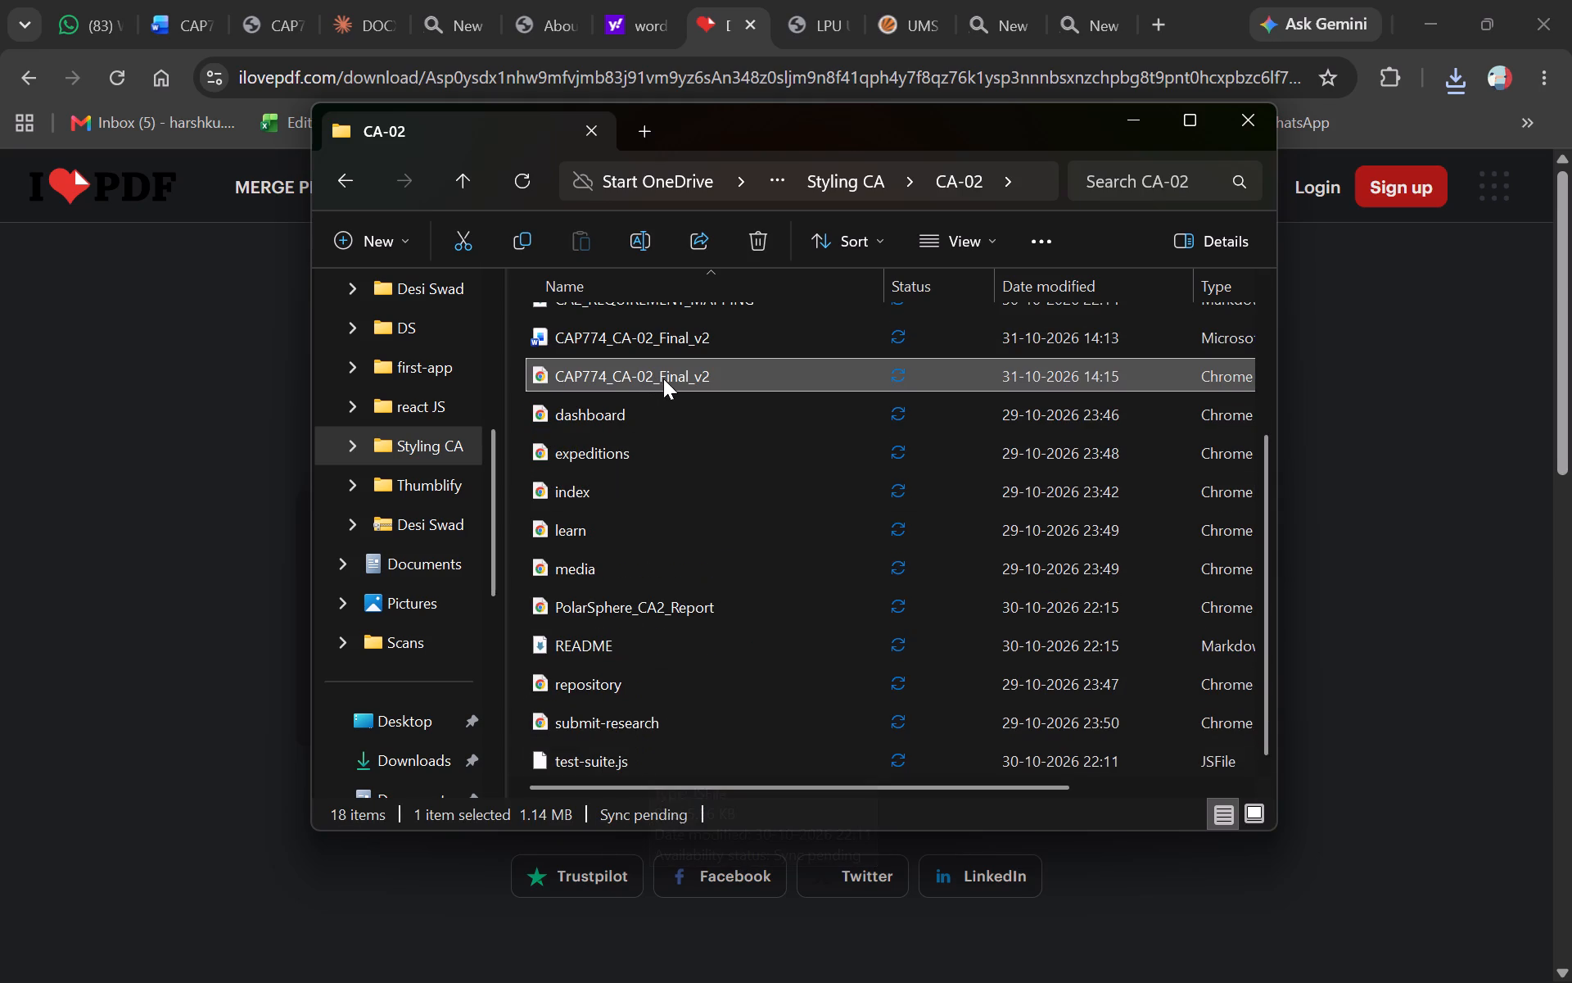
right_click(663, 378)
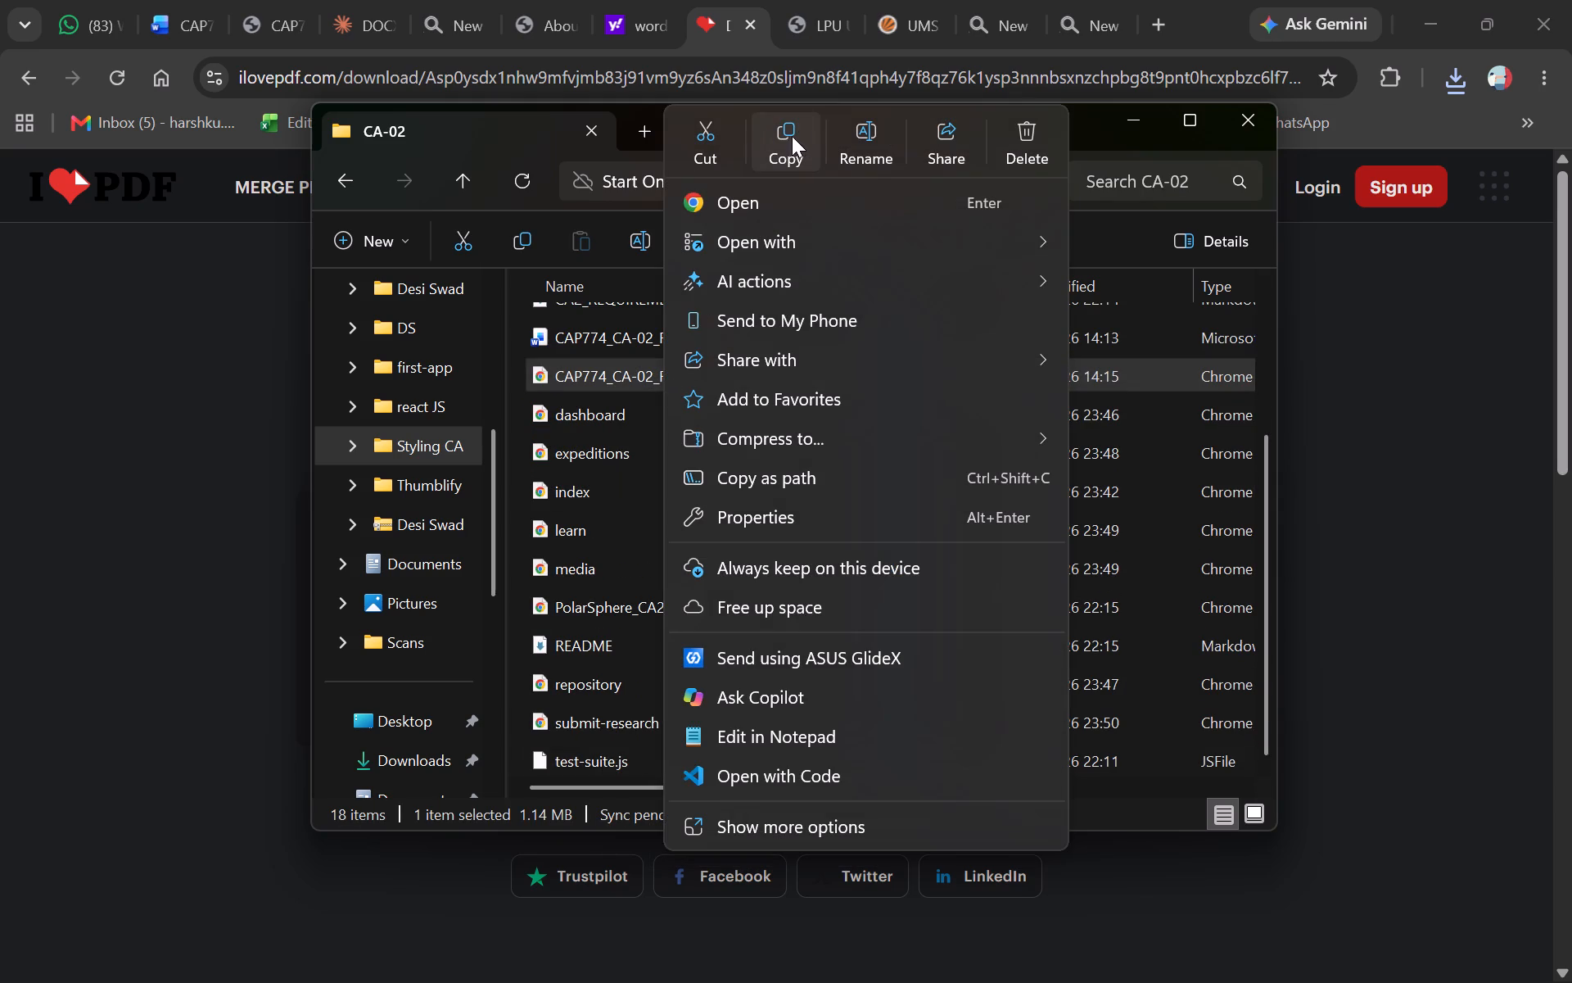
click(856, 143)
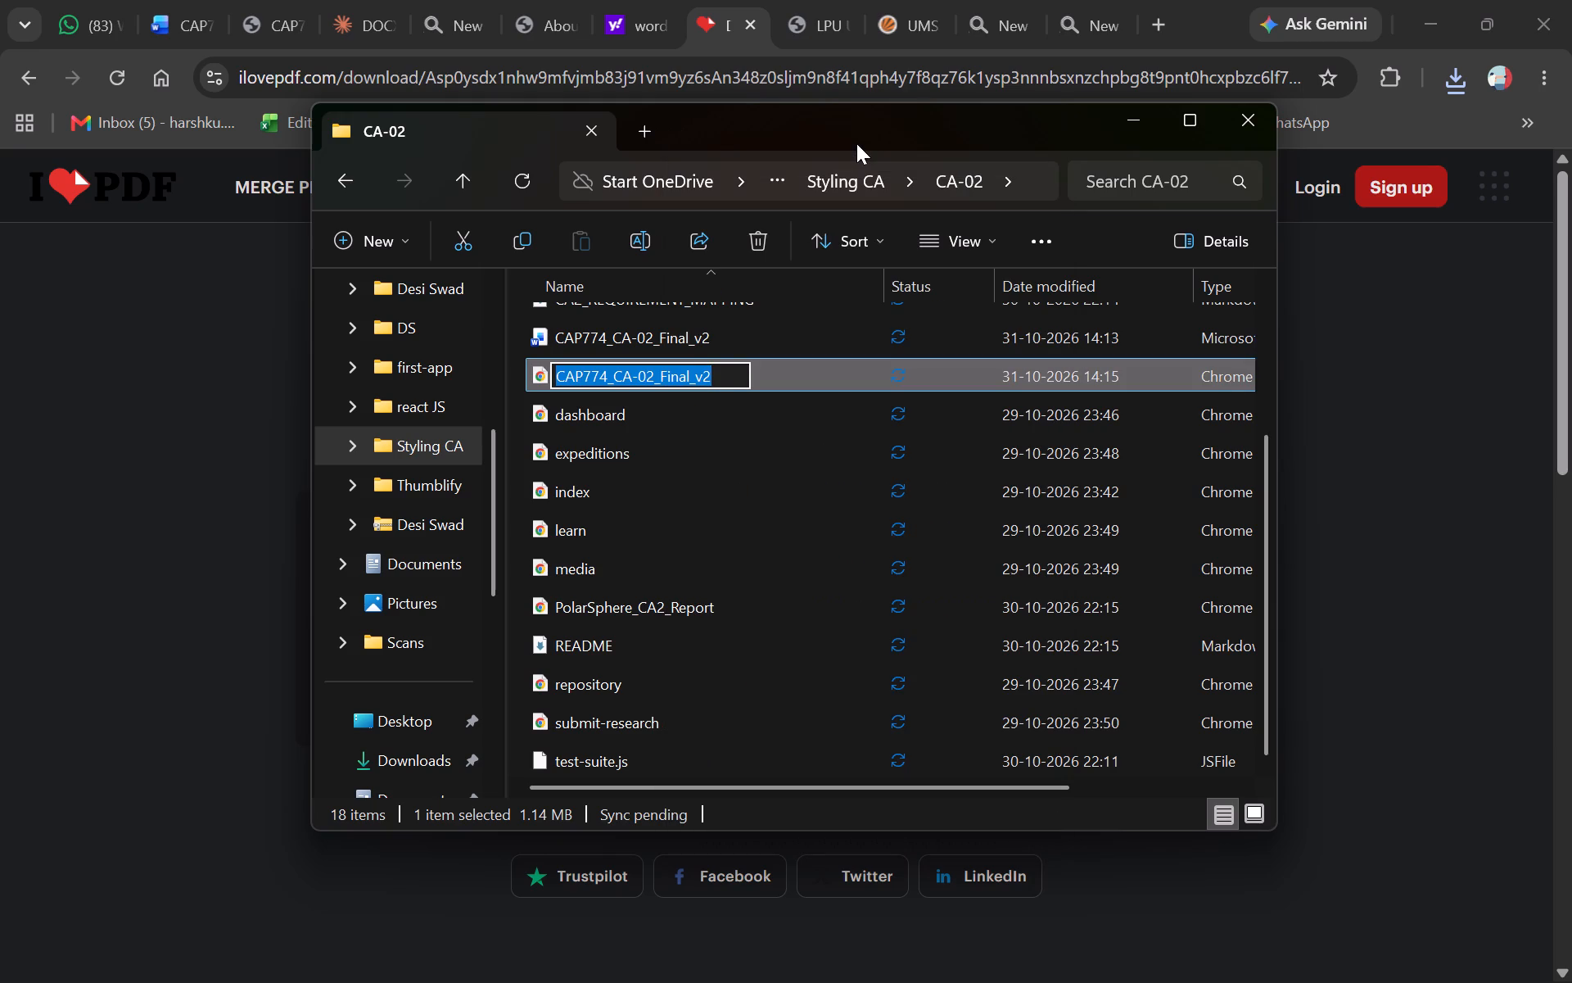
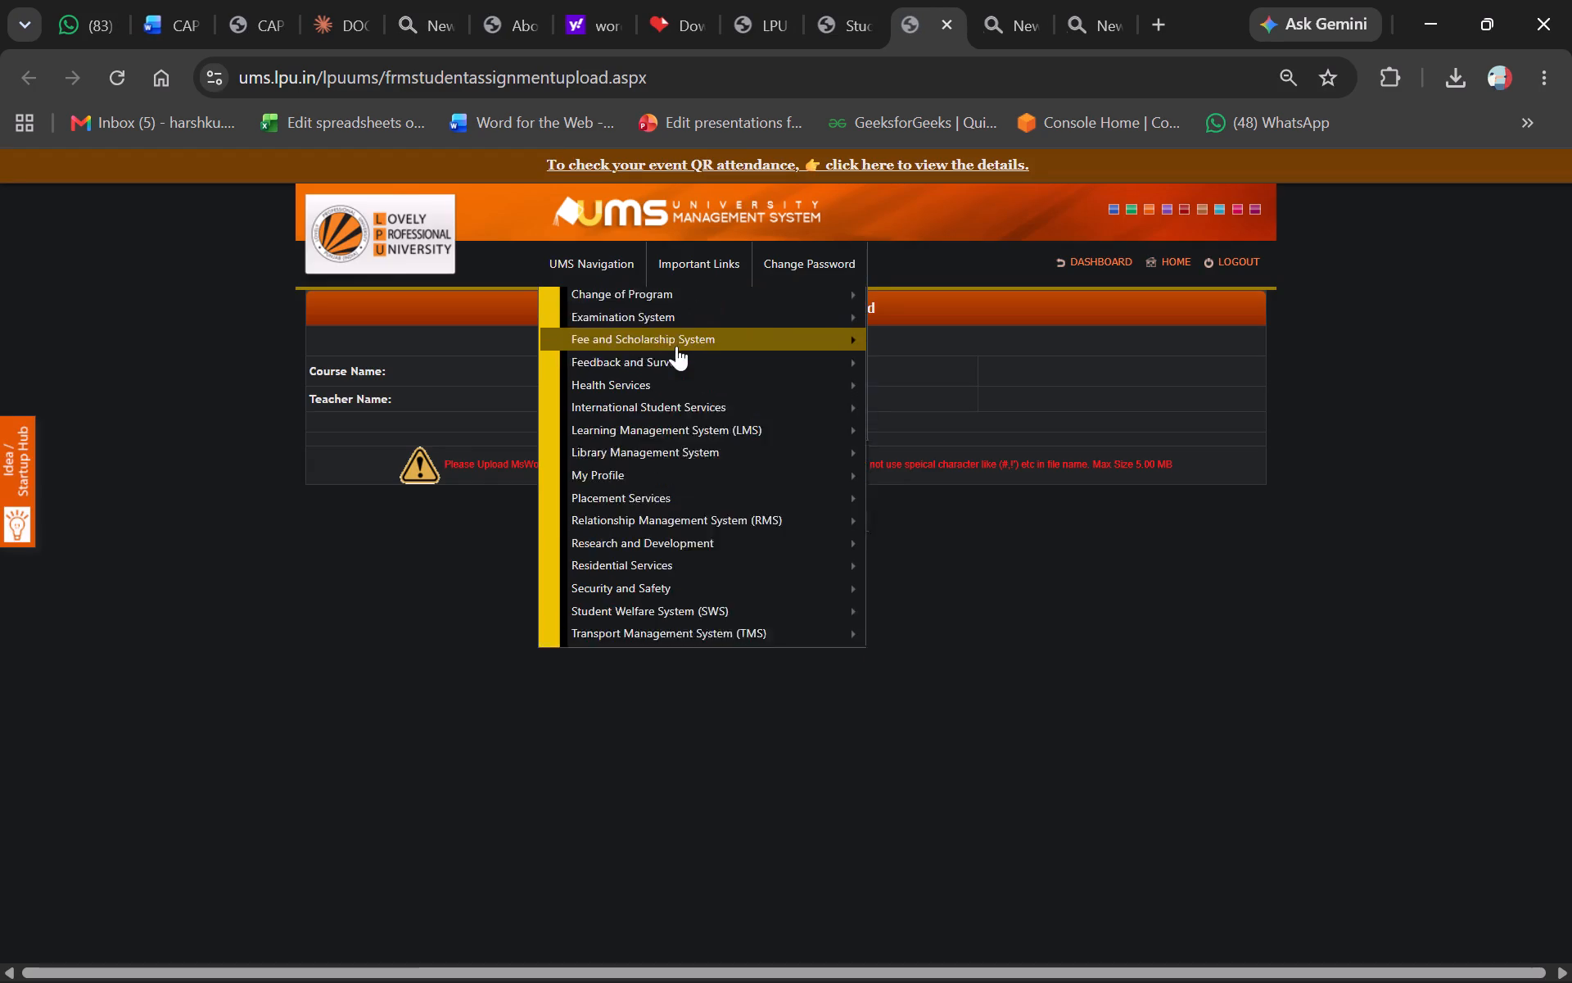
click(775, 840)
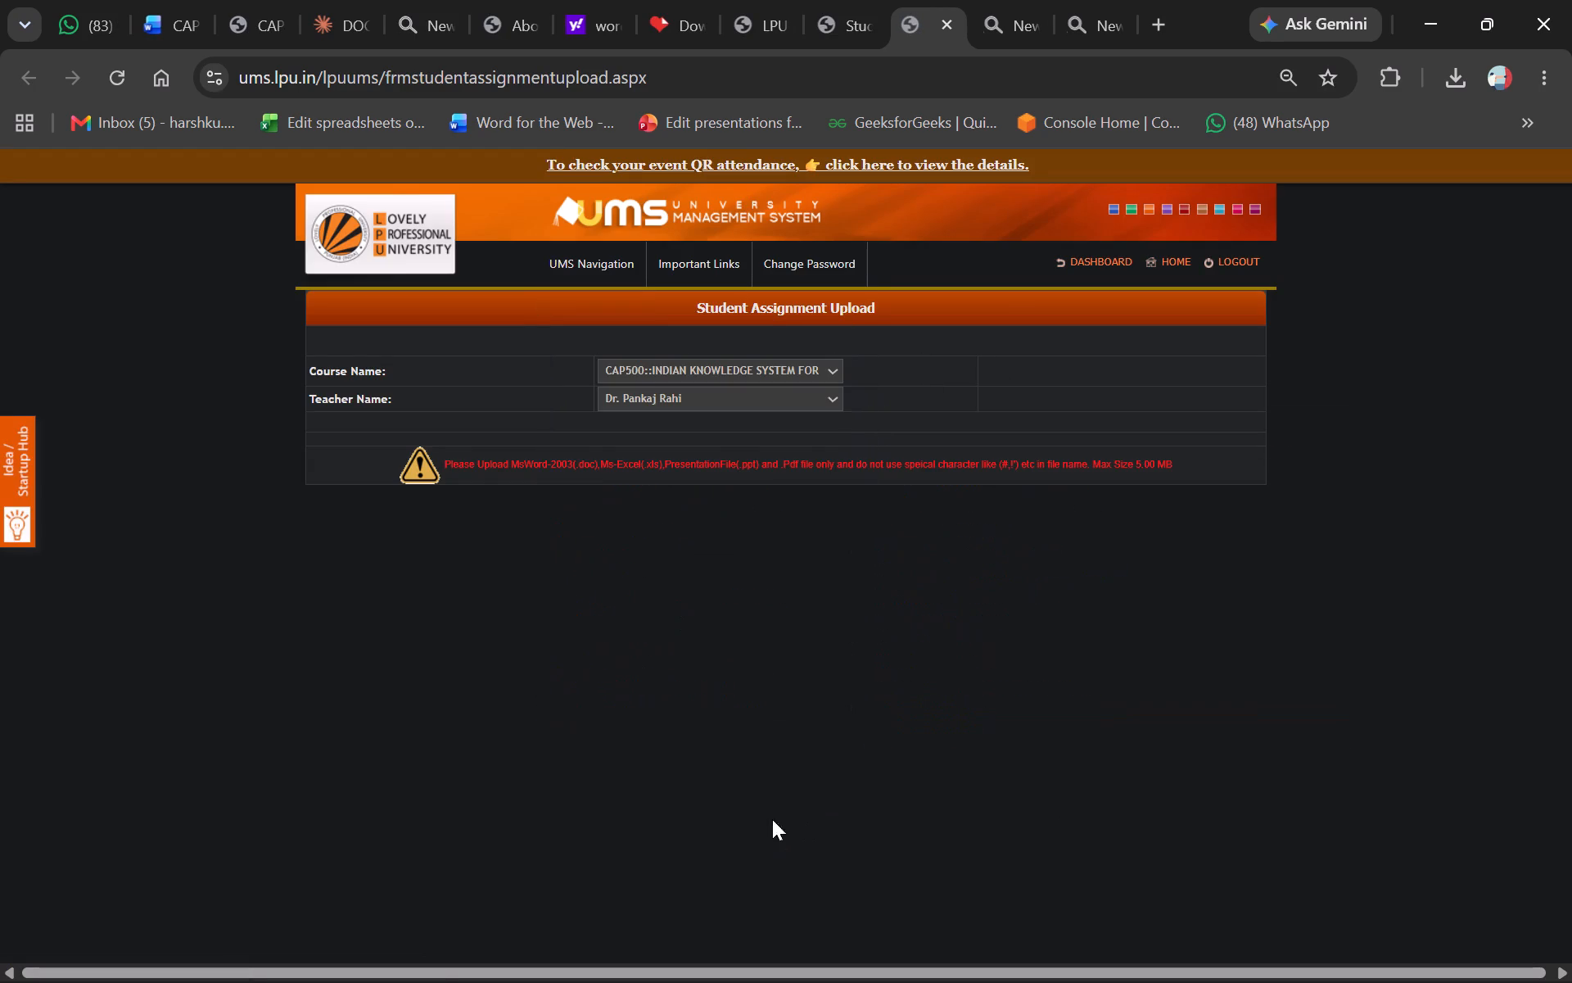
click(811, 396)
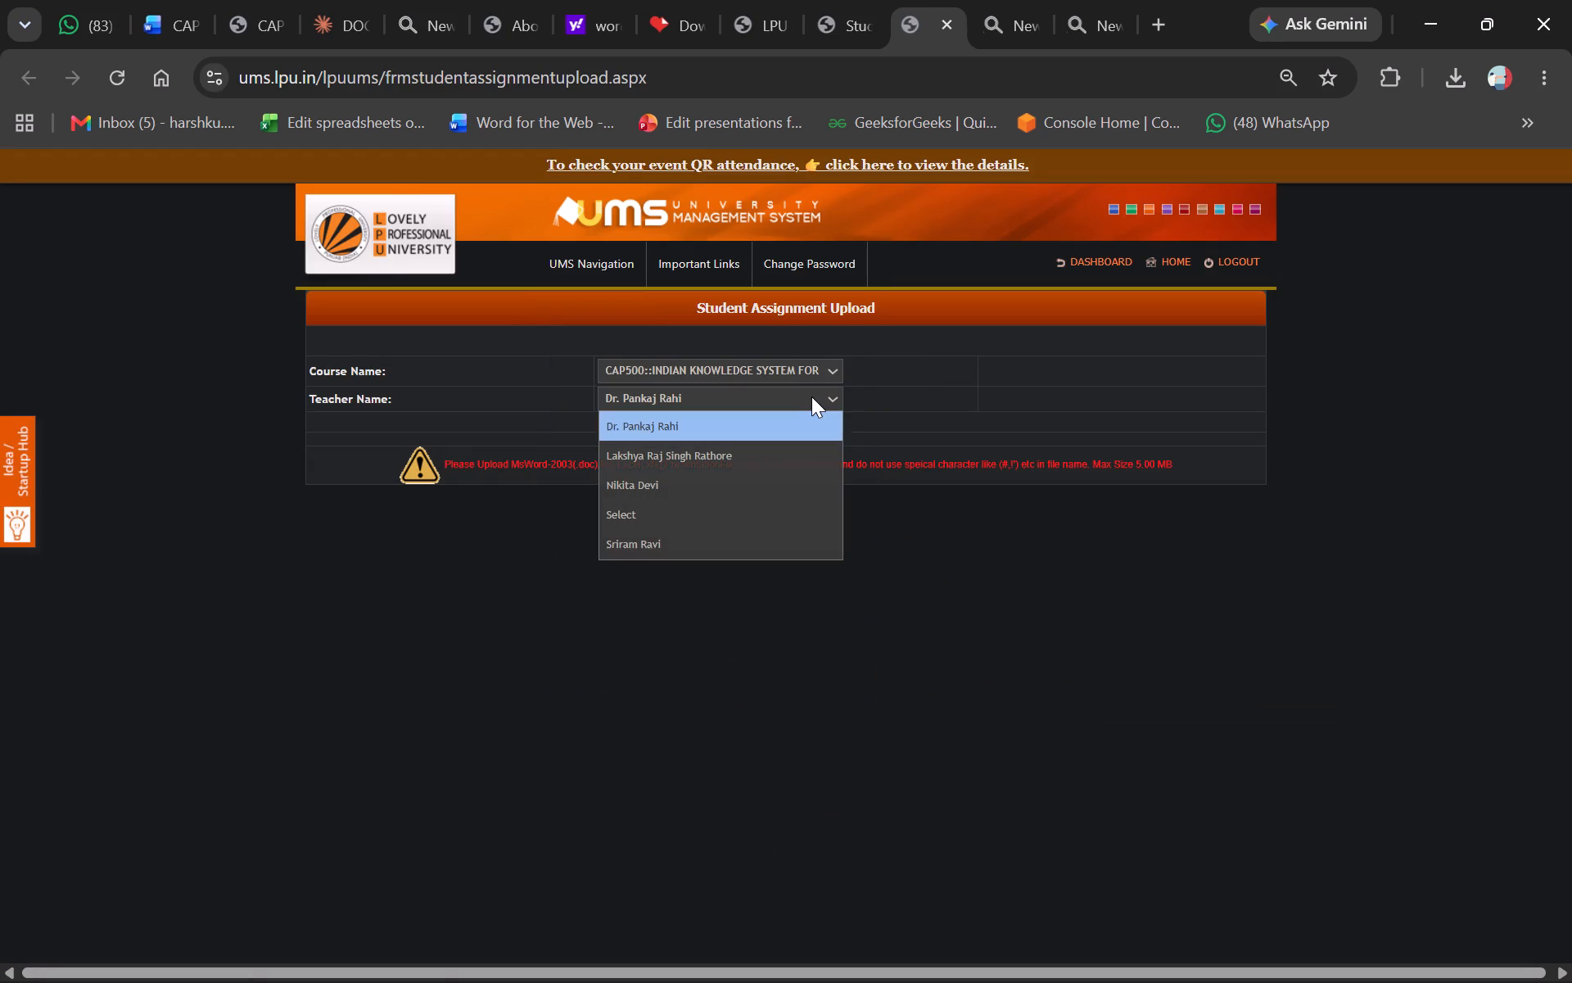
click(657, 427)
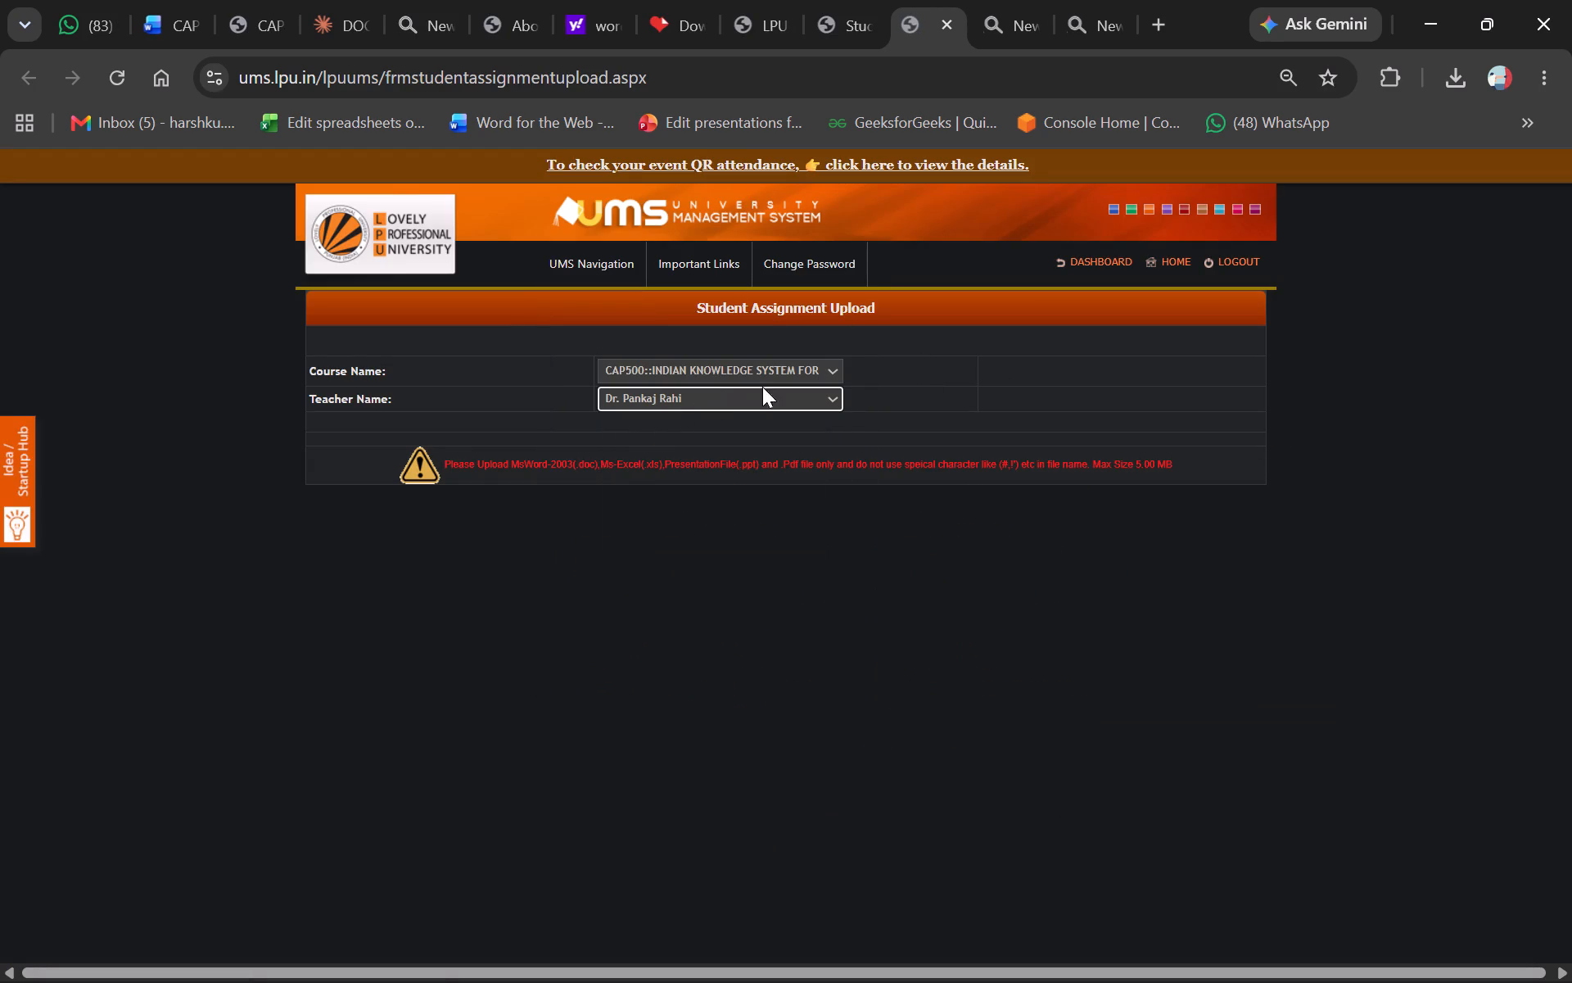
click(804, 368)
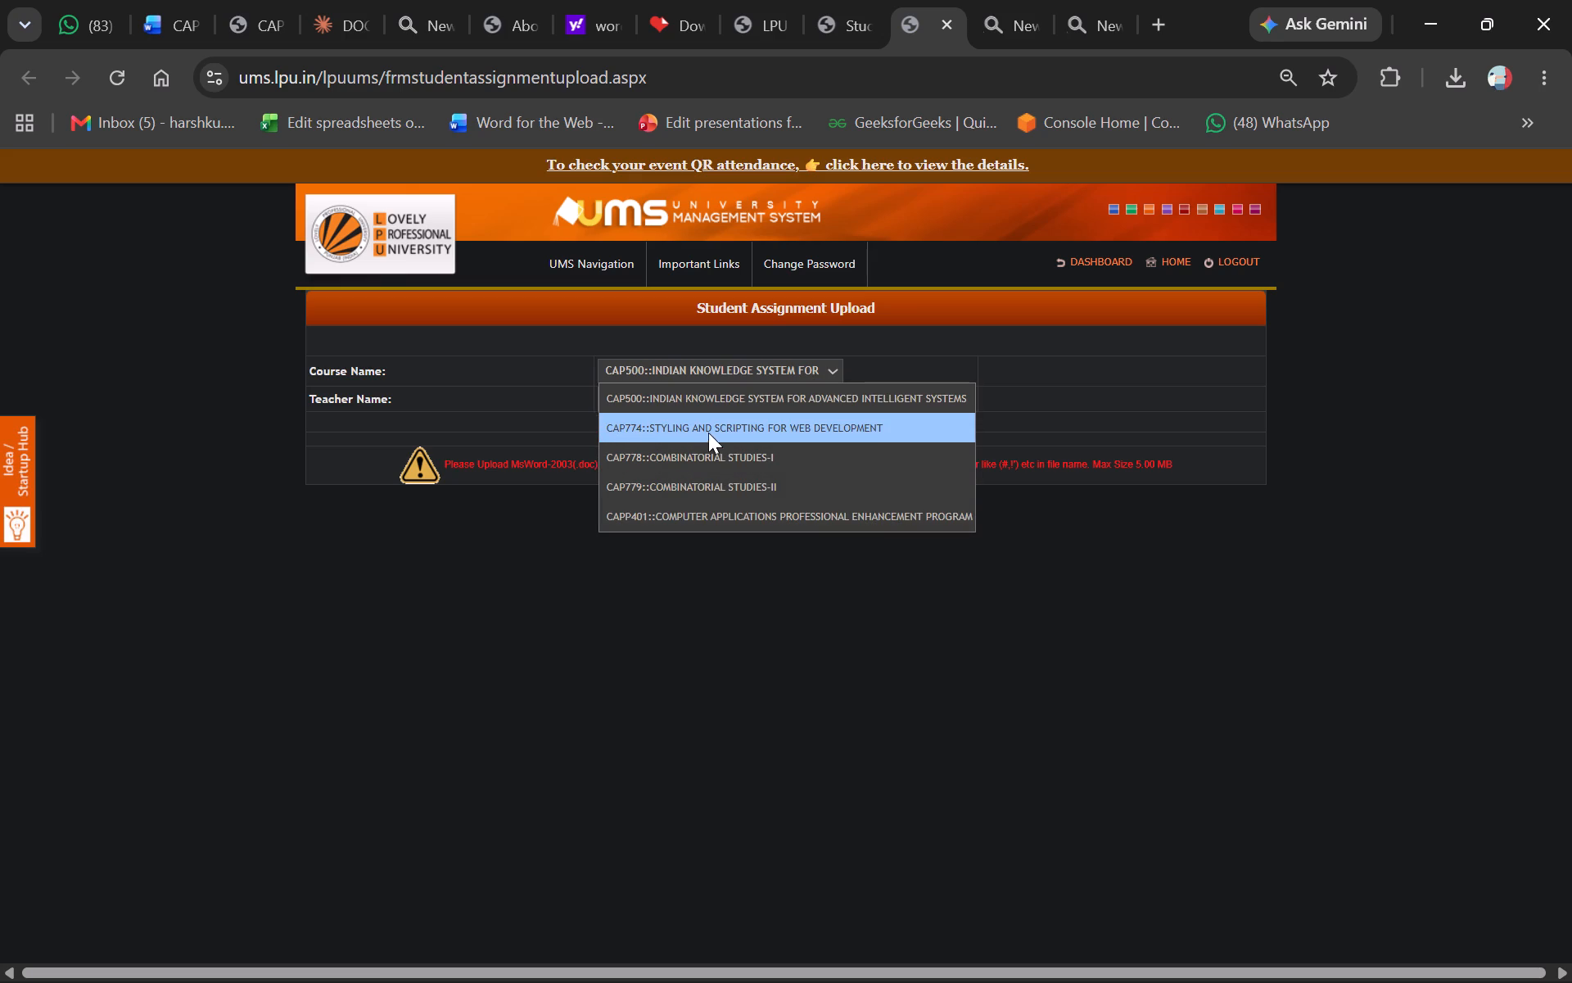
click(717, 424)
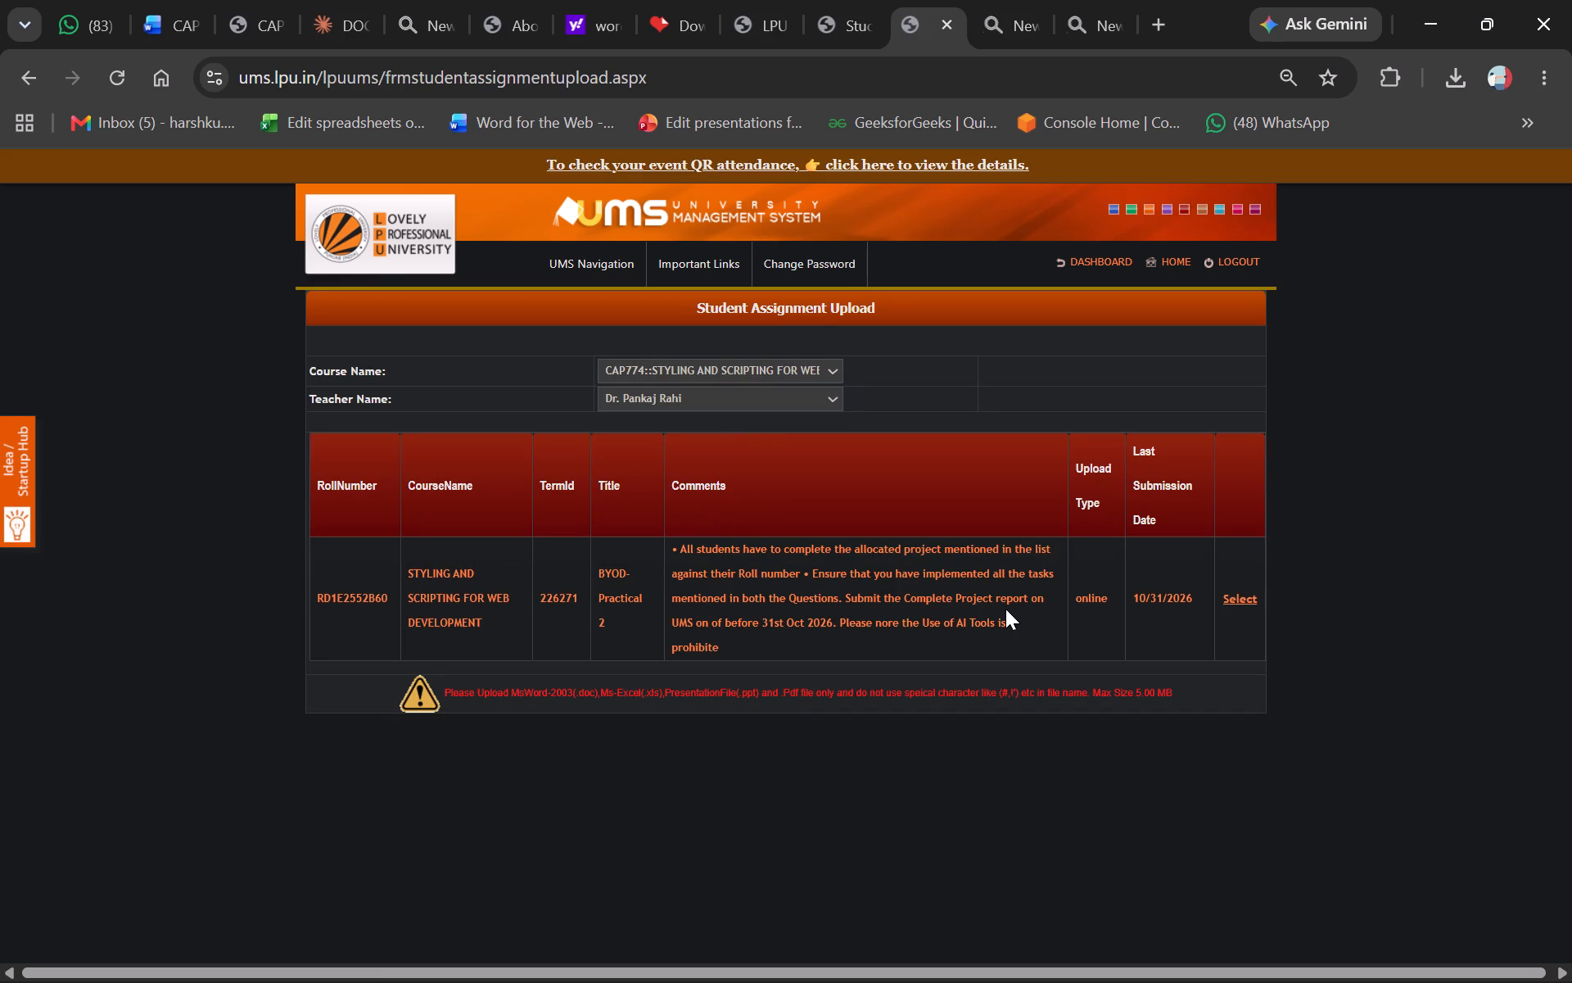
scroll(1005, 609, left, 1)
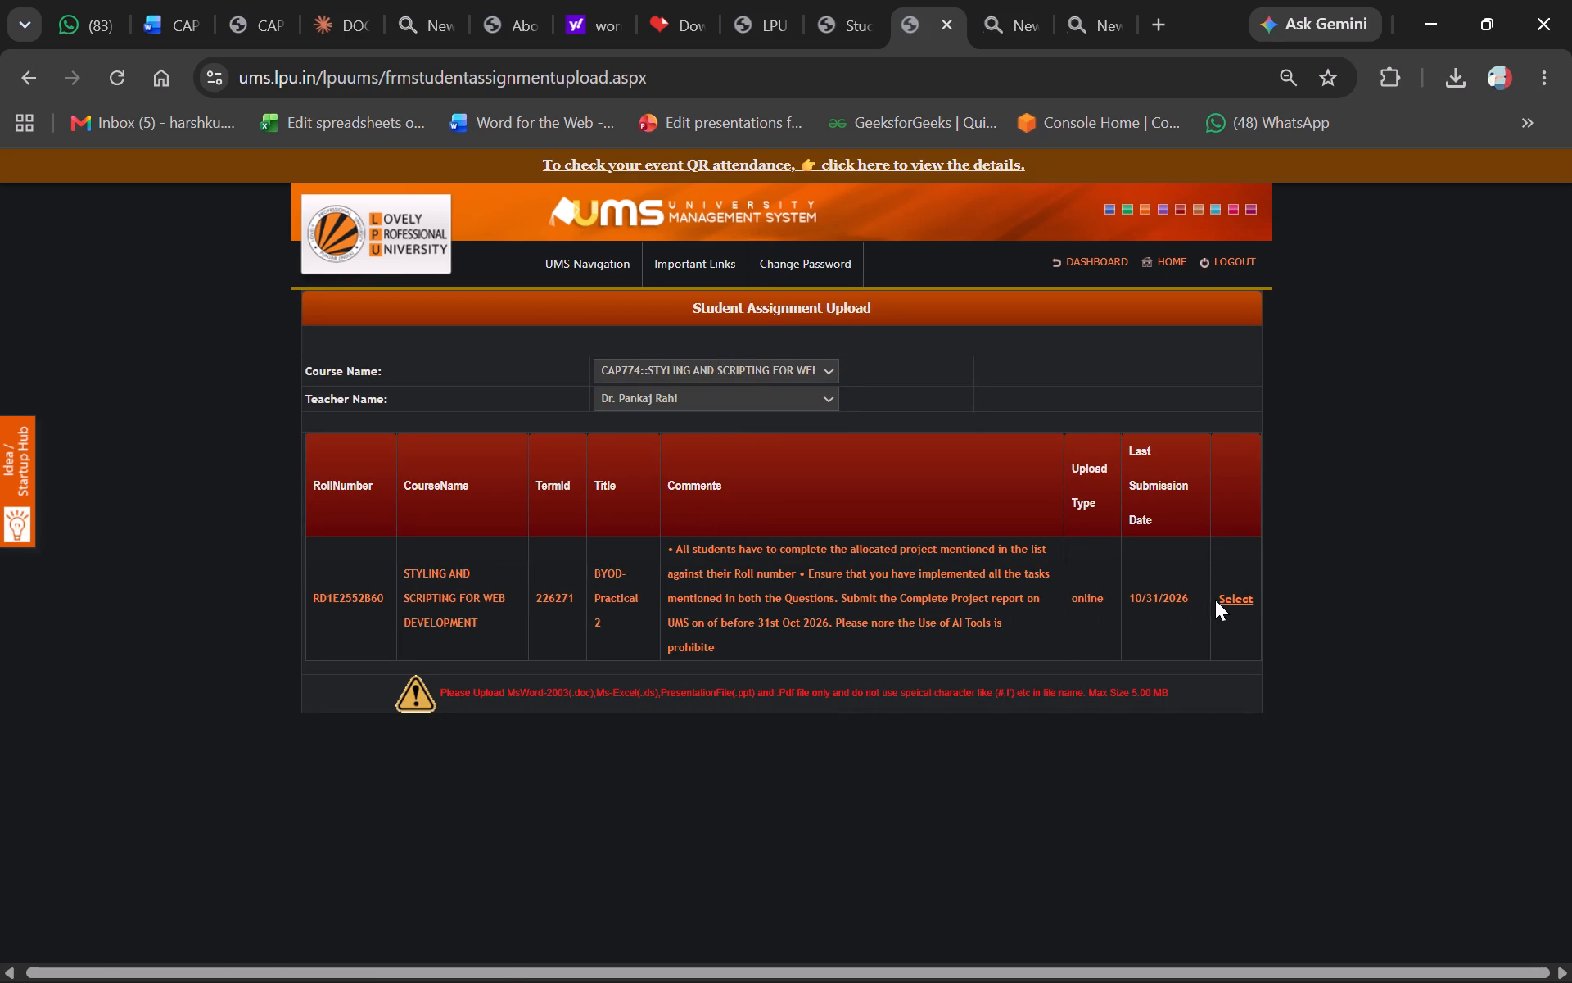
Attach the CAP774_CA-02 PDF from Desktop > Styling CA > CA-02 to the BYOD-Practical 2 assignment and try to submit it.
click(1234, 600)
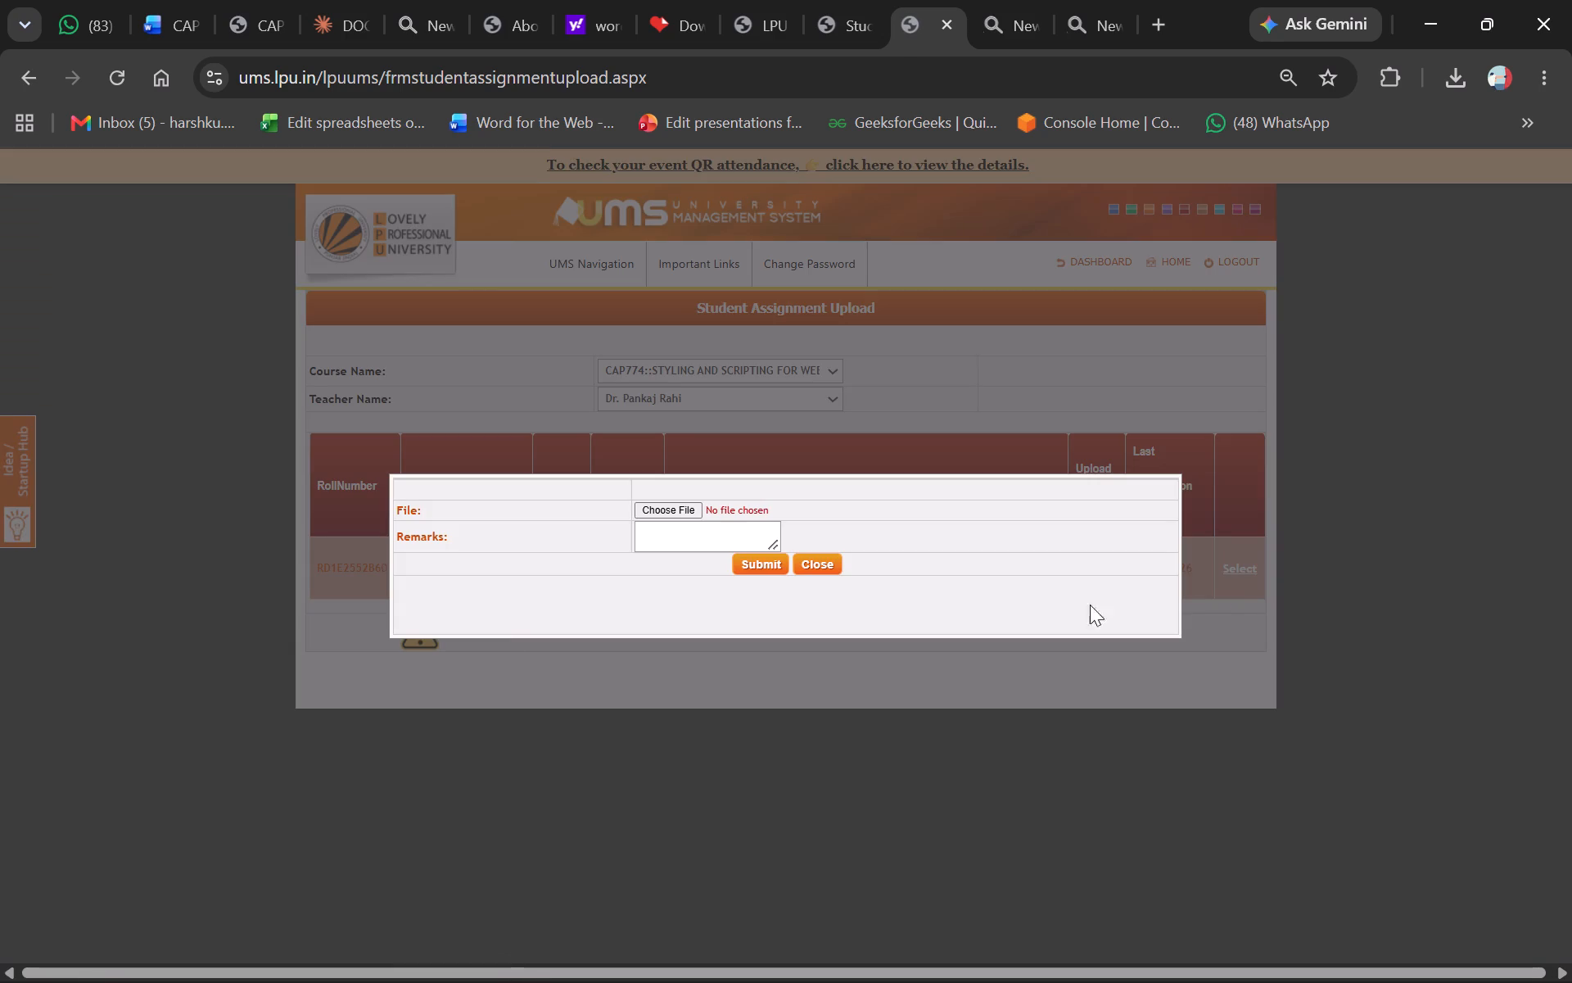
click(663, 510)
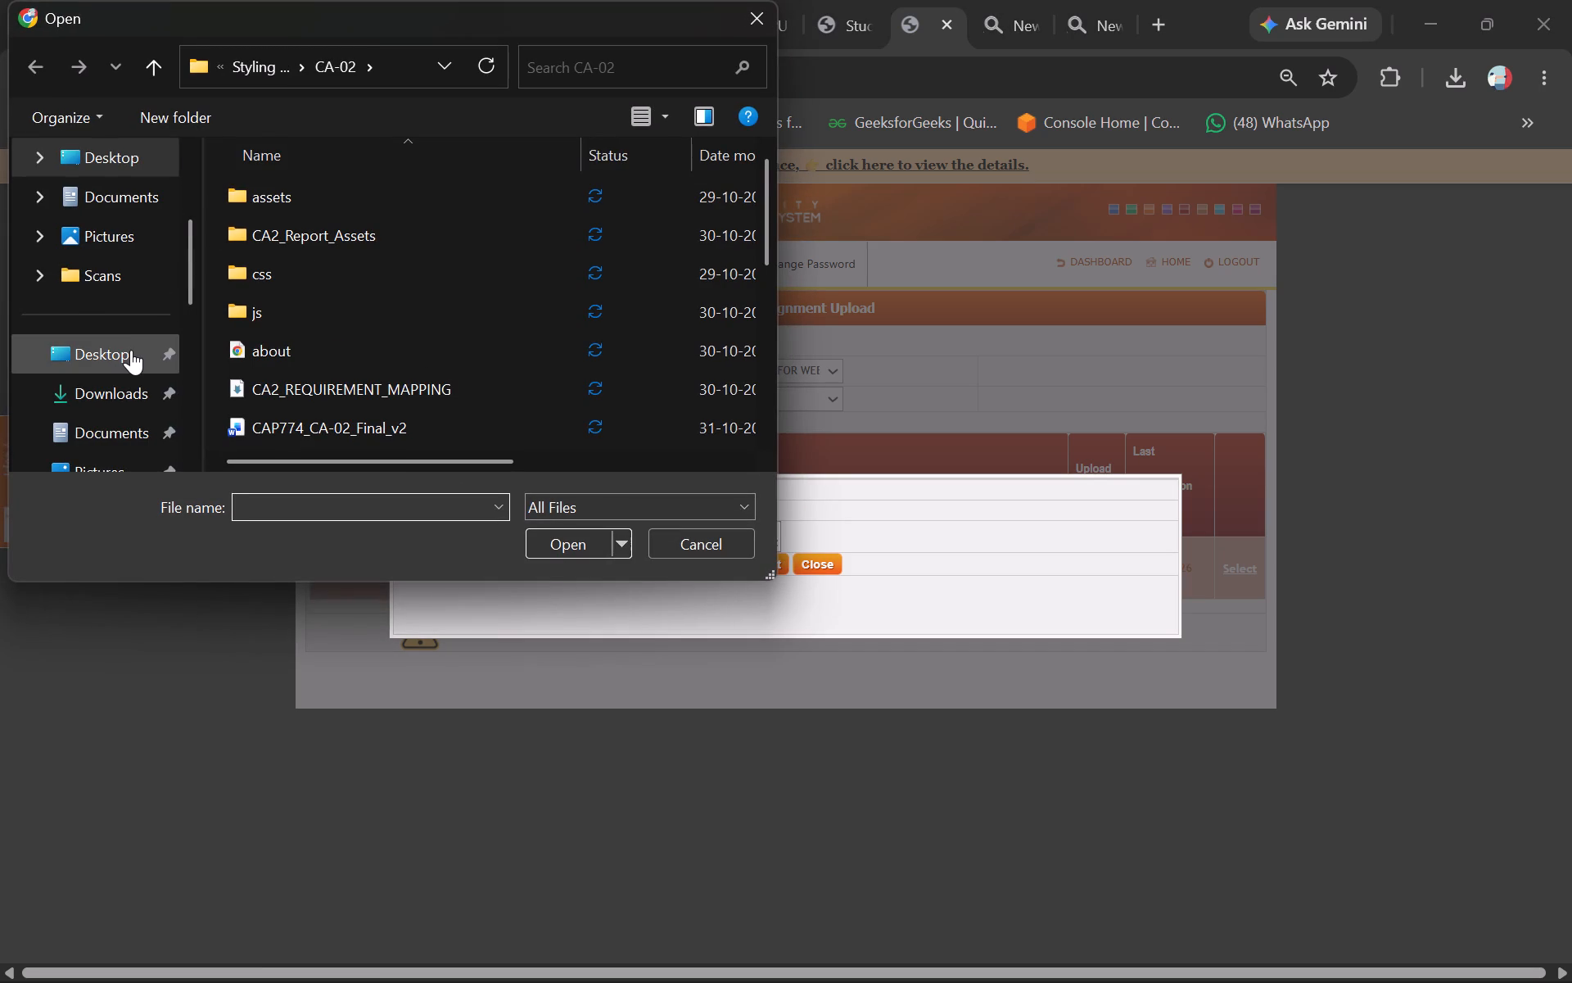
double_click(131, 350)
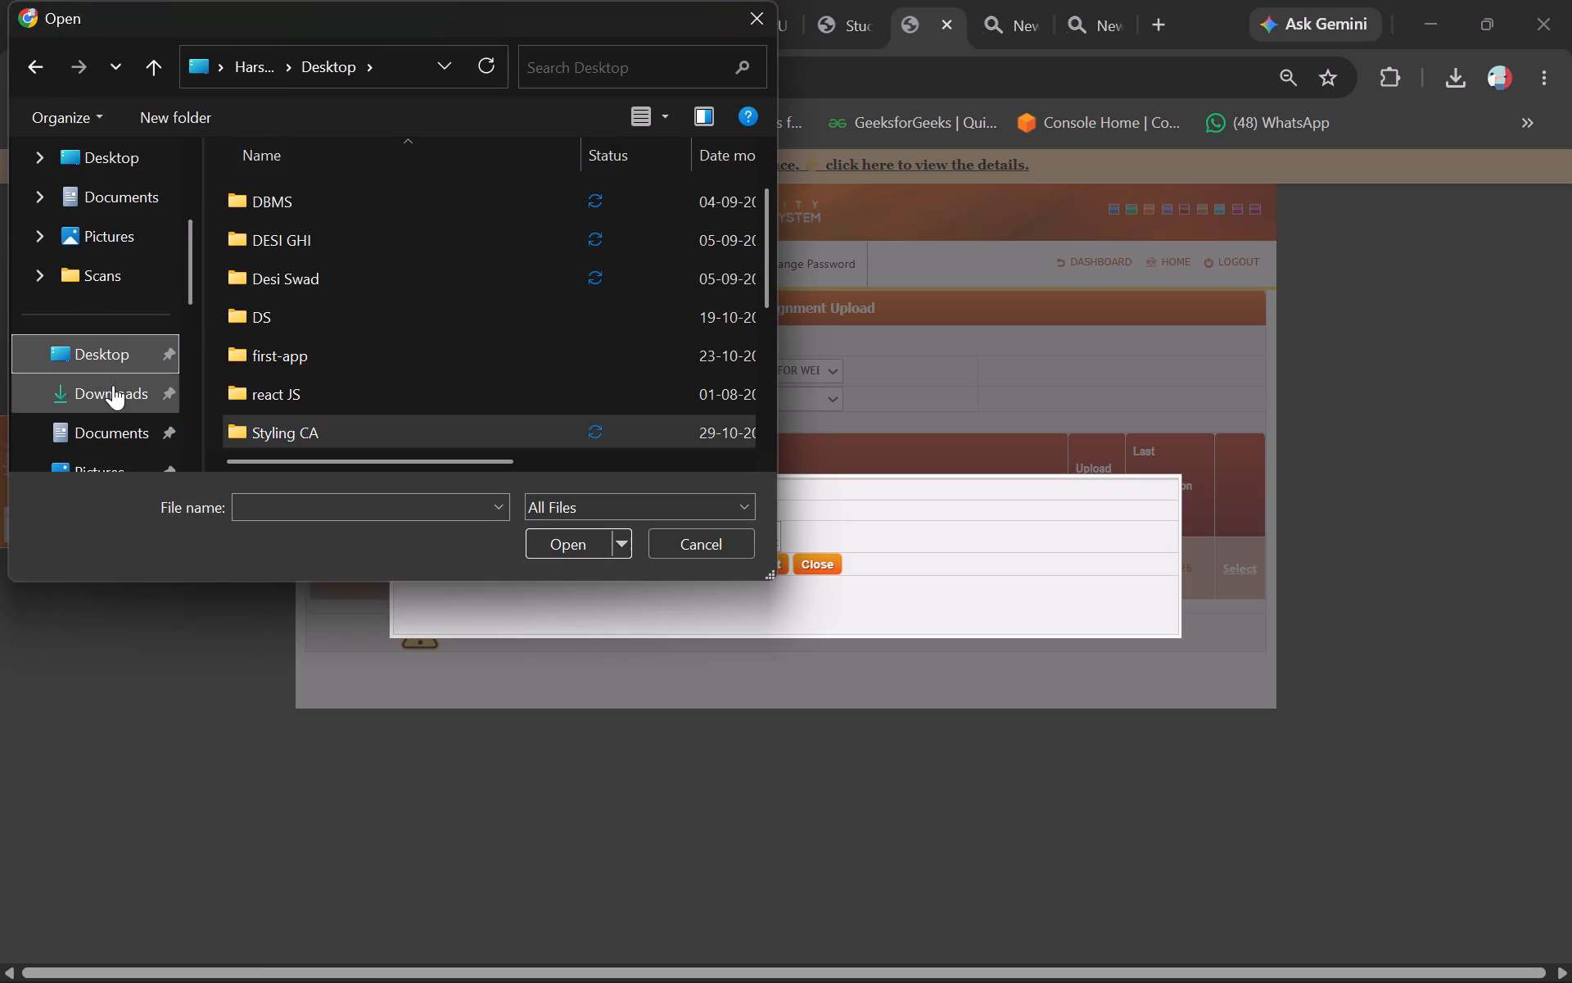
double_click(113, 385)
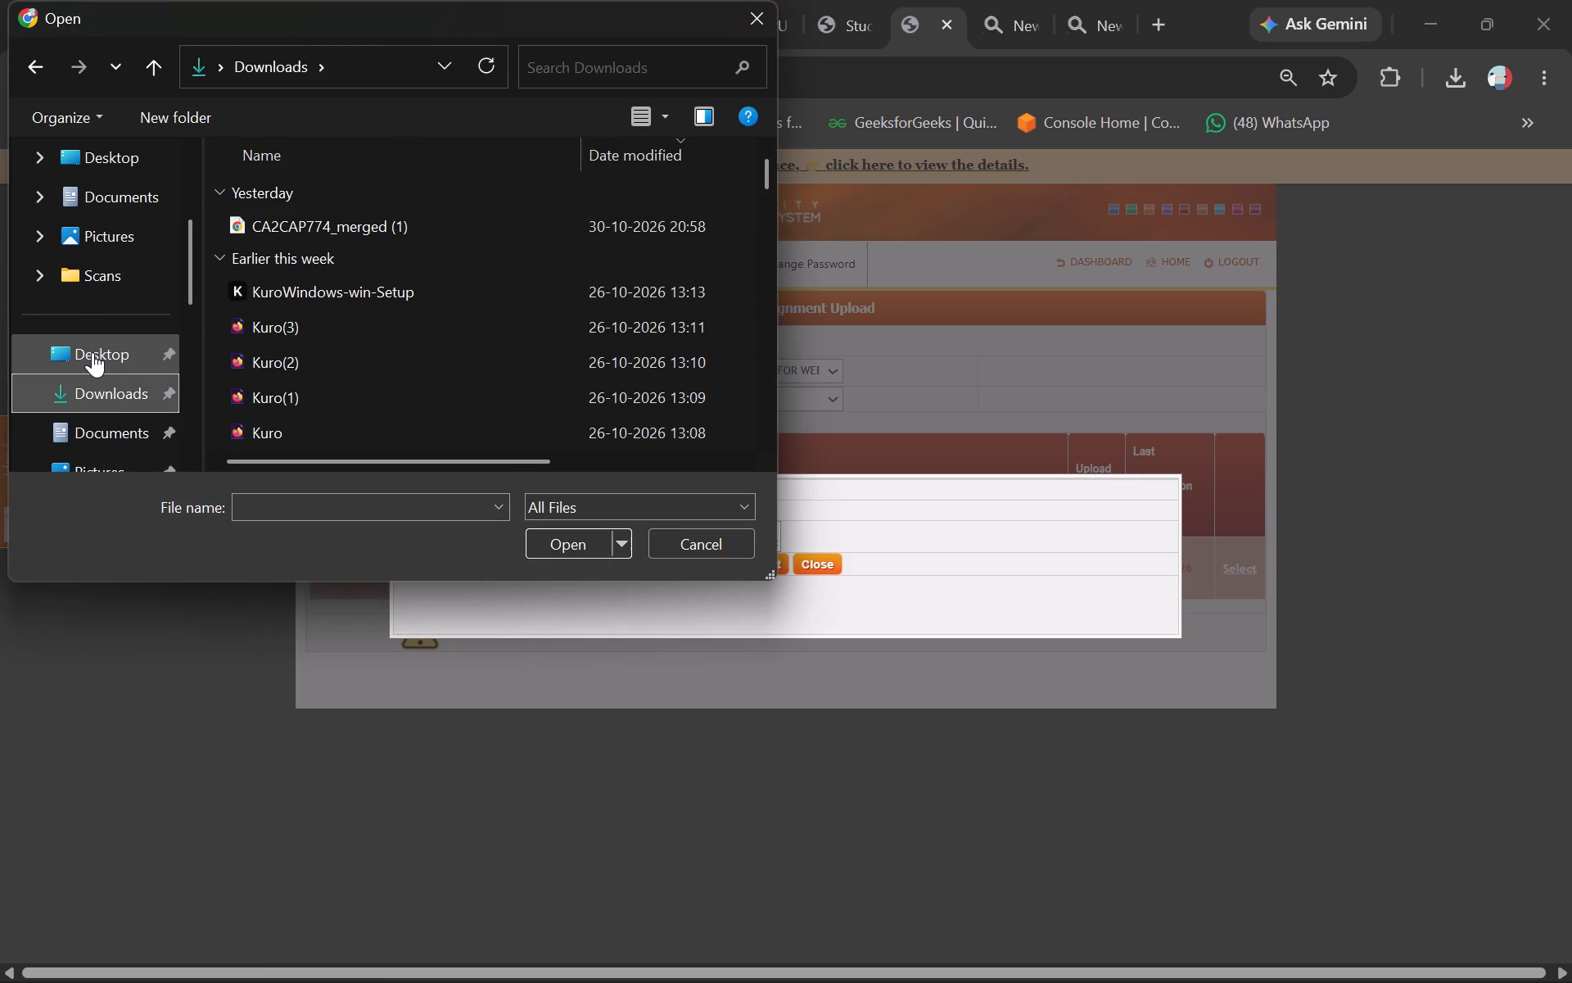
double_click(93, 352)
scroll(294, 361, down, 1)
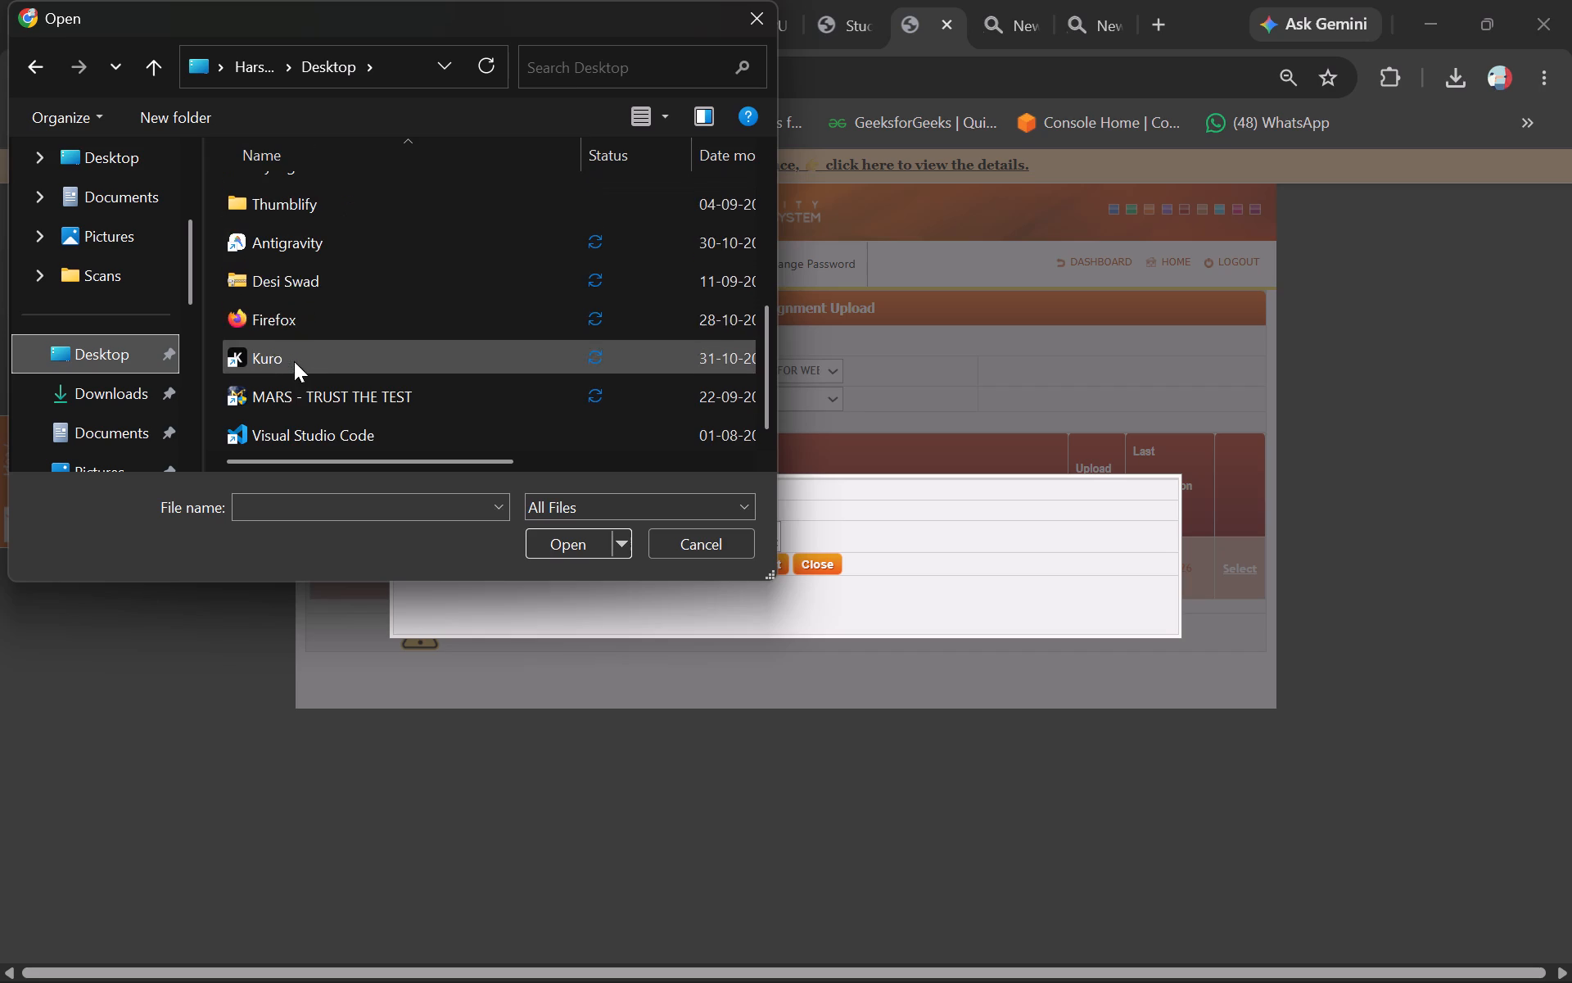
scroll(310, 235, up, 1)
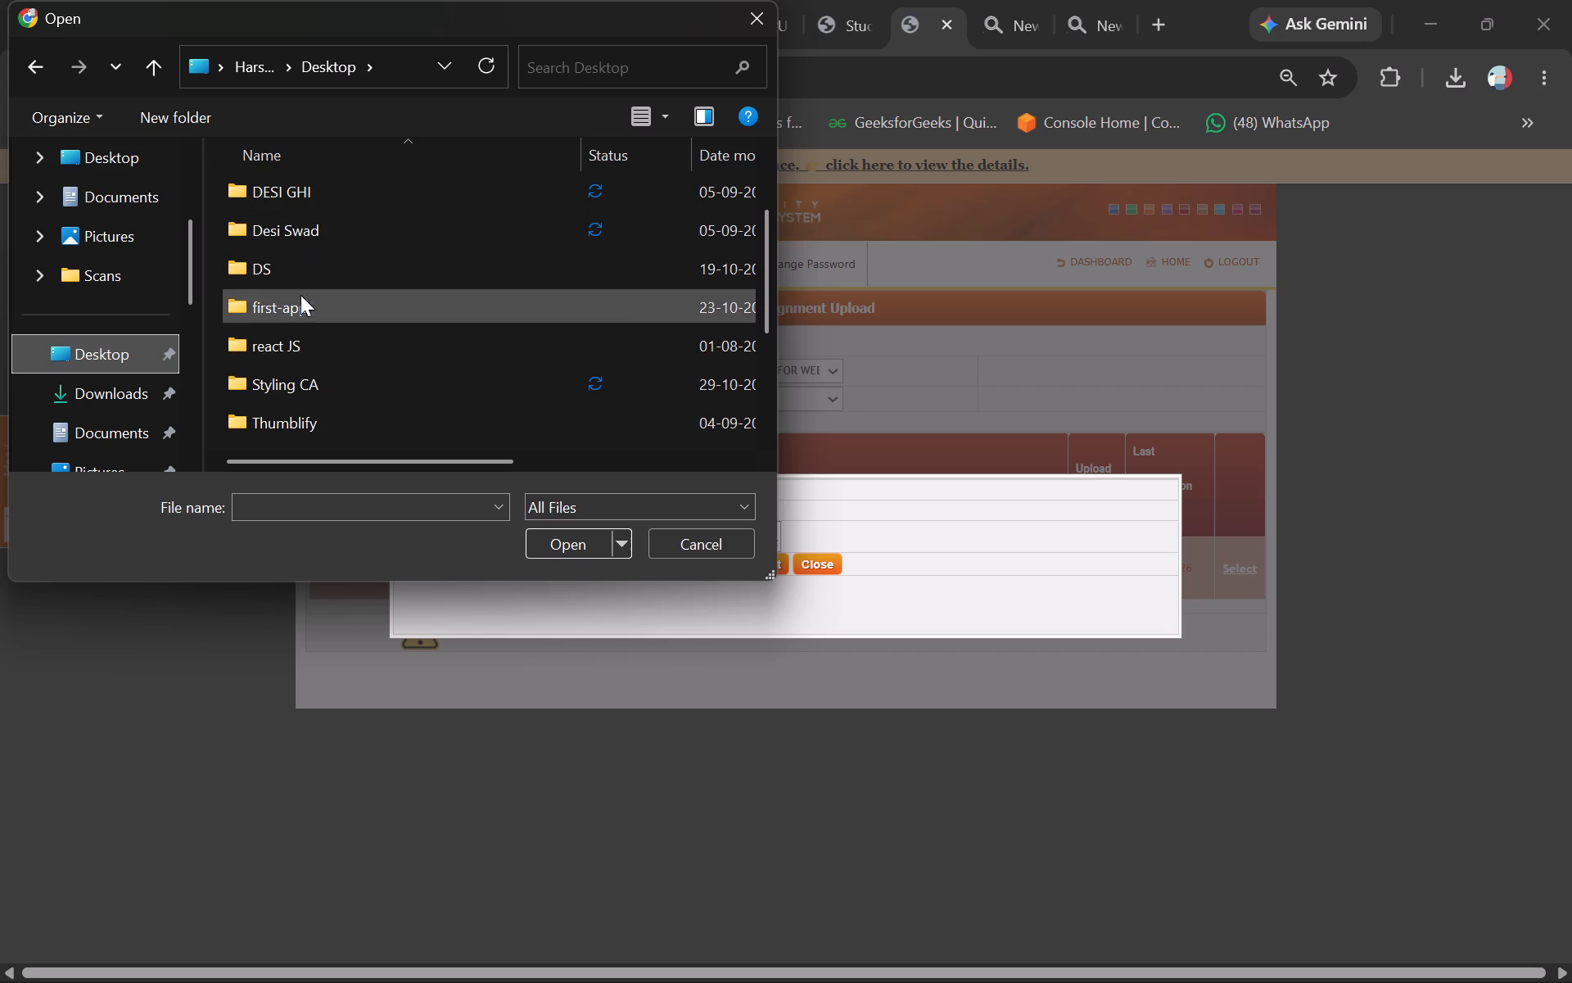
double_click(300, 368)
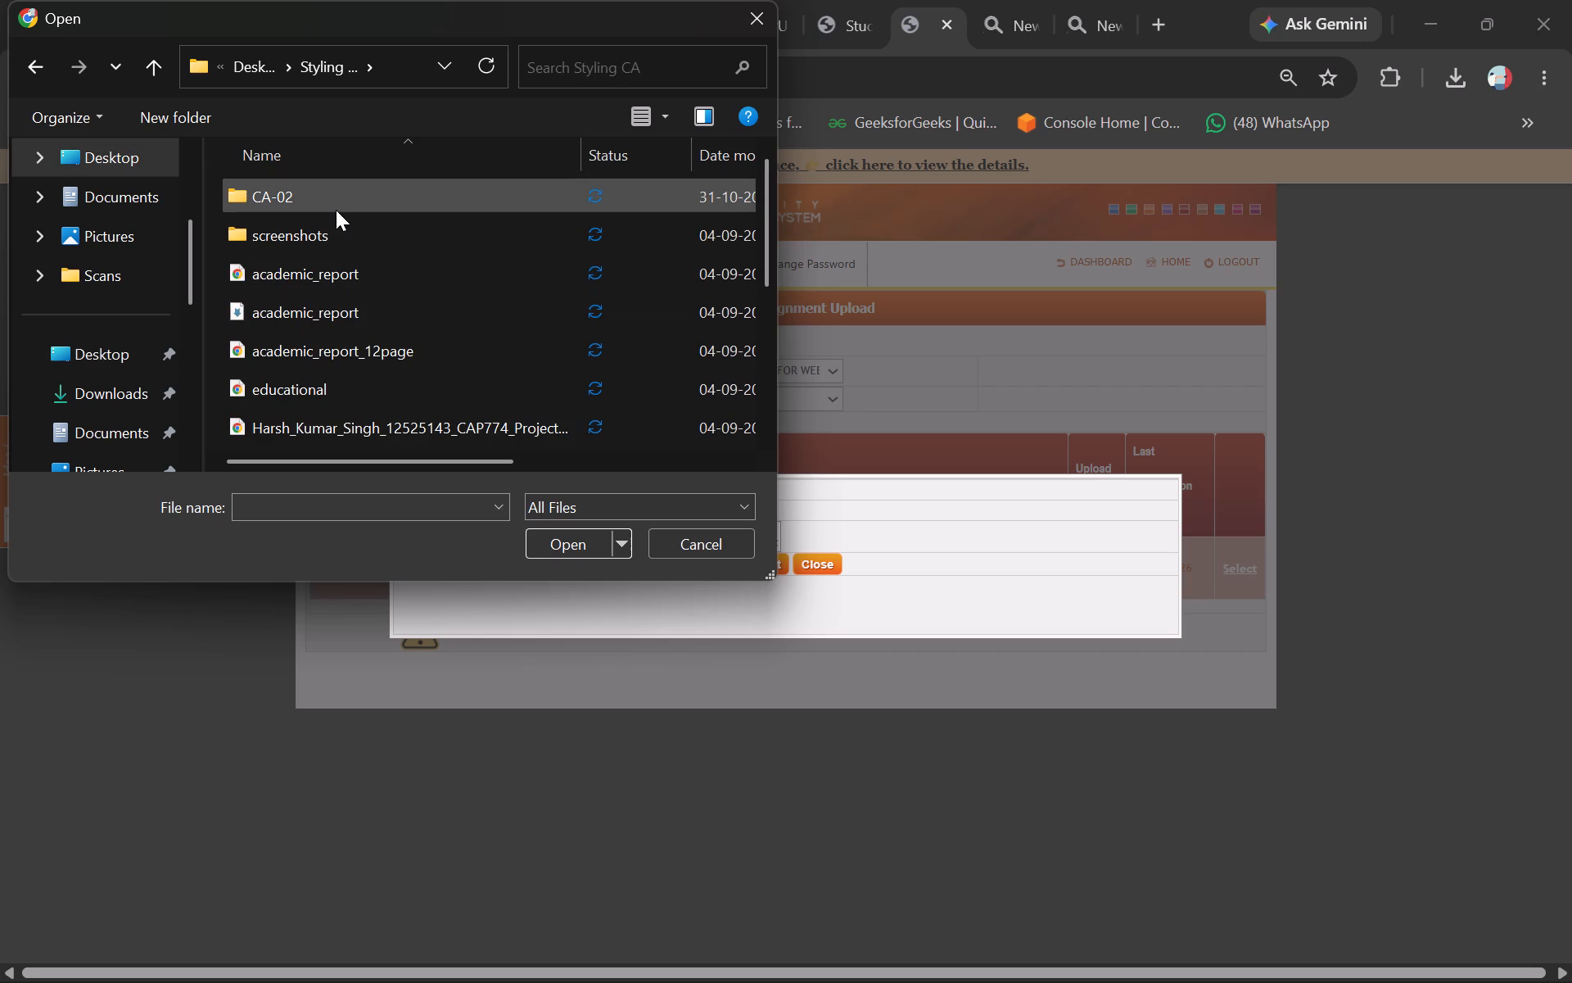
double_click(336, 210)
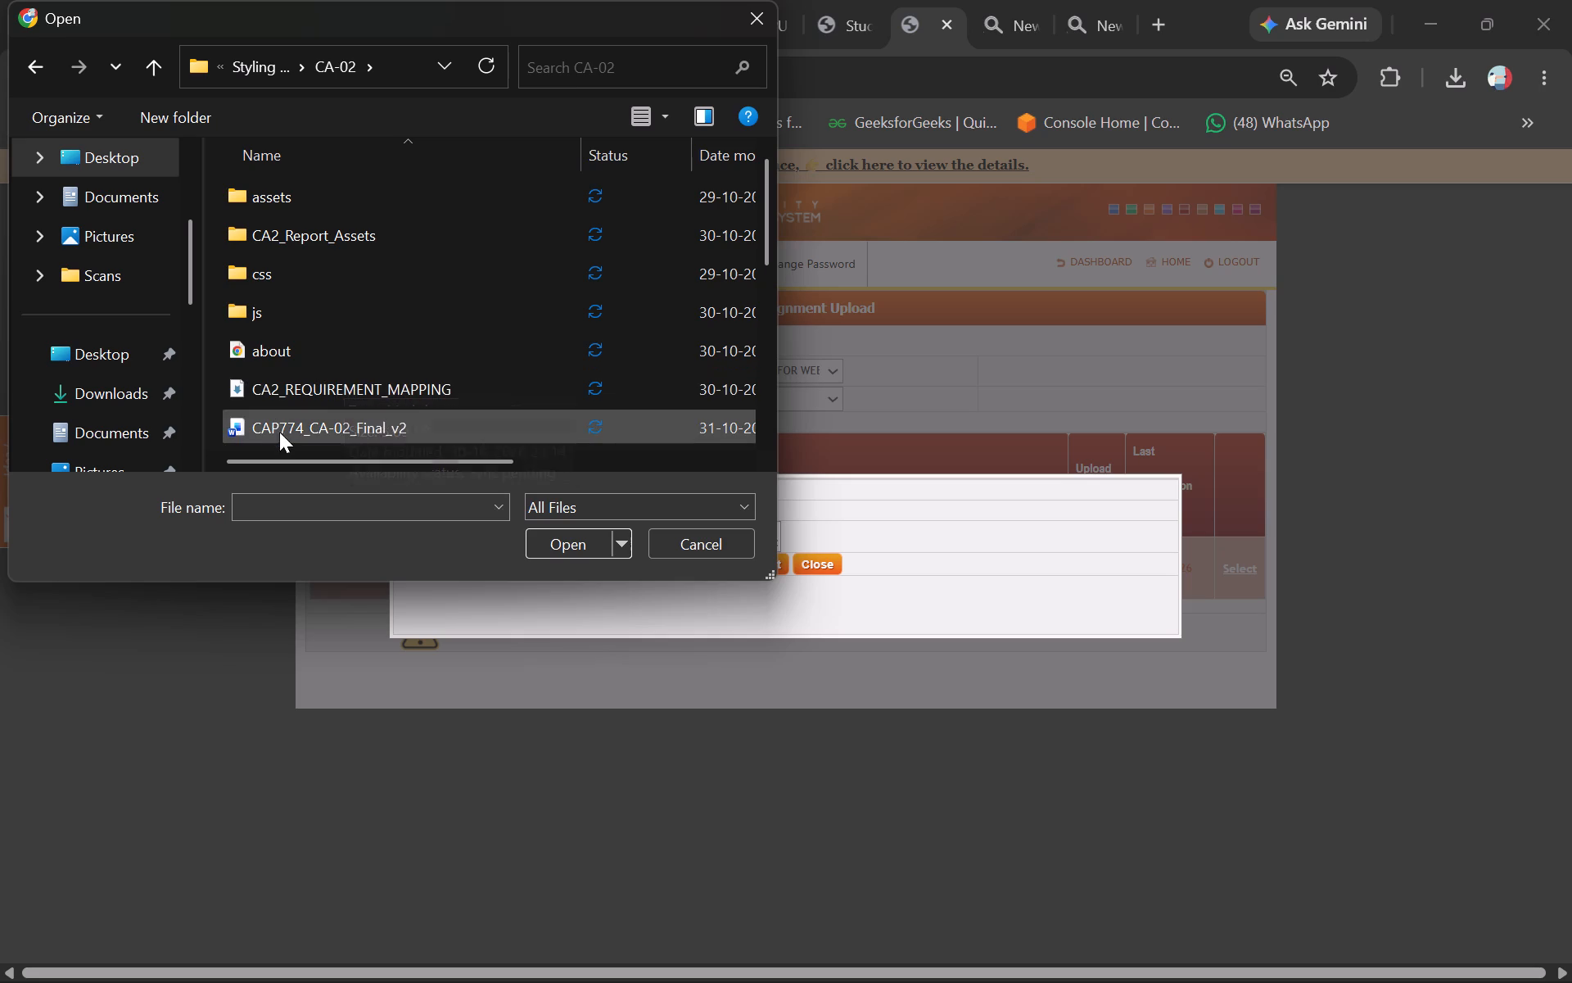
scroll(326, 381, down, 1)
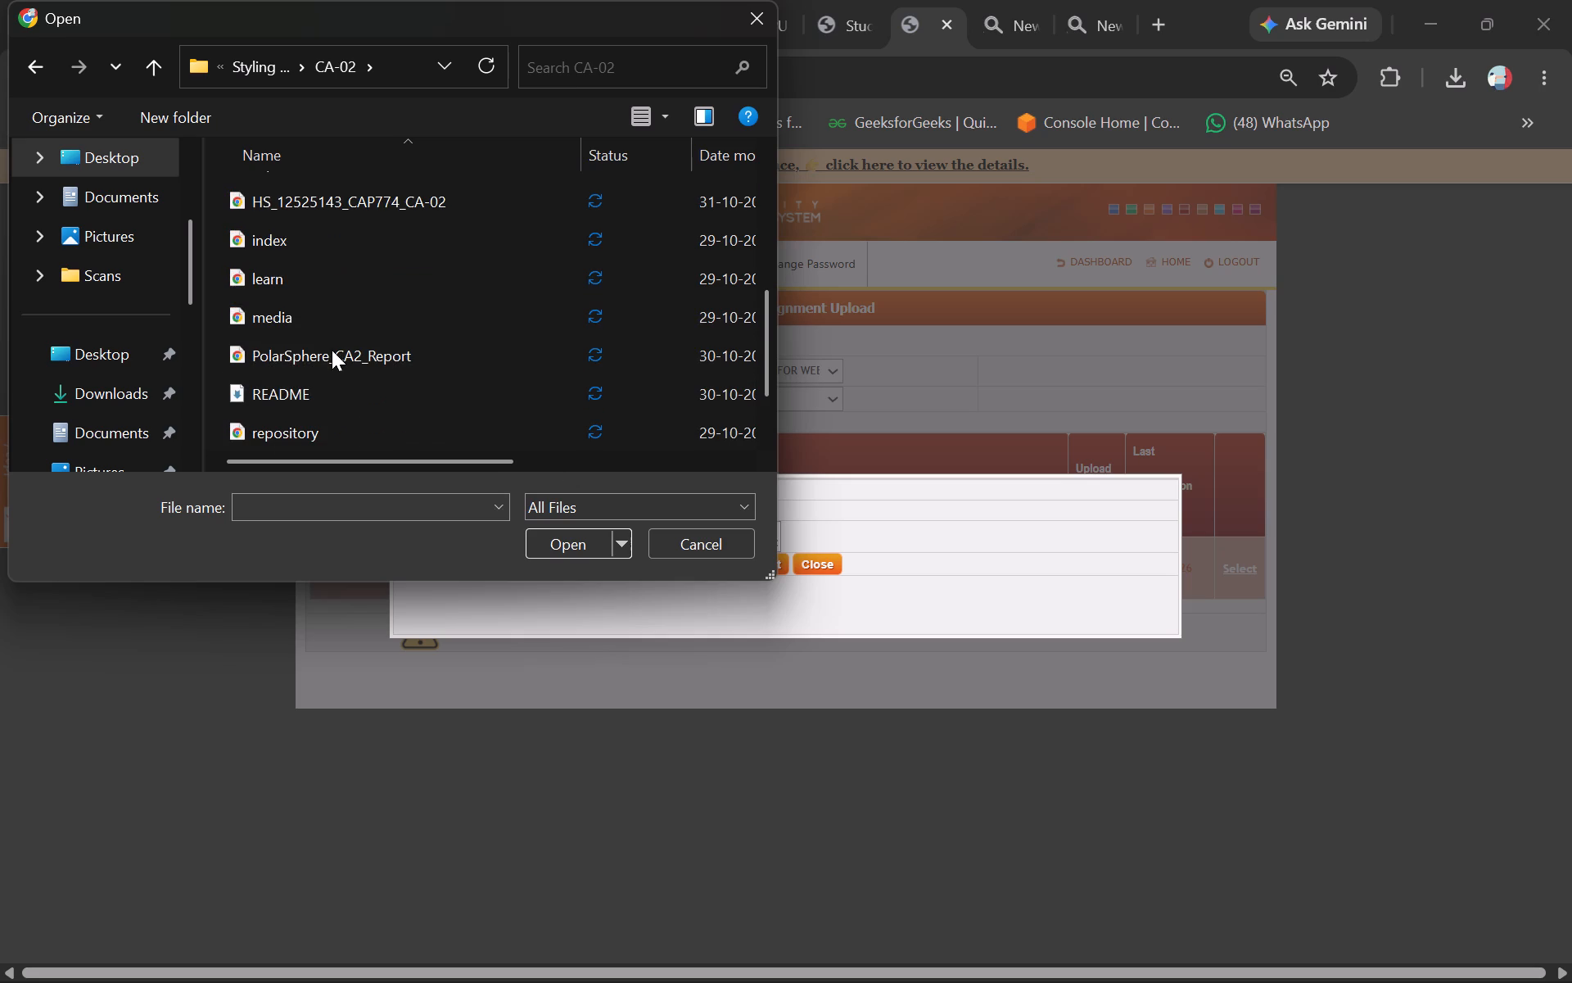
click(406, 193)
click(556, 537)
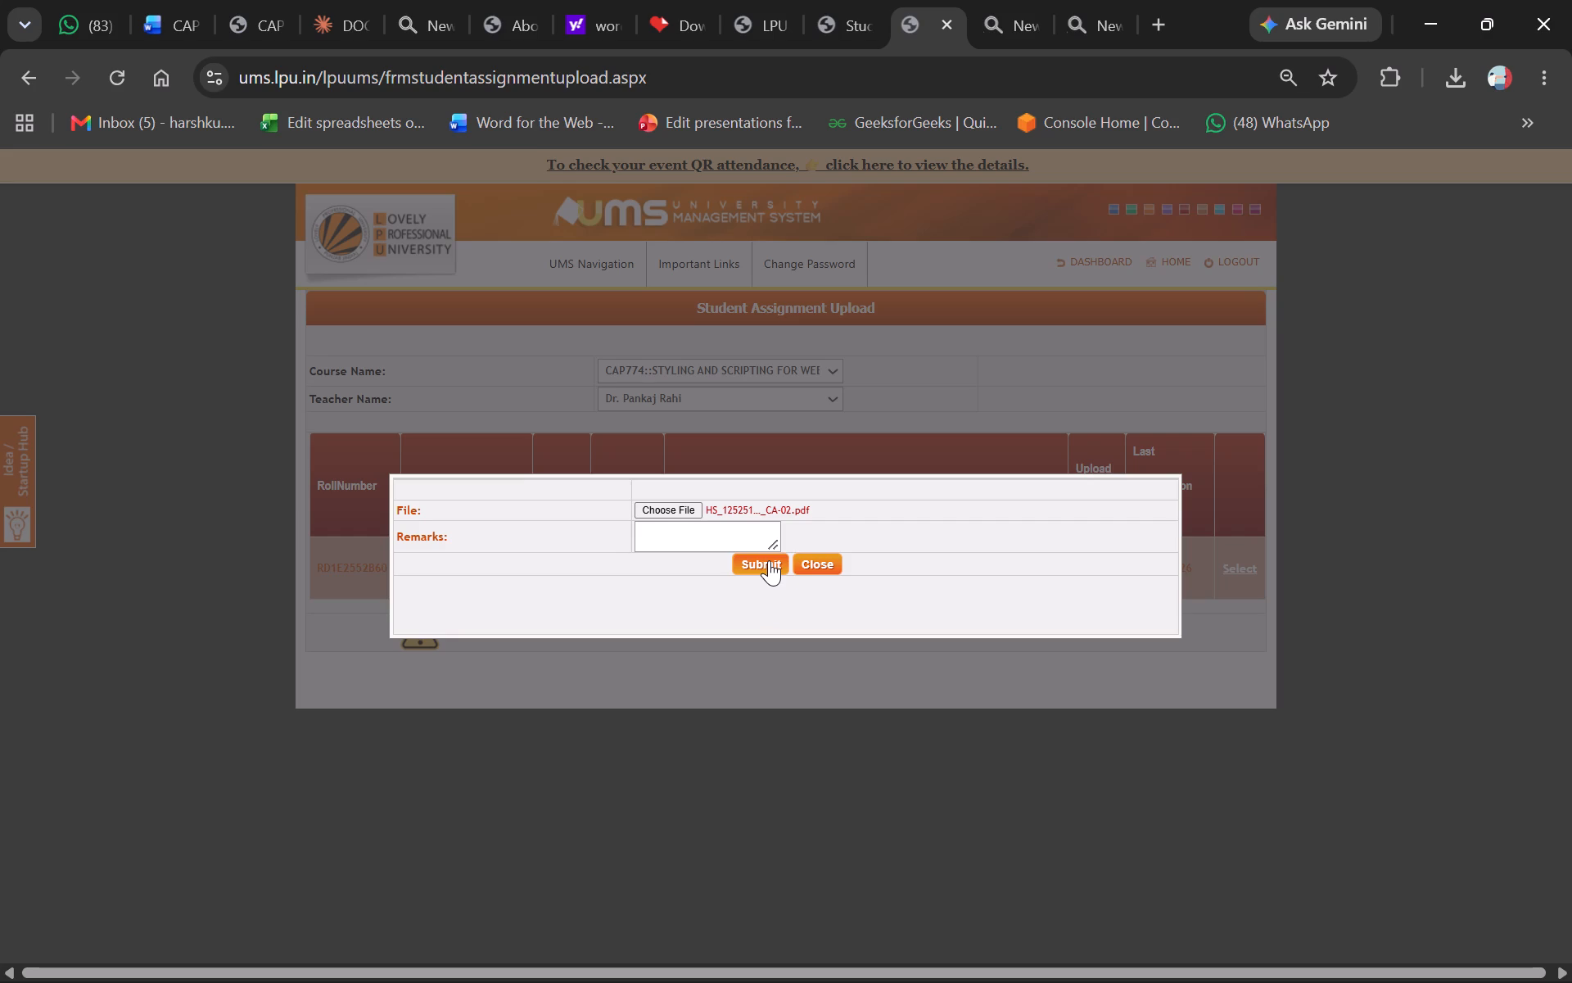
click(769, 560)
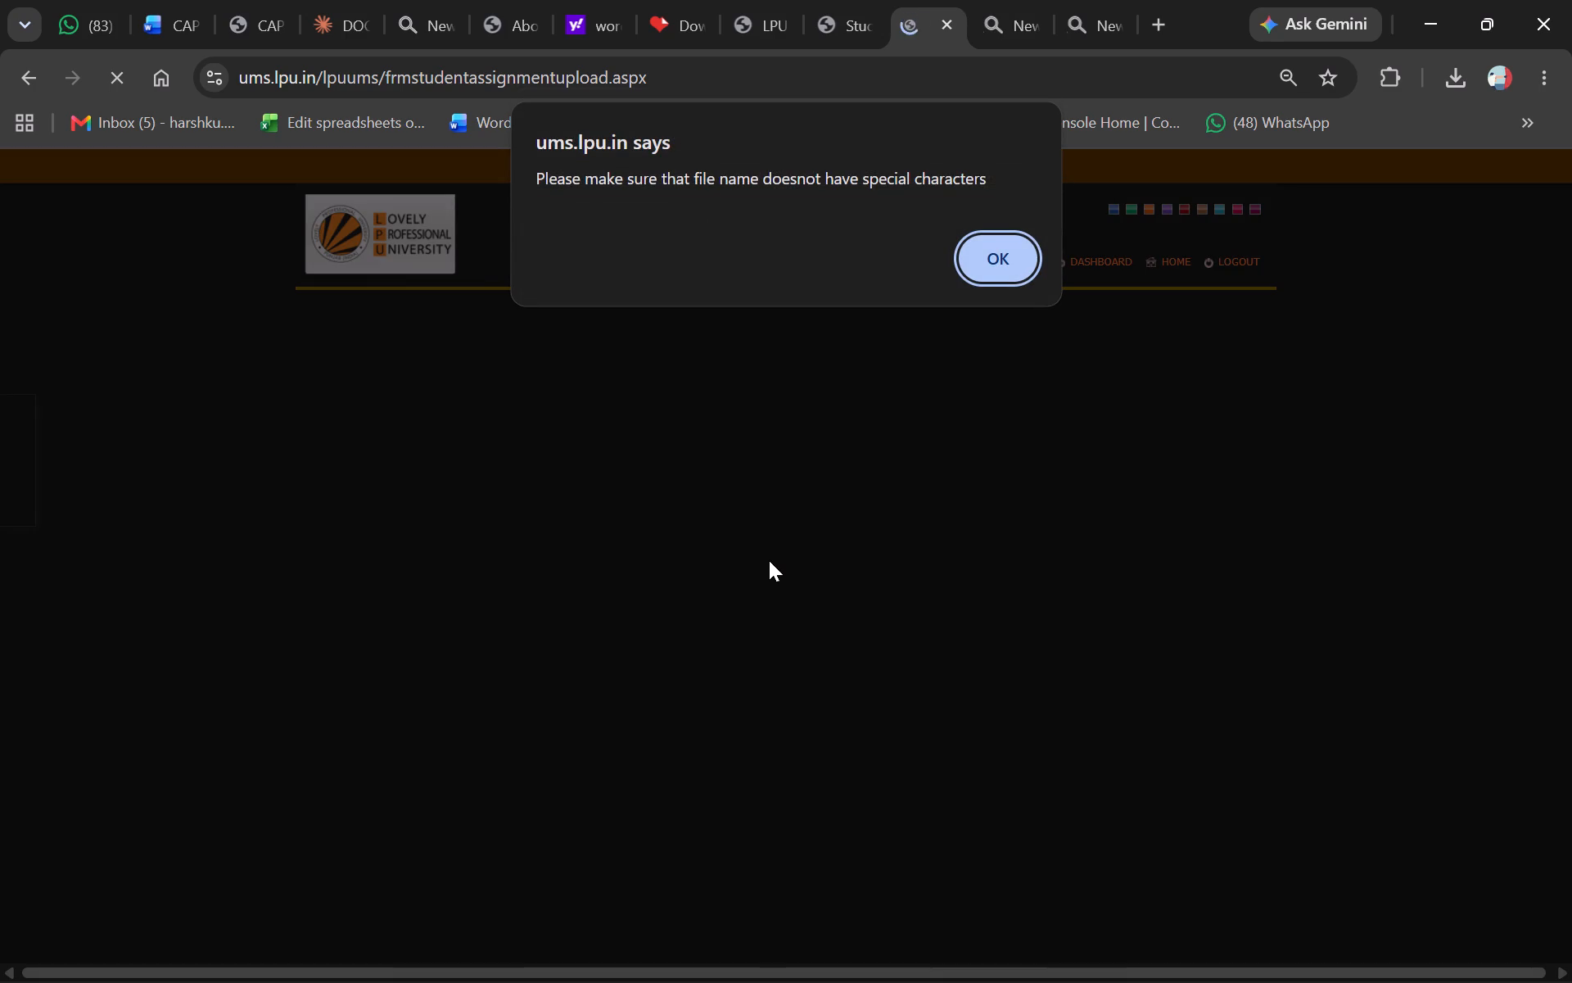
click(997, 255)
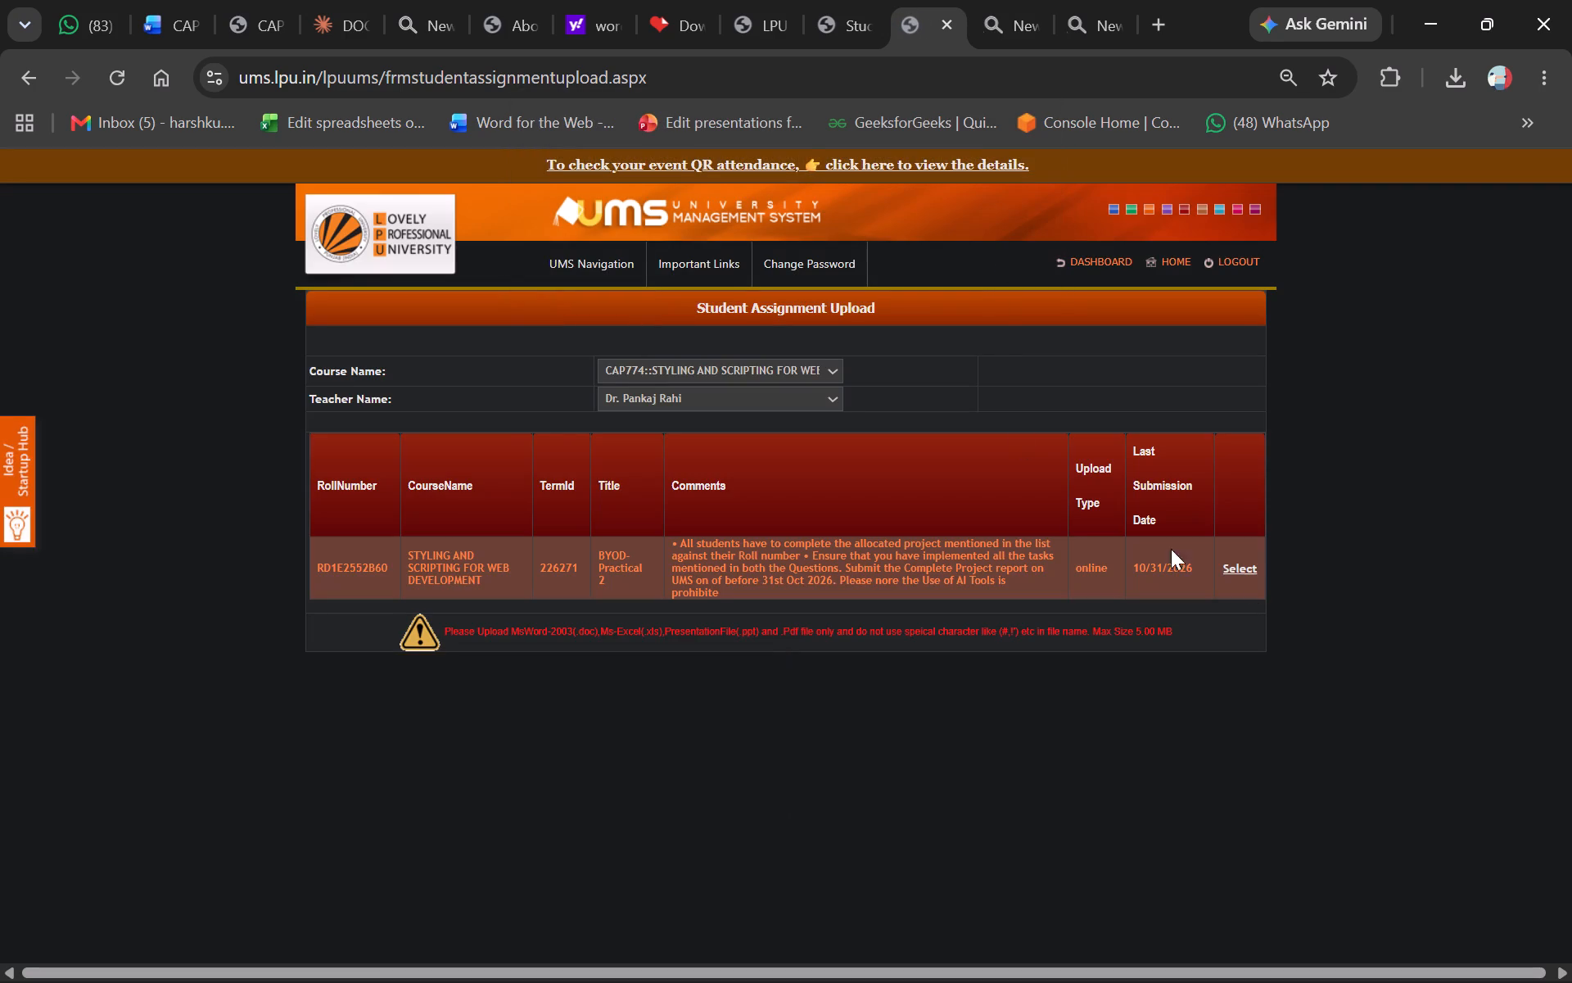
In File Explorer, rename the submission PDF in the CA-02 folder, replacing every underscore in its name with a hyphen.
scroll(1250, 582, left, 1)
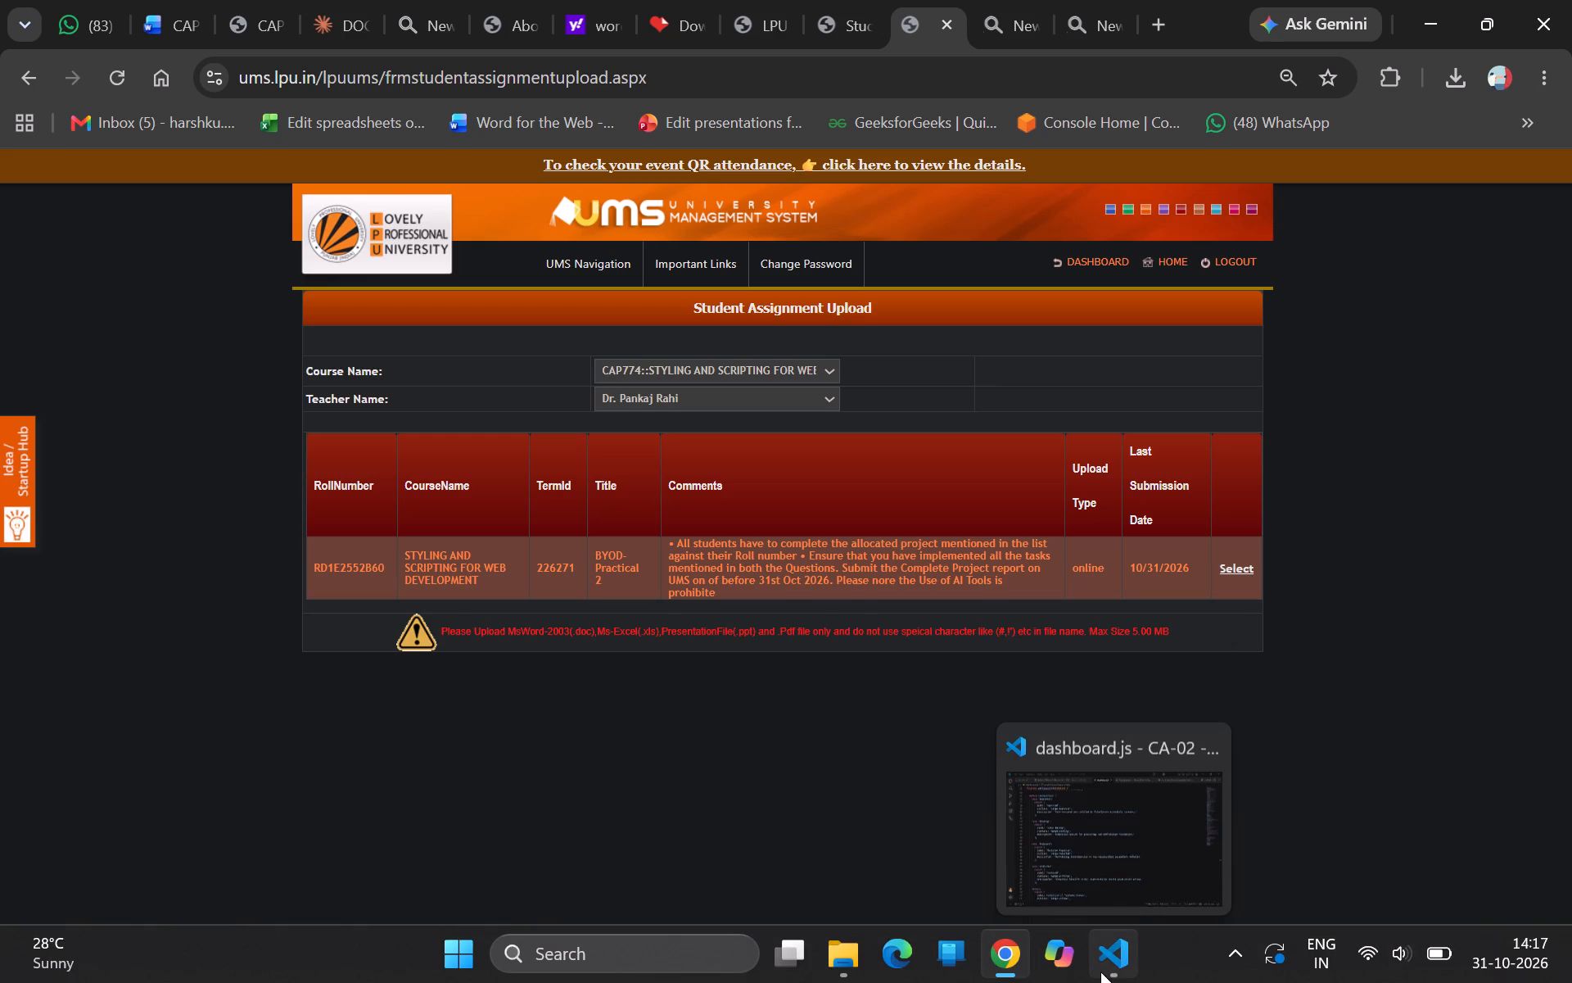
click(845, 963)
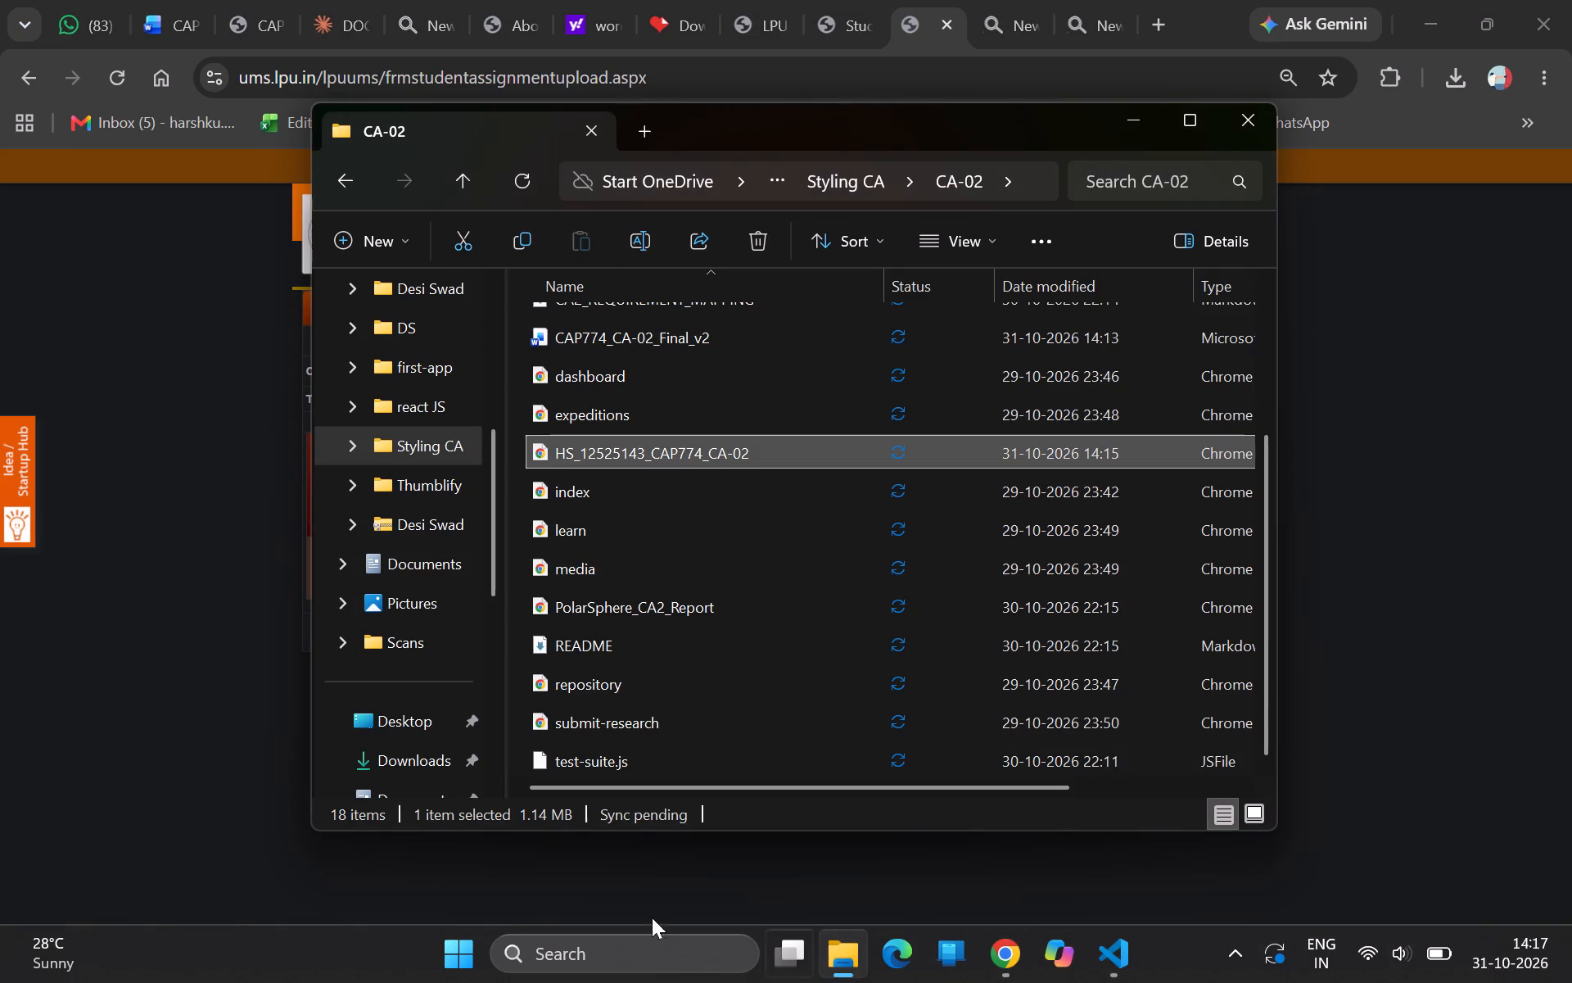
right_click(640, 440)
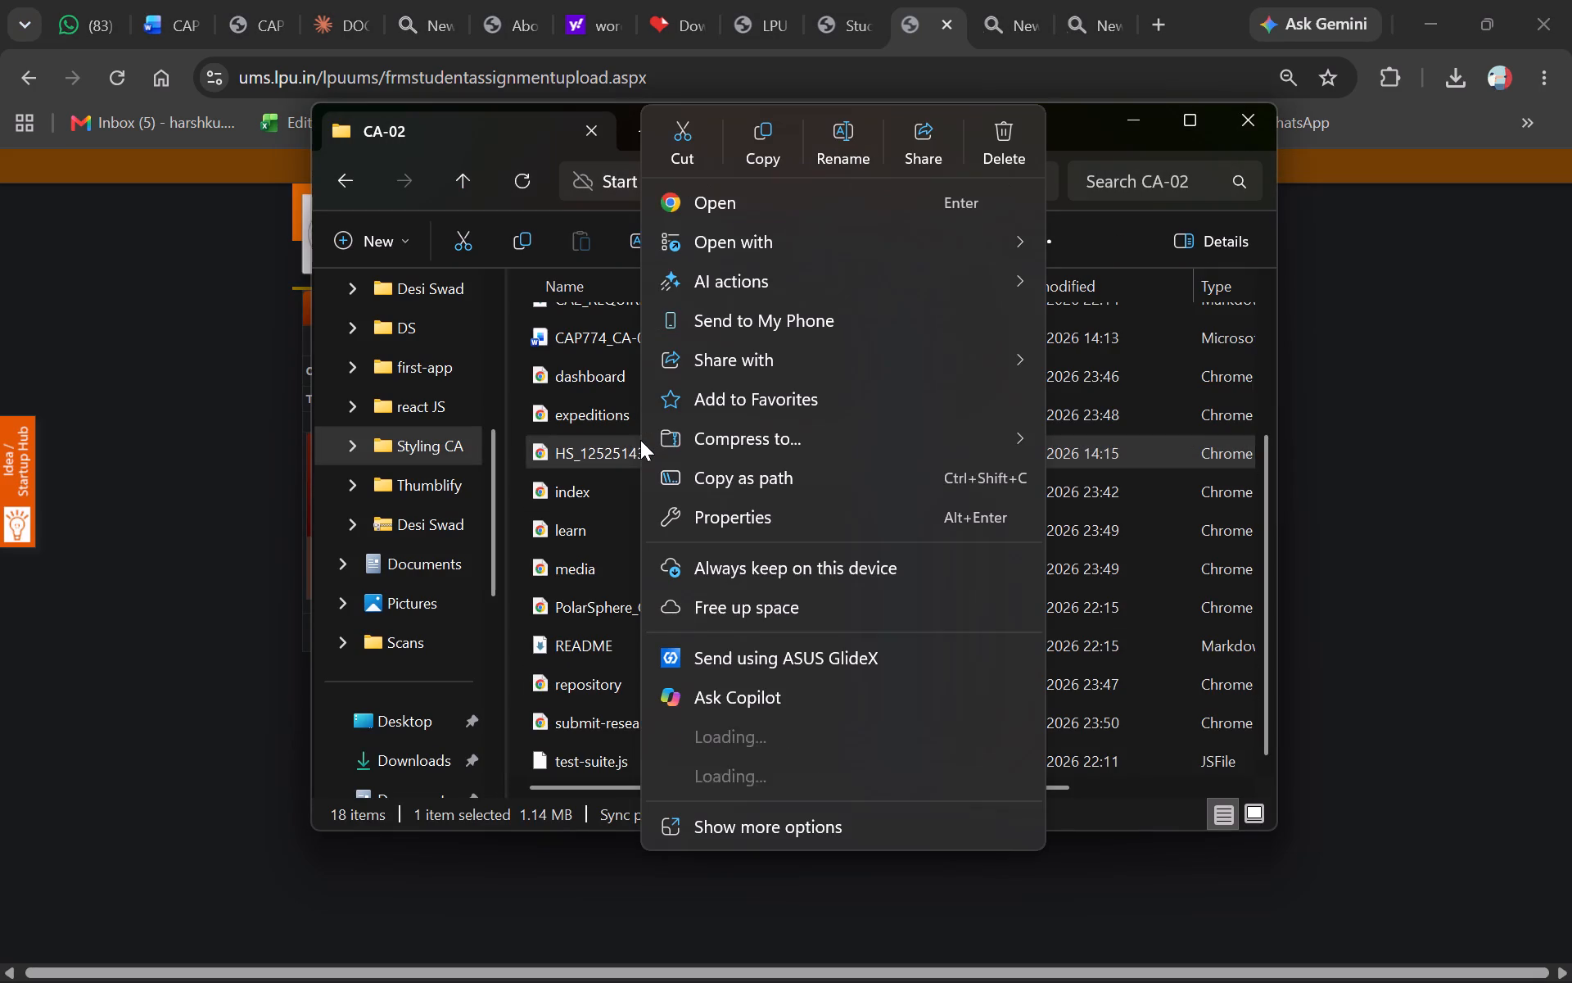
click(832, 152)
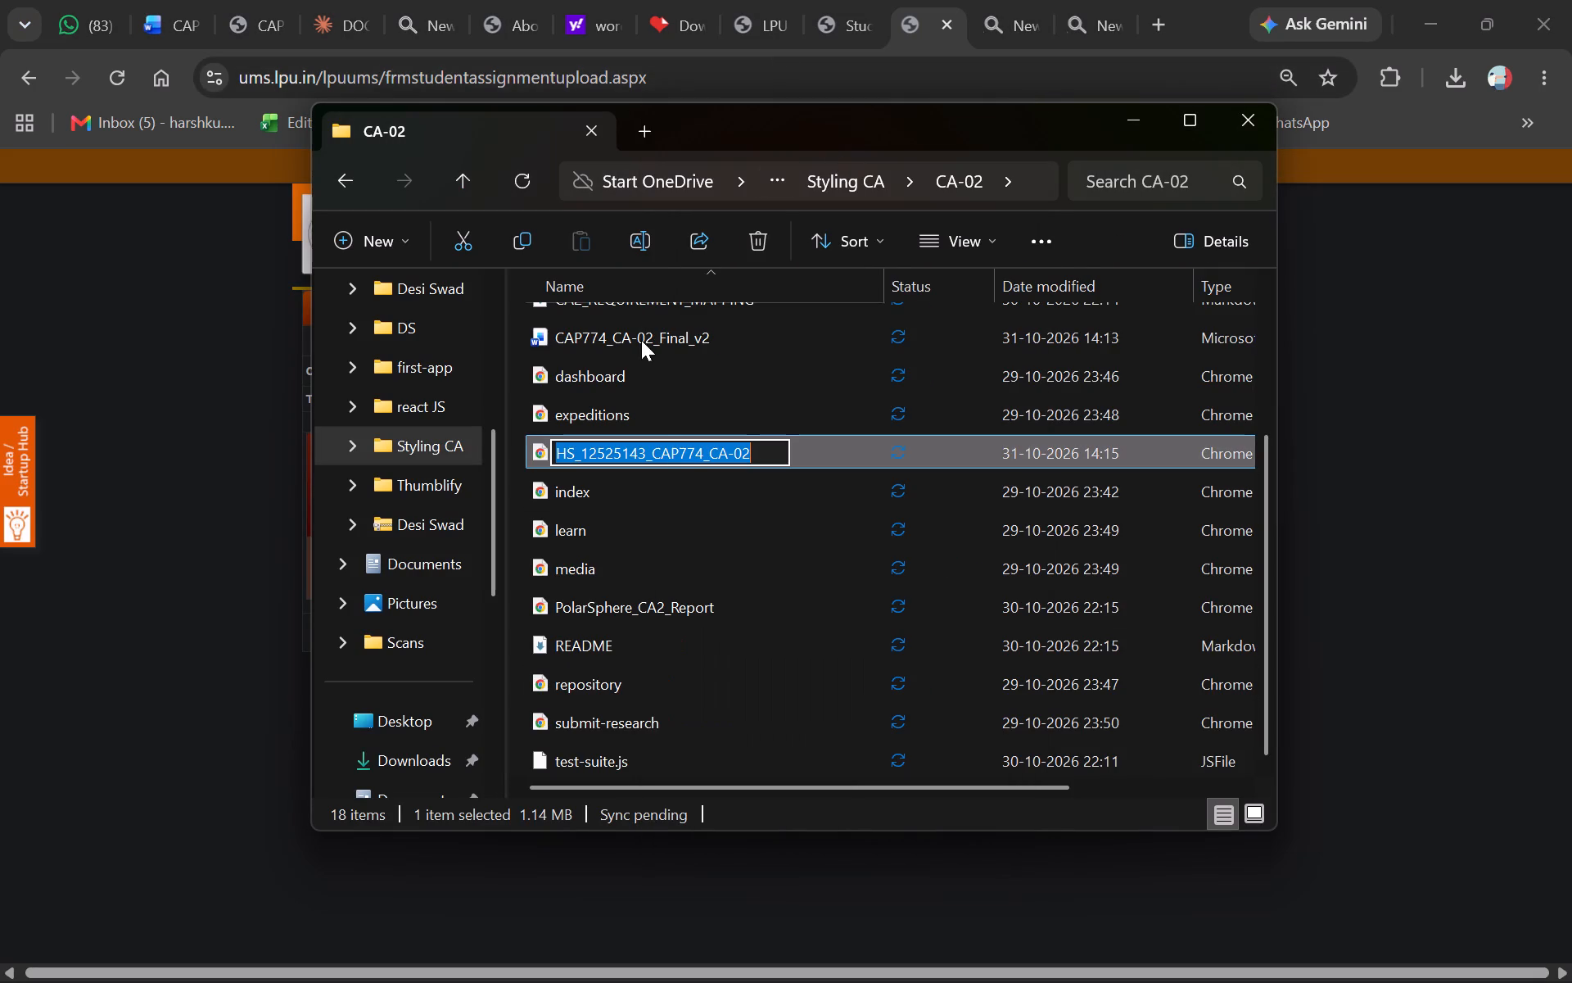
key(Left)
key(Left)
key(Left)
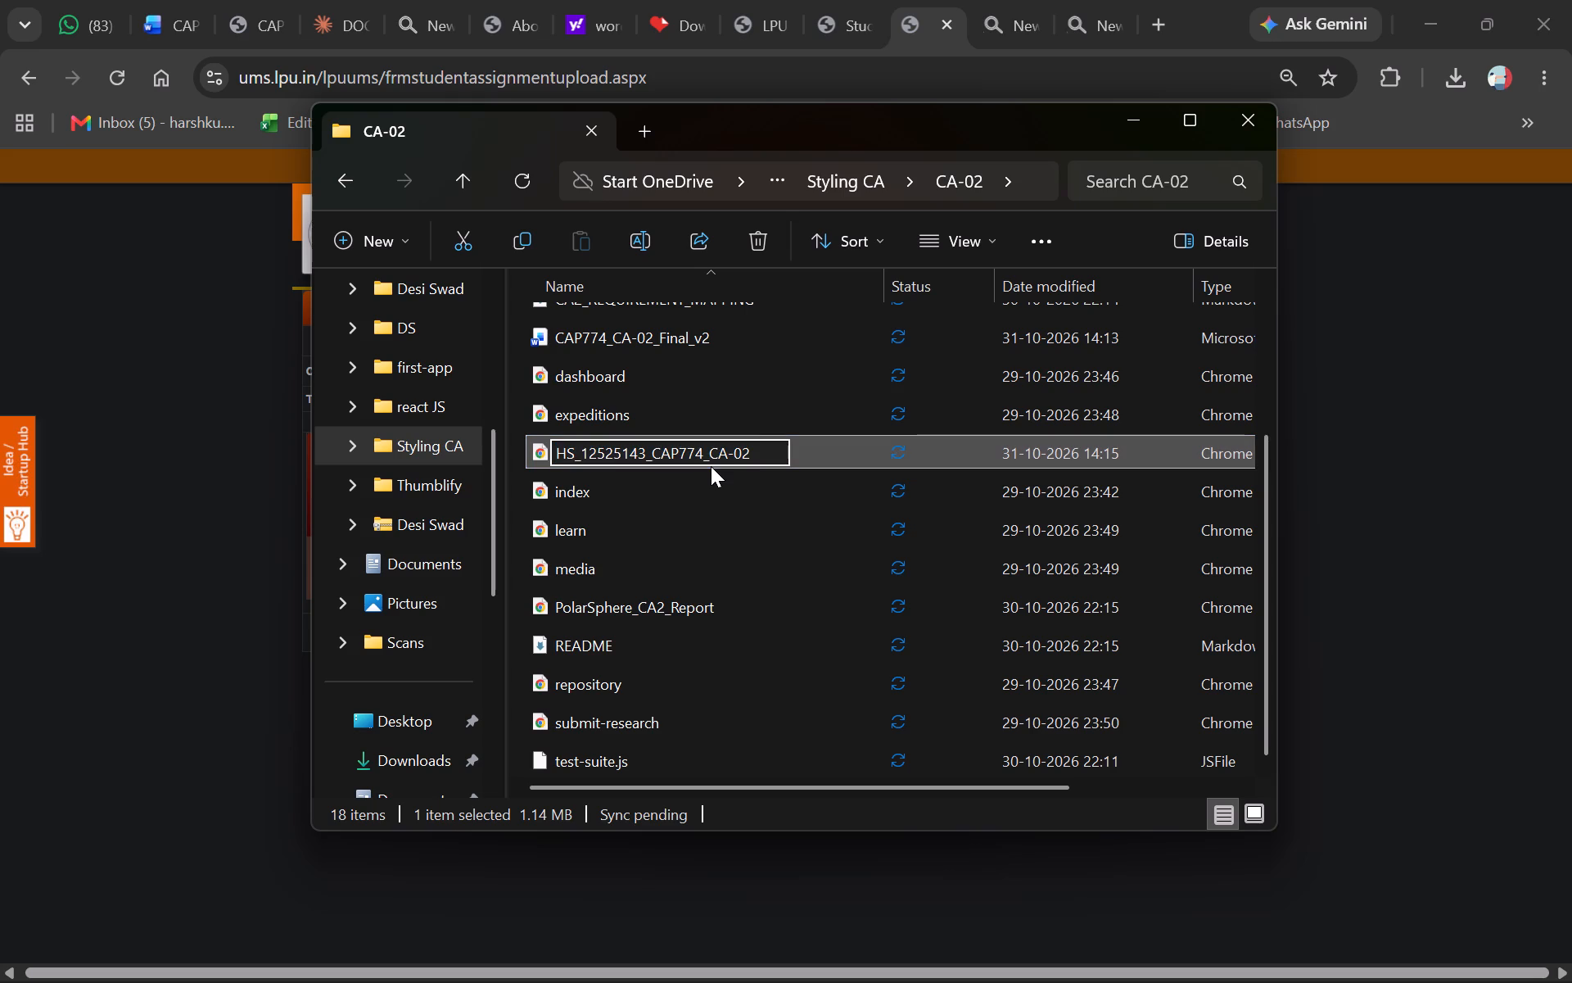
key(Right)
key(Right)
key(Right)
key(BackSpace)
key(minus)
key(Right)
key(Right)
key(Right)
key(Right)
key(Right)
key(Right)
key(Right)
key(Right)
key(Right)
key(Right)
key(Right)
key(Right)
key(Left)
key(Left)
key(Left)
key(BackSpace)
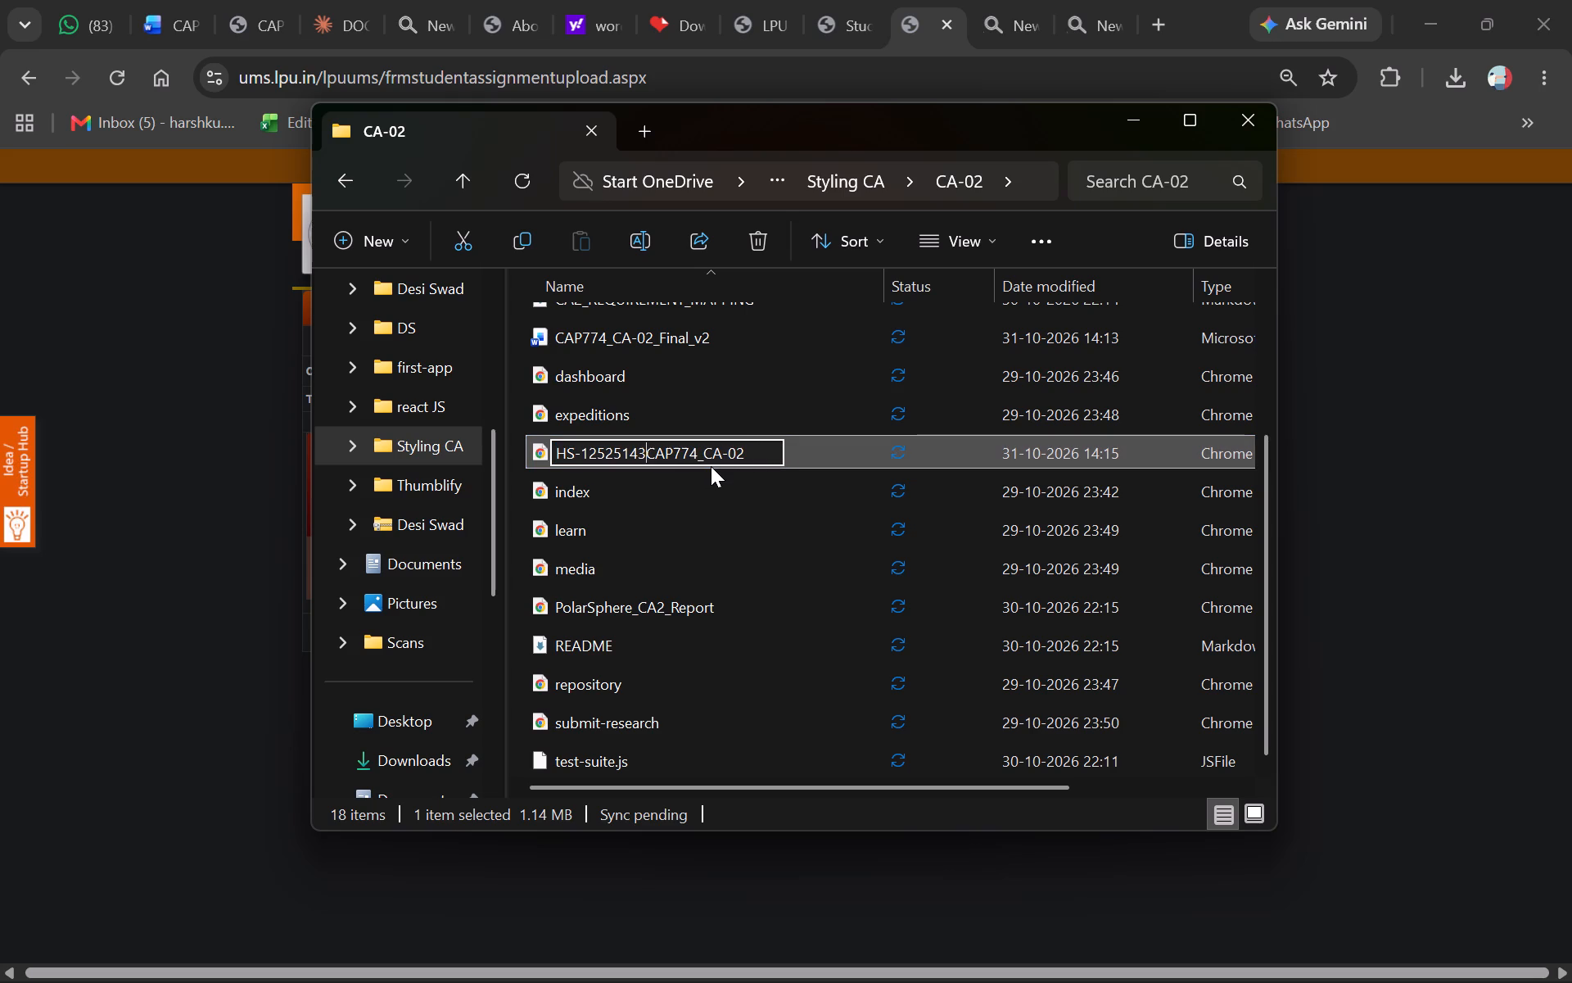
key(minus)
key(Right)
key(Right)
key(Right)
key(Right)
key(Right)
key(Right)
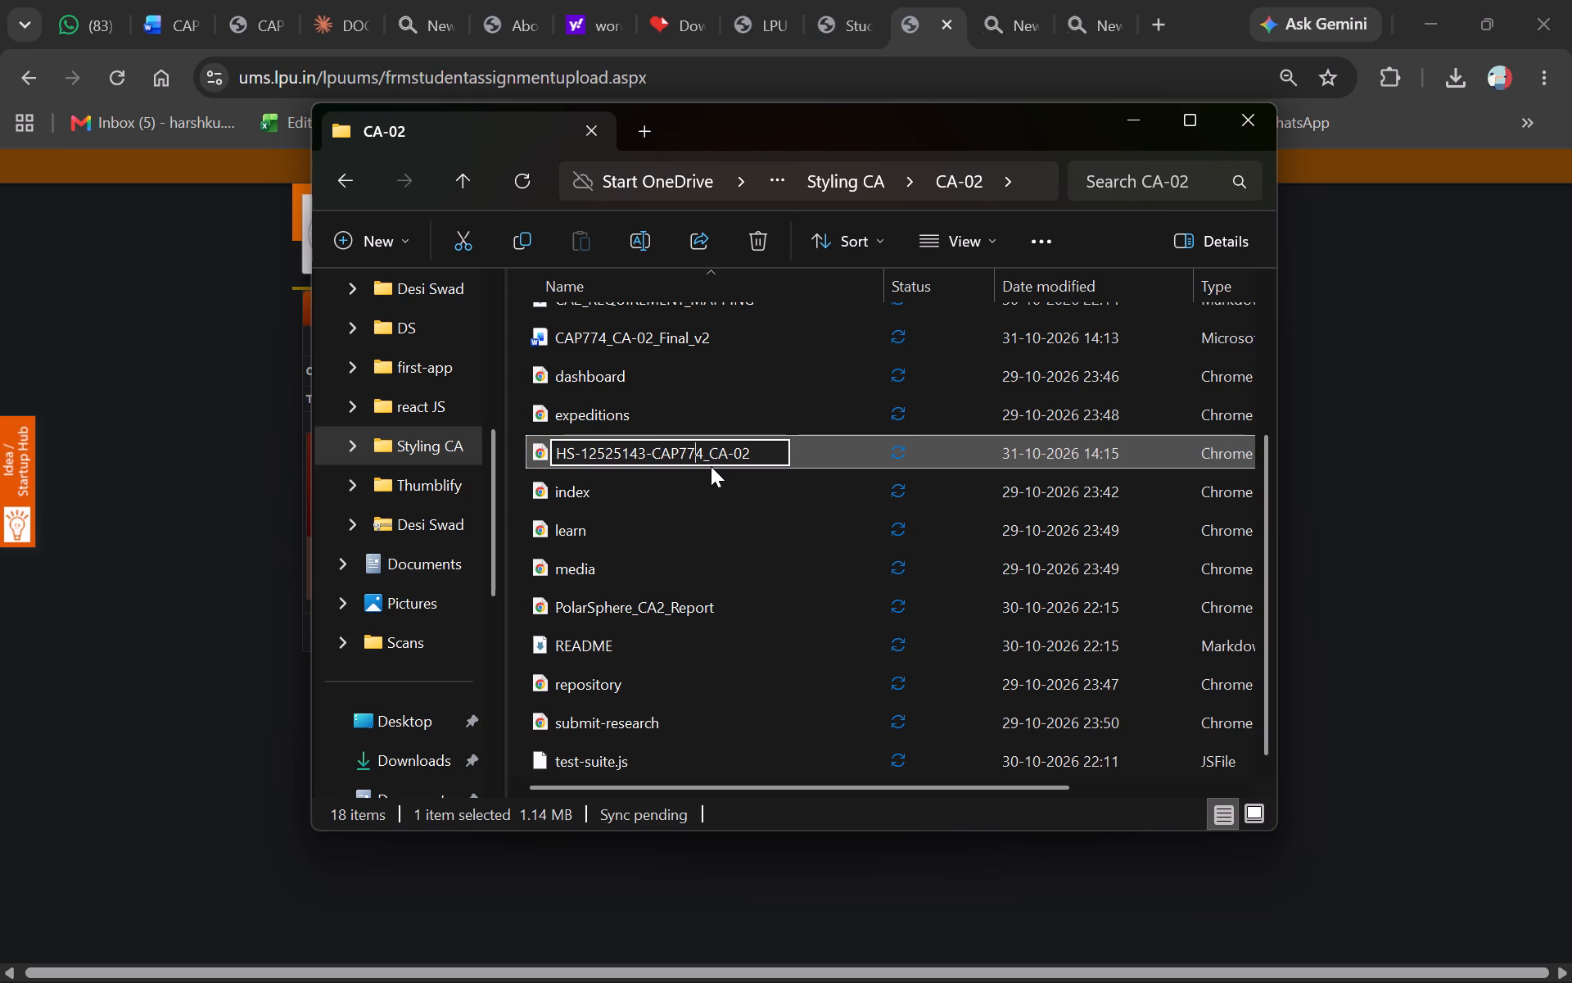
key(Right)
key(BackSpace)
key(minus)
key(Return)
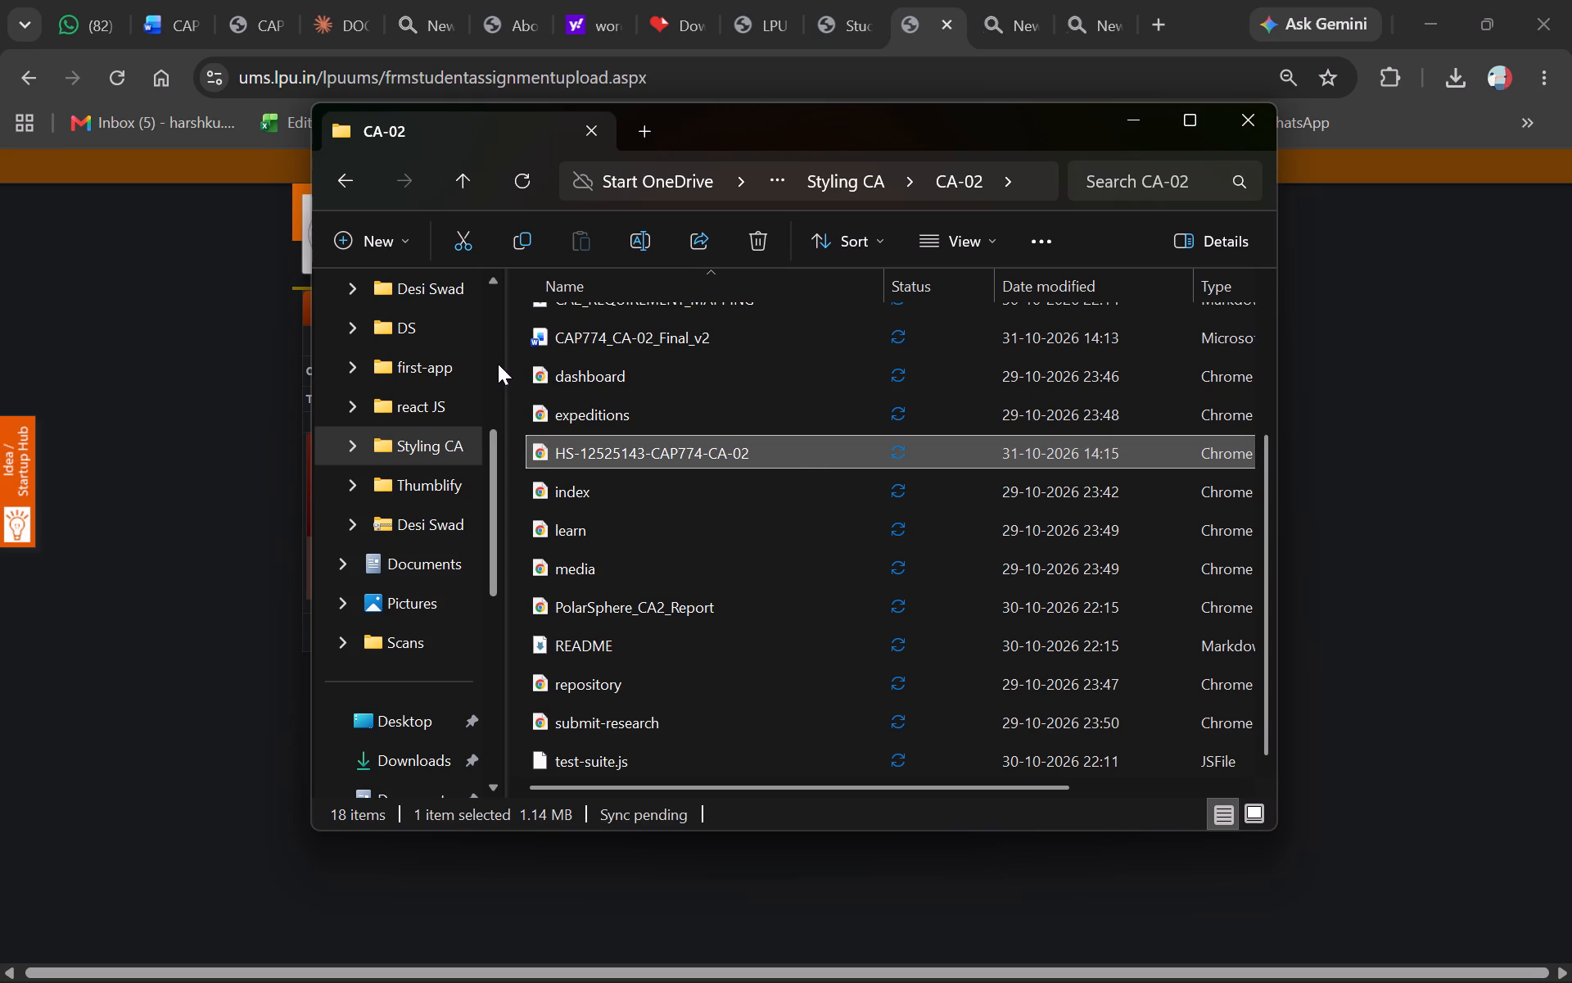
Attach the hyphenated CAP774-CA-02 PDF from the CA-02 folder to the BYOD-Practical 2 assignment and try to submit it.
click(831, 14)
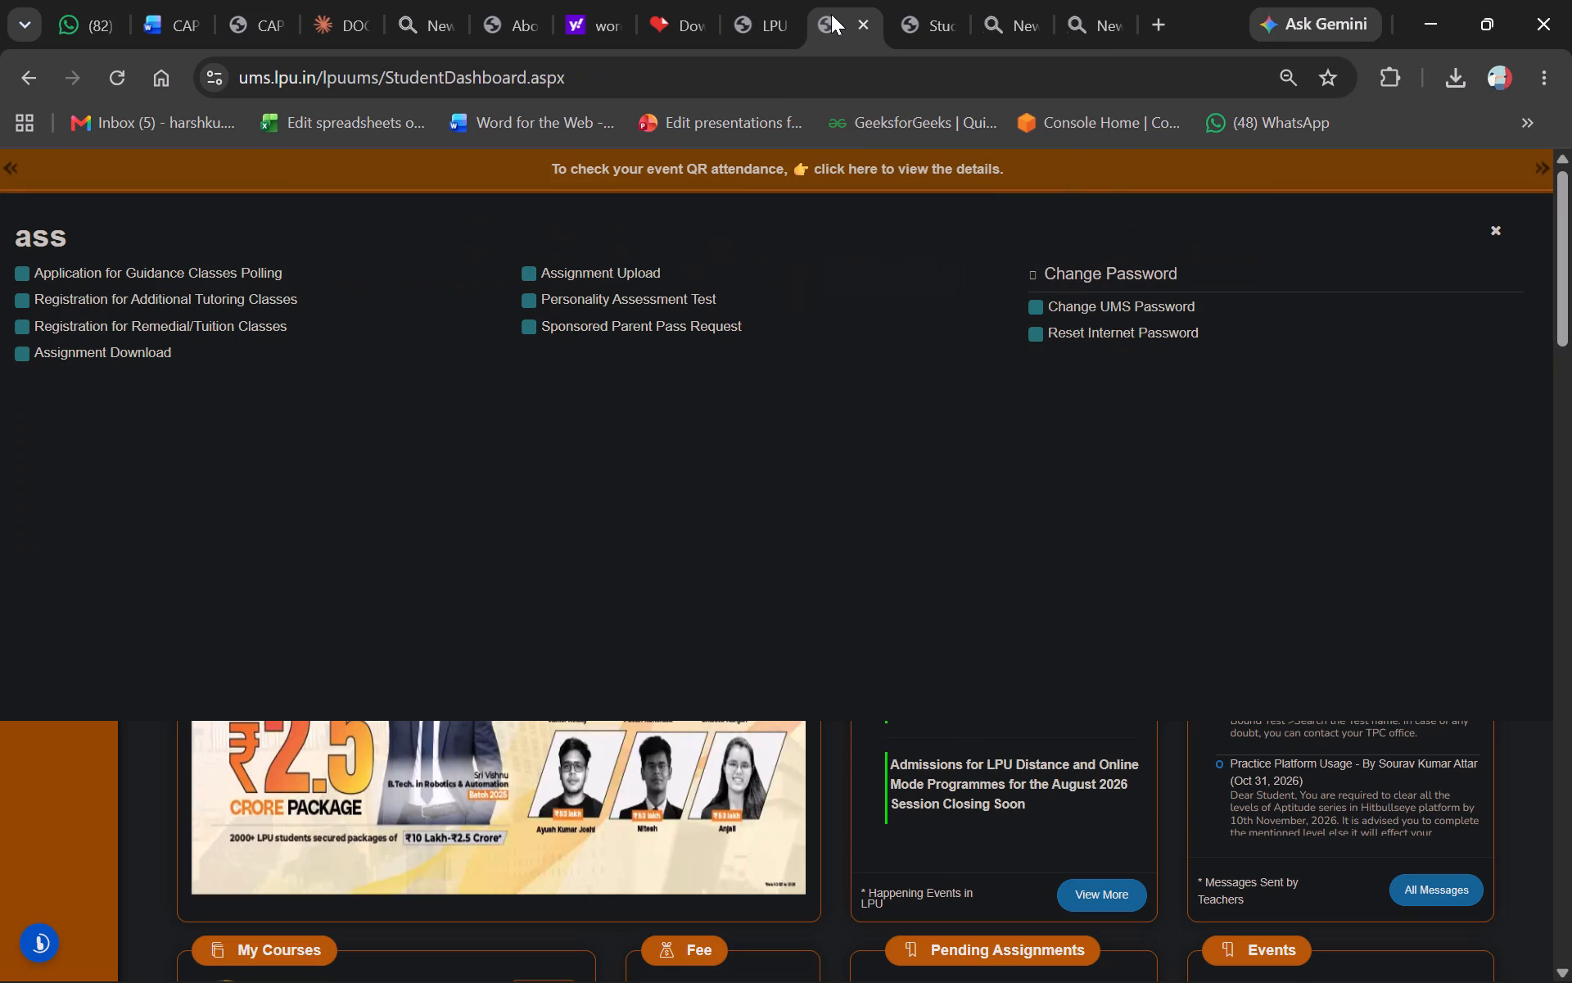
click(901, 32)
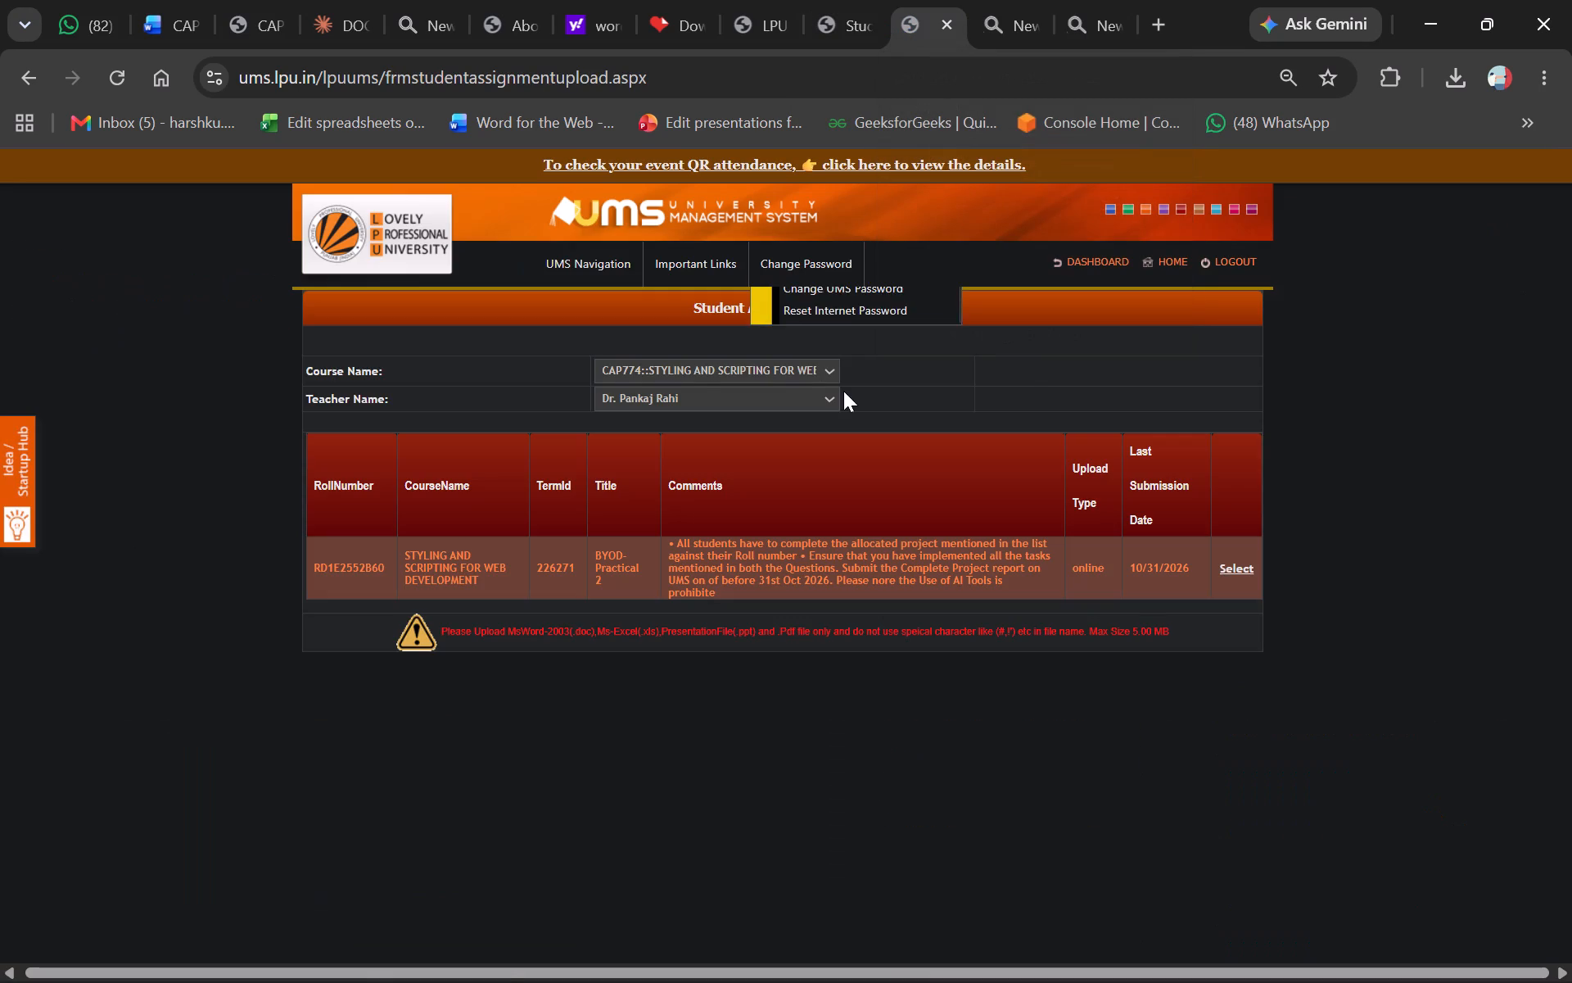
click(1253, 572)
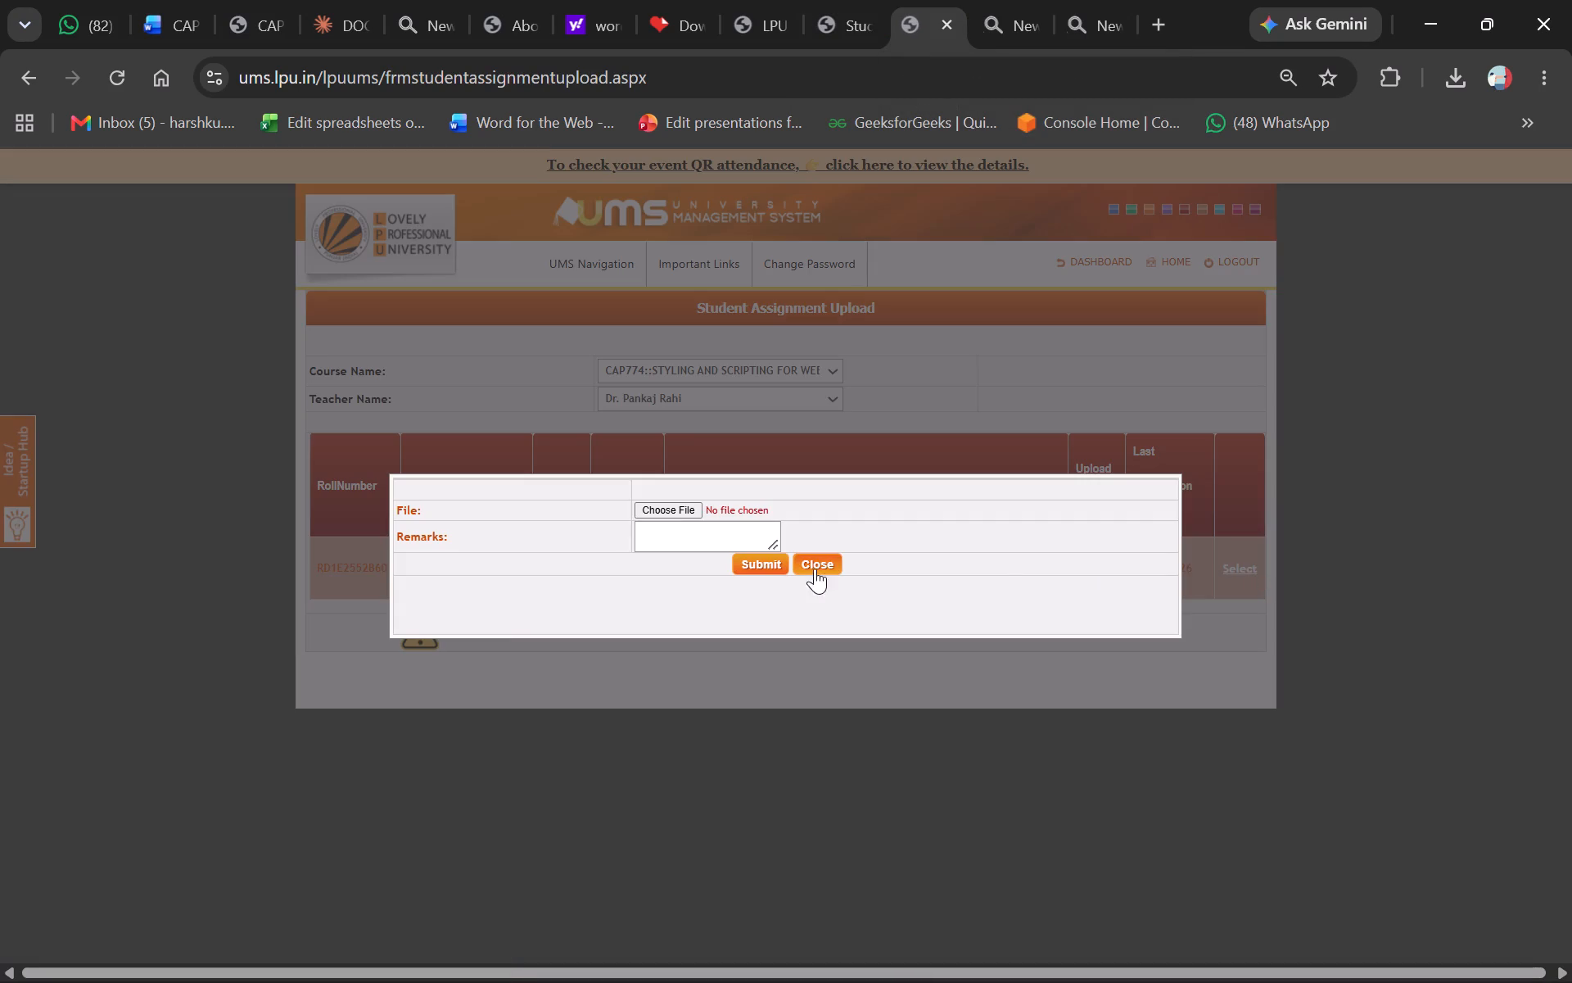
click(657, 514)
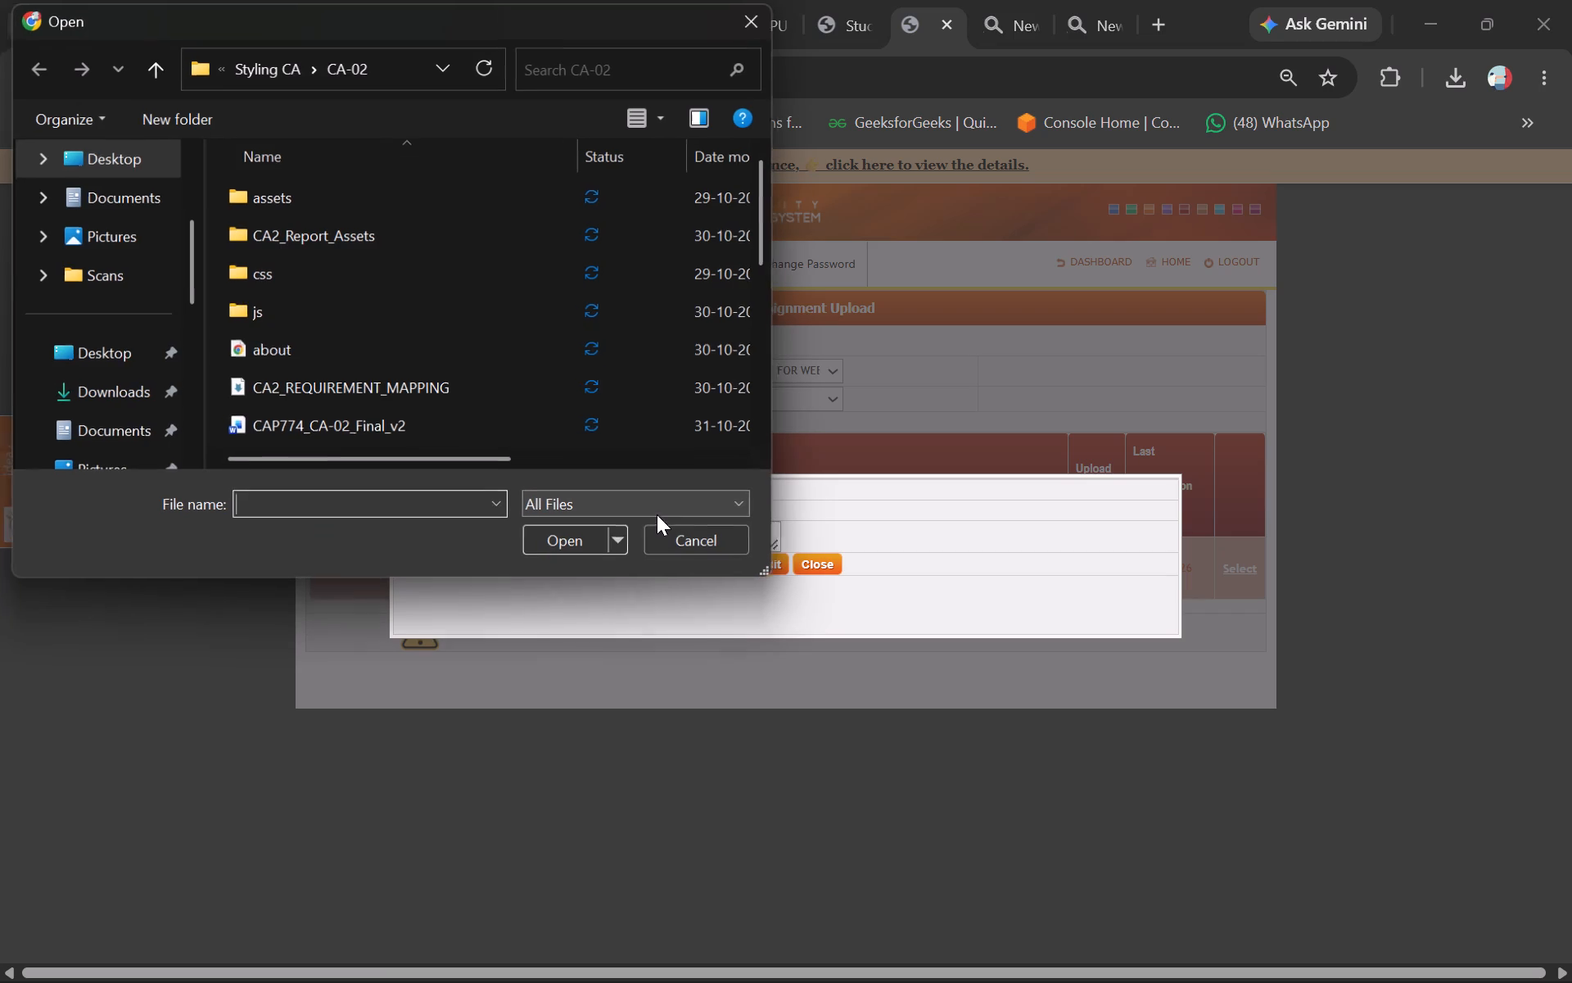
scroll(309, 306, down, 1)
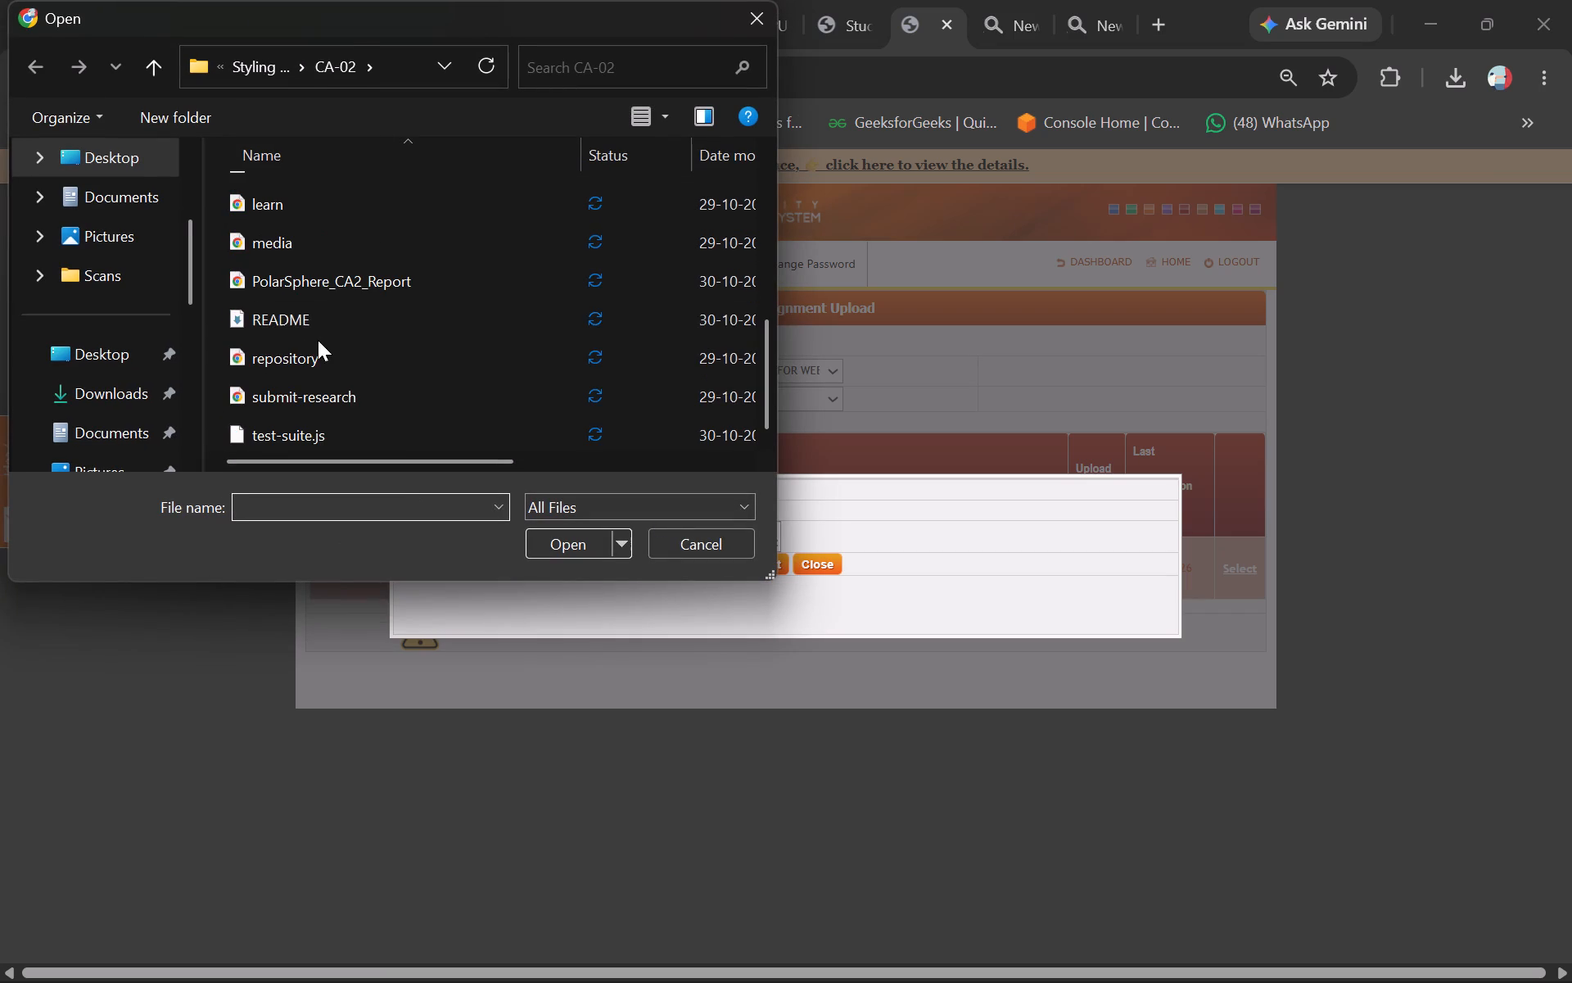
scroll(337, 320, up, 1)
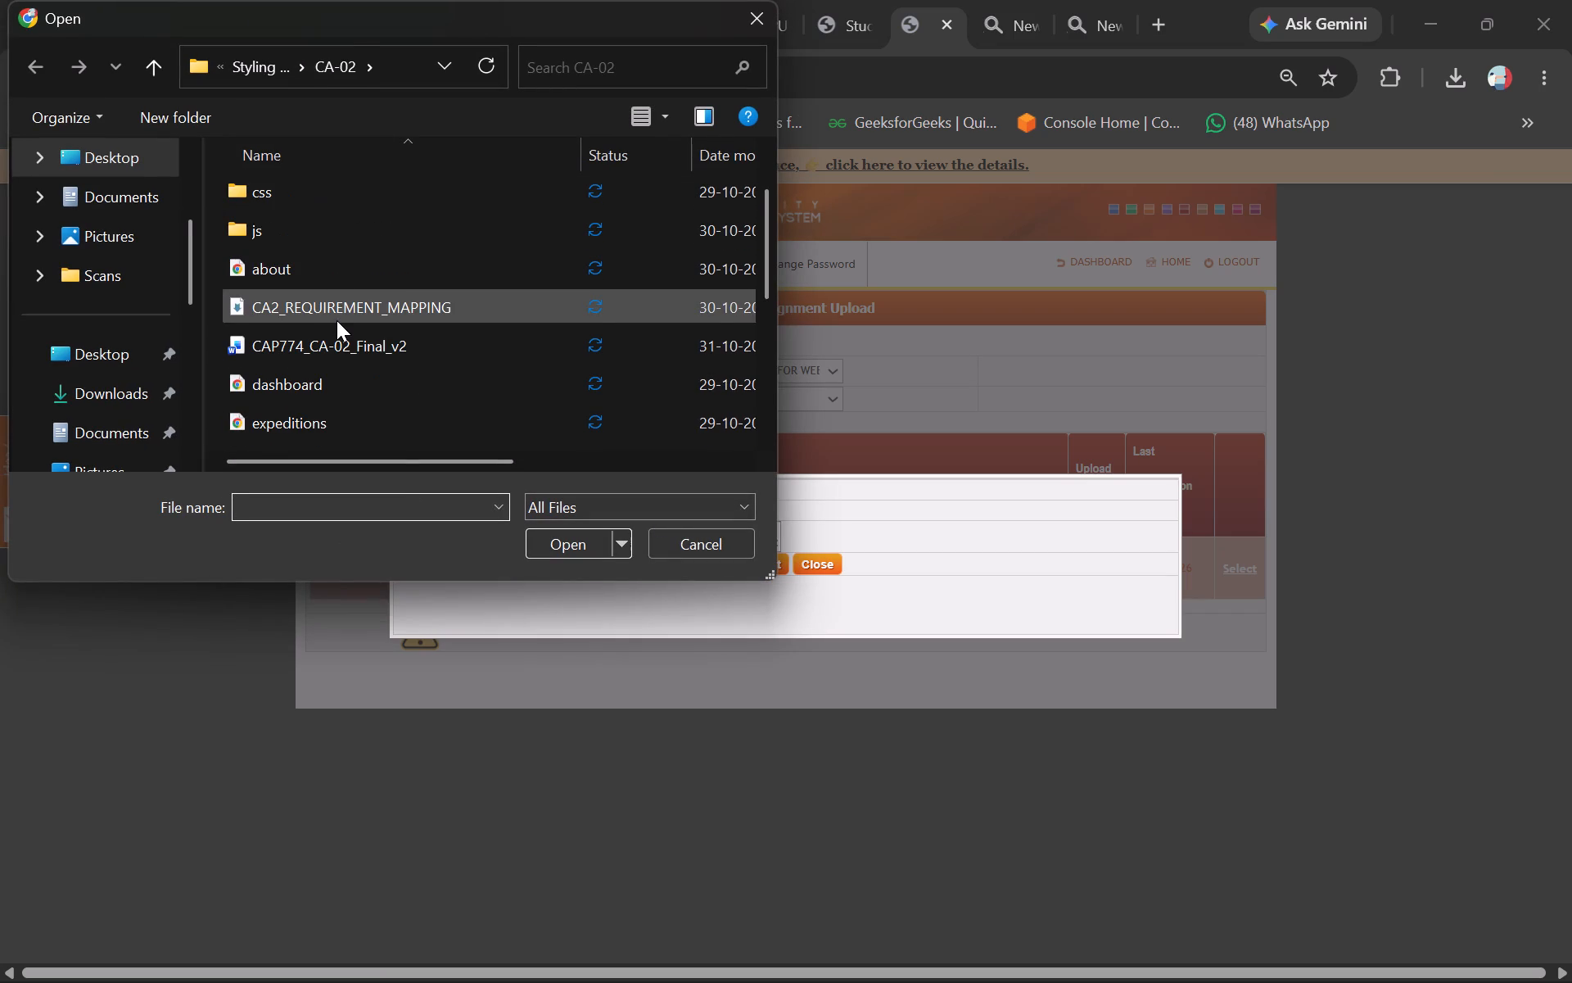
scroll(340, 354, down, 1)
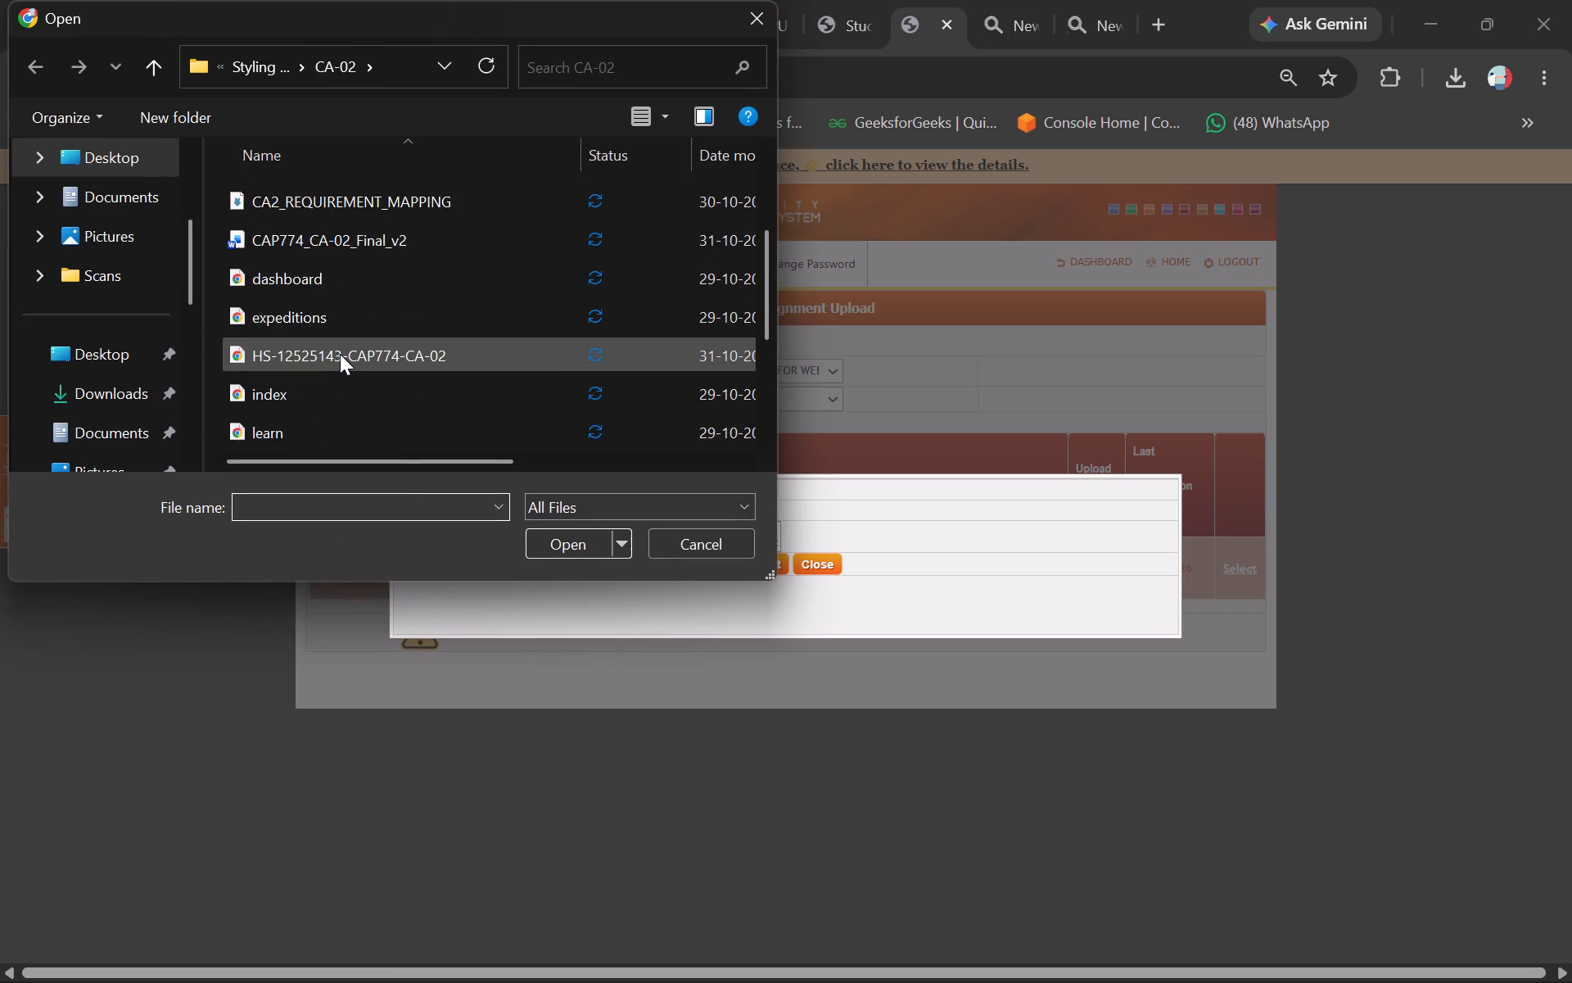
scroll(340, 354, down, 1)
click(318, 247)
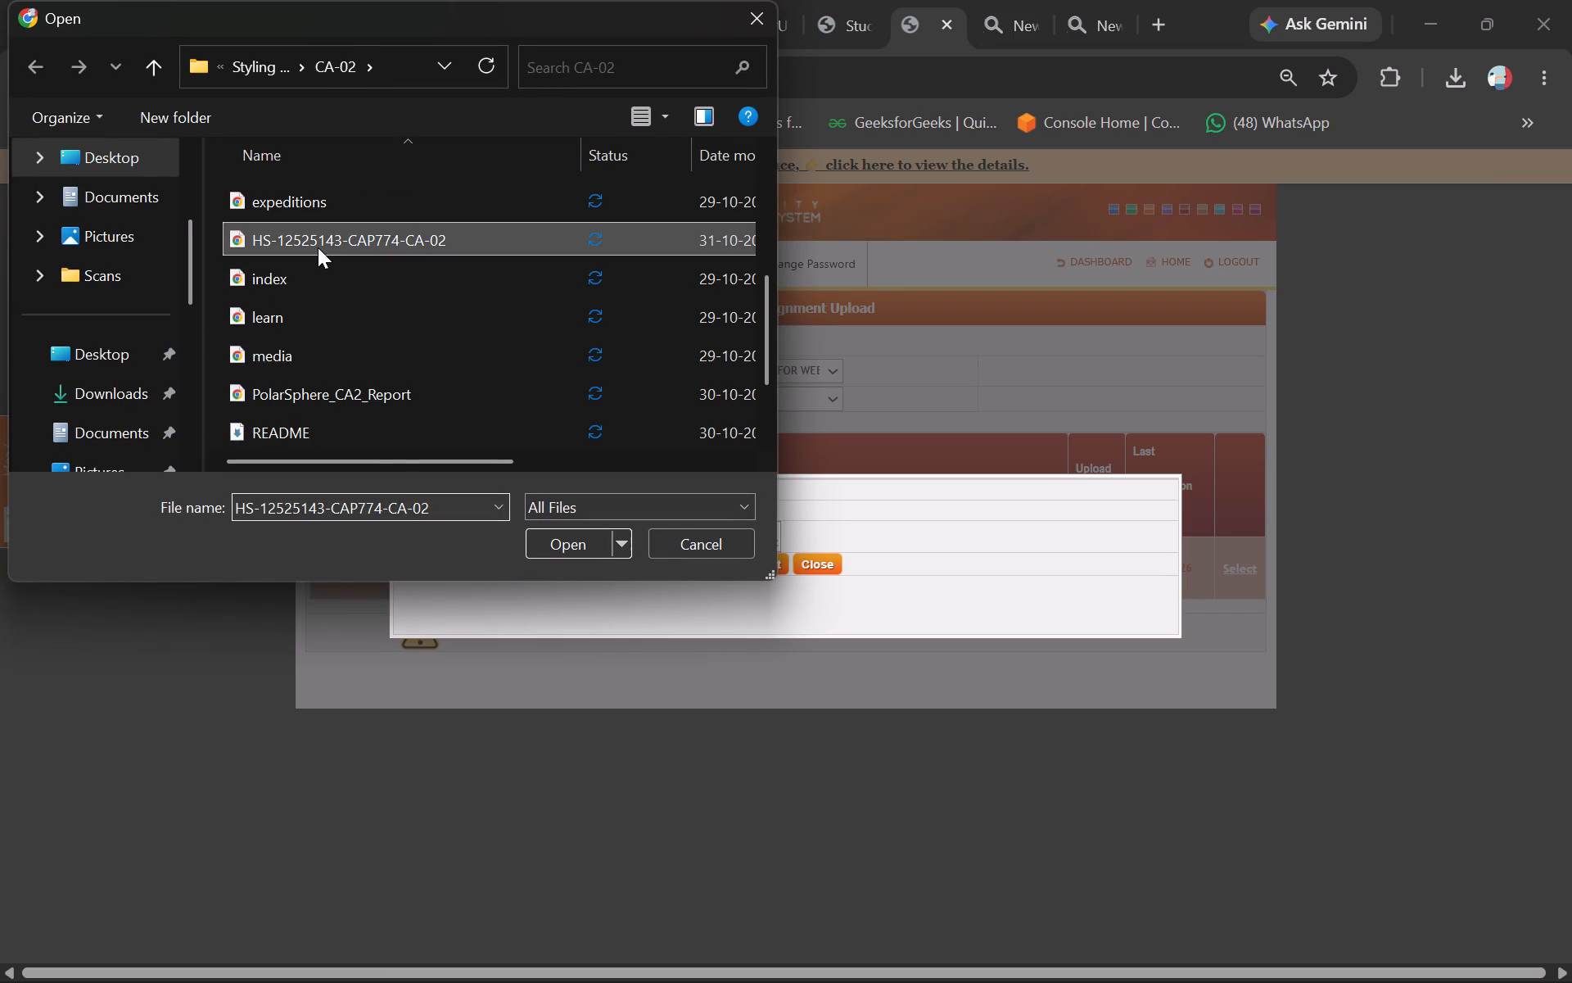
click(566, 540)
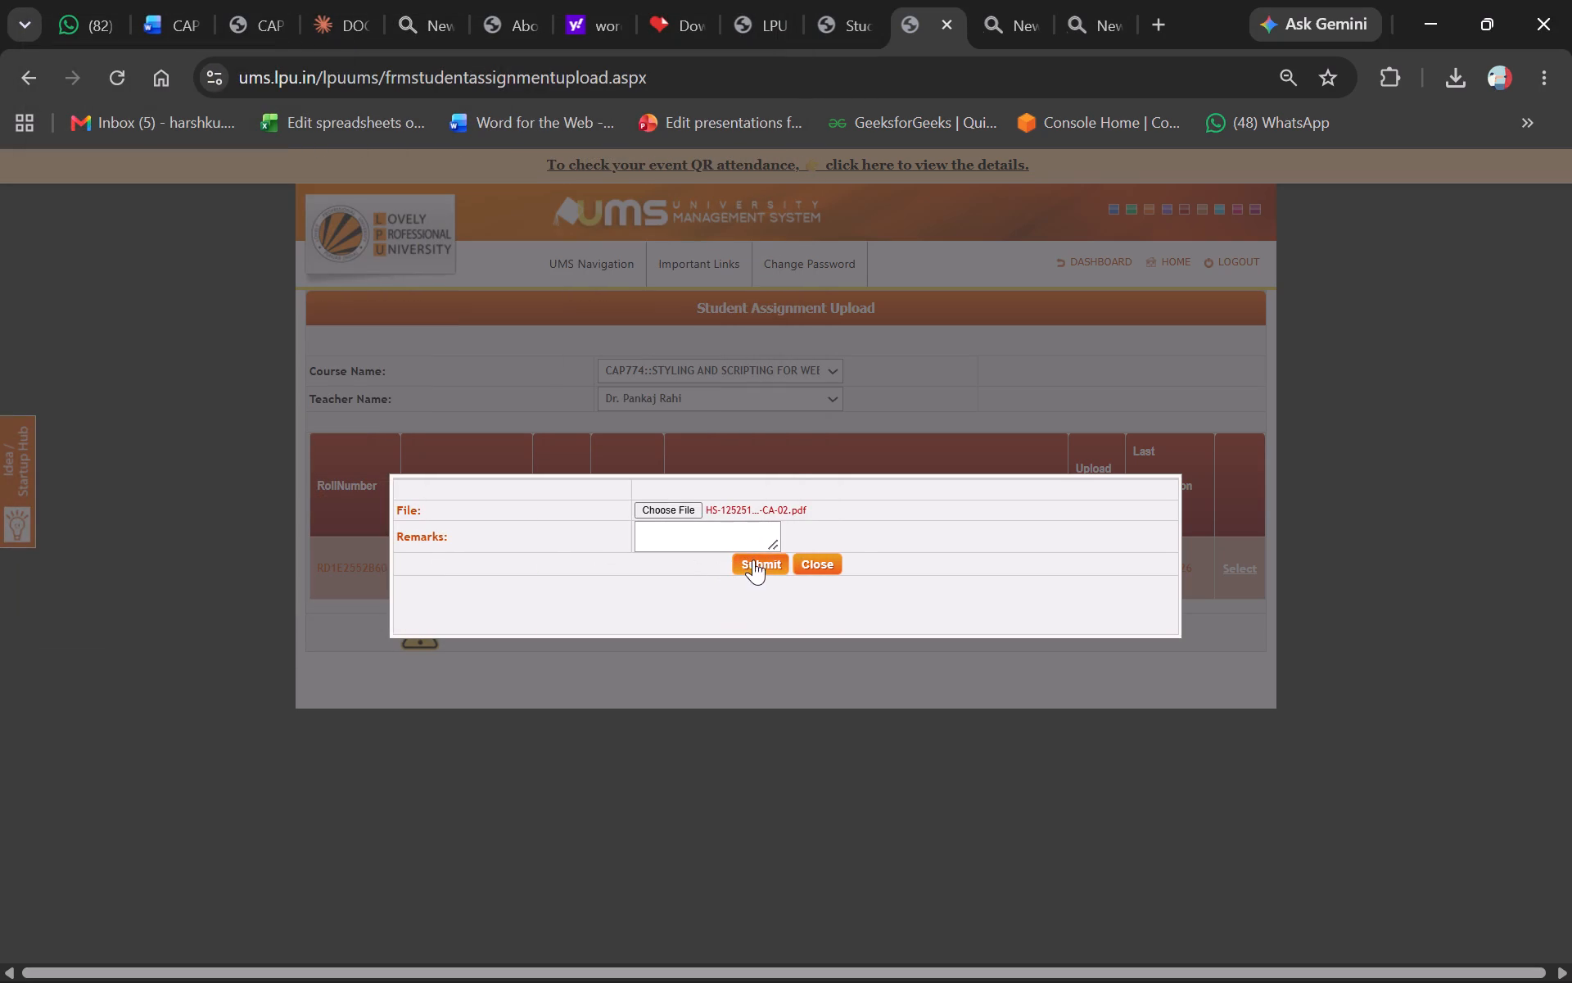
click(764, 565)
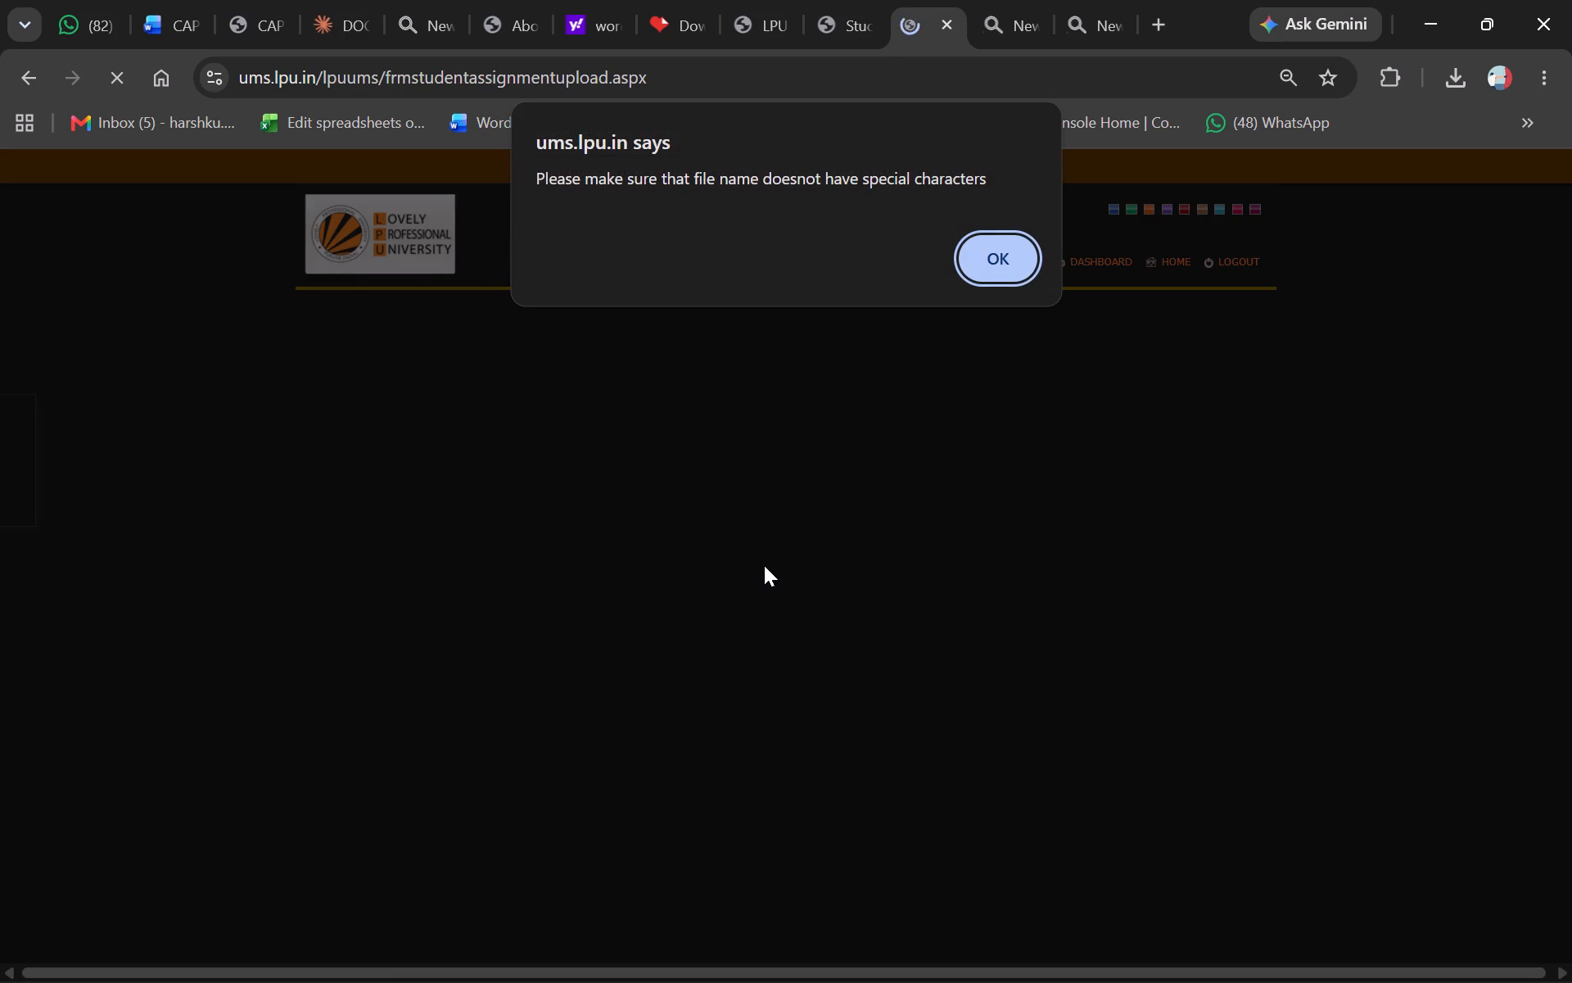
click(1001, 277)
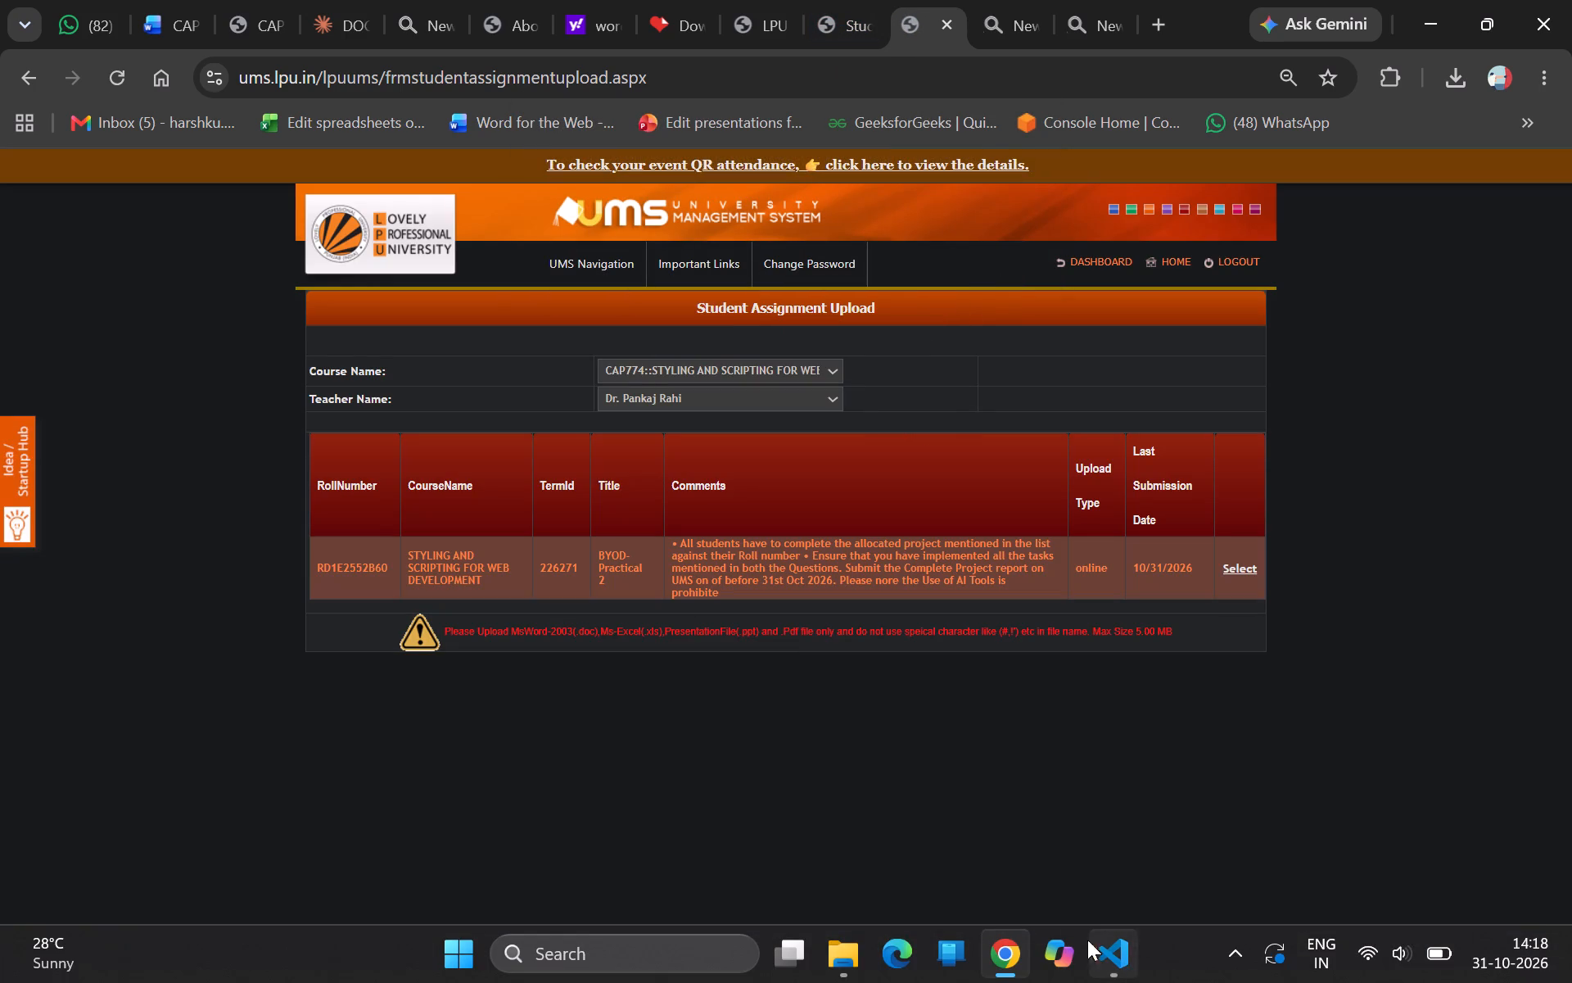
In File Explorer, rename the submission PDF in the CA-02 folder, removing every hyphen so its name ends in CAP774CA02.
click(845, 951)
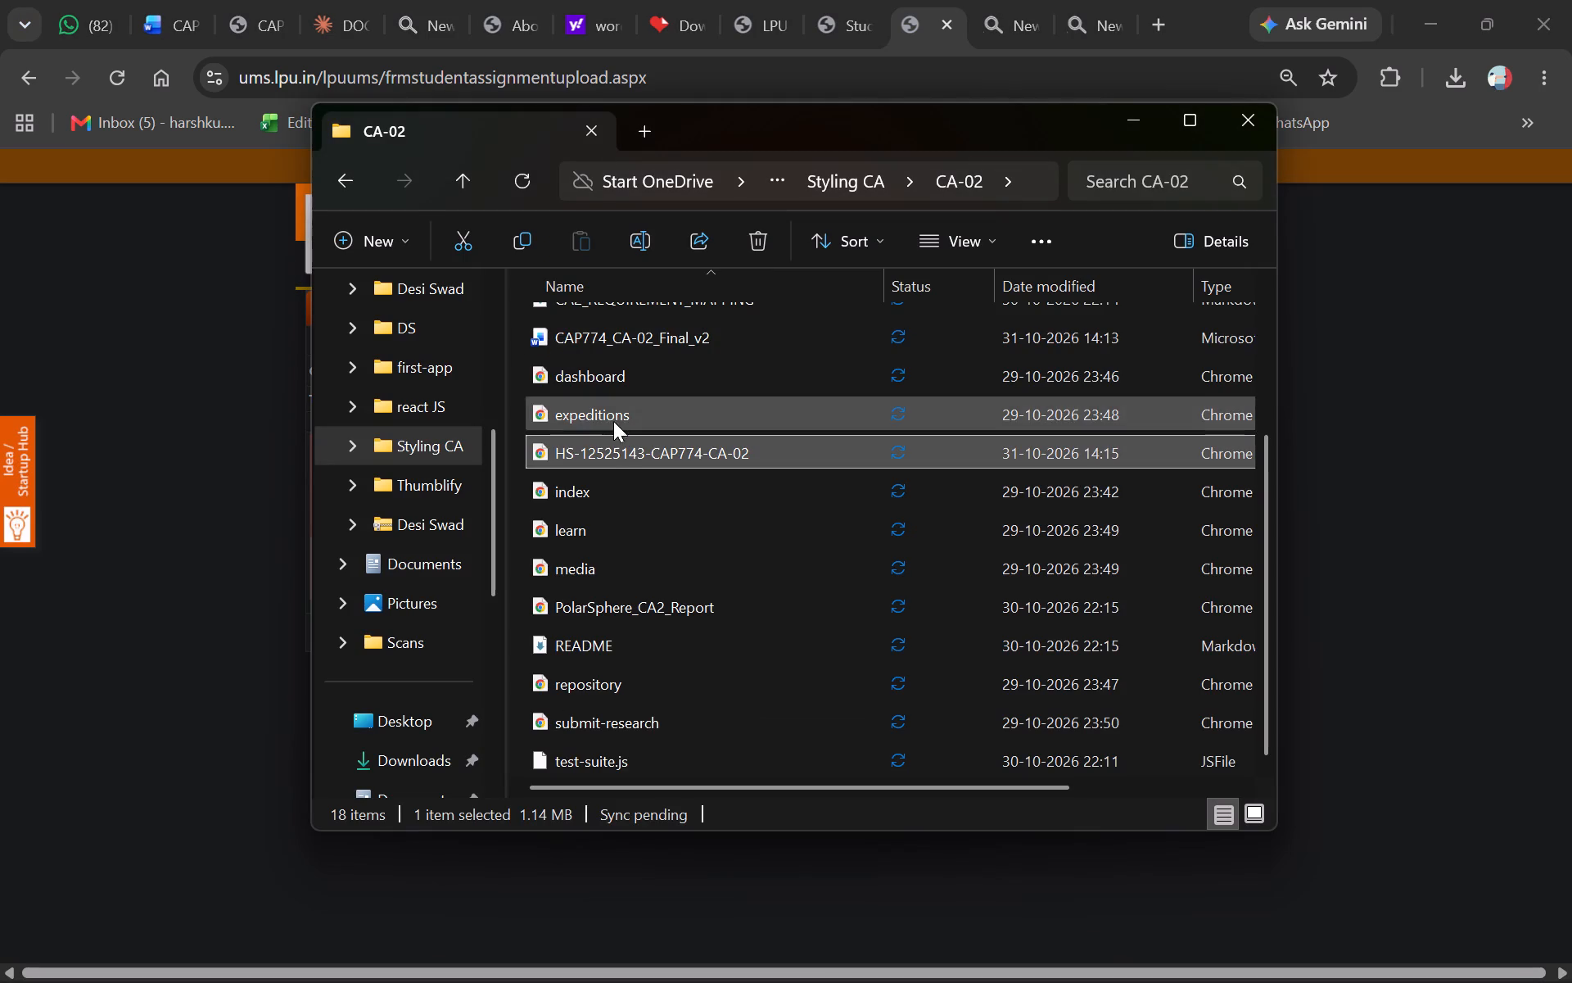
click(630, 231)
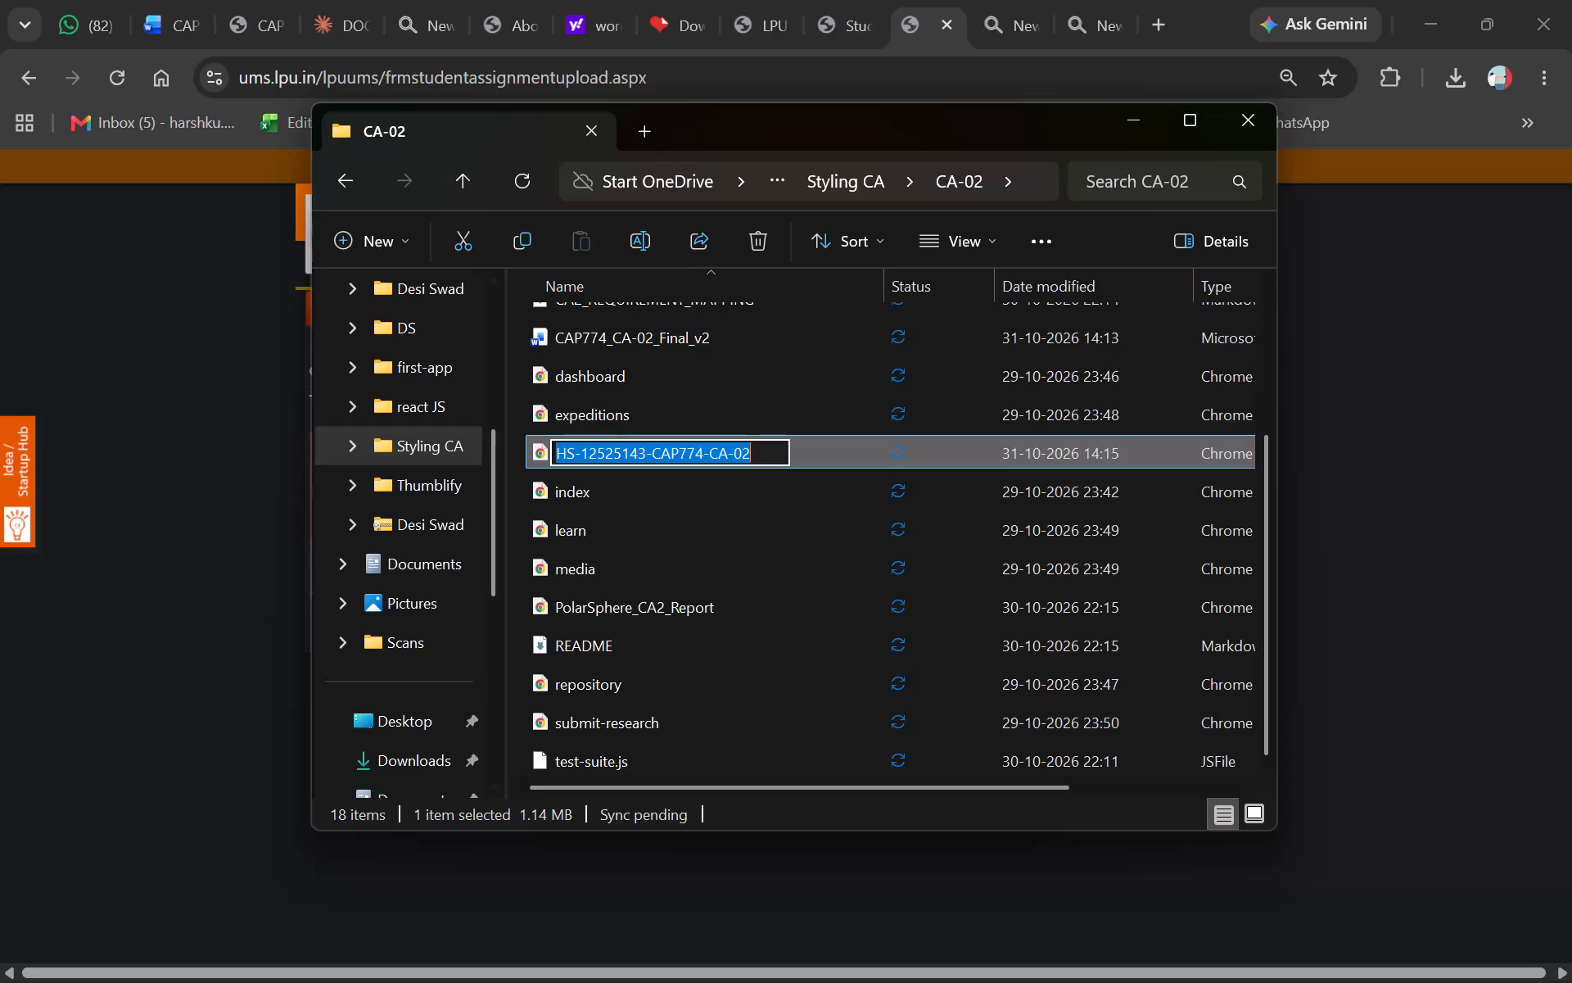
key(Left)
key(Right)
key(Right)
key(Right)
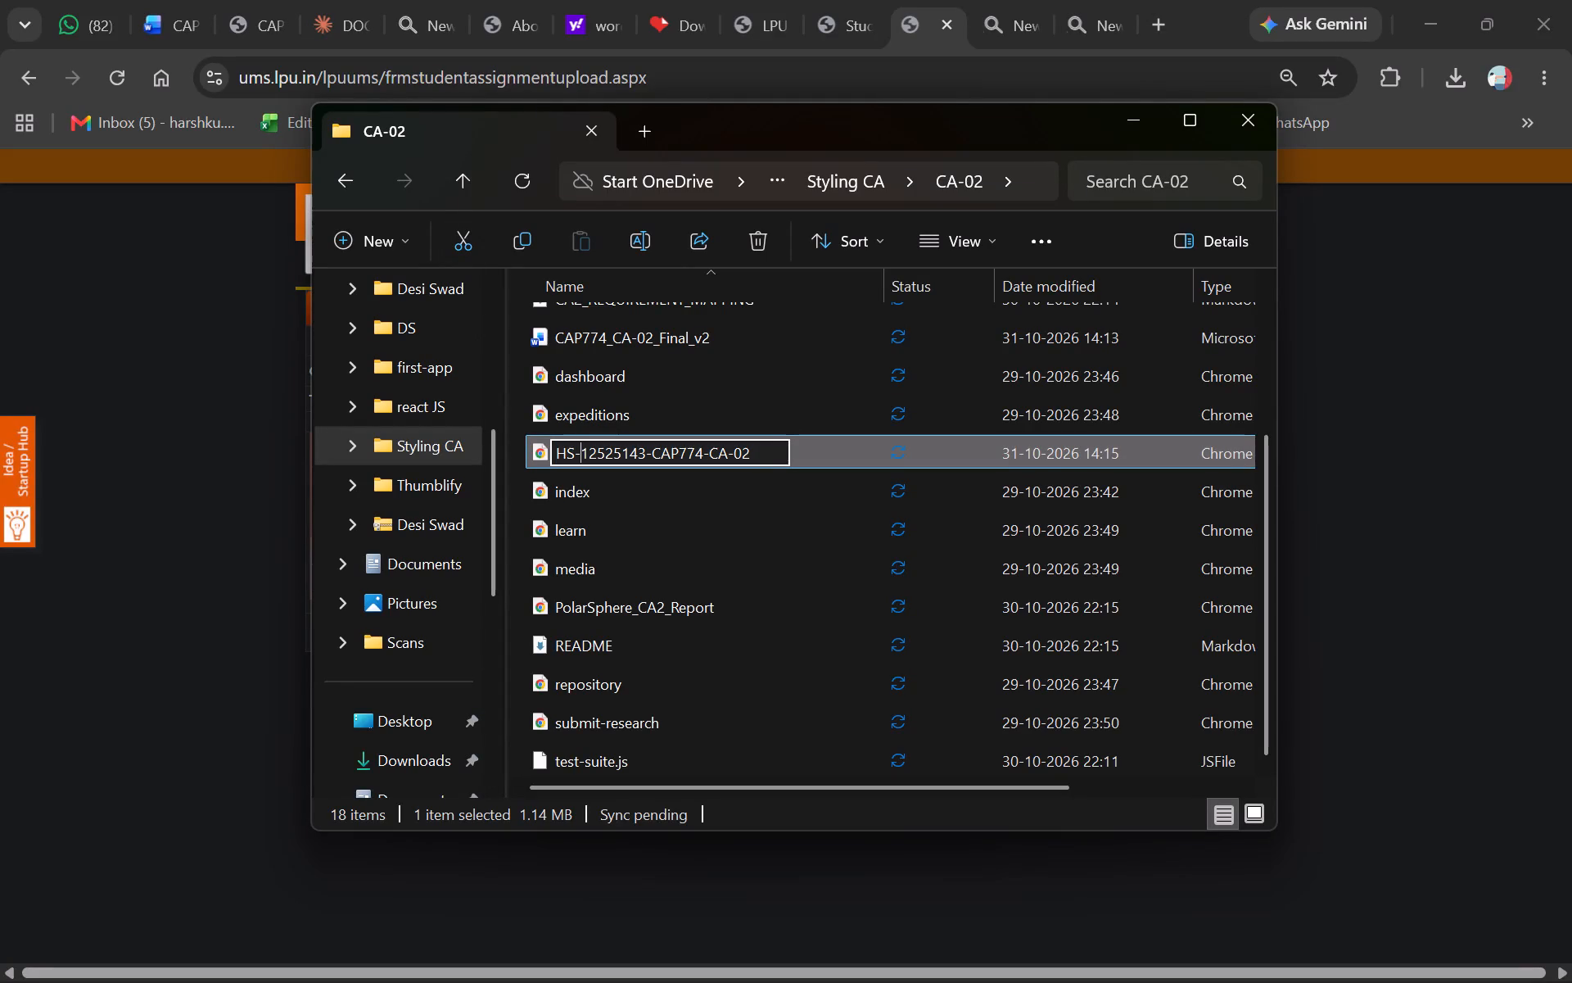
key(BackSpace)
key(Right)
key(Right)
key(Right)
key(Right)
key(Right)
key(Right)
key(Right)
key(Right)
key(Right)
key(Right)
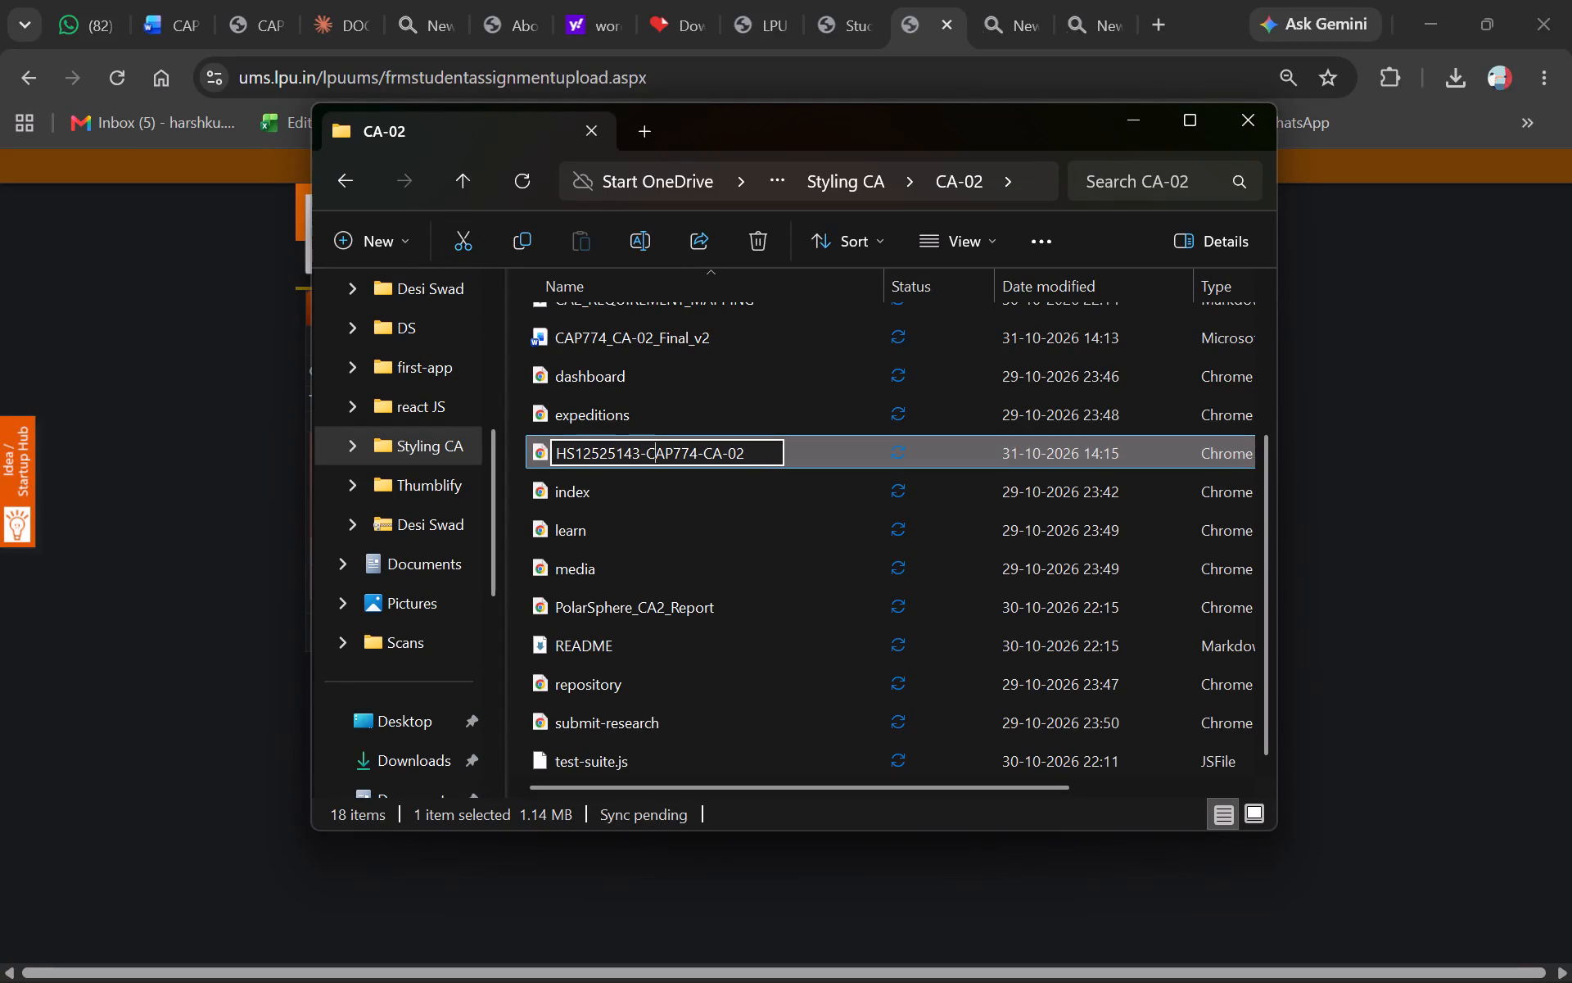
key(Left)
key(BackSpace)
key(Right)
key(Right)
key(Right)
key(Right)
key(Right)
key(Right)
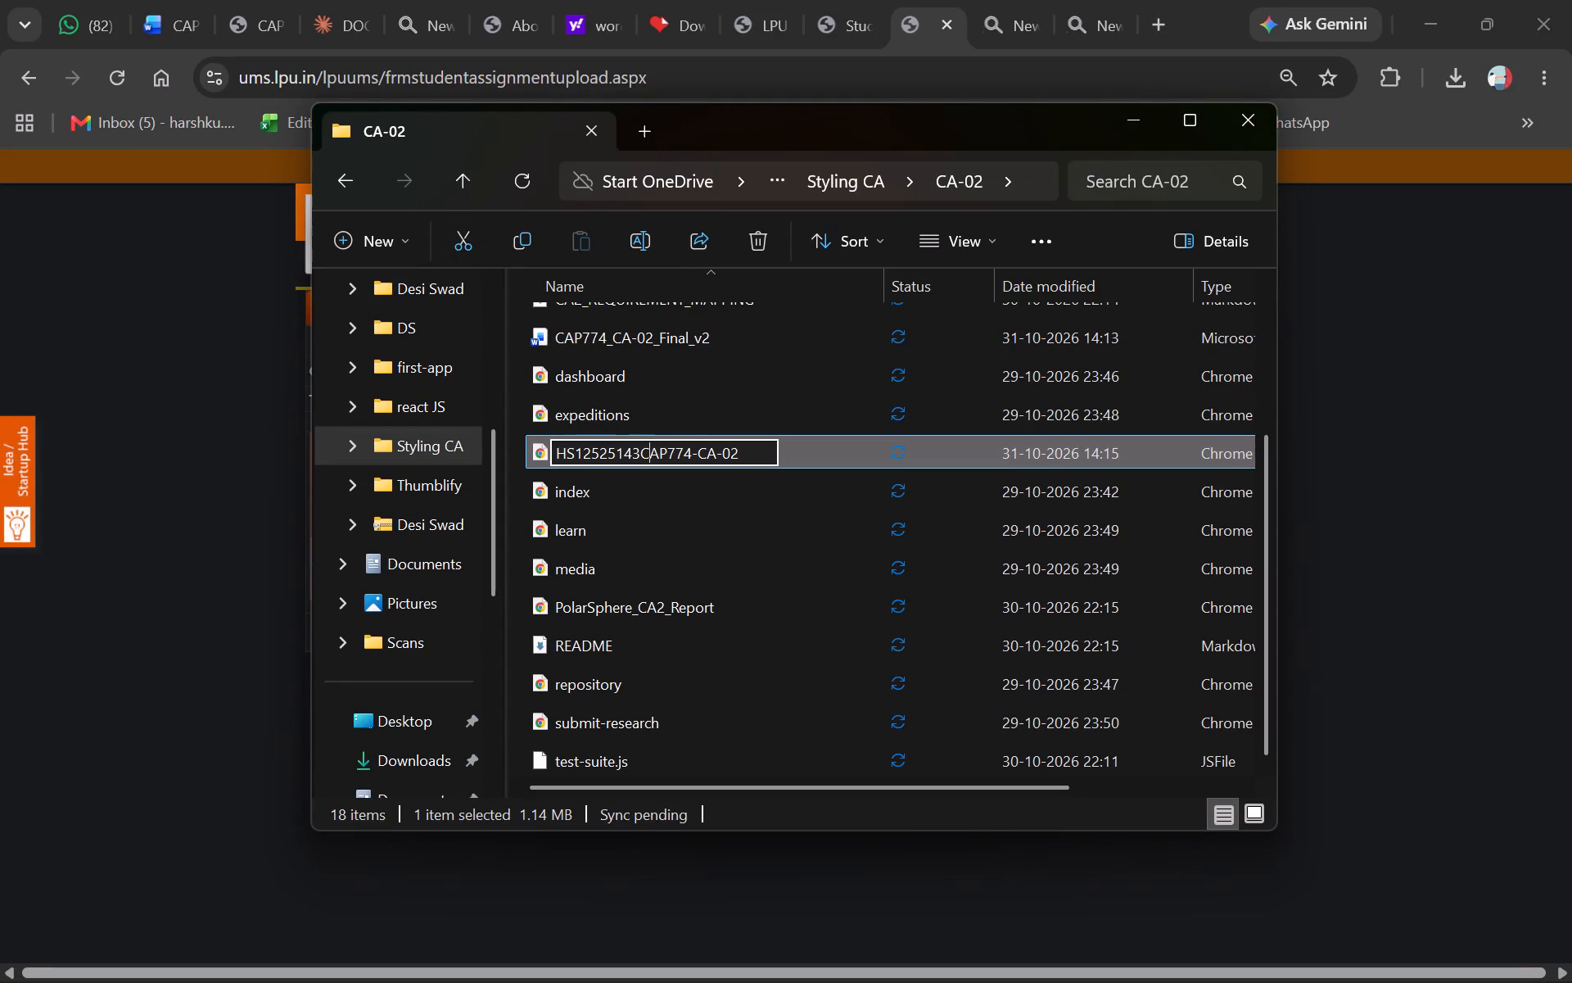
key(Right)
key(BackSpace)
key(Right)
key(Right)
key(Right)
key(Right)
key(Left)
key(BackSpace)
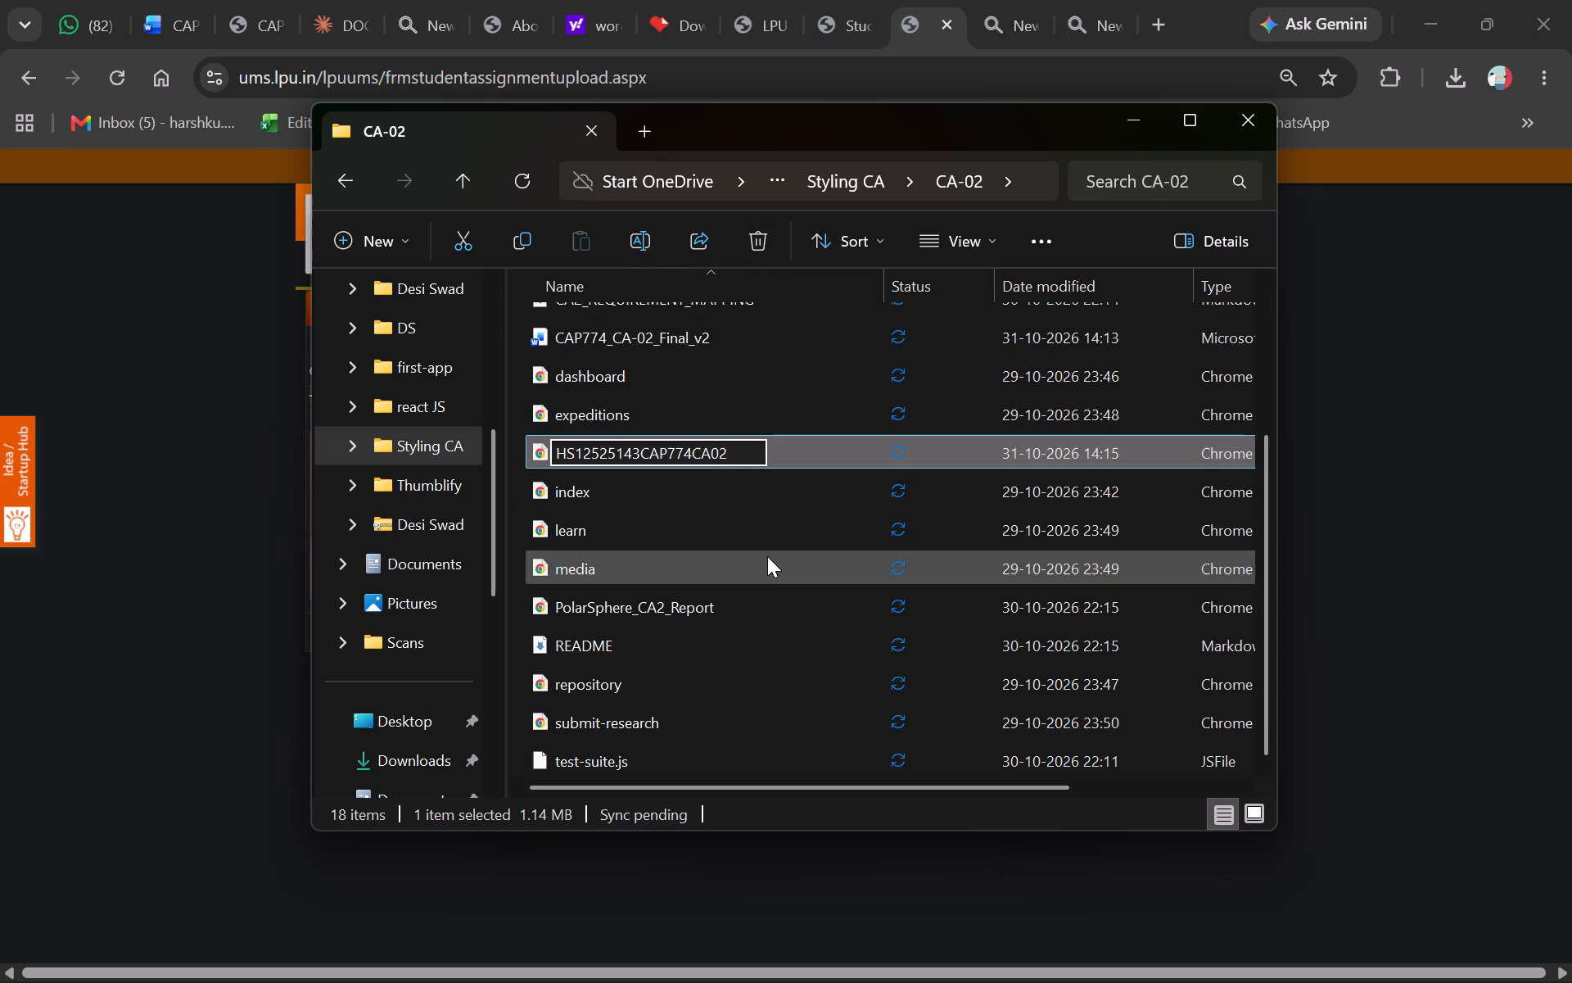
key(Right)
key(Right)
key(Return)
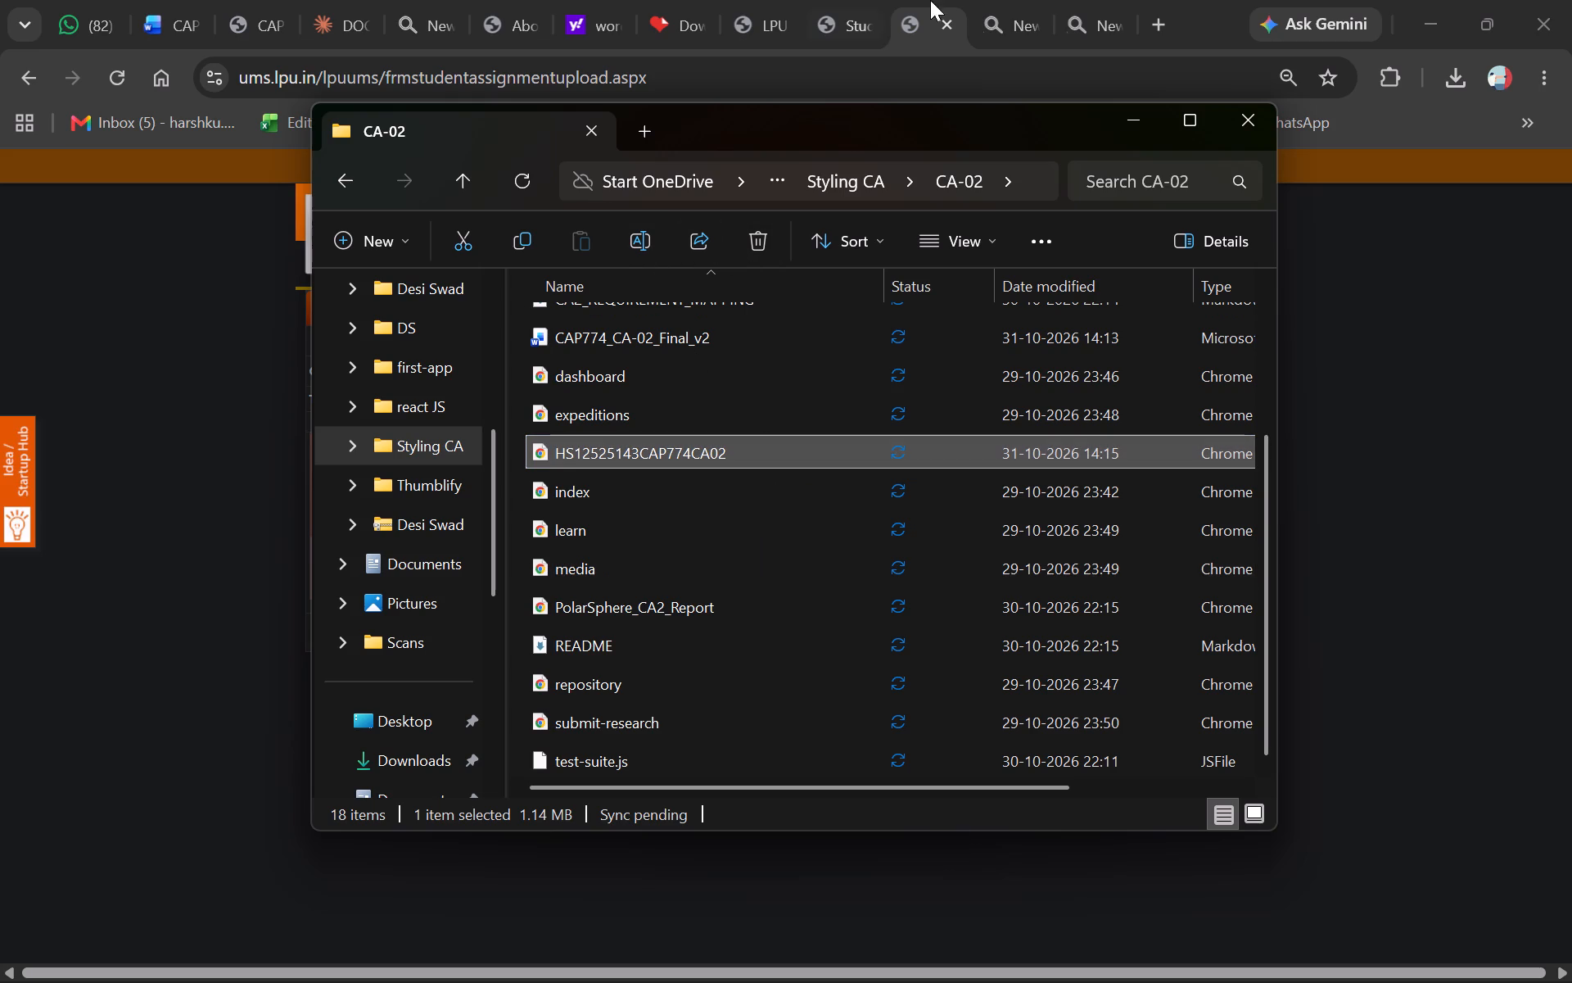
In Chrome, attach the renamed CAP774CA02 PDF to the BYOD-Practical 2 assignment, enter the remark Done, and submit it.
click(842, 18)
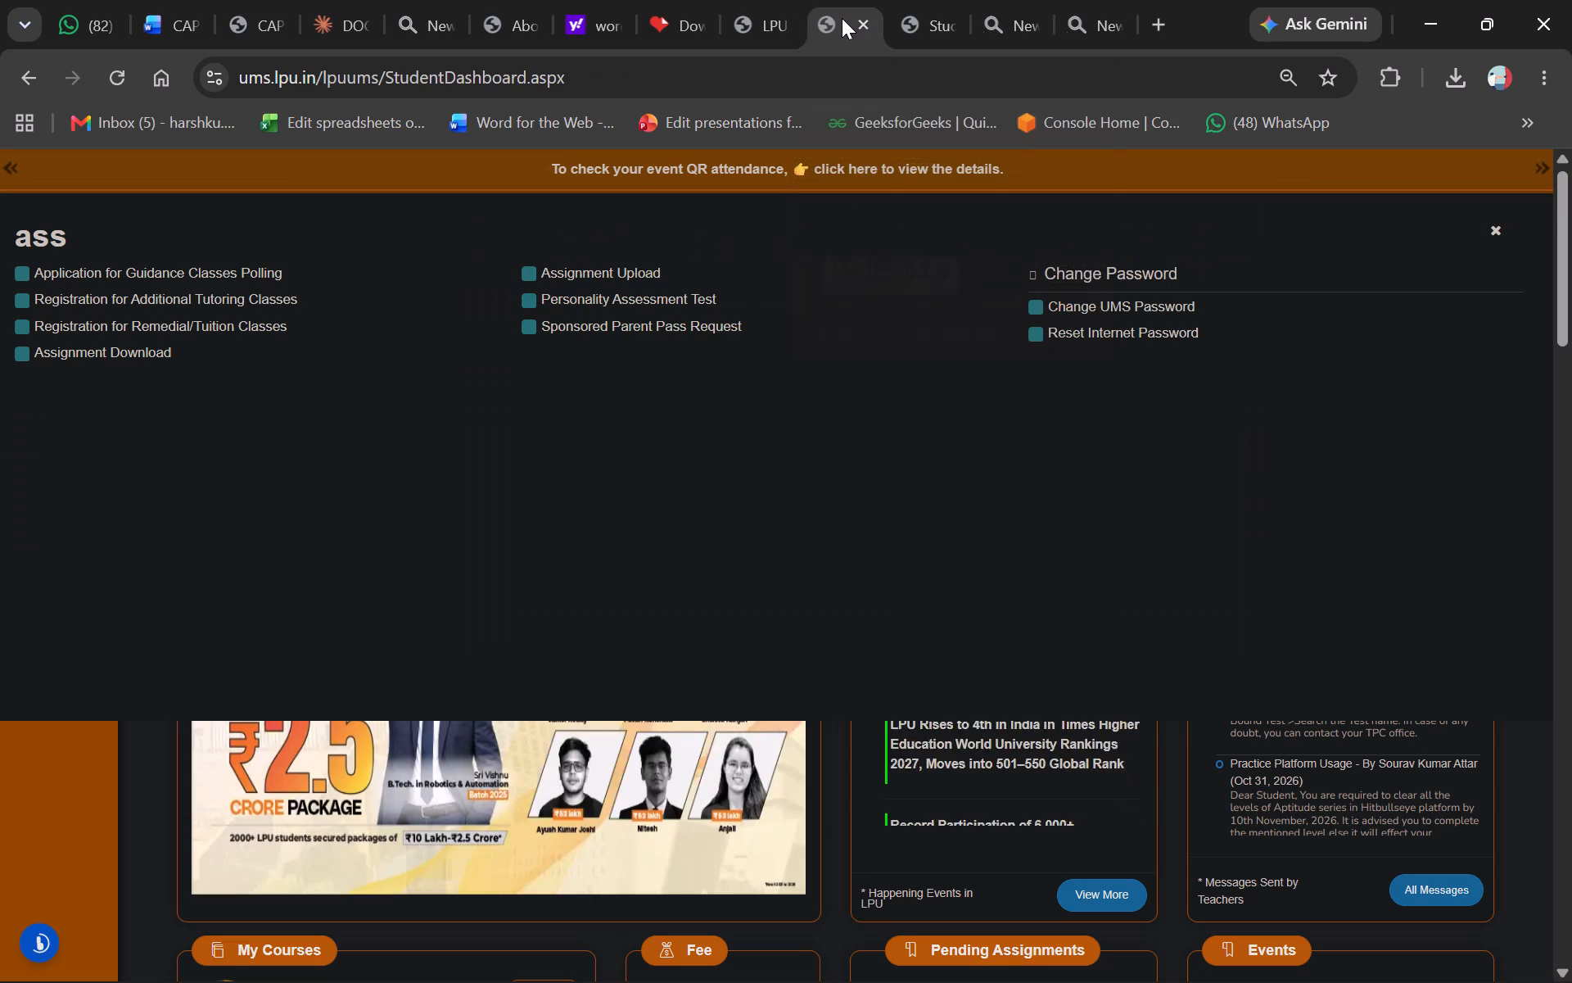
click(914, 5)
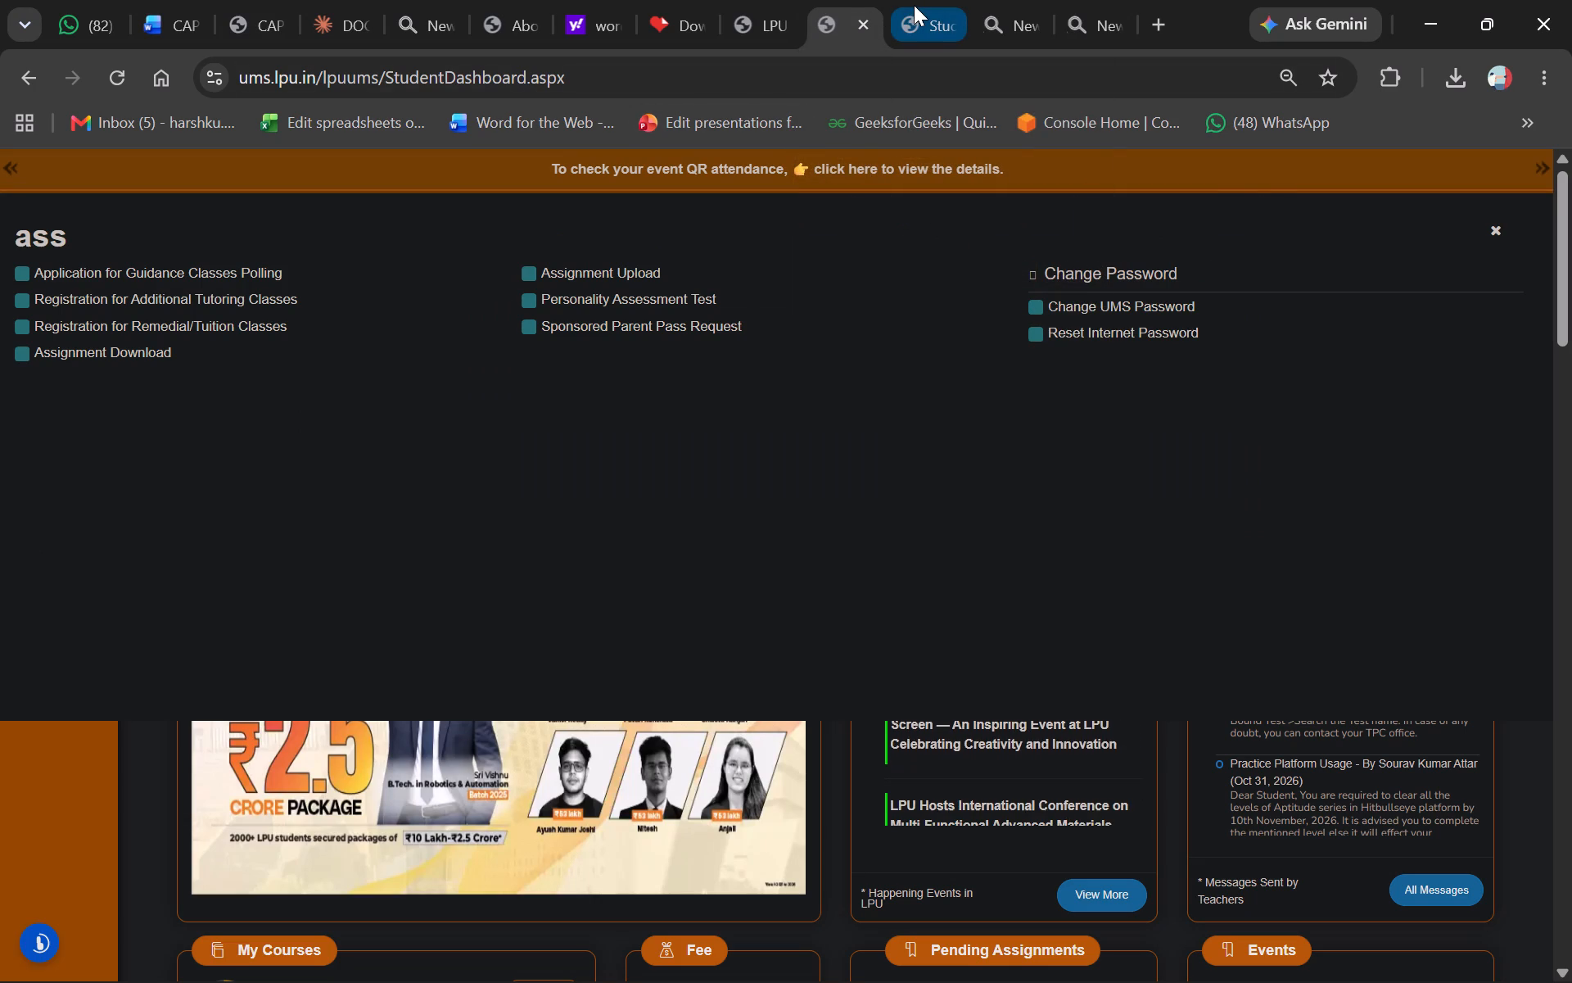
click(1244, 562)
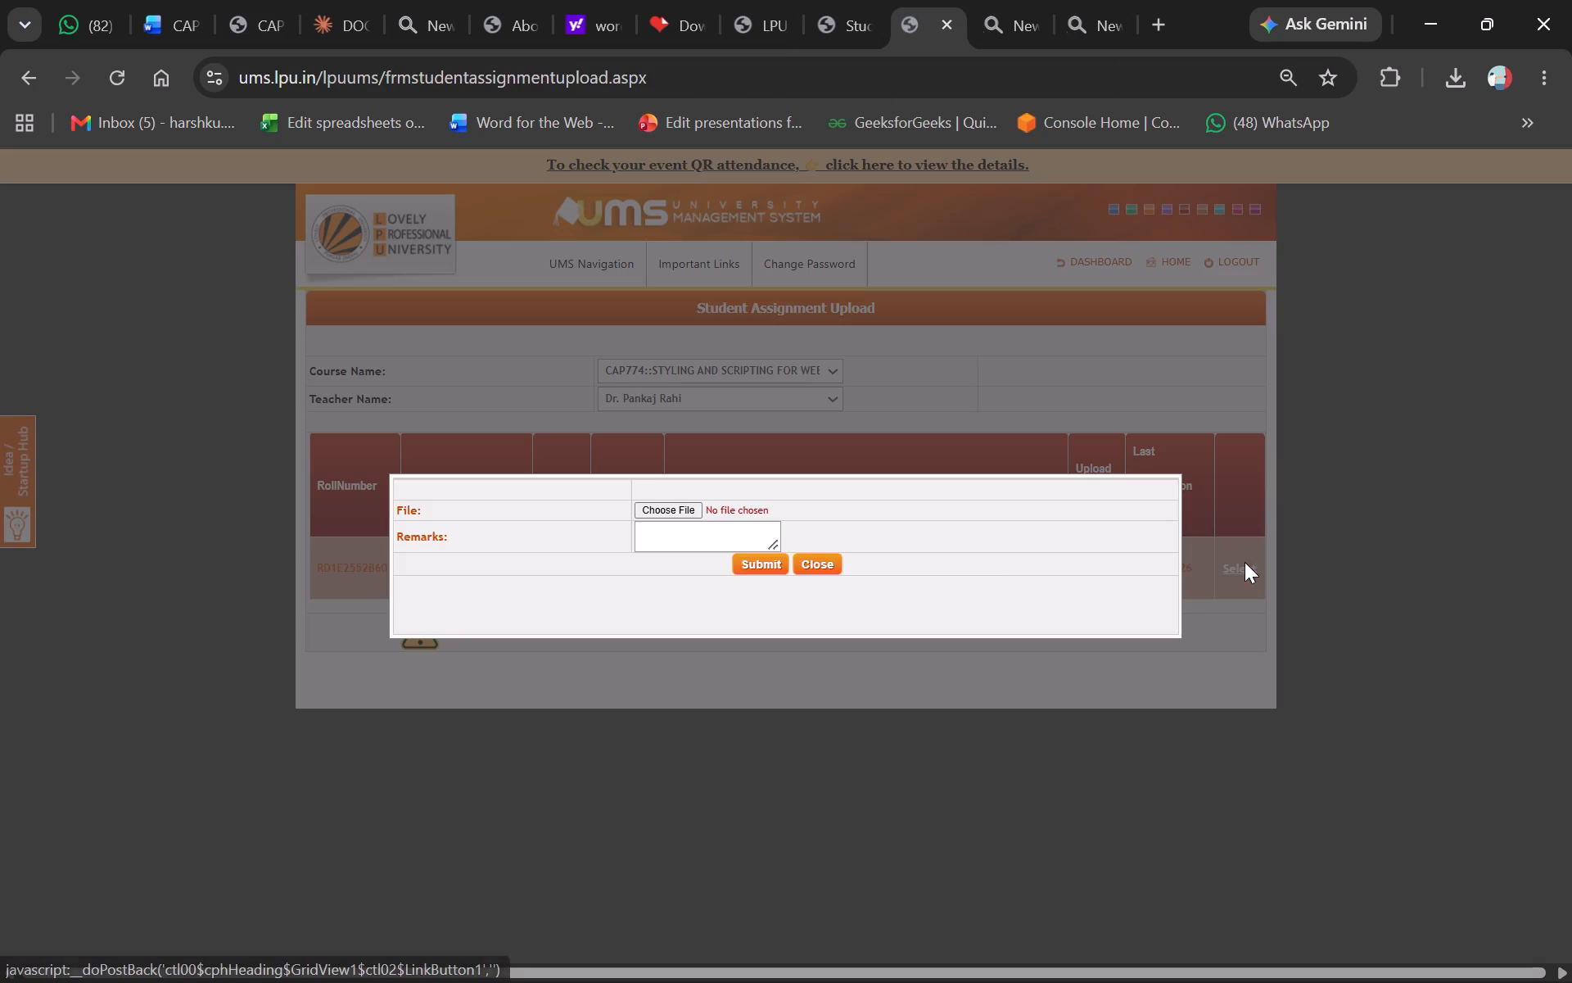
click(667, 510)
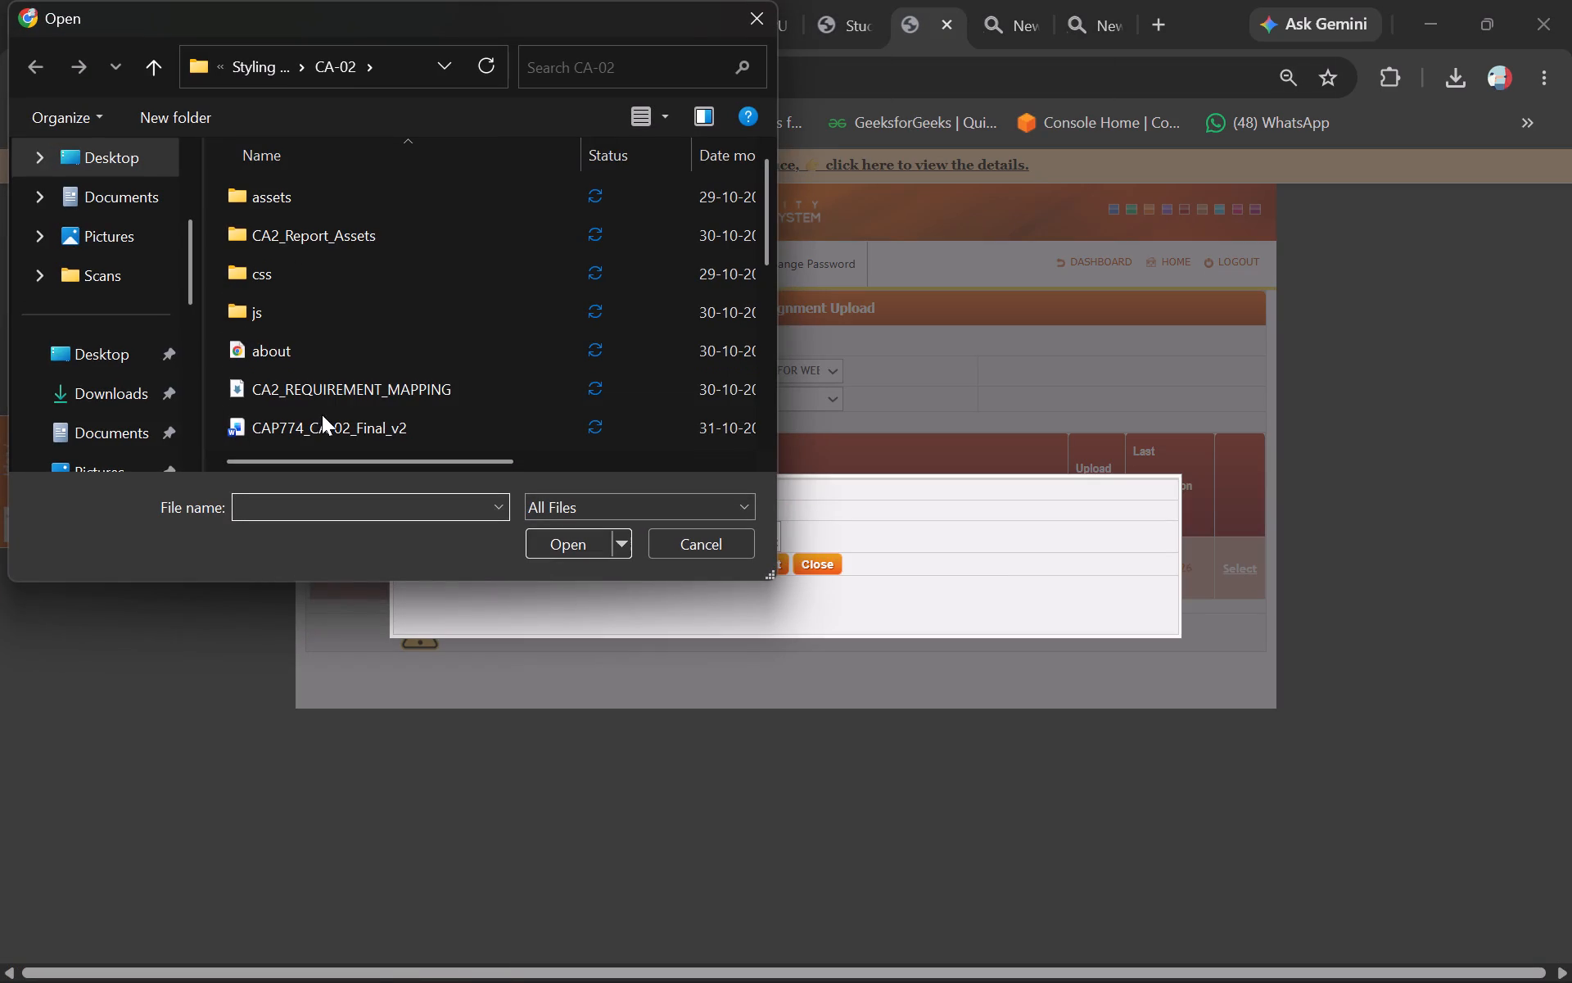
scroll(322, 414, down, 1)
click(320, 319)
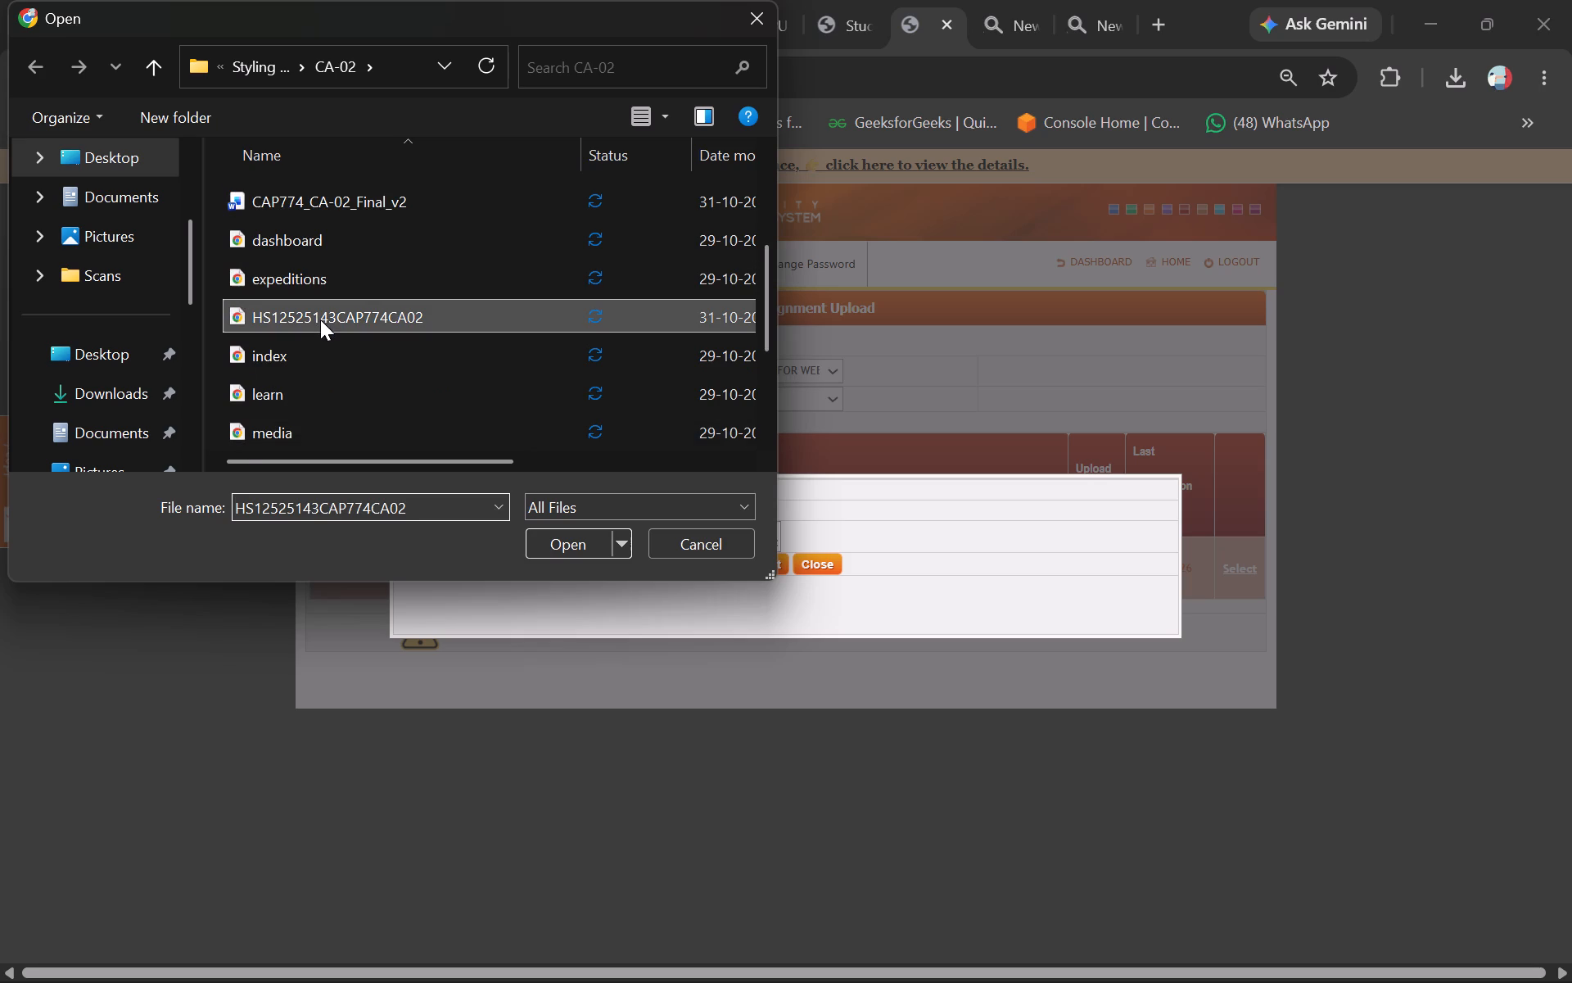
click(578, 535)
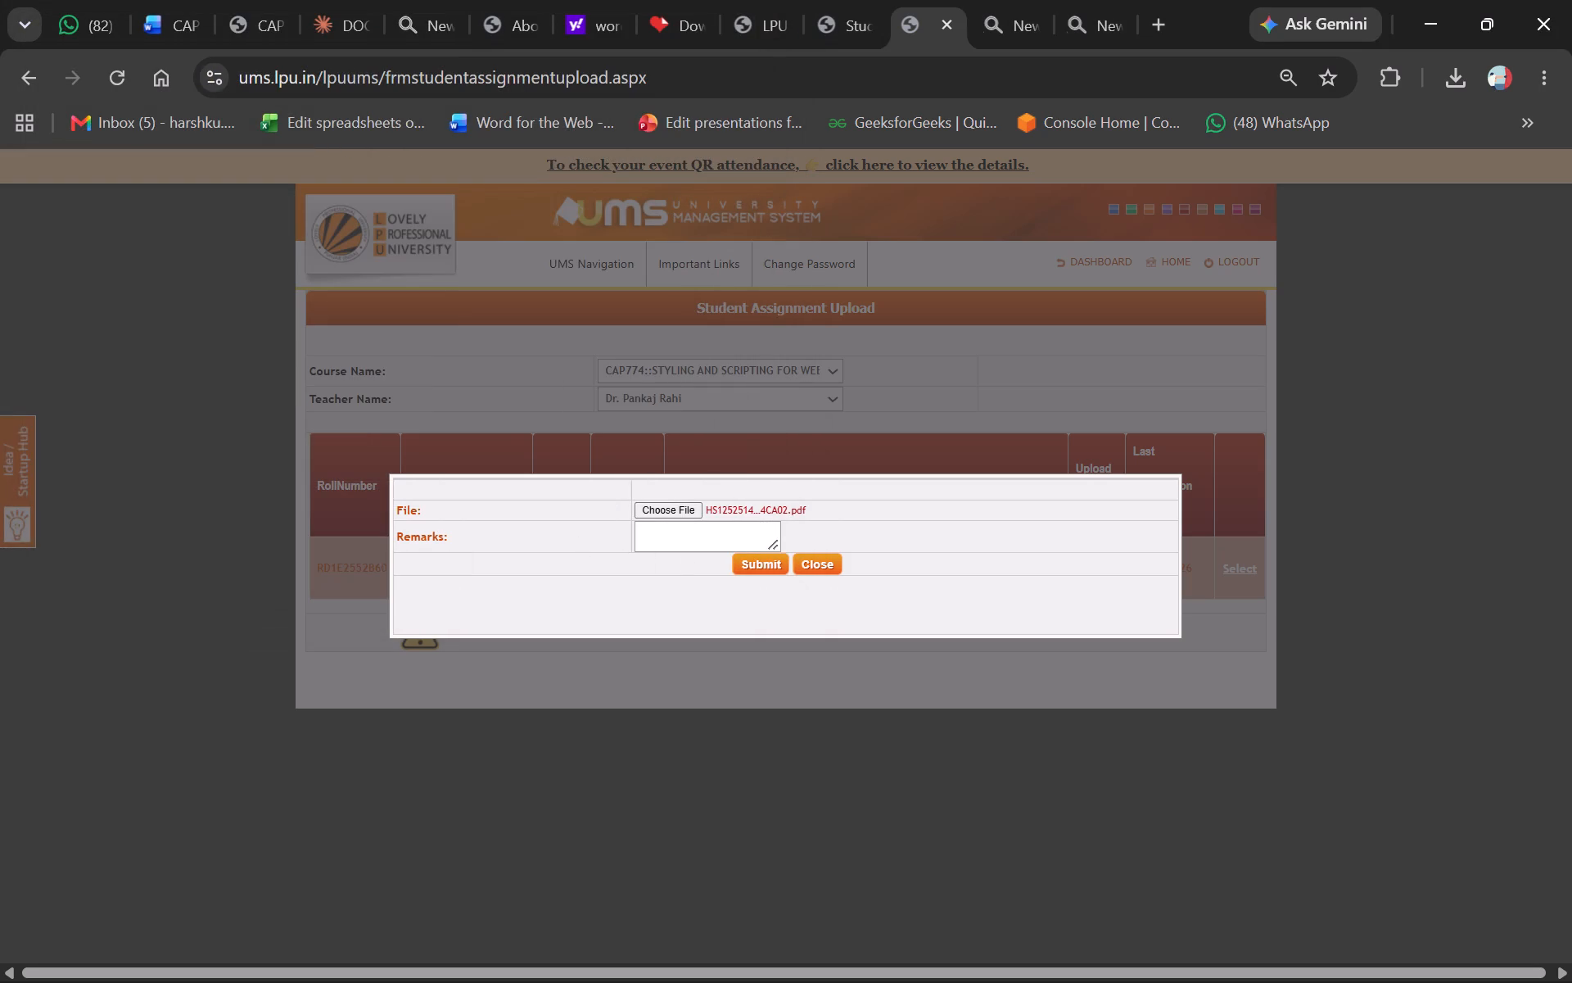
click(700, 535)
key(shift+d)
text(one)
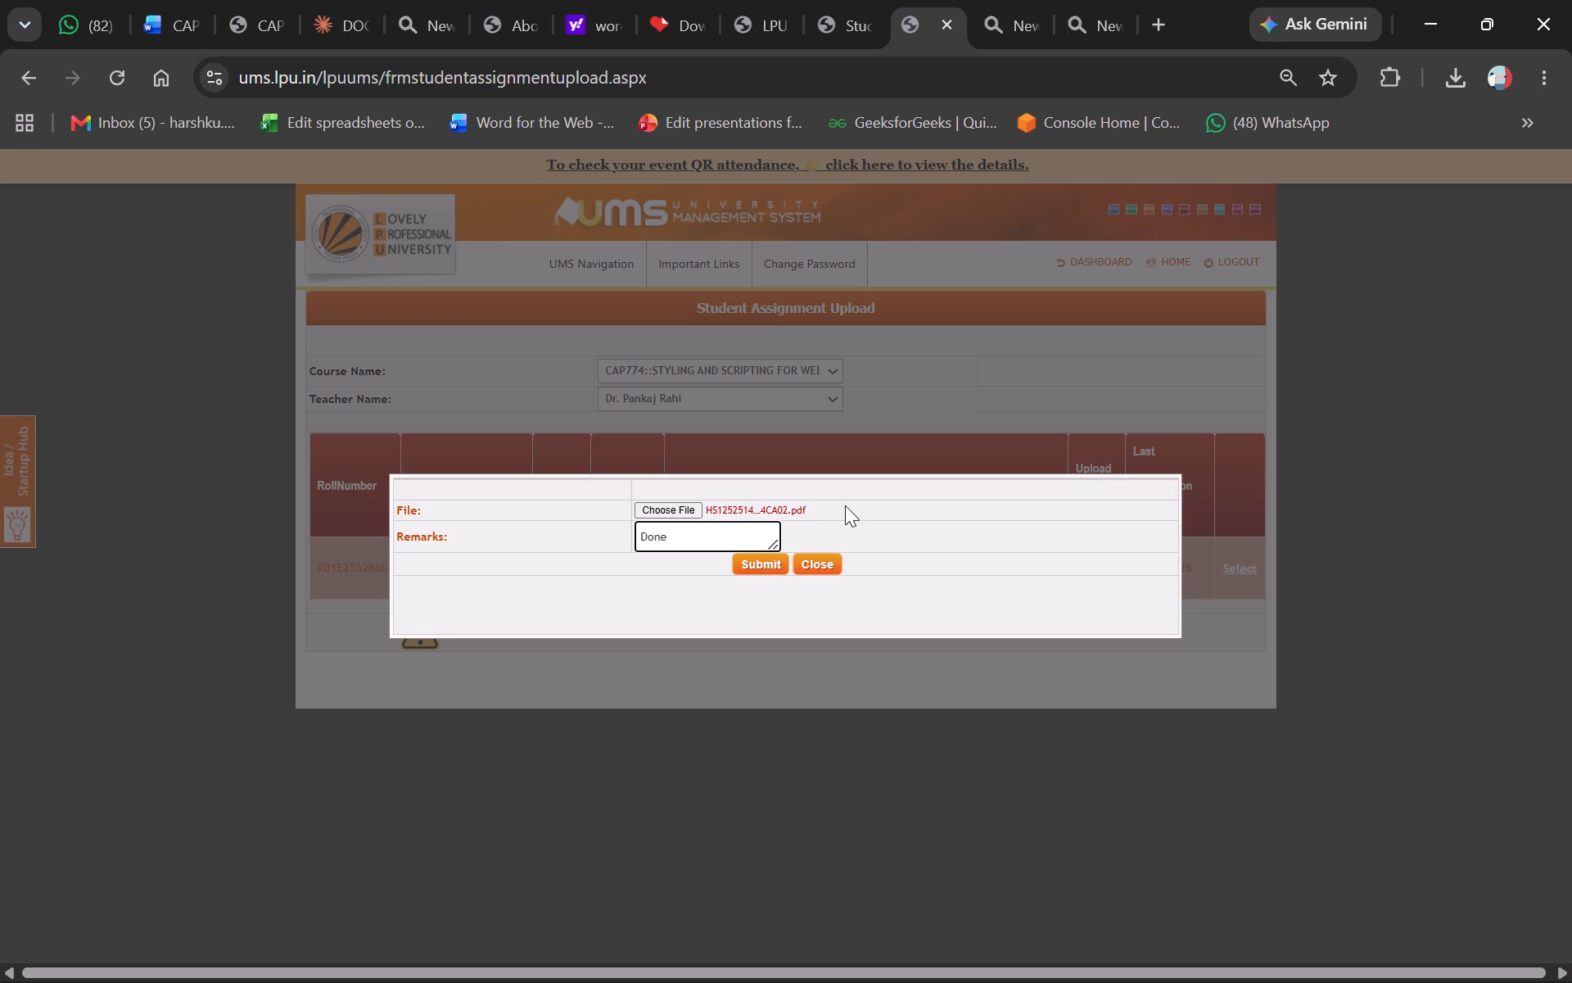
click(750, 562)
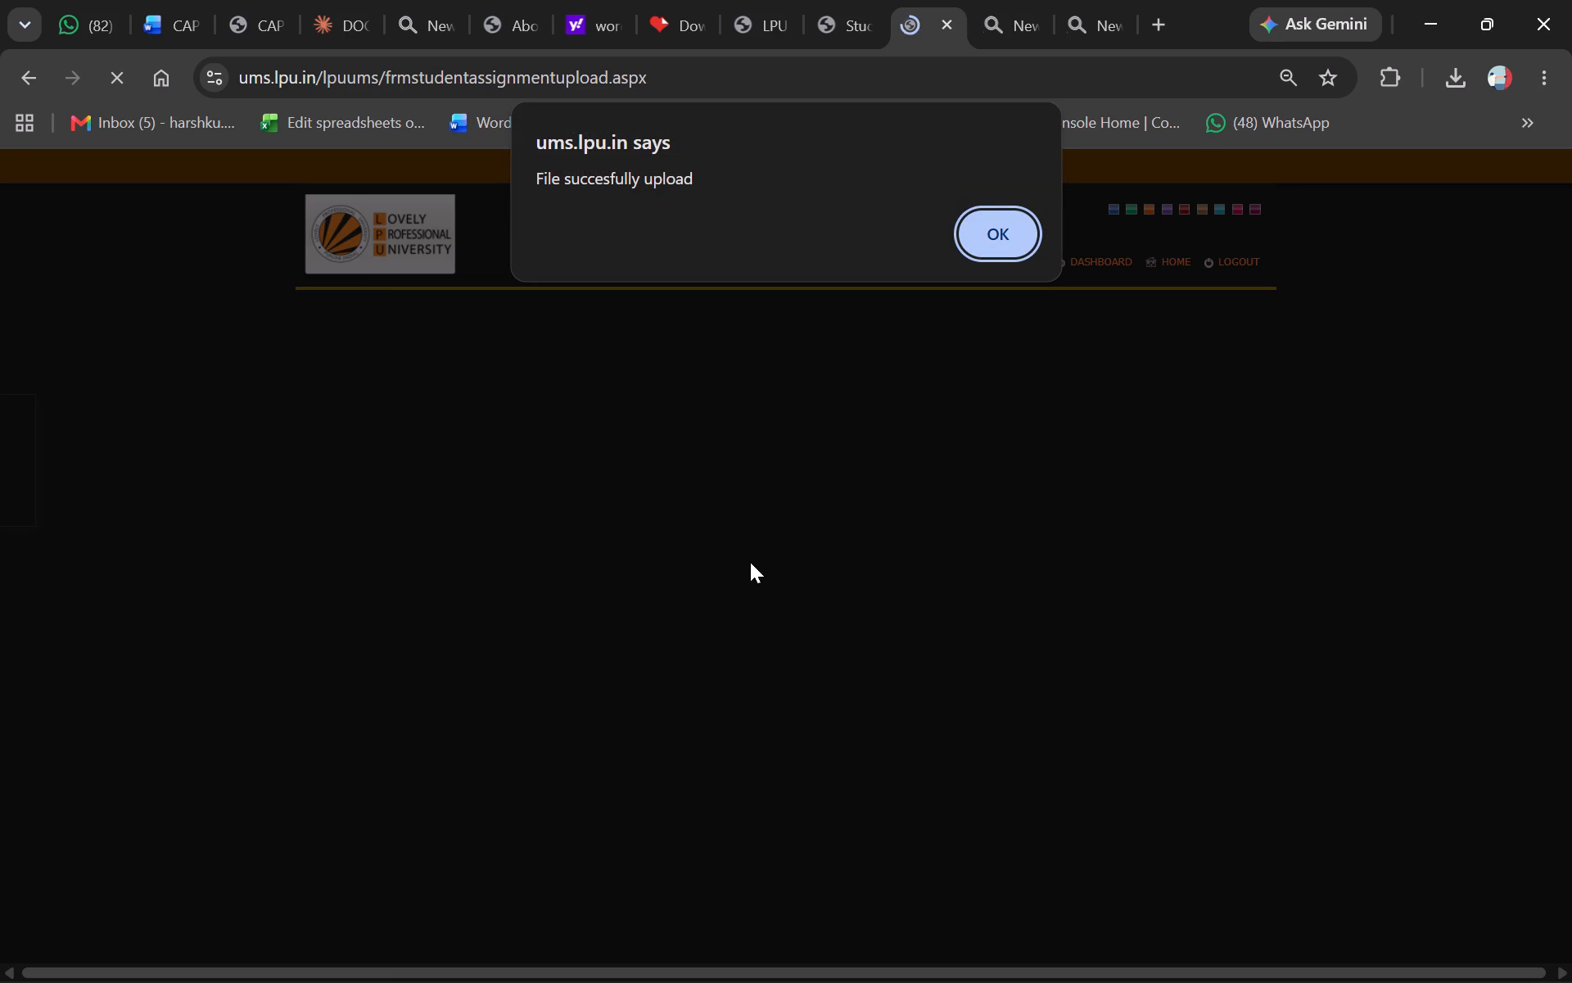
click(993, 235)
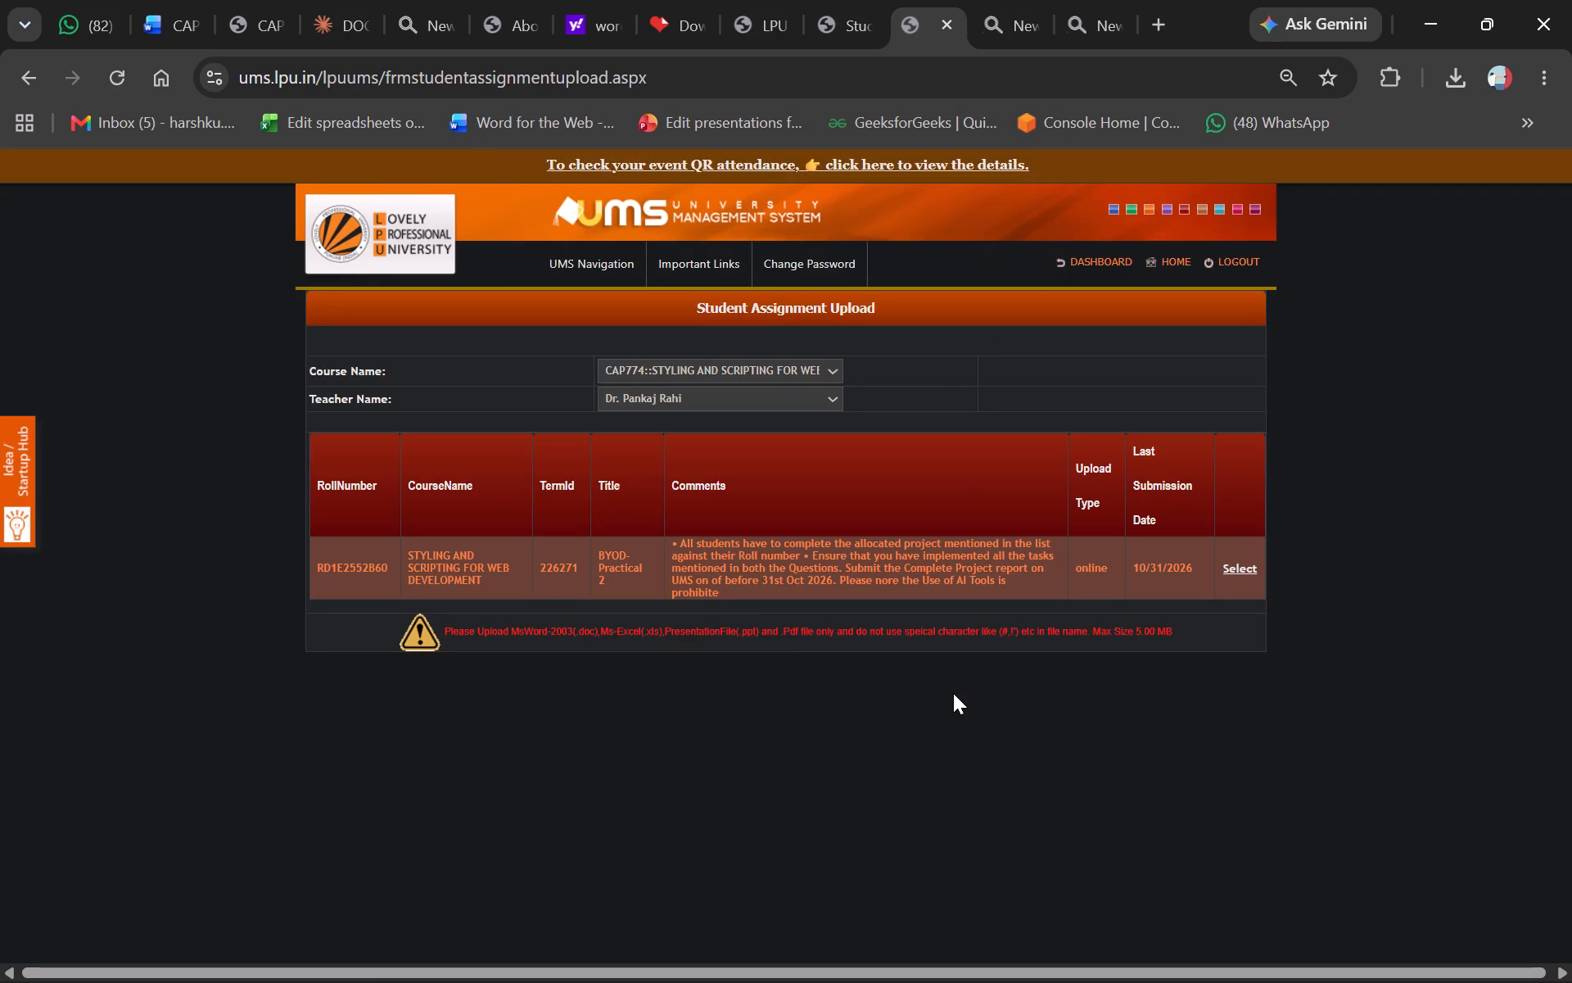
Reload the Student Assignment Upload page to check the BYOD-Practical 2 submission.
scroll(953, 693, left, 3)
scroll(958, 600, left, 6)
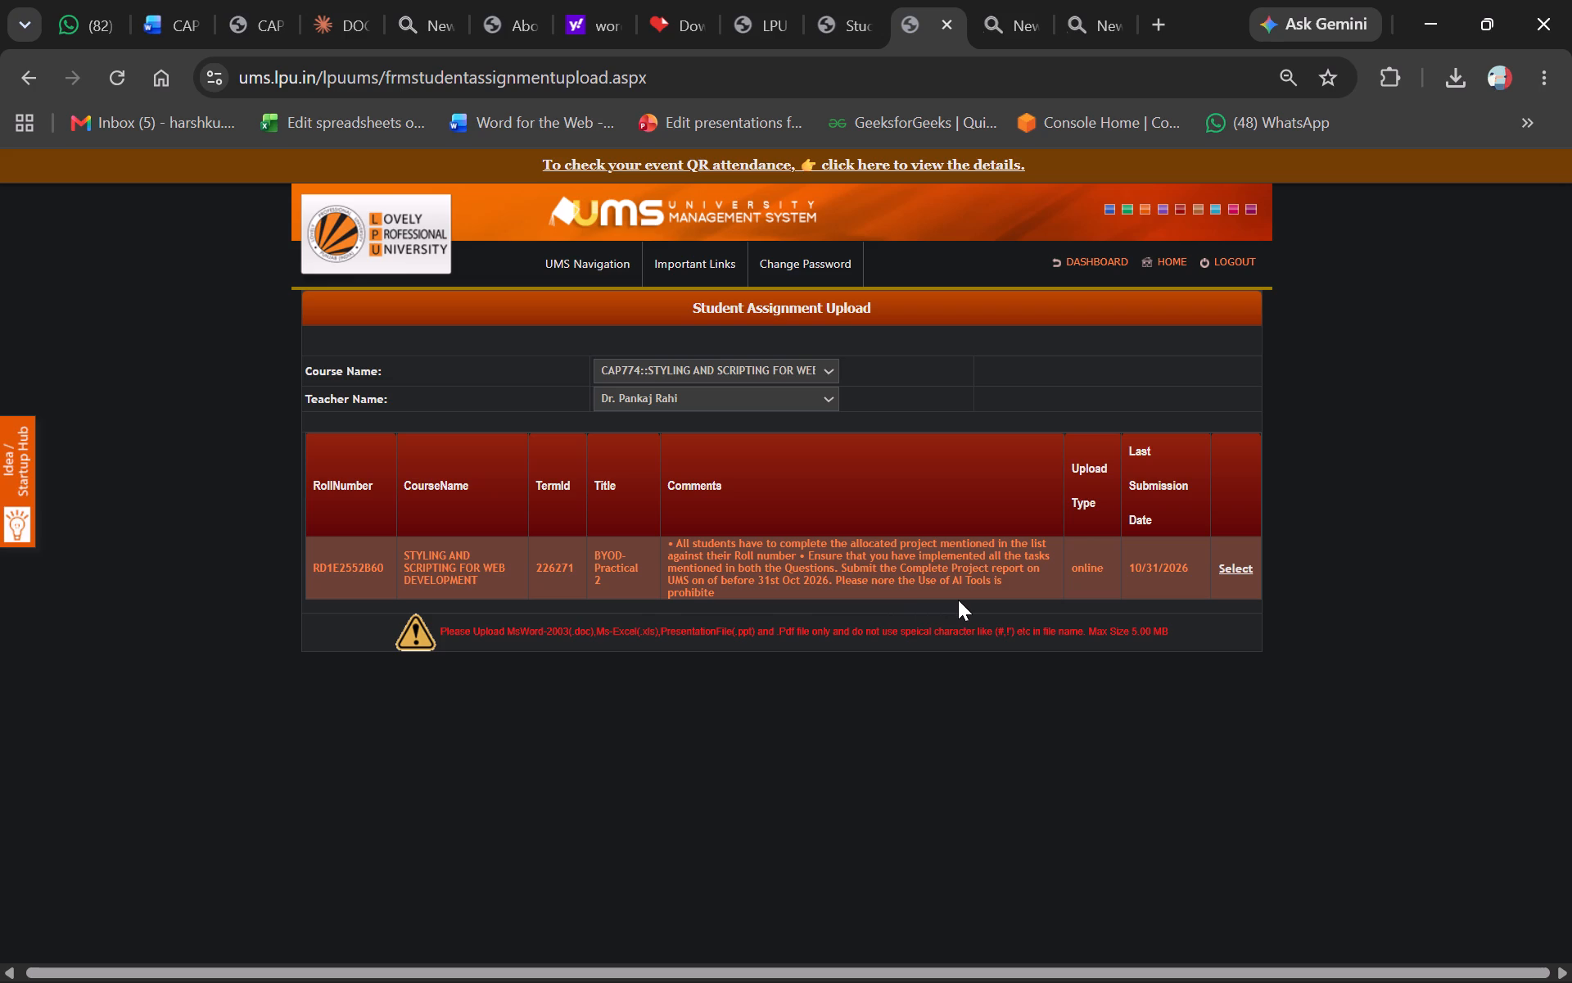
click(129, 75)
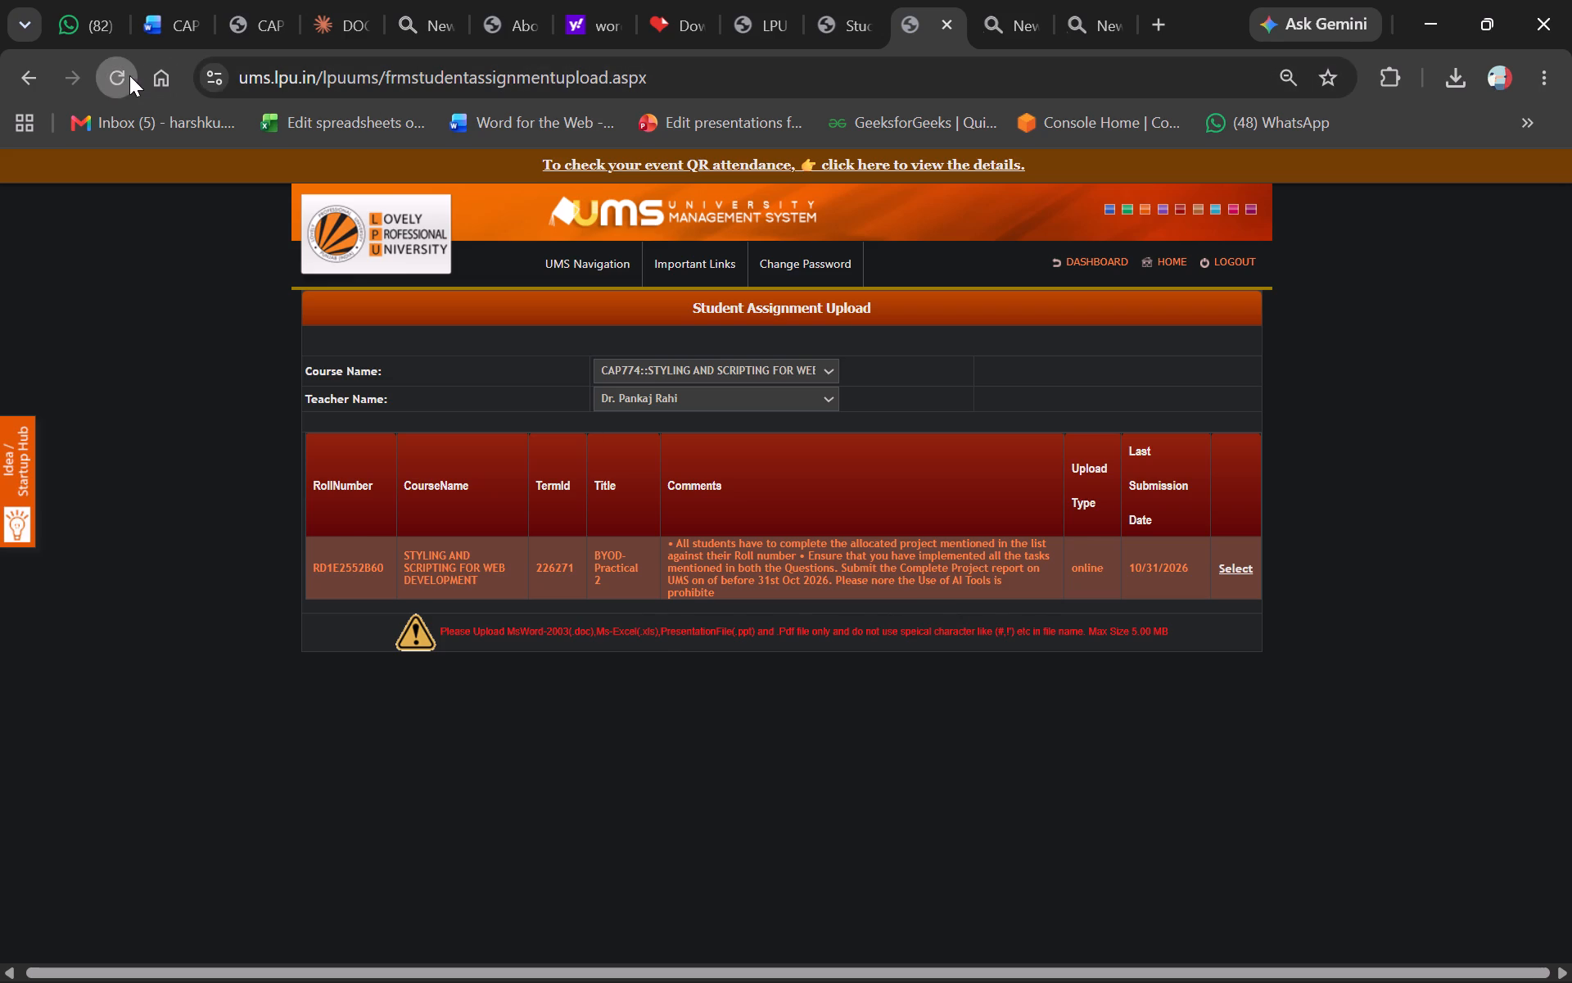
click(852, 274)
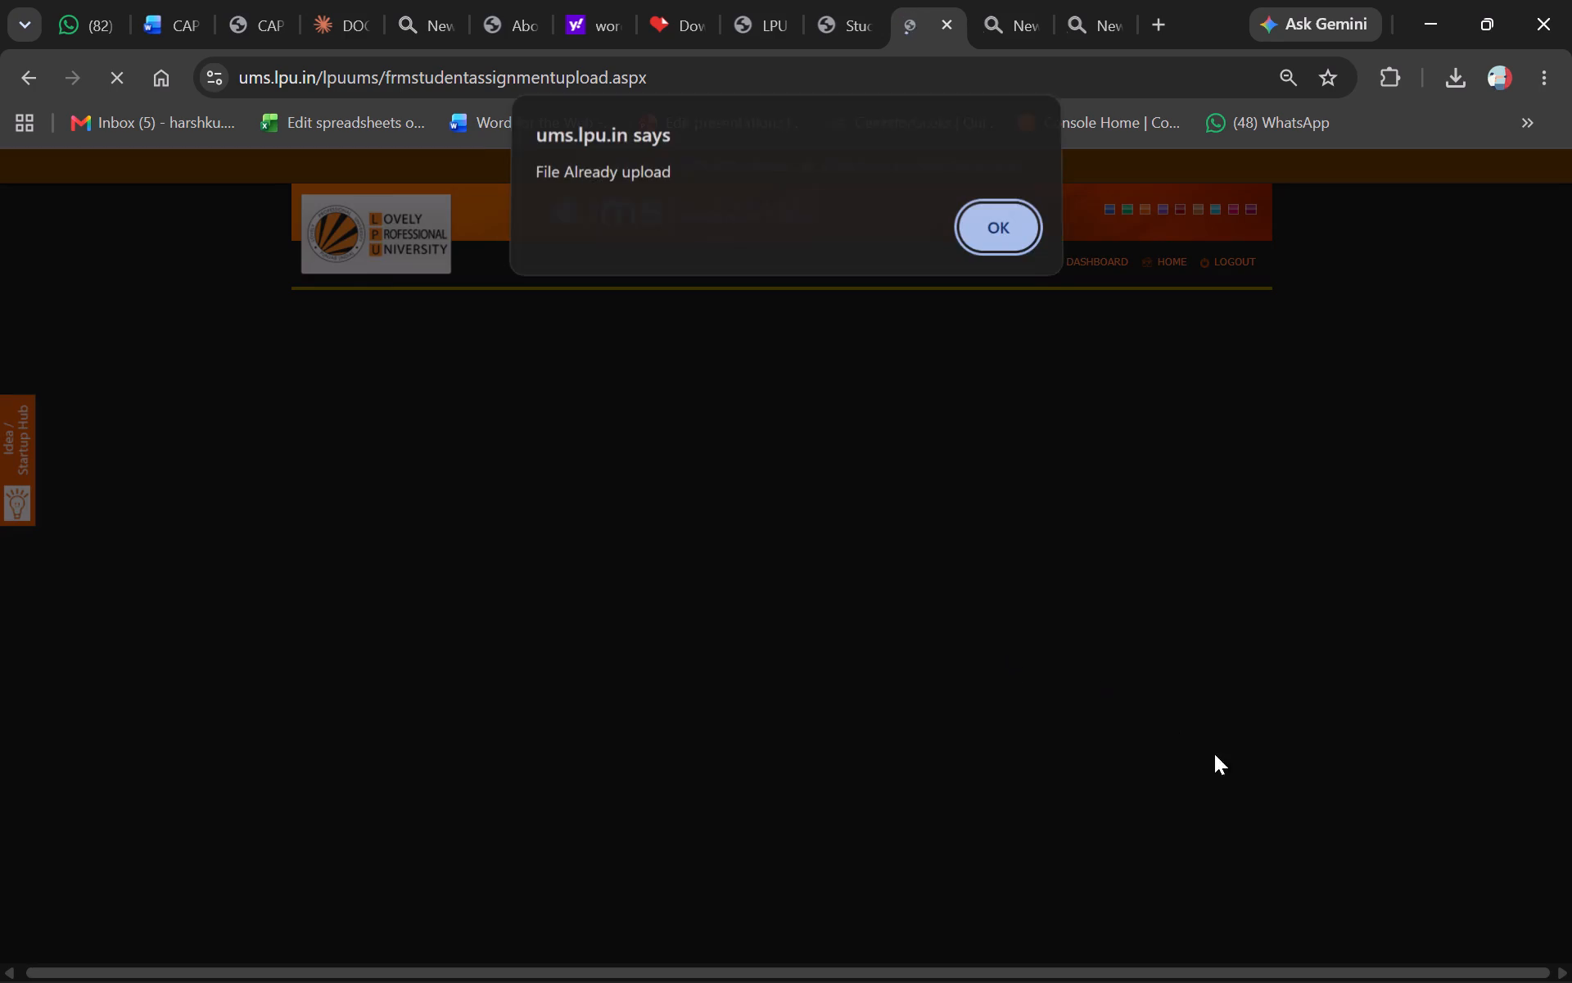
click(990, 223)
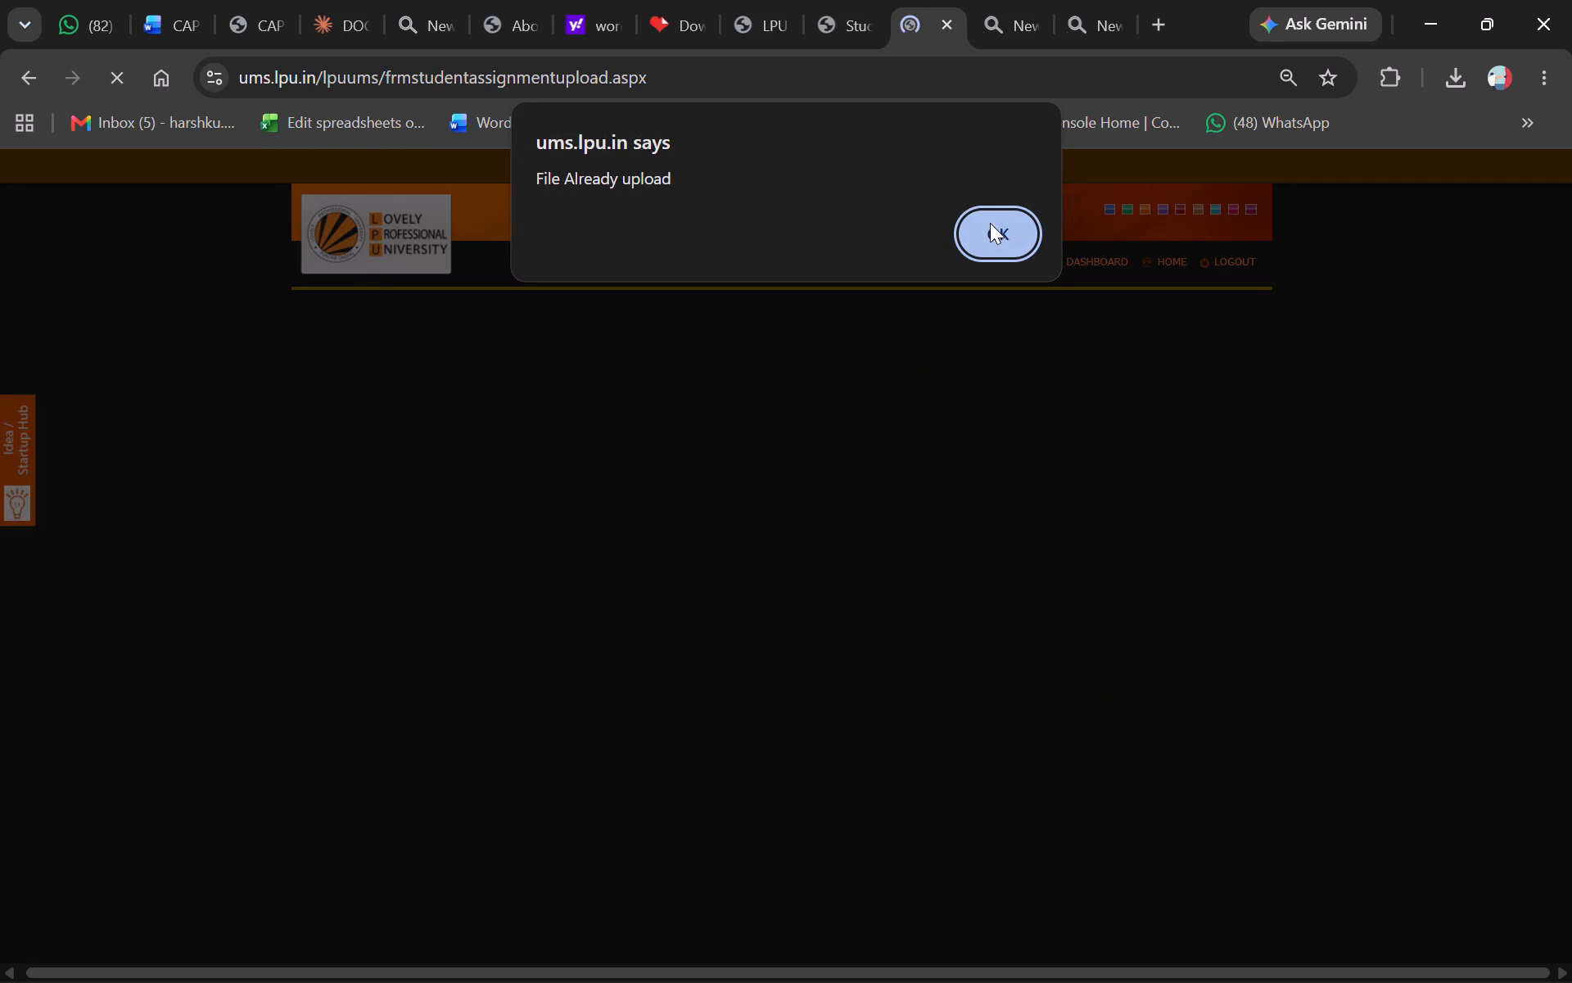
scroll(996, 657, down, 2)
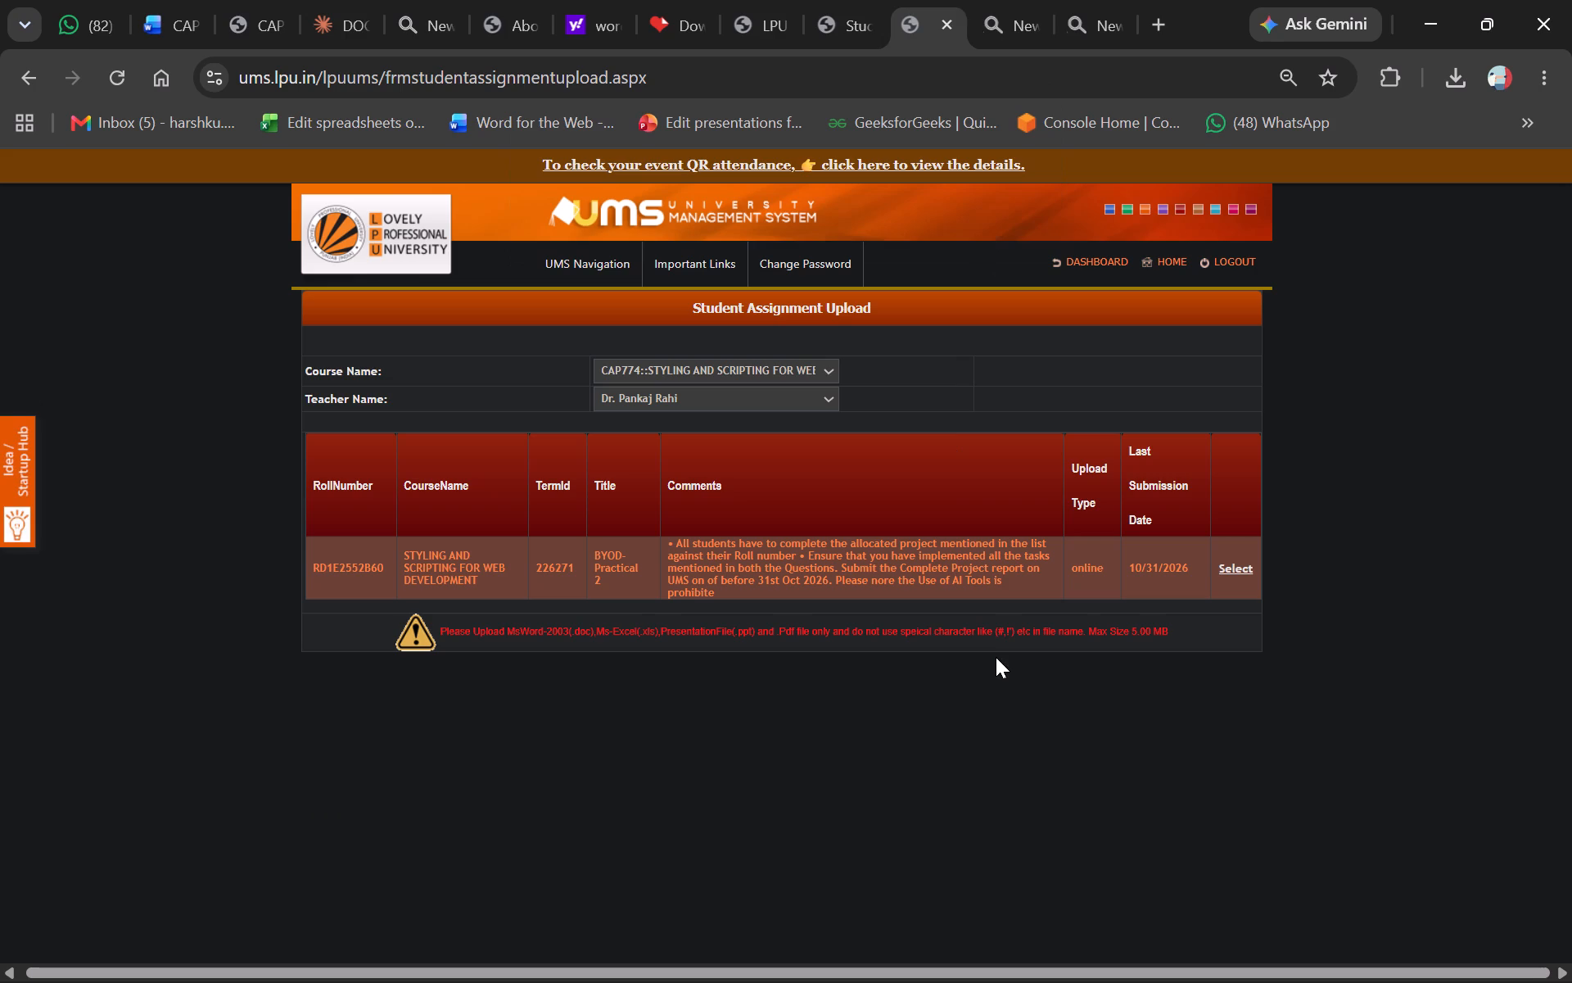
Close and reopen the Assignment Upload page, and list the assignments for CAP774::STYLING AND SCRIPTING FOR WEB DEVELOPMENT to check the submission.
click(943, 20)
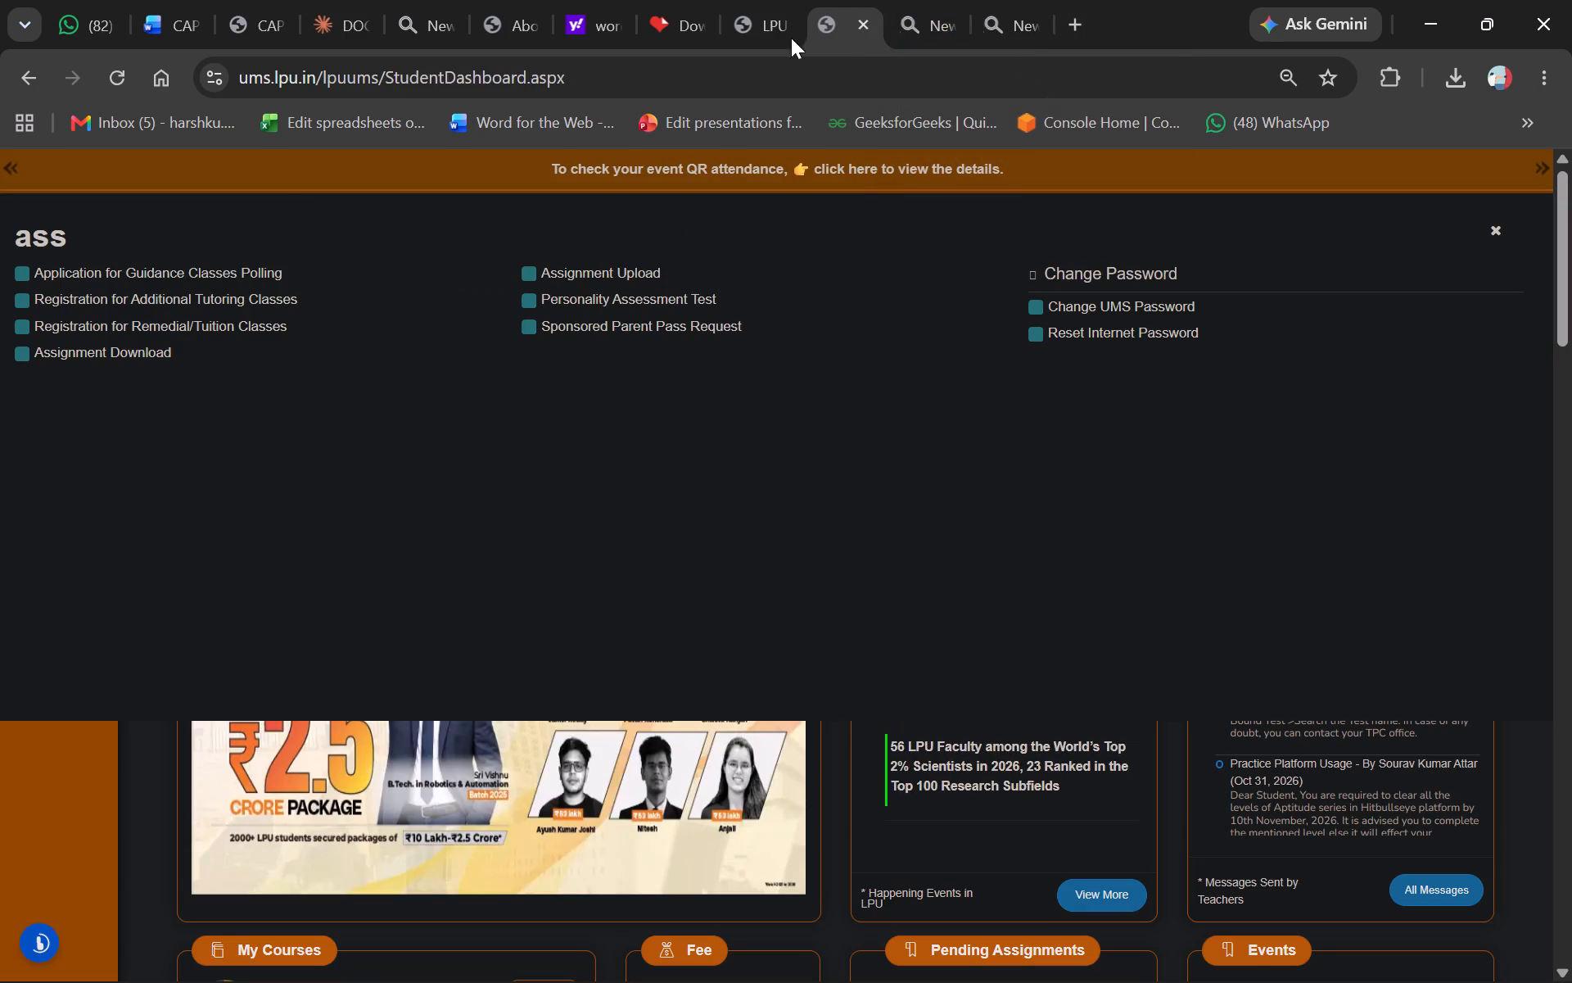
click(600, 274)
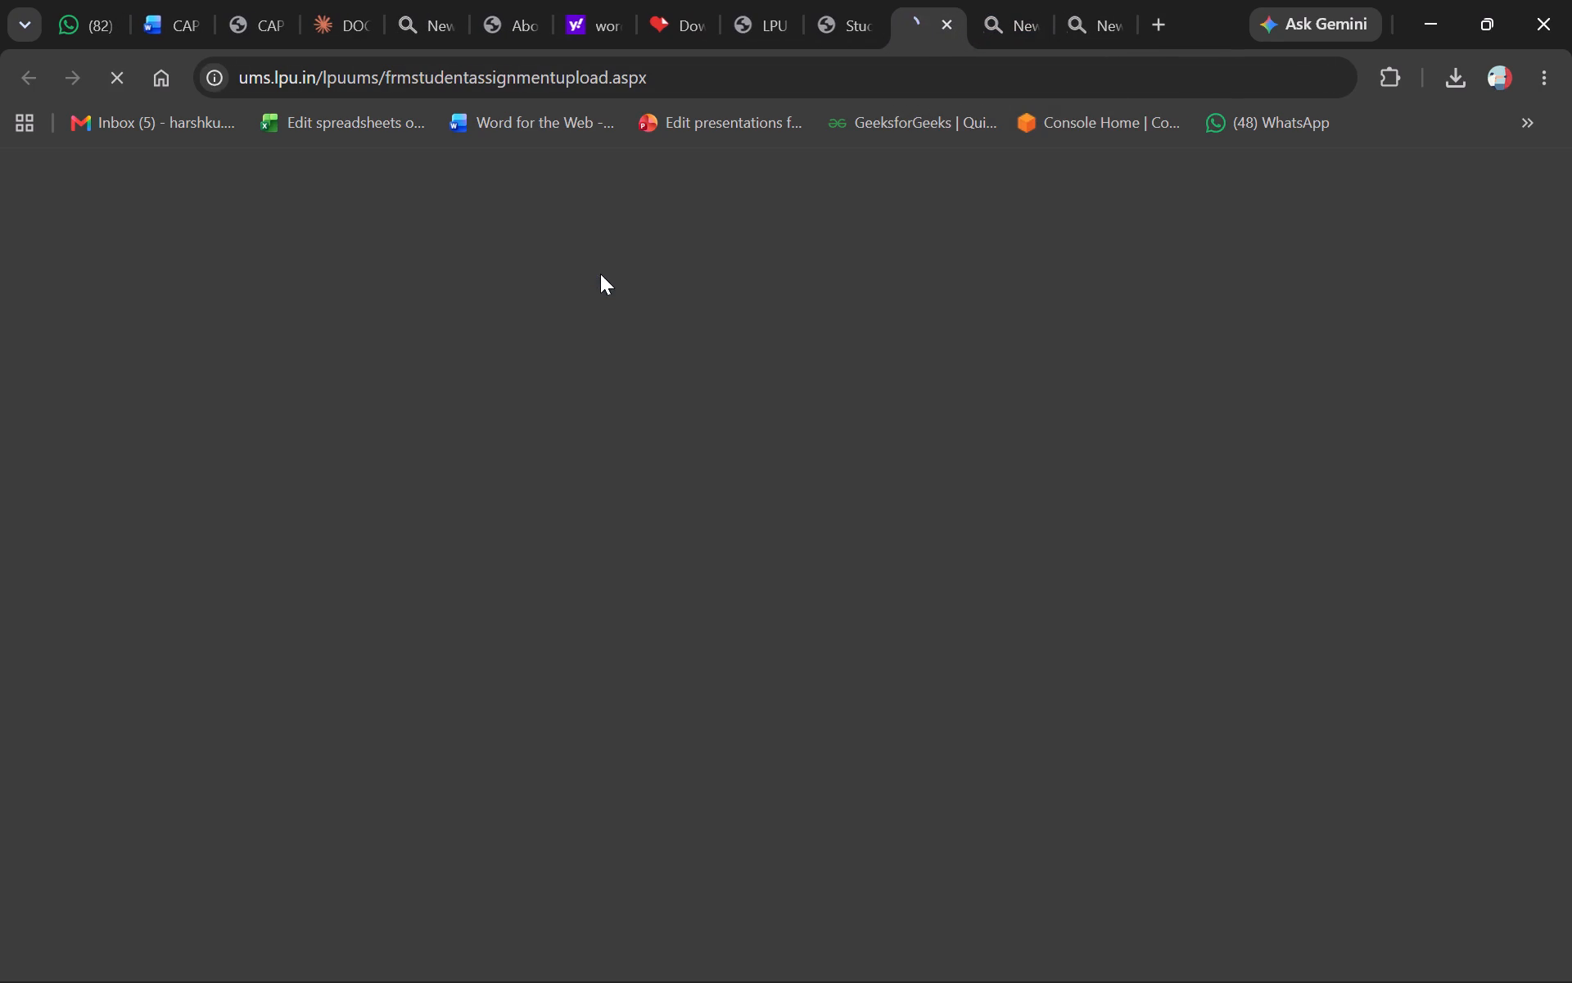
click(700, 367)
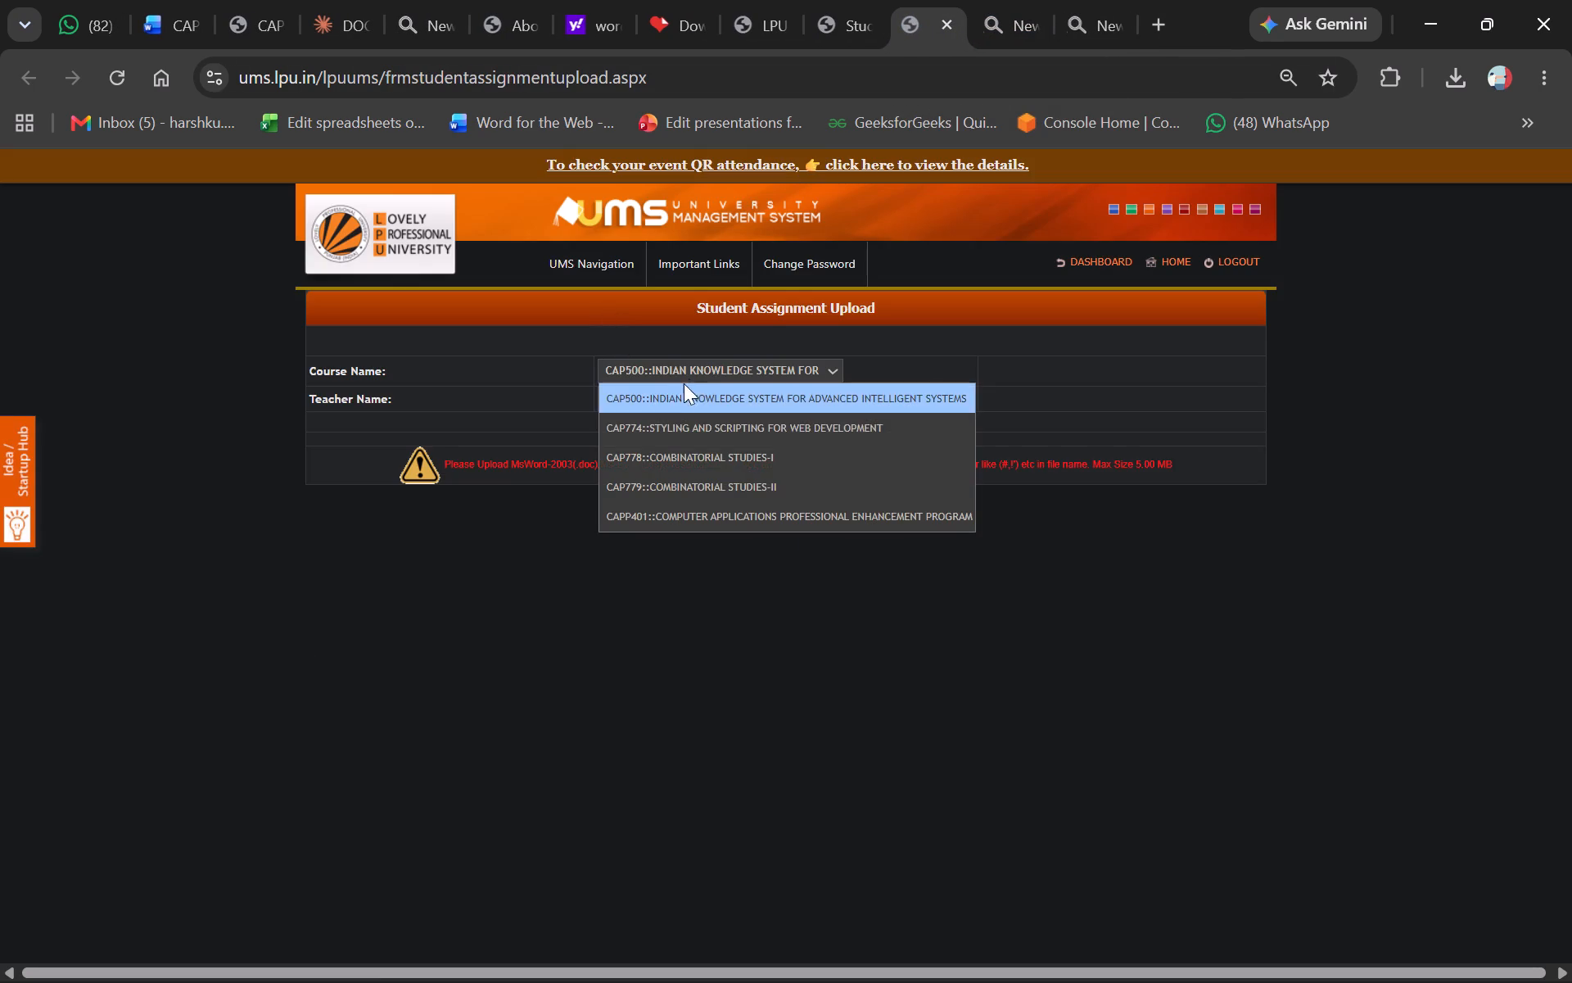
click(671, 433)
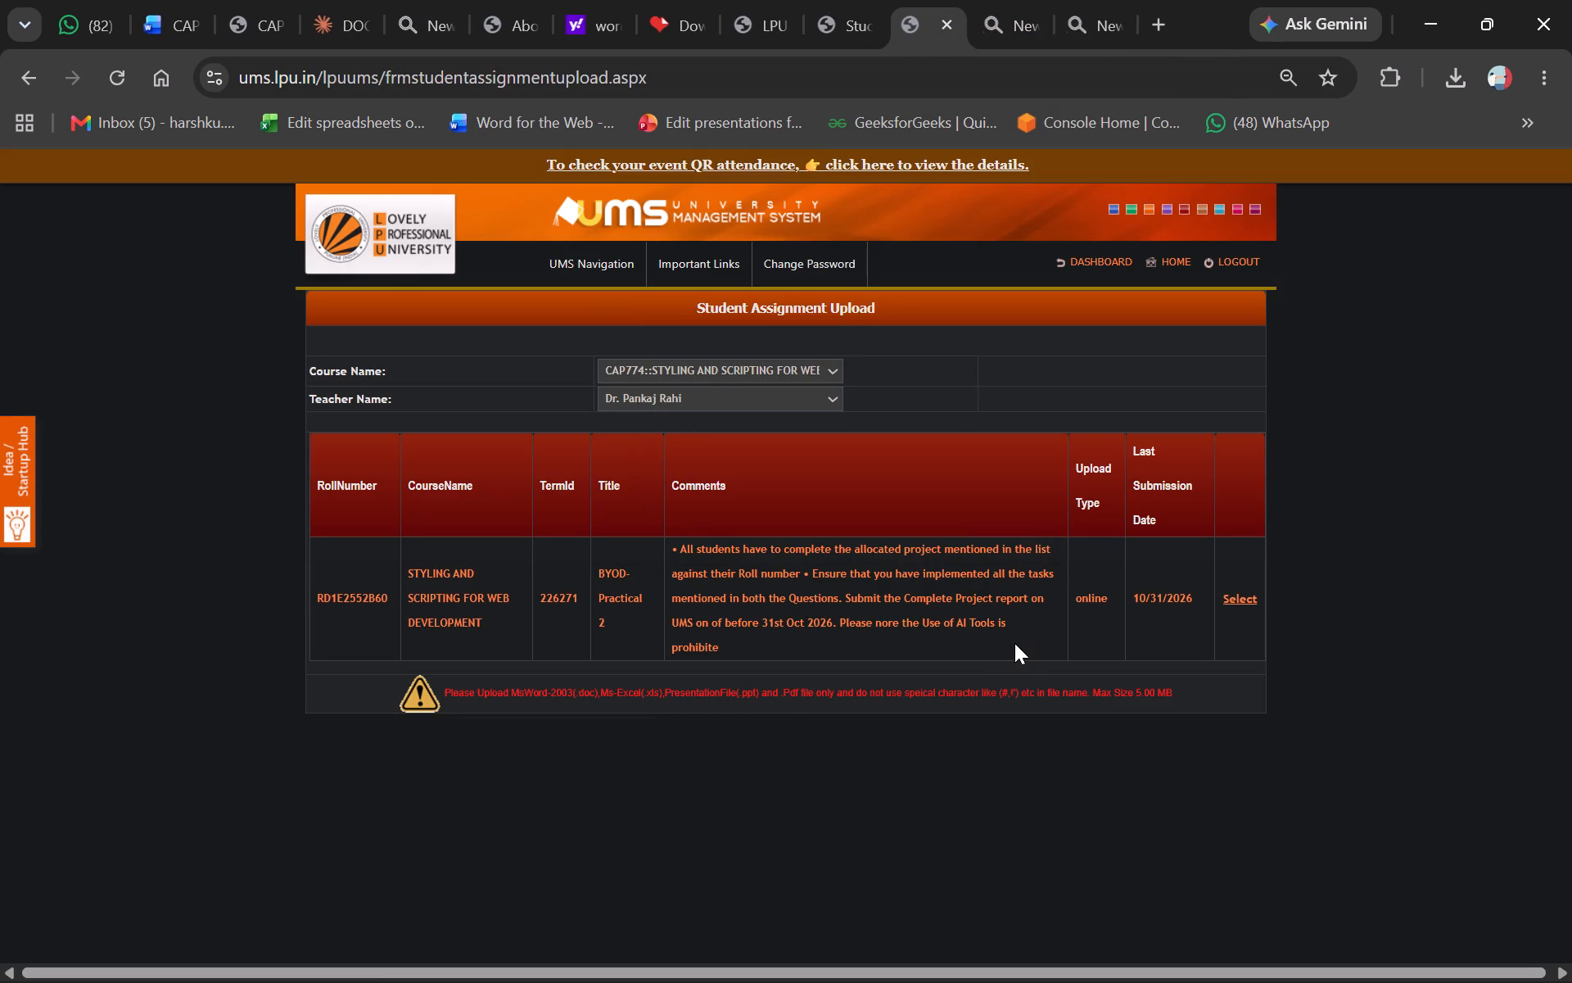
scroll(1014, 643, left, 4)
scroll(1014, 643, right, 9)
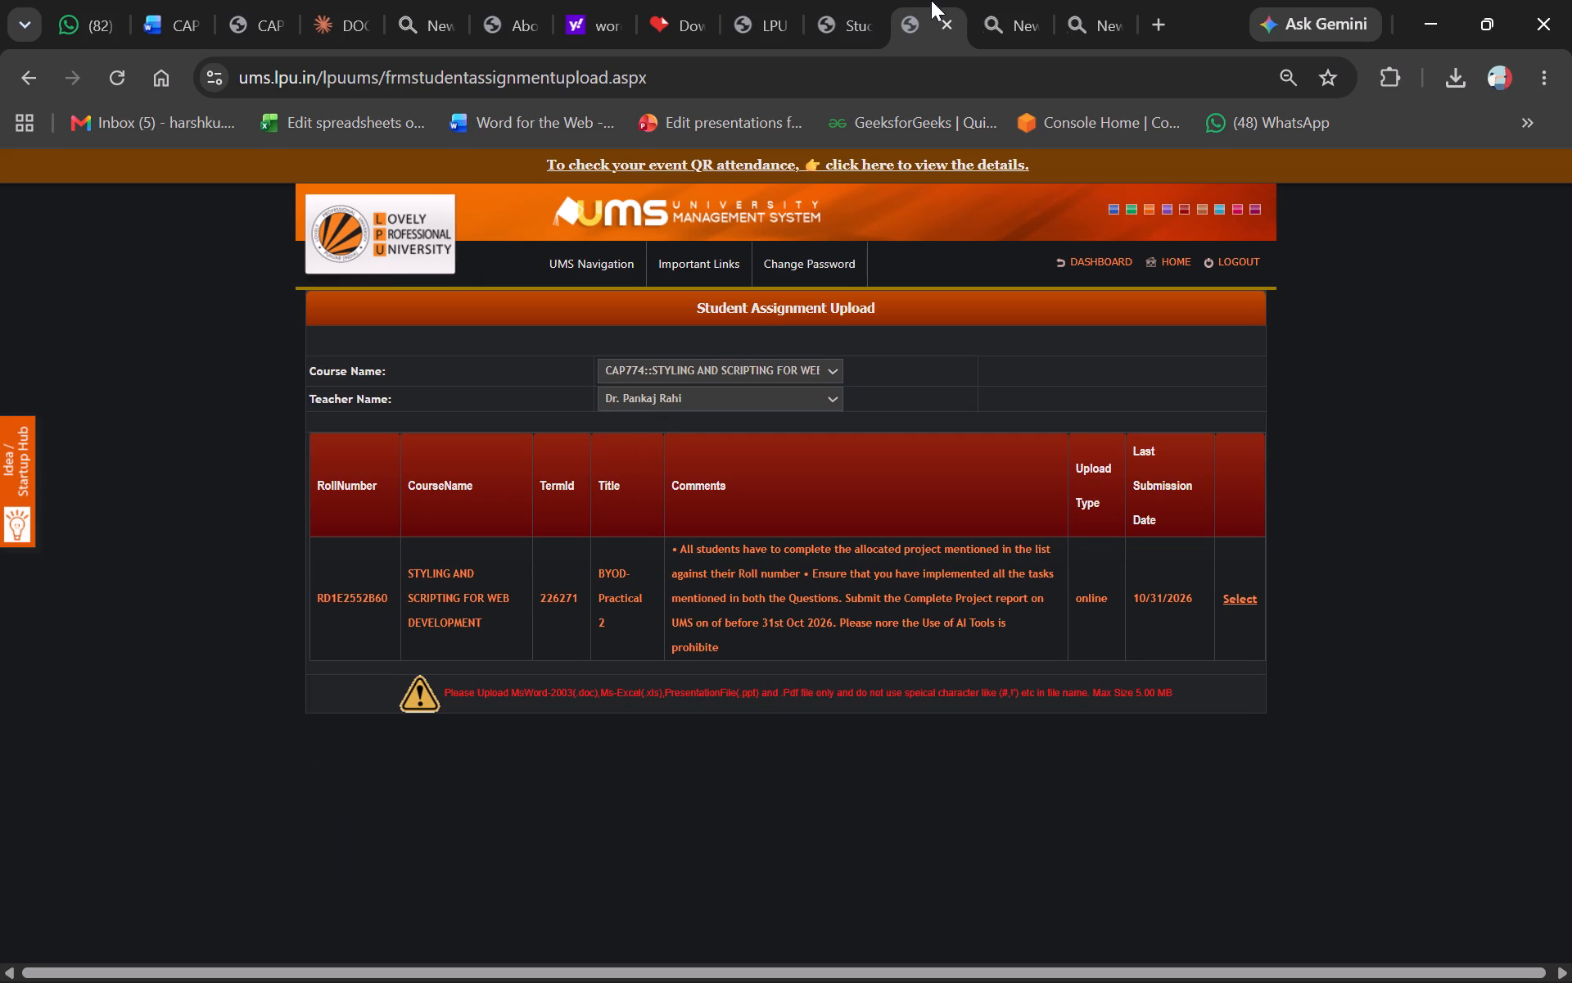